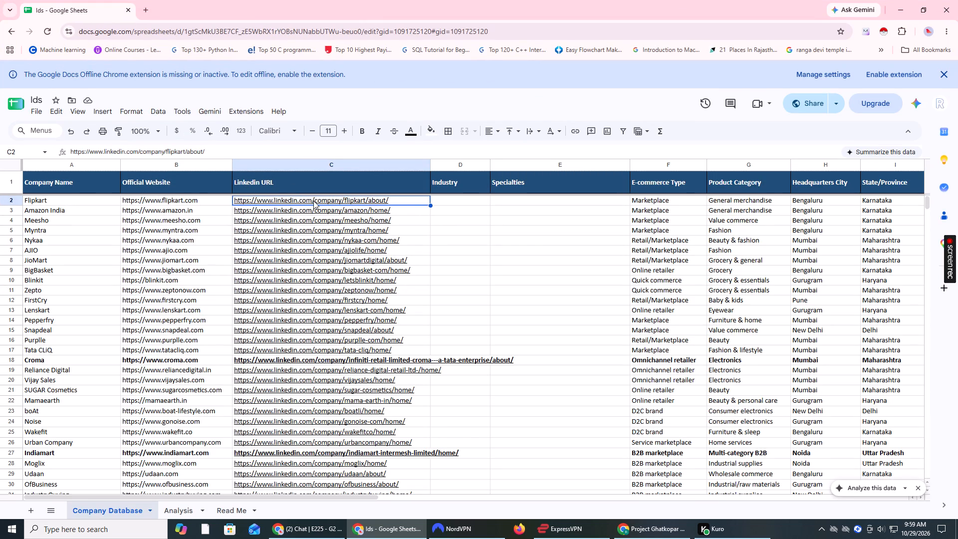
click(313, 201)
click(305, 218)
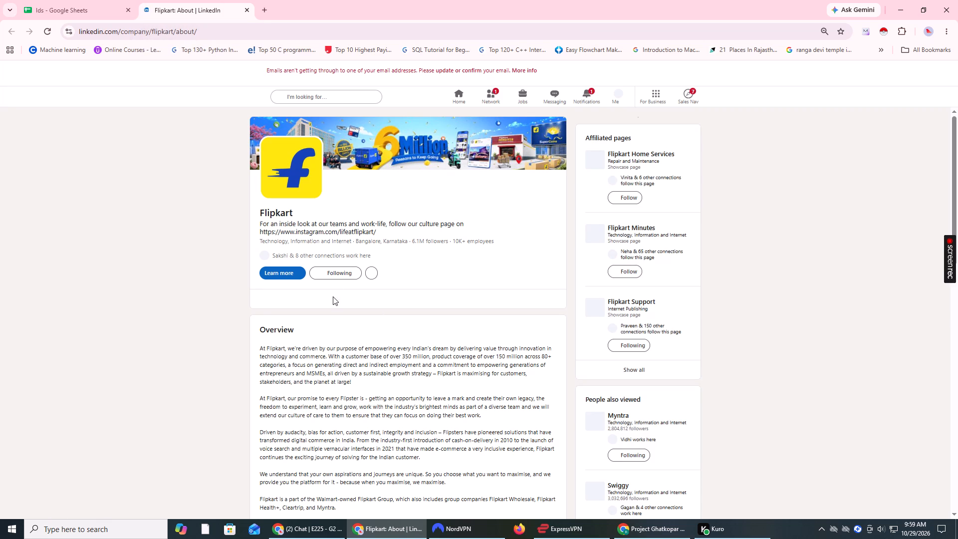
Copy Flipkart's industry, "Technology, Information and Internet", from its LinkedIn overview into the Industry cell of the Flipkart row.
scroll(305, 297, down, 9)
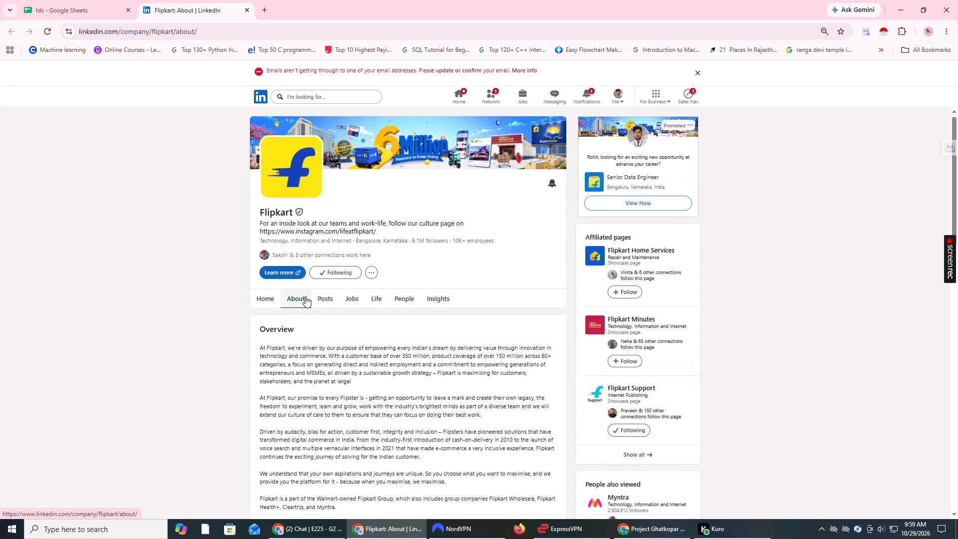
scroll(305, 296, down, 6)
scroll(305, 296, up, 2)
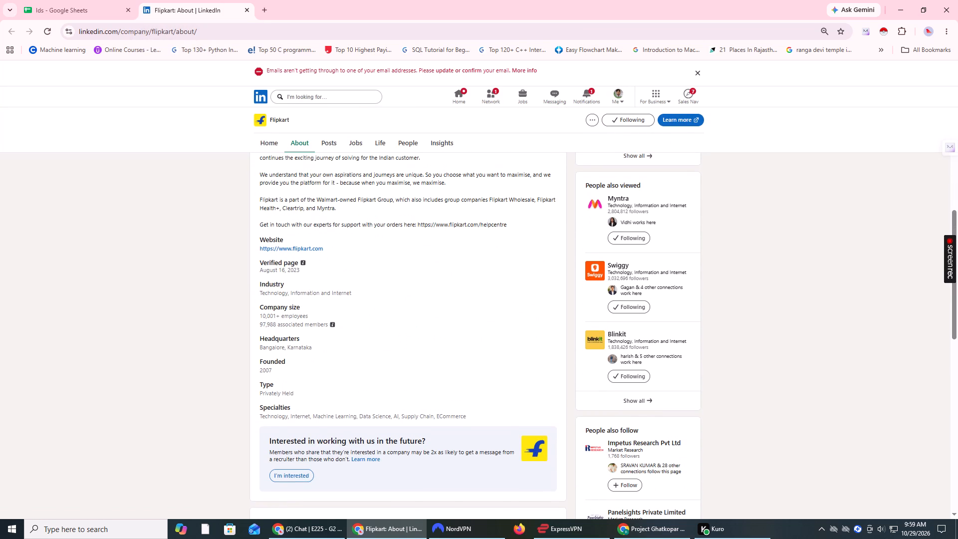
triple_click(304, 295)
key(ctrl+c)
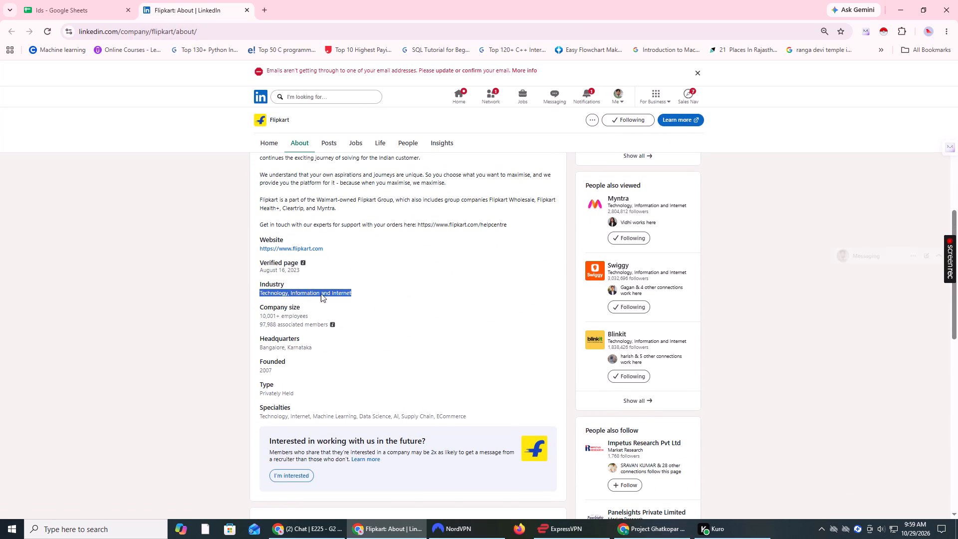
click(92, 0)
click(451, 206)
key(ctrl+v)
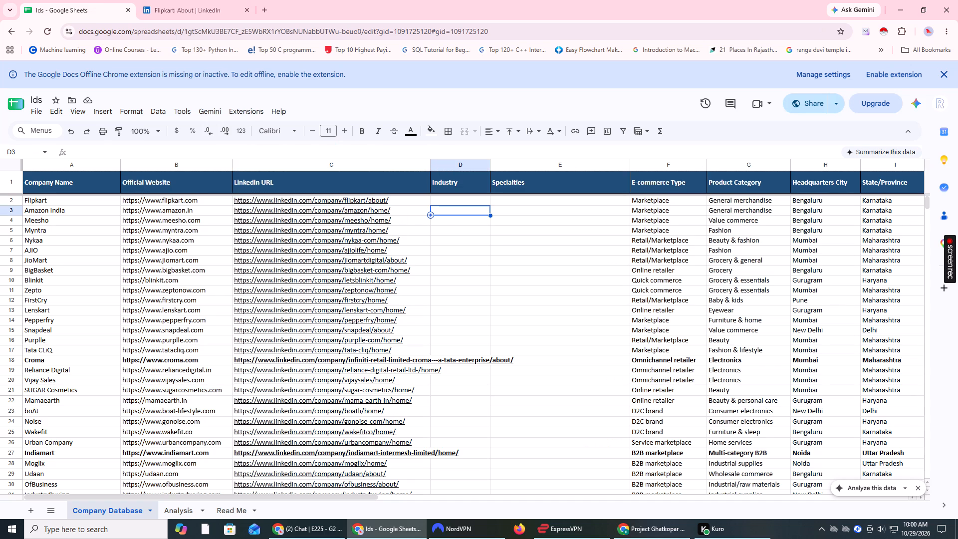
key(ctrl+z)
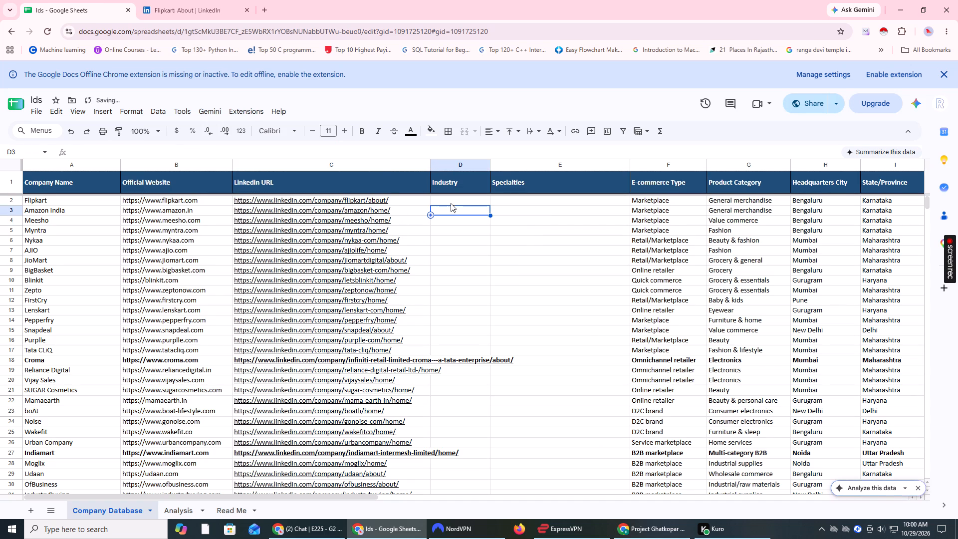
click(451, 200)
key(ctrl+v)
click(453, 219)
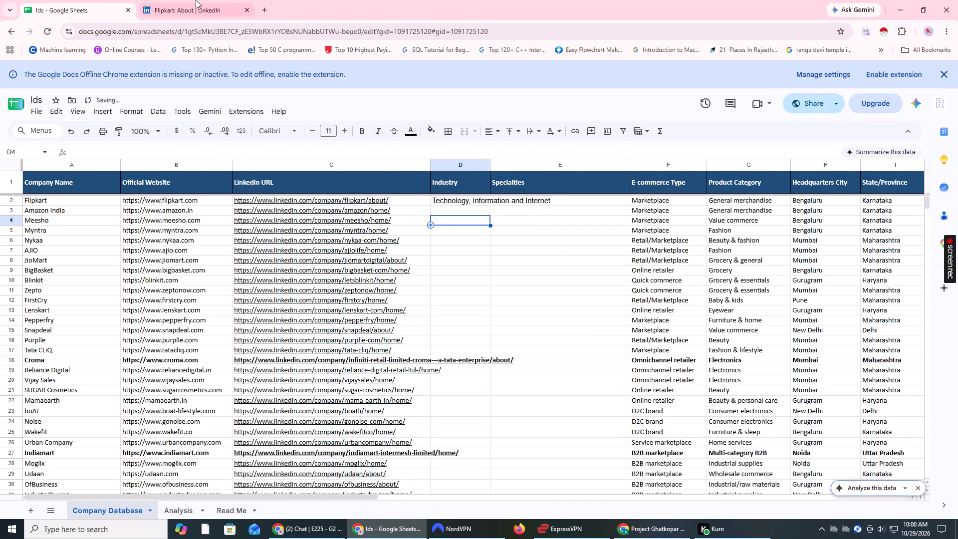
Copy Flipkart's specialties, "Technology, Internet, Machine Learning, Data Science, AI, Supply Chain, ECommerce", from LinkedIn into its Specialties cell.
click(195, 0)
drag(474, 414, 277, 413)
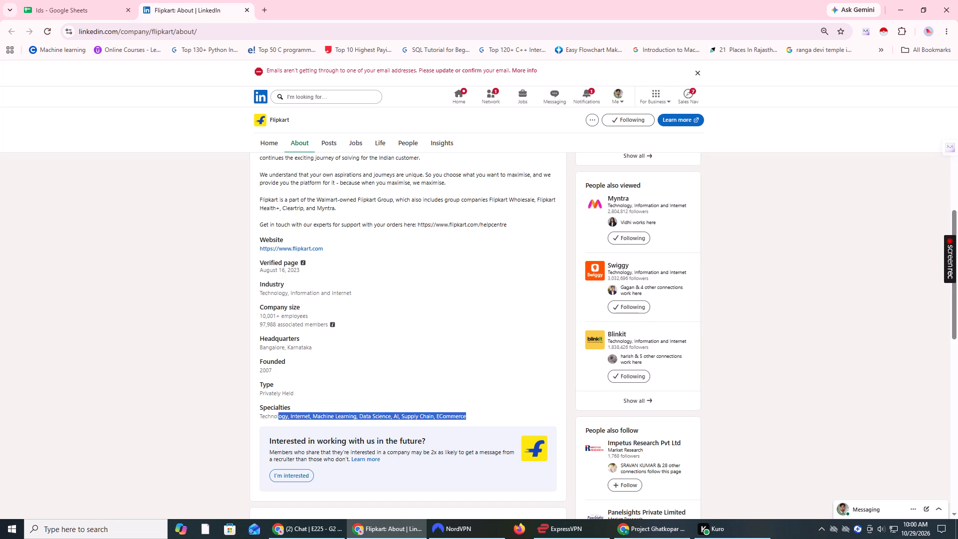
drag(277, 413, 254, 416)
key(ctrl+c)
click(95, 0)
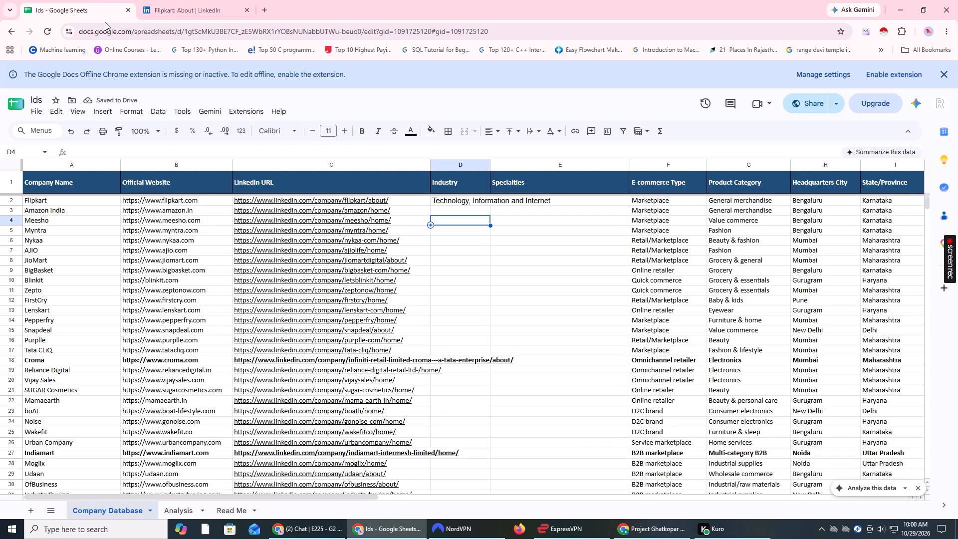
click(515, 198)
key(ctrl+v)
click(471, 239)
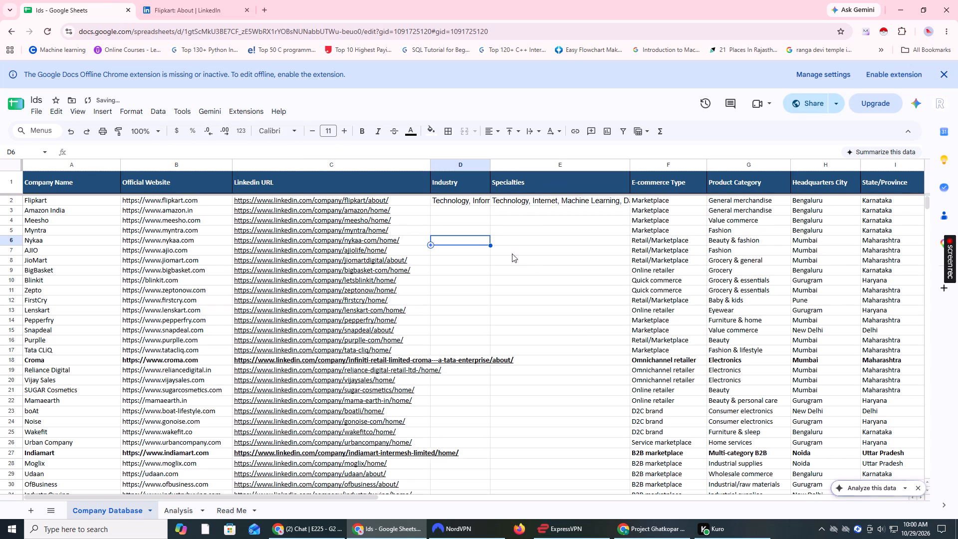
Compare Flipkart's LinkedIn overview details with the remaining columns of the Company Database sheet.
click(189, 0)
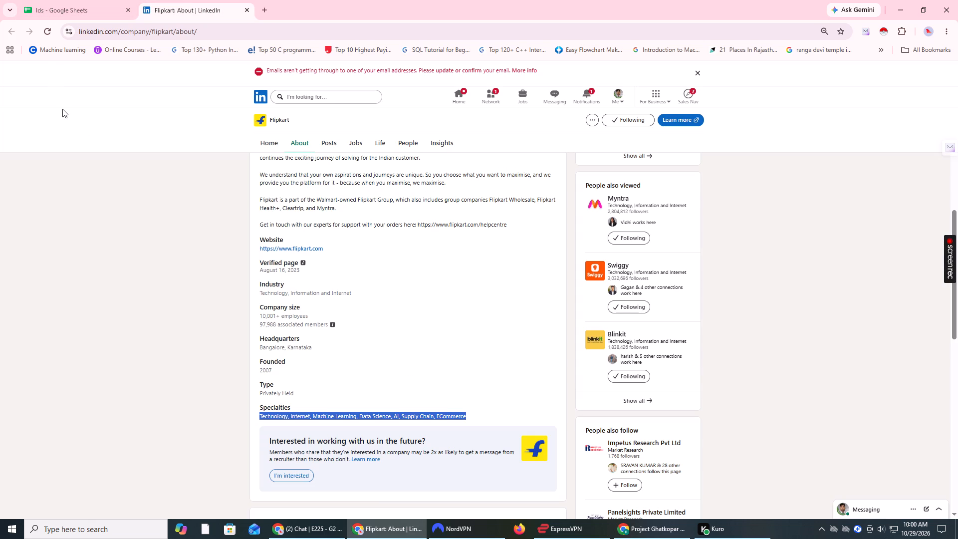
click(70, 0)
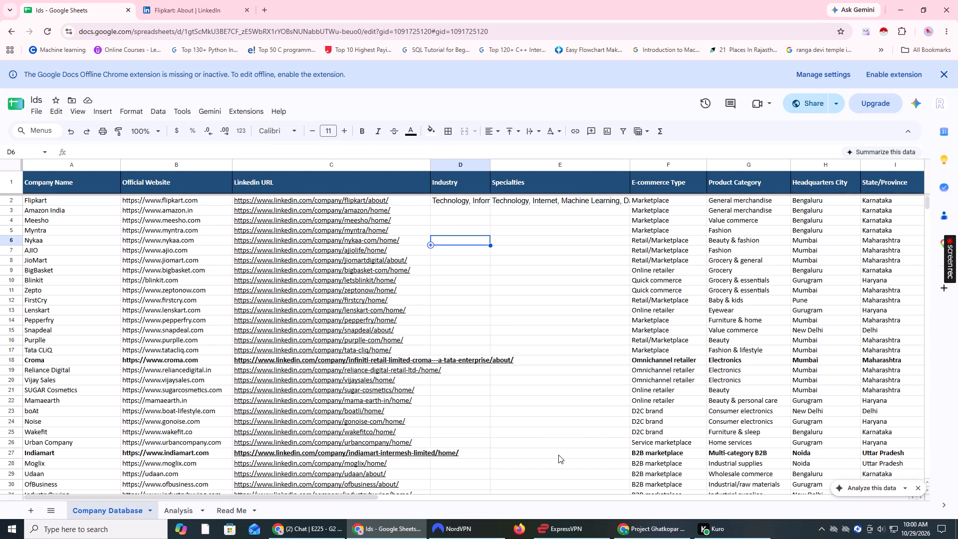
drag(366, 497, 496, 499)
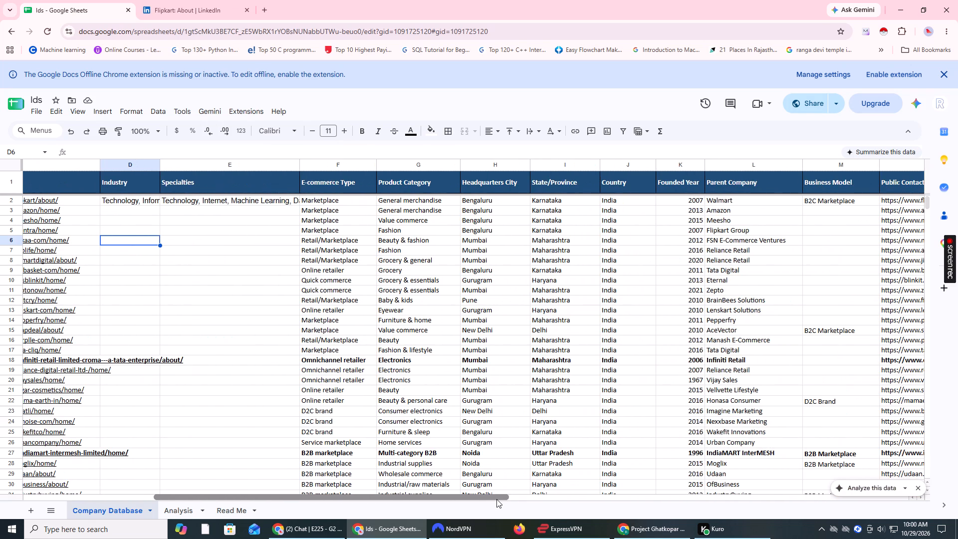
drag(496, 499, 498, 499)
click(195, 0)
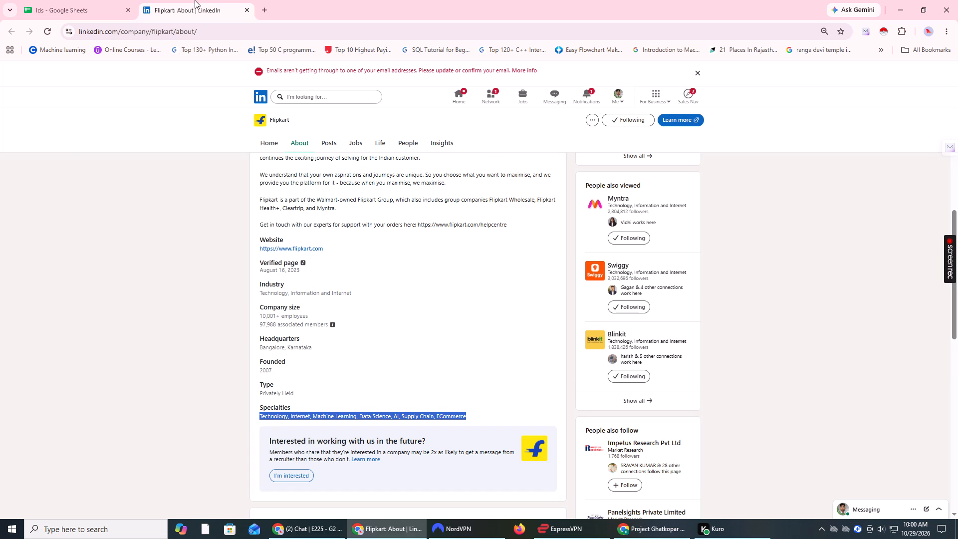
click(80, 0)
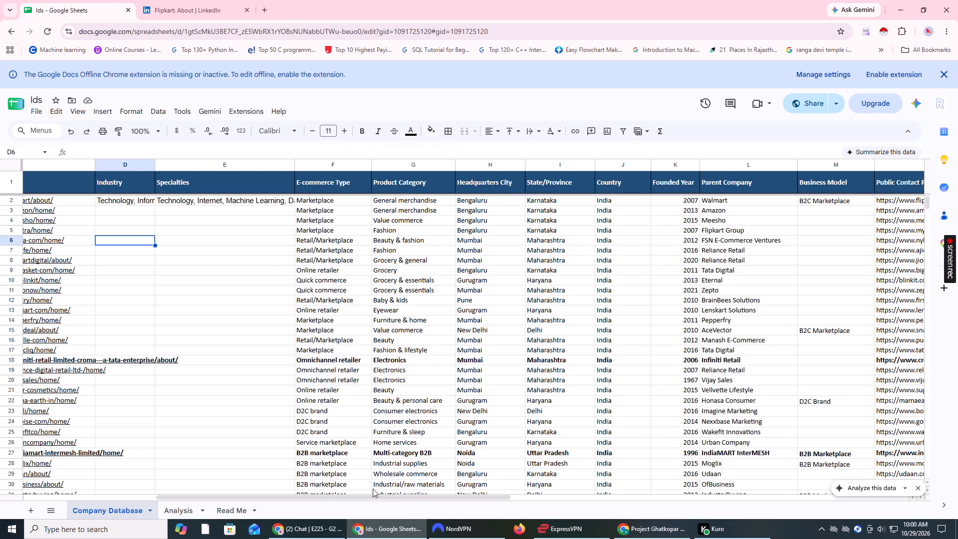
drag(372, 499, 447, 499)
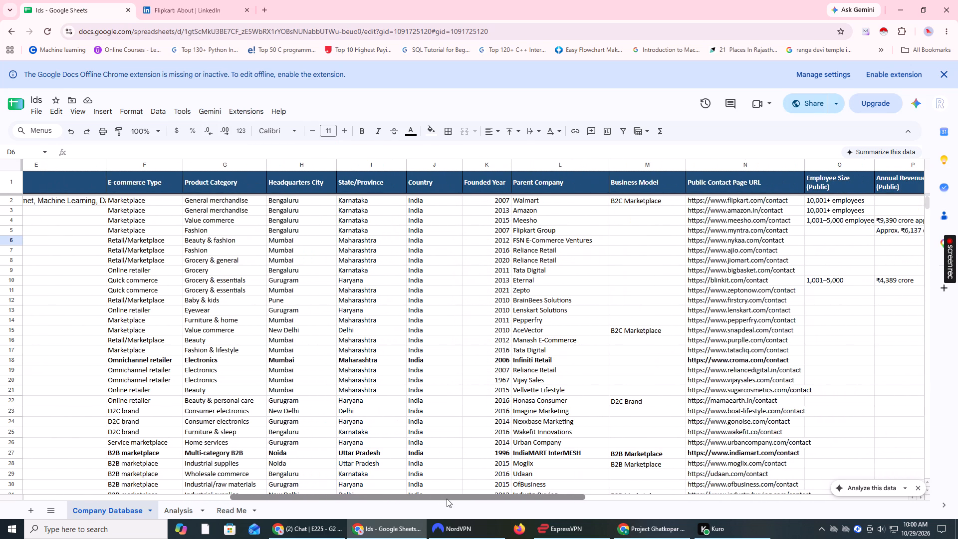
drag(447, 499, 448, 499)
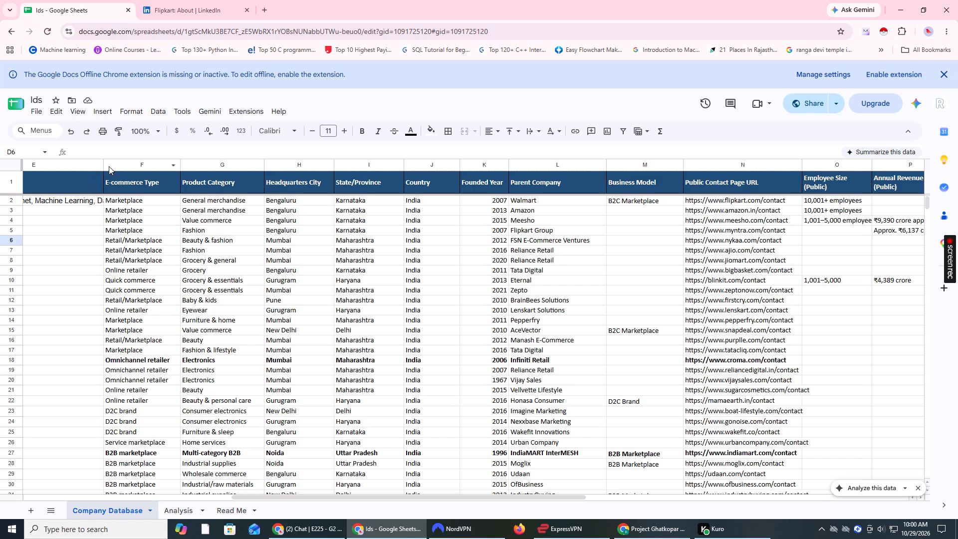
Hide columns F to N, from E-commerce Type through Public Contact Page URL, in the Company Database sheet.
click(125, 162)
key(shift+Right)
key(shift+Right)
key(shift+Right)
key(shift+Right)
key(shift+Right)
key(shift+Right)
key(shift+Right)
key(shift+Right)
key(shift+Right)
key(shift+Right)
key(shift+Right)
key(shift+Right)
key(shift+Right)
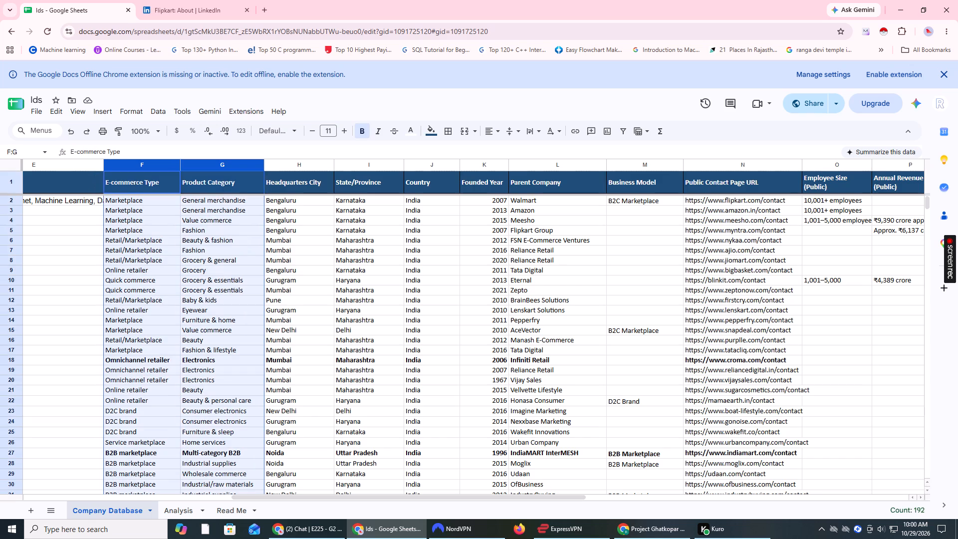
key(shift+Left)
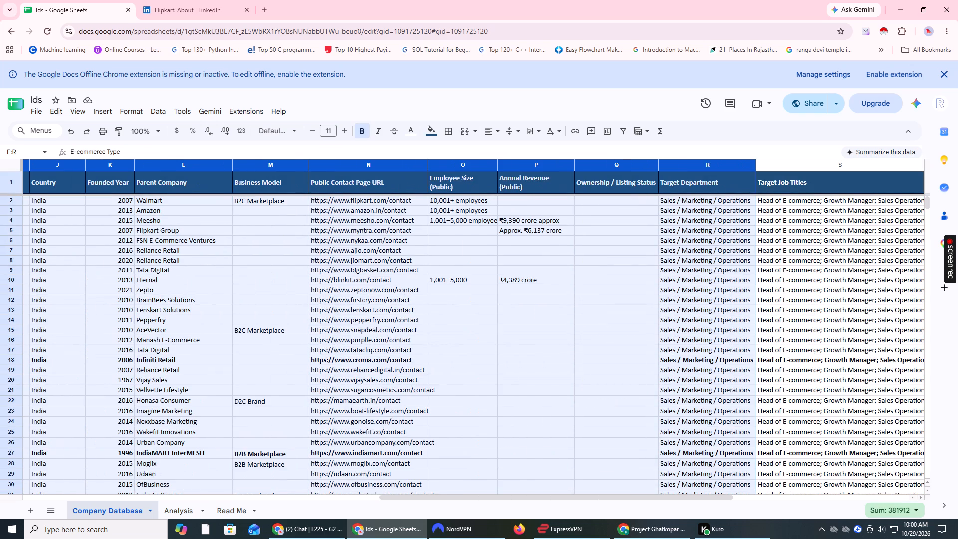
key(shift+Left)
key(shift+Left)
key(shift+Left)
key(shift+Left)
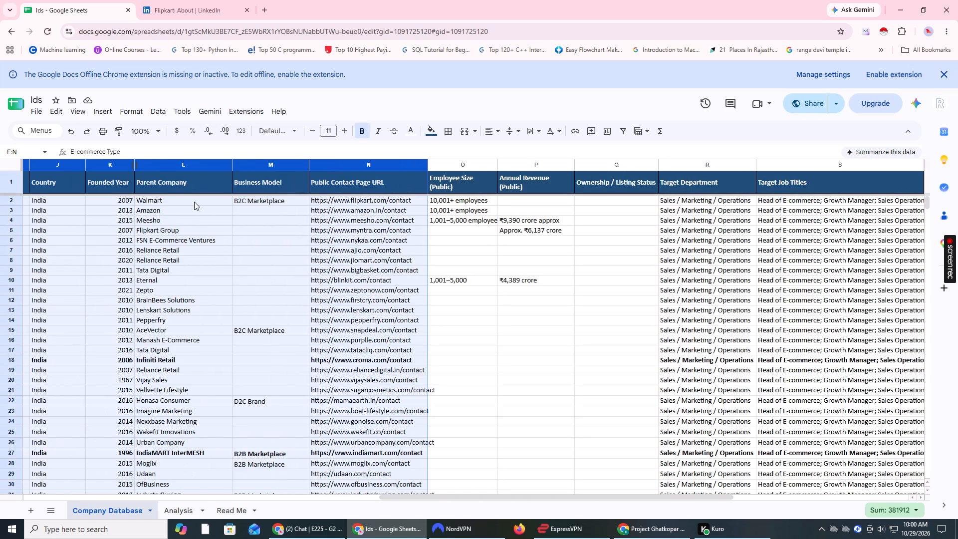
right_click(260, 269)
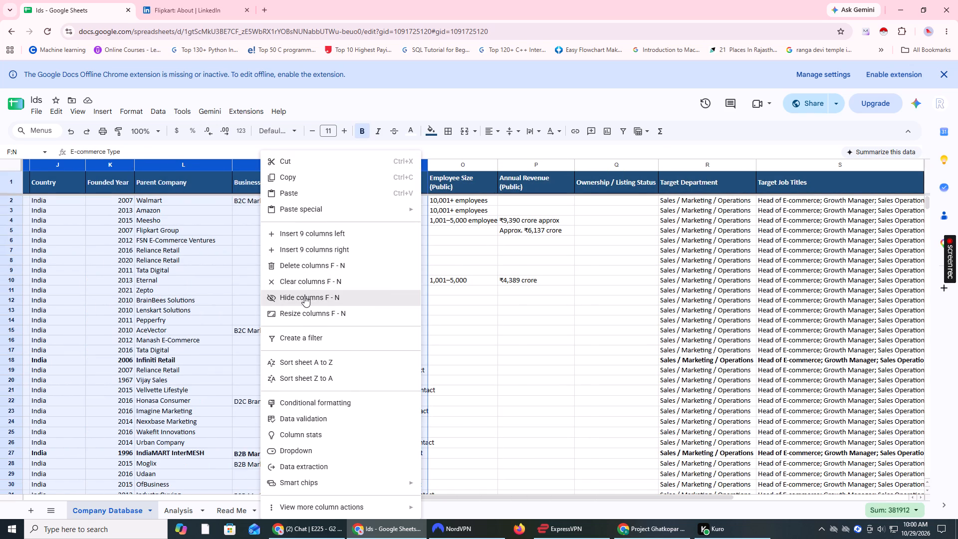
click(304, 296)
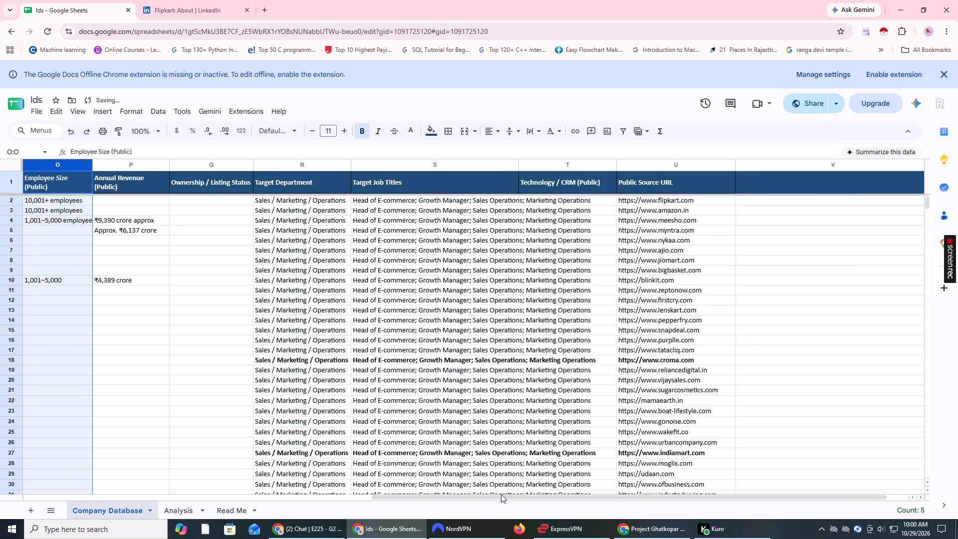
drag(501, 497, 314, 490)
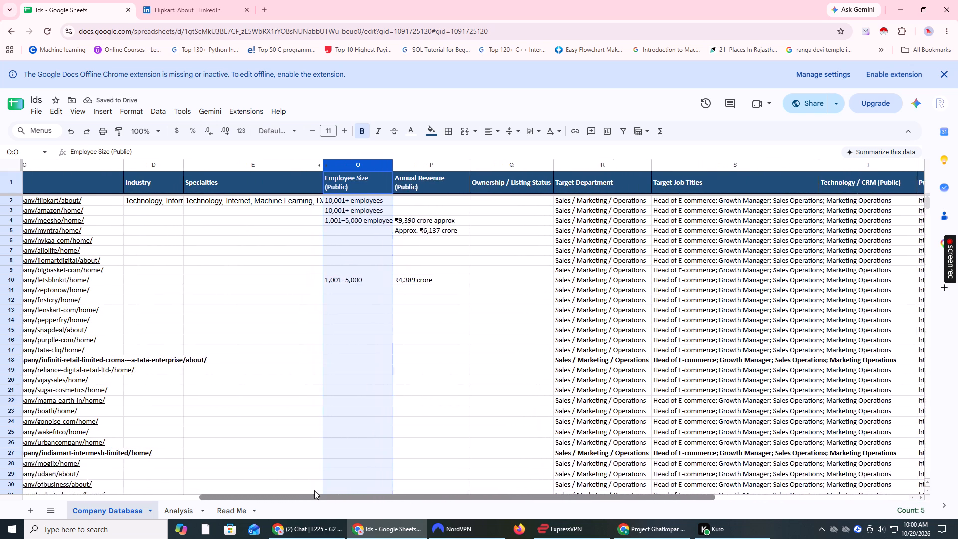
drag(314, 490, 235, 476)
click(426, 223)
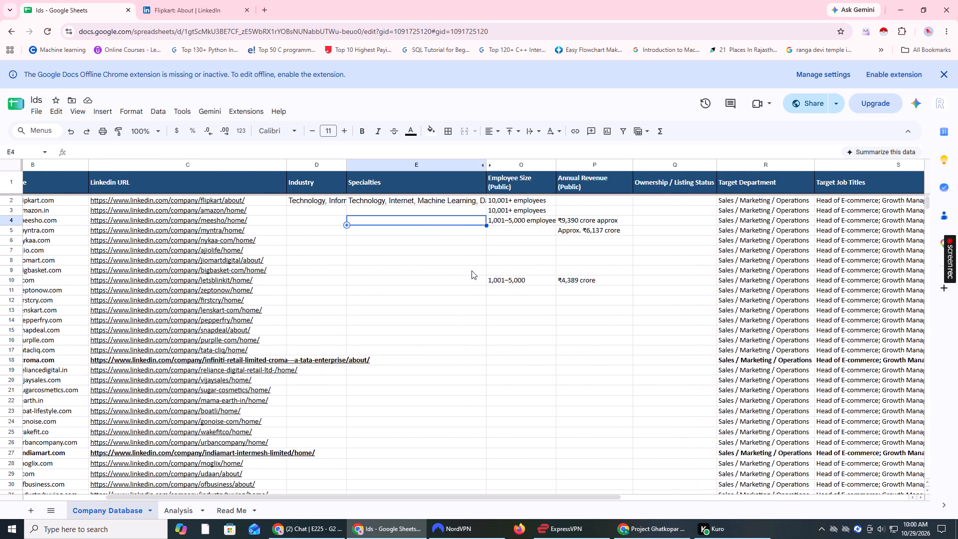
Check Flipkart's LinkedIn page once more and close it, staying in the Company Database sheet.
click(171, 0)
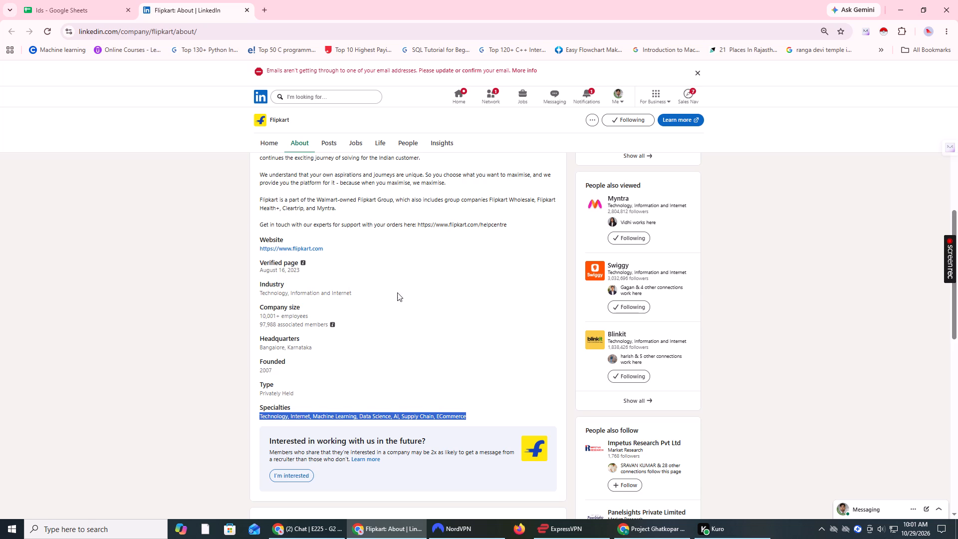
click(50, 0)
click(244, 8)
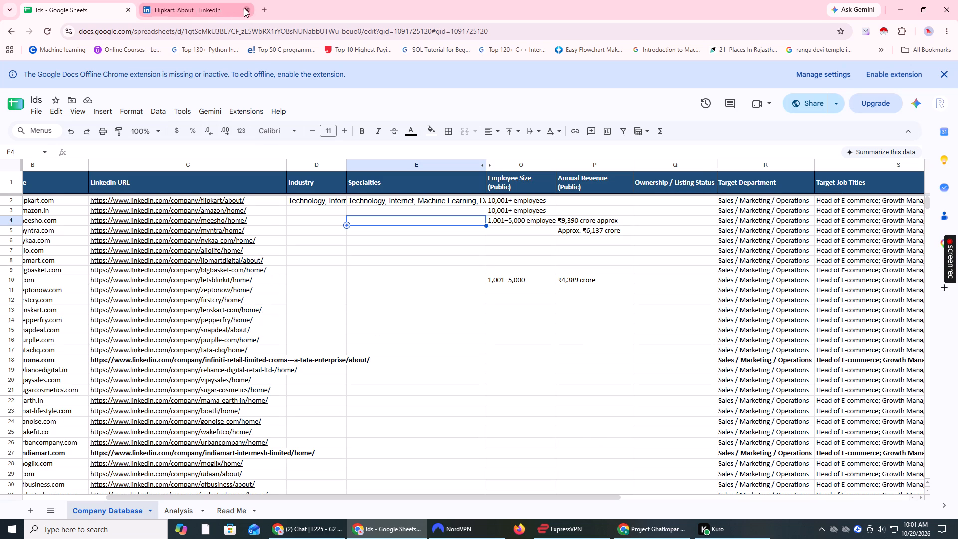
Open Amazon India's LinkedIn page from its Linkedin URL cell and go to the company's About page.
click(174, 209)
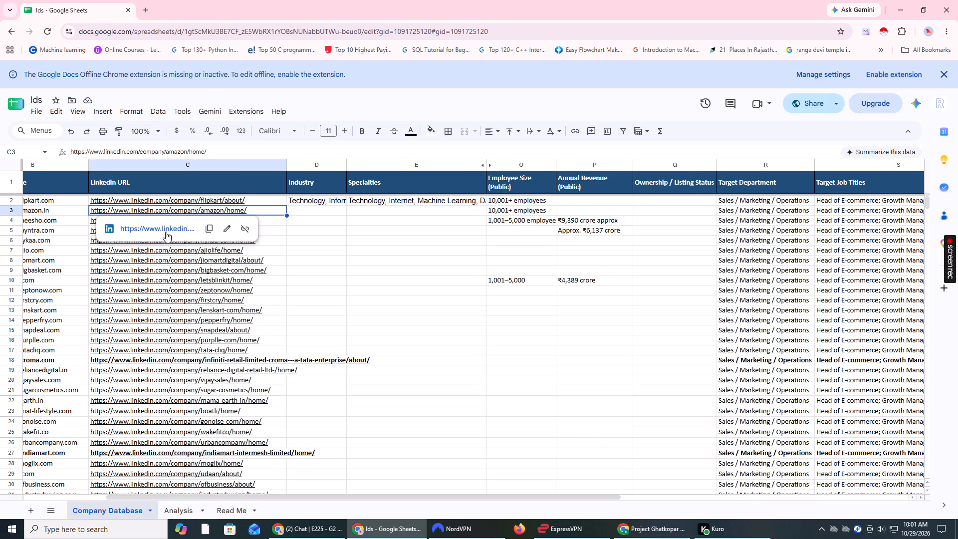
click(166, 232)
click(189, 0)
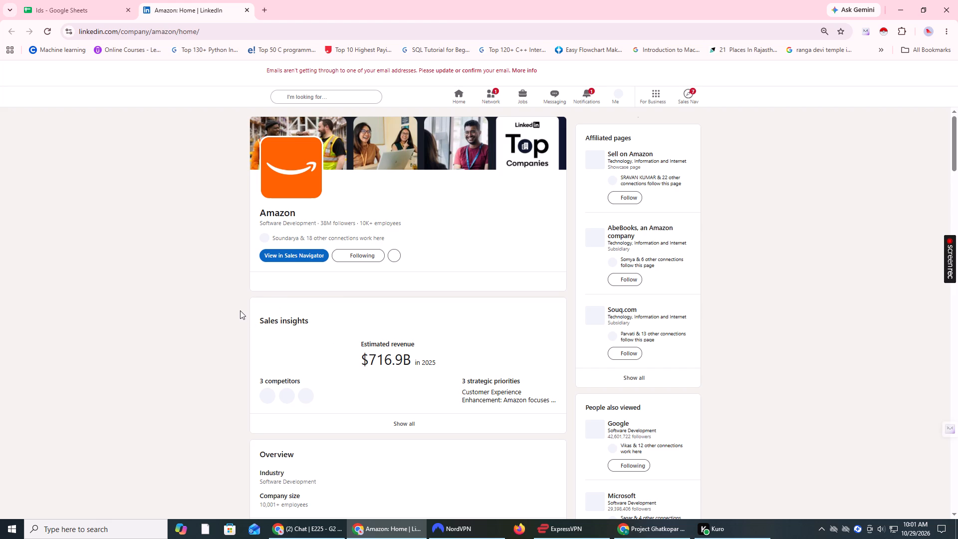
scroll(240, 310, down, 7)
click(300, 283)
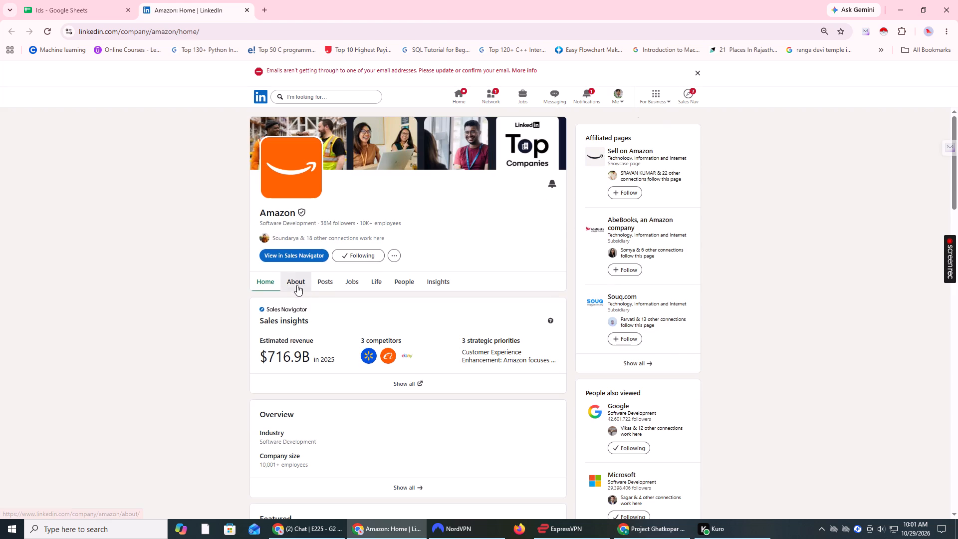
Copy the industry, Software Development, from Amazon's LinkedIn About page into the Industry cell of the Amazon row.
scroll(363, 293, down, 8)
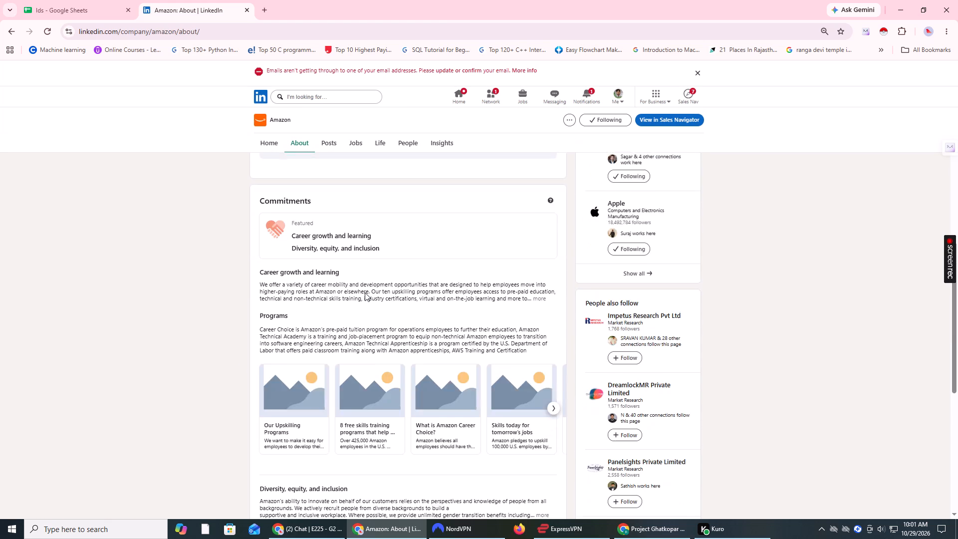
scroll(365, 292, down, 3)
scroll(365, 292, up, 2)
scroll(365, 292, down, 6)
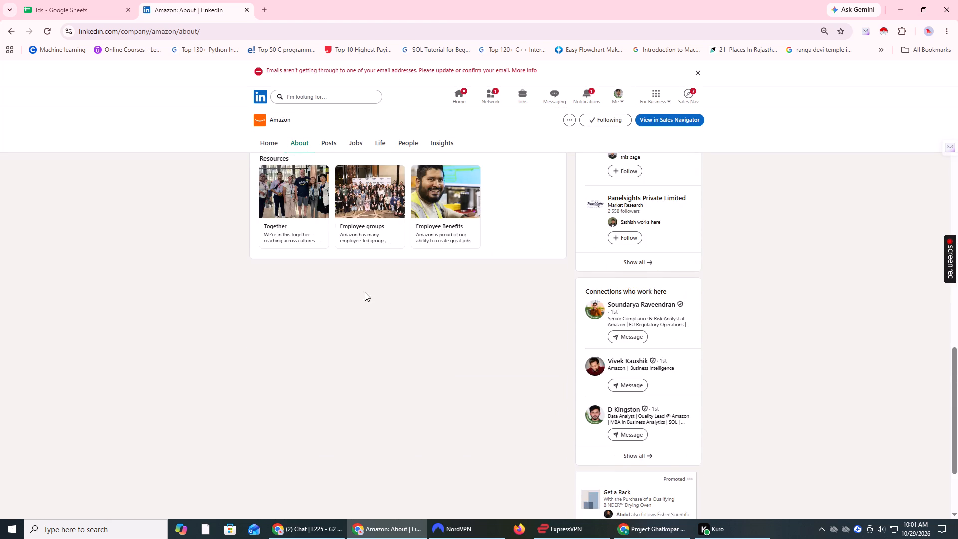
scroll(365, 292, up, 14)
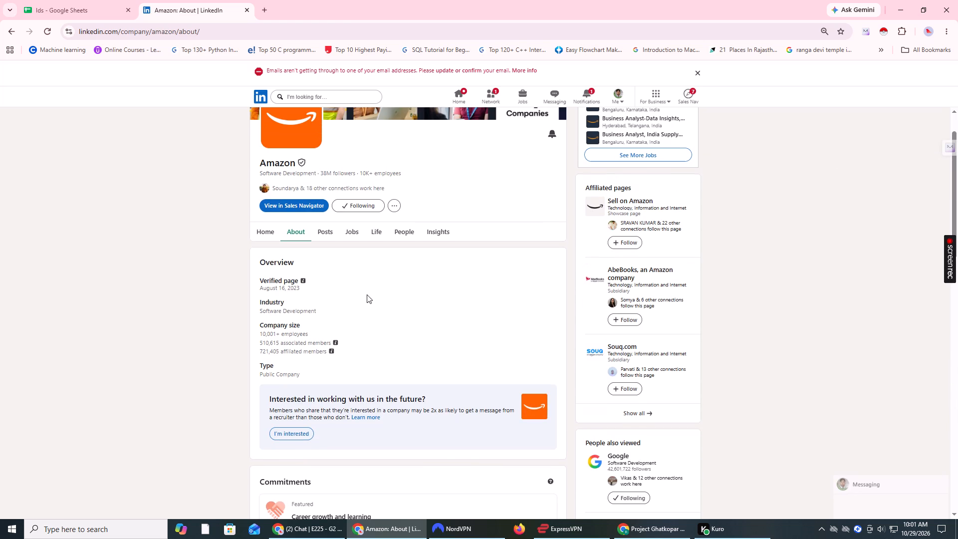
triple_click(284, 309)
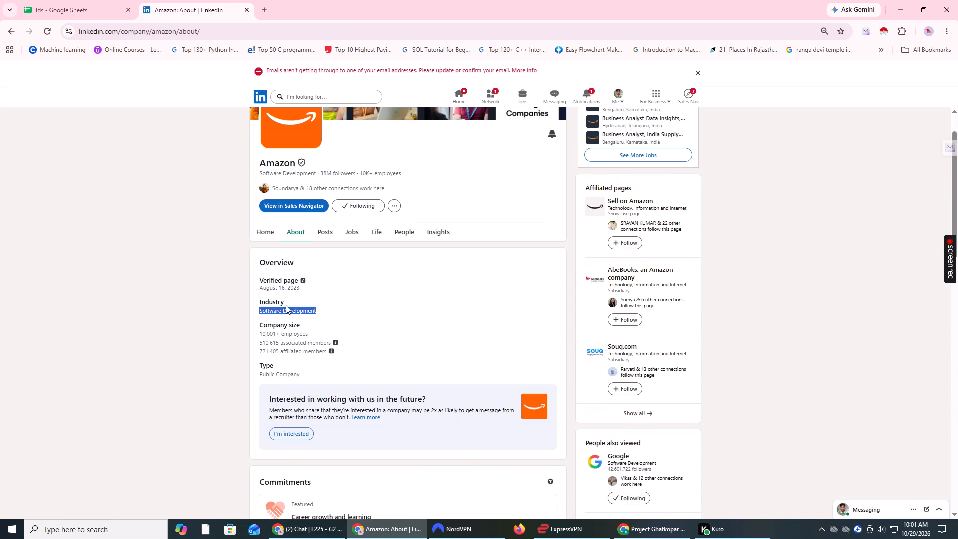
key(ctrl+c)
click(94, 0)
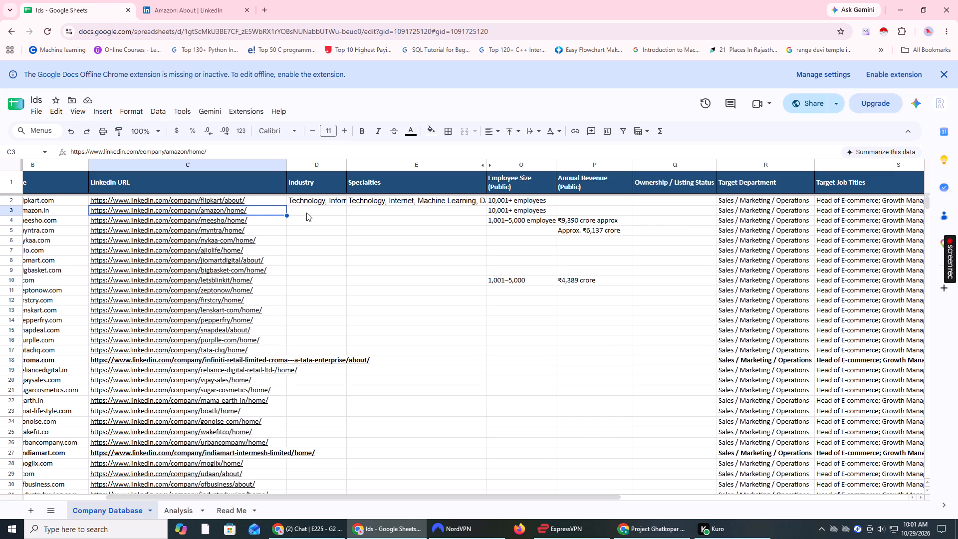
click(304, 212)
key(ctrl+v)
Check Amazon's company size on LinkedIn against its Employee Size cell in the sheet, and close Amazon's LinkedIn page.
click(184, 0)
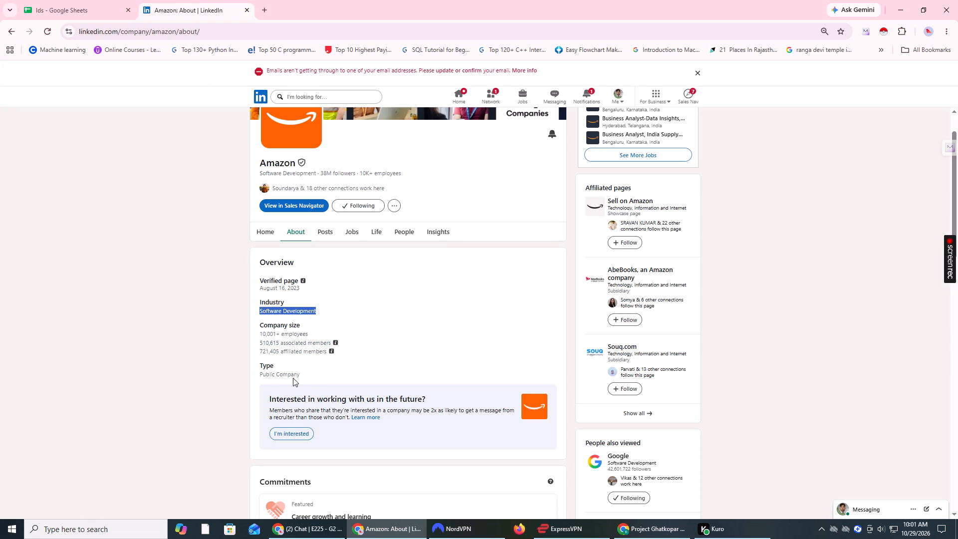
scroll(313, 381, down, 2)
scroll(313, 381, up, 2)
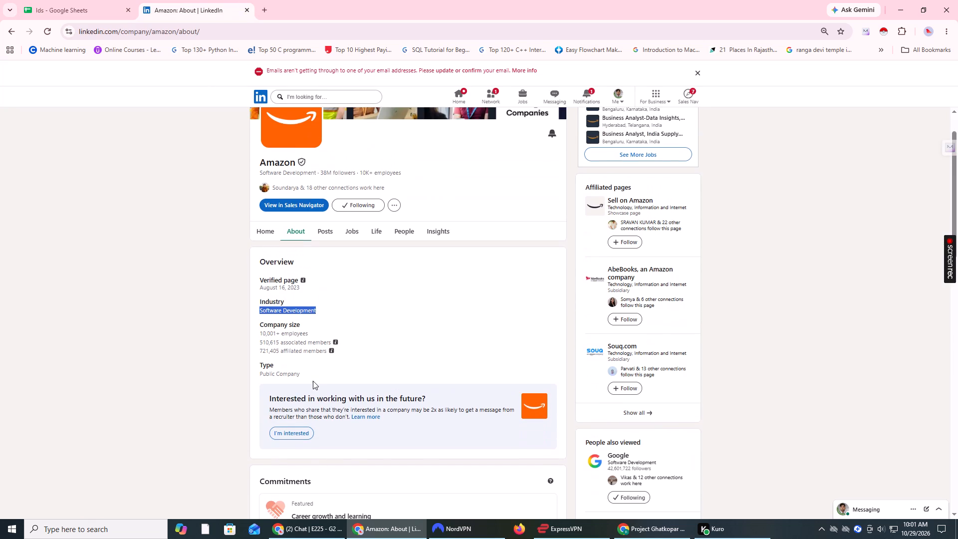
drag(311, 330, 305, 330)
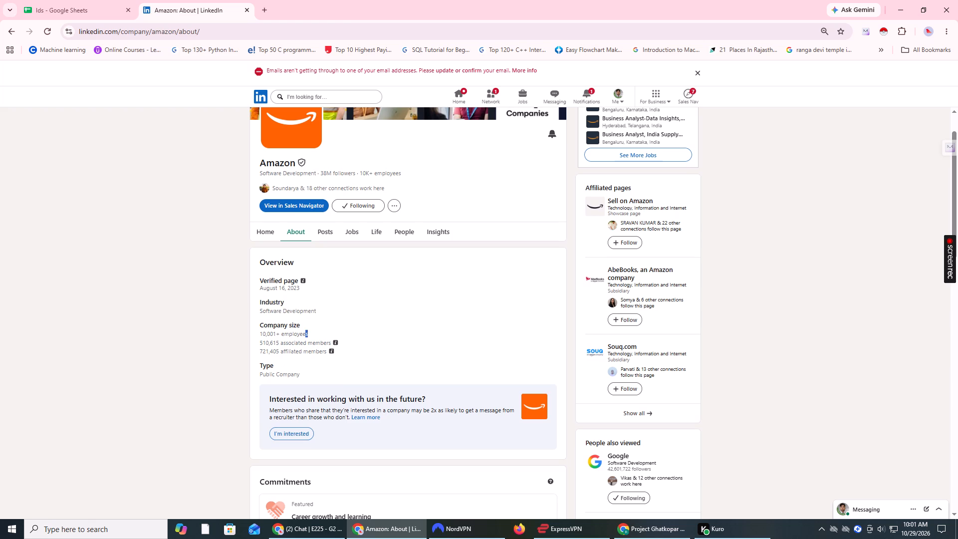
drag(305, 330, 254, 334)
key(ctrl+c)
click(24, 0)
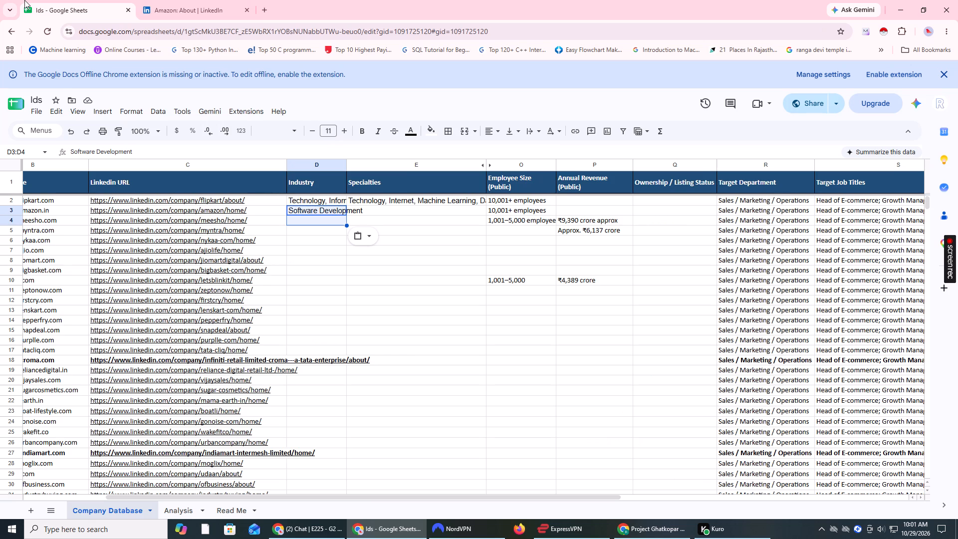
click(24, 0)
click(298, 227)
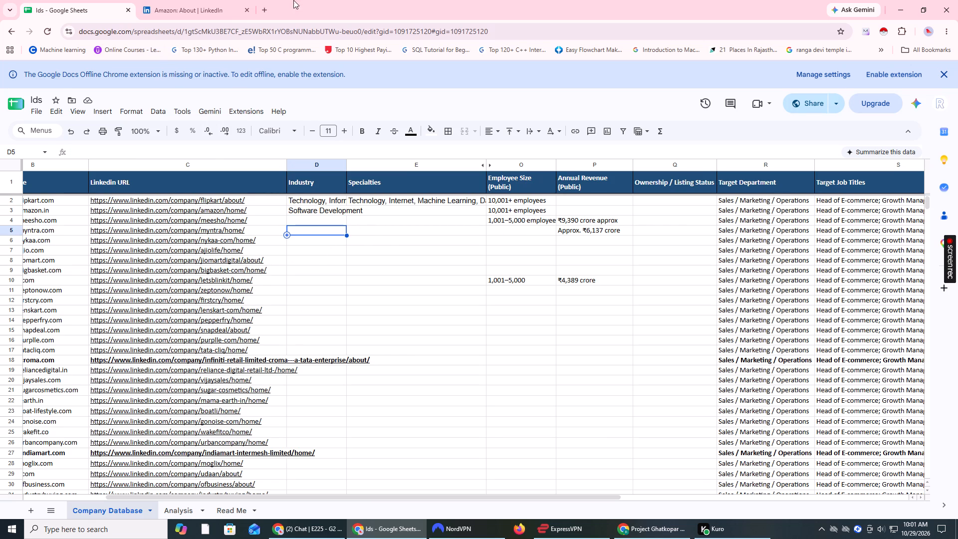
click(243, 8)
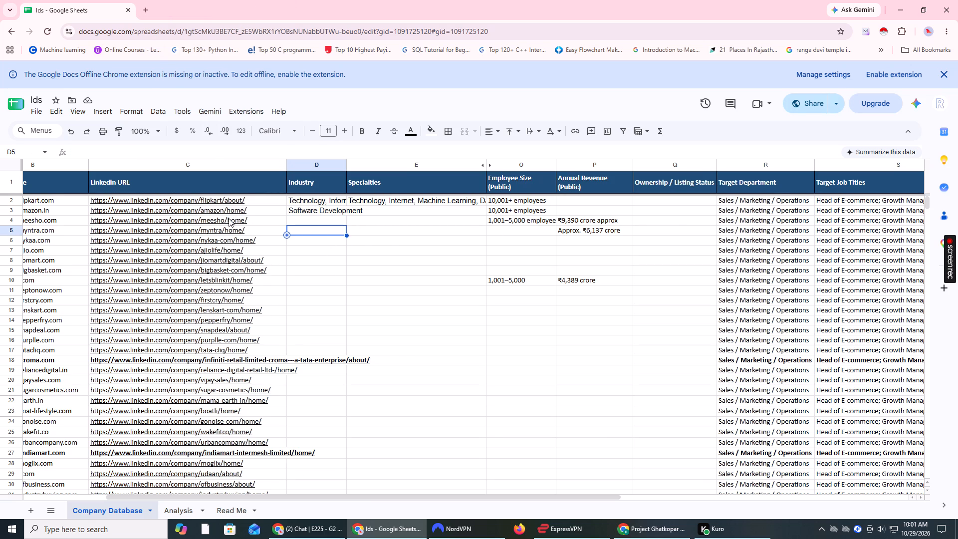
Open Meesho's LinkedIn page from its Linkedin URL cell and go to the company's About page.
click(220, 220)
click(183, 236)
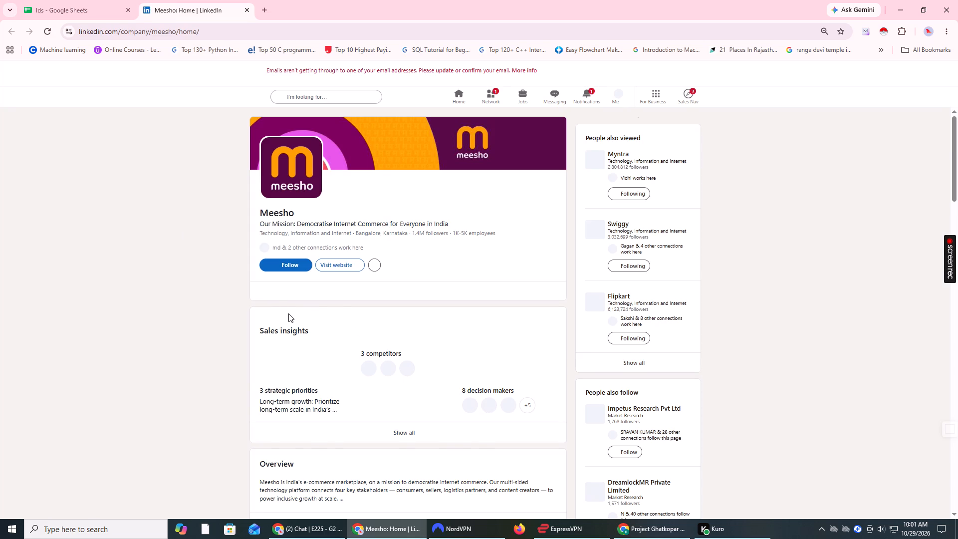
click(294, 297)
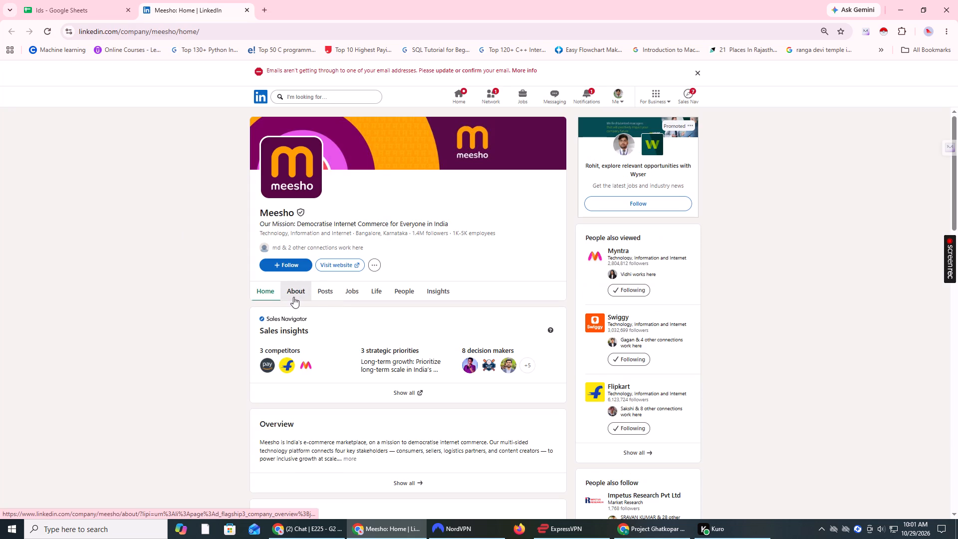
Follow Meesho on LinkedIn.
click(291, 258)
click(288, 268)
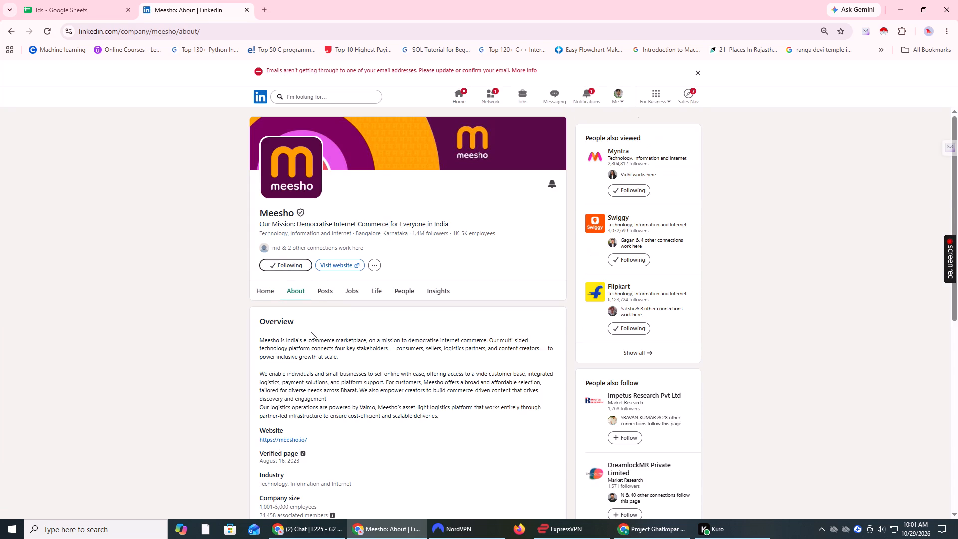
Copy Meesho's industry, Technology, Information and Internet, from its About page into the Industry cell of the Meesho row.
scroll(311, 332, down, 5)
scroll(310, 331, up, 1)
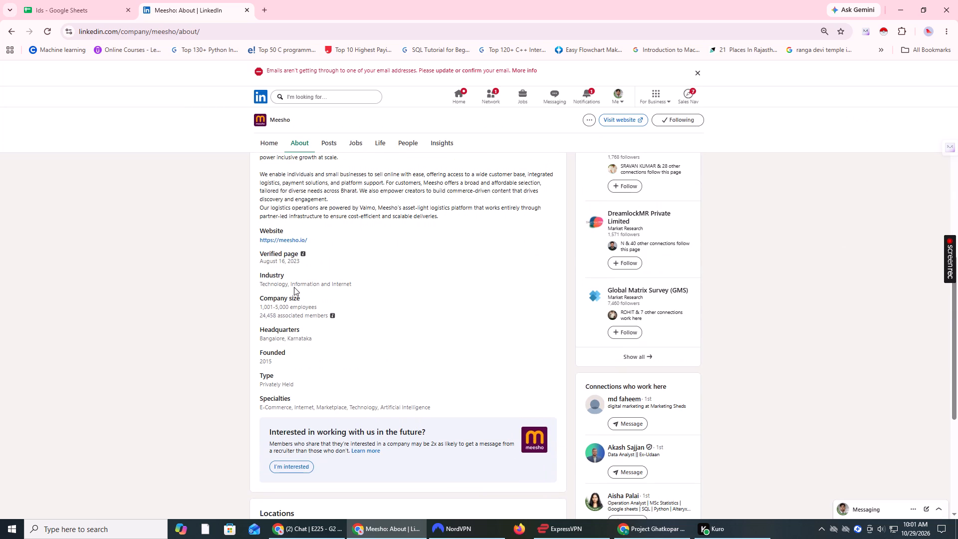
triple_click(294, 287)
key(ctrl+c)
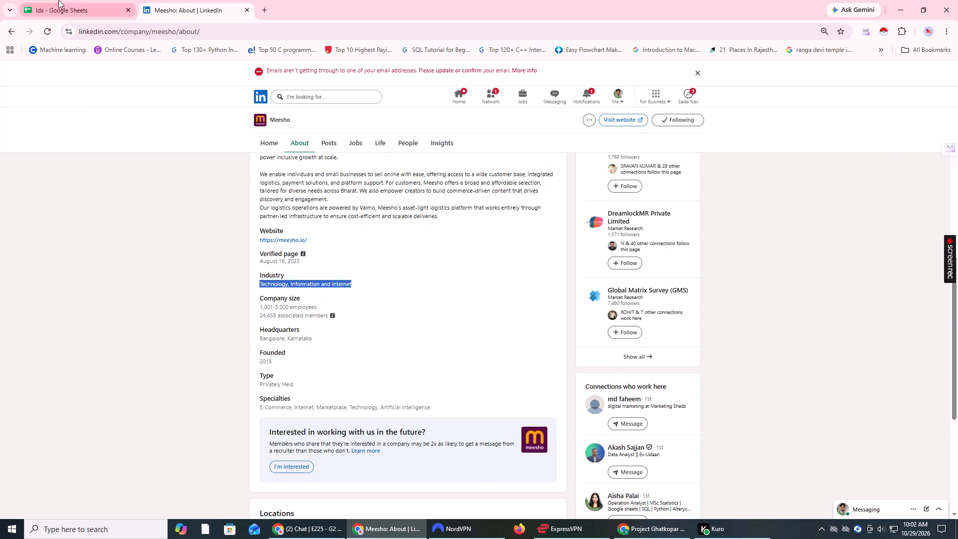
click(58, 0)
click(295, 221)
key(ctrl+v)
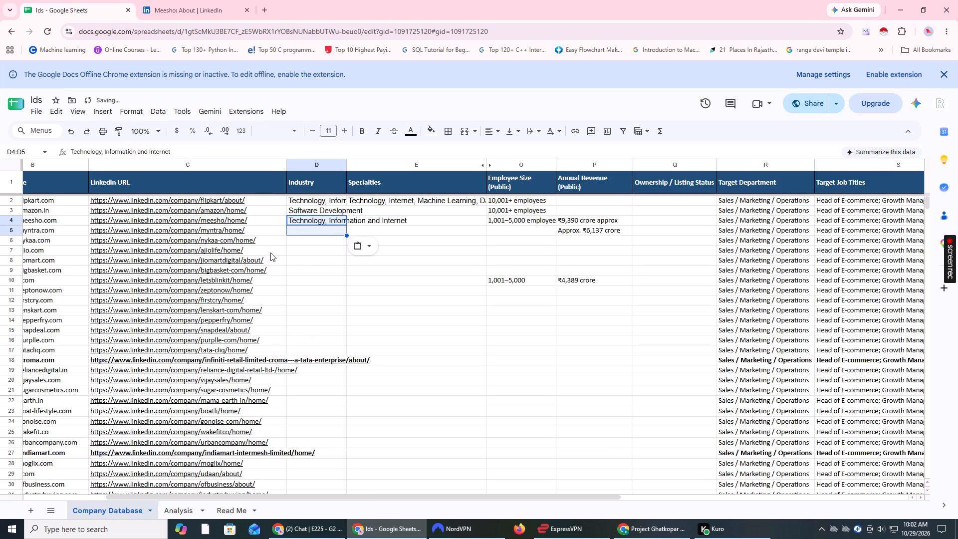
Copy Meesho's specialties, E-Commerce, Internet, Marketplace, Technology, Artificial Intelligence, from LinkedIn into the Specialties cell of its row.
click(175, 0)
triple_click(304, 407)
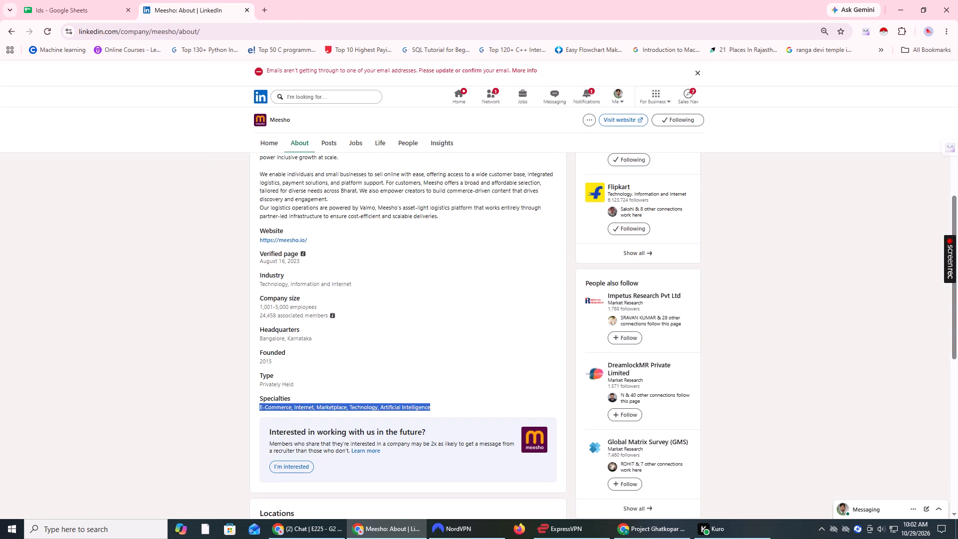
key(ctrl+c)
click(67, 0)
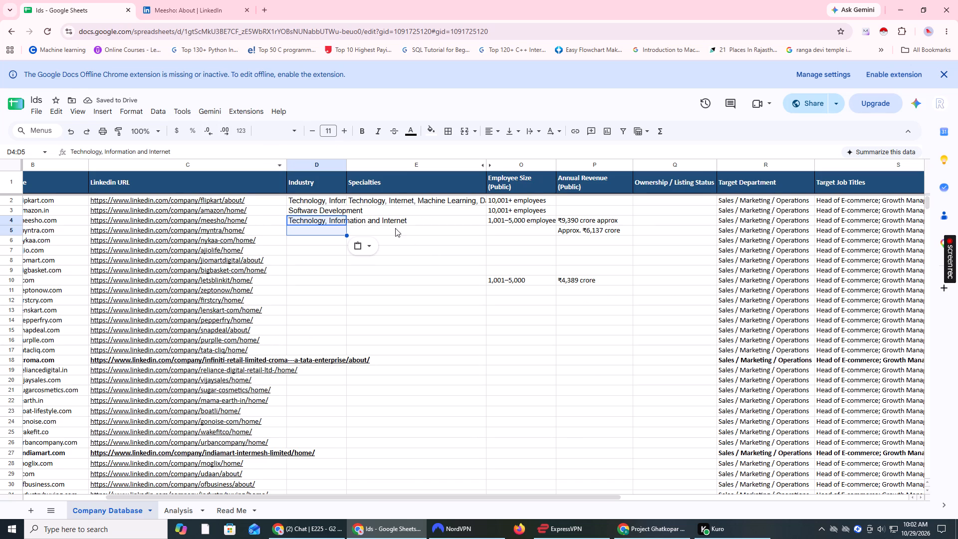
click(379, 221)
key(ctrl+v)
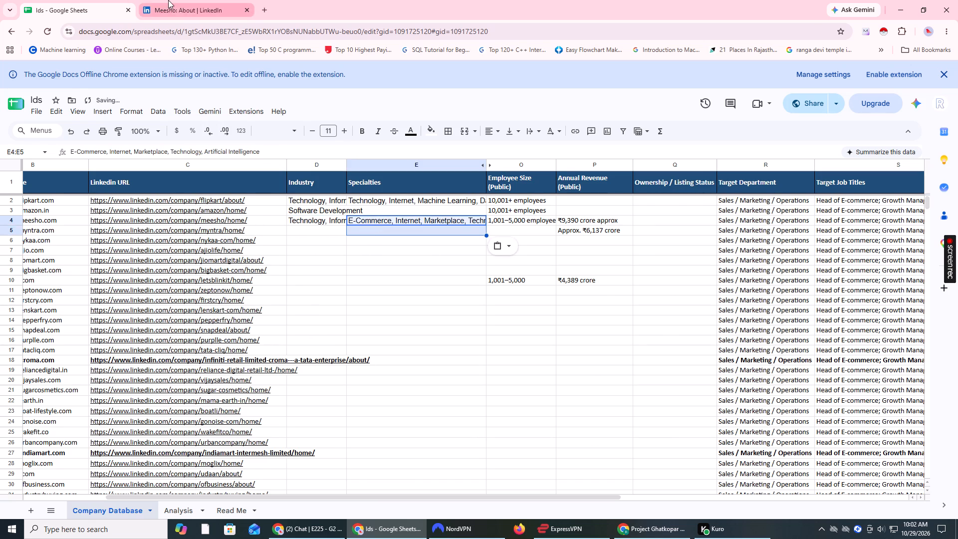
Replace Meesho's Employee Size with 1,001-5,000 employees copied from its LinkedIn About page, and close that page.
click(168, 0)
triple_click(291, 305)
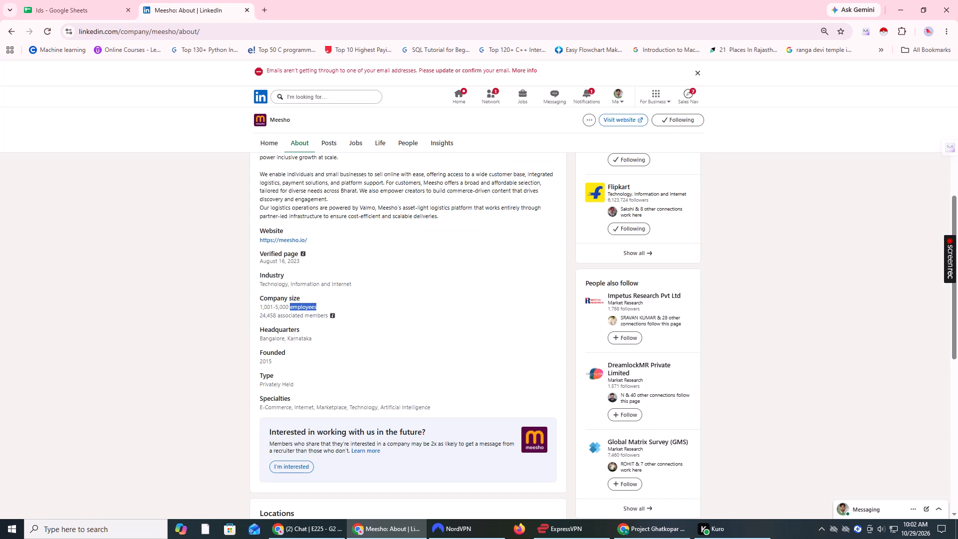
key(ctrl+c)
click(62, 0)
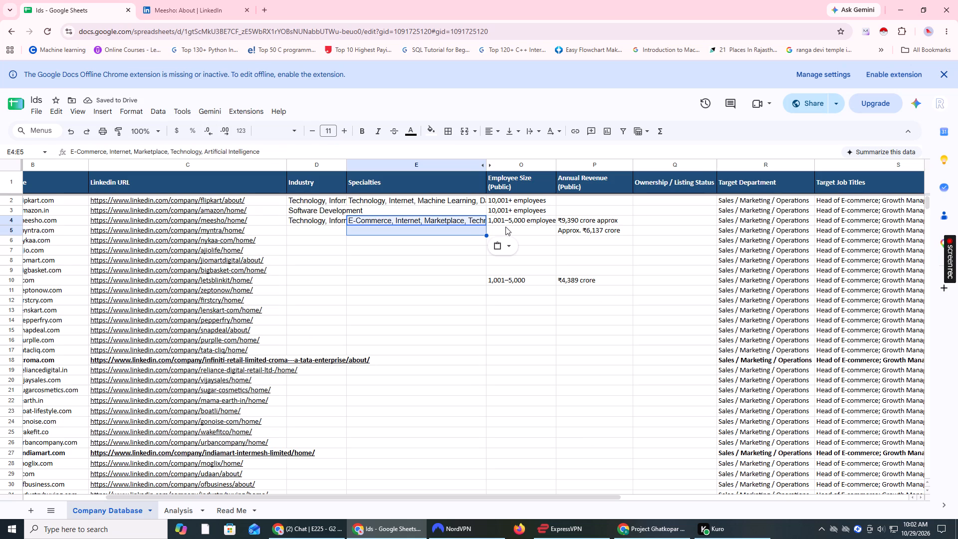
click(502, 219)
key(ctrl+v)
click(470, 249)
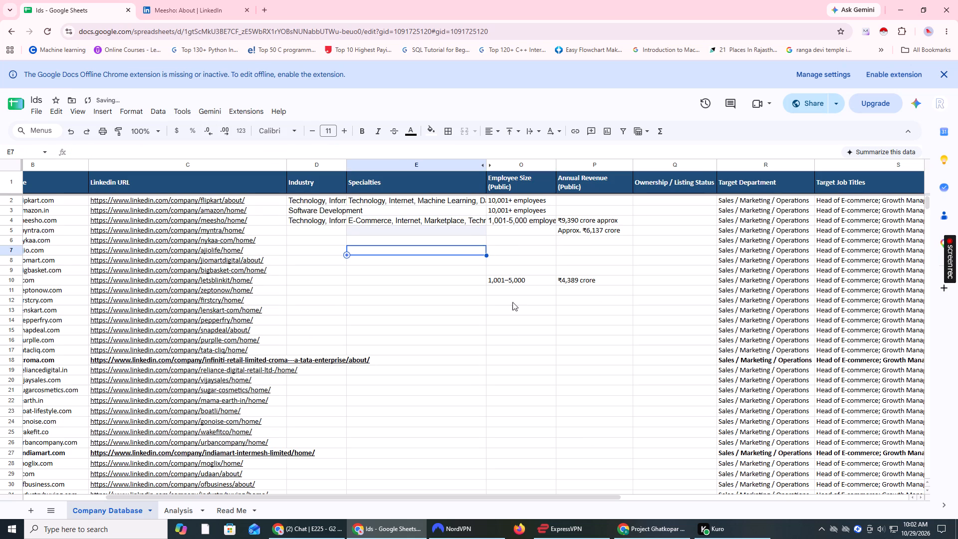
click(209, 0)
click(246, 9)
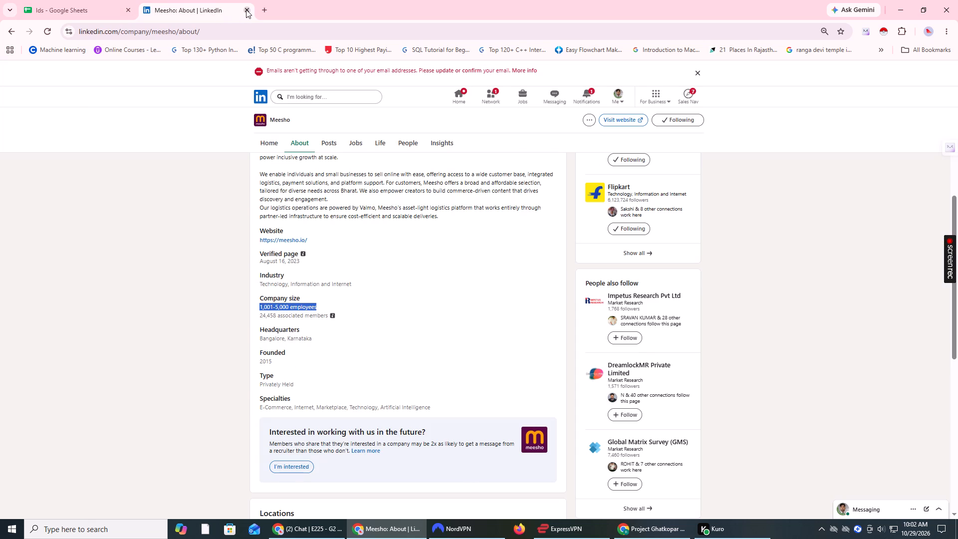
Open Myntra's LinkedIn page from its Linkedin URL cell and go to the company's About page.
click(205, 233)
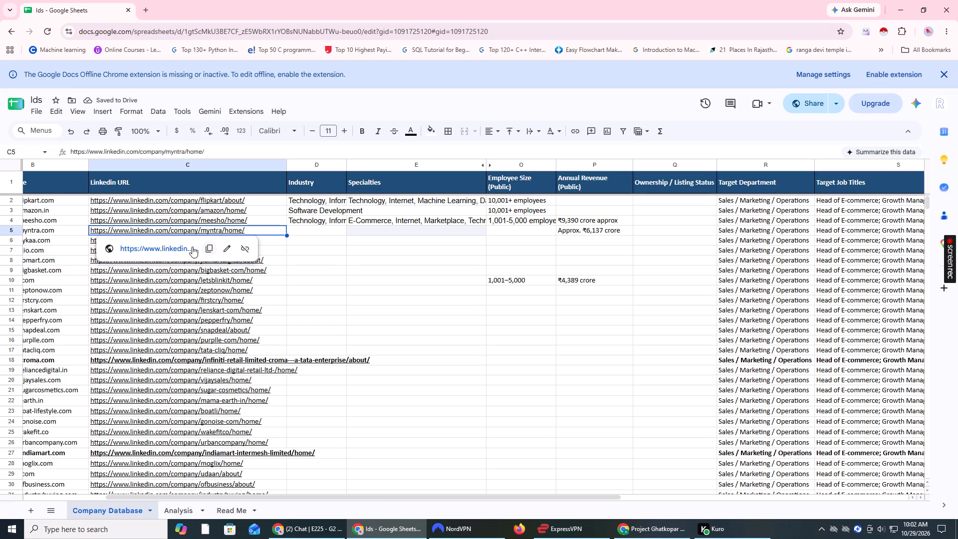
click(176, 248)
click(187, 0)
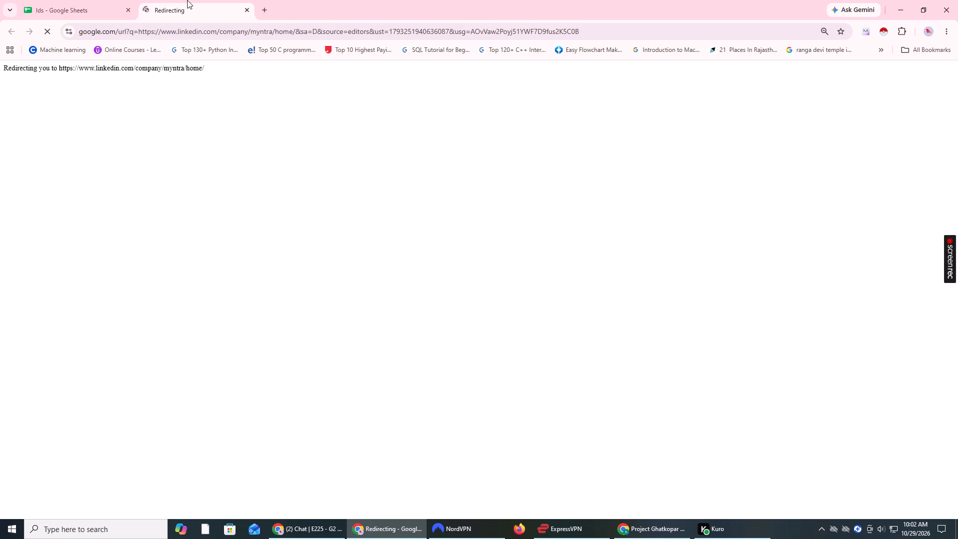
scroll(344, 305, down, 3)
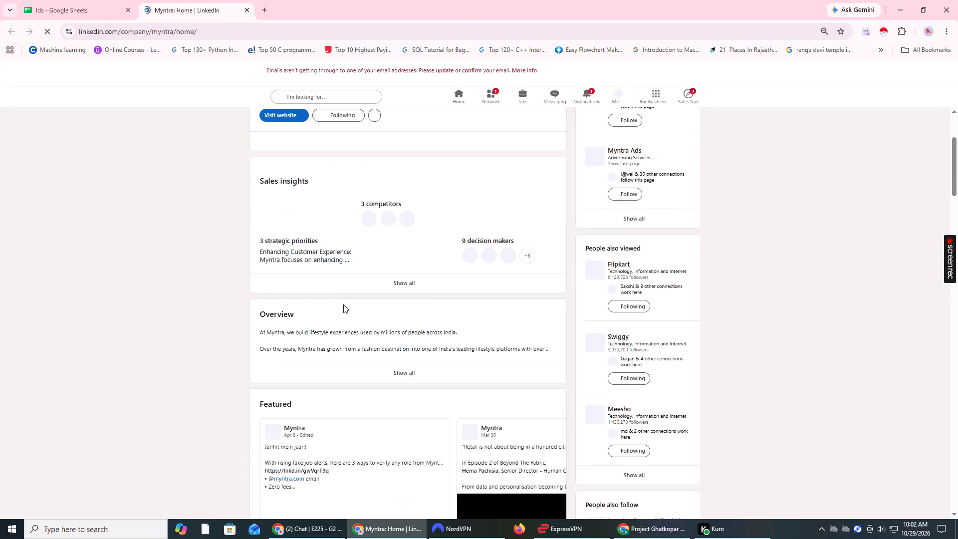
scroll(343, 304, down, 5)
scroll(343, 306, up, 7)
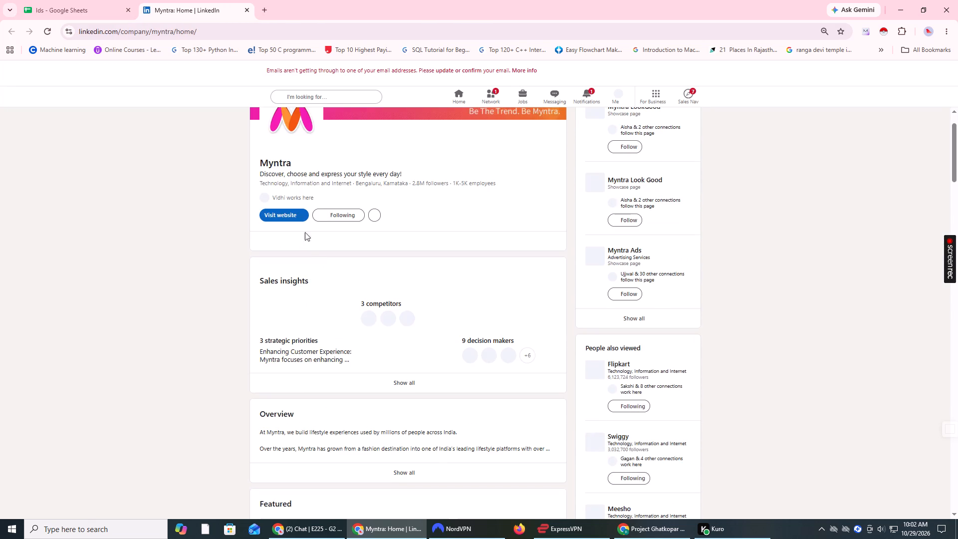
scroll(333, 313, down, 3)
scroll(333, 312, up, 3)
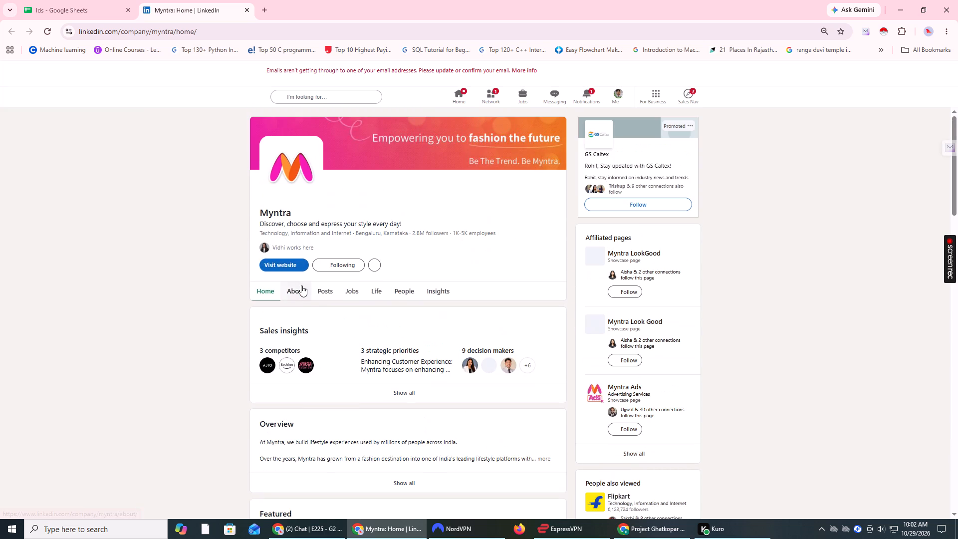
click(301, 285)
Copy Myntra's industry, Technology, Information and Internet, from its About page into the Industry cell of the Myntra row.
scroll(301, 285, down, 5)
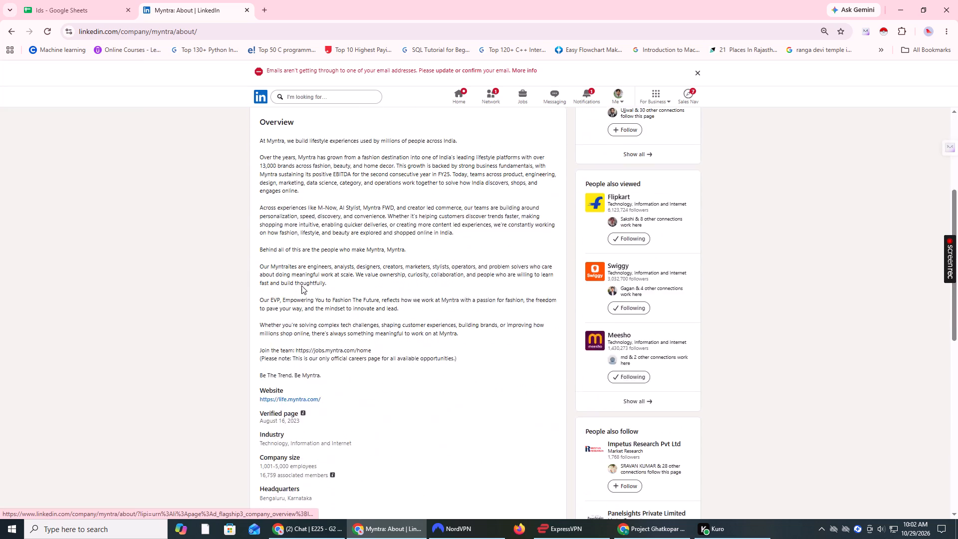
scroll(301, 285, down, 3)
triple_click(294, 245)
click(294, 245)
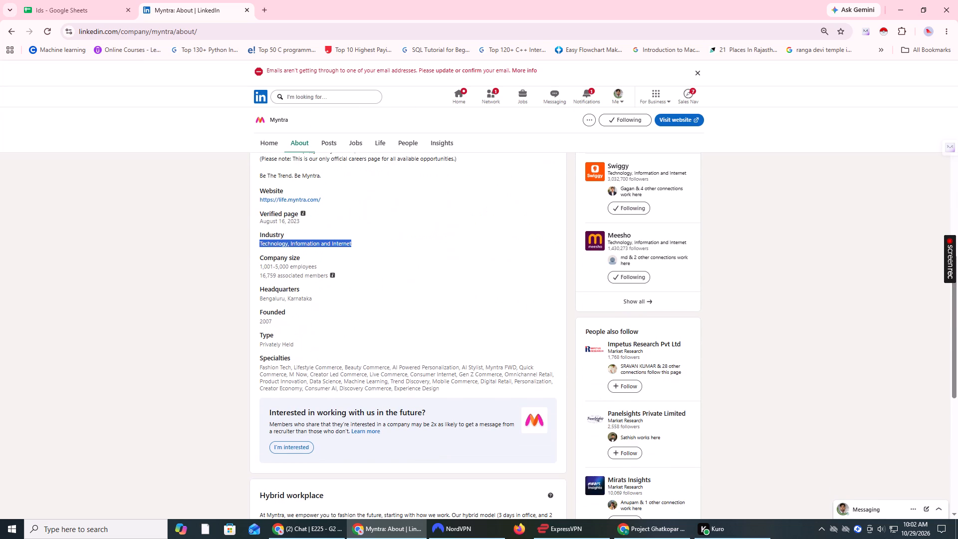
key(ctrl+c)
click(93, 0)
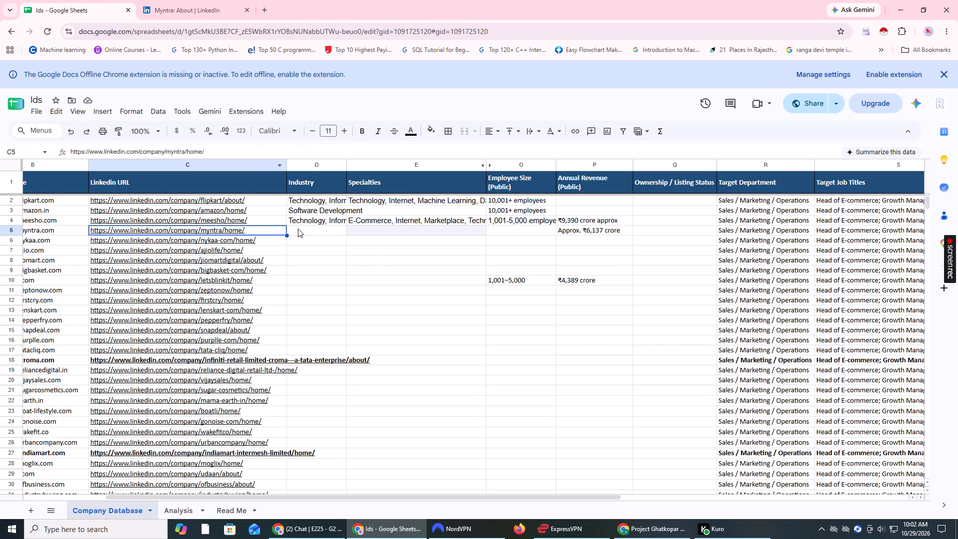
click(298, 229)
key(ctrl+v)
Copy Myntra's full specialties list, from Fashion Tech through Experience Design, from its LinkedIn About page into the Specialties cell of the Myntra row.
click(194, 0)
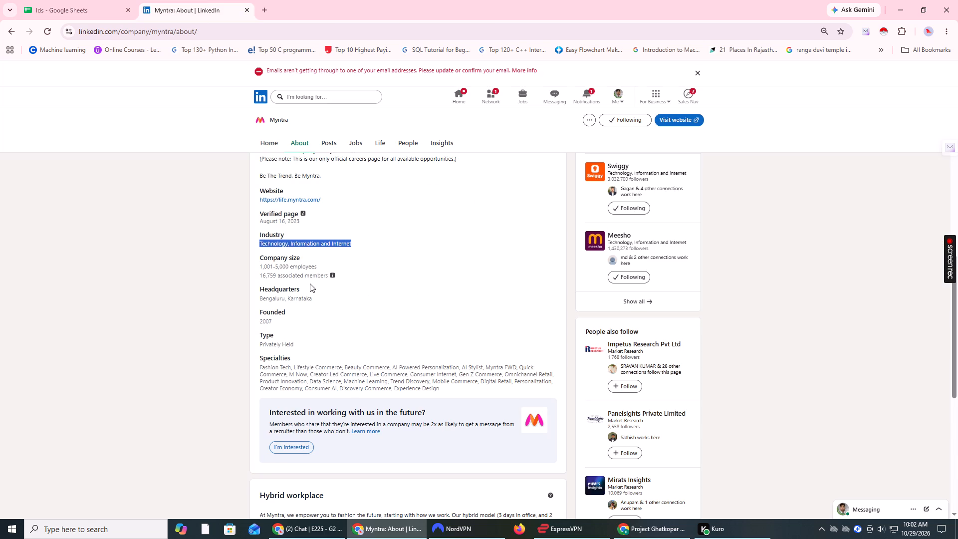
drag(440, 391, 316, 377)
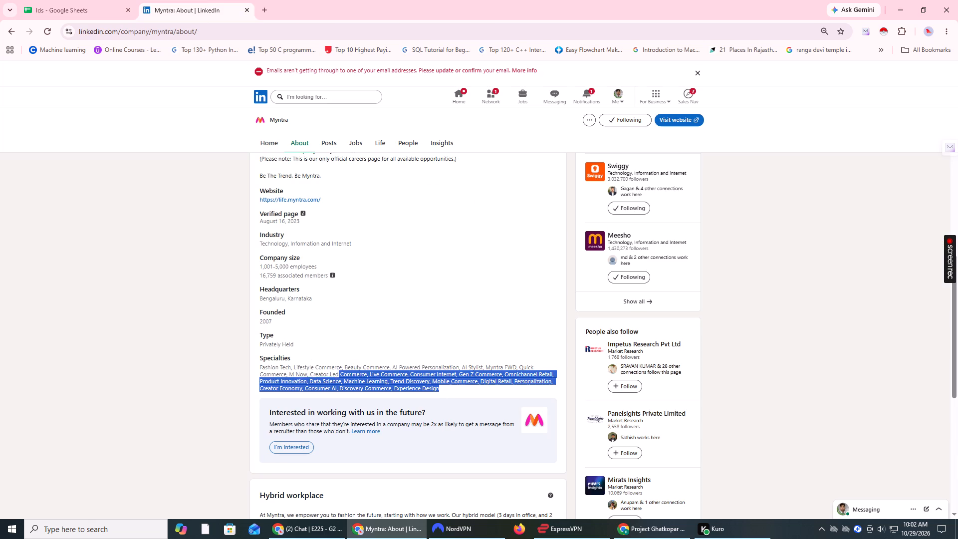
drag(316, 377, 257, 369)
key(ctrl+c)
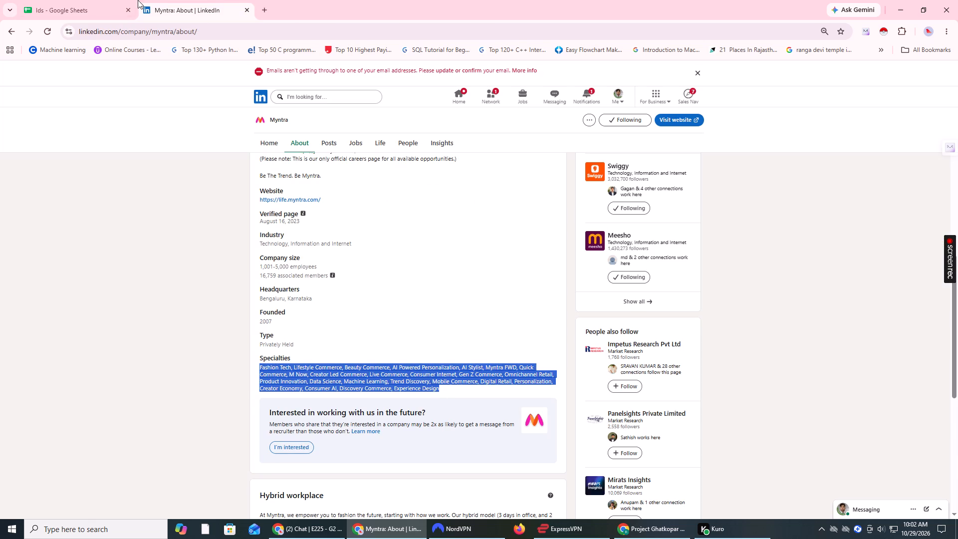
click(90, 0)
click(385, 230)
key(ctrl+v)
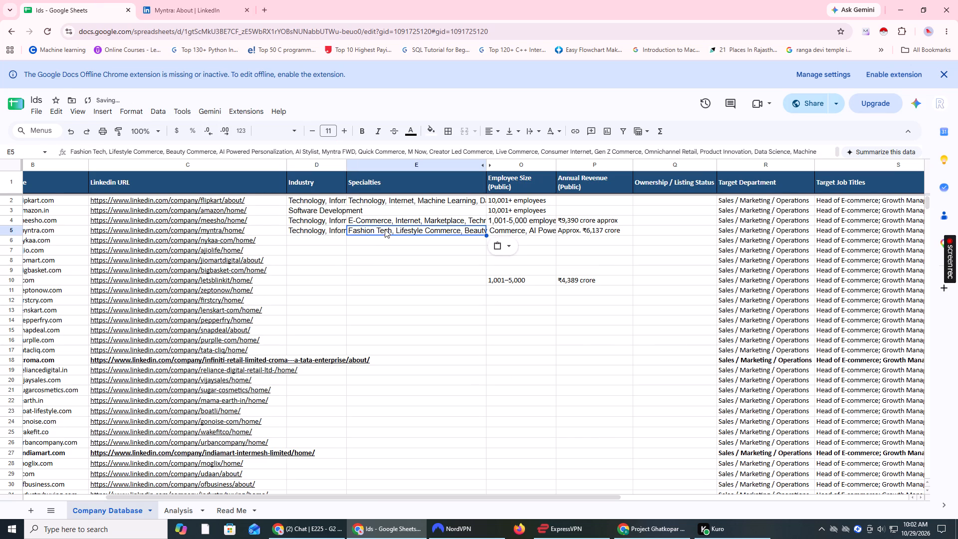
Copy Myntra's company size, 1,001-5,000 employees, from LinkedIn into the Employee Size cell of its row, and close the Myntra page.
click(174, 1)
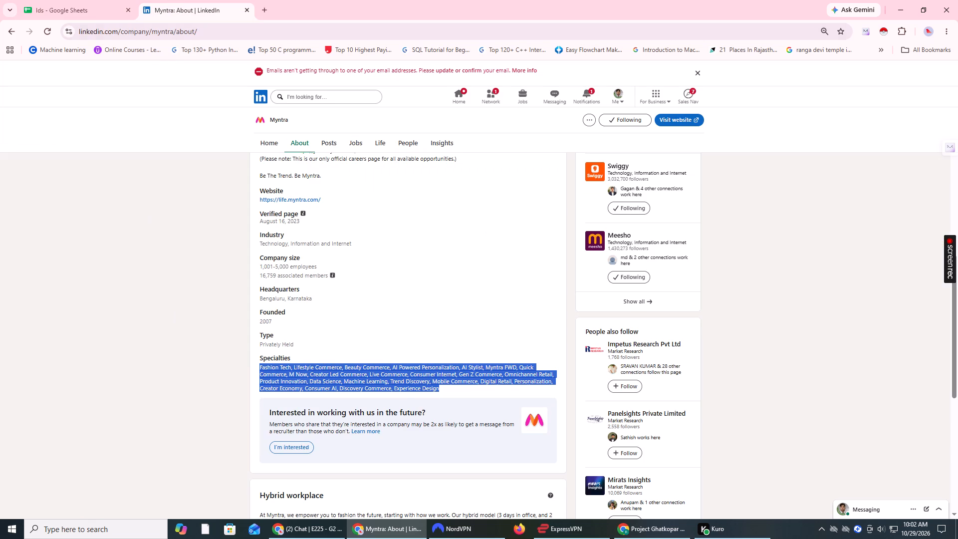
triple_click(284, 266)
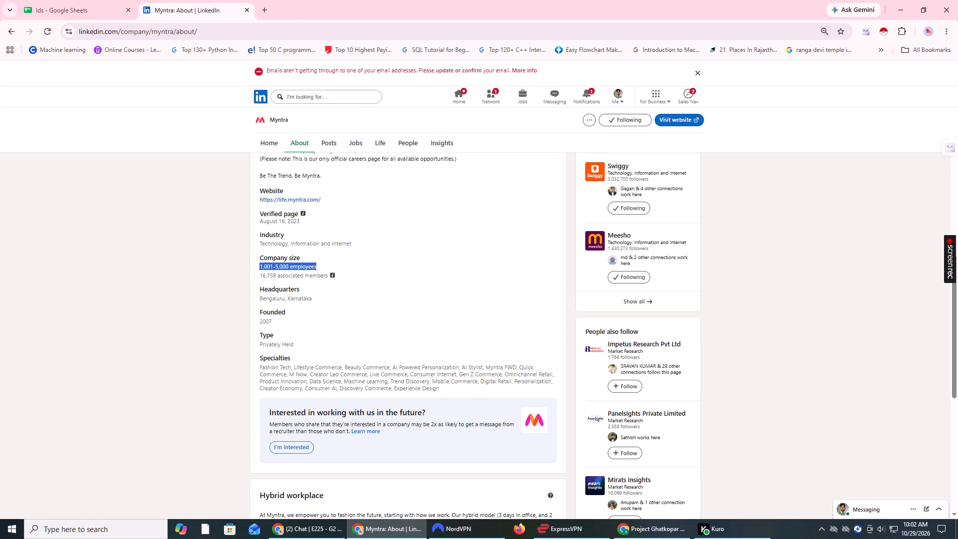
key(ctrl+c)
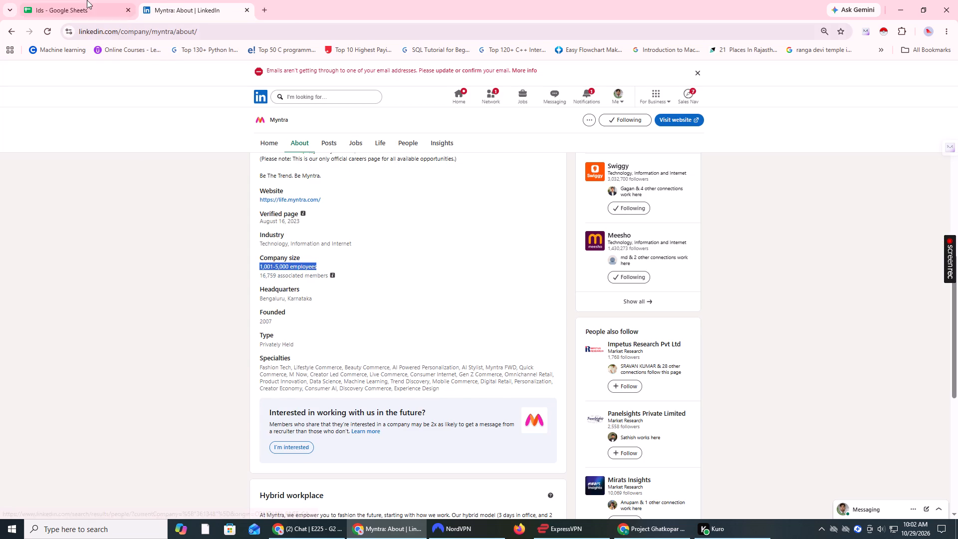
click(84, 0)
click(502, 230)
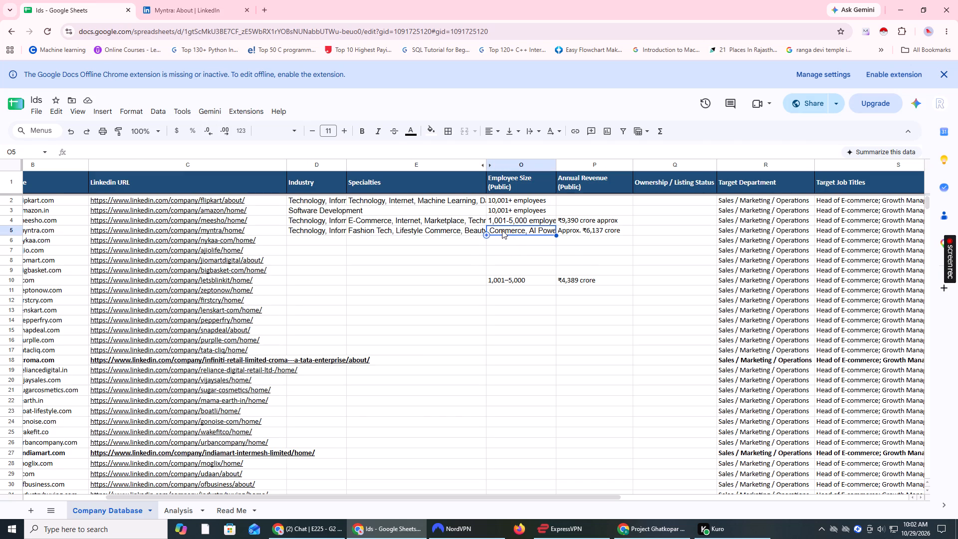
key(ctrl+v)
click(461, 264)
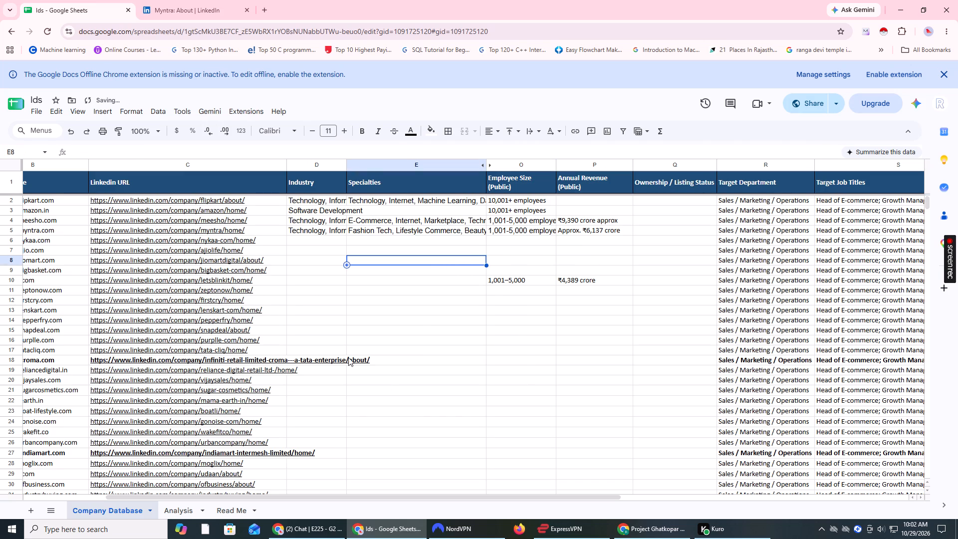
click(248, 14)
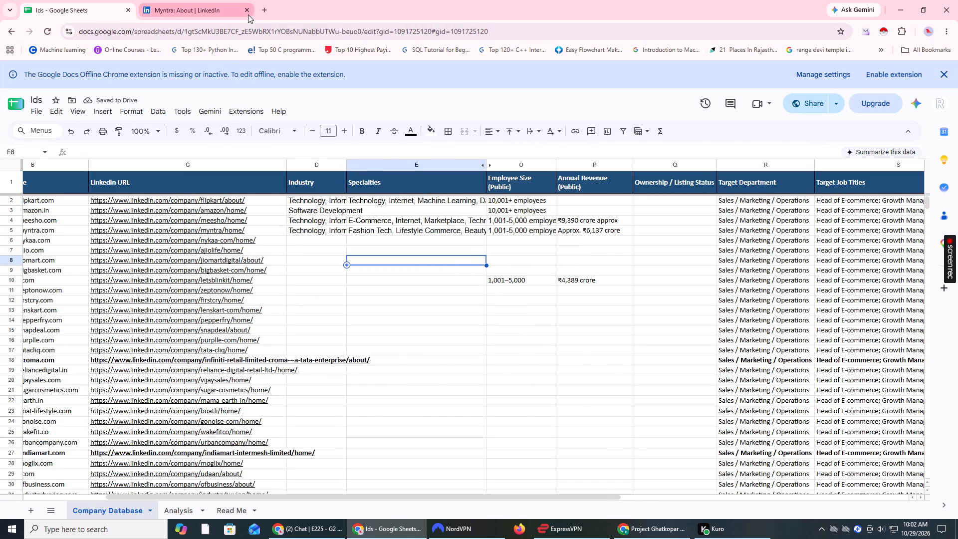
click(246, 12)
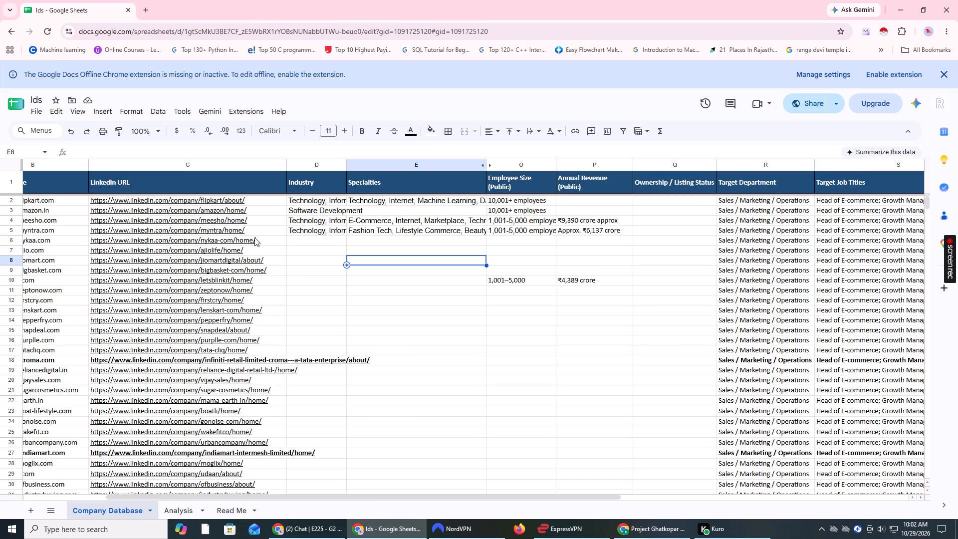
Open Nykaa's LinkedIn page from its Linkedin URL cell and go to the company's About page.
click(221, 239)
click(183, 256)
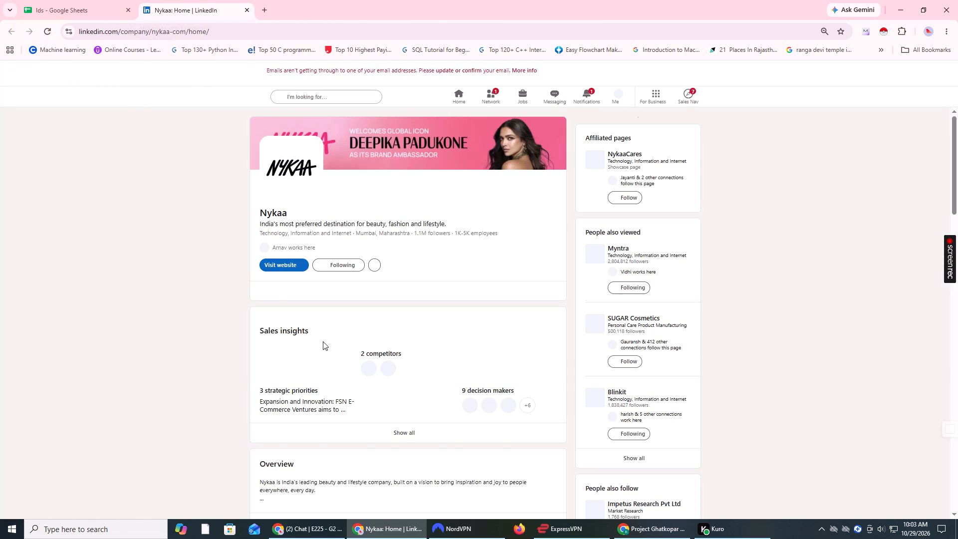
click(294, 293)
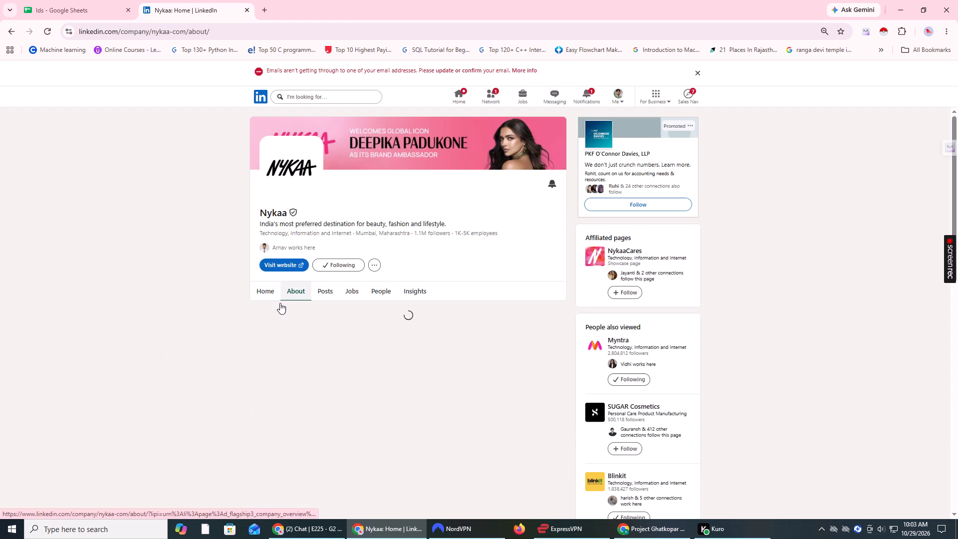
Copy Nykaa's industry, Technology, Information and Internet, from its About page into the Industry cell of the Nykaa row.
scroll(171, 289, down, 4)
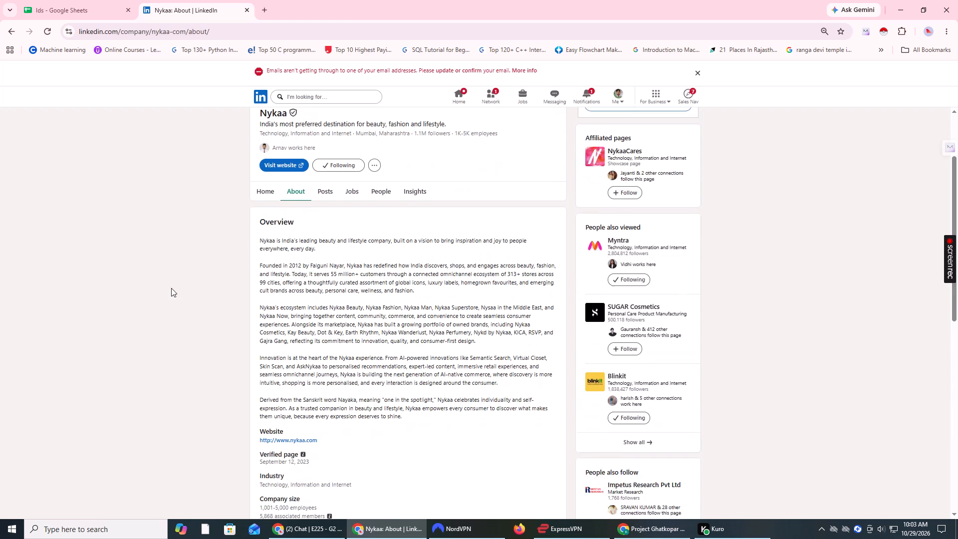
scroll(171, 288, down, 4)
scroll(169, 288, up, 1)
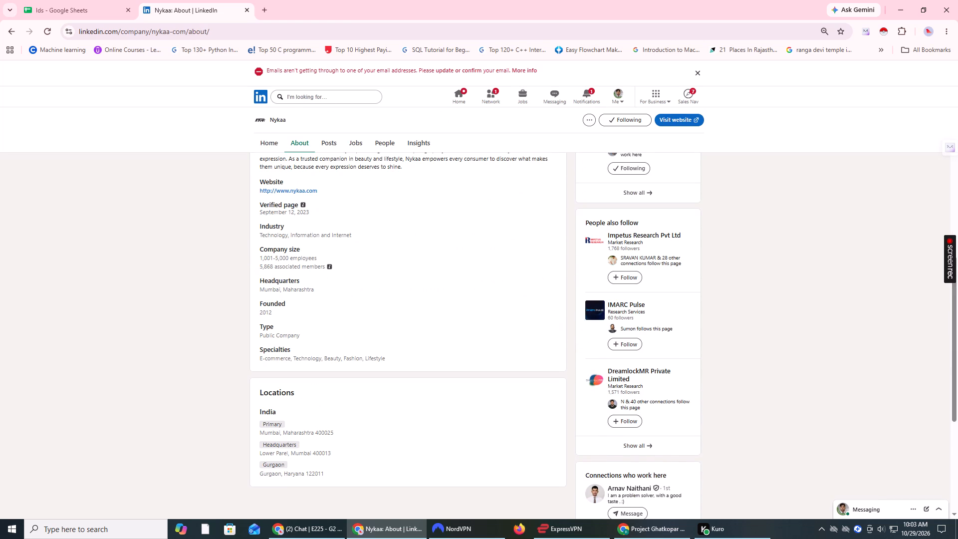
triple_click(310, 234)
key(ctrl+c)
click(55, 0)
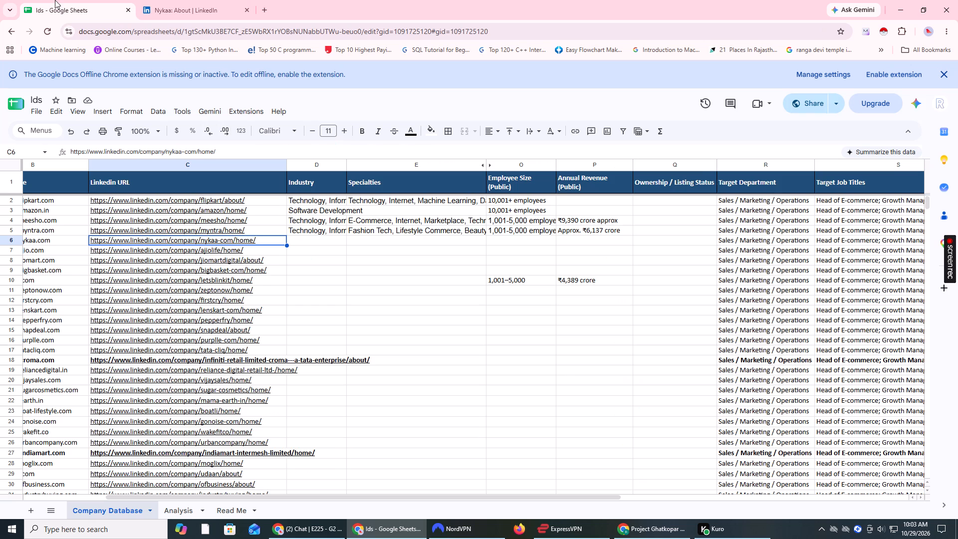
click(299, 245)
key(ctrl+v)
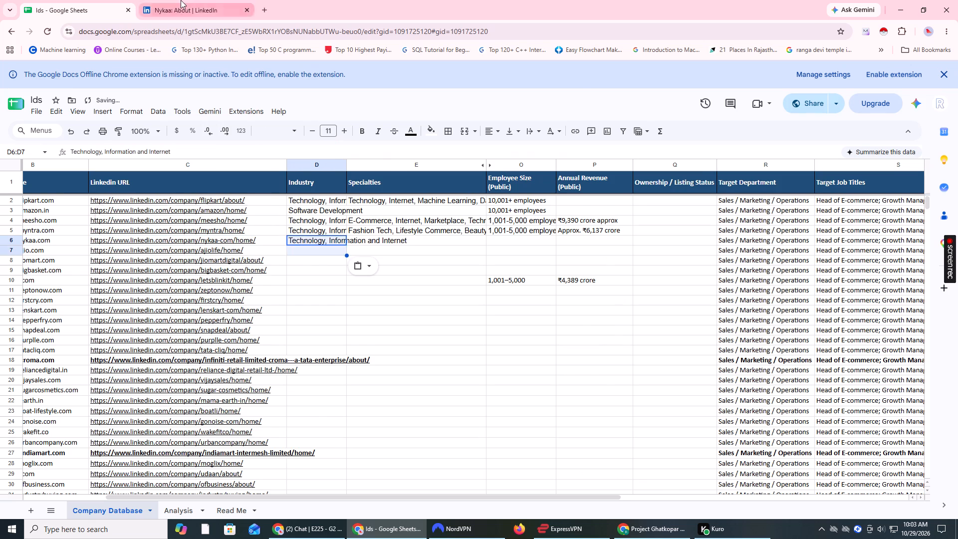
Copy Nykaa's specialties, E-commerce, Technology, Beauty, Fashion, Lifestyle, from LinkedIn into the Specialties cell of its row.
click(186, 0)
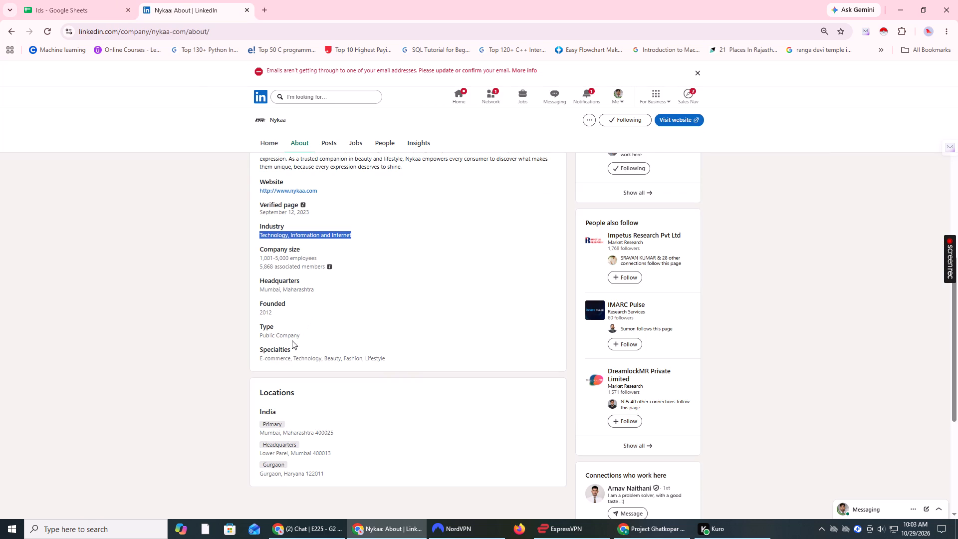
triple_click(291, 359)
key(ctrl+c)
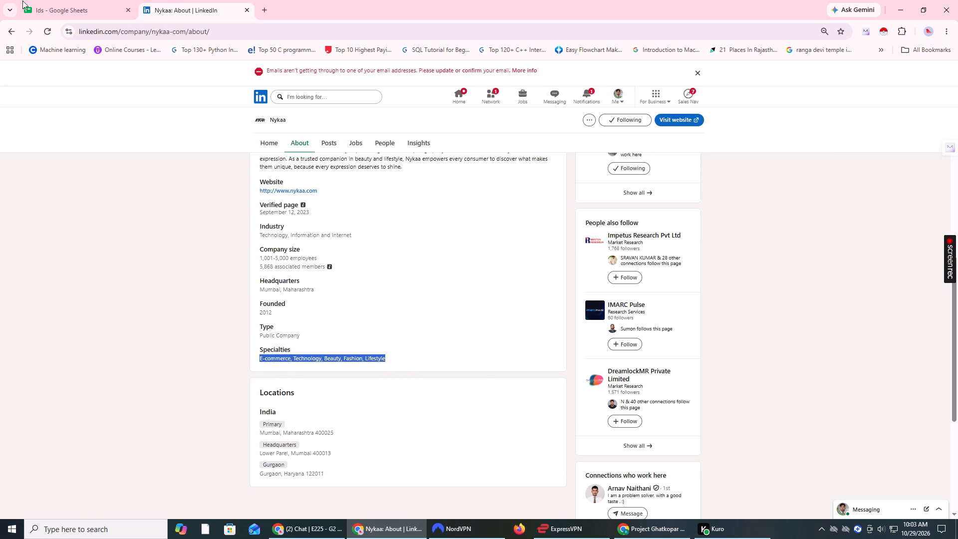
click(39, 0)
click(364, 239)
key(ctrl+v)
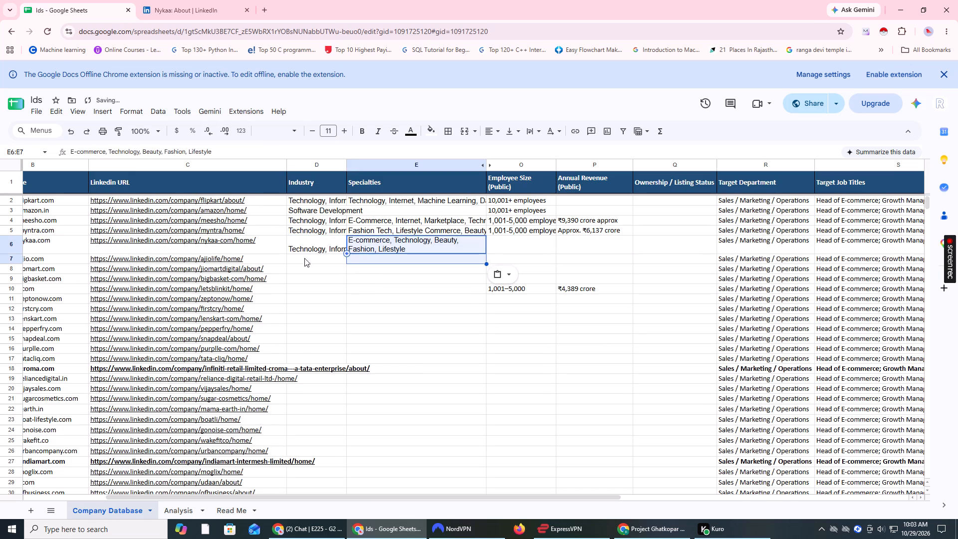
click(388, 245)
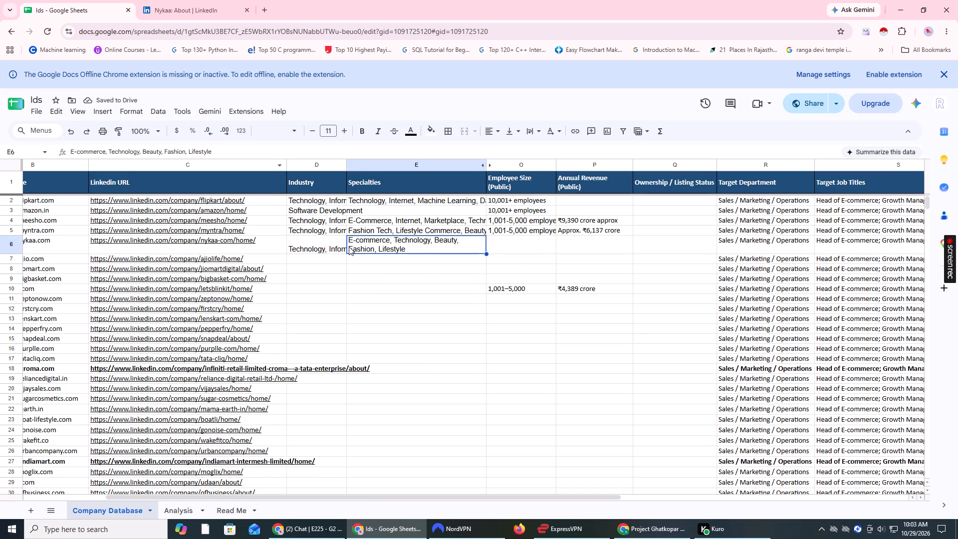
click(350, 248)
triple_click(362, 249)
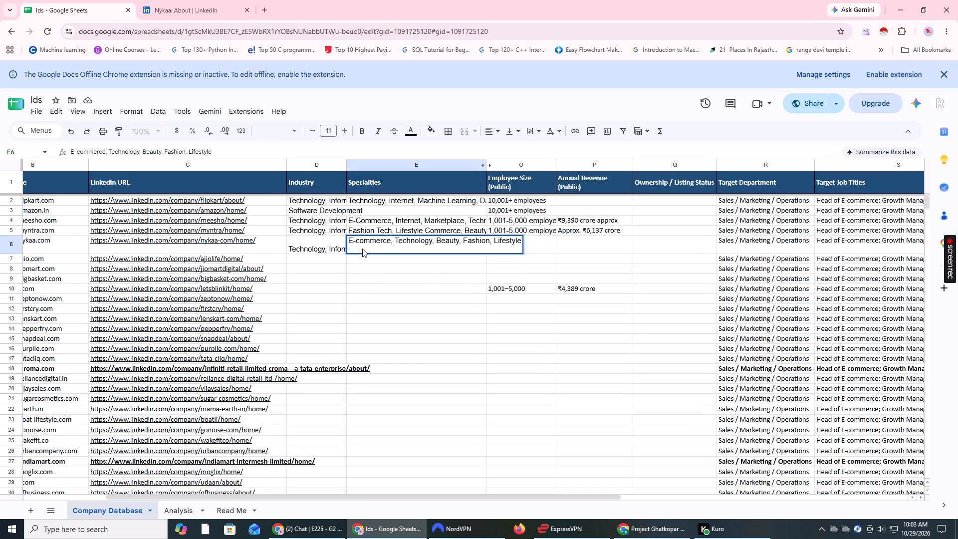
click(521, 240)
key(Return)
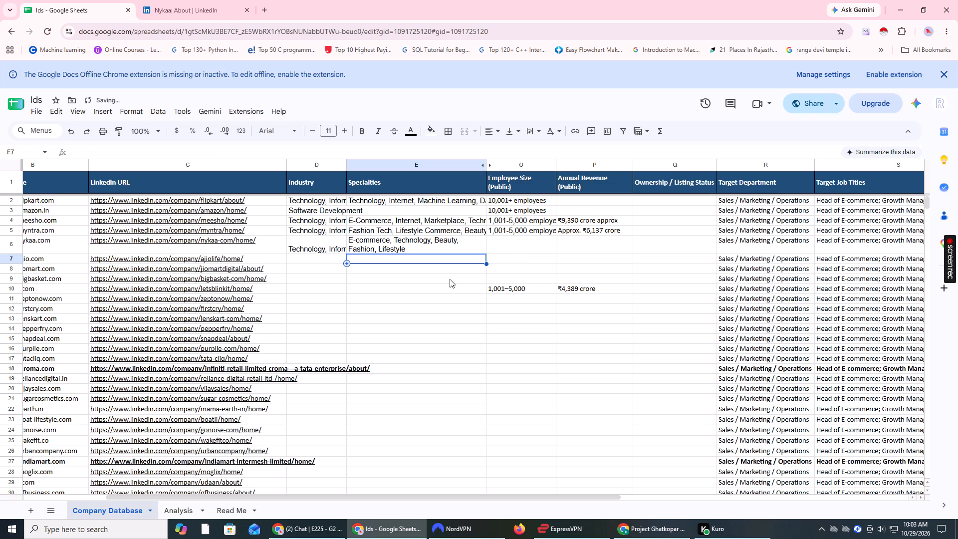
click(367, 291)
Copy Nykaa's company size, 1,001-5,000 employees, from LinkedIn into the Employee Size cell of its row, and close the Nykaa page.
click(173, 0)
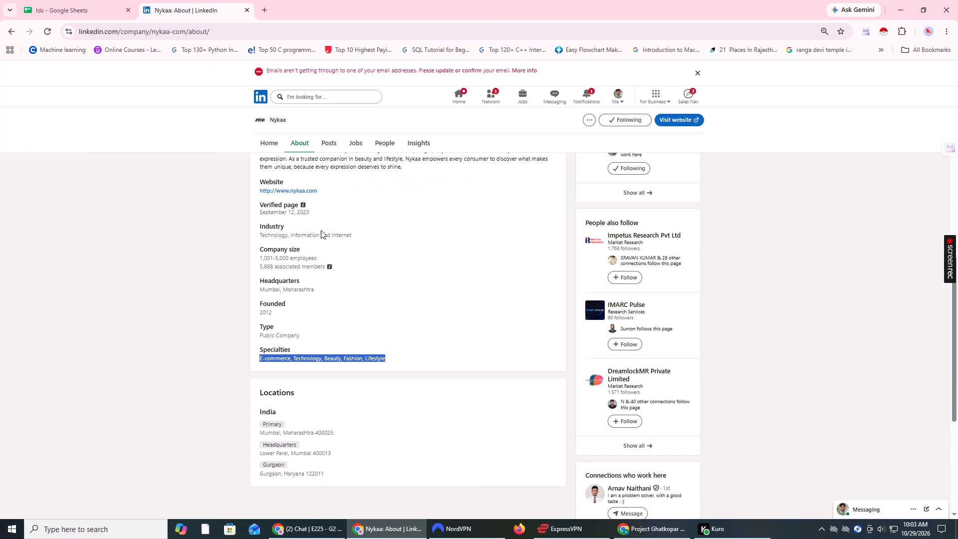
triple_click(291, 258)
key(ctrl+c)
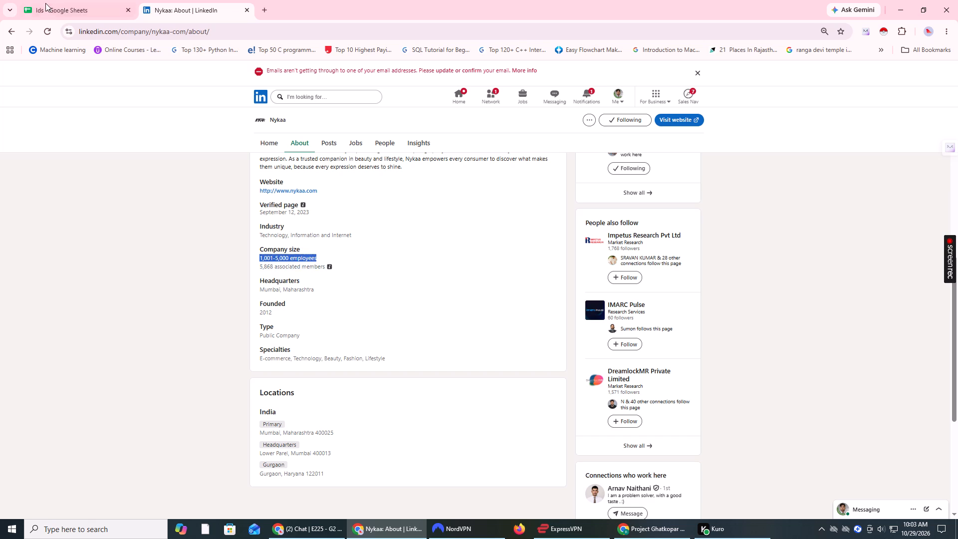
click(68, 0)
click(499, 243)
key(ctrl+v)
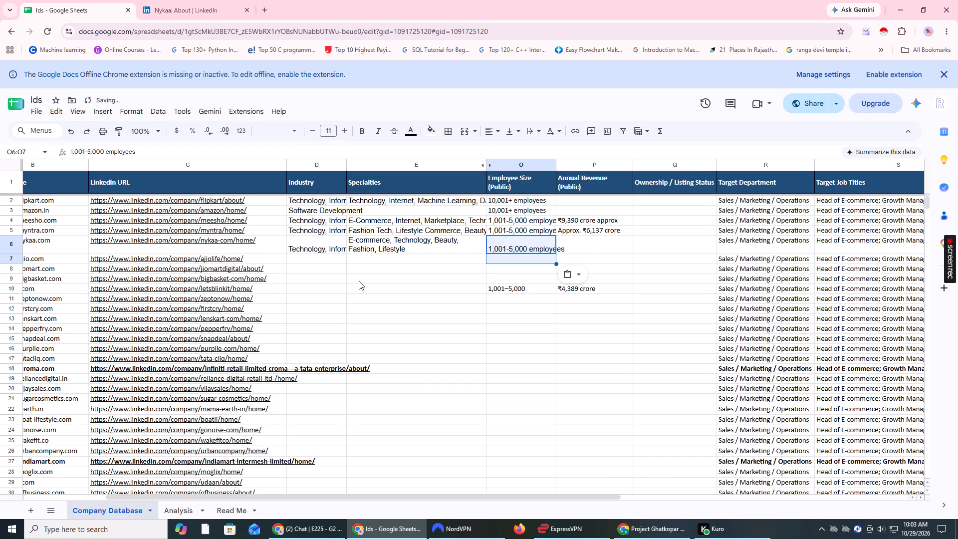
click(359, 281)
click(203, 0)
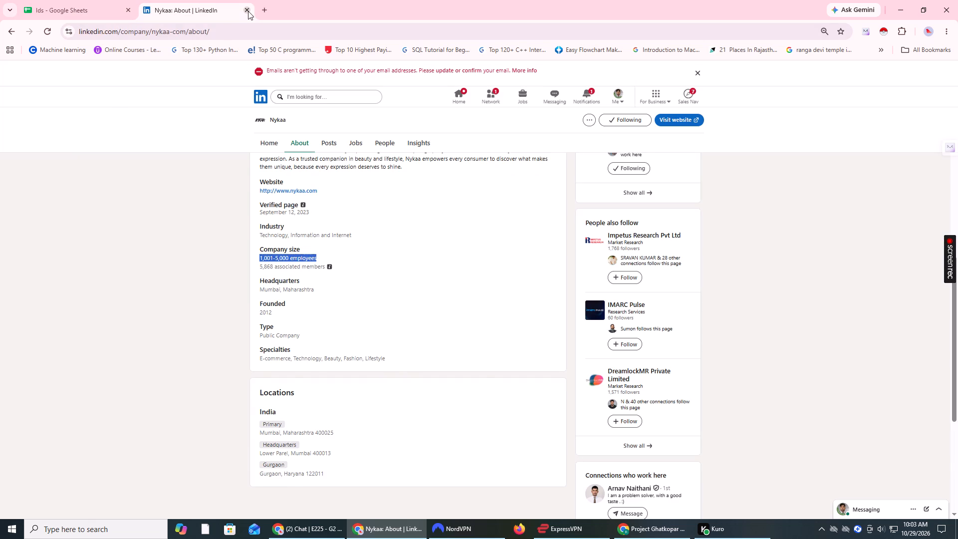
click(248, 11)
click(114, 0)
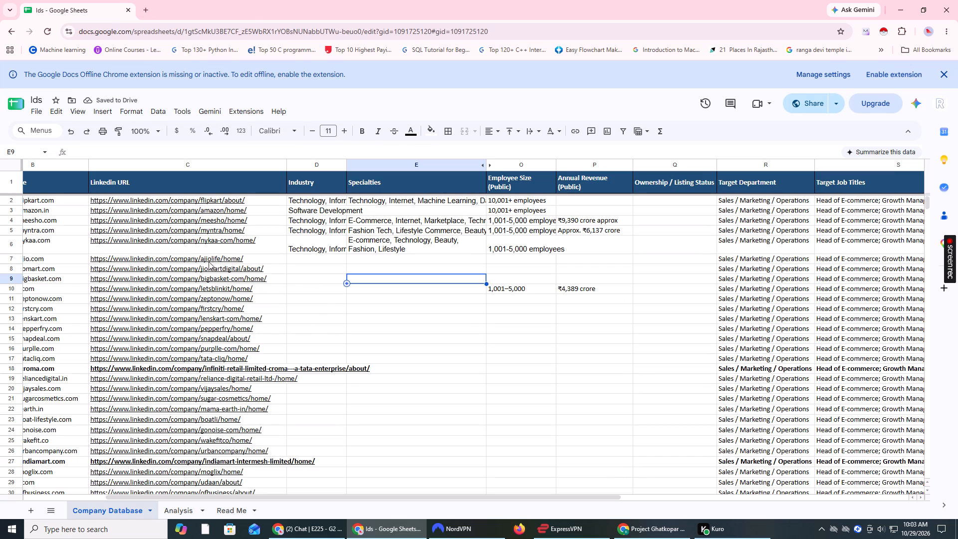
Open AJIO's LinkedIn page from its Linkedin URL cell and go to the company's About page.
click(207, 259)
click(175, 273)
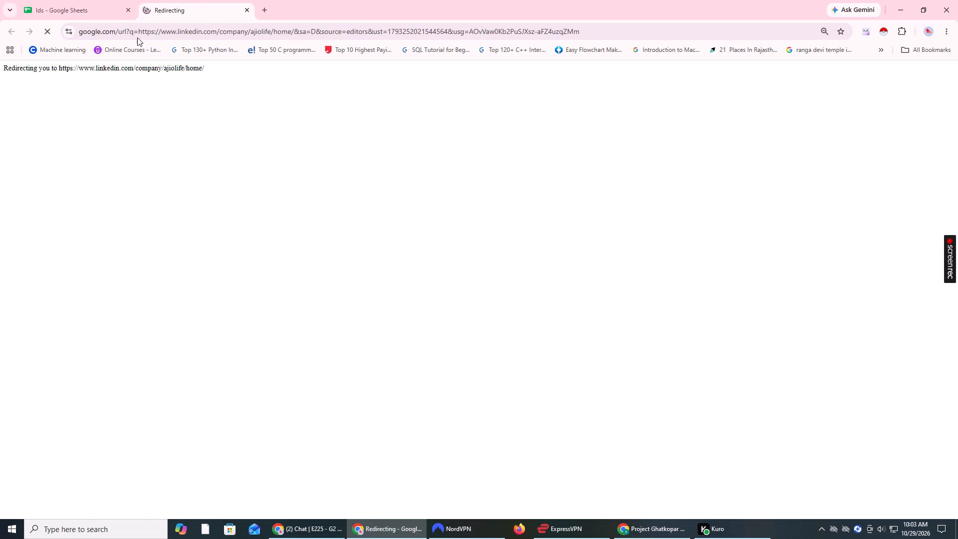
click(194, 0)
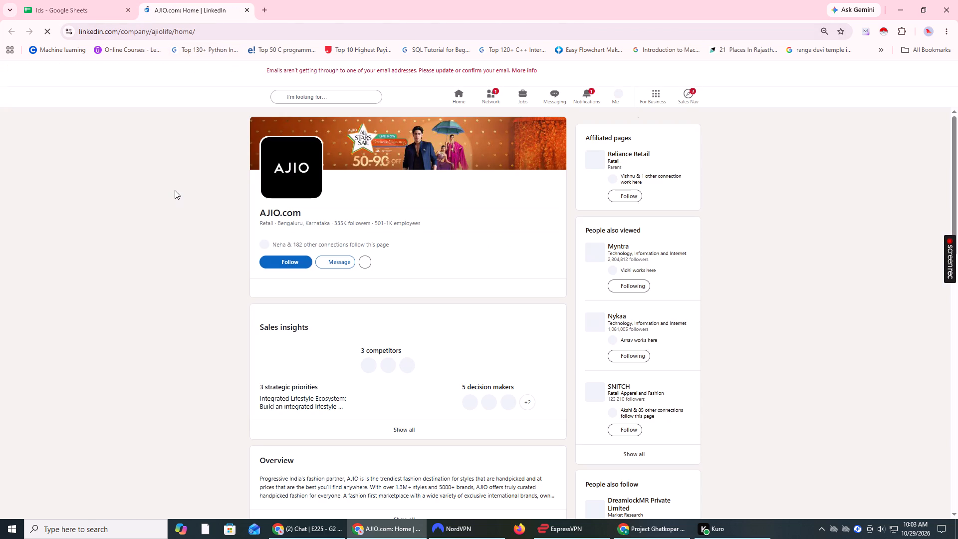
scroll(327, 217, down, 2)
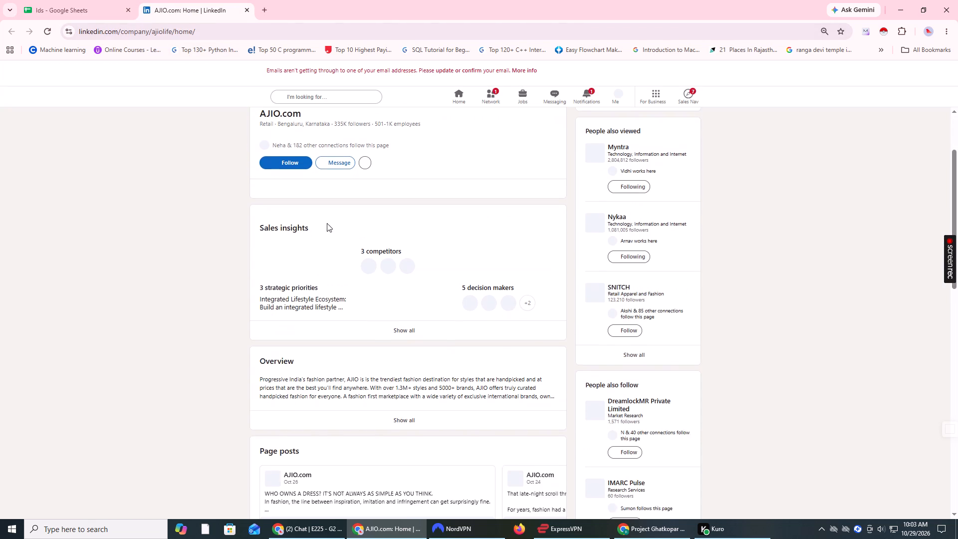
click(299, 282)
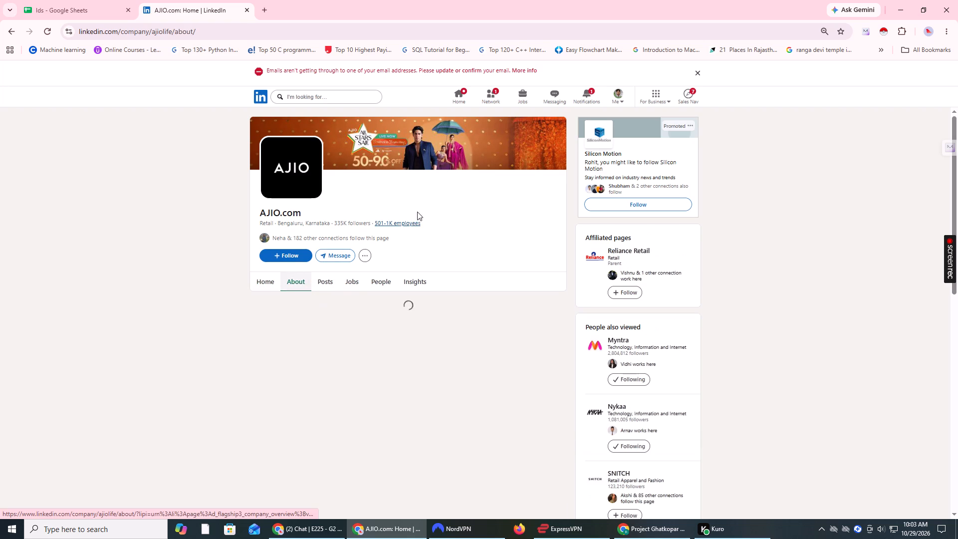
Copy AJIO's industry, Retail, from its About page into the Industry cell of the AJIO row.
scroll(449, 206, down, 3)
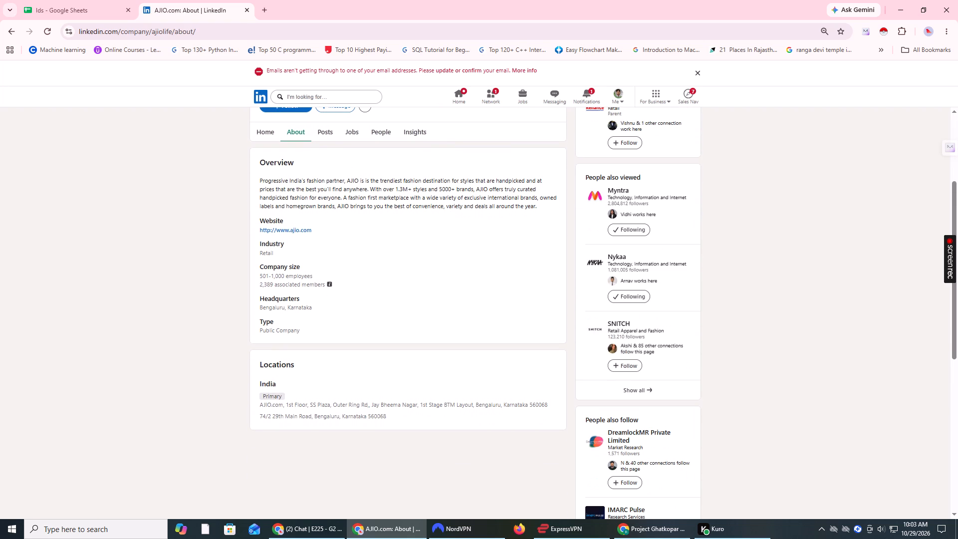
triple_click(270, 255)
key(ctrl+c)
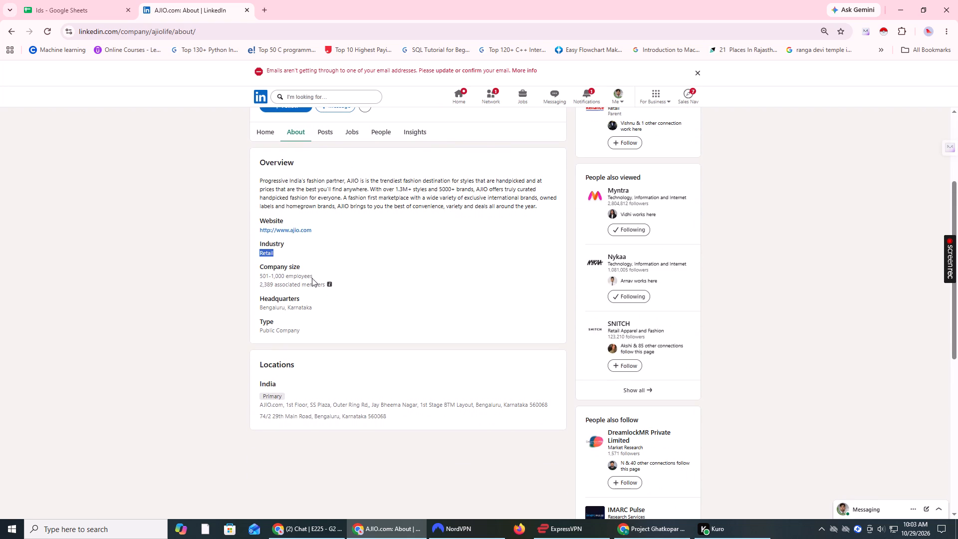
click(69, 0)
click(300, 260)
key(ctrl+v)
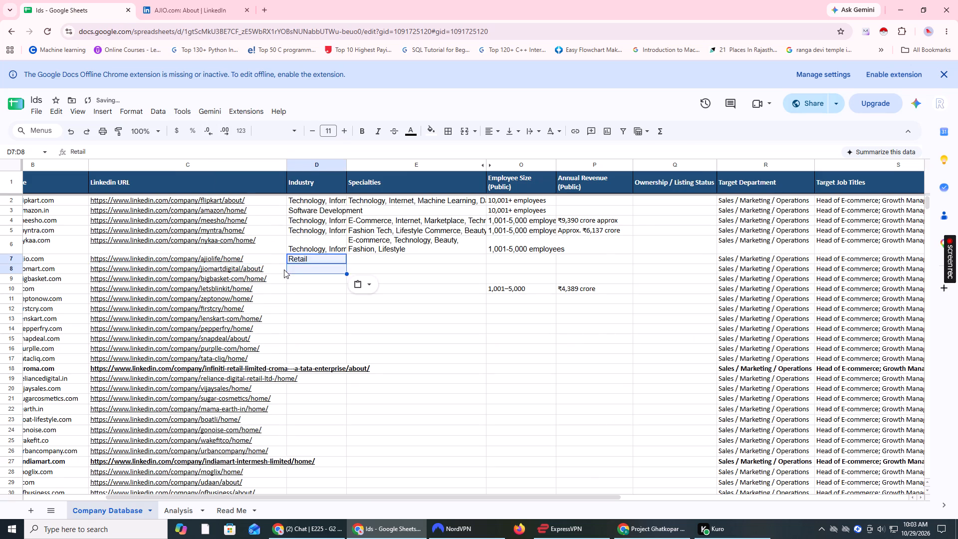
Copy AJIO's company size, 501-1,000 employees, from its About page into the Employee Size cell of the AJIO row.
click(268, 269)
click(192, 0)
triple_click(285, 328)
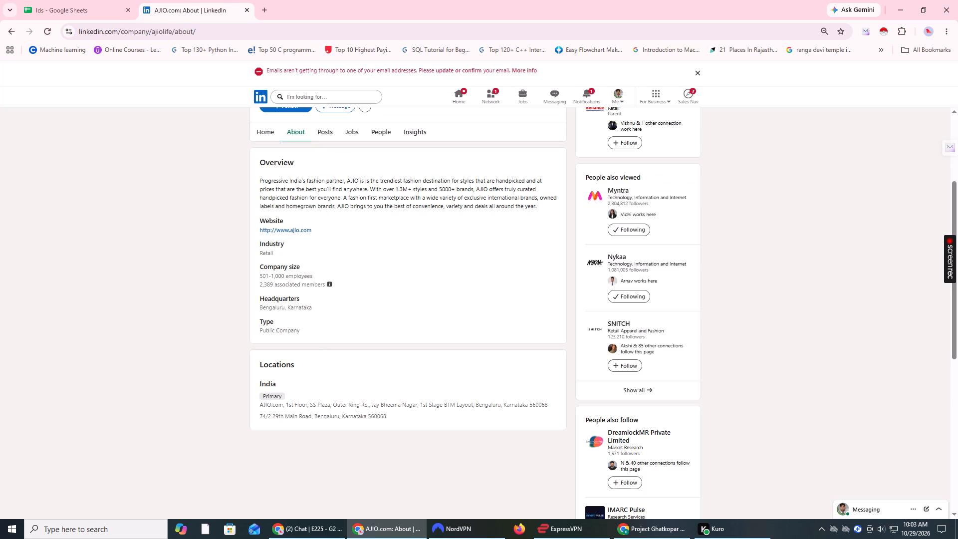
triple_click(306, 275)
key(ctrl+c)
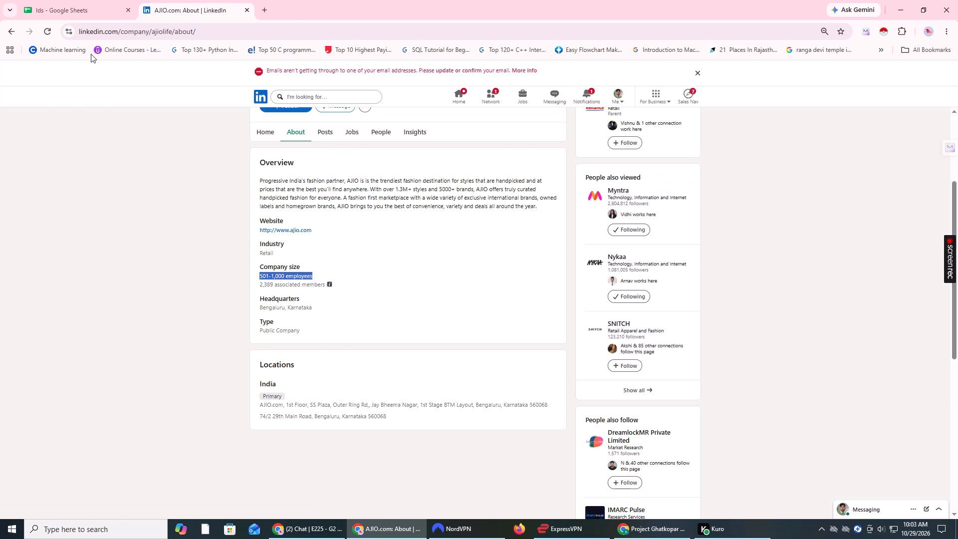
click(99, 0)
click(501, 255)
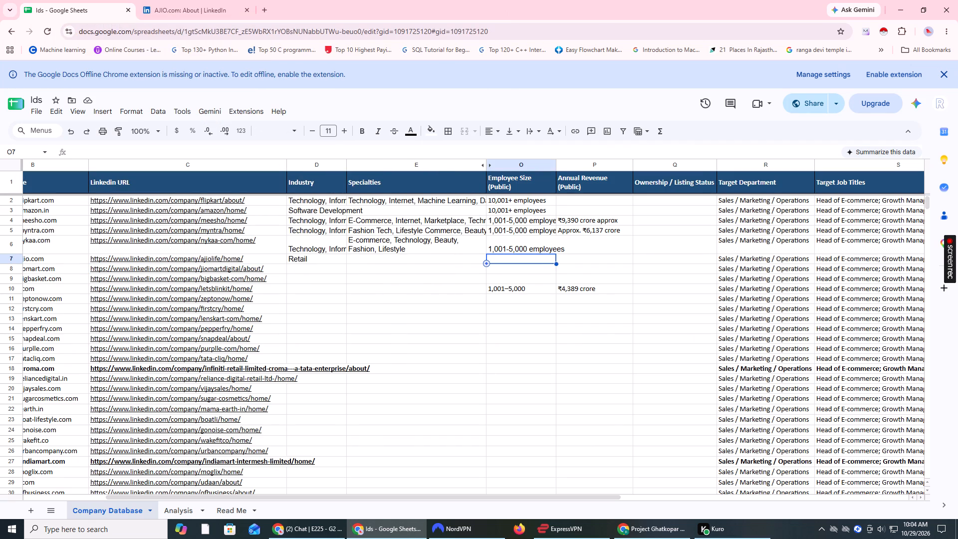
key(ctrl+v)
click(388, 271)
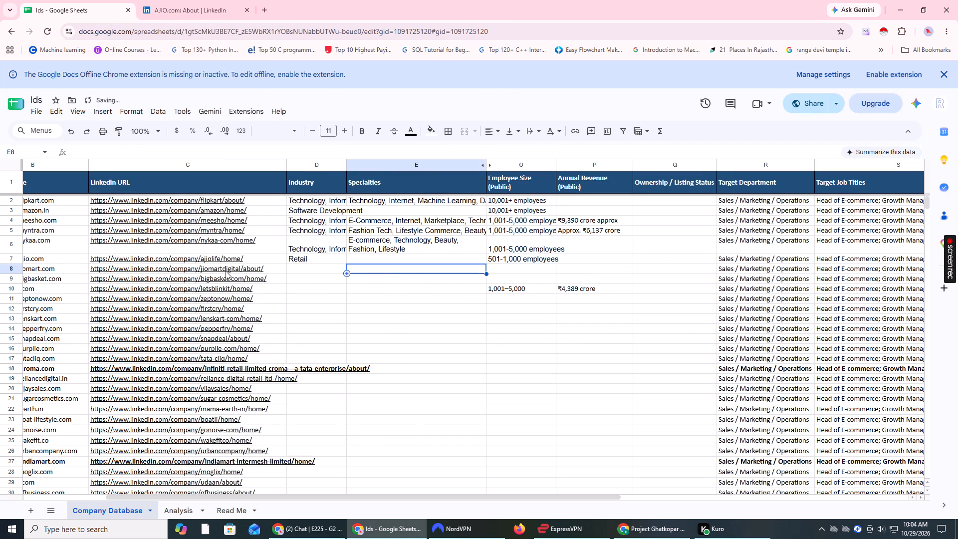
Open JioMart Digital's LinkedIn About page from its Linkedin URL cell and close the AJIO page.
click(226, 271)
click(158, 284)
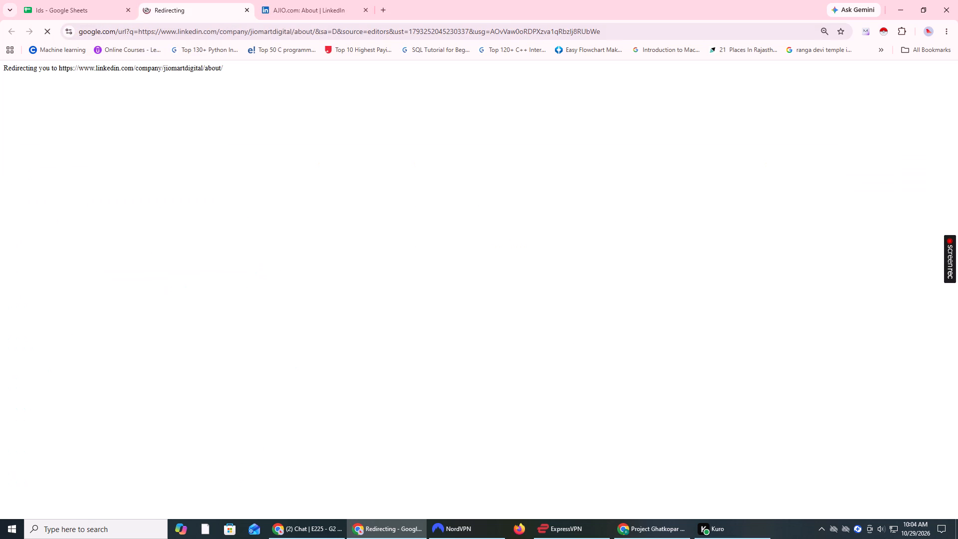
click(364, 8)
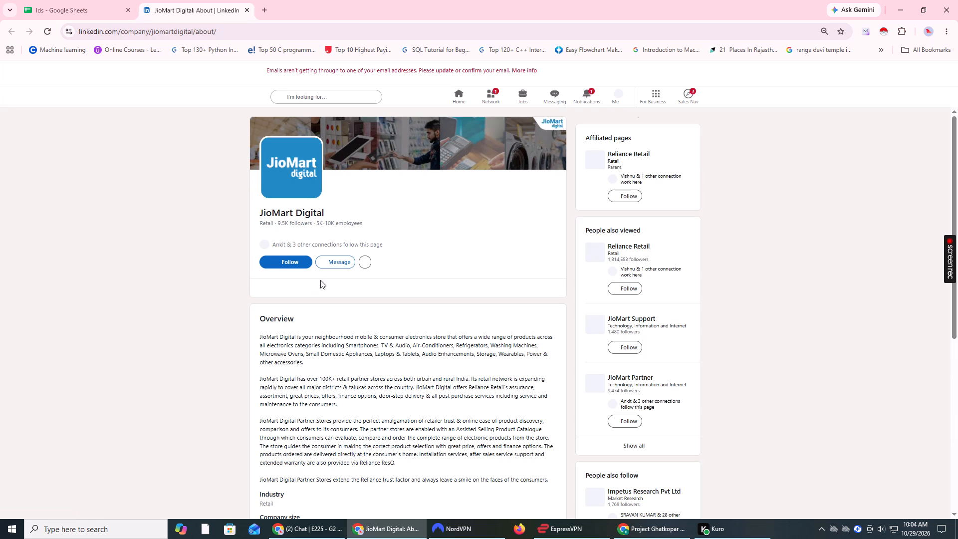
Copy JioMart Digital's industry, Retail, from its About page into the Industry cell of the JioMart row.
scroll(450, 231, down, 4)
scroll(449, 233, up, 1)
scroll(334, 301, down, 5)
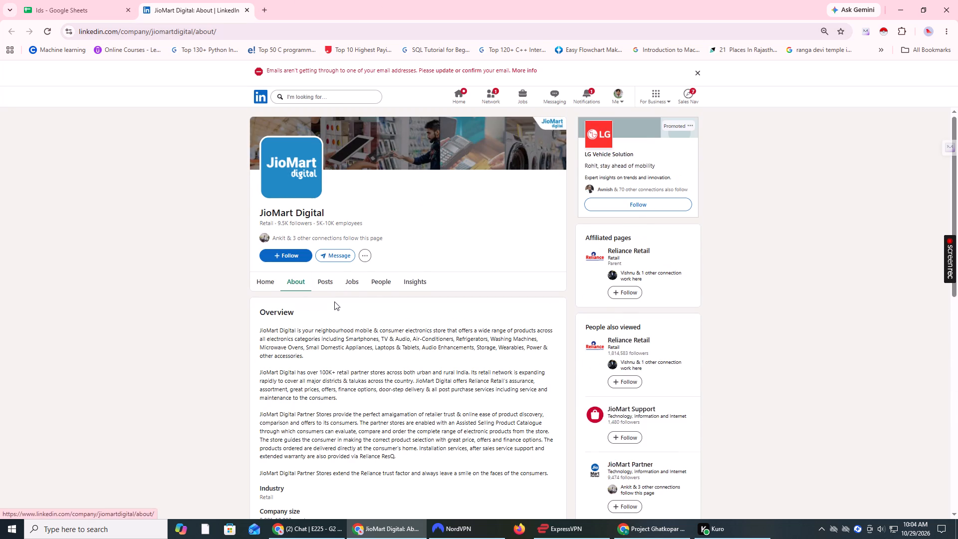
scroll(334, 301, down, 9)
scroll(335, 300, up, 7)
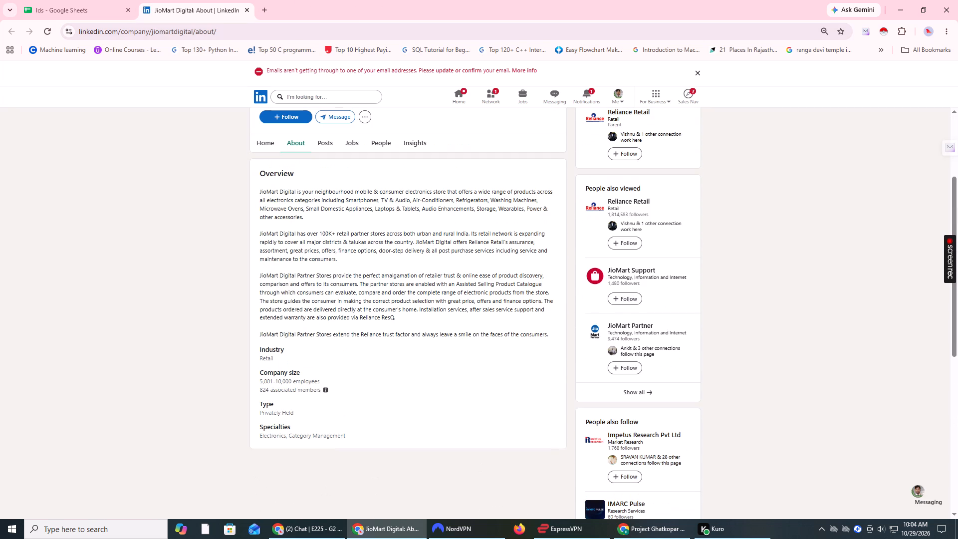
double_click(268, 359)
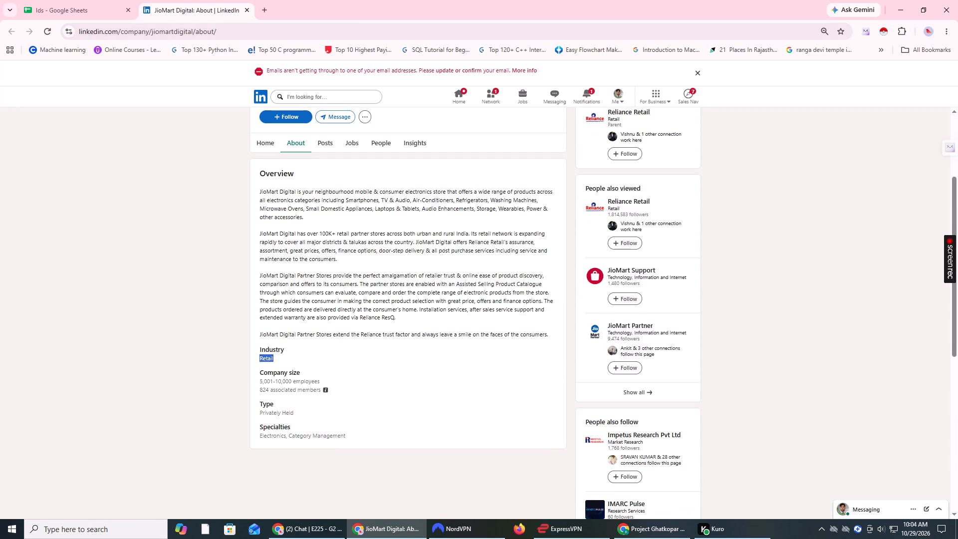
key(ctrl+c)
click(83, 0)
click(291, 269)
key(ctrl+v)
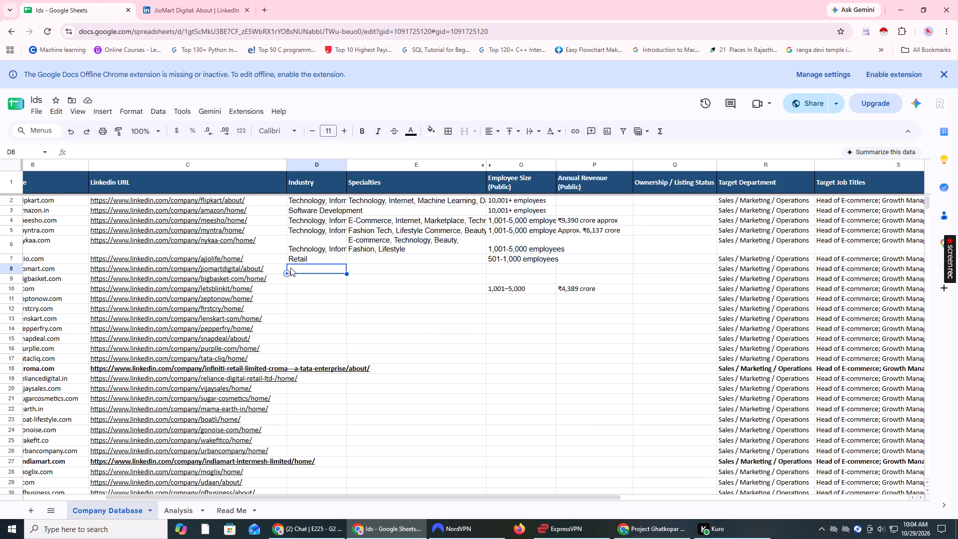
Copy JioMart Digital's specialties, Electronics, Category Management, from LinkedIn into the Specialties cell of its row.
click(195, 0)
click(300, 428)
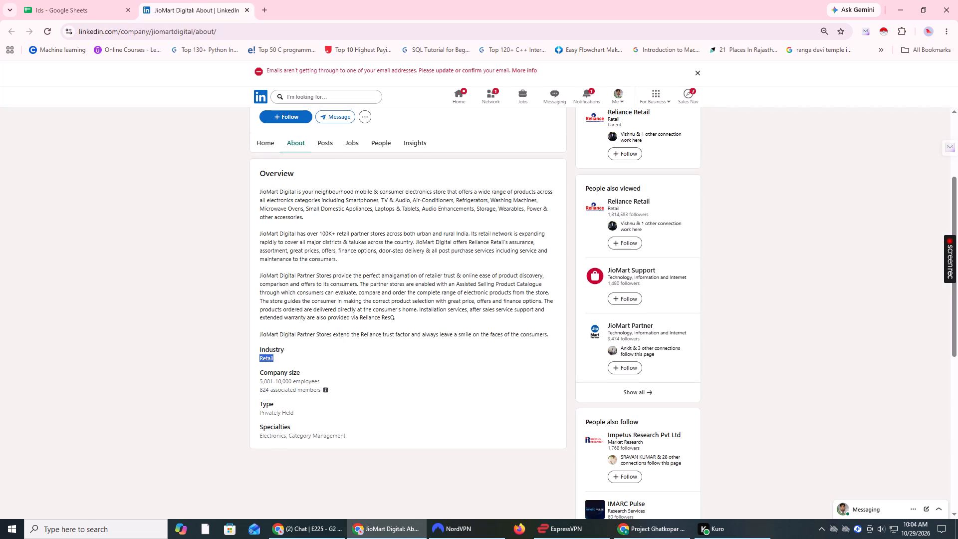
triple_click(302, 432)
key(ctrl+c)
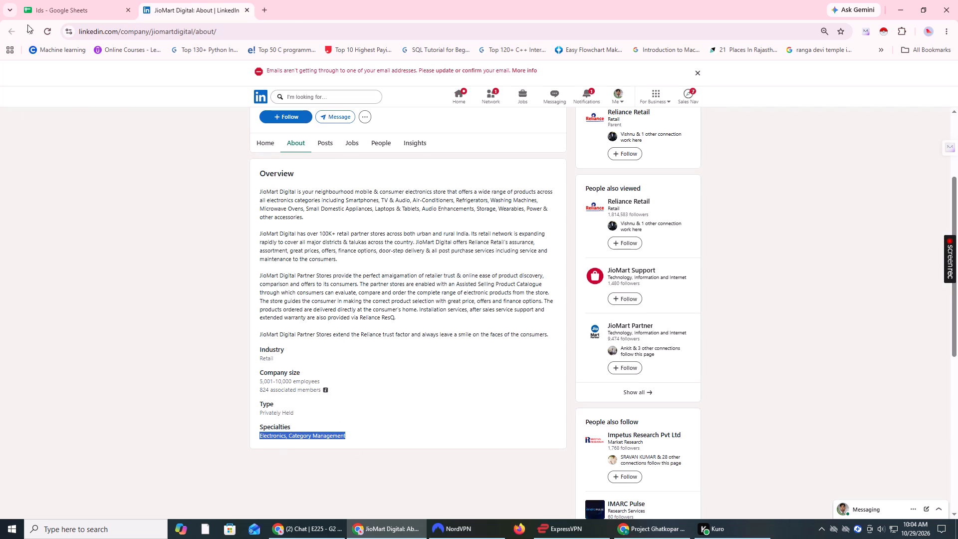
click(39, 0)
click(375, 270)
key(ctrl+v)
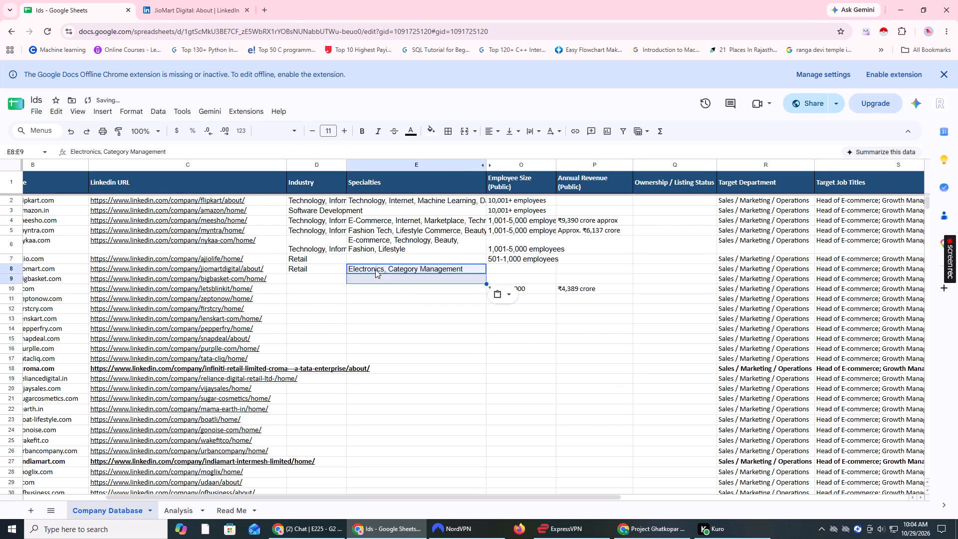
Copy JioMart Digital's company size, 5,001-10,000 employees, into the Employee Size cell of its row, and close the JioMart Digital page.
click(200, 2)
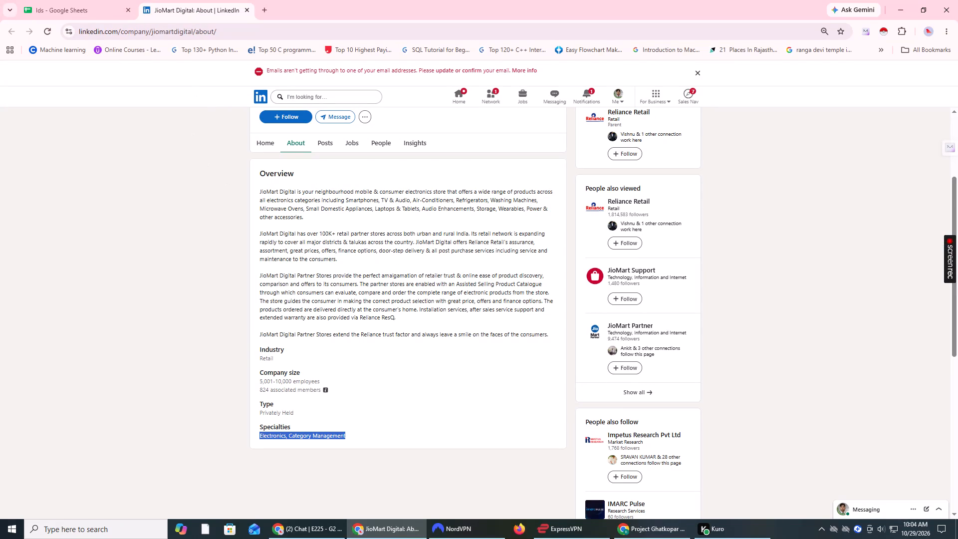
drag(323, 379, 234, 379)
key(ctrl+c)
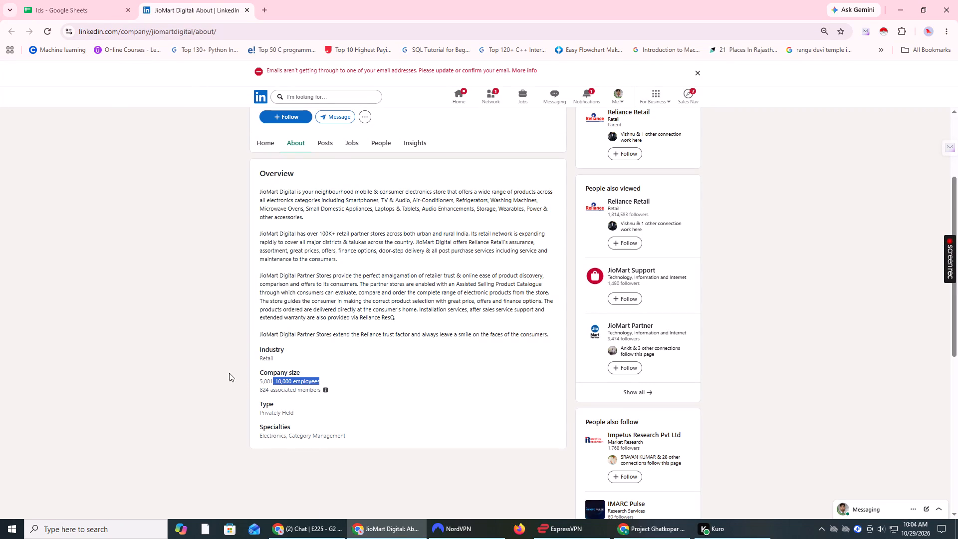
click(69, 0)
click(498, 268)
key(ctrl+v)
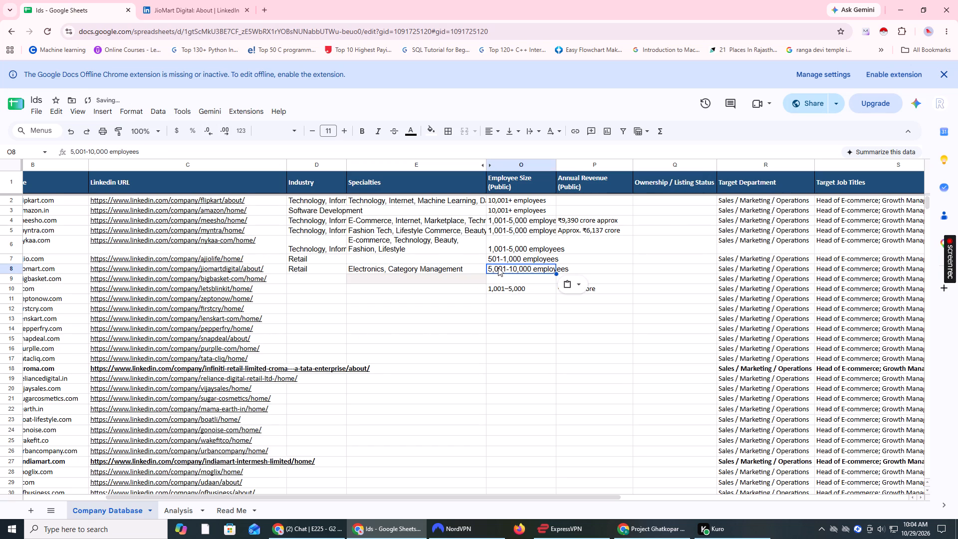
click(411, 286)
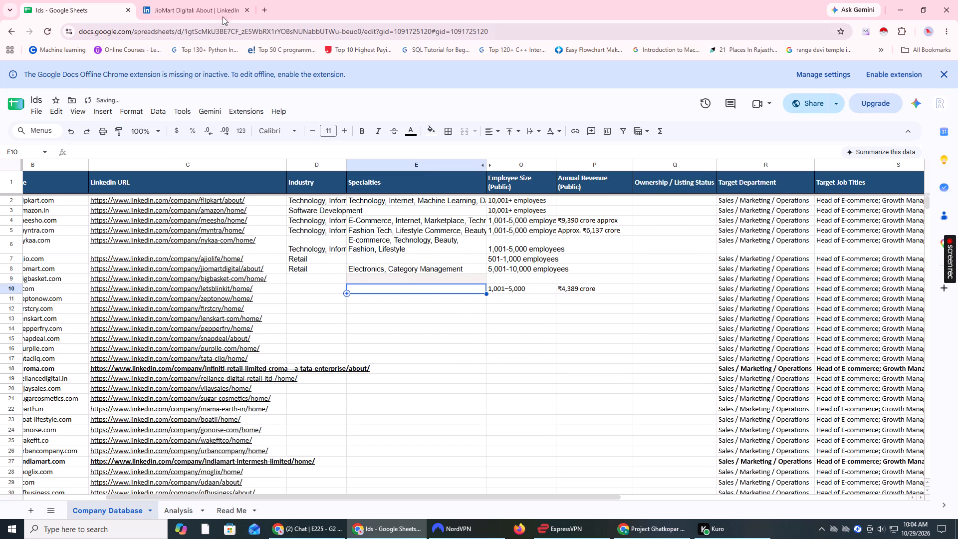
click(245, 9)
Open bigbasket's LinkedIn page from its Linkedin URL cell and go to the company's About page.
click(220, 277)
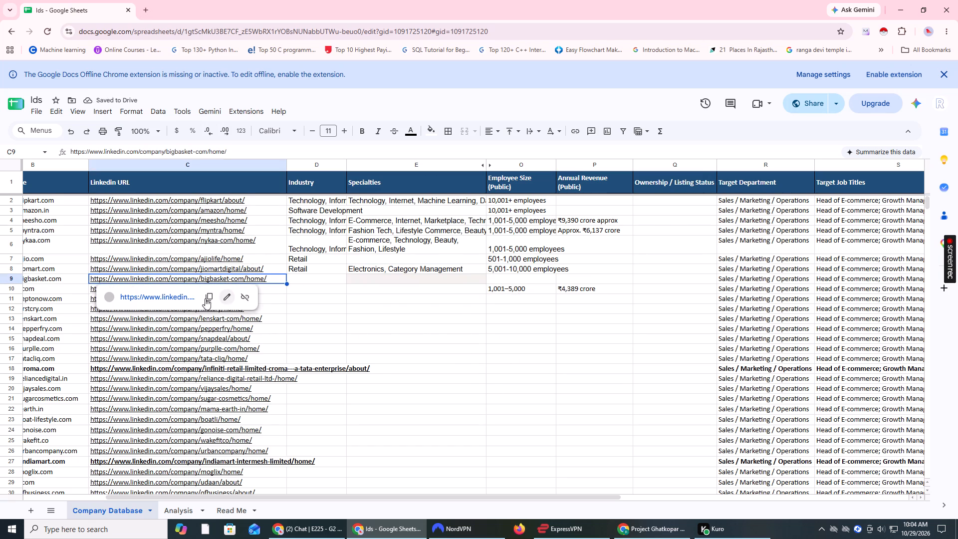
click(181, 296)
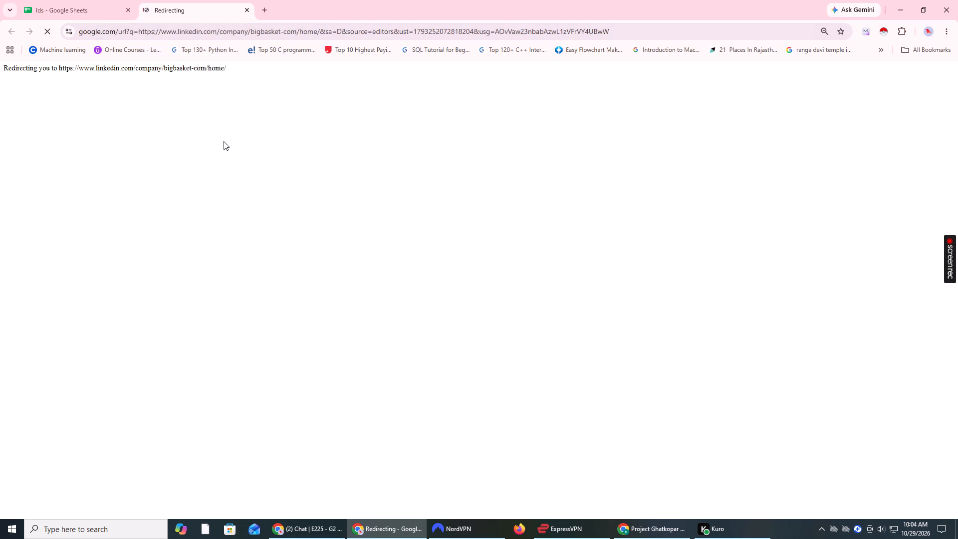
click(101, 0)
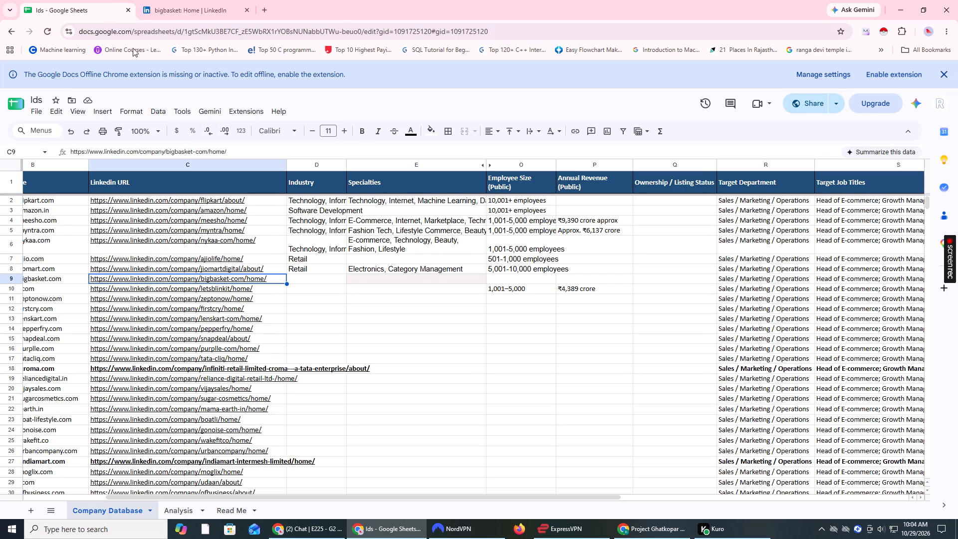
click(169, 0)
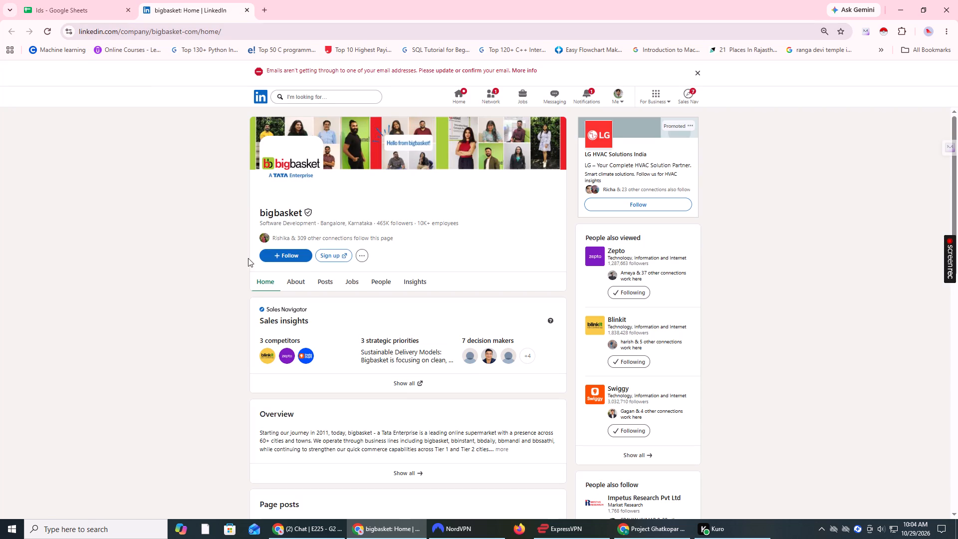
click(296, 284)
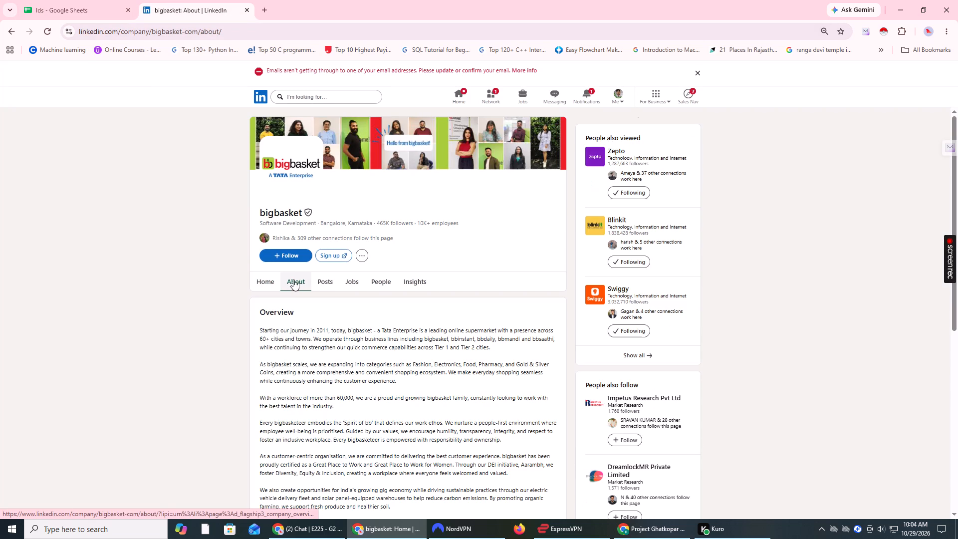
Copy bigbasket's industry, Software Development, from its About page into the Industry cell of the bigbasket row.
scroll(327, 341, down, 3)
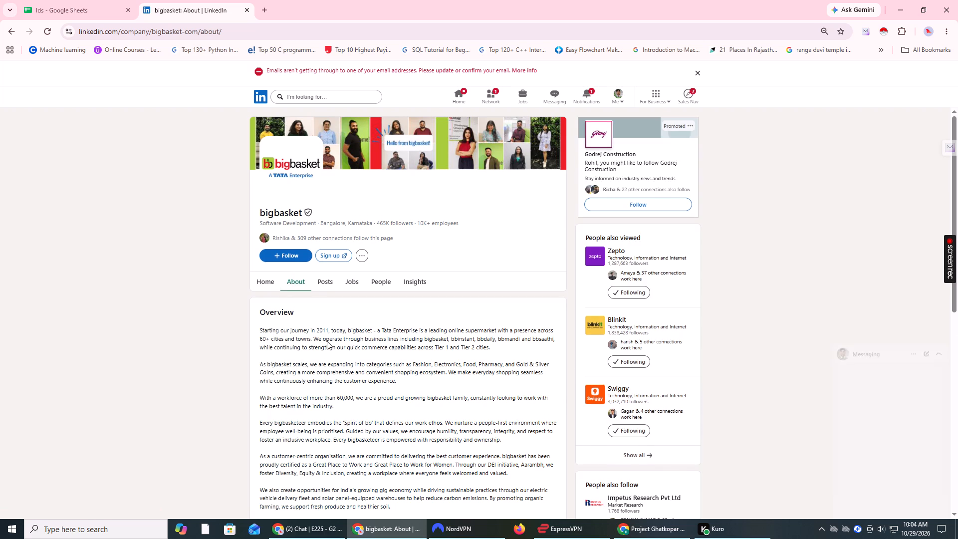
scroll(327, 341, down, 2)
triple_click(282, 342)
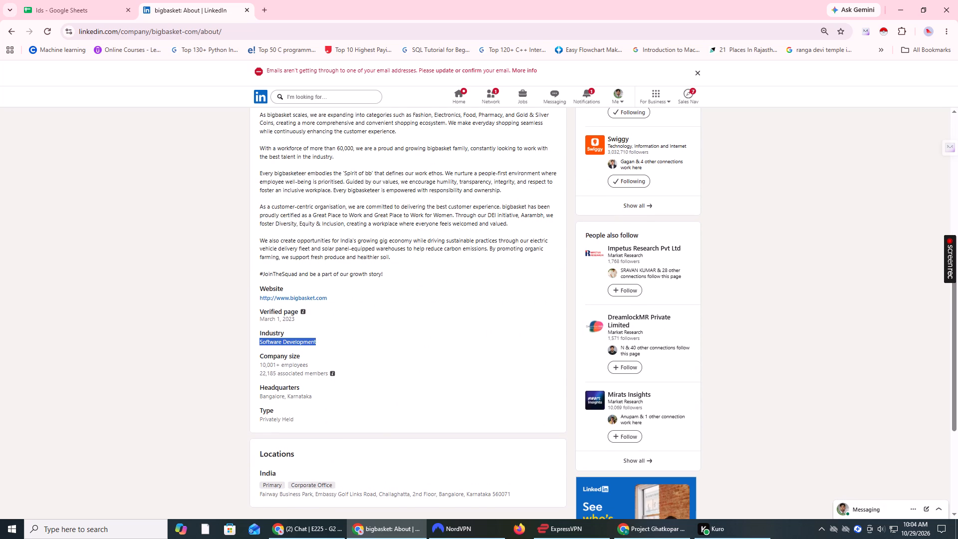
key(ctrl+c)
click(70, 0)
click(298, 281)
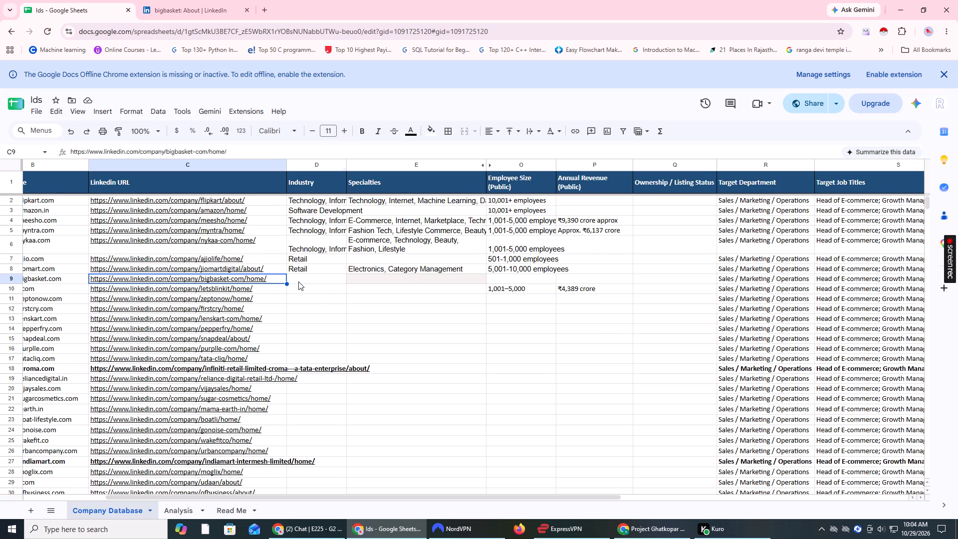
key(ctrl+v)
Copy bigbasket's company size, 10,001+ employees, from LinkedIn into the Employee Size cell of its row.
click(172, 0)
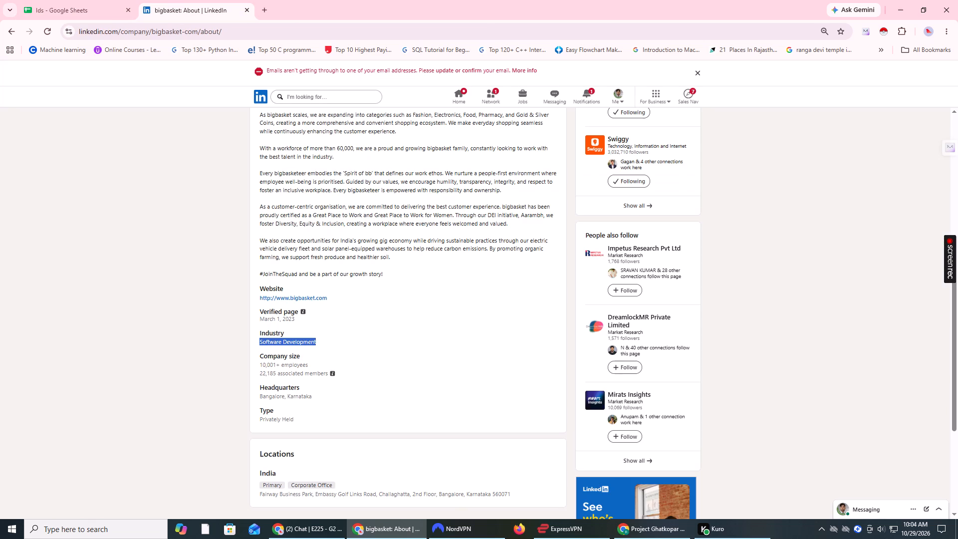
triple_click(291, 363)
key(ctrl+c)
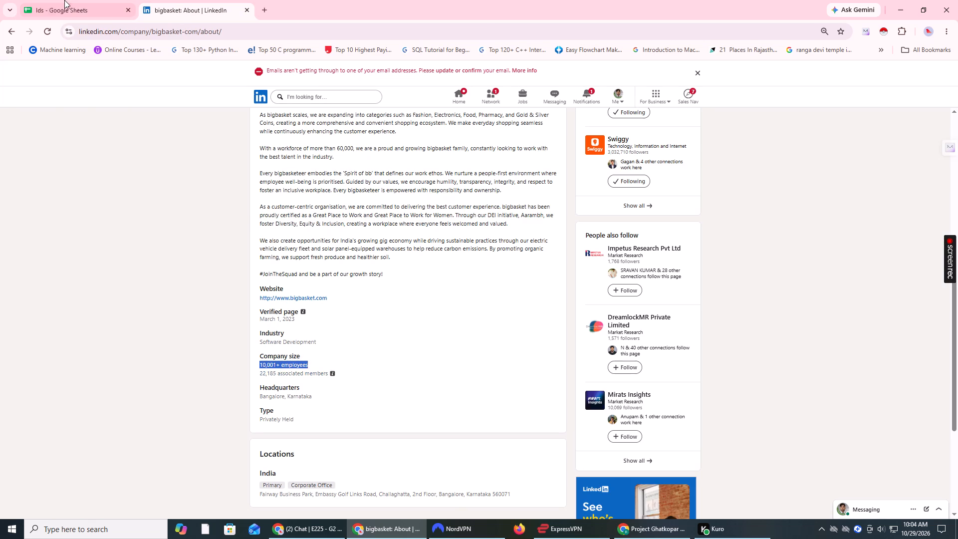
click(66, 0)
click(501, 278)
key(ctrl+v)
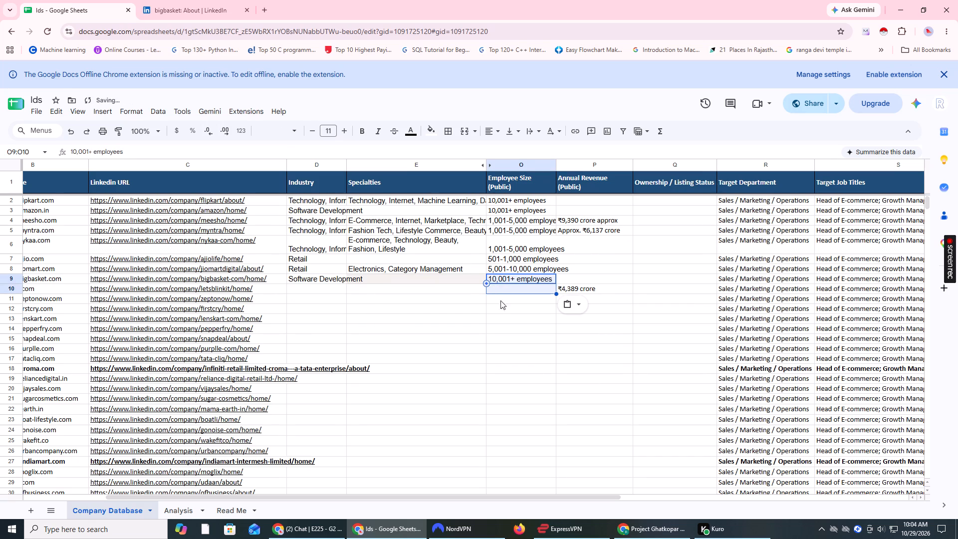
Check the rest of bigbasket's About page for specialties, and close the bigbasket page.
click(192, 0)
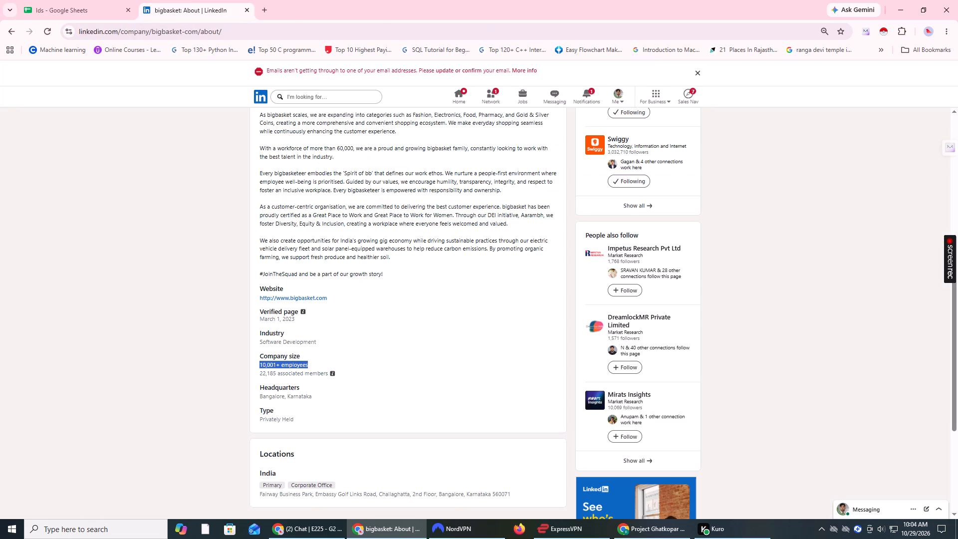
double_click(275, 418)
ctrl+click(275, 418)
key(ctrl+c)
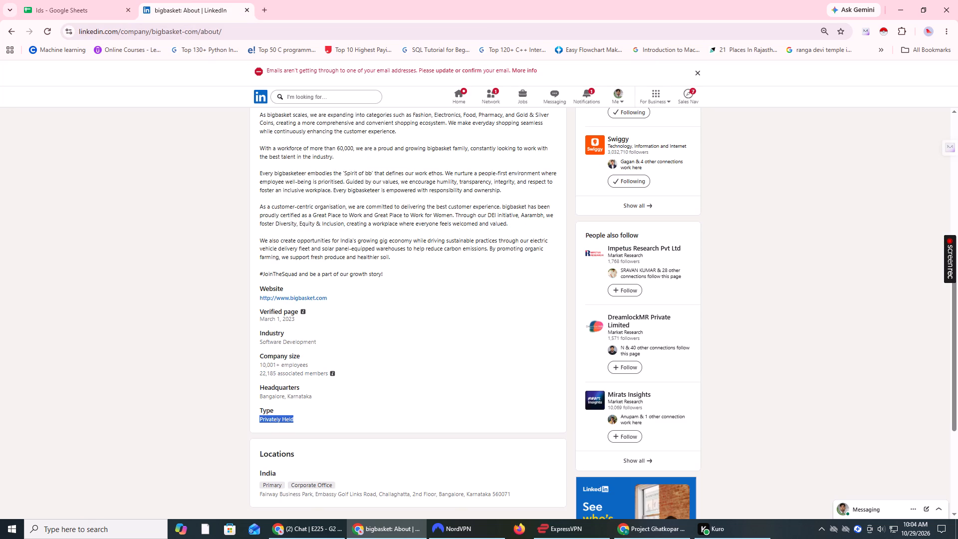
scroll(293, 310, down, 3)
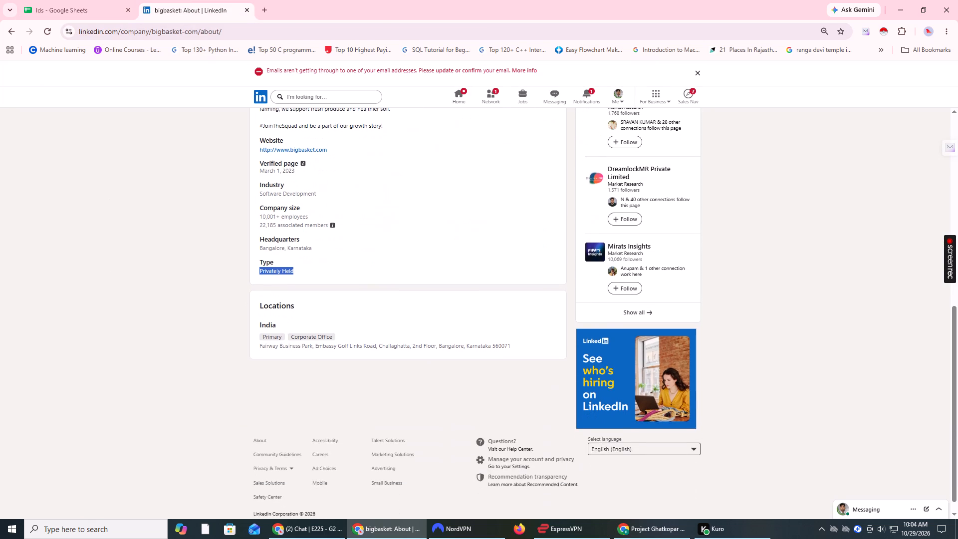
click(299, 252)
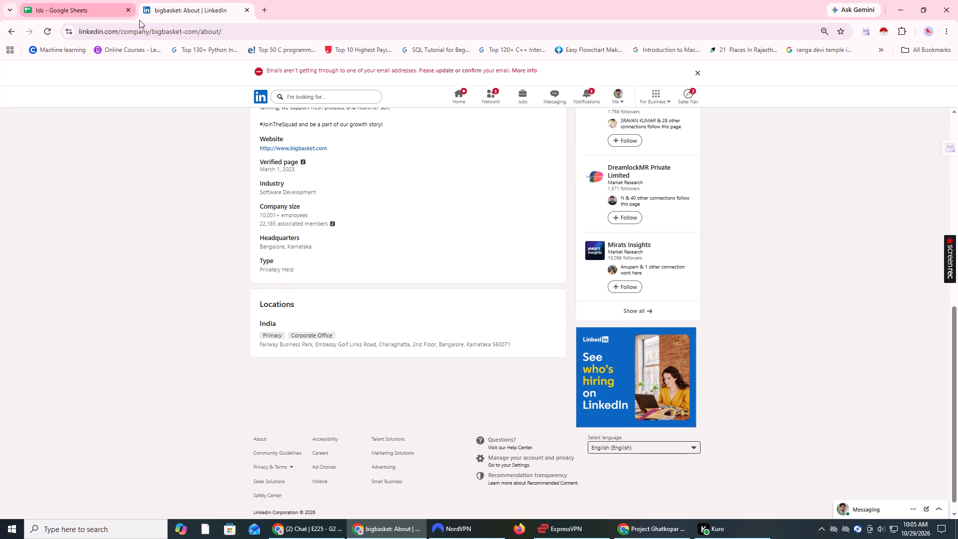
click(247, 13)
click(110, 0)
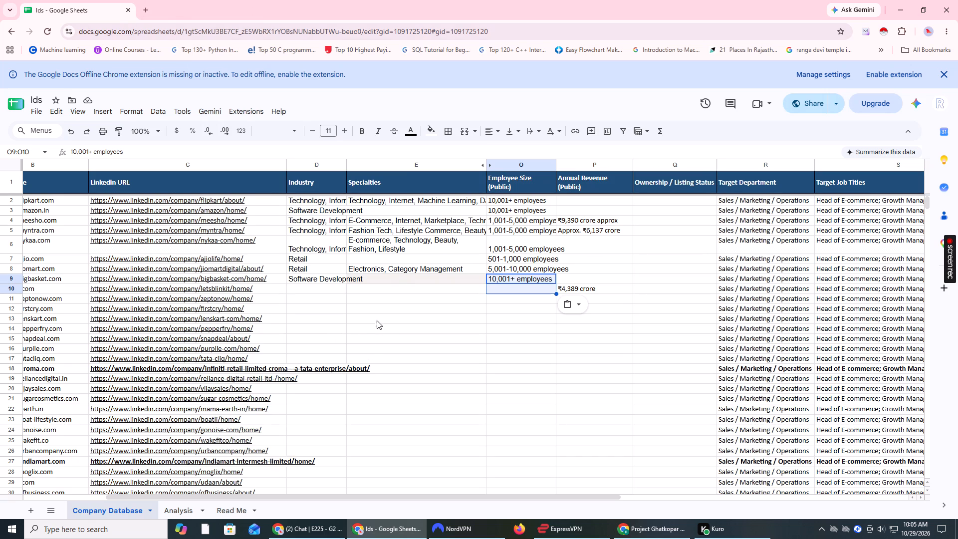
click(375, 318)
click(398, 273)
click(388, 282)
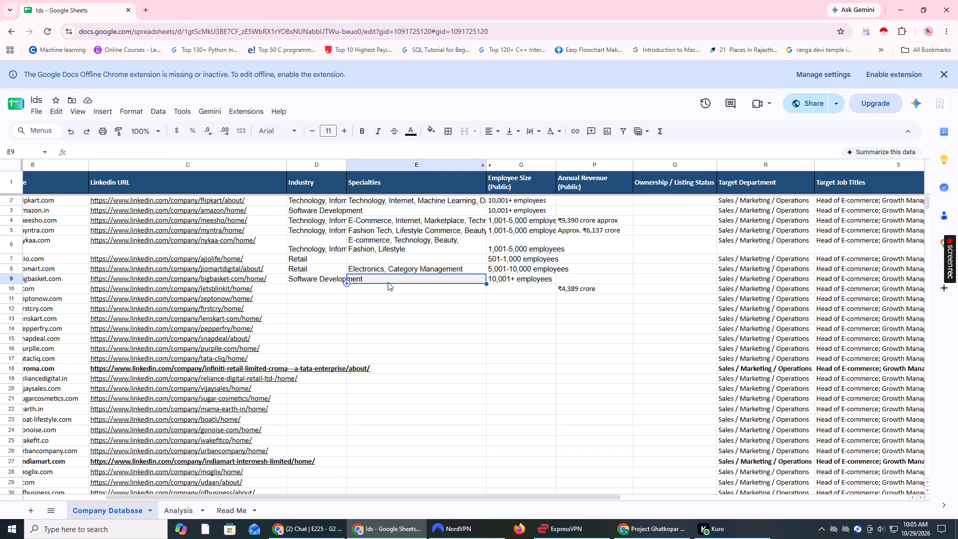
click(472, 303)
Open Blinkit's LinkedIn page from its Linkedin URL cell and go to the company's About page.
click(239, 287)
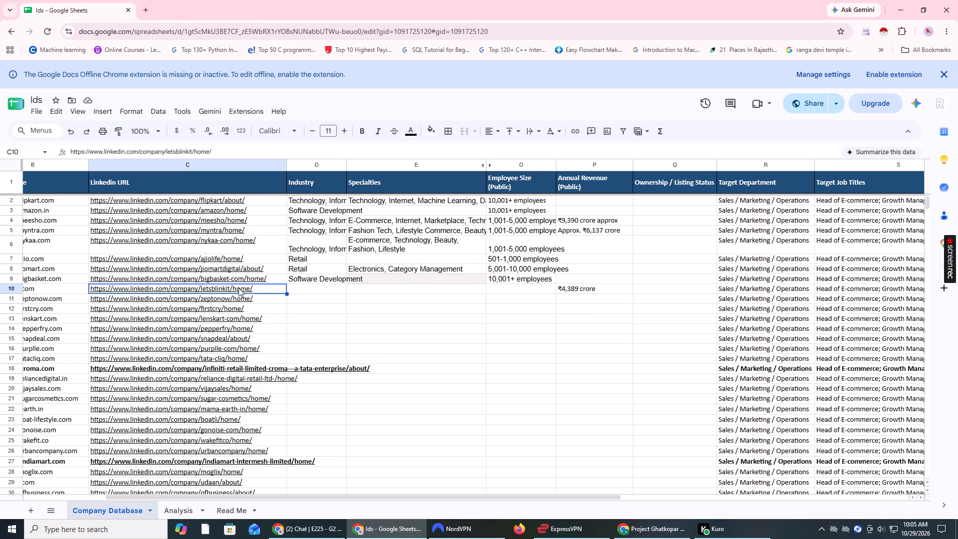
click(195, 289)
click(177, 306)
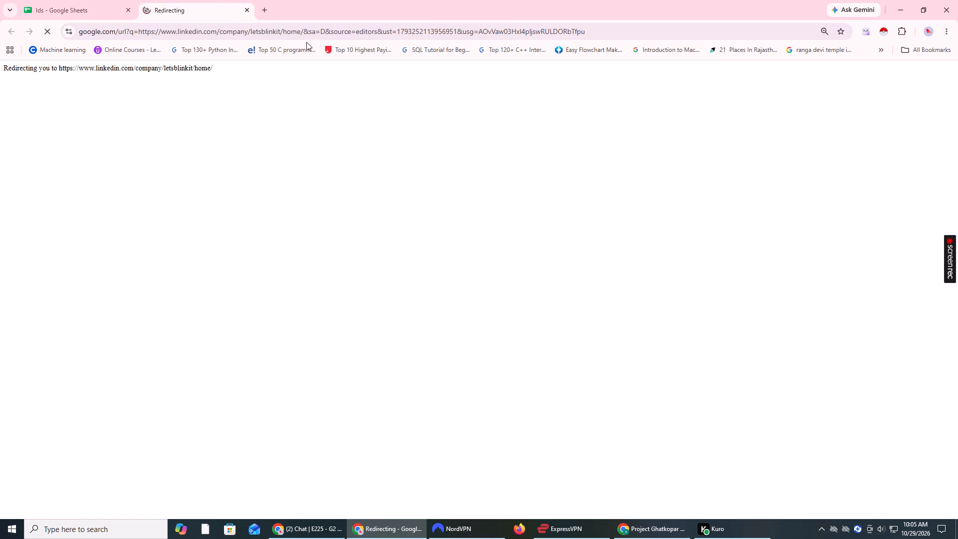
click(95, 0)
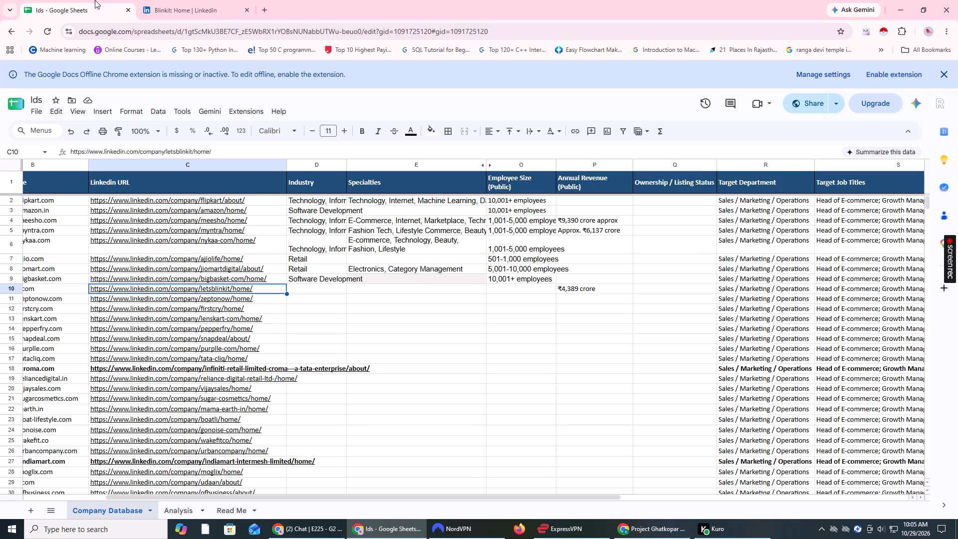
click(185, 0)
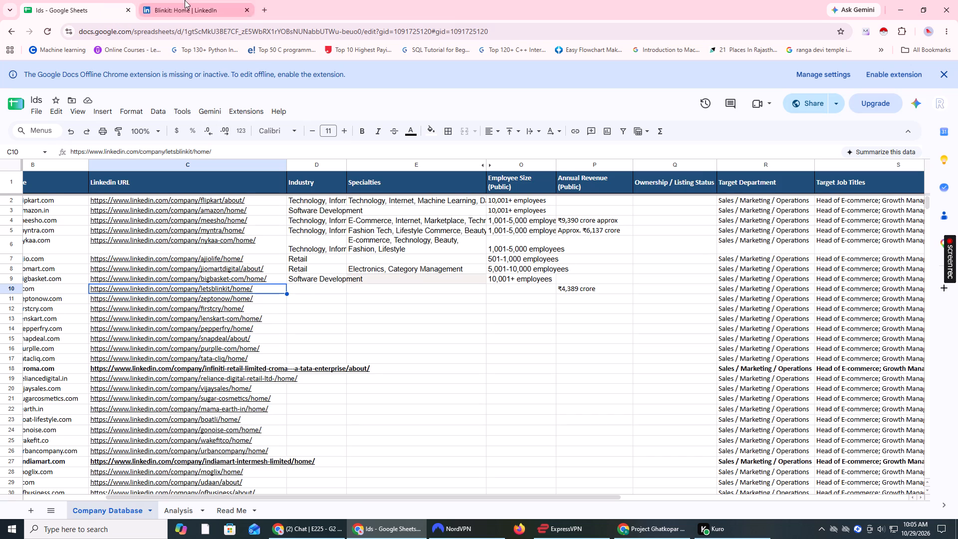
click(295, 298)
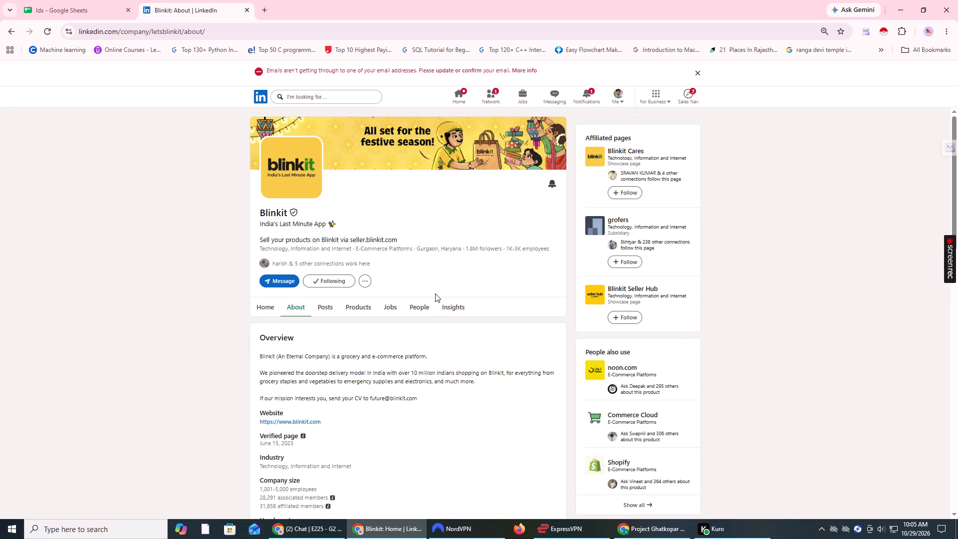
Copy Blinkit's industry, Technology, Information and Internet, from its About page into the Industry cell of the Blinkit row.
scroll(386, 307, down, 4)
triple_click(276, 266)
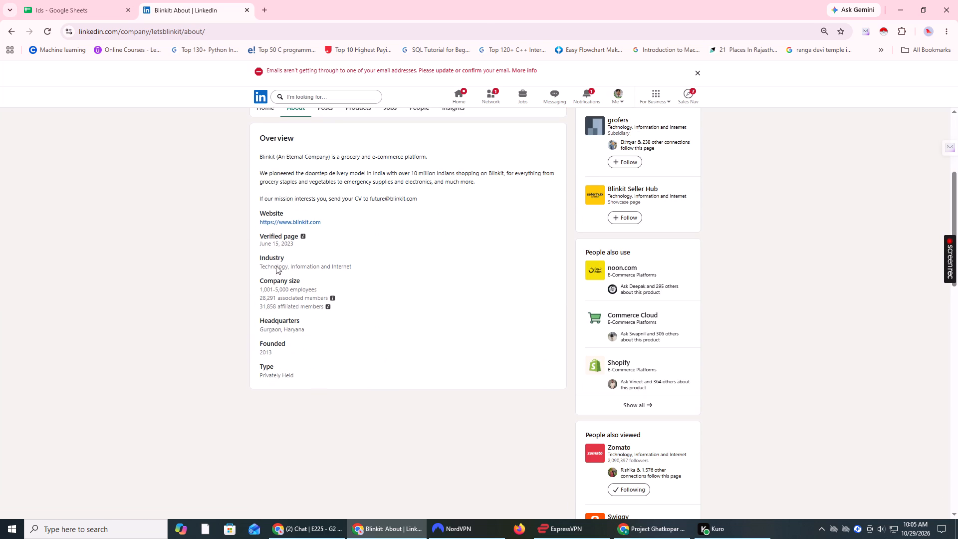
key(ctrl+c)
click(91, 0)
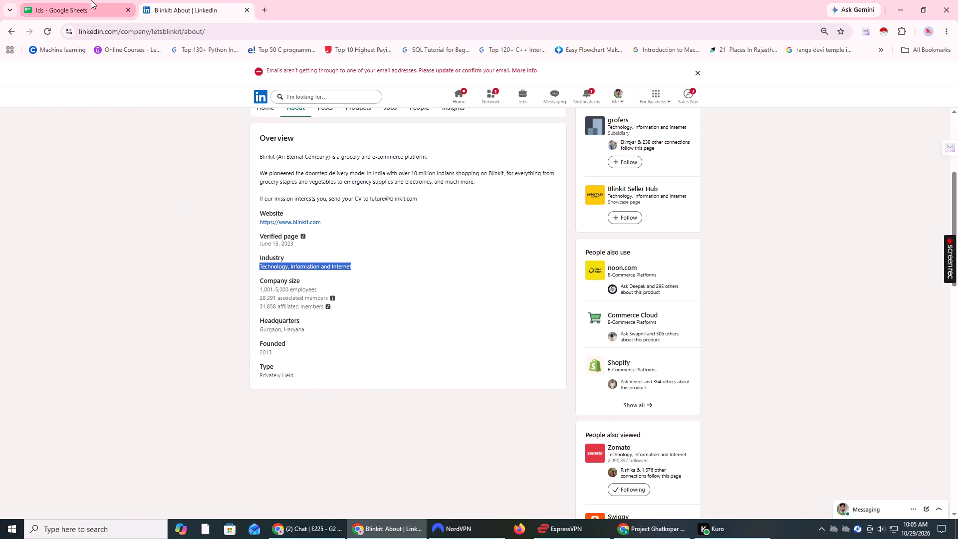
click(302, 287)
key(ctrl+v)
Copy Blinkit's company size, 1,001-5,000 employees, from LinkedIn into the Employee Size cell of its row.
click(179, 0)
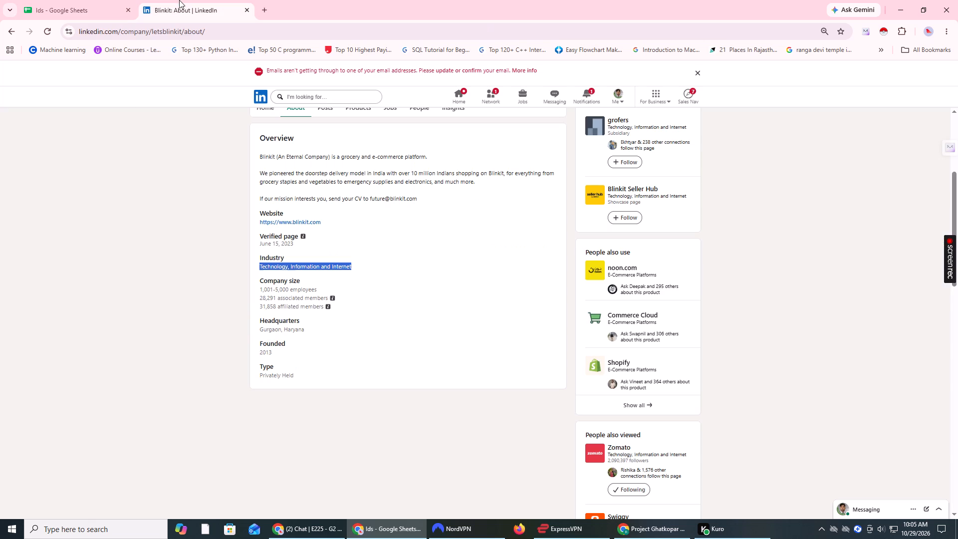
triple_click(285, 287)
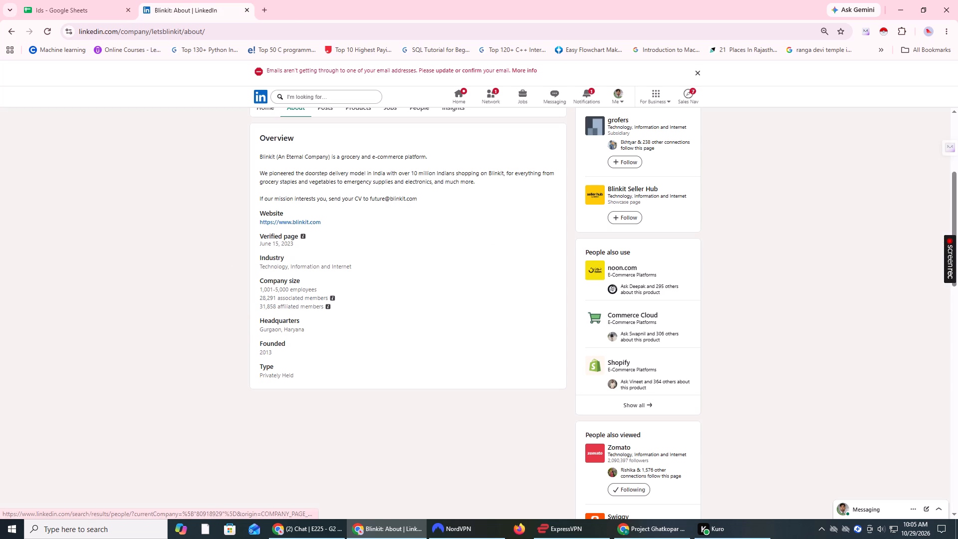
key(ctrl+c)
click(50, 0)
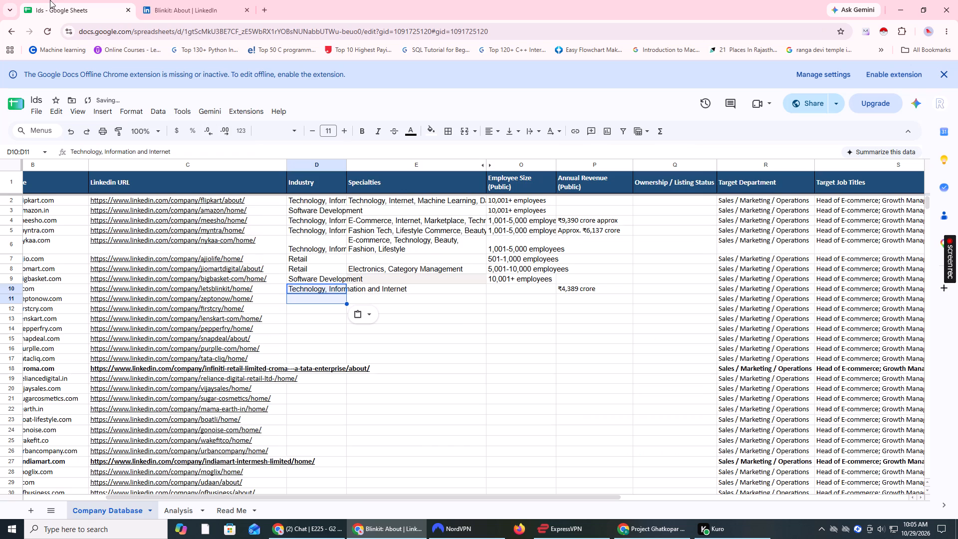
click(508, 292)
key(ctrl+v)
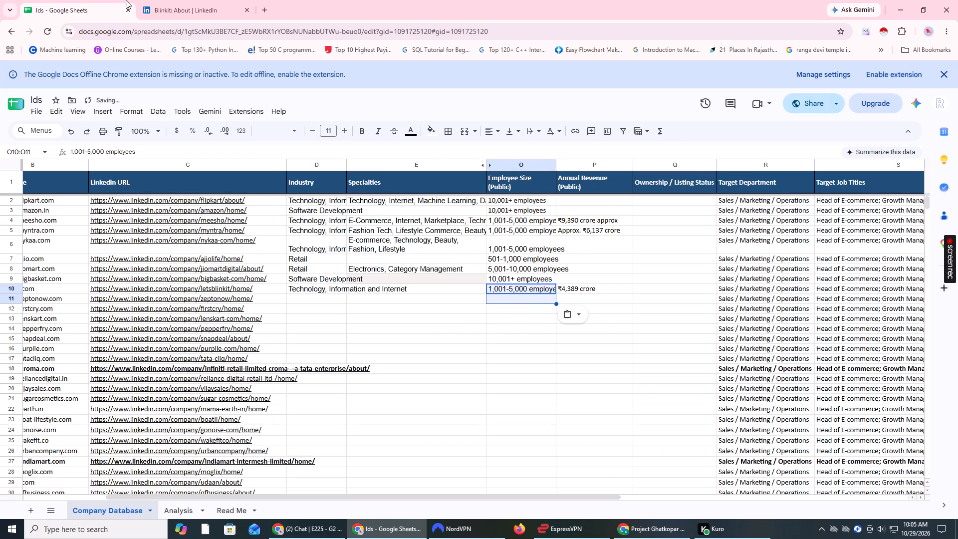
Check Blinkit's About page for specialties, and close the Blinkit page.
click(152, 0)
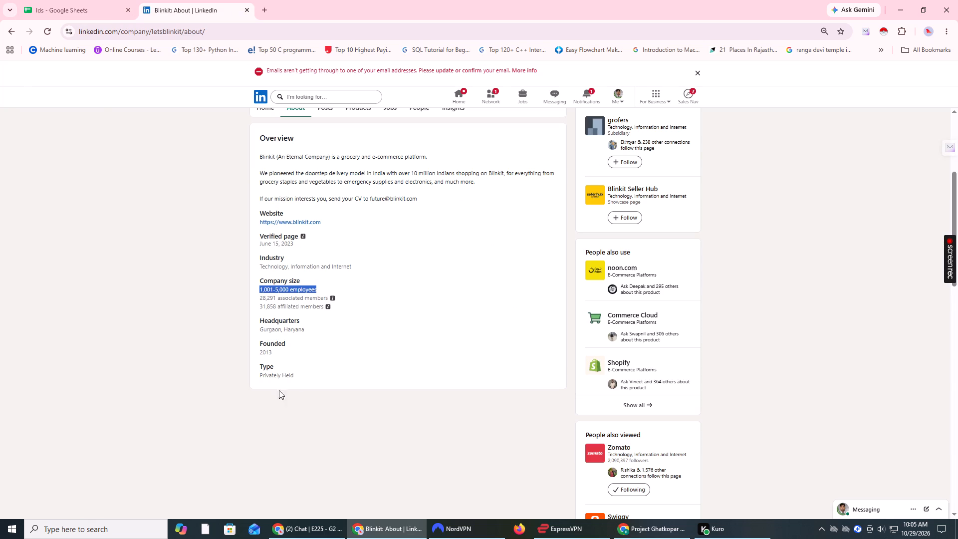
click(58, 0)
click(245, 8)
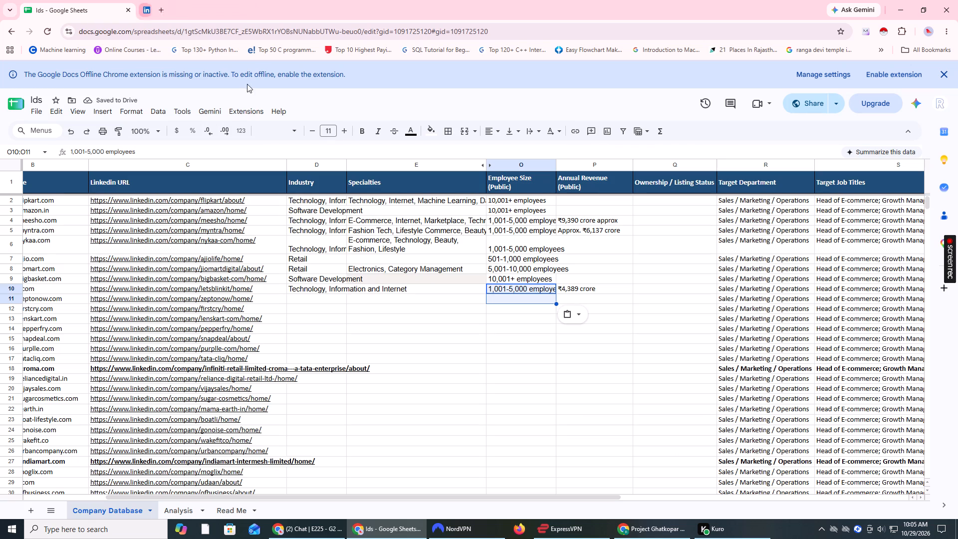
Open Zepto's LinkedIn page from its Linkedin URL cell and go to the company's About page.
click(209, 300)
click(175, 314)
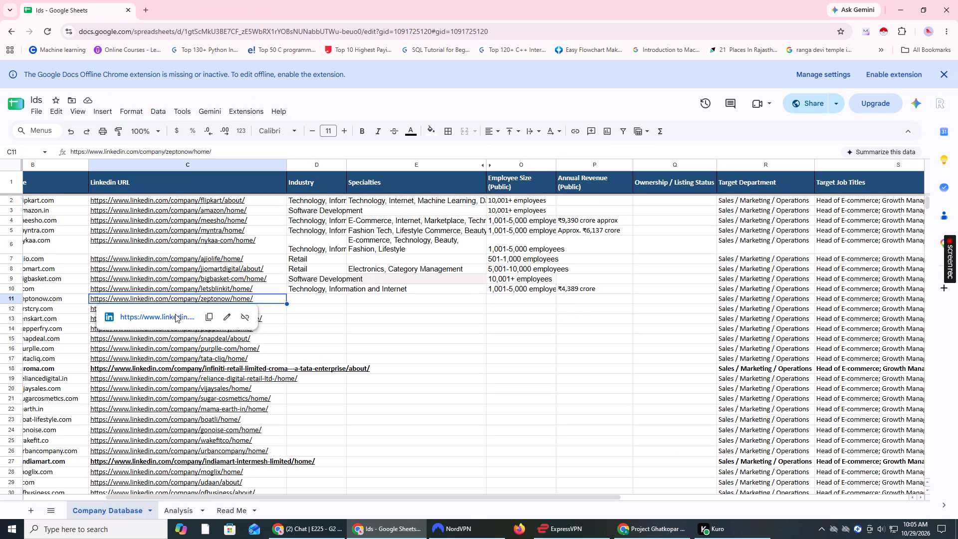
click(125, 0)
scroll(307, 337, down, 1)
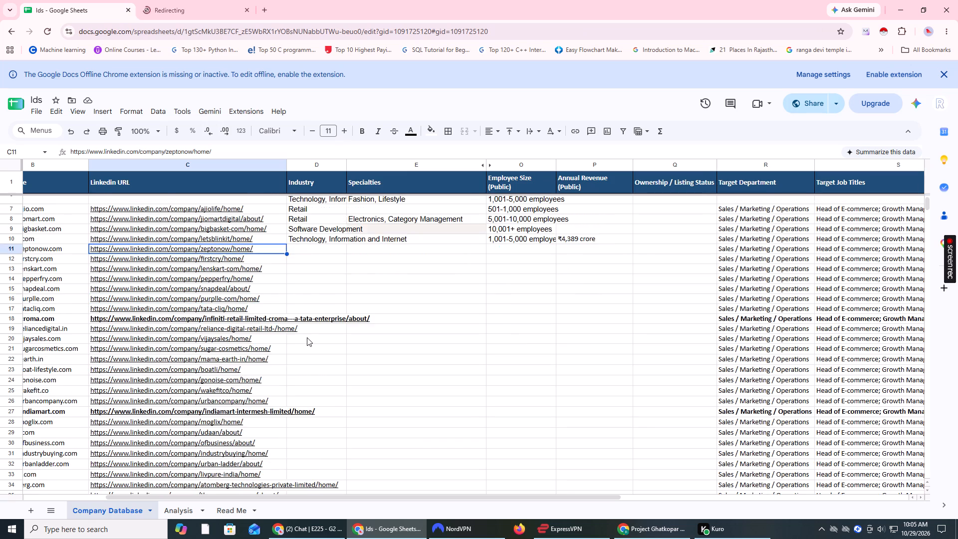
scroll(307, 337, down, 1)
scroll(307, 337, up, 4)
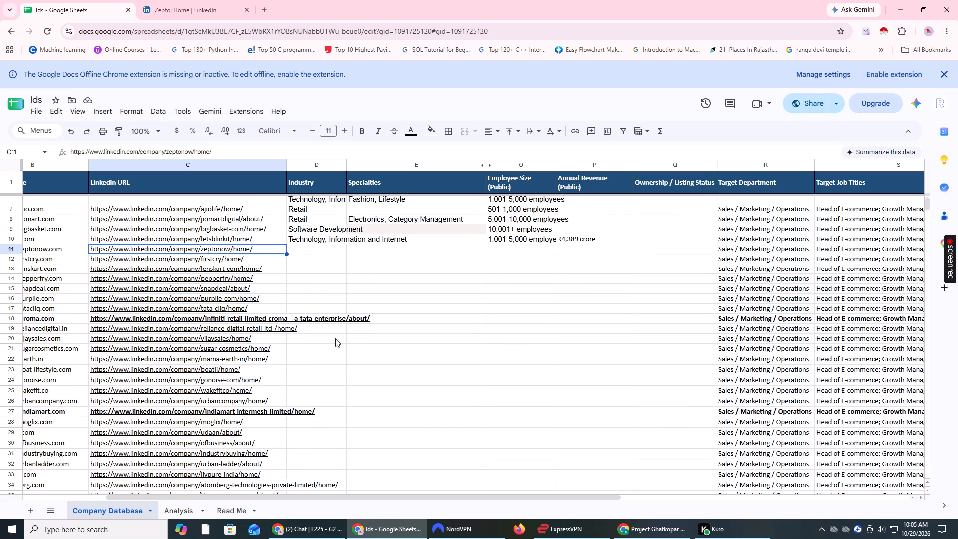
click(181, 0)
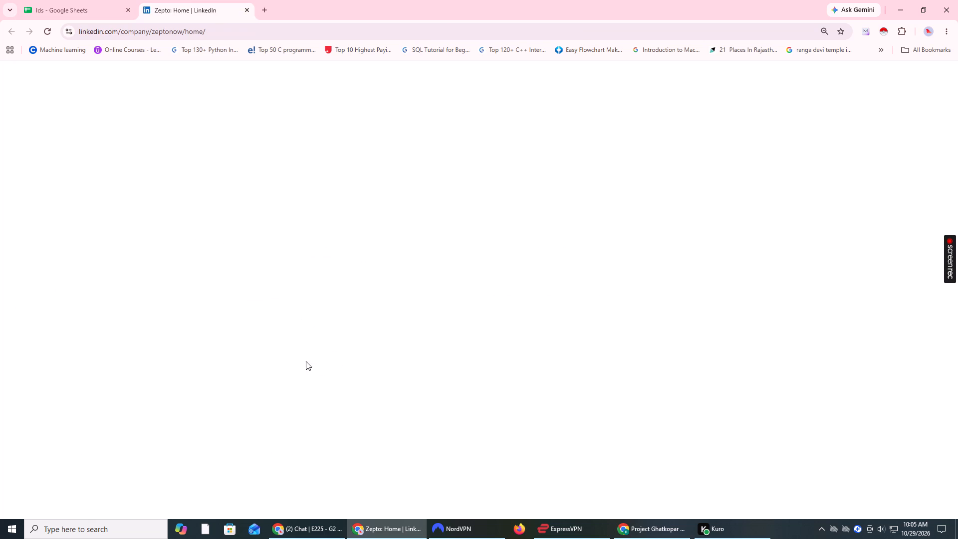
click(307, 289)
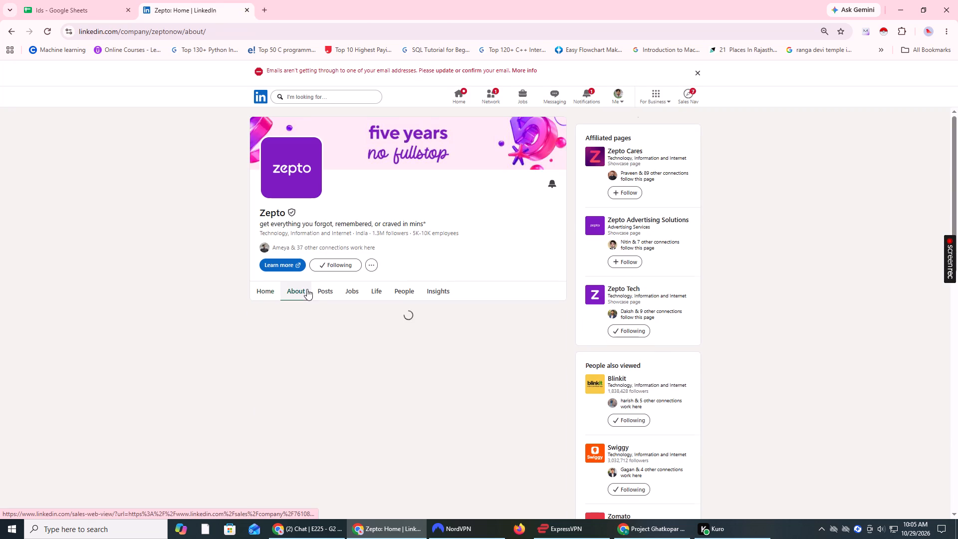
Copy Zepto's industry, Technology, Information and Internet, from its About page into the Industry cell of the Zepto row.
scroll(349, 324, down, 4)
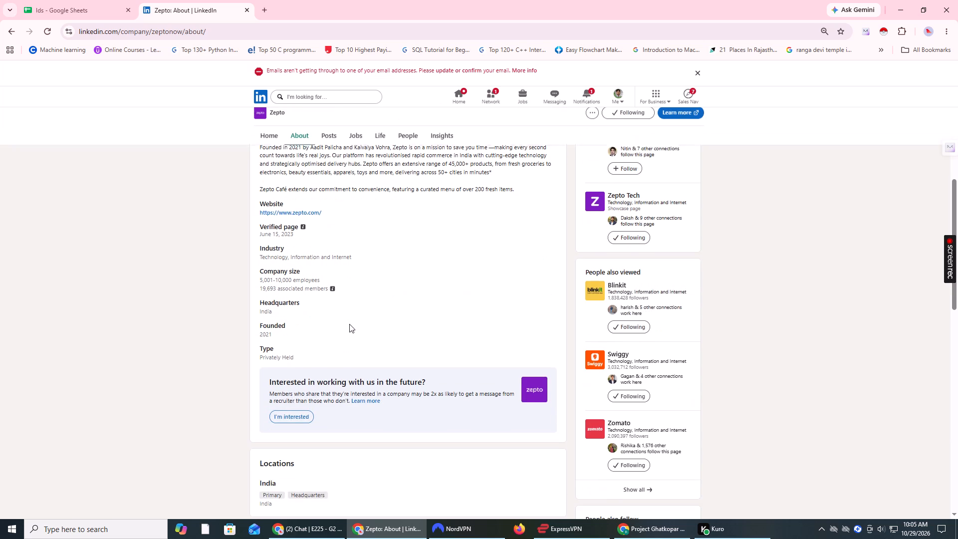
triple_click(300, 249)
key(ctrl+c)
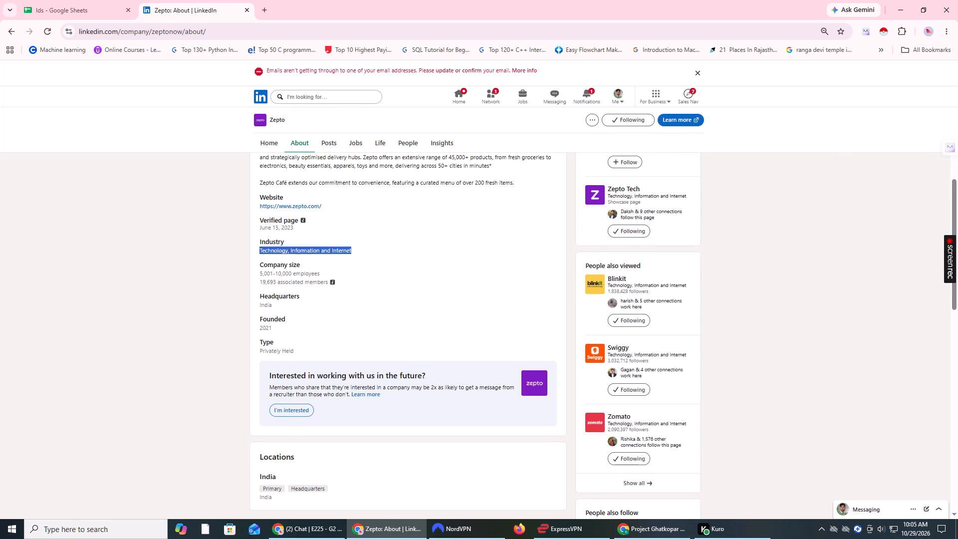
click(40, 0)
click(295, 301)
key(ctrl+v)
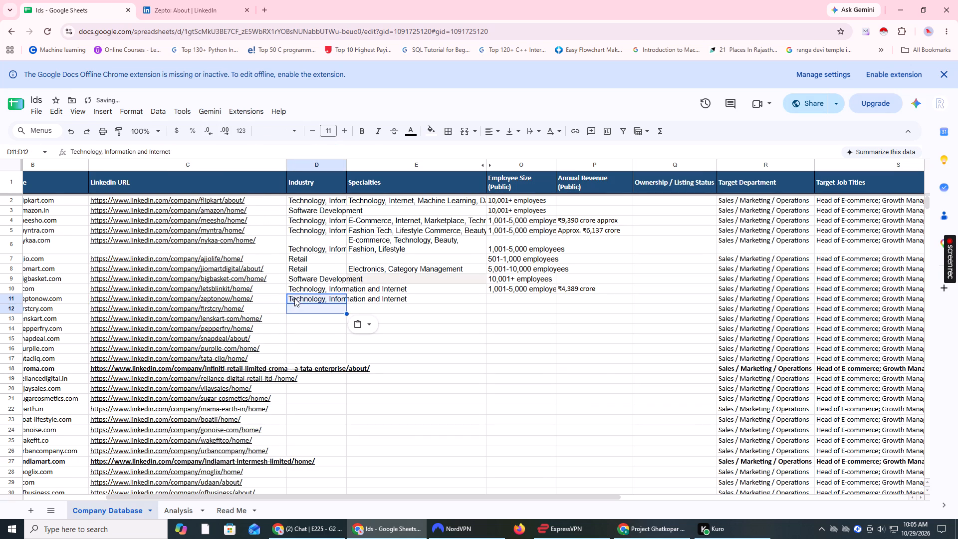
Copy Zepto's company size, 5,001-10,000 employees, from LinkedIn into the Employee Size cell of its row.
click(163, 0)
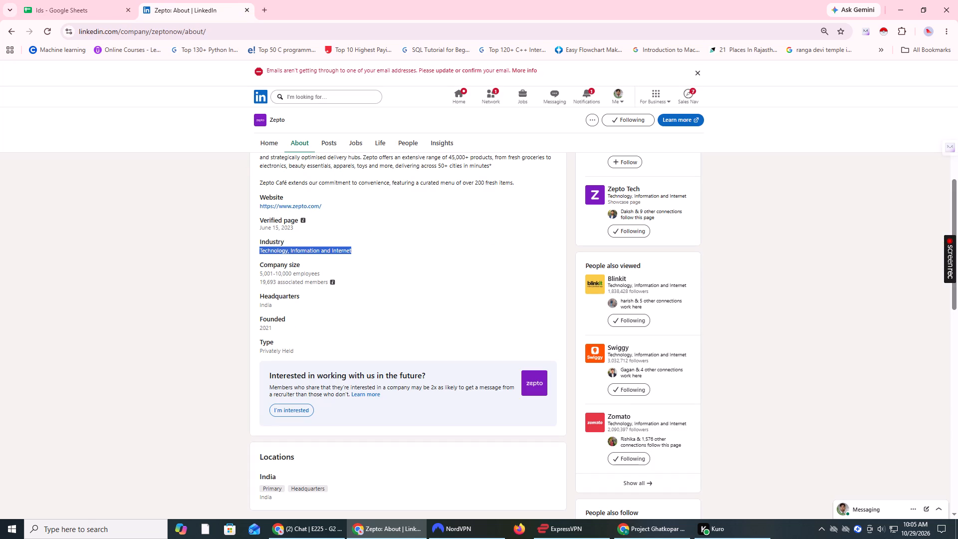
triple_click(286, 275)
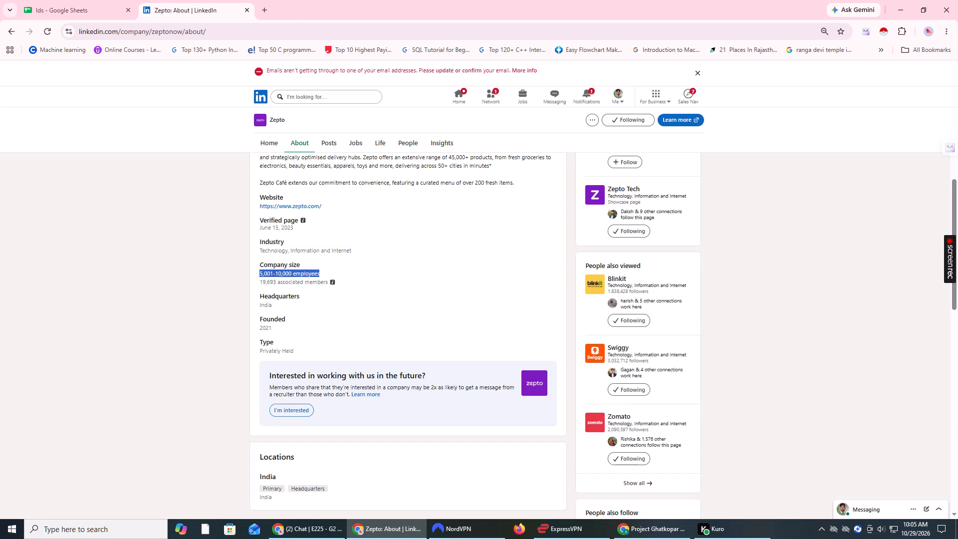
key(ctrl+c)
click(83, 0)
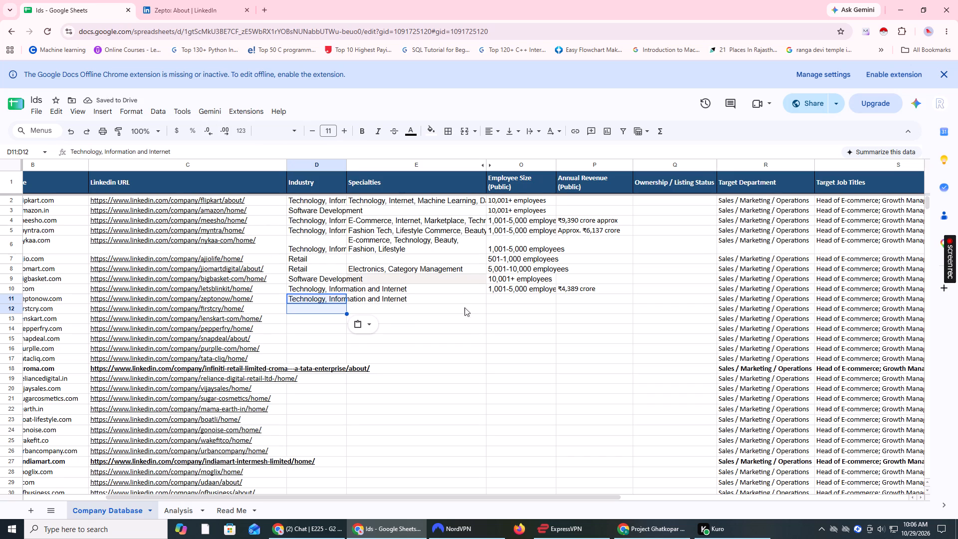
click(495, 301)
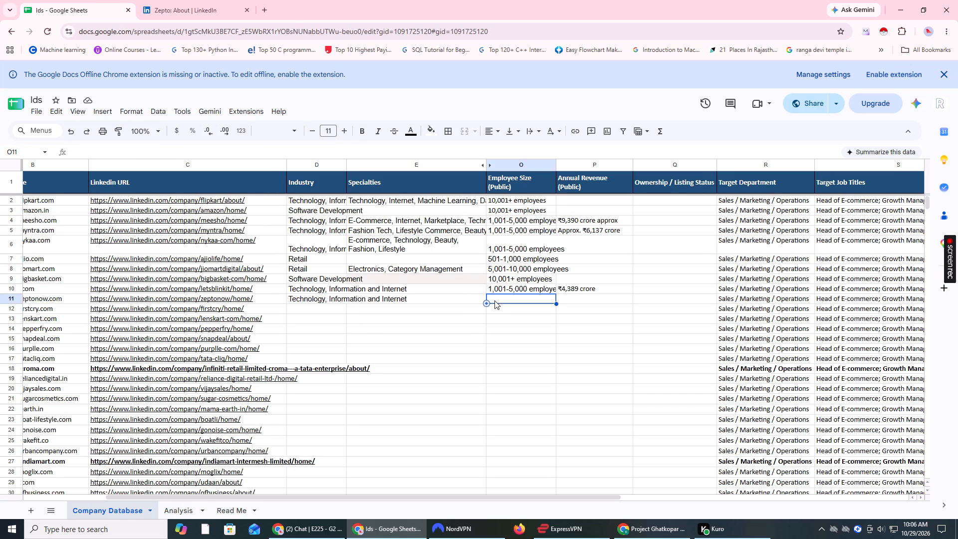
key(ctrl+v)
click(382, 306)
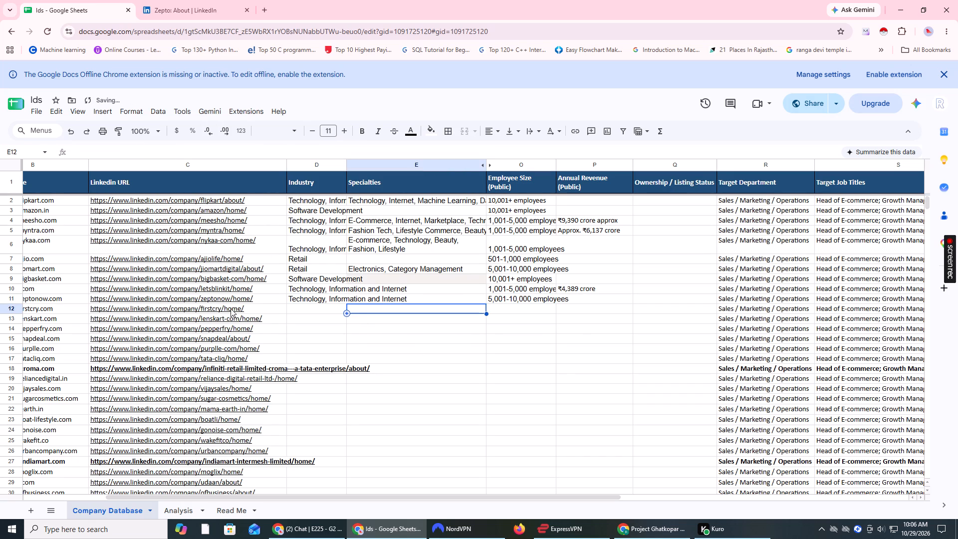
Open FirstCry's LinkedIn About page from its Linkedin URL cell, closing Zepto's page and dismissing the email notice.
click(231, 308)
click(176, 327)
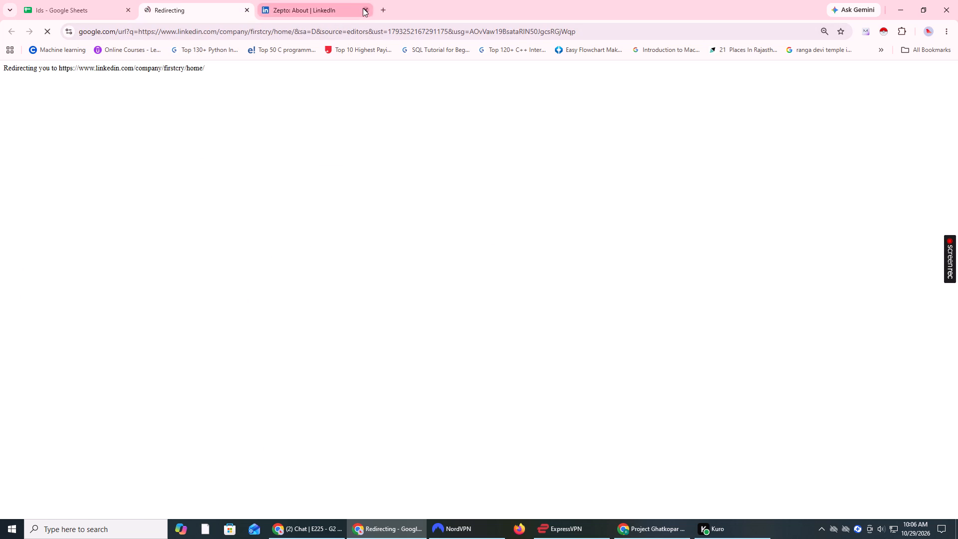
click(363, 8)
click(194, 0)
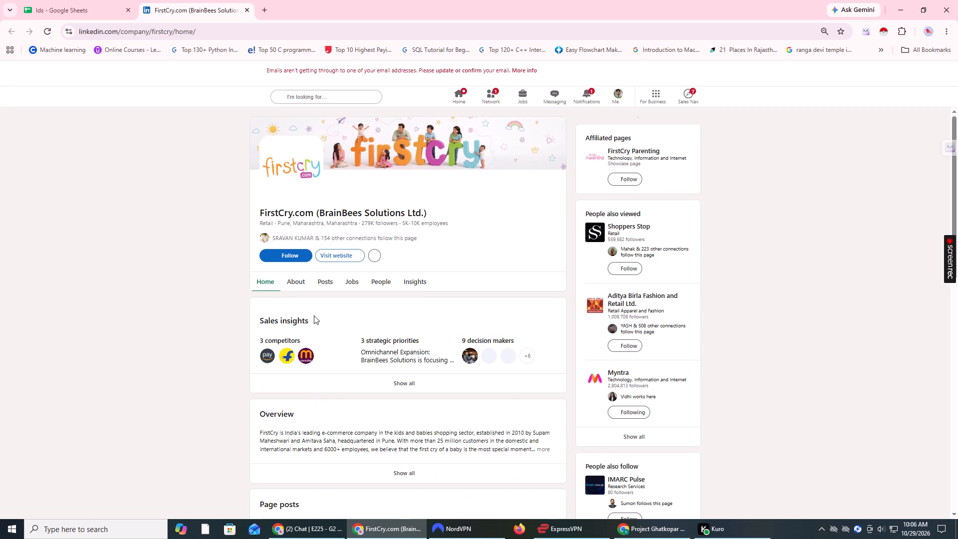
click(293, 284)
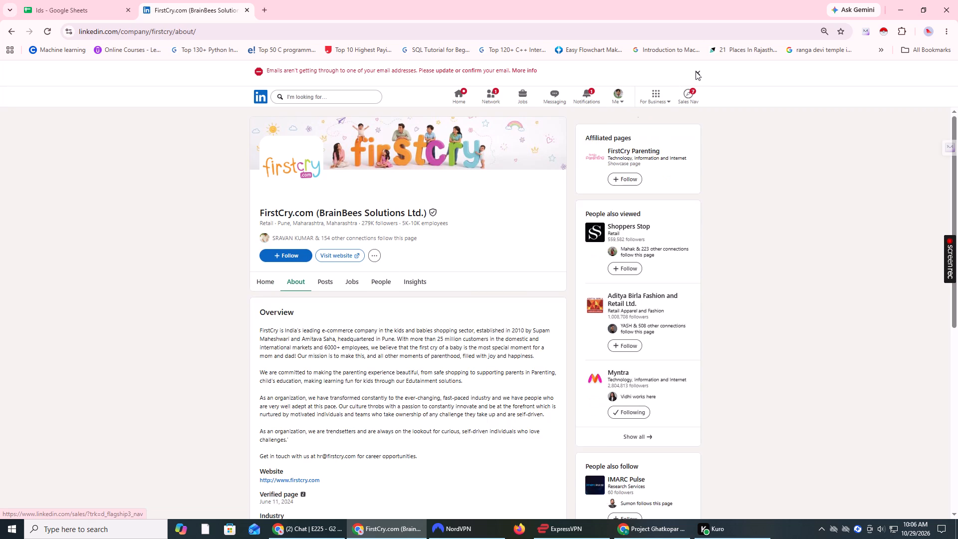
click(696, 71)
Copy FirstCry's industry, Retail, from its About page into the Industry cell of the FirstCry row.
scroll(336, 312, down, 3)
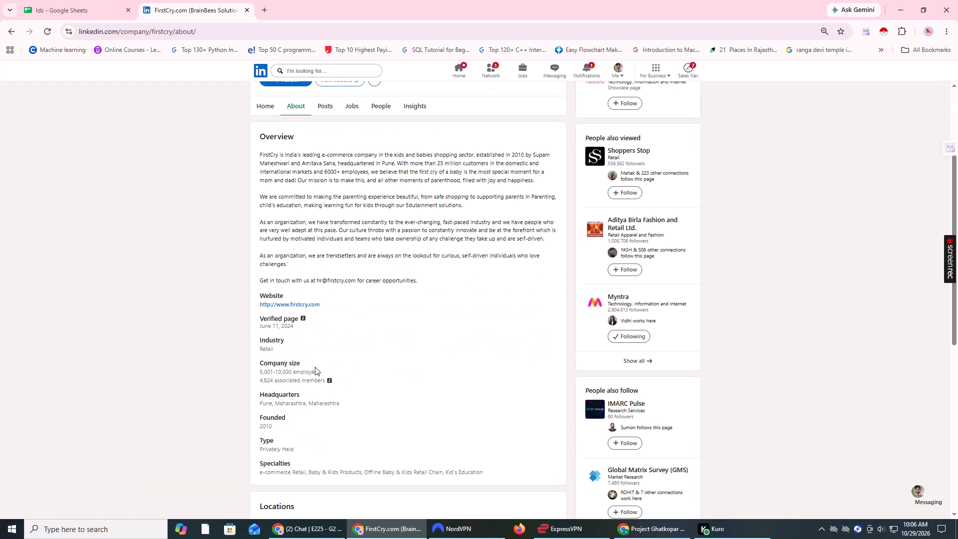
triple_click(264, 349)
key(ctrl+c)
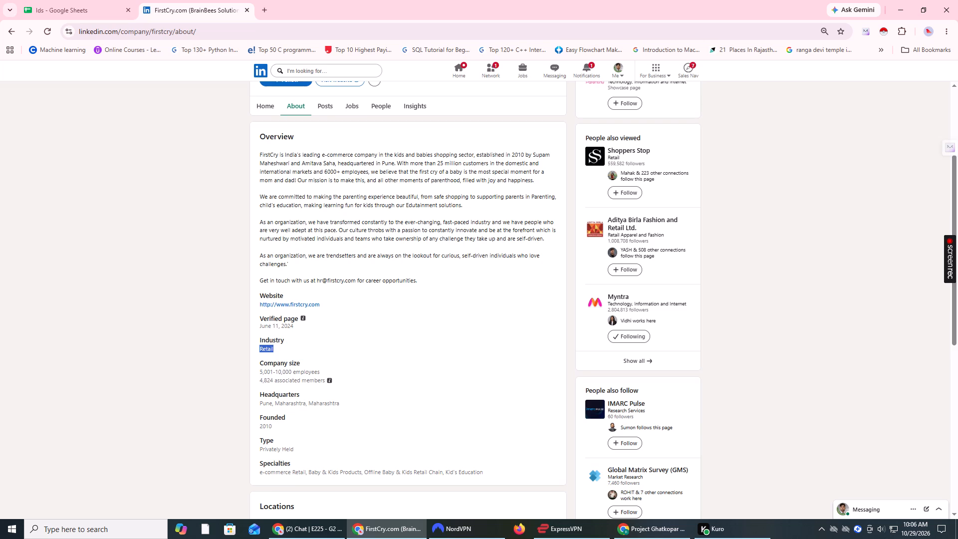
click(90, 0)
click(306, 311)
key(ctrl+v)
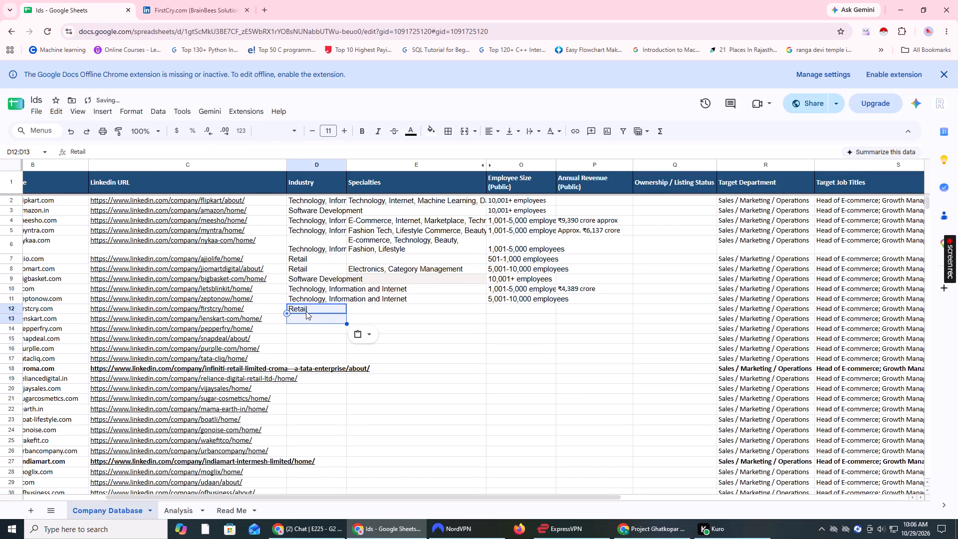
Copy FirstCry's specialties, from e-commerce Retail to Kid's Education, from its About page into the Specialties cell of the FirstCry row.
click(196, 0)
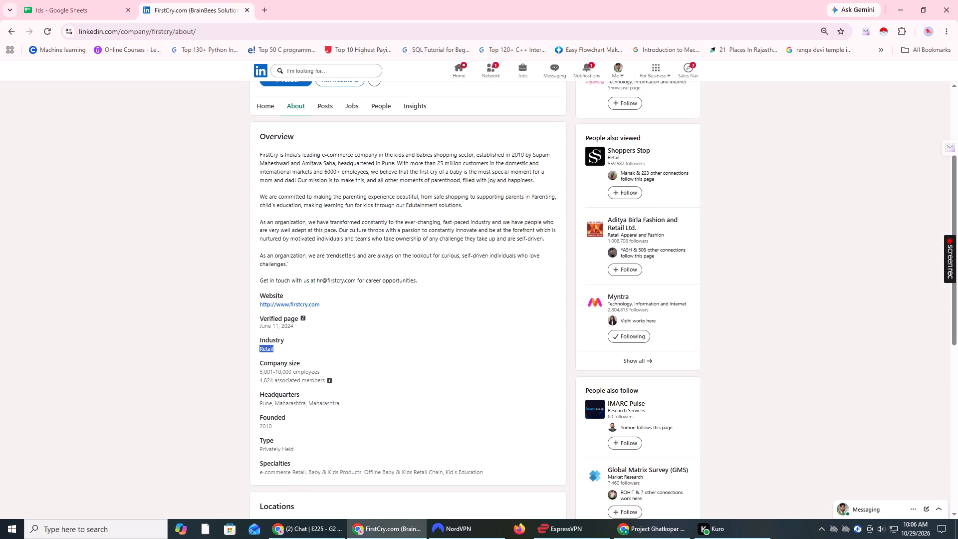
triple_click(293, 471)
key(ctrl+c)
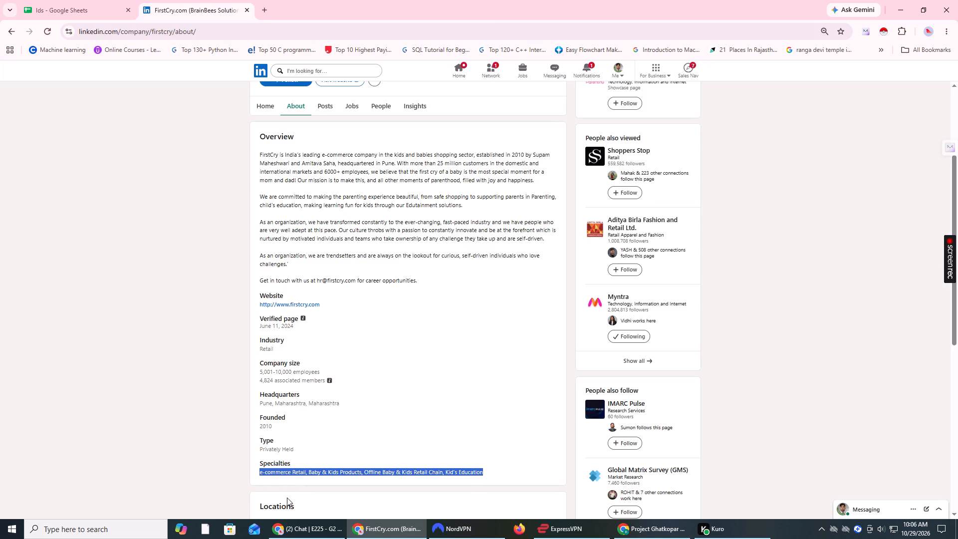
click(96, 0)
click(370, 306)
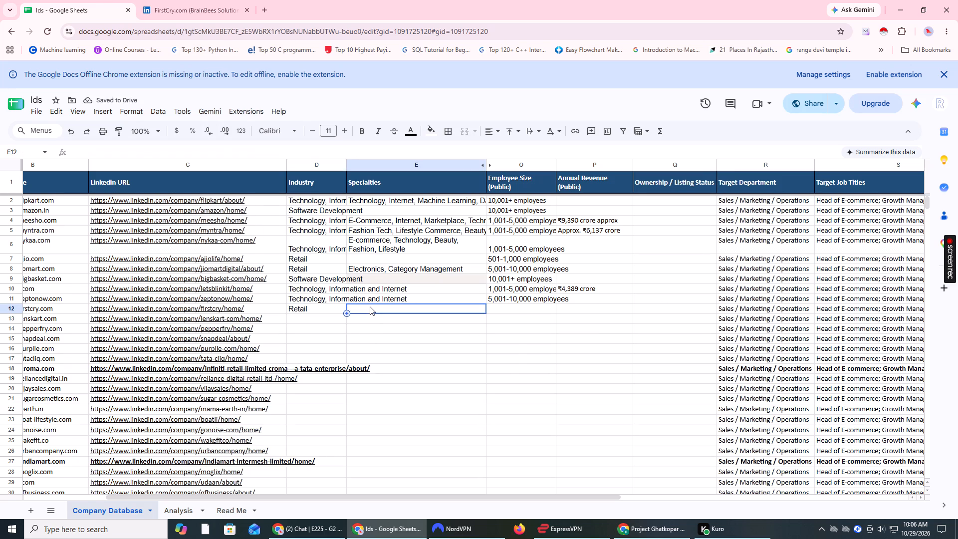
key(ctrl+v)
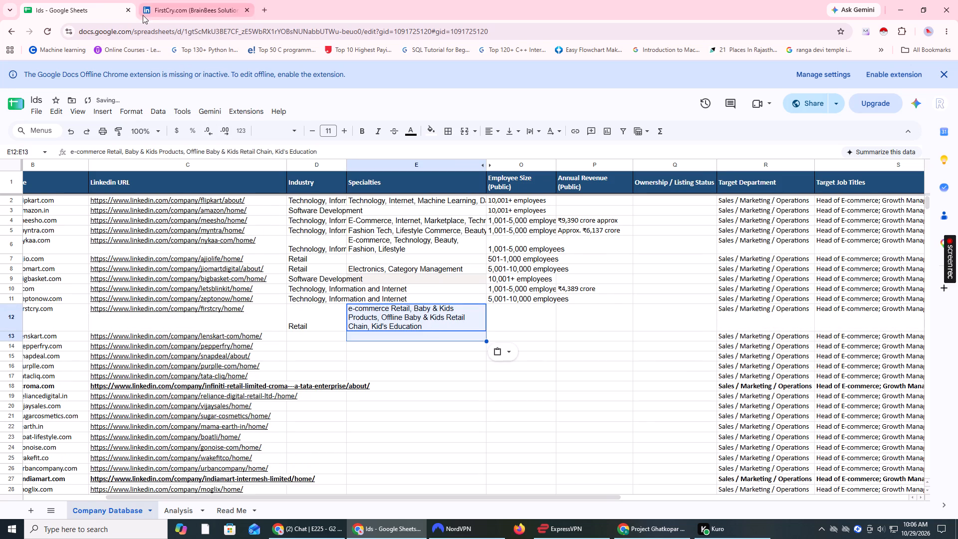
Replace the formatted specialties in FirstCry's cell with plain text, using a blank browser tab to strip the formatting and undoing the first paste.
click(164, 0)
click(79, 0)
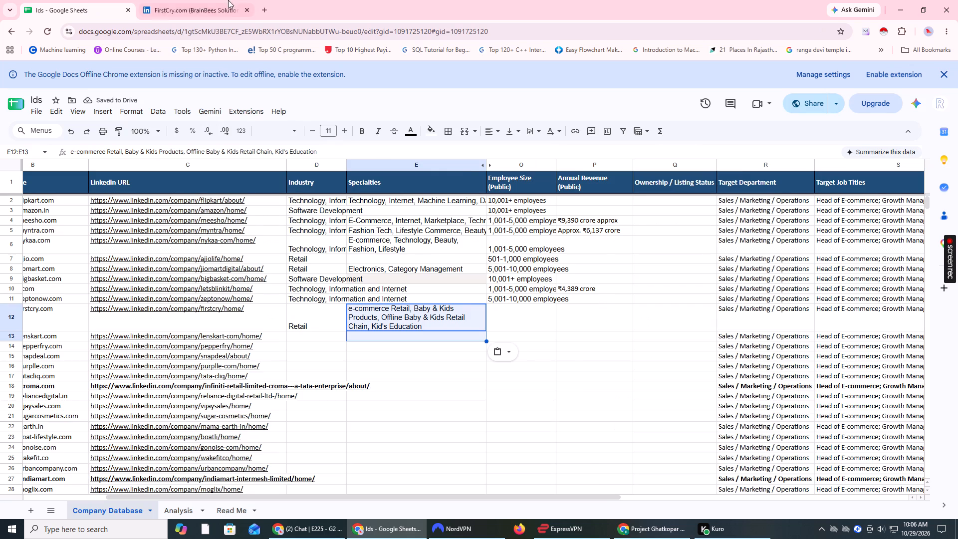
click(206, 0)
click(265, 9)
key(ctrl+v)
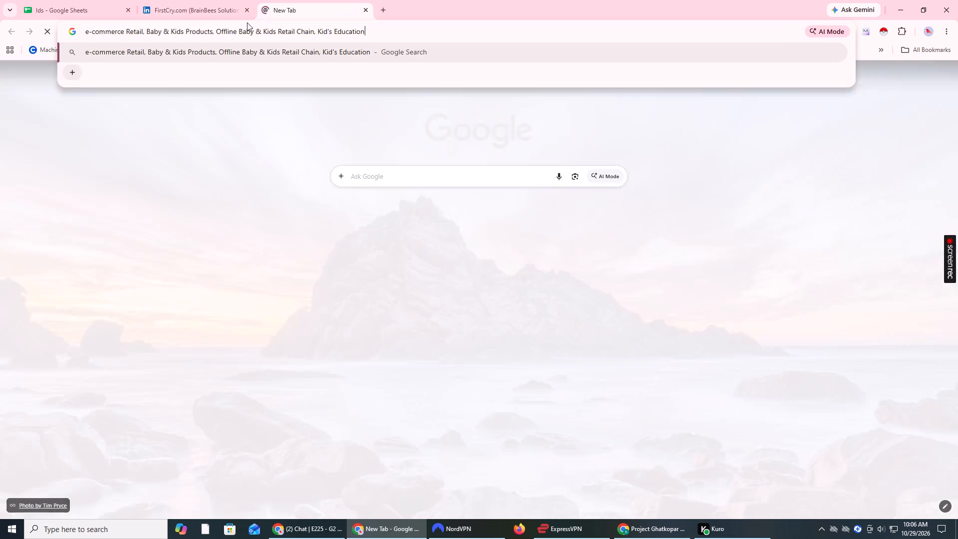
key(ctrl+a)
key(ctrl+x)
click(43, 0)
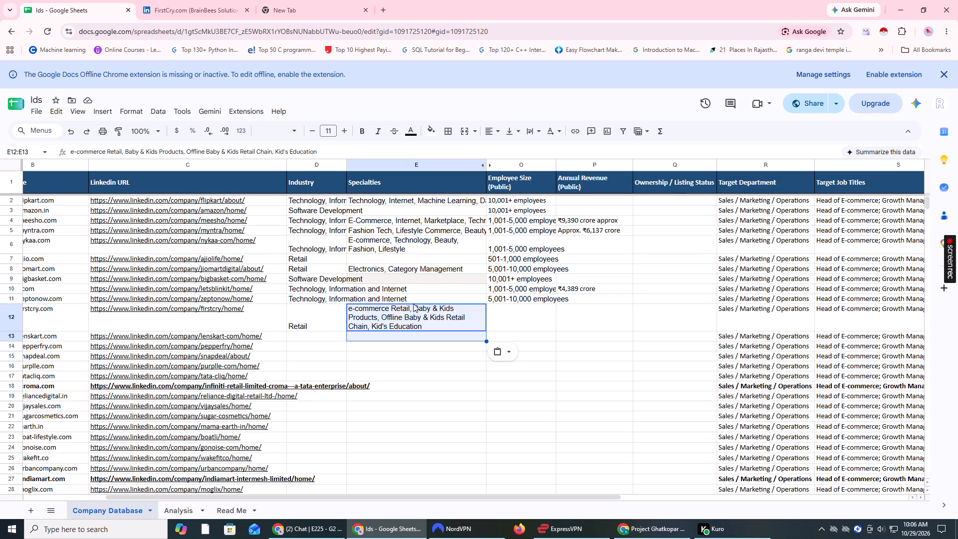
key(ctrl+z)
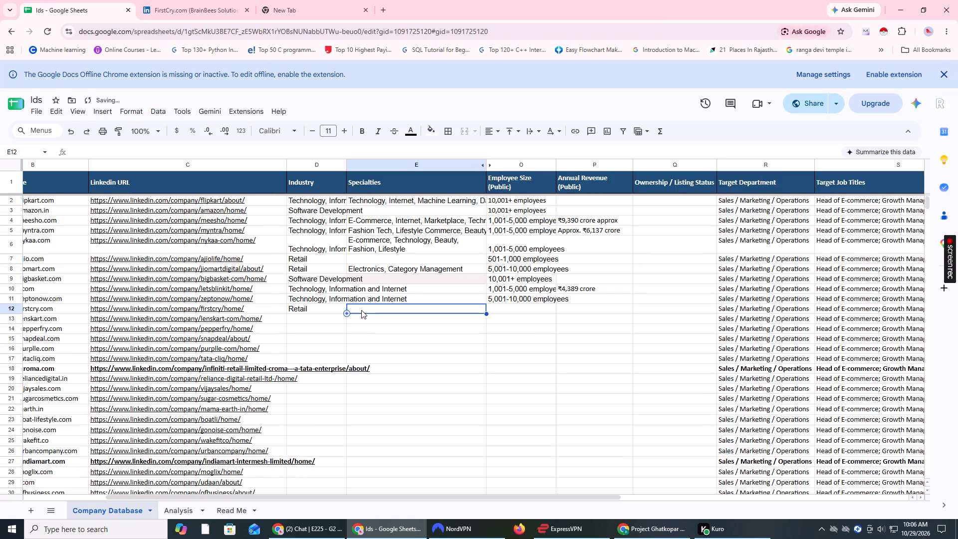
triple_click(361, 309)
double_click(361, 309)
click(361, 309)
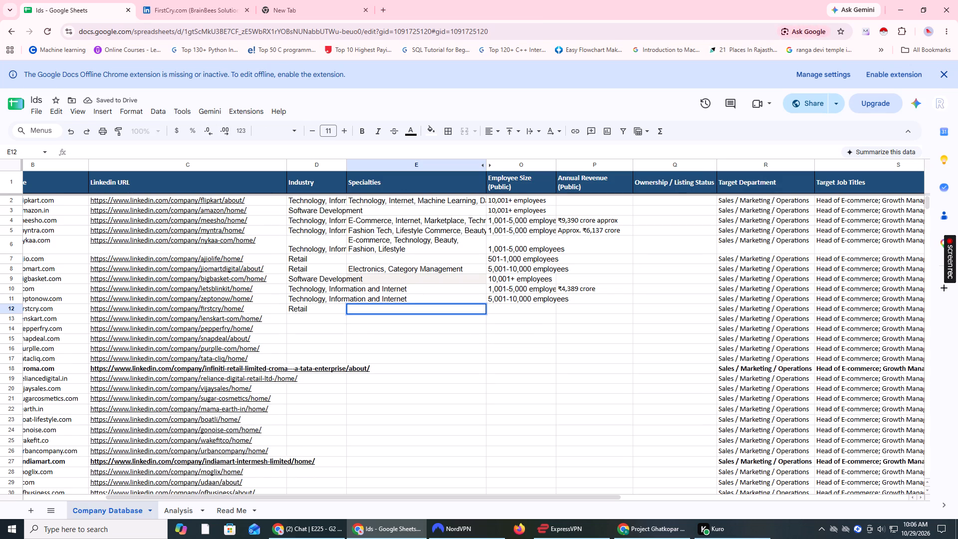
click(374, 364)
click(358, 306)
key(ctrl+v)
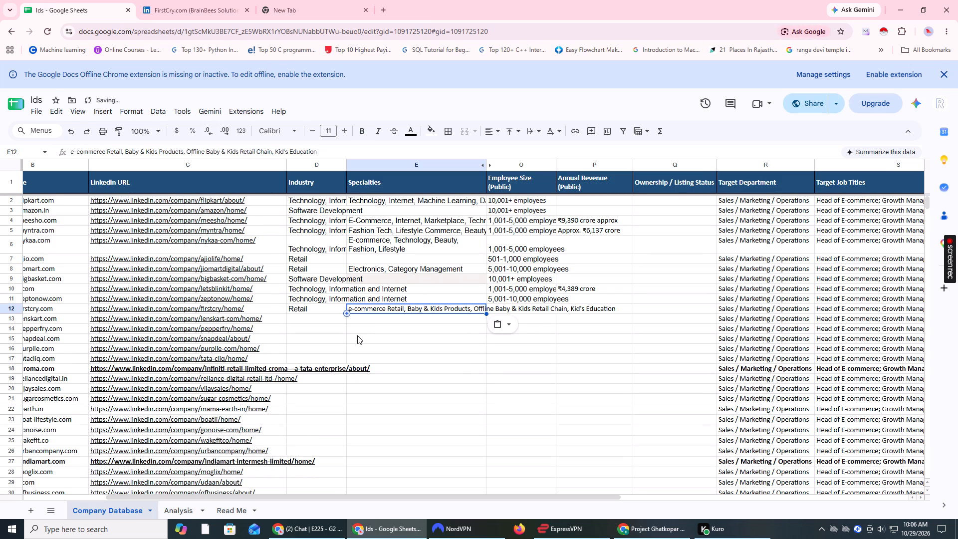
click(357, 335)
Copy FirstCry's company size, 5,001-10,000 employees, from LinkedIn into the Employee Size cell of its row.
click(198, 0)
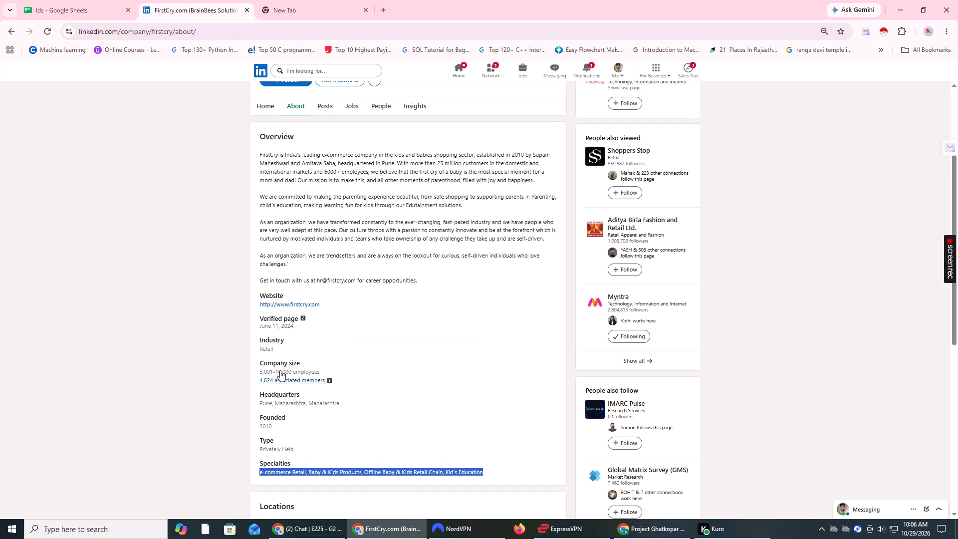
triple_click(279, 371)
key(ctrl+c)
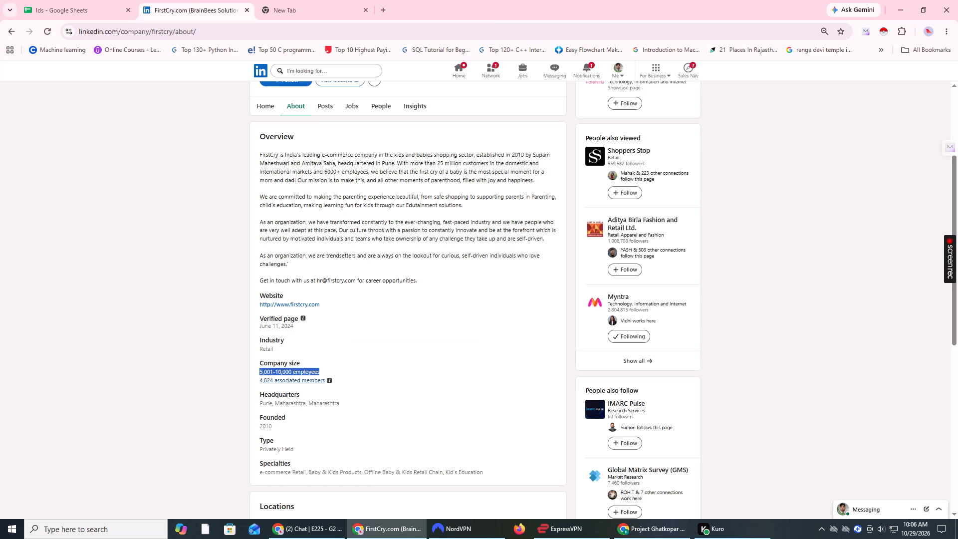
click(84, 0)
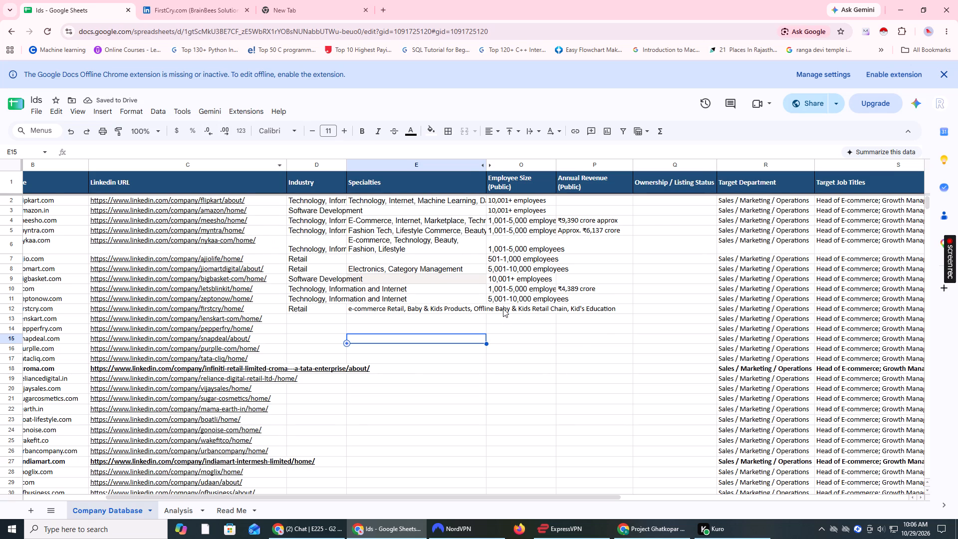
click(503, 308)
key(ctrl+v)
click(376, 329)
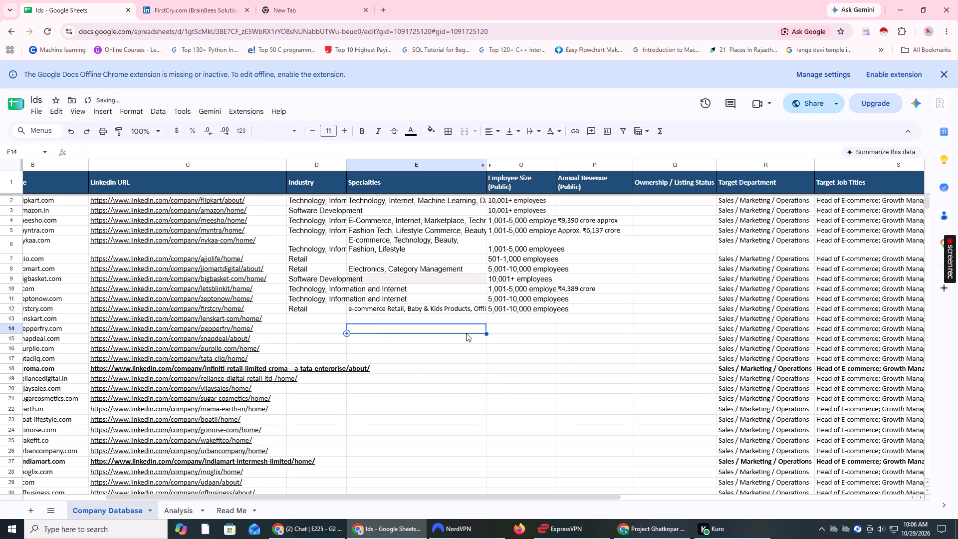
Re-enter Nykaa's specialties, E-commerce, Technology, Beauty, Fashion, Lifestyle, as plain text in its cell, using the blank browser tab to strip the formatting.
click(367, 247)
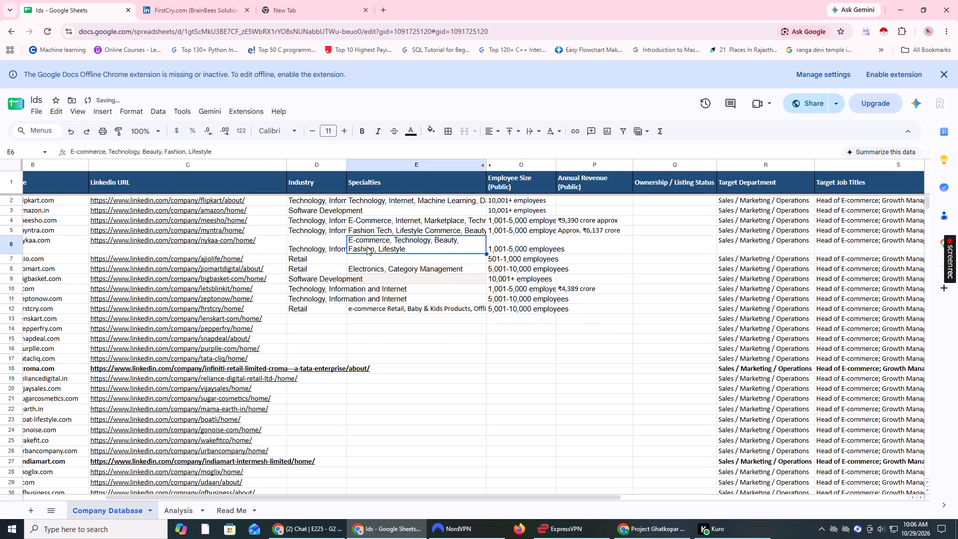
key(ctrl+x)
click(312, 4)
click(287, 25)
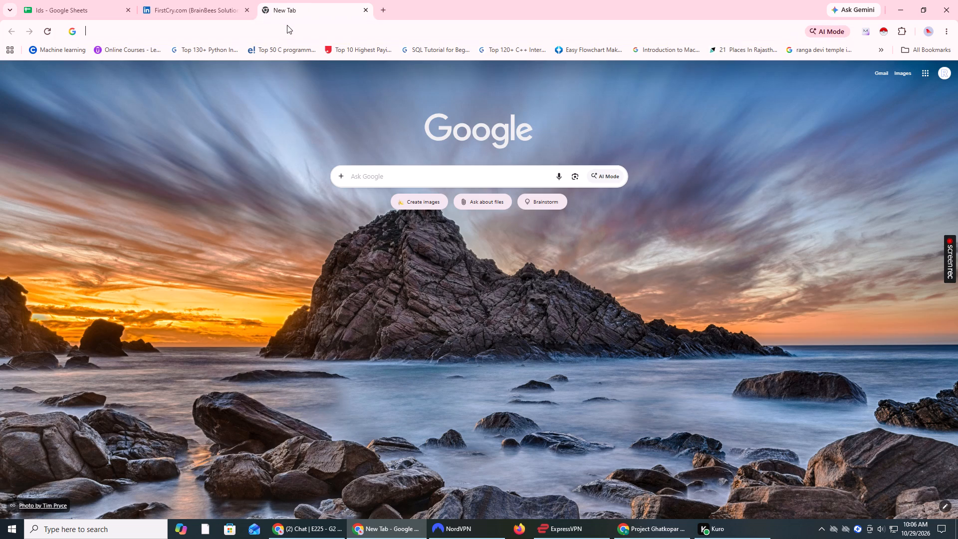
key(ctrl+v)
key(ctrl+a)
key(ctrl+x)
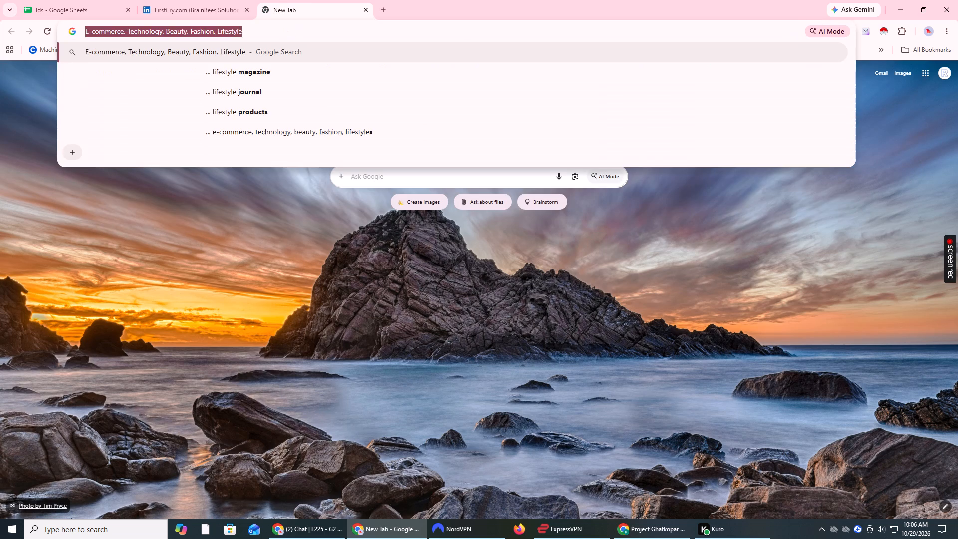
click(49, 0)
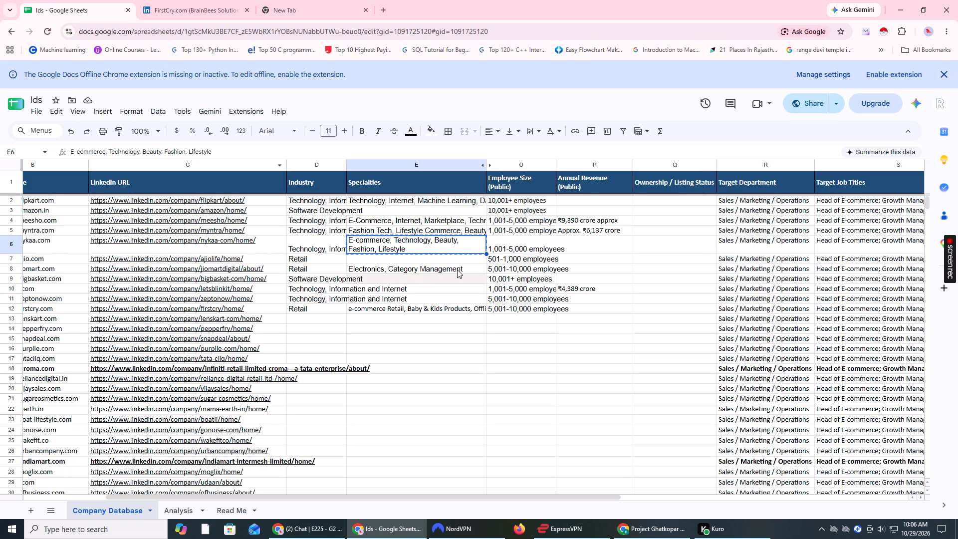
key(BackSpace)
double_click(367, 241)
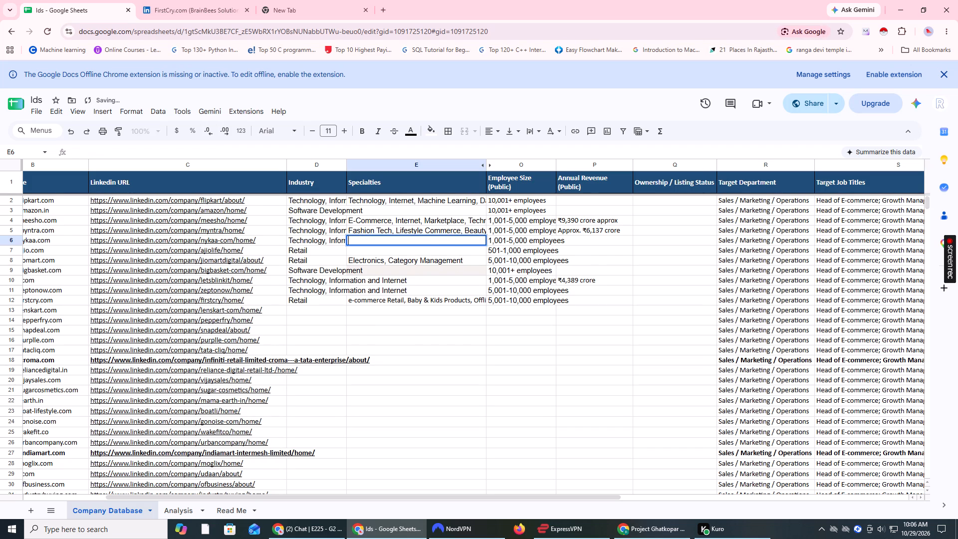
key(ctrl+v)
key(Return)
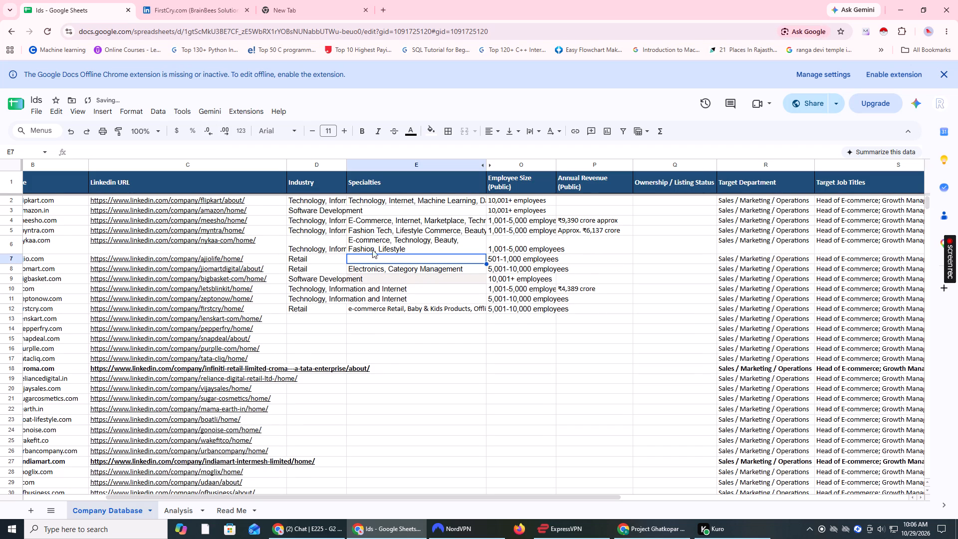
Clear Nykaa's Specialties cell completely and enter E-commerce, Technology, Beauty, Fashion, Lifestyle in it again.
double_click(377, 246)
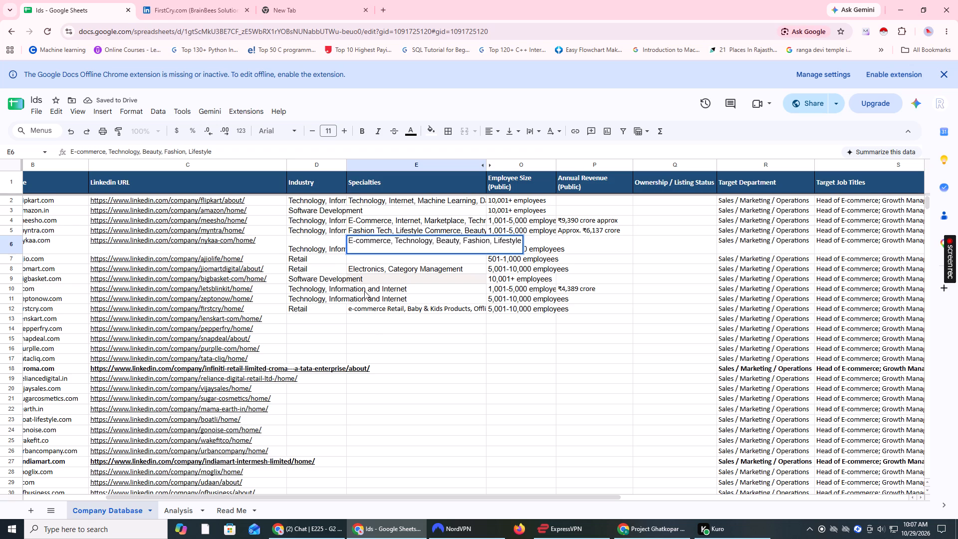
key(ctrl+a)
key(BackSpace)
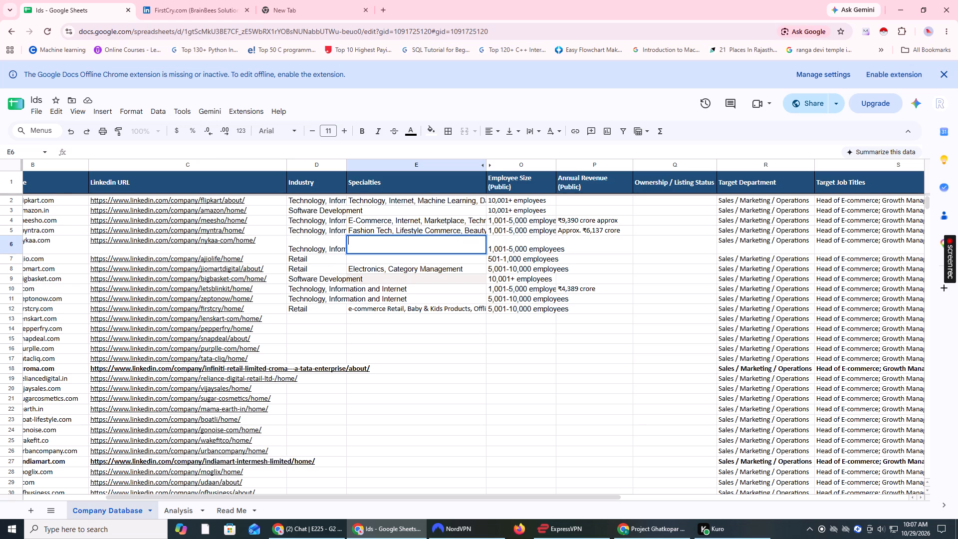
key(BackSpace)
key(Down)
key(Down)
key(BackSpace)
key(BackSpace)
key(Return)
click(388, 360)
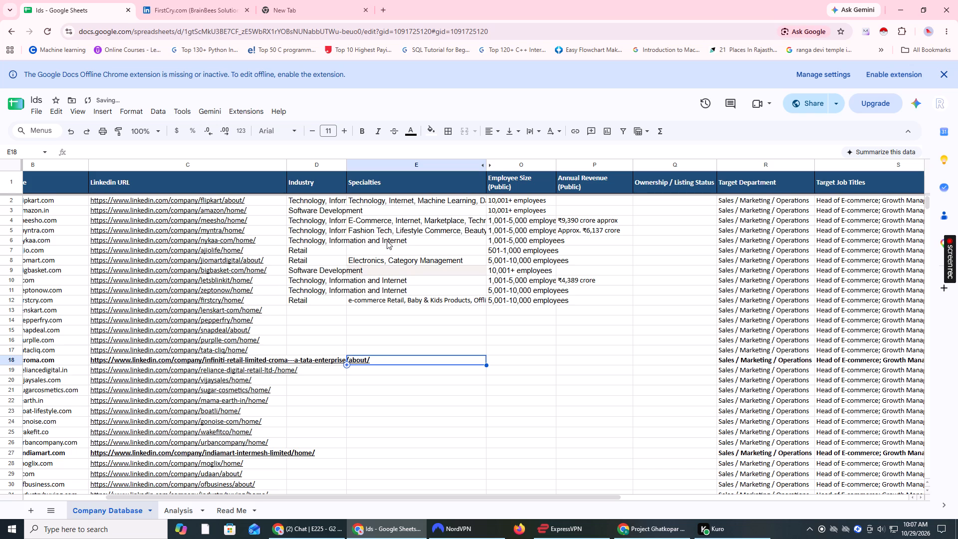
double_click(387, 241)
key(ctrl+v)
key(Return)
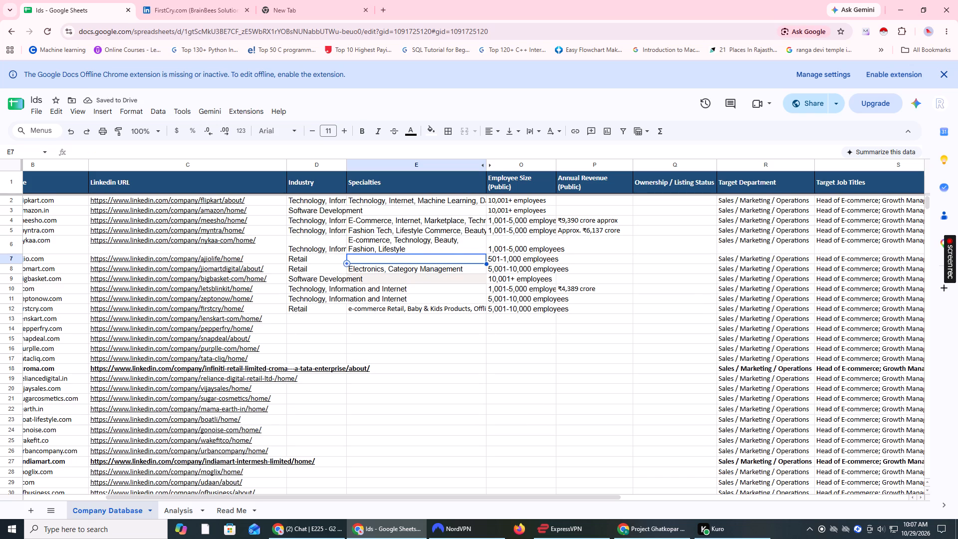
Widen the Specialties column slightly.
drag(486, 165, 495, 164)
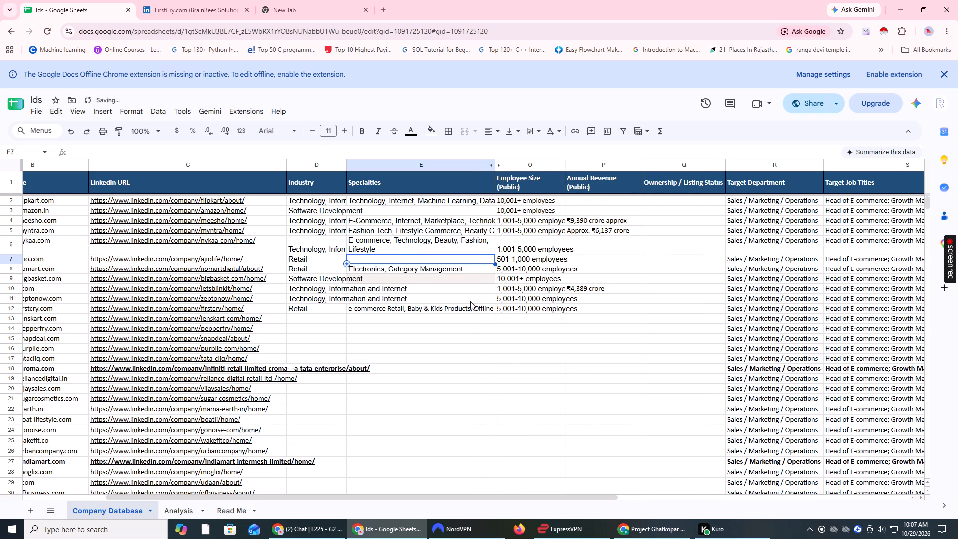
click(391, 345)
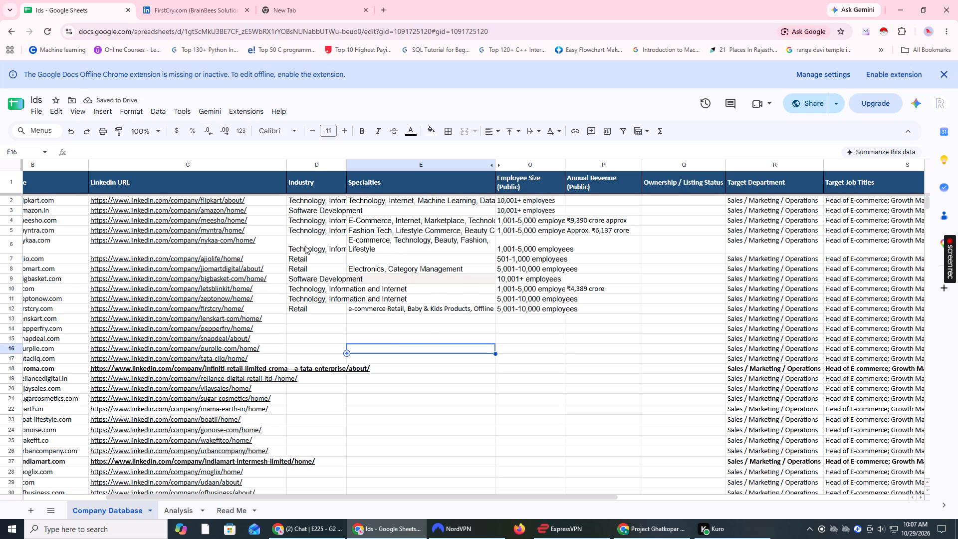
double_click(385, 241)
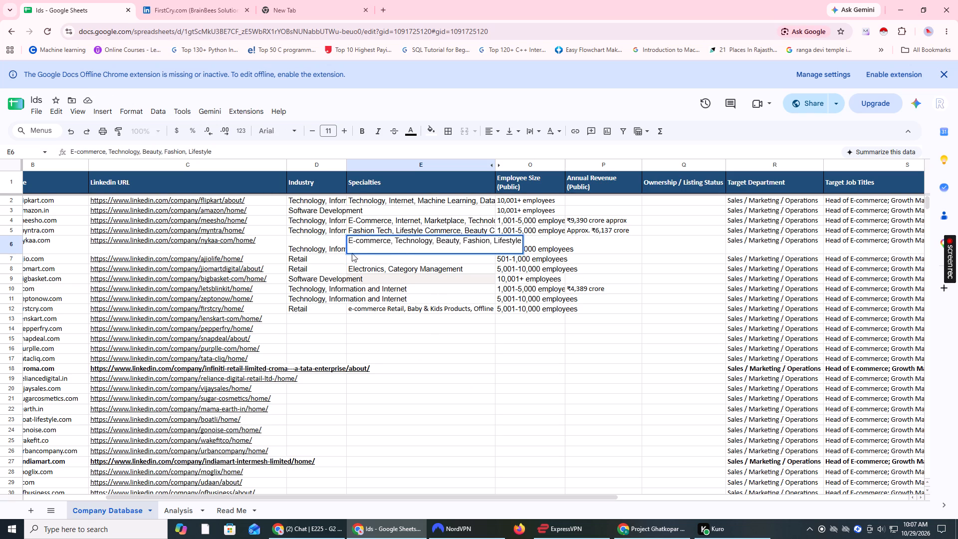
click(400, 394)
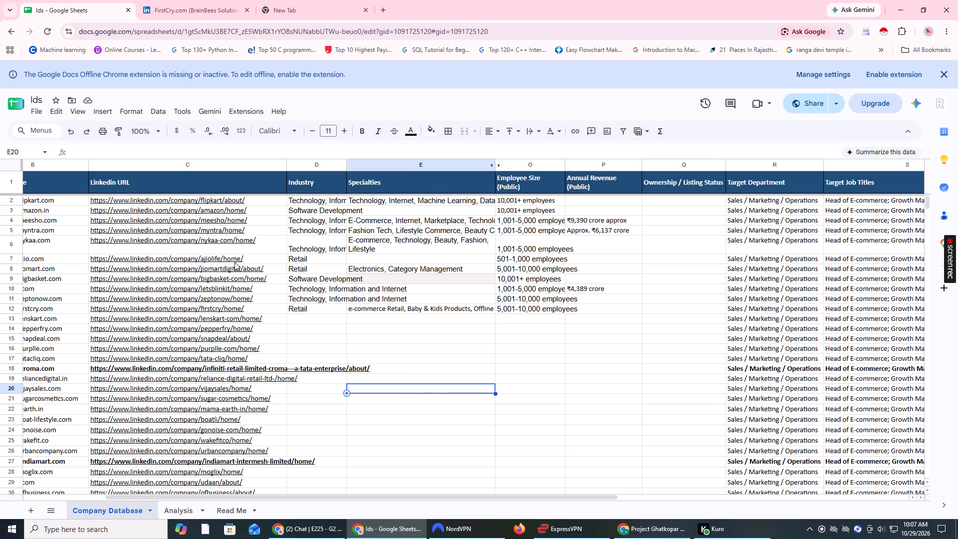
Close FirstCry's LinkedIn page and the blank browser tab.
click(199, 0)
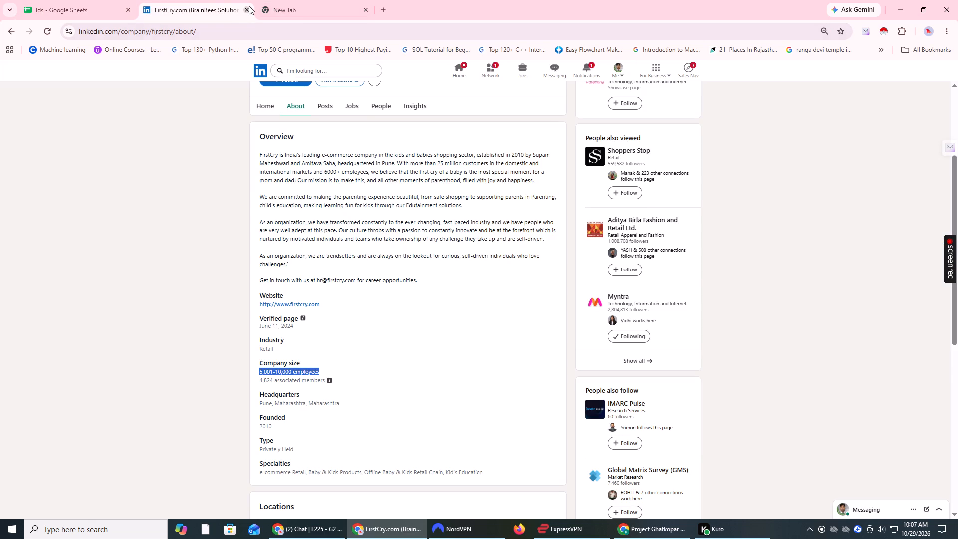
click(249, 6)
click(246, 10)
Capitalise the first letter of FirstCry's Specialties entry so it begins with E-commerce Retail.
drag(369, 328, 365, 328)
click(358, 309)
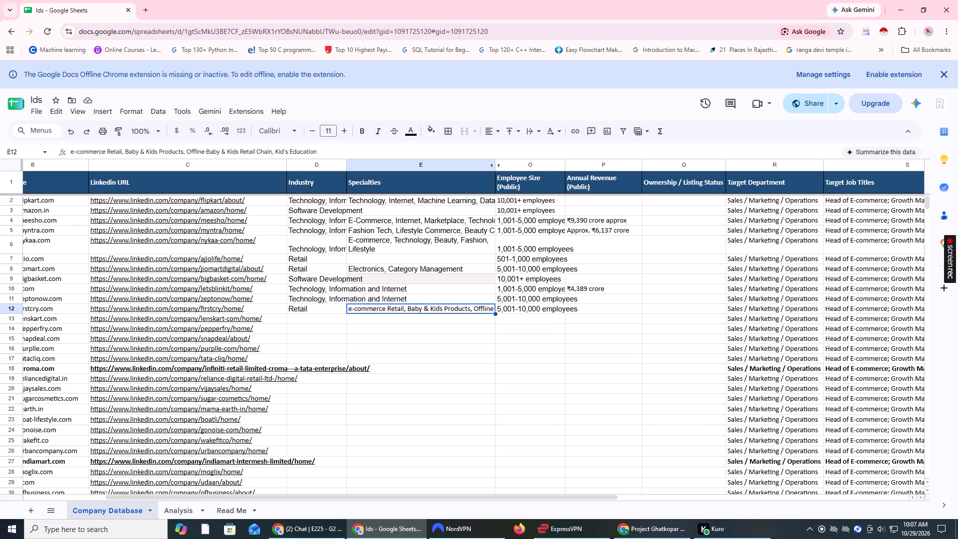
click(74, 153)
key(shift+e)
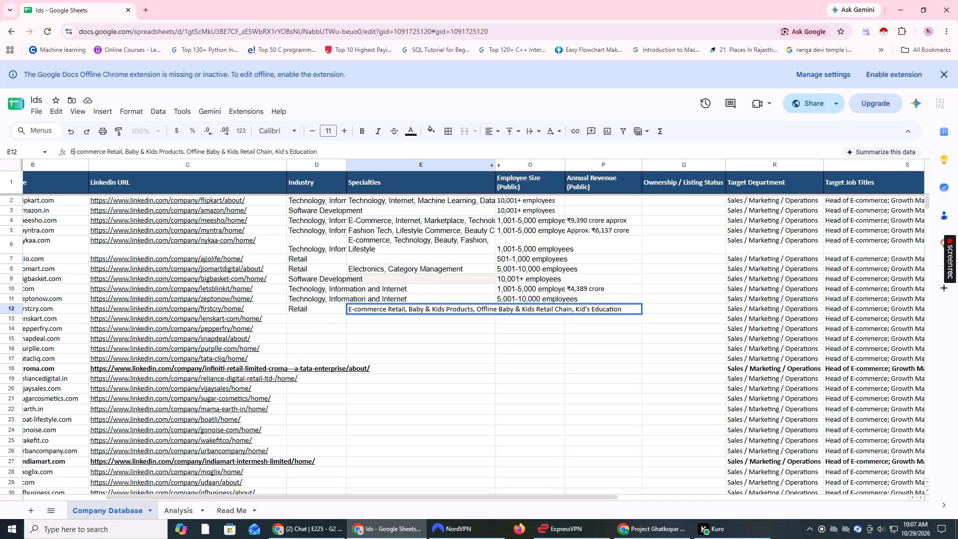
key(Return)
click(419, 340)
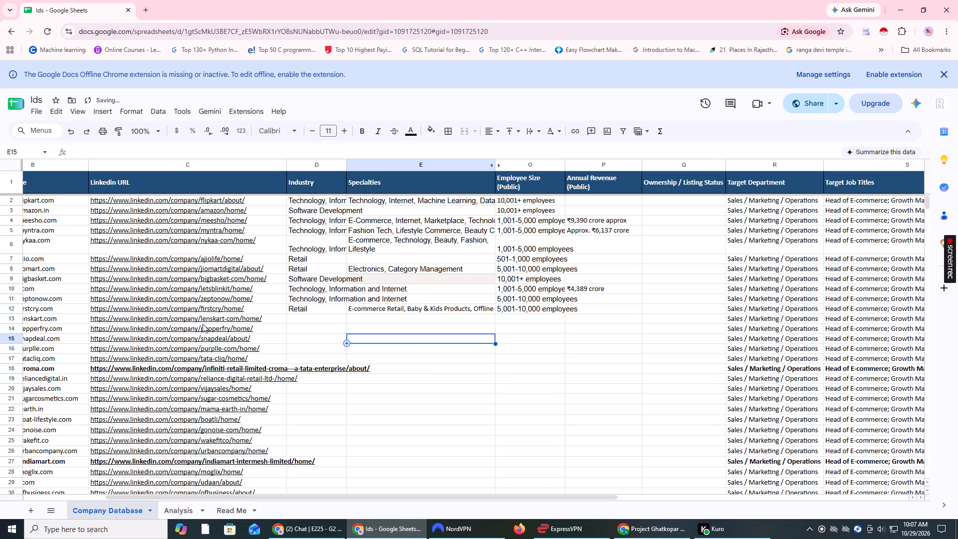
Open Lenskart's LinkedIn page from its Linkedin URL cell.
click(203, 319)
click(168, 340)
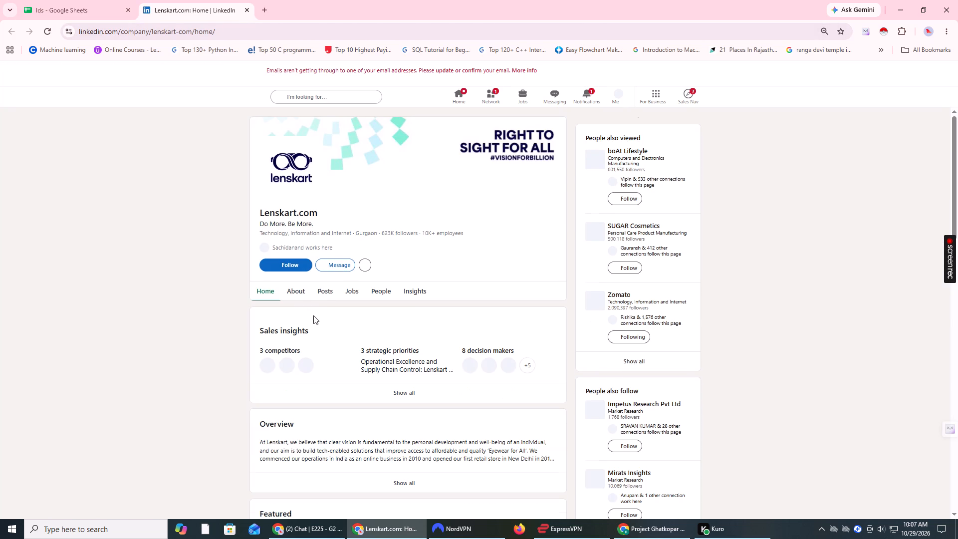
Open the About section of Lenskart's LinkedIn page at its company details.
click(299, 294)
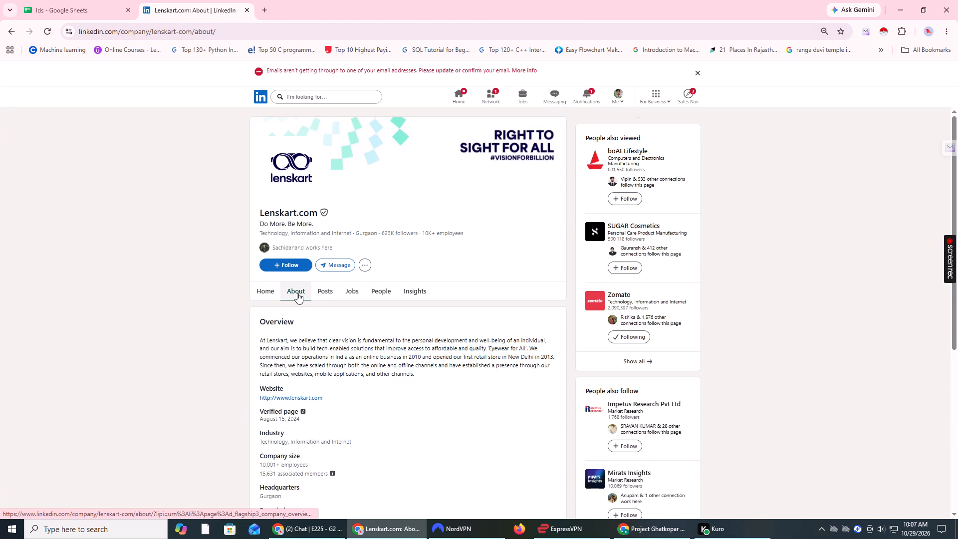
scroll(327, 314, down, 4)
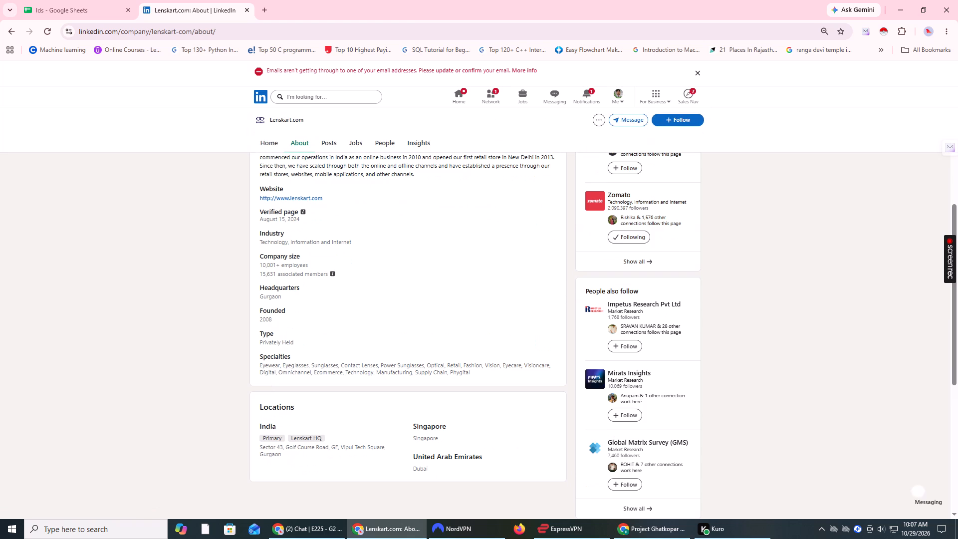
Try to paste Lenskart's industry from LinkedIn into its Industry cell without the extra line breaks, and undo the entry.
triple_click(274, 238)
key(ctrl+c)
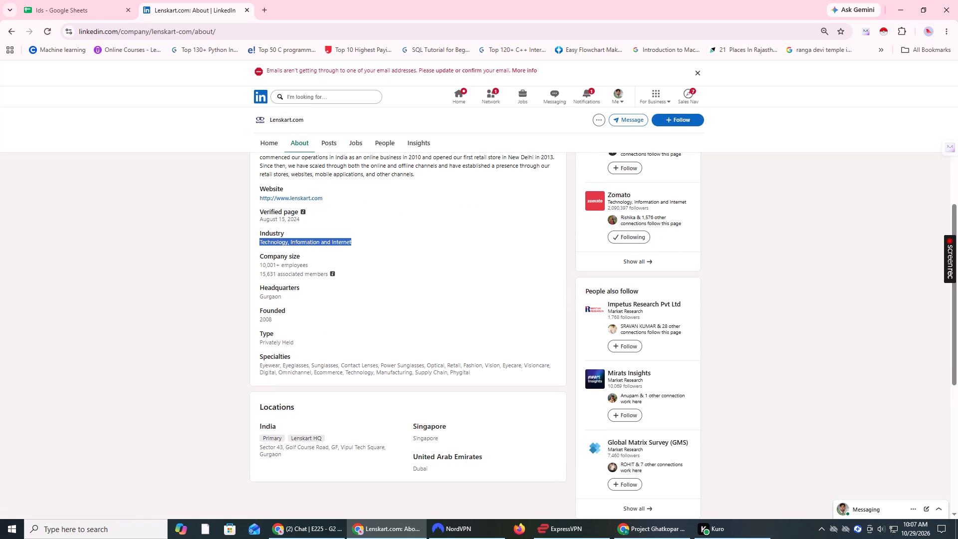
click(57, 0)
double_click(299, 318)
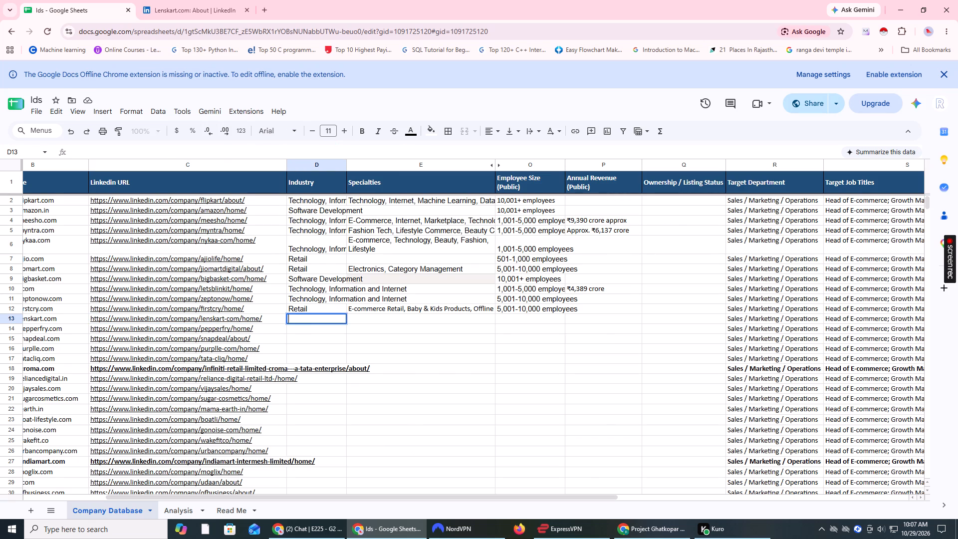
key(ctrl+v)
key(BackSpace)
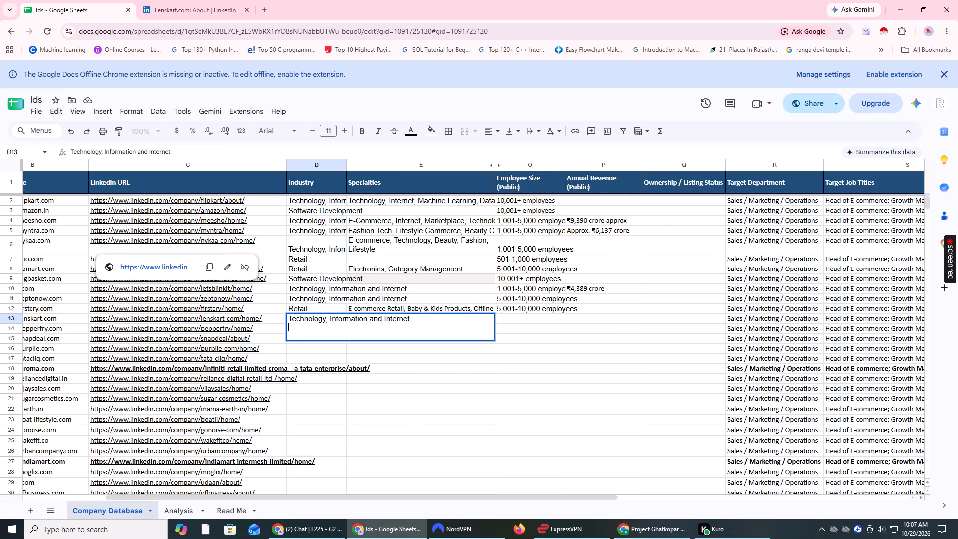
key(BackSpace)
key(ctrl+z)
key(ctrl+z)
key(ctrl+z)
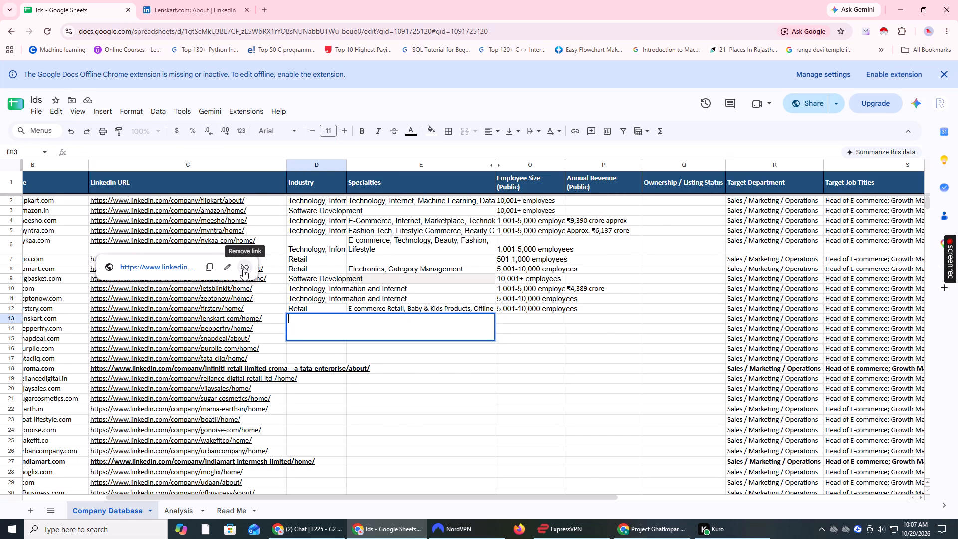
Copy the Industry entry Technology, Information and Internet from the zeptonow.com row into Lenskart's Industry cell.
click(384, 386)
click(297, 299)
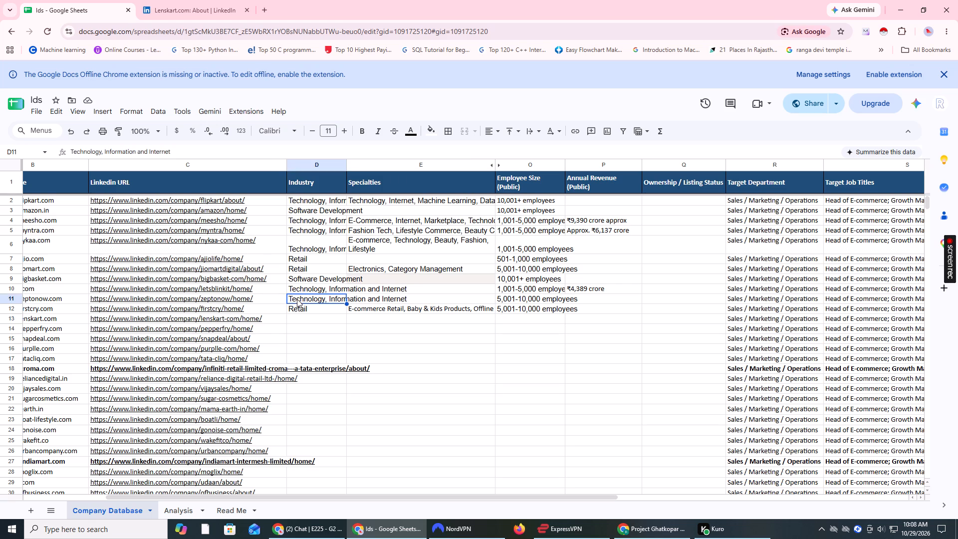
key(ctrl+c)
click(296, 318)
key(ctrl+v)
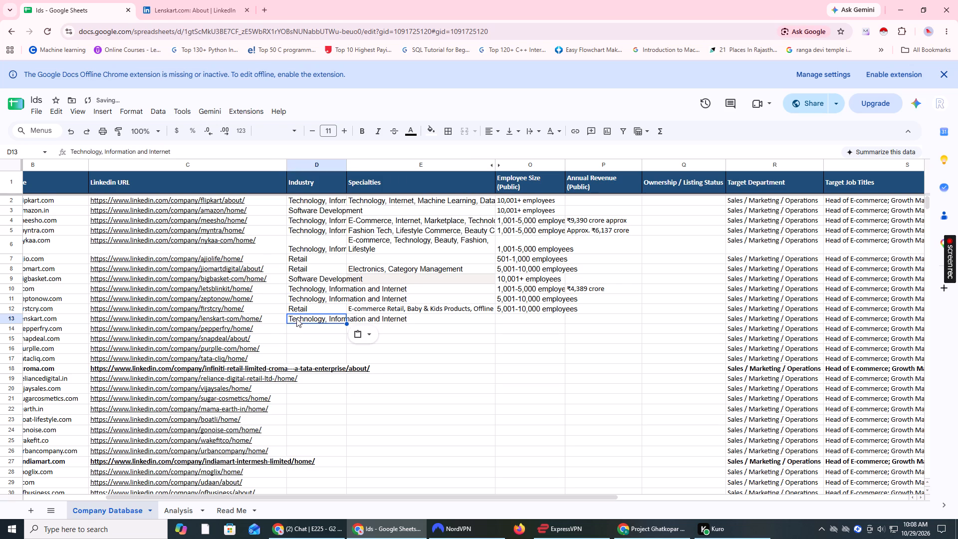
click(293, 339)
Copy Lenskart's Specialties list, Eyewear through Phygital, from LinkedIn as plain text through a new browser tab into its Specialties cell.
click(171, 0)
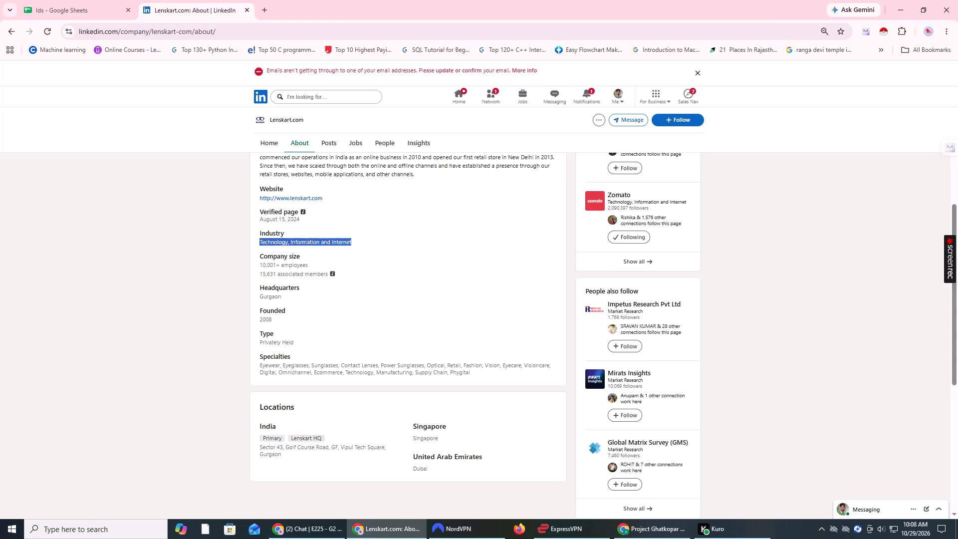
triple_click(293, 366)
key(ctrl+c)
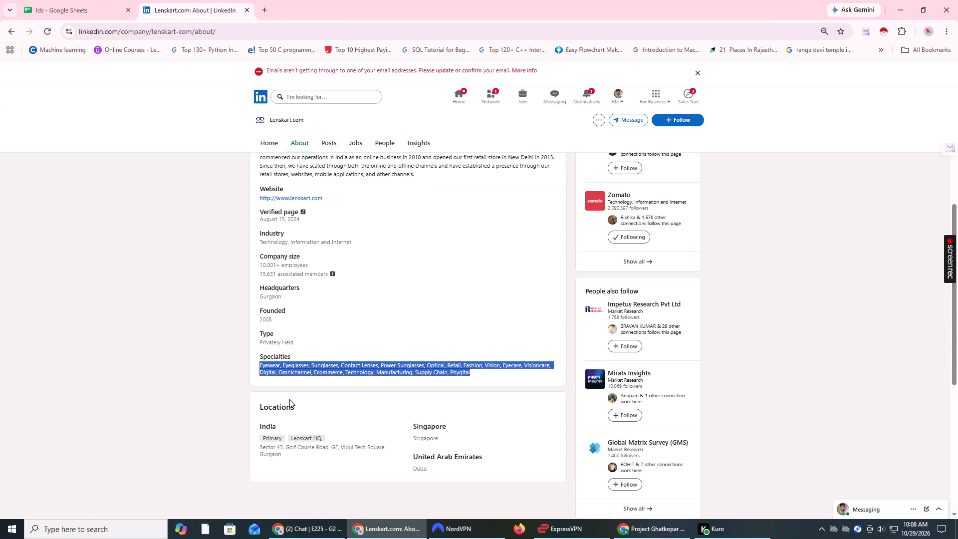
click(264, 6)
key(ctrl+v)
key(ctrl+a)
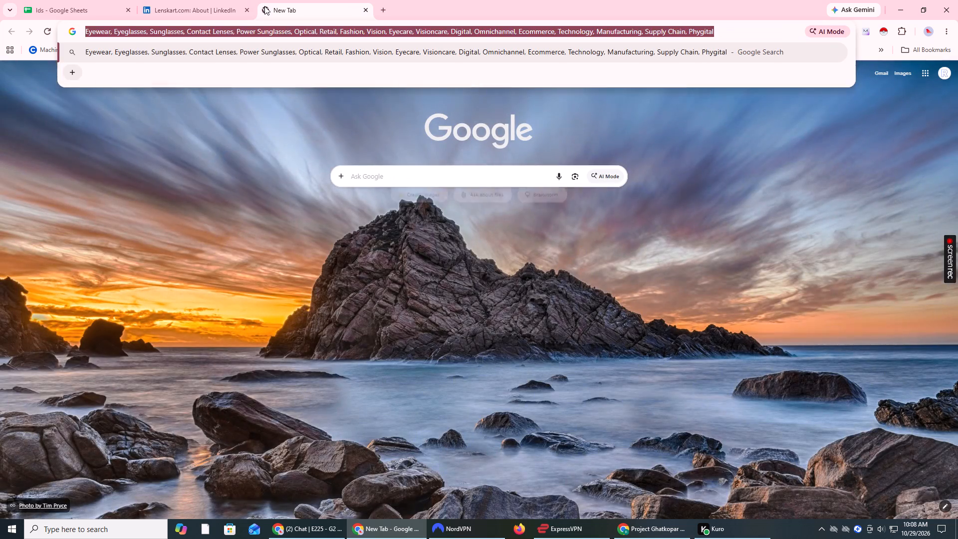
key(ctrl+x)
click(74, 0)
click(369, 323)
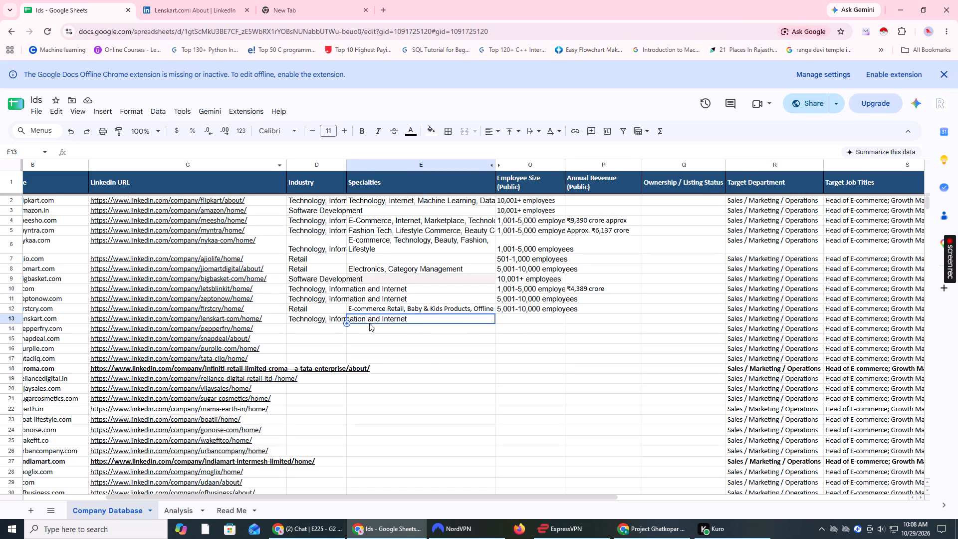
key(ctrl+v)
Copy Lenskart's company size, 10,001+ employees, from LinkedIn into its Employee Size cell.
click(186, 0)
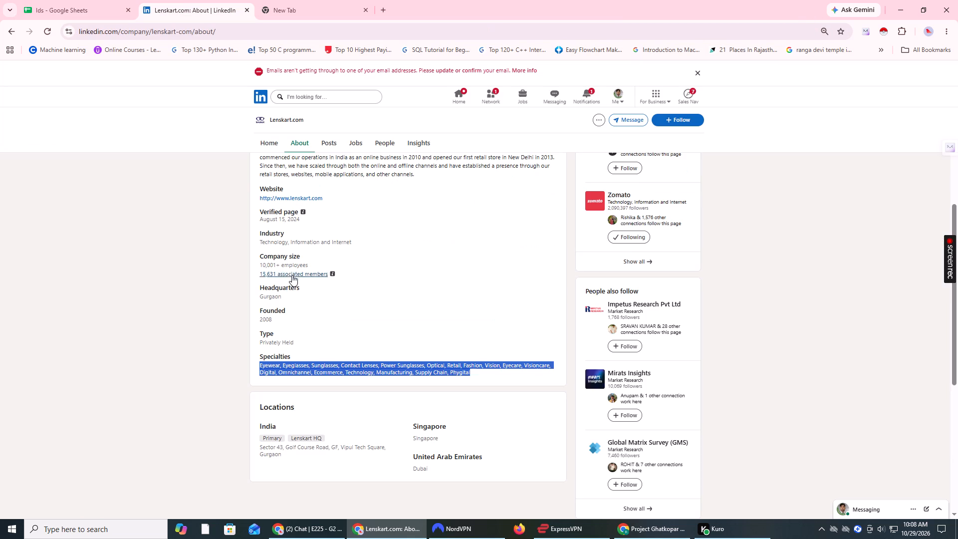
triple_click(286, 262)
key(ctrl+c)
click(64, 0)
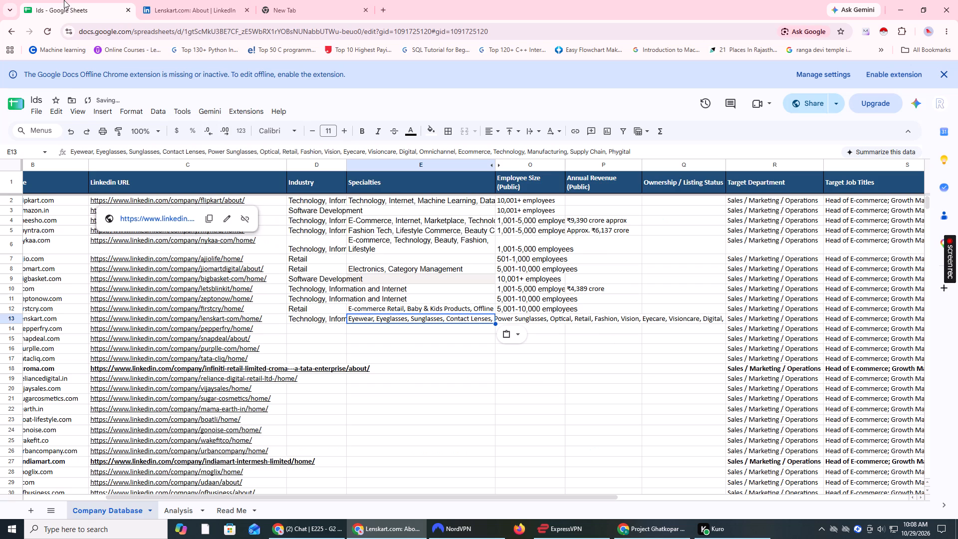
click(517, 319)
key(ctrl+v)
click(421, 342)
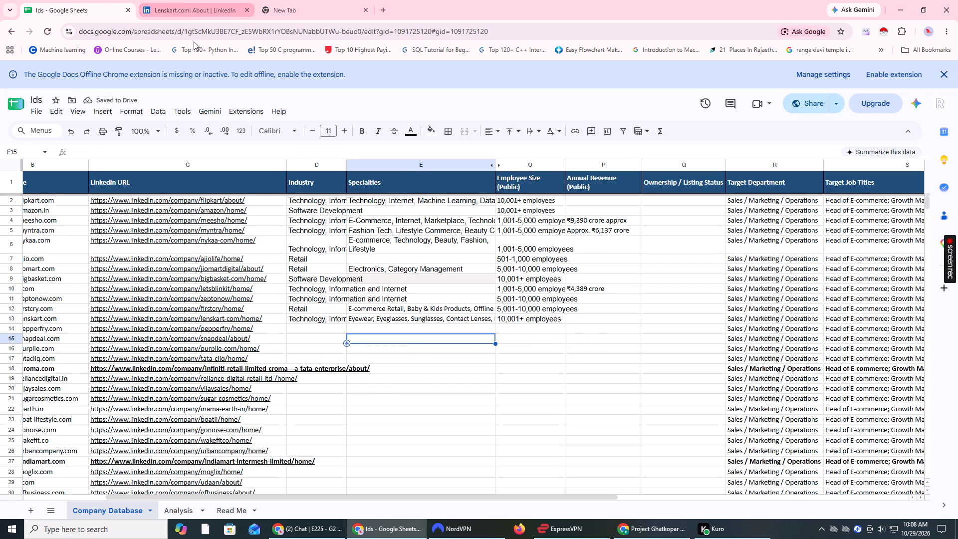
Close Lenskart's LinkedIn page.
click(248, 9)
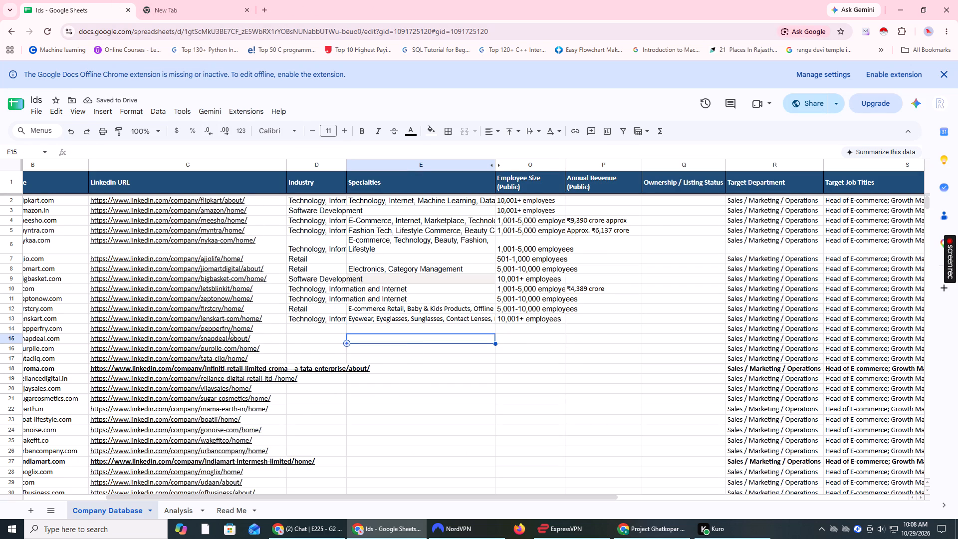
Open Pepperfry's LinkedIn page from its Linkedin URL cell and close the blank browser tab.
click(229, 331)
click(175, 346)
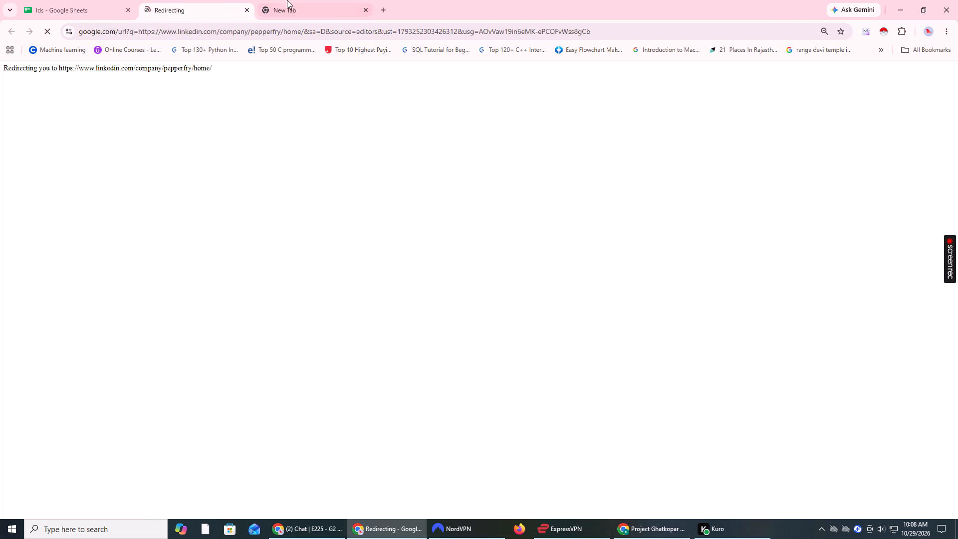
click(365, 10)
click(233, 0)
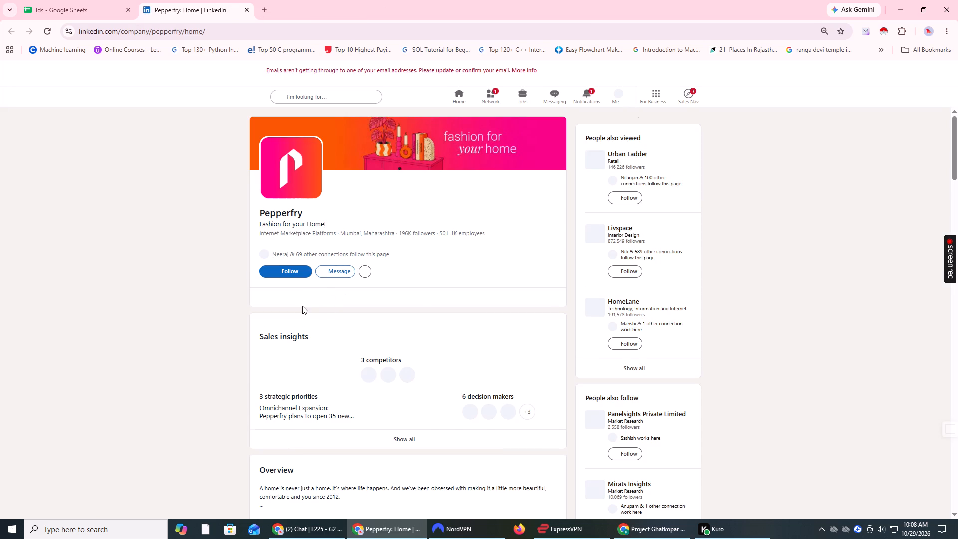
Open the About section of Pepperfry's LinkedIn page at its company details.
click(292, 289)
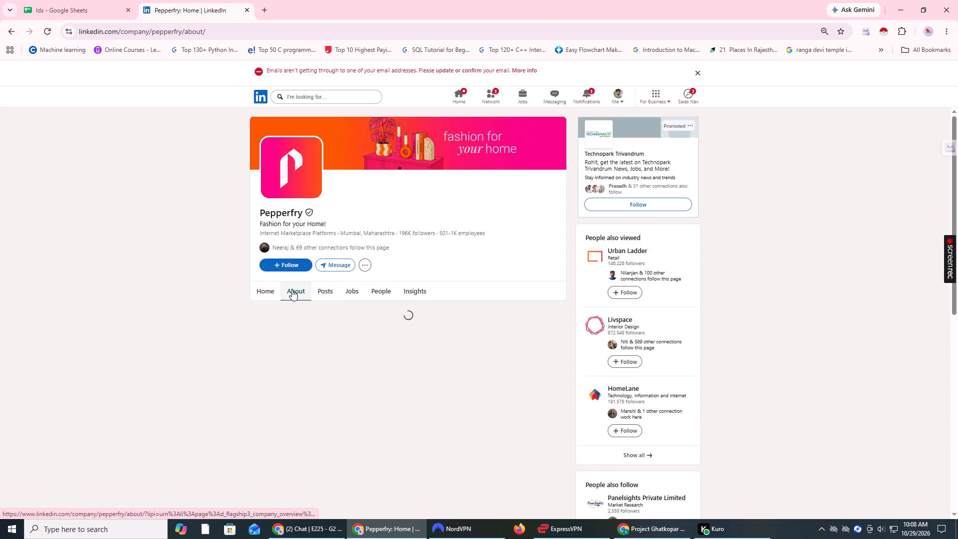
scroll(317, 303, down, 9)
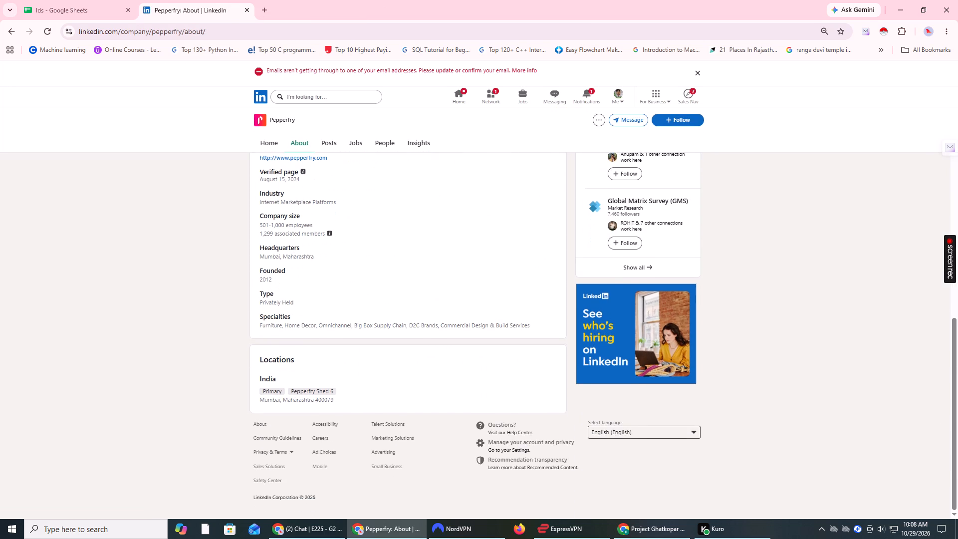
Copy Pepperfry's industry, Internet Marketplace Platforms, from LinkedIn into its Industry cell, keeping the row at its normal height.
triple_click(297, 200)
key(ctrl+c)
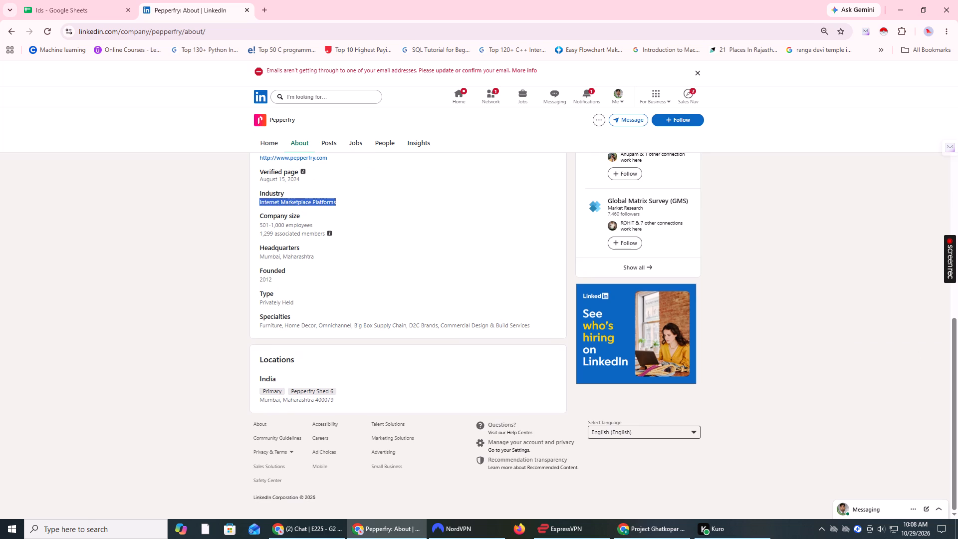
click(87, 0)
double_click(293, 327)
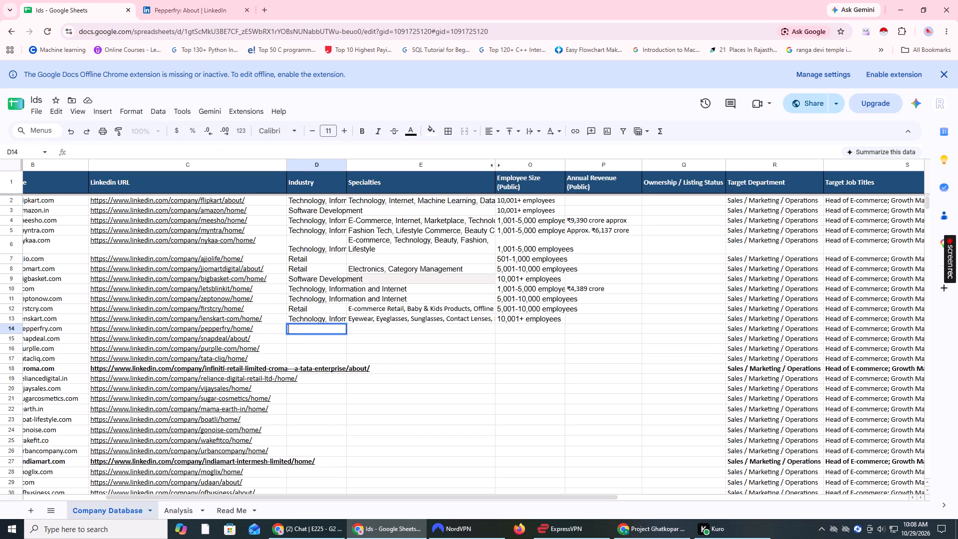
key(ctrl+v)
key(BackSpace)
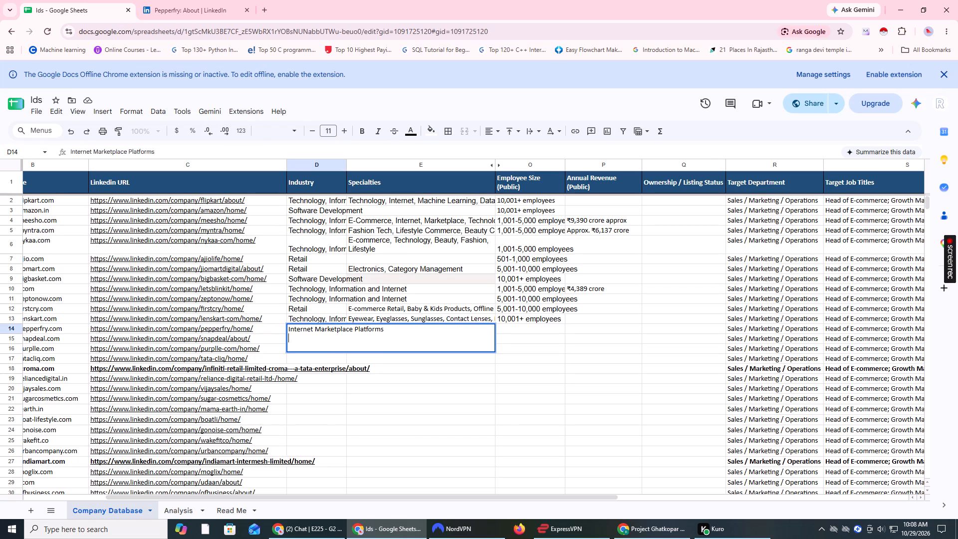
key(BackSpace)
key(Return)
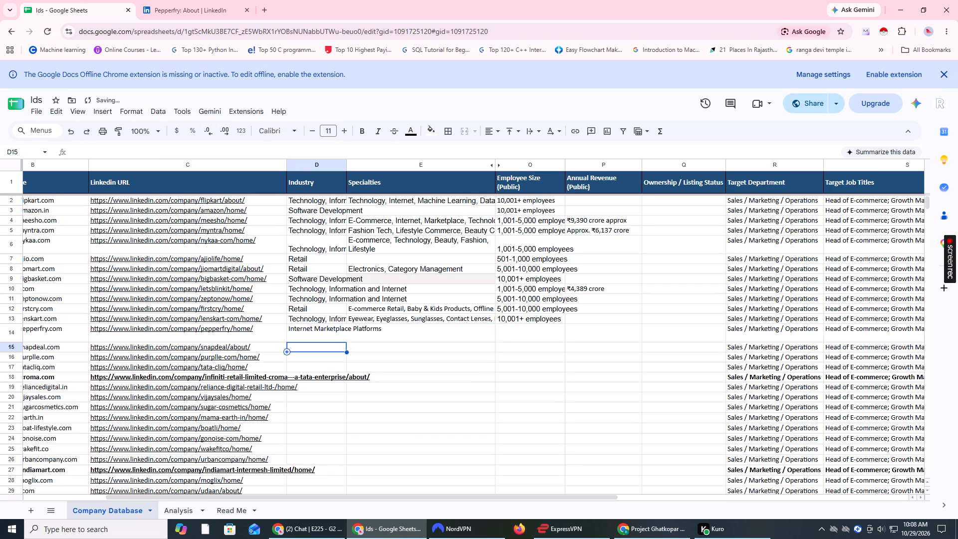
key(ctrl+z)
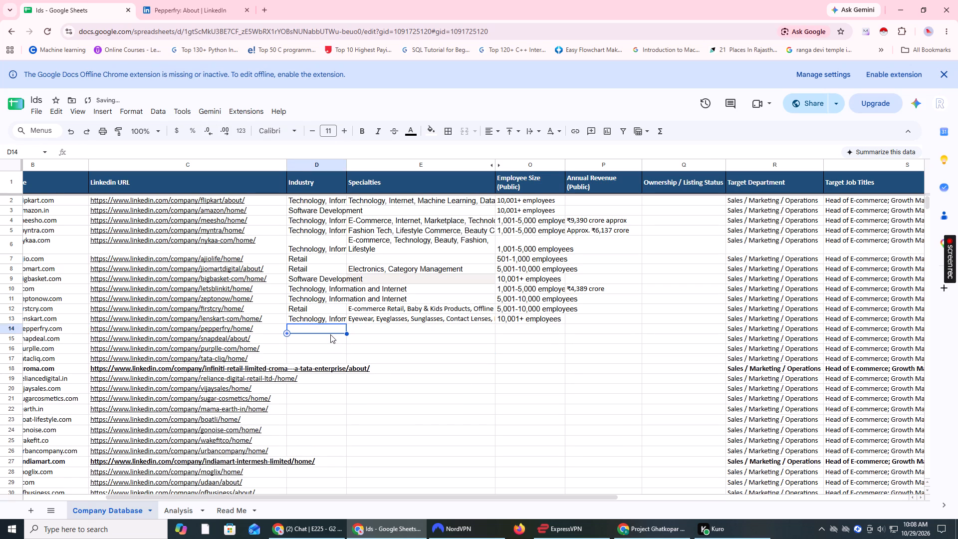
key(ctrl+v)
click(312, 349)
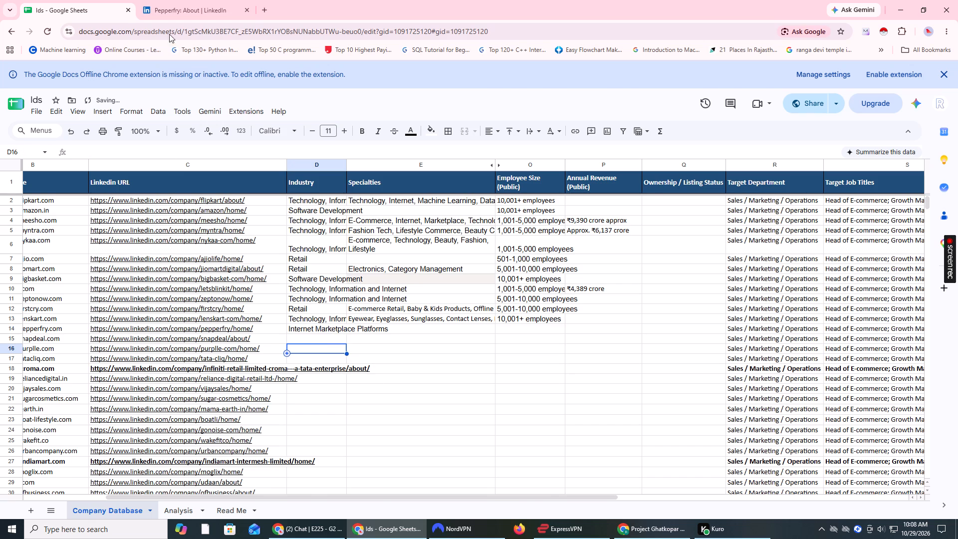
Copy Pepperfry's Specialties list, Furniture through Commercial Design & Build Services, from its LinkedIn About page.
click(207, 0)
triple_click(308, 323)
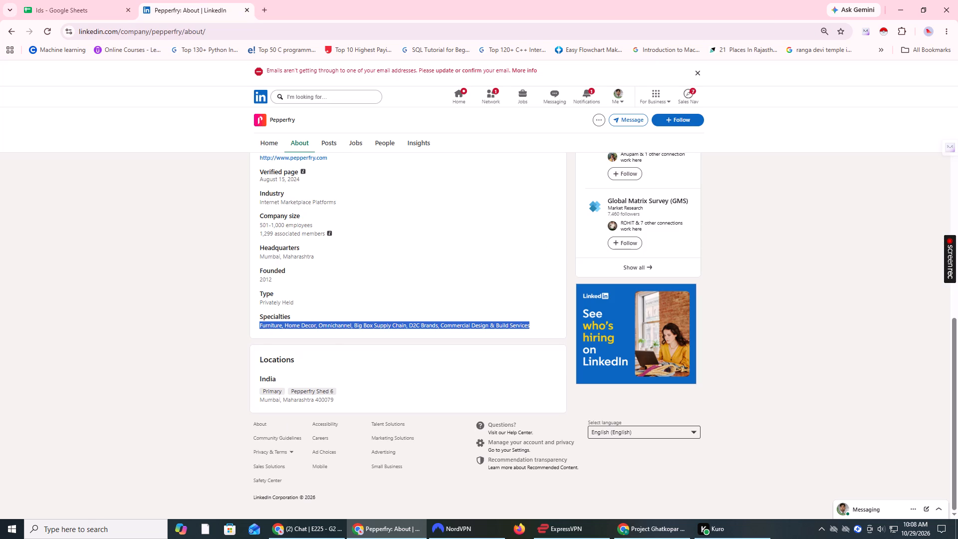
key(ctrl+c)
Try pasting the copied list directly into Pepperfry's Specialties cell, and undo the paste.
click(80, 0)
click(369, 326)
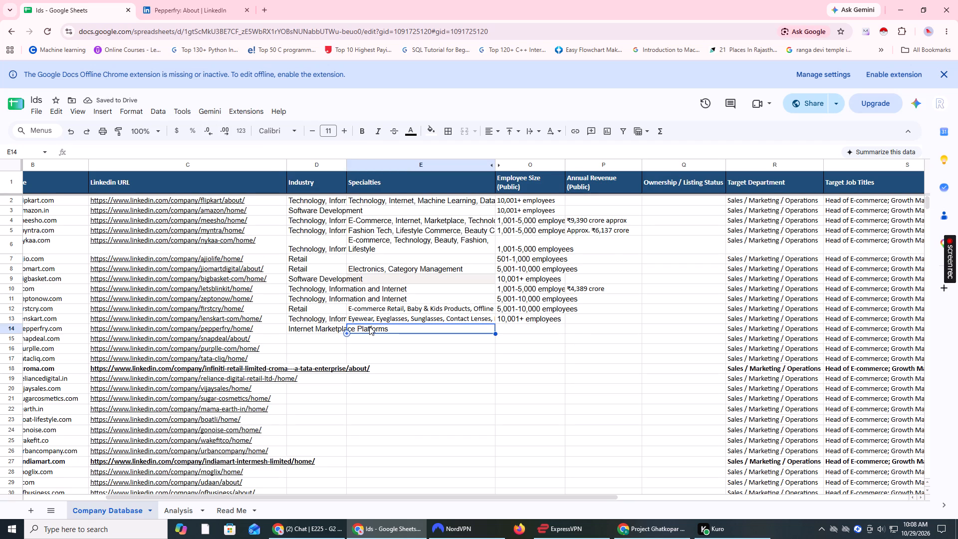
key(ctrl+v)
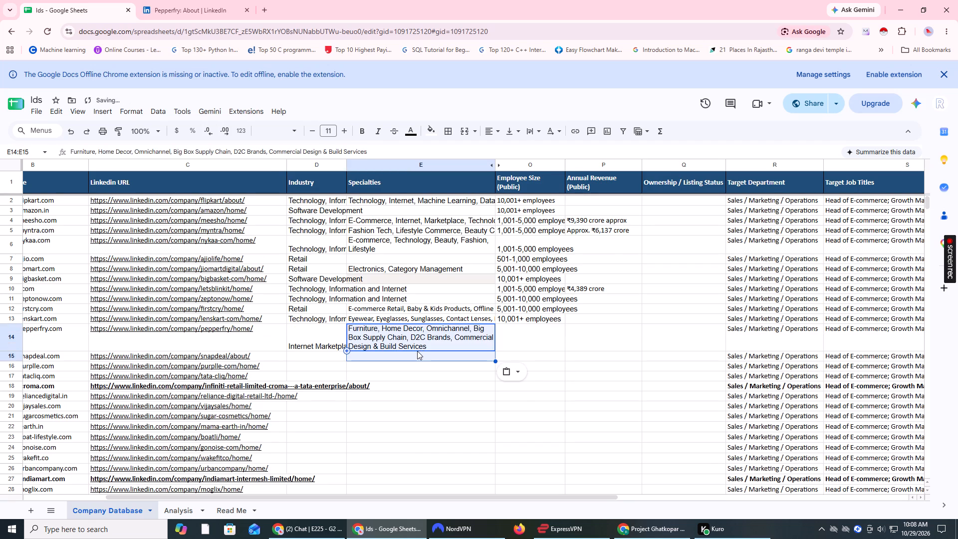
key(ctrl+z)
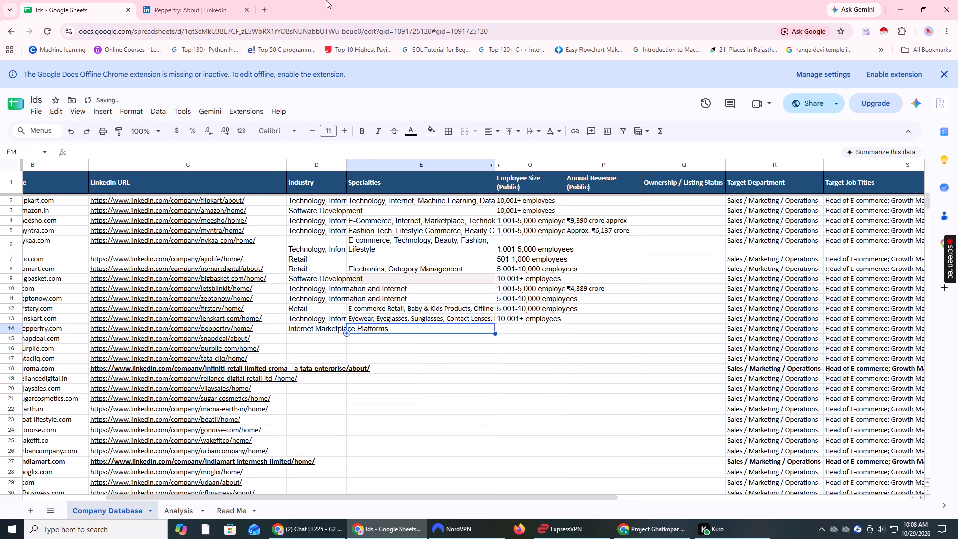
Convert the copied list to plain text in a new browser tab and paste it into Pepperfry's Specialties cell.
click(270, 8)
key(ctrl+v)
key(ctrl+a)
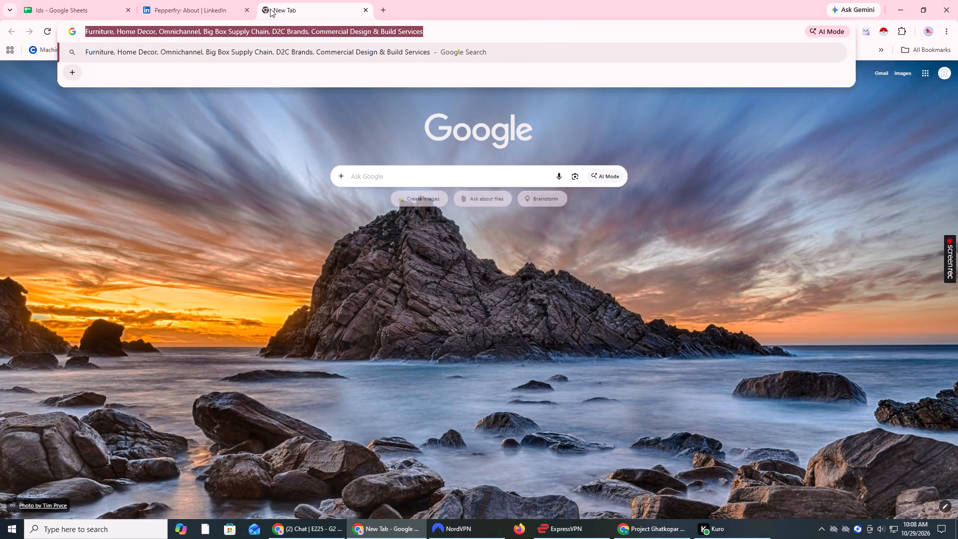
key(ctrl+x)
click(82, 0)
click(384, 330)
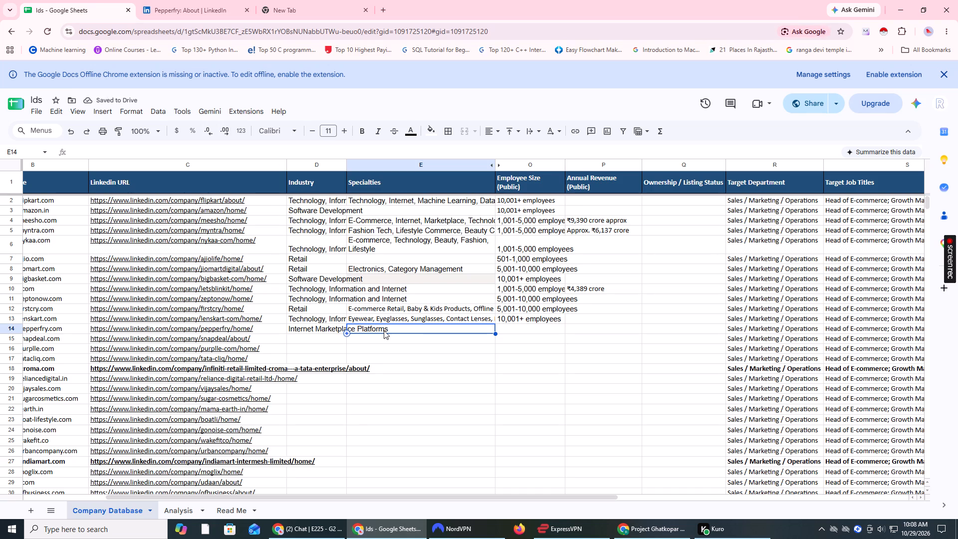
key(ctrl+v)
click(365, 367)
Copy Pepperfry's company size, 501-1,000 employees, from LinkedIn into its Employee Size (Public) cell.
click(189, 0)
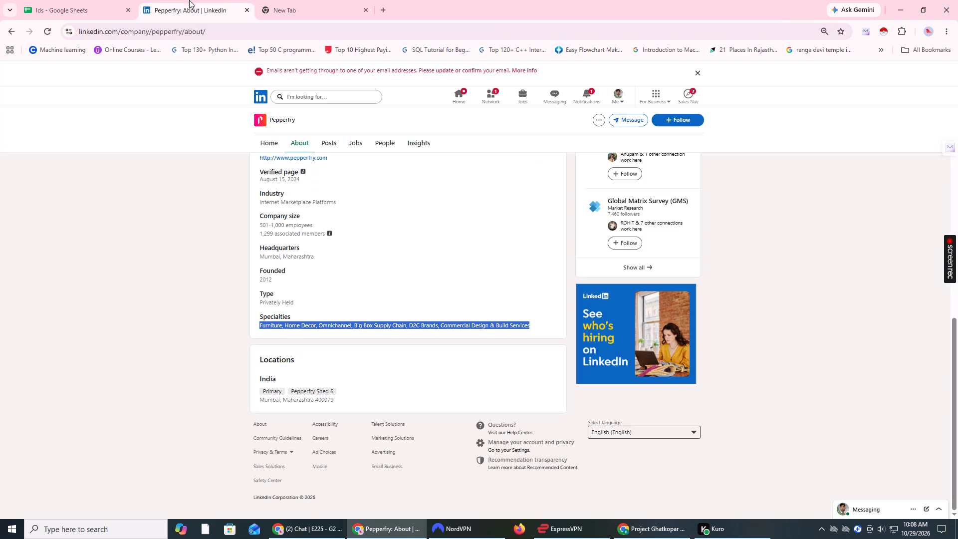
triple_click(284, 223)
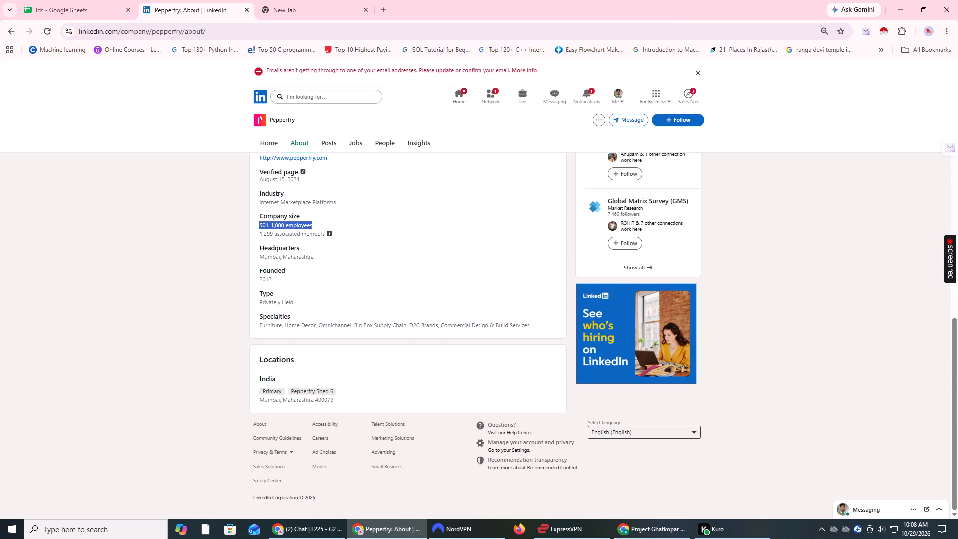
key(ctrl+c)
click(66, 0)
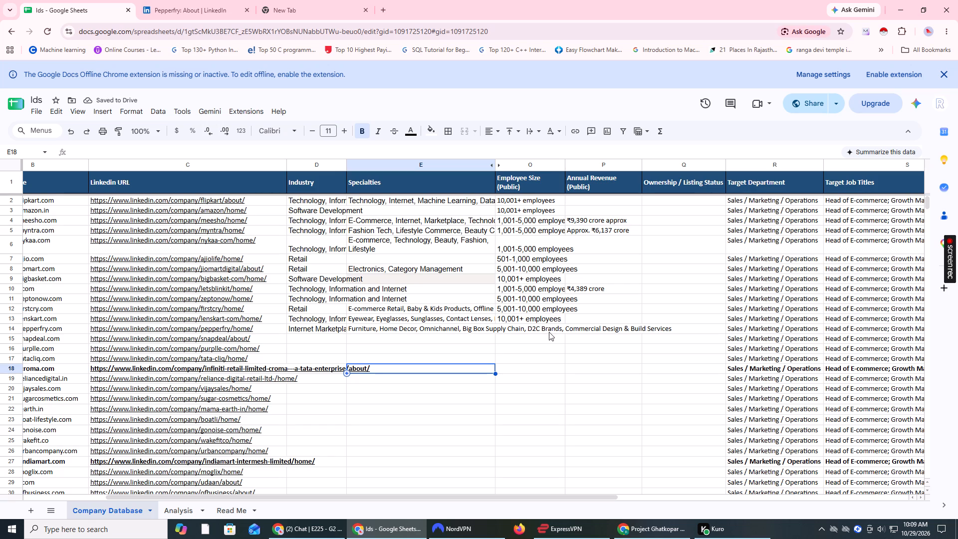
click(511, 327)
key(ctrl+v)
click(381, 346)
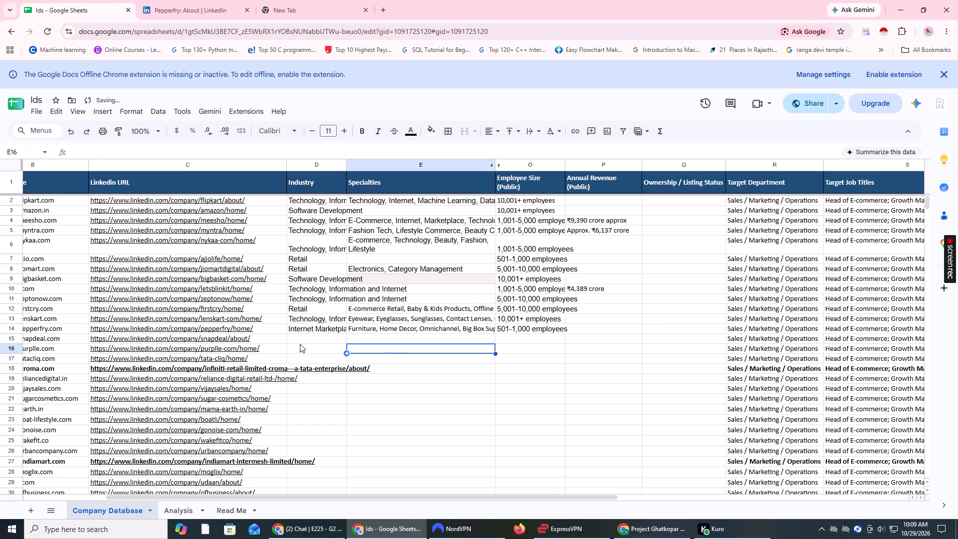
Open Snapdeal's LinkedIn About page from its link in the sheet, and close the leftover Pepperfry and blank tabs.
click(214, 337)
click(165, 354)
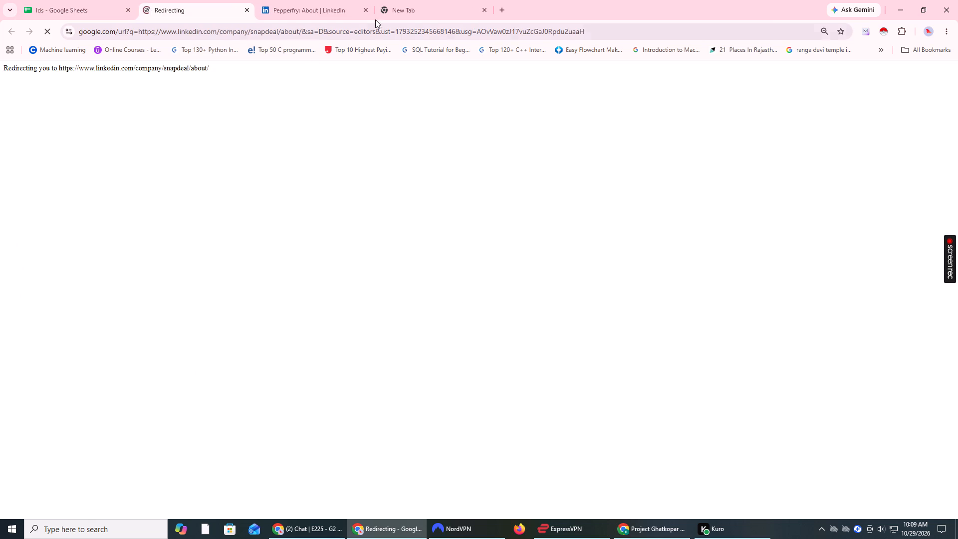
click(369, 10)
click(367, 10)
click(367, 10)
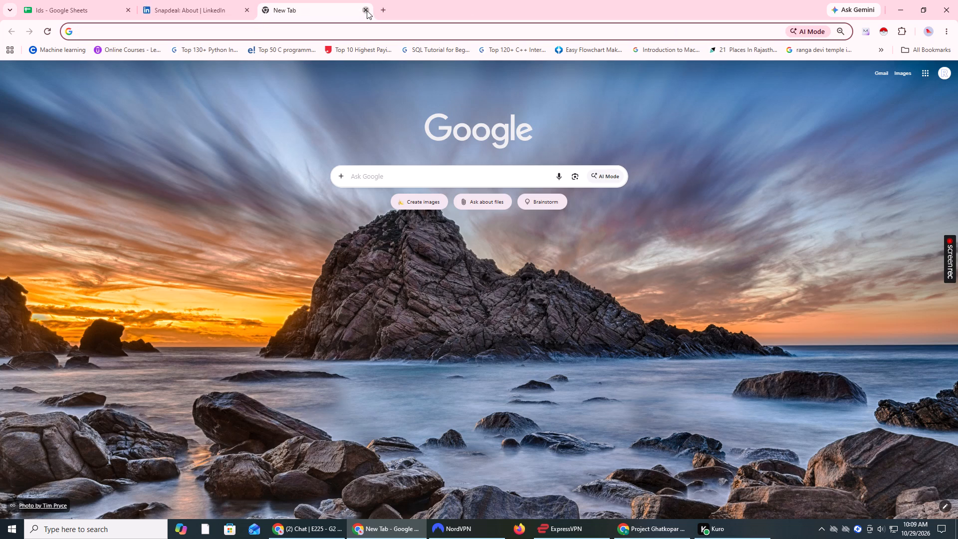
click(203, 0)
click(290, 300)
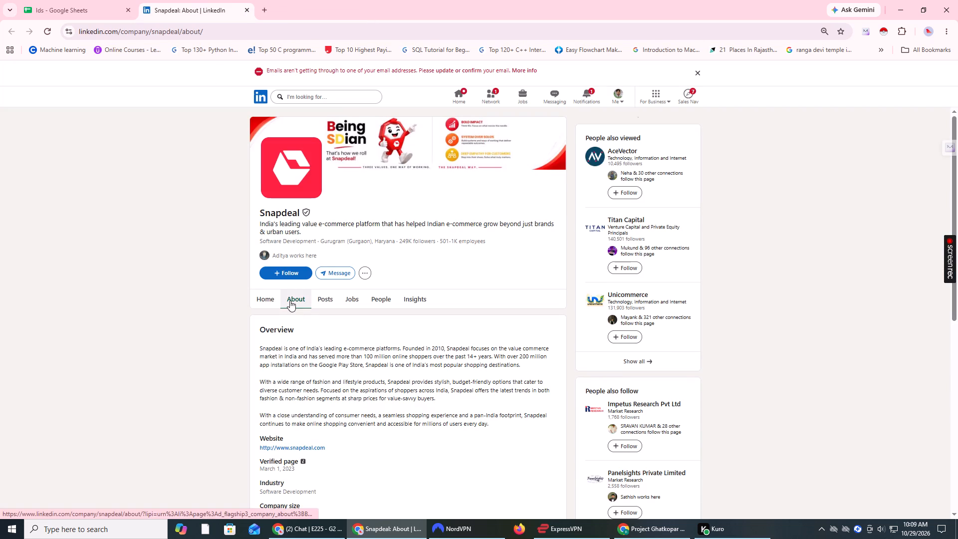
Copy Snapdeal's industry, Software Development, from LinkedIn into its Industry cell.
scroll(328, 379, down, 2)
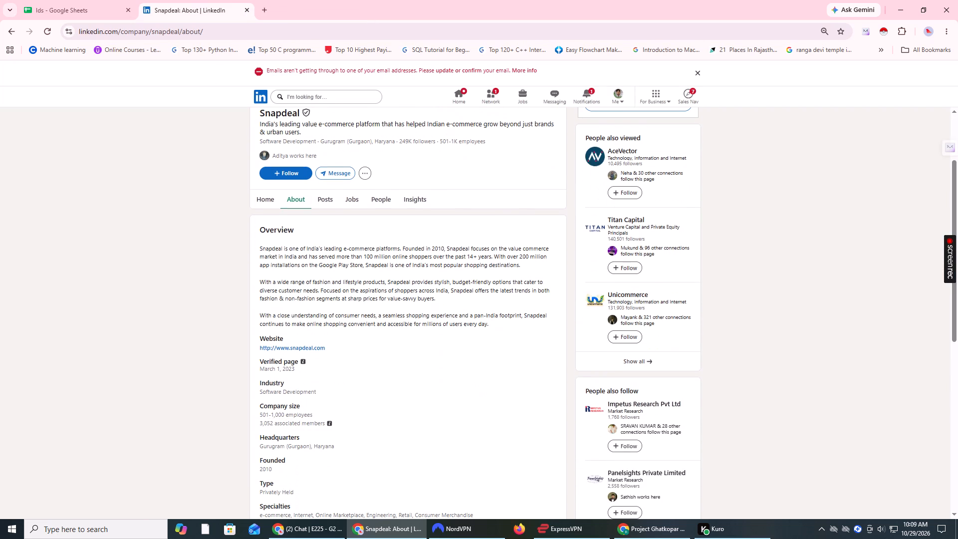
triple_click(280, 395)
key(ctrl+c)
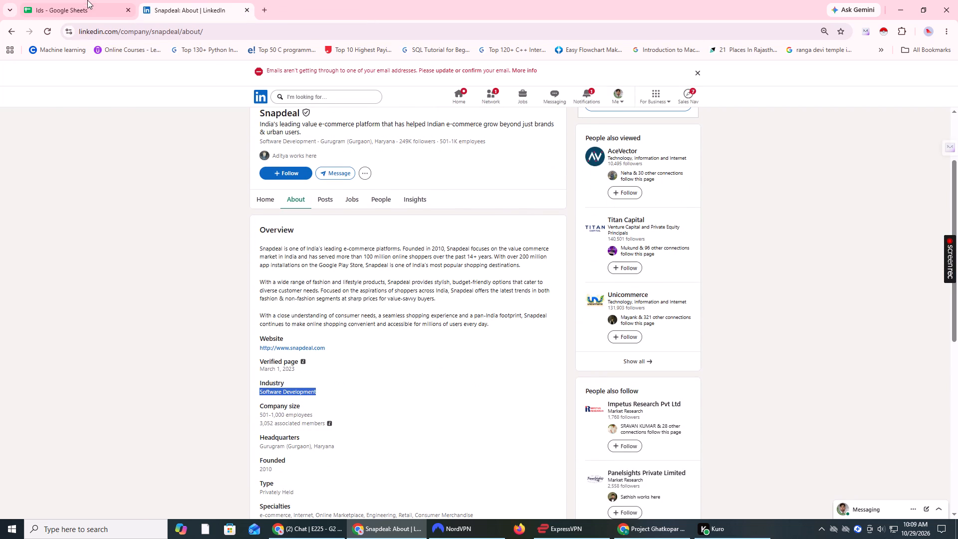
click(87, 0)
click(300, 341)
key(ctrl+v)
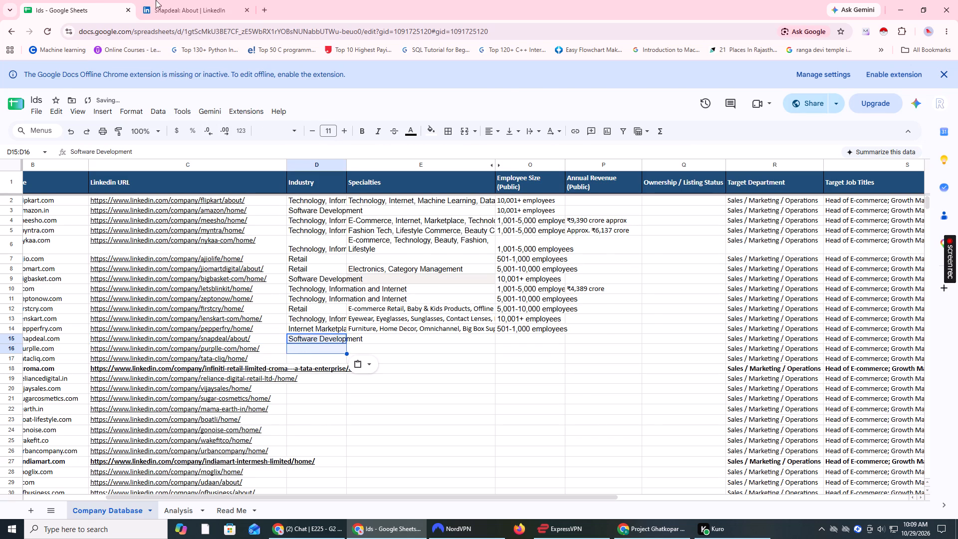
Copy Snapdeal's Specialties list, e-commerce through Consumer Merchandise, from its LinkedIn About page.
click(170, 0)
scroll(318, 432, down, 2)
triple_click(311, 410)
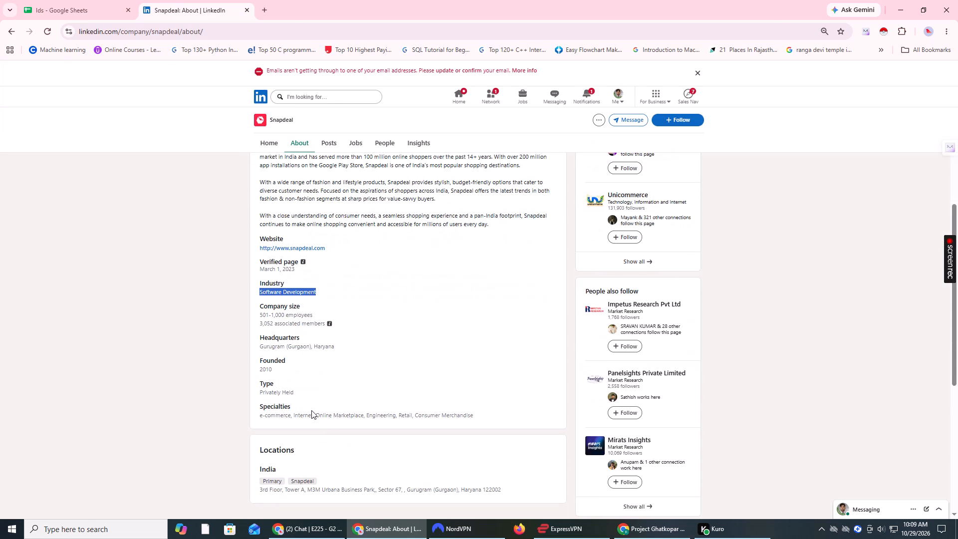
click(311, 410)
triple_click(312, 417)
key(ctrl+c)
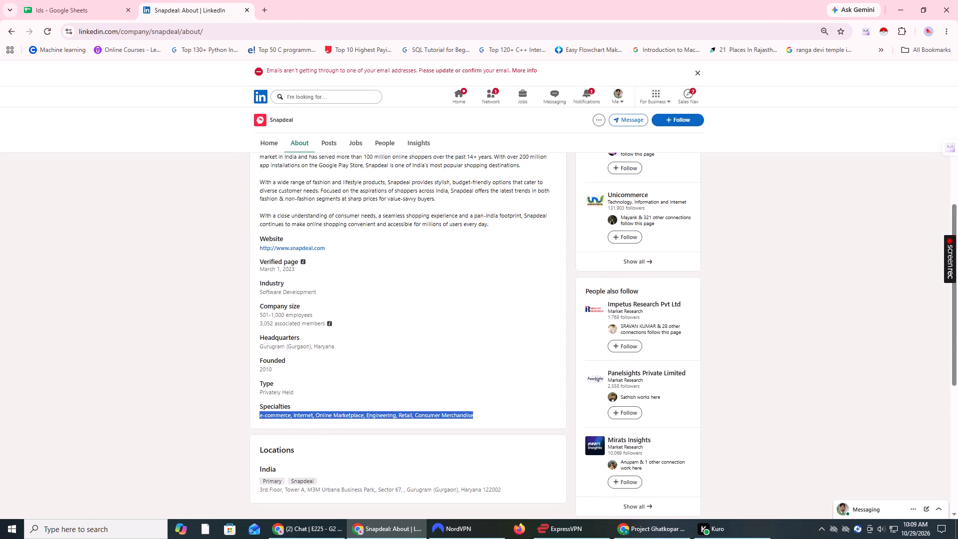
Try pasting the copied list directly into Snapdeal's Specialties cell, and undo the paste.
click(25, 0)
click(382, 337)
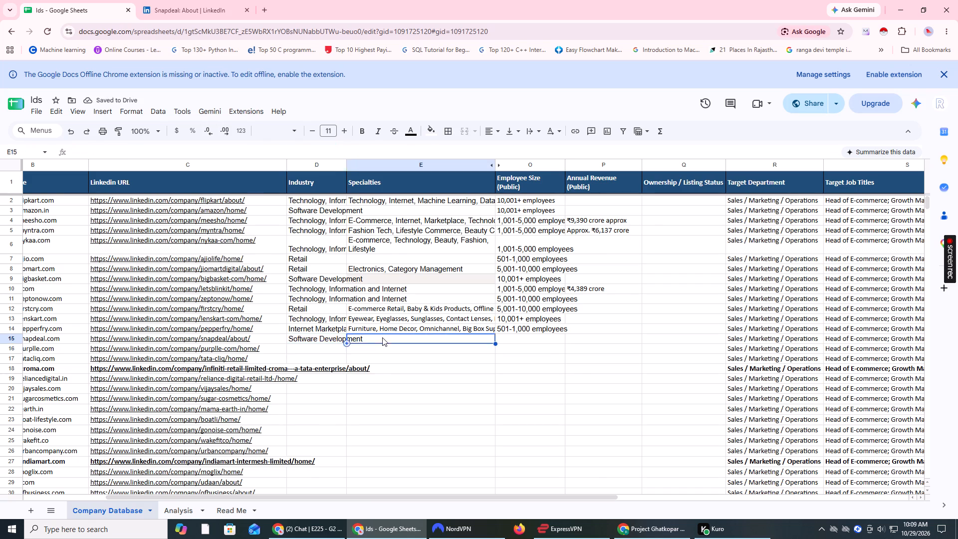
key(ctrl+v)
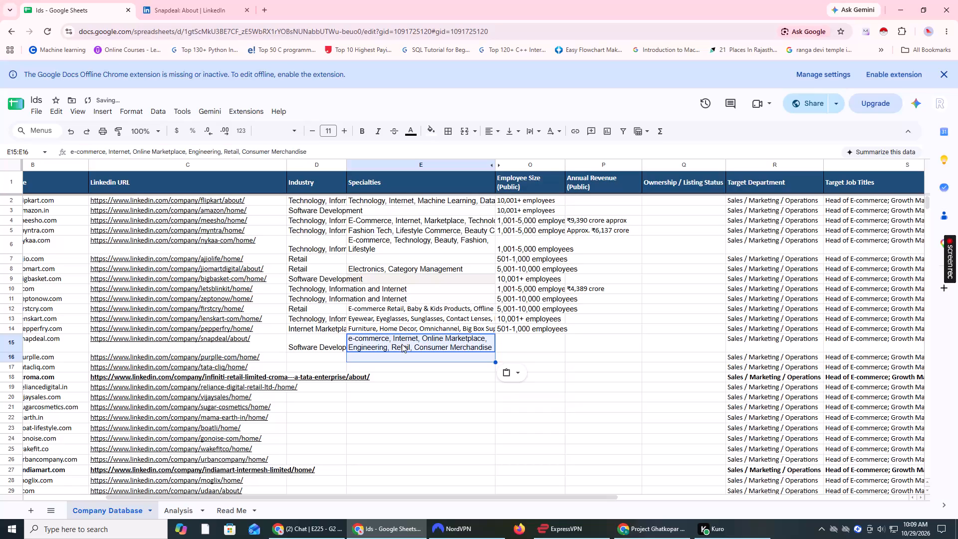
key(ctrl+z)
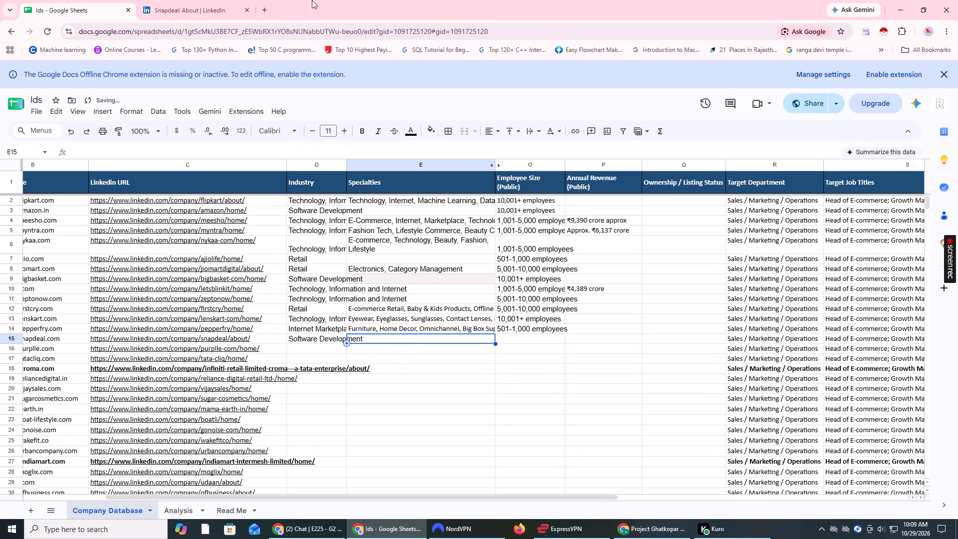
Convert the copied list to plain text in a new browser tab and paste it into Snapdeal's Specialties cell.
click(266, 9)
key(ctrl+v)
click(74, 0)
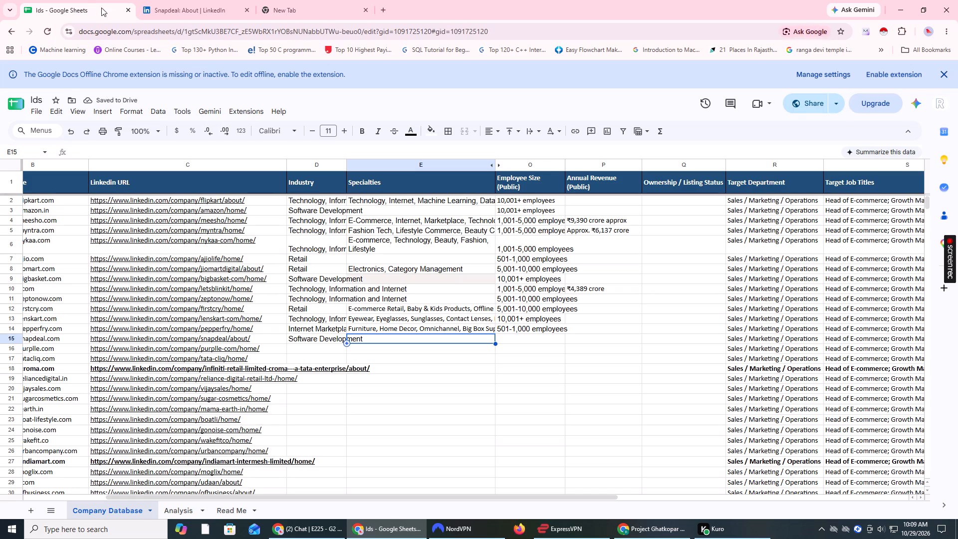
click(298, 0)
triple_click(232, 32)
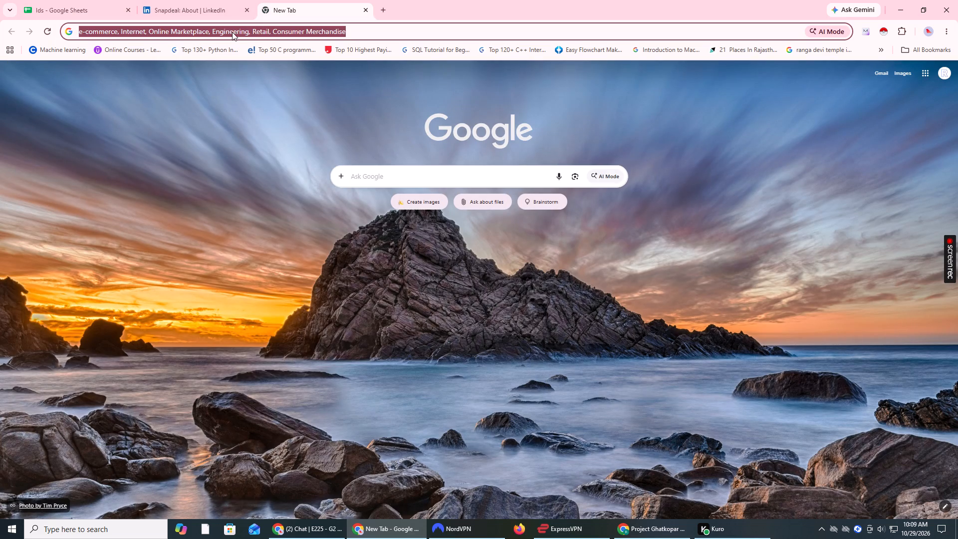
key(ctrl+x)
click(127, 0)
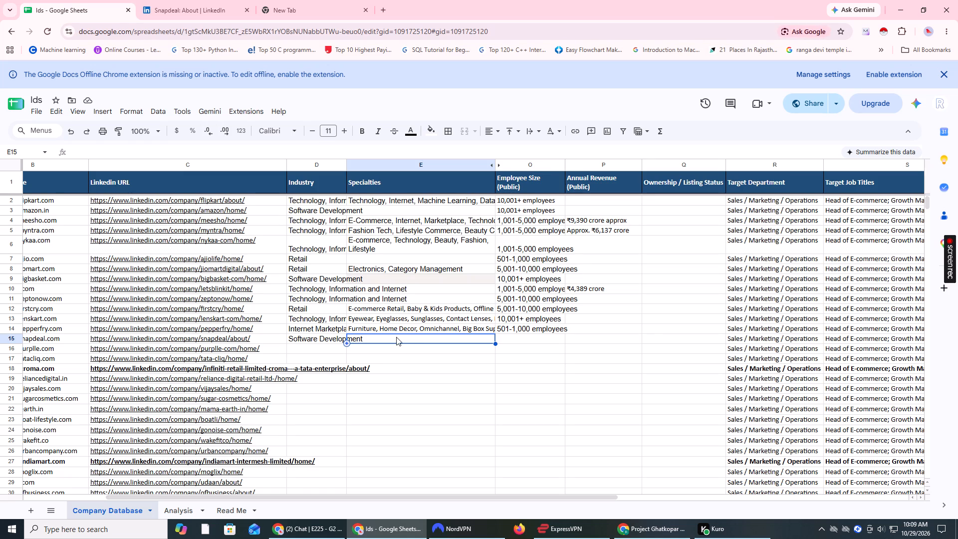
key(ctrl+v)
click(395, 376)
Copy Snapdeal's company size, 501-1,000 employees, from LinkedIn into its Employee Size (Public) cell.
click(166, 0)
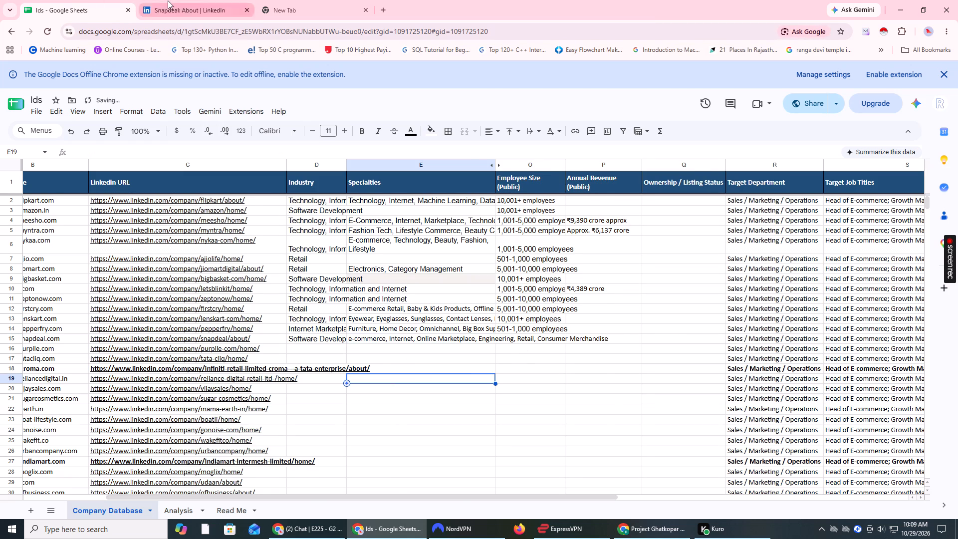
triple_click(277, 314)
click(277, 314)
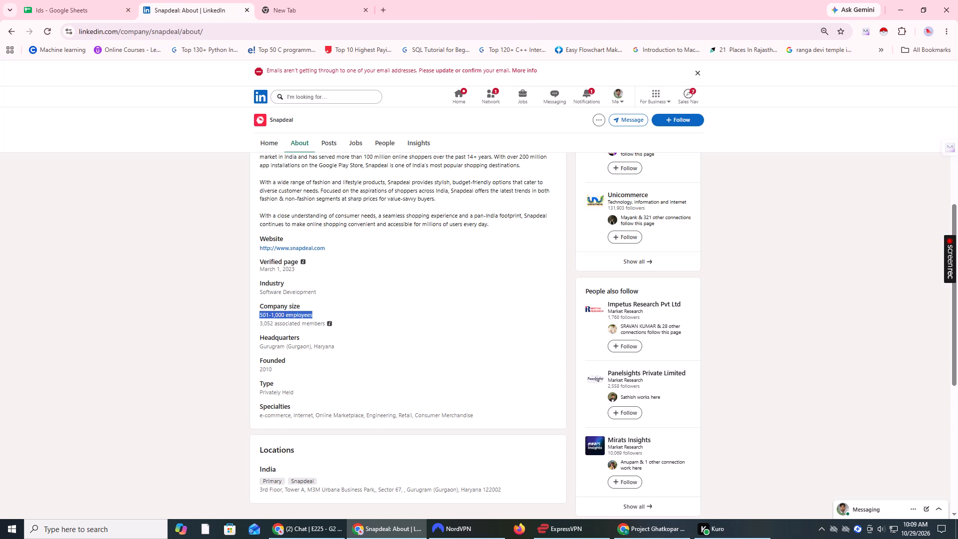
key(ctrl+c)
click(74, 0)
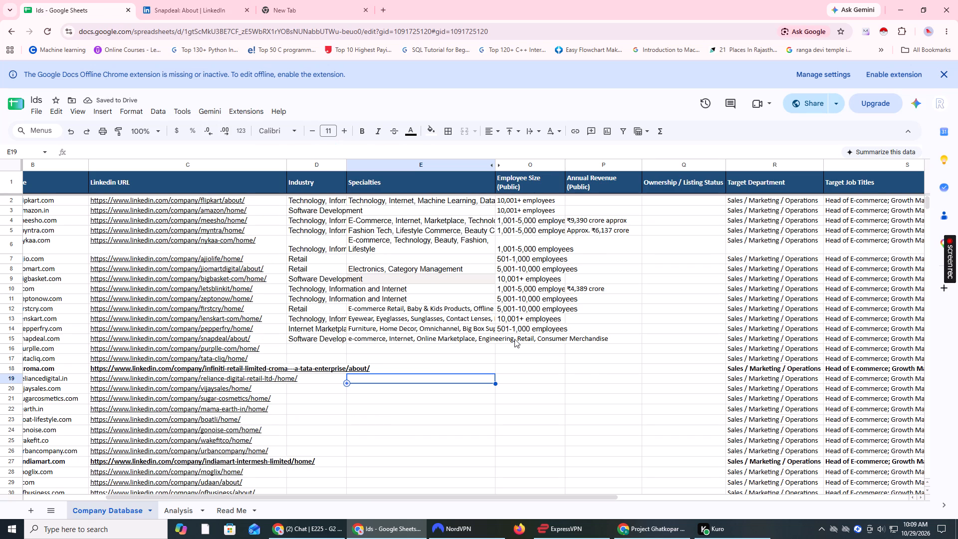
click(514, 339)
key(ctrl+v)
click(439, 359)
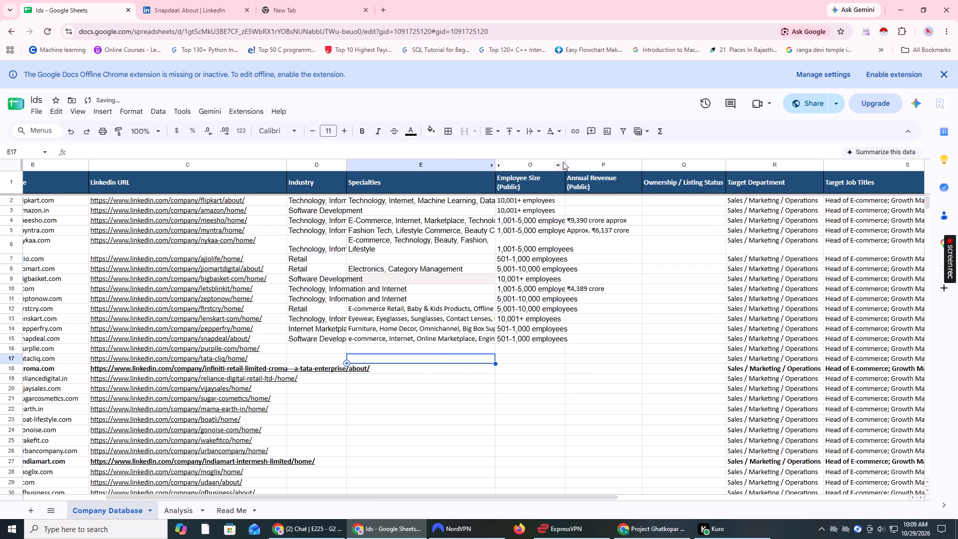
Widen the Employee Size (Public) column slightly.
drag(563, 162, 570, 163)
click(564, 348)
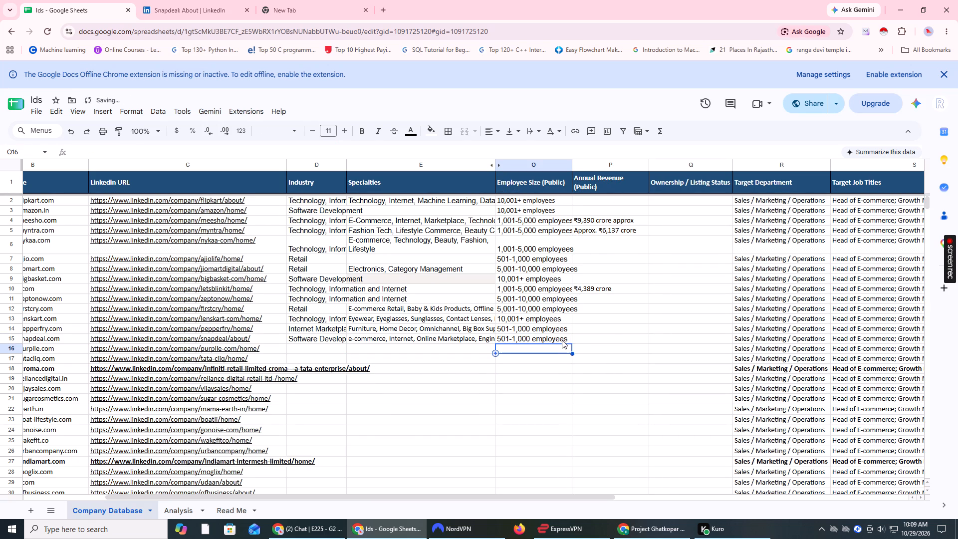
Close the Snapdeal LinkedIn tab and the blank browser tab.
click(306, 348)
click(179, 0)
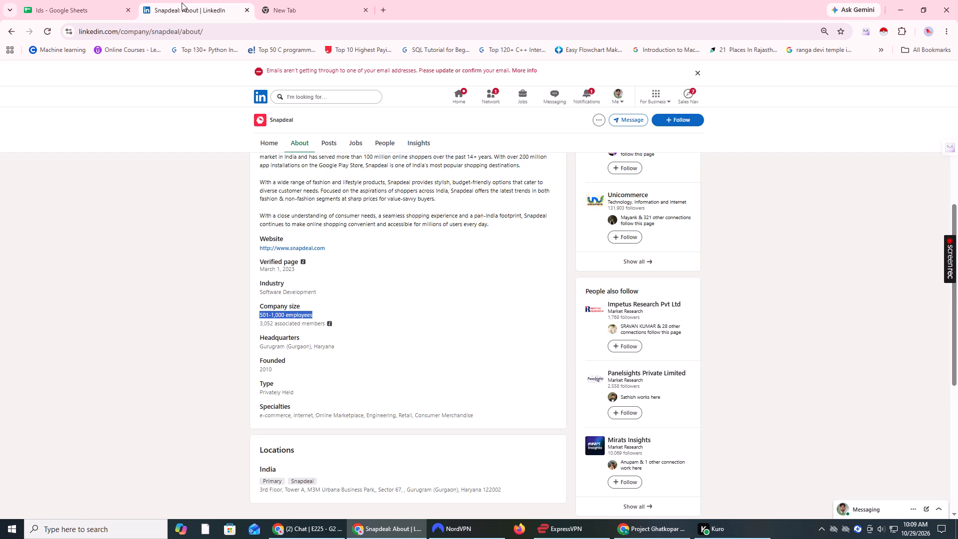
click(248, 9)
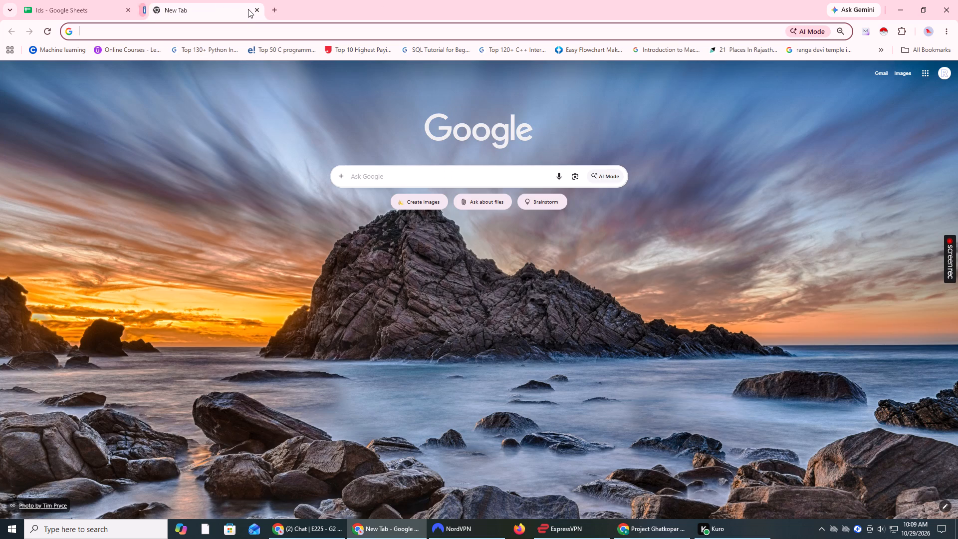
click(248, 9)
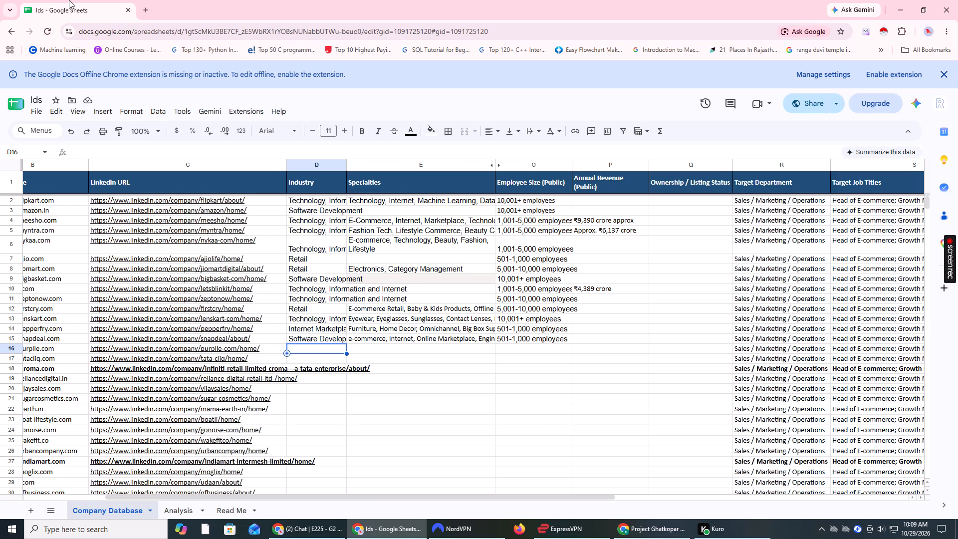
Open Purplle's LinkedIn page from its link in the sheet and go to its About section.
click(235, 348)
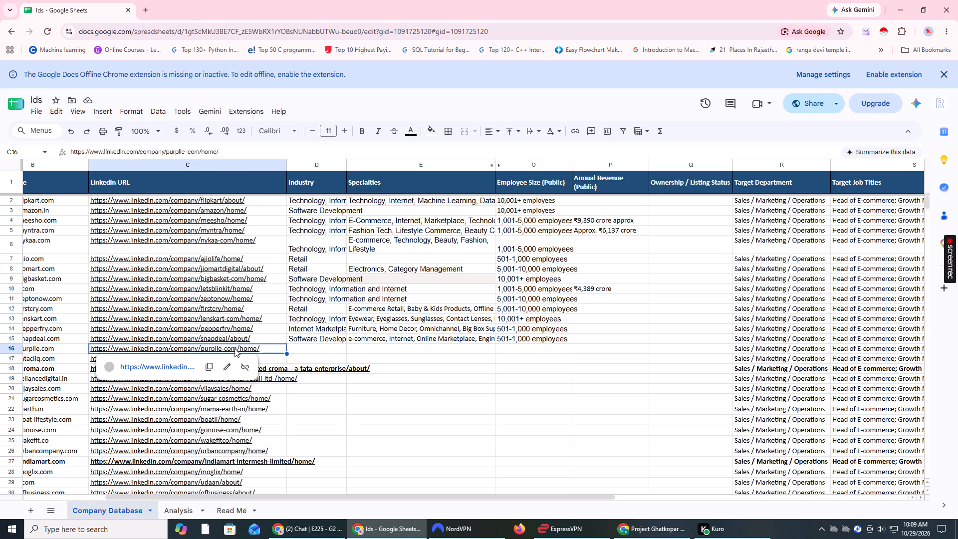
click(169, 368)
click(70, 0)
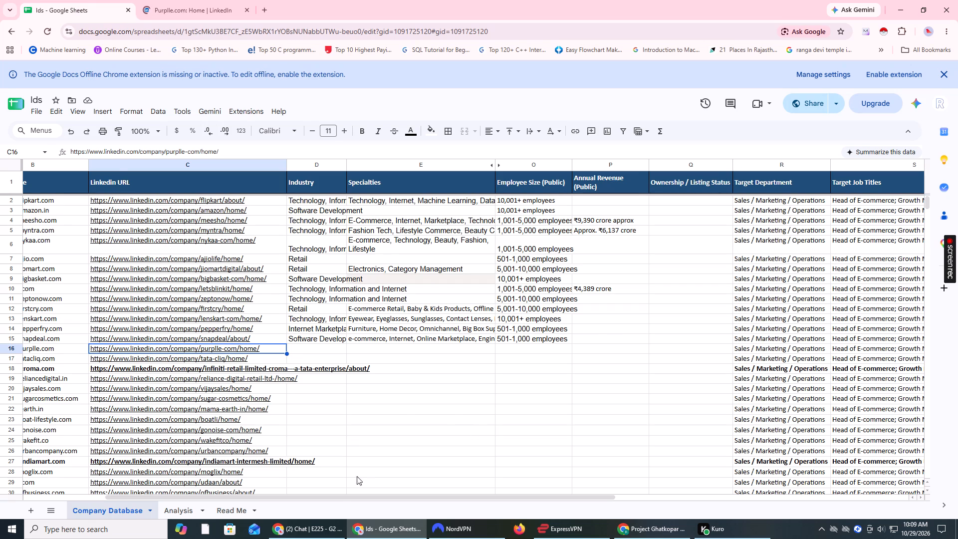
drag(342, 496, 191, 491)
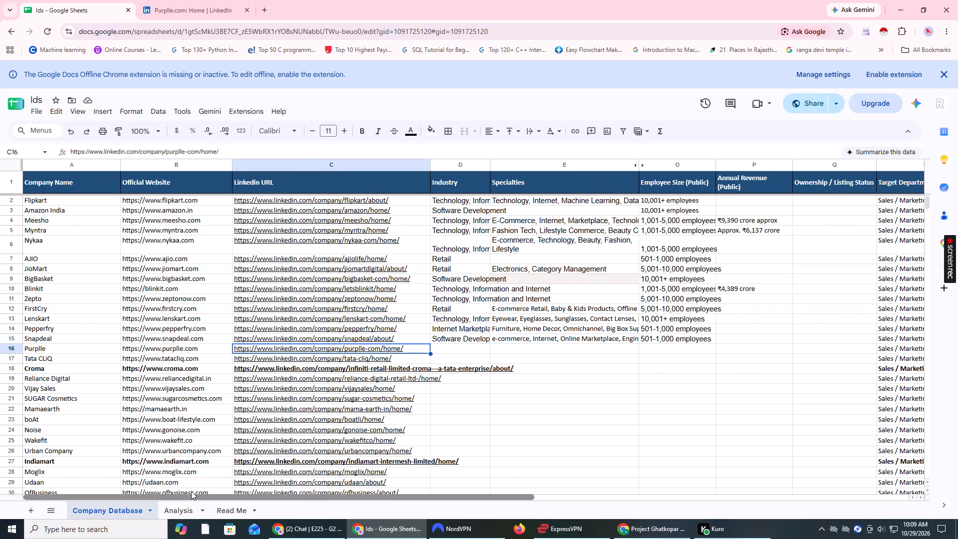
drag(191, 491, 386, 496)
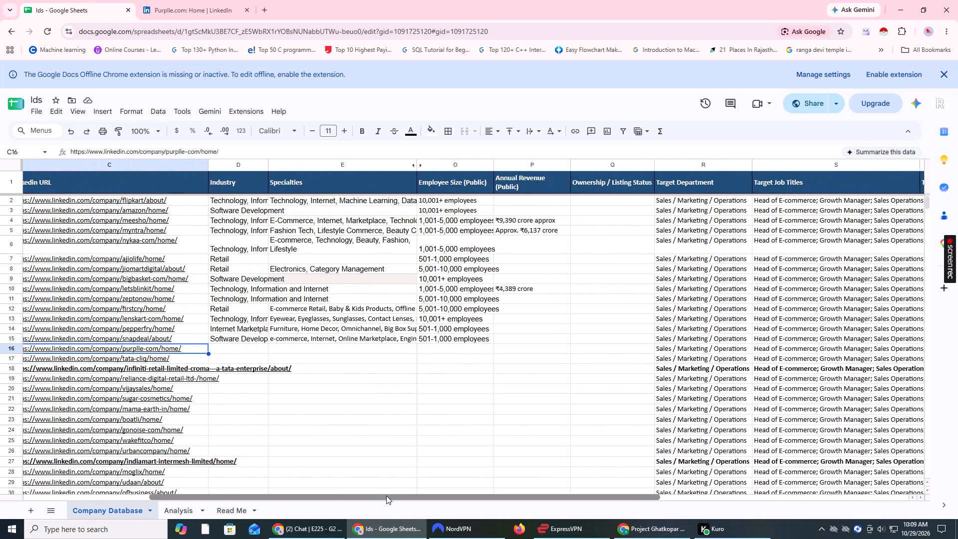
drag(386, 496, 374, 494)
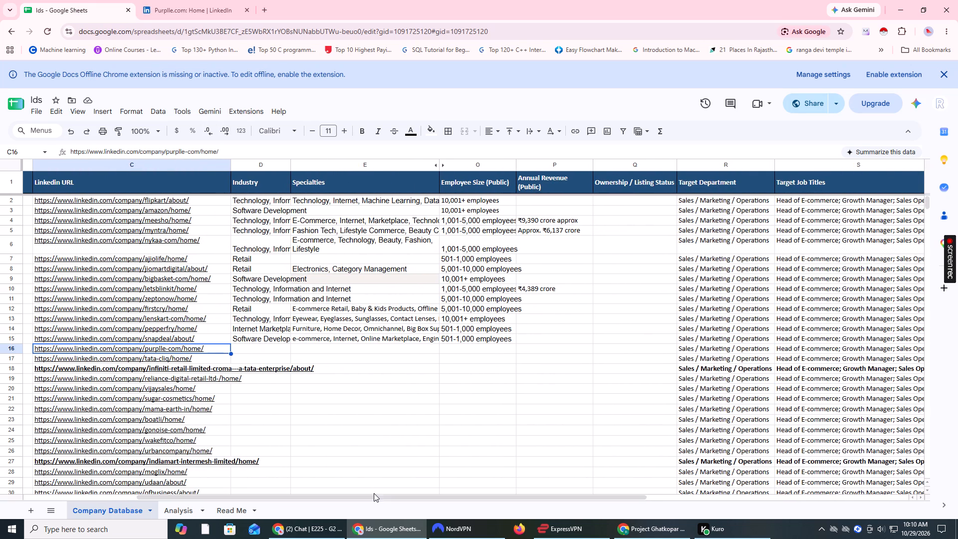
click(215, 0)
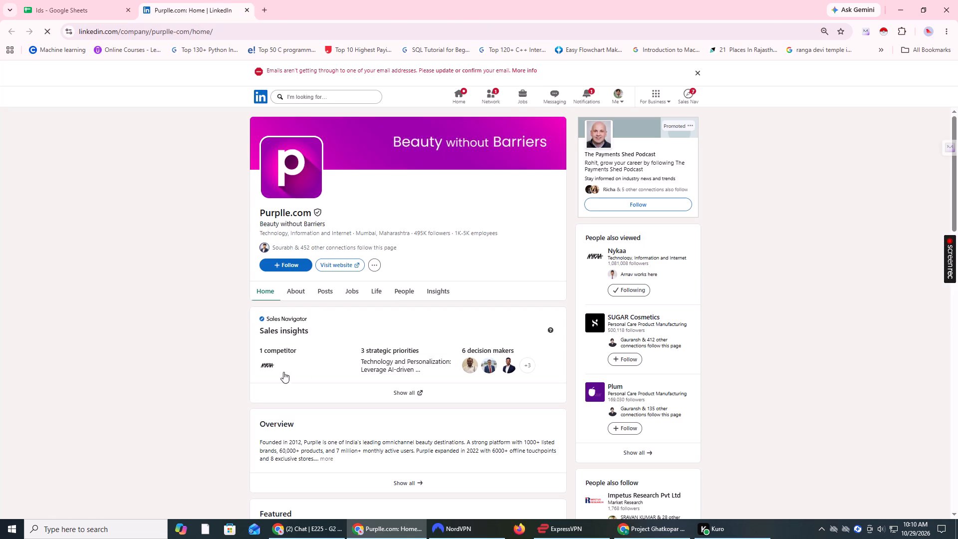
click(297, 289)
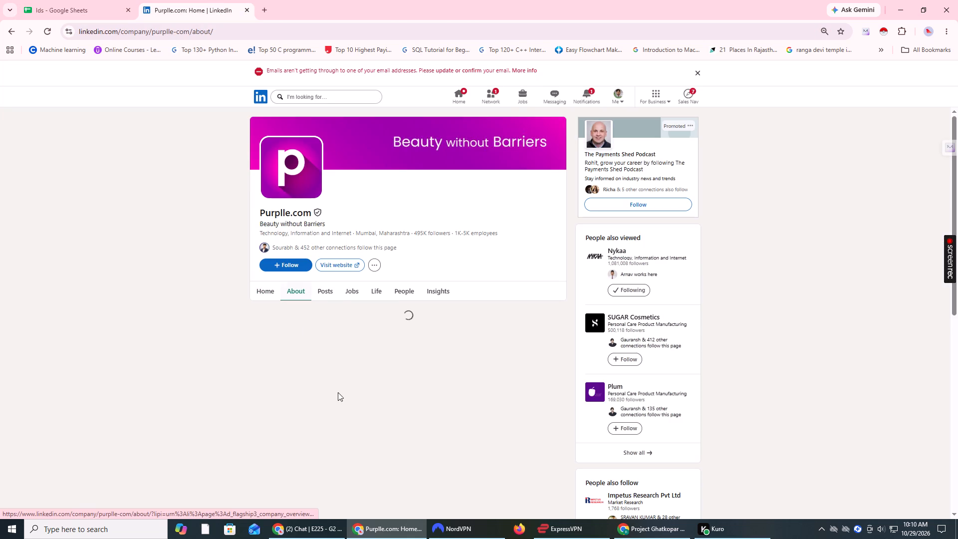
Copy Purplle's industry, Technology, Information and Internet, from its LinkedIn About page into its Industry cell in the sheet.
scroll(314, 367, down, 3)
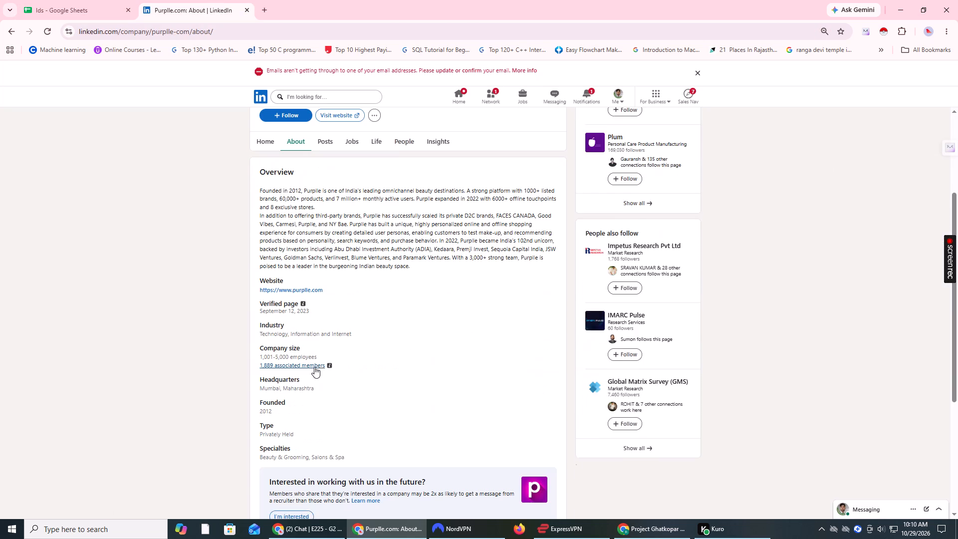
triple_click(287, 332)
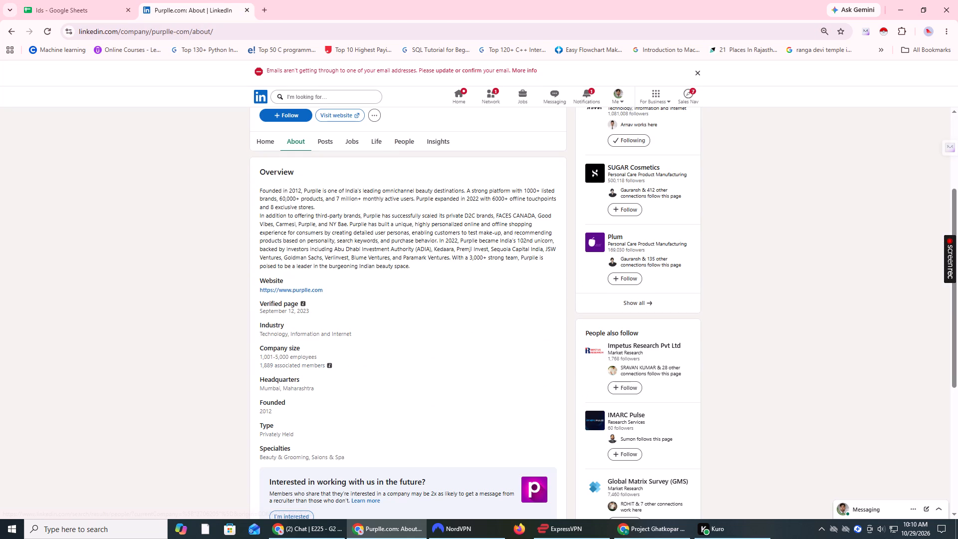
key(ctrl+c)
click(30, 0)
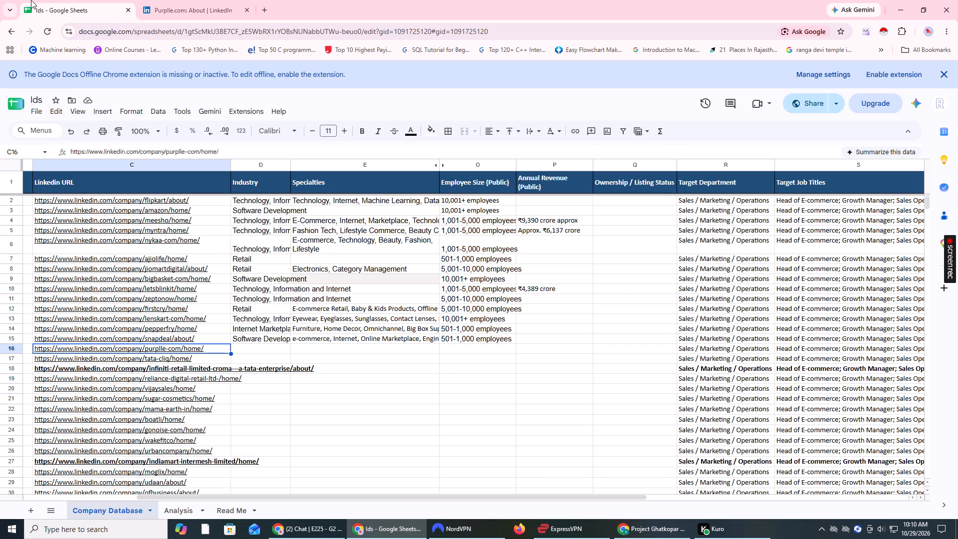
click(256, 345)
key(ctrl+v)
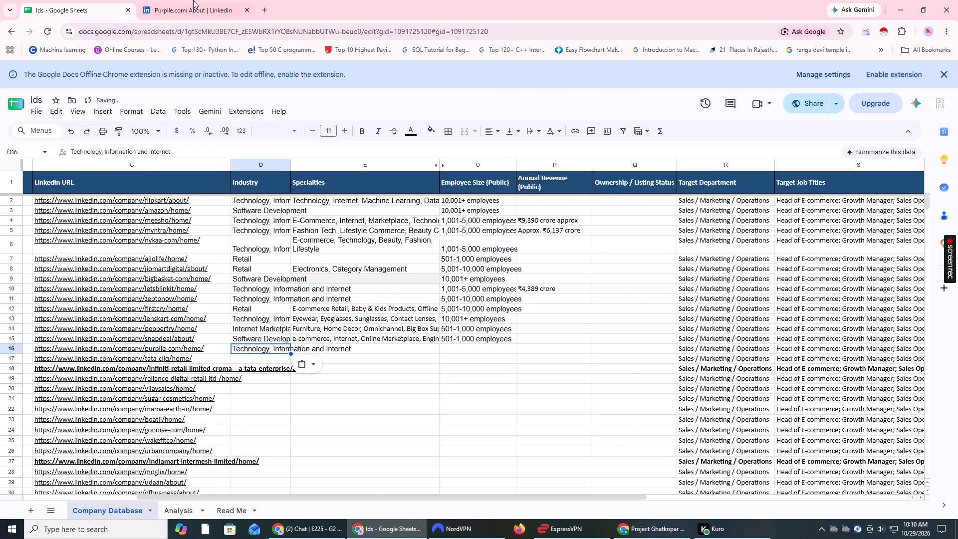
Copy Purplle's specialties, Beauty & Grooming, Salons & Spa, from LinkedIn into its Specialties cell.
click(193, 0)
triple_click(310, 458)
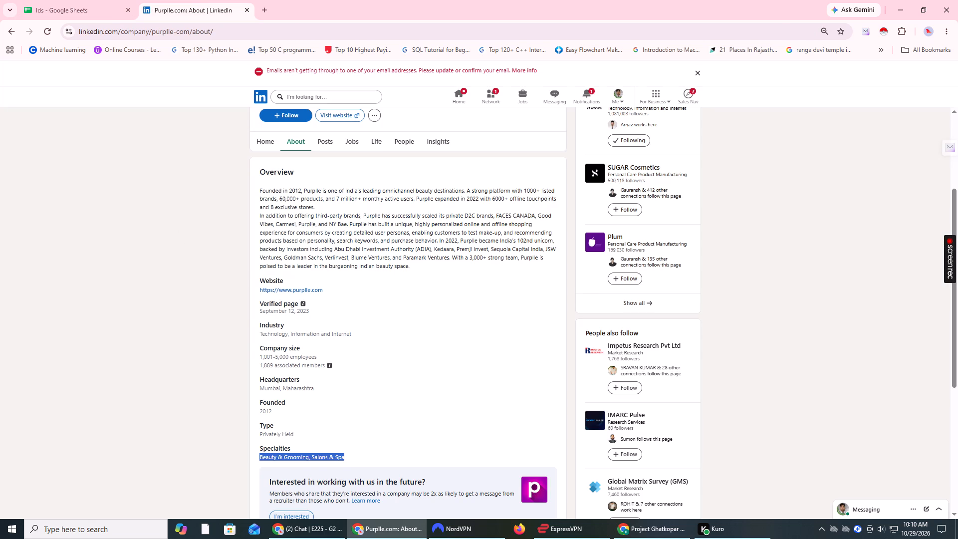
key(ctrl+c)
click(92, 0)
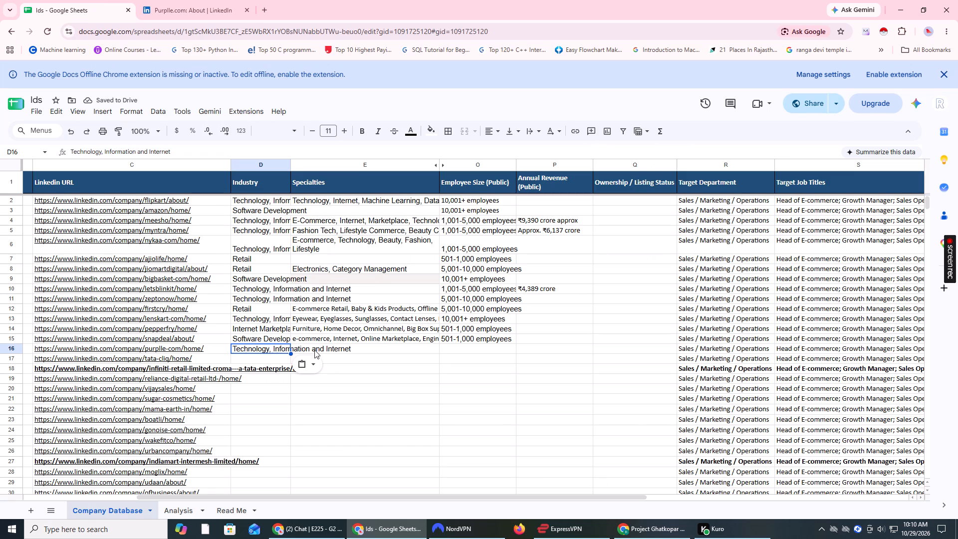
click(347, 348)
key(ctrl+v)
Copy Purplle's company size, 1,001-5,000 employees, from LinkedIn into its Employee Size (Public) cell.
click(181, 0)
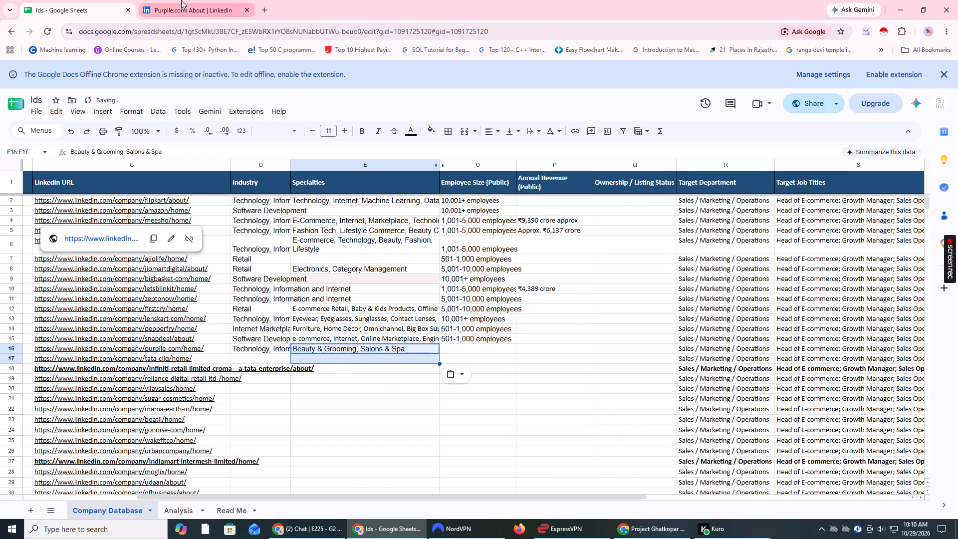
triple_click(278, 352)
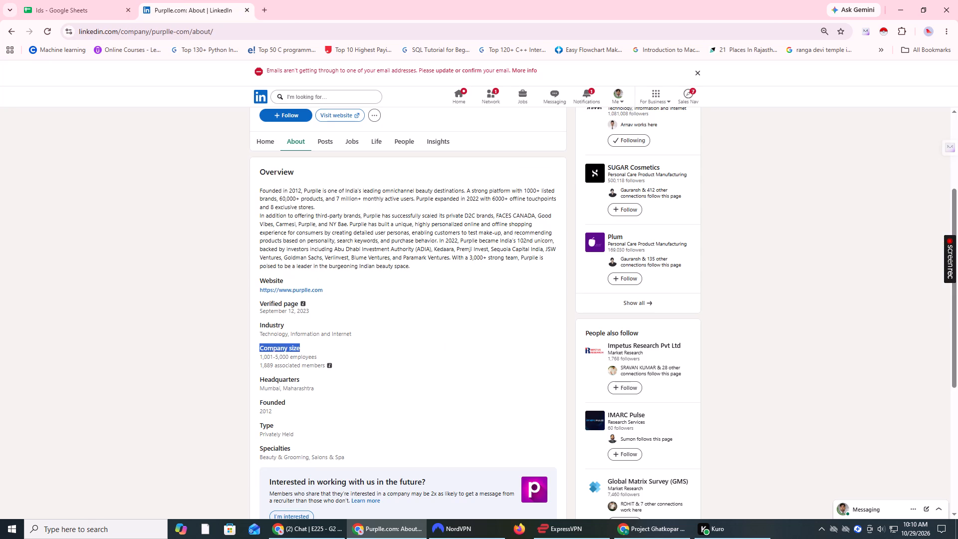
triple_click(281, 354)
key(ctrl+c)
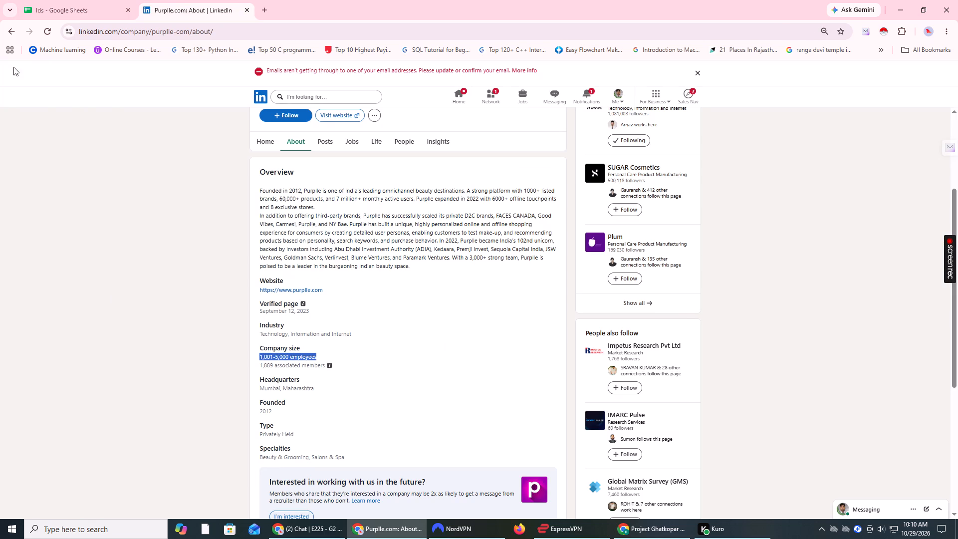
click(43, 0)
click(439, 348)
click(457, 351)
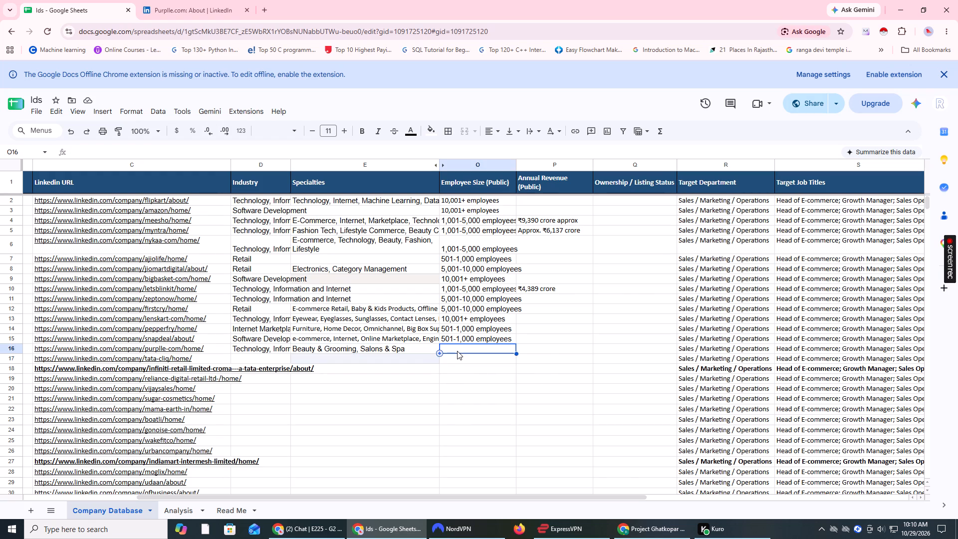
key(ctrl+v)
click(372, 369)
Open the About section of TATA CLIQ's LinkedIn page from its link in the sheet, closing the Purplle tab.
click(181, 359)
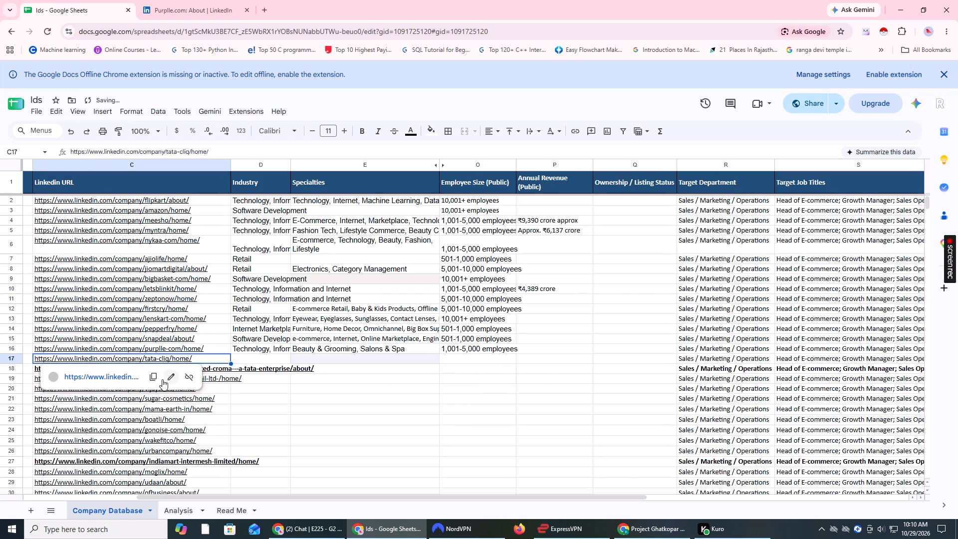
click(137, 380)
click(366, 9)
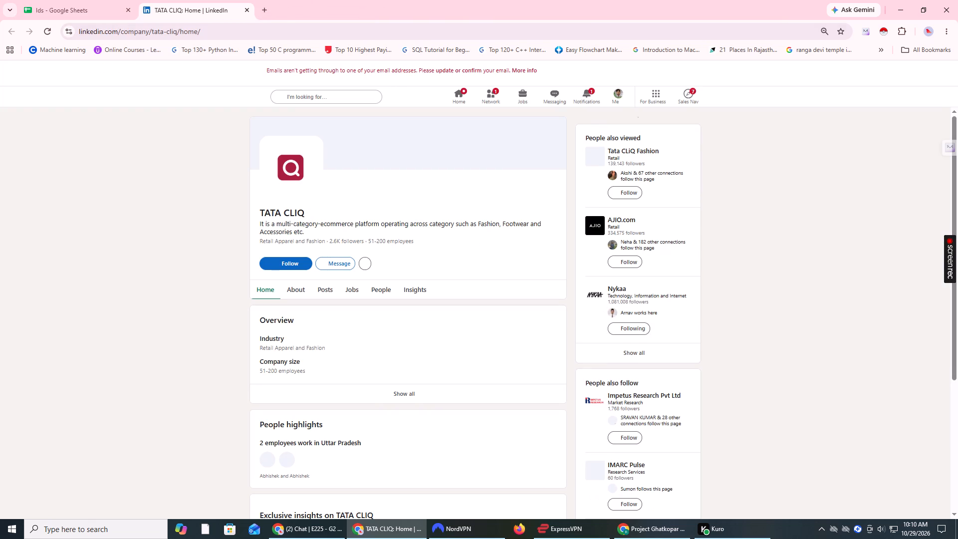
click(295, 291)
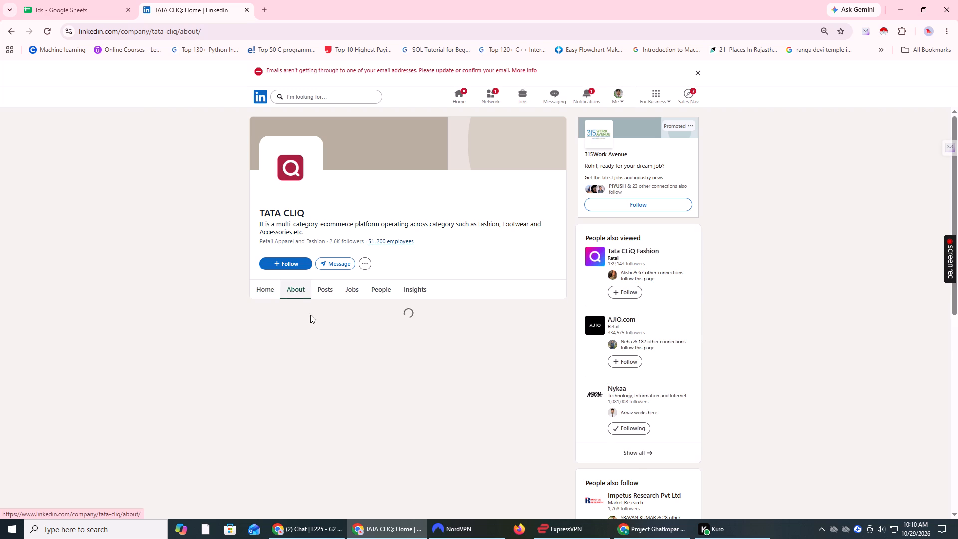
Copy TATA CLIQ's industry, Retail Apparel and Fashion, from LinkedIn into its Industry cell.
triple_click(286, 370)
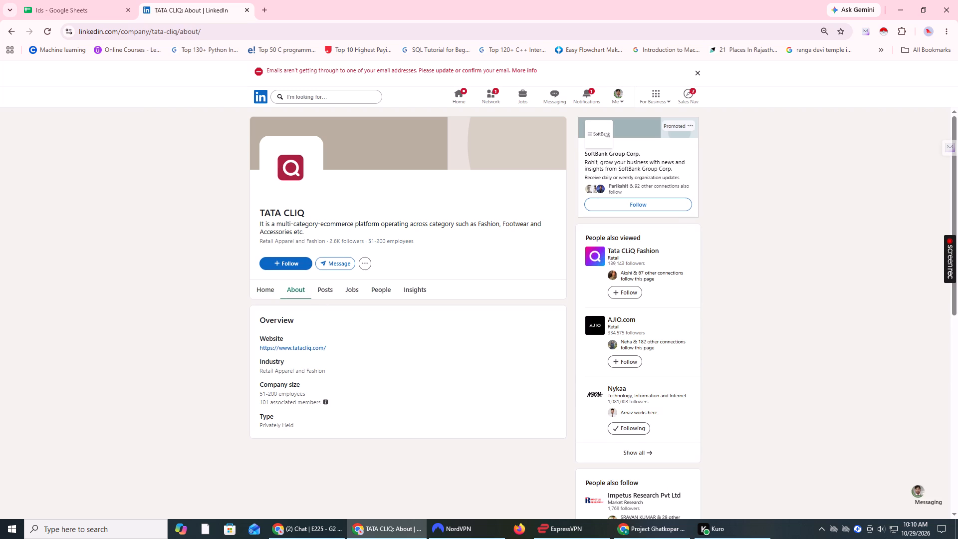
key(ctrl+c)
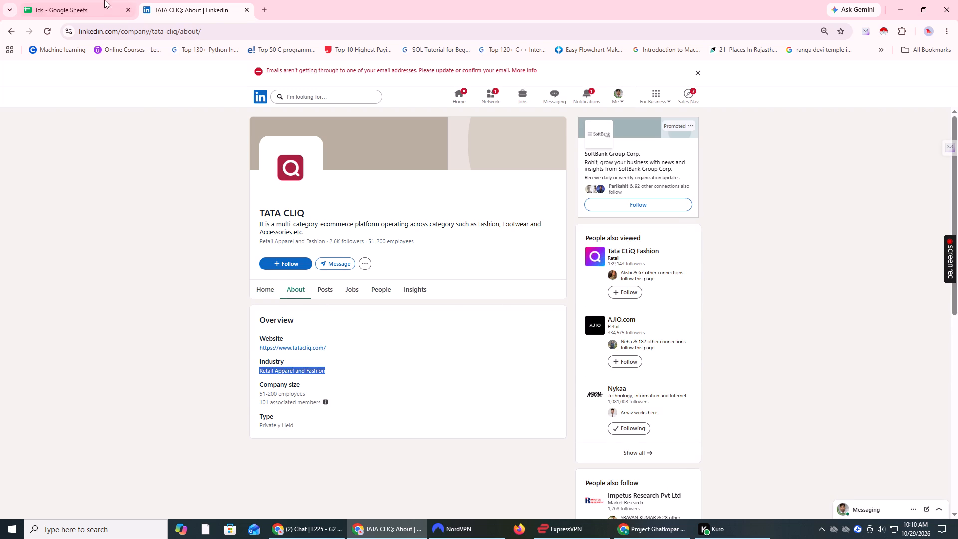
click(113, 0)
click(257, 360)
key(ctrl+v)
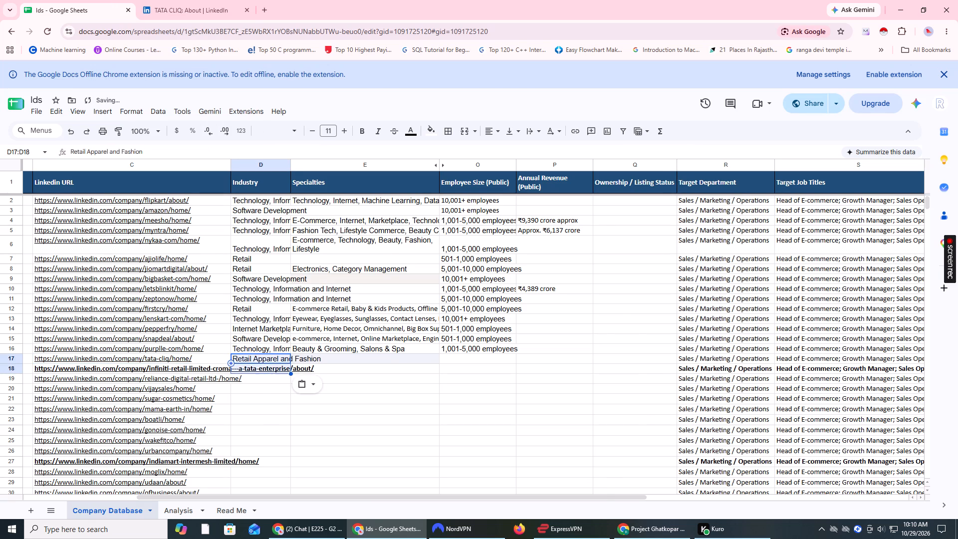
Copy TATA CLIQ's company size, 51-200 employees, from LinkedIn into its Employee Size (Public) cell.
click(200, 0)
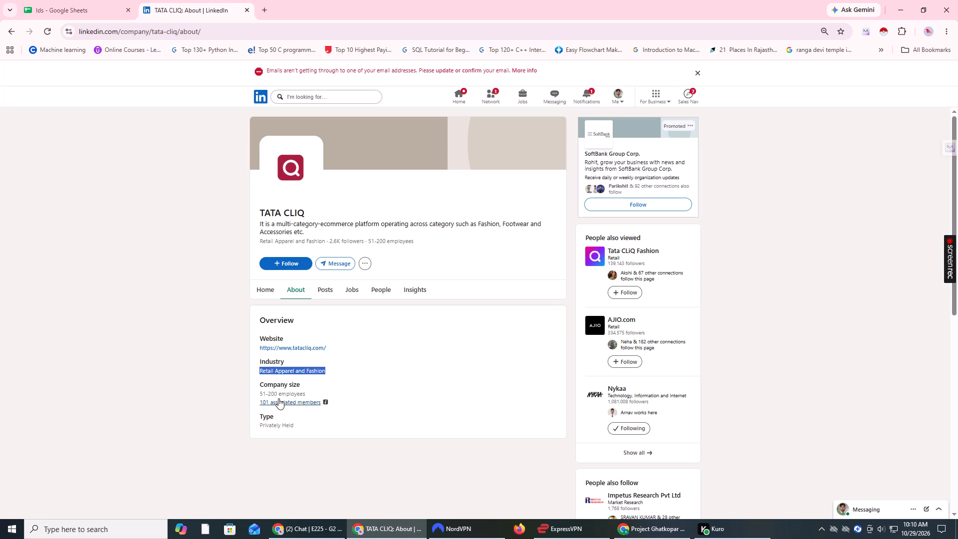
triple_click(278, 395)
key(ctrl+c)
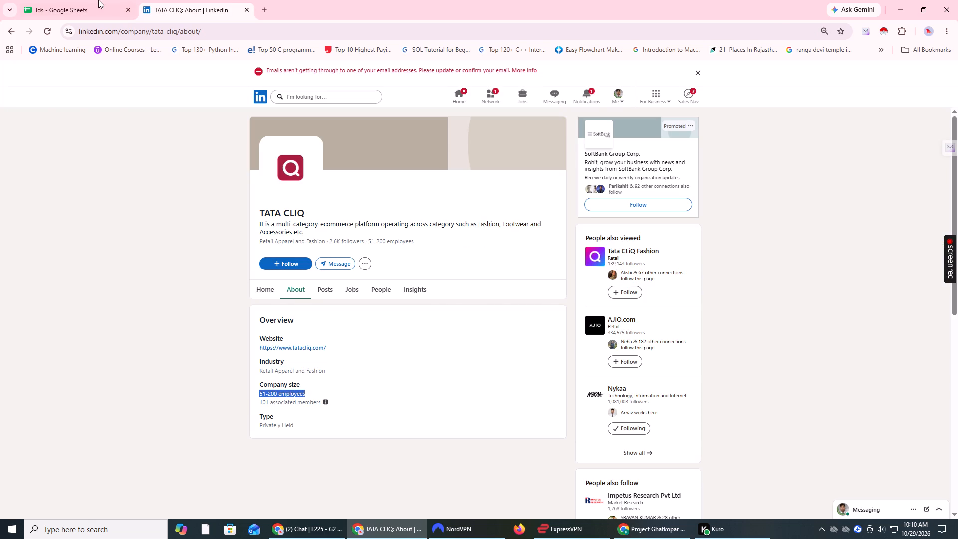
click(104, 0)
click(452, 361)
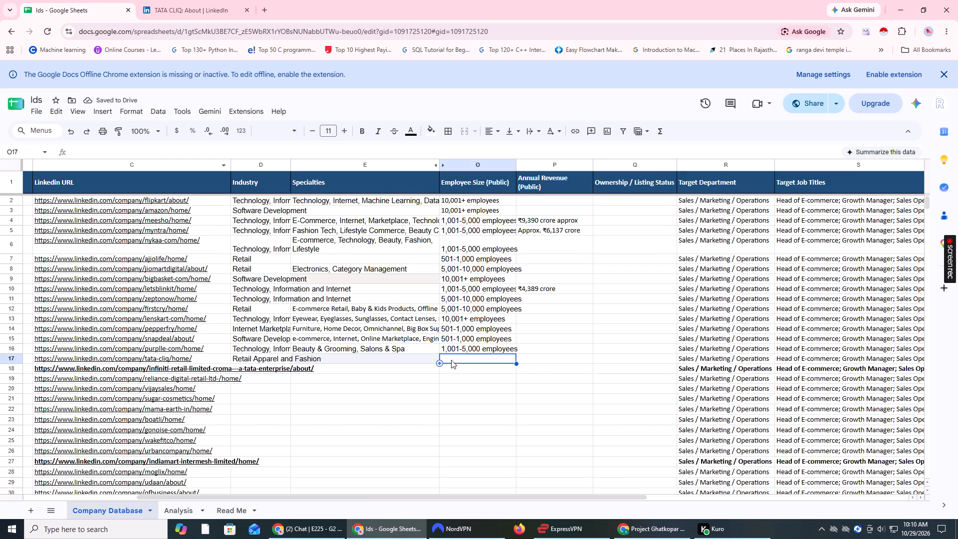
key(ctrl+v)
click(451, 386)
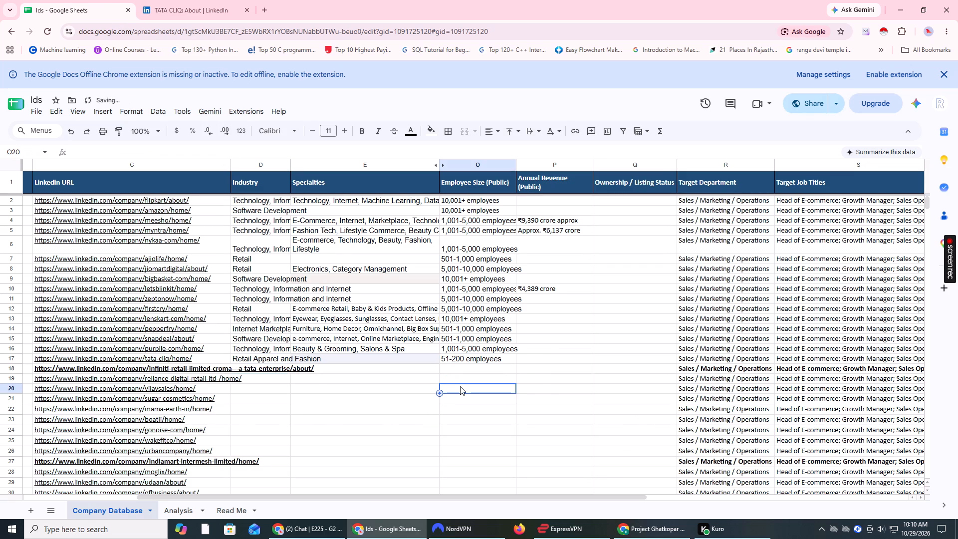
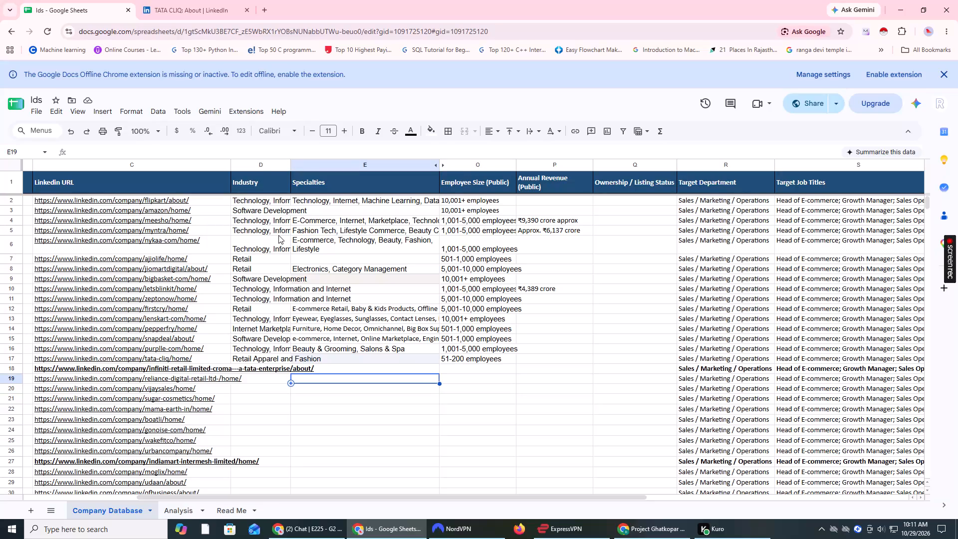
Format the Industry, Specialties and Employee Size (Public) columns with the Default font at size 11.
click(251, 167)
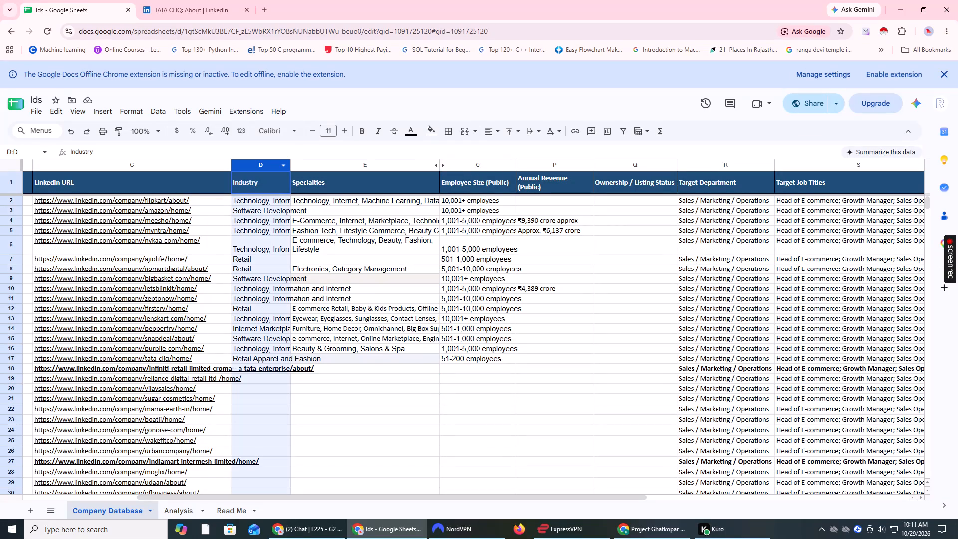
key(shift+Right)
key(shift+Right)
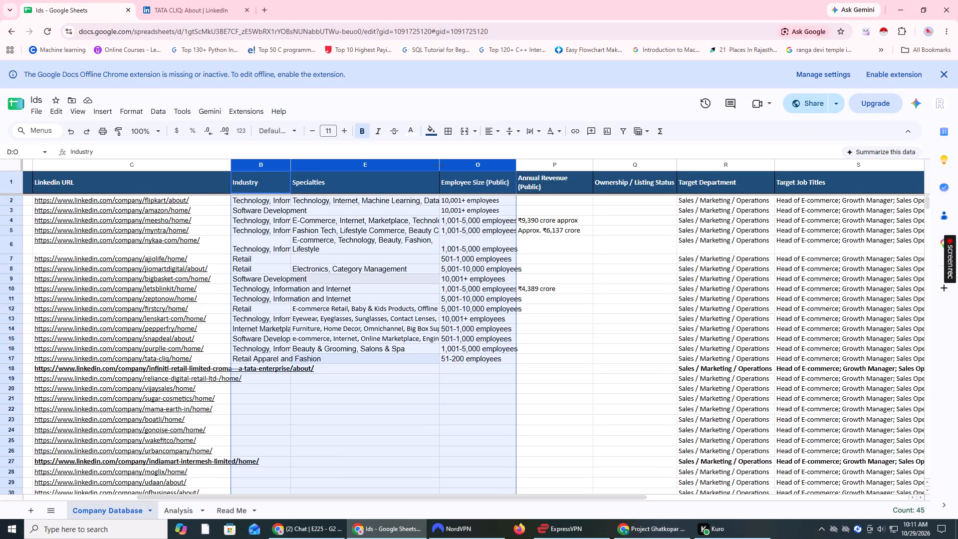
click(277, 135)
click(282, 193)
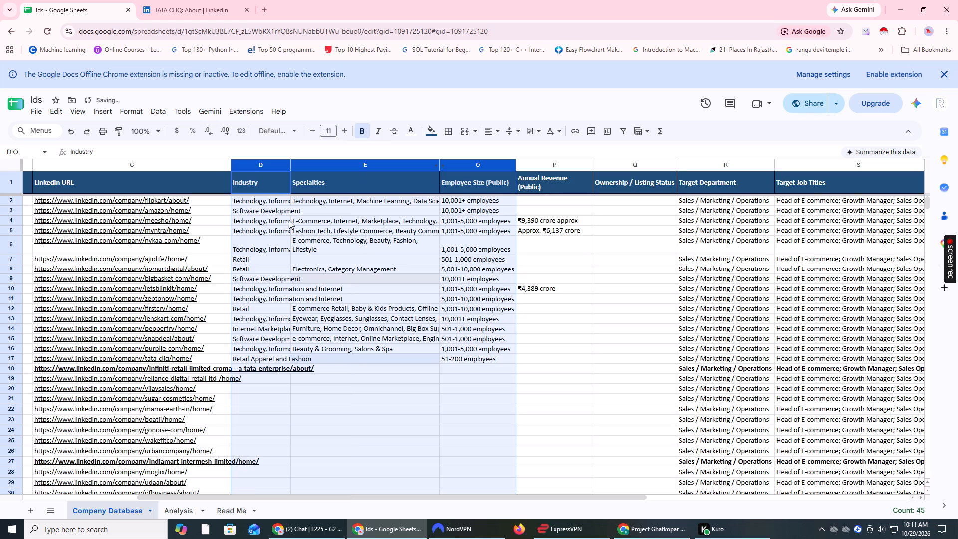
click(311, 132)
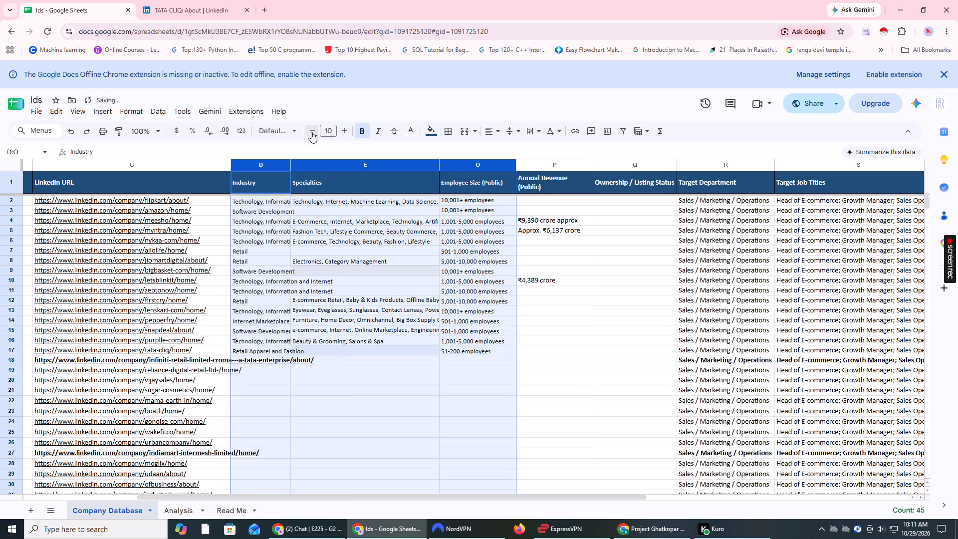
click(346, 130)
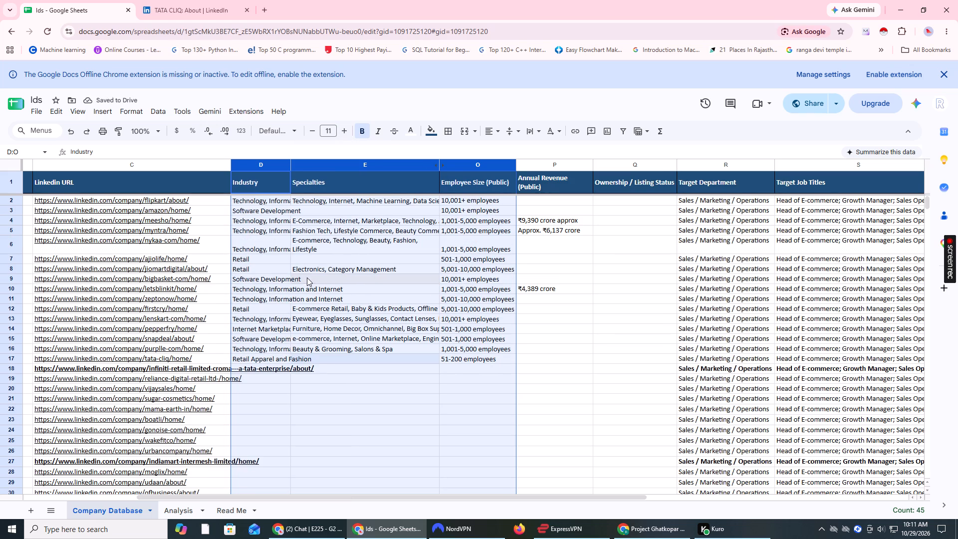
Set the text colour of the Industry, Specialties and Employee Size (Public) columns to black.
click(411, 133)
click(424, 269)
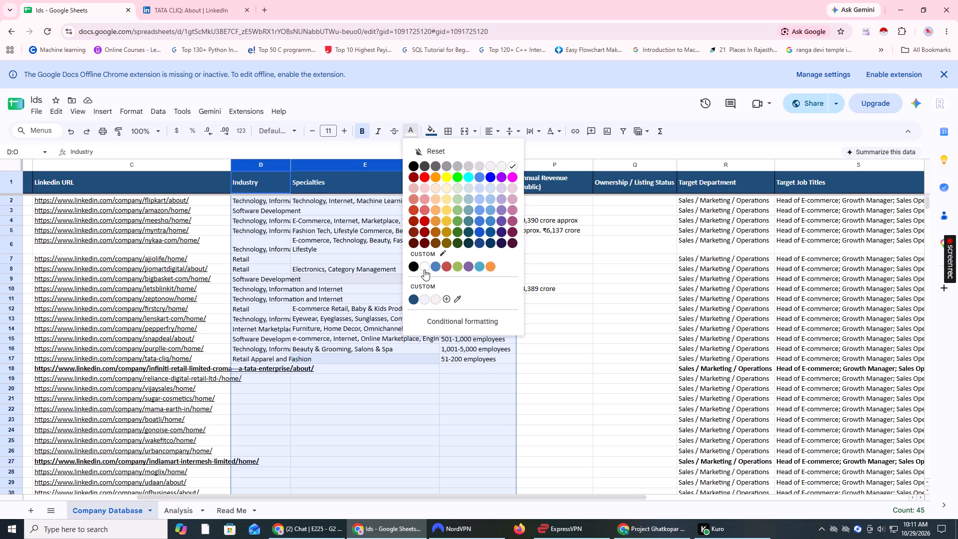
click(408, 134)
click(409, 167)
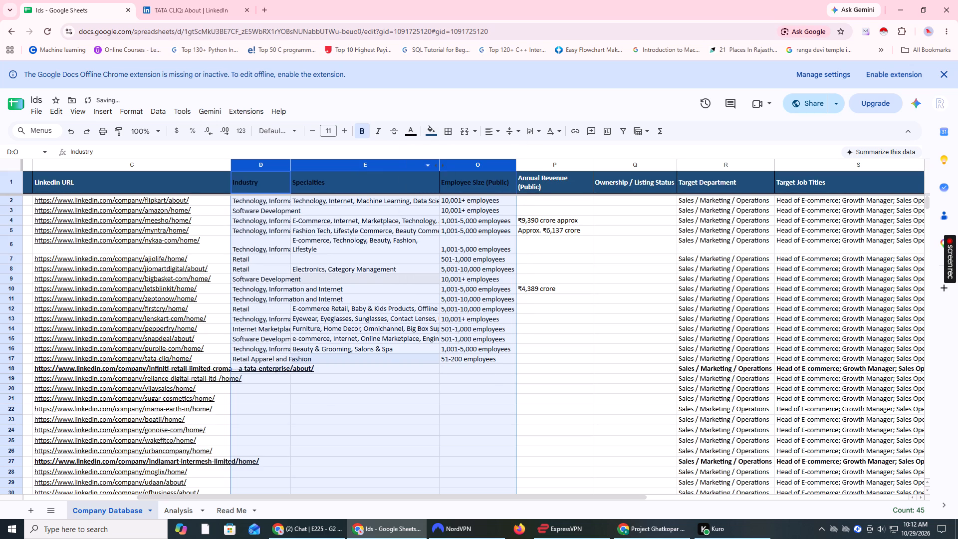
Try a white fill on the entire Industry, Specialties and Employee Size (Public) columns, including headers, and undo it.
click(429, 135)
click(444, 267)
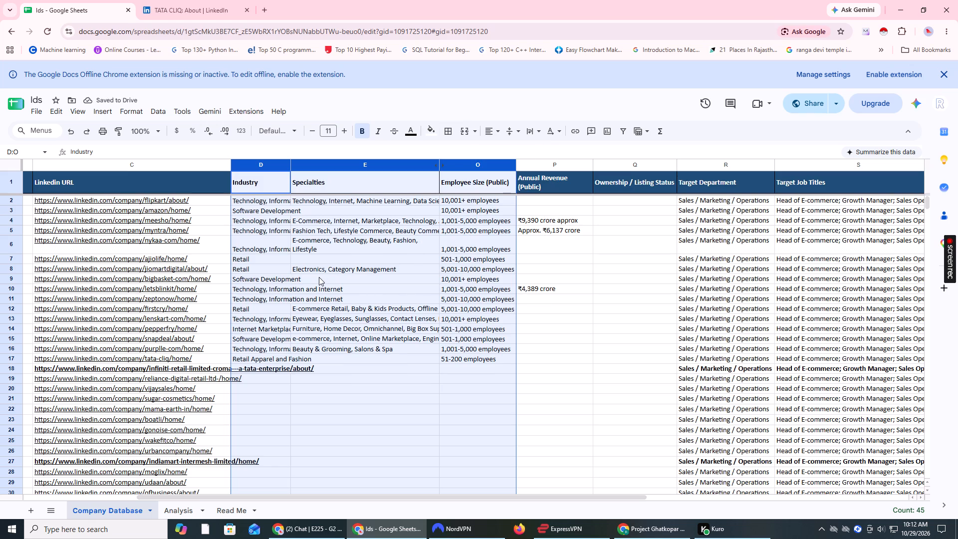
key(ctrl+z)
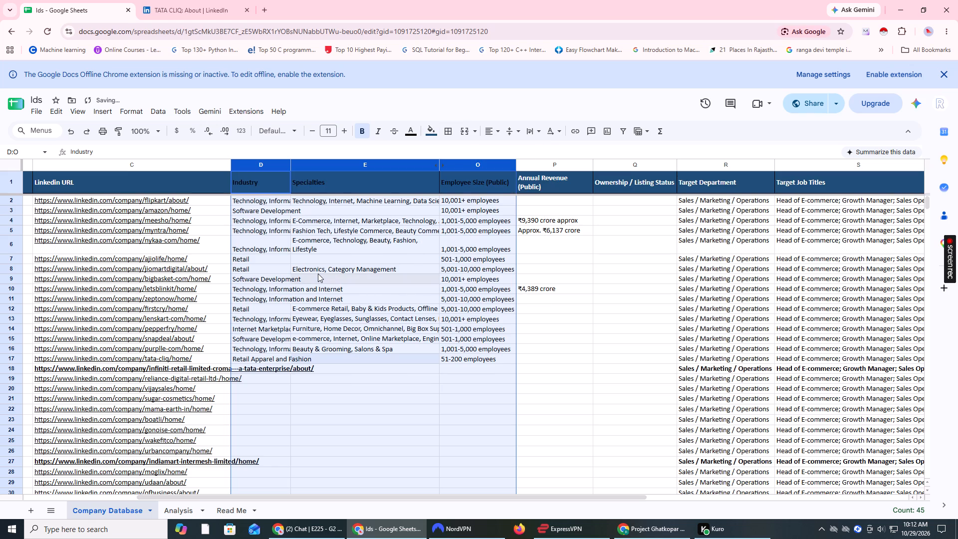
Fill the completed data cells D2:O17, without the headers, with white.
click(323, 276)
click(262, 204)
key(shift+Right)
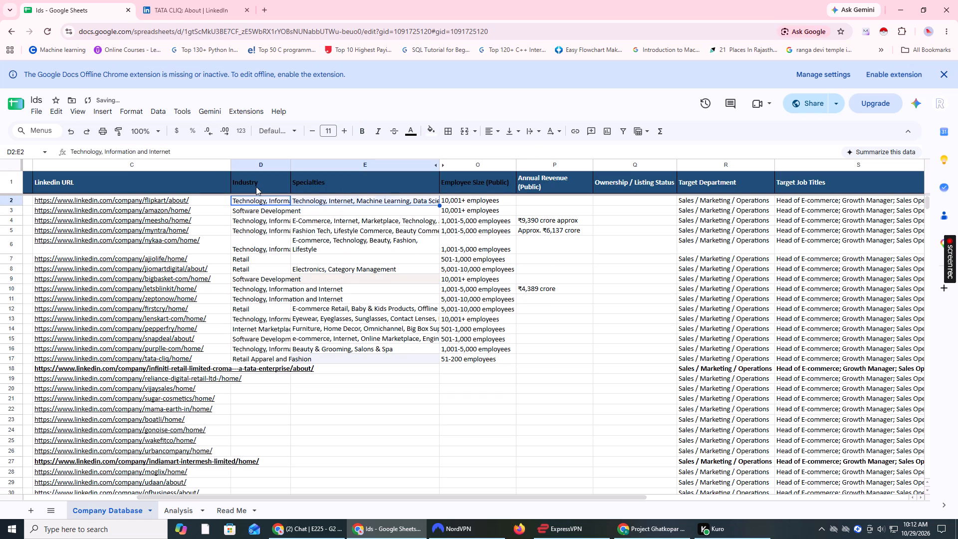
key(shift+Right)
key(shift+Down)
key(shift+Down)
key(shift+Down)
key(shift+Down)
key(shift+Down)
key(shift+Down)
key(shift+Down)
key(shift+Down)
key(shift+Down)
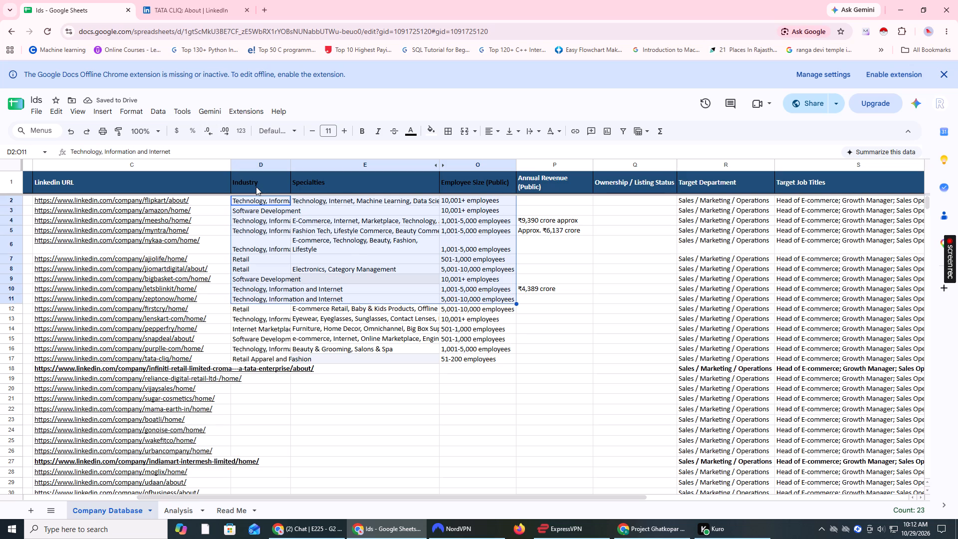
key(shift+Down)
key(shift+Down)
key(shift+Down)
key(shift+Down)
key(shift+Down)
key(shift+Down)
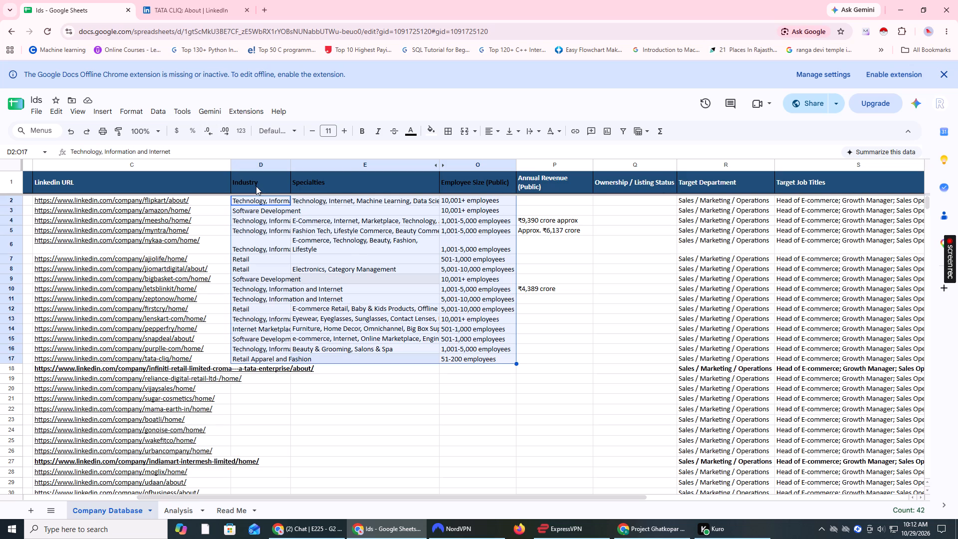
click(433, 130)
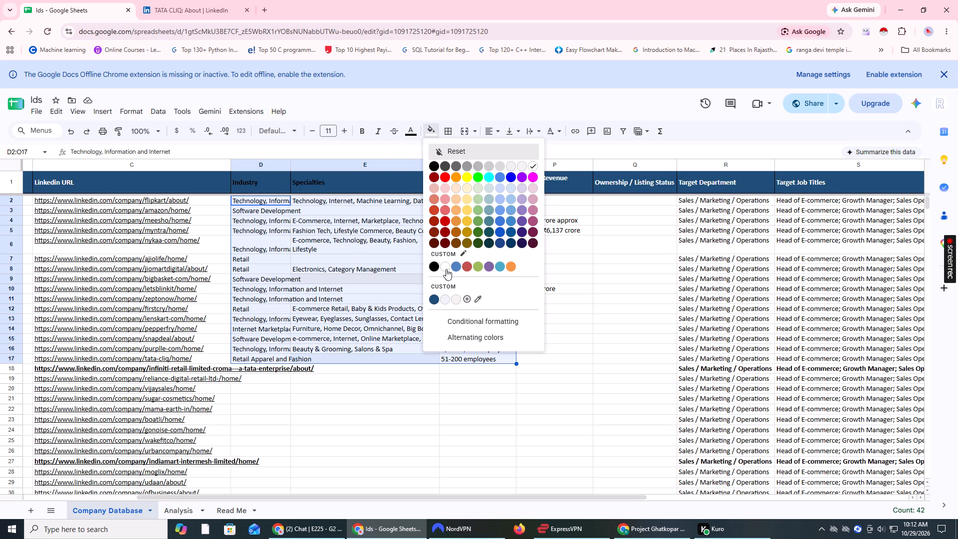
click(446, 269)
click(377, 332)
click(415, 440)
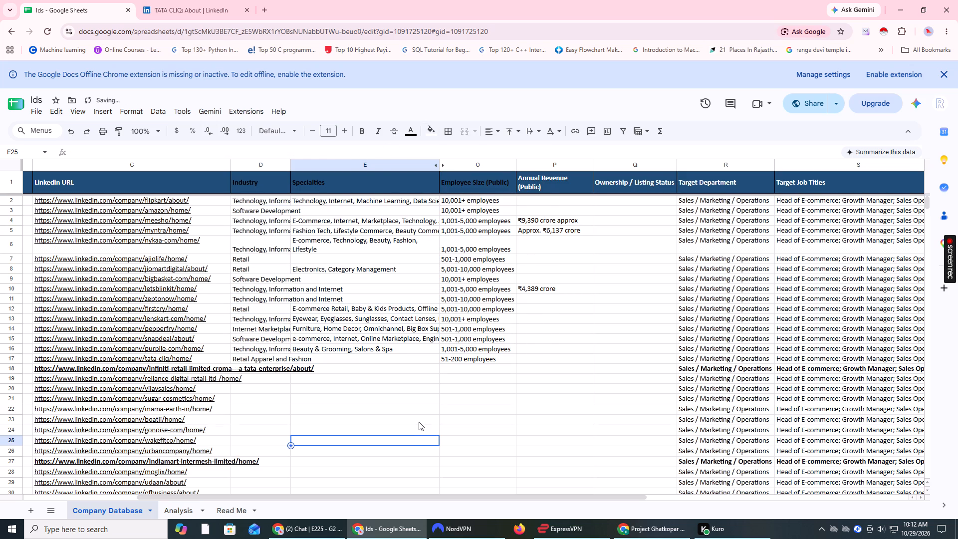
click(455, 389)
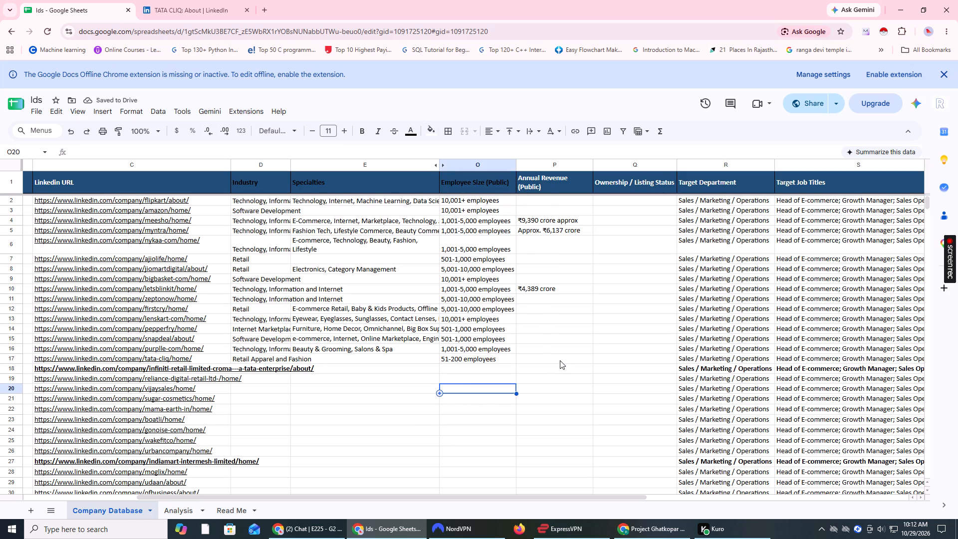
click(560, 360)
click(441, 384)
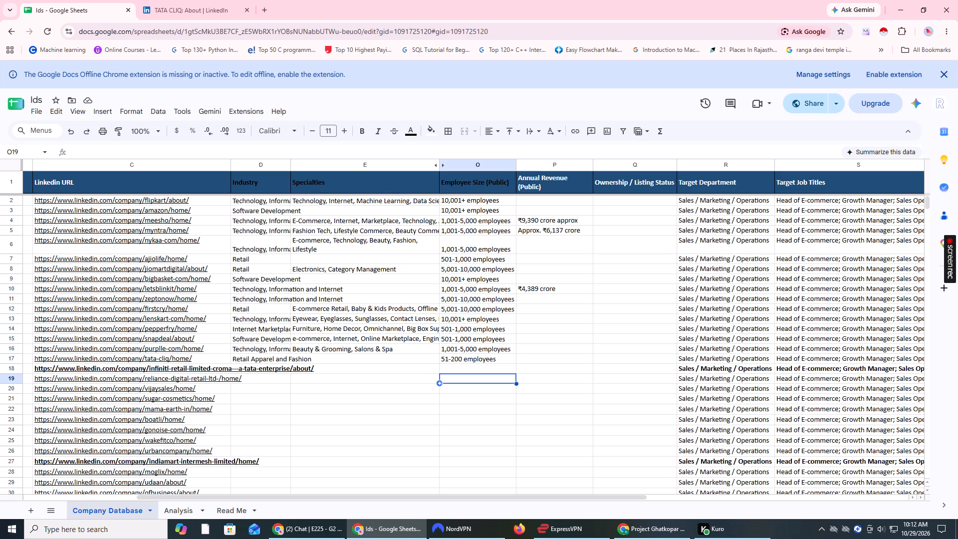
Open Croma's LinkedIn About page from its link in row 18, closing the TATA CLIQ tab.
click(115, 372)
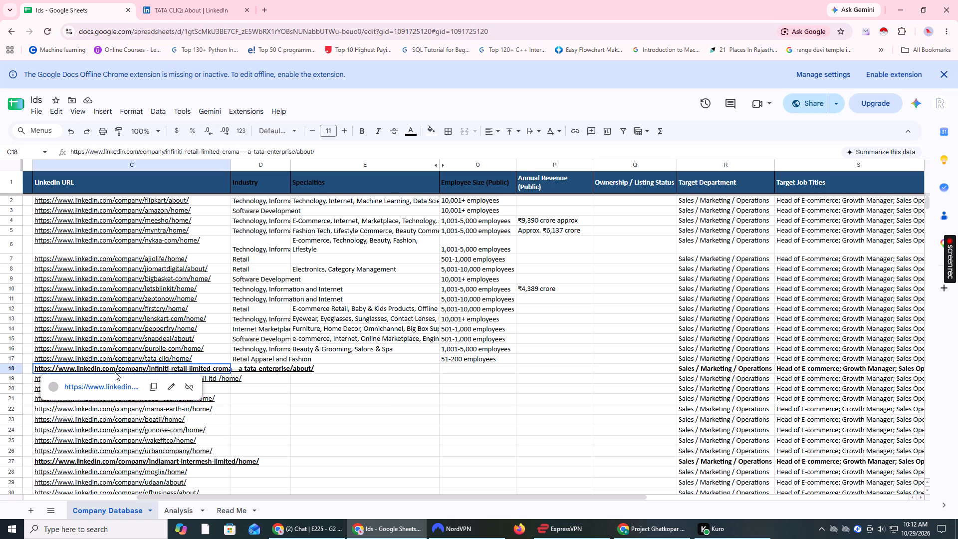
click(101, 387)
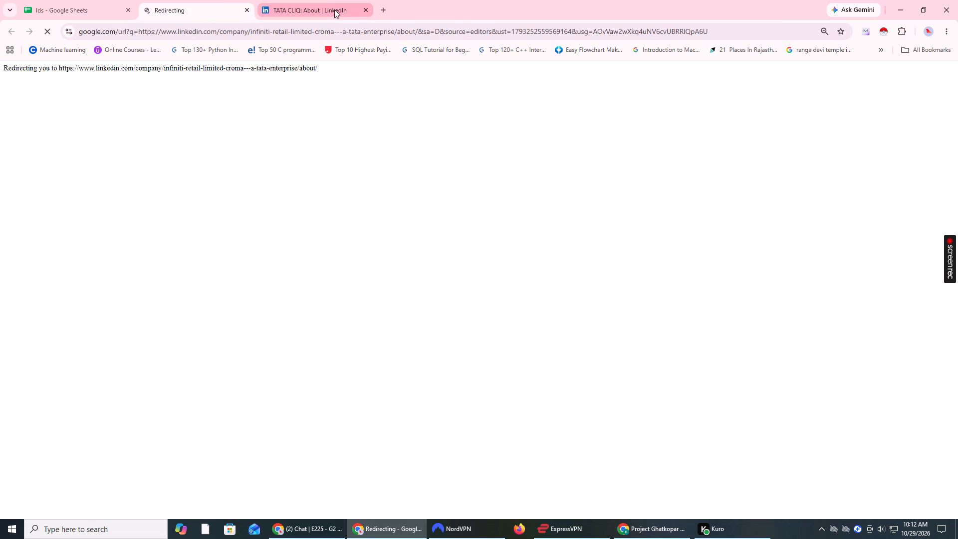
click(365, 12)
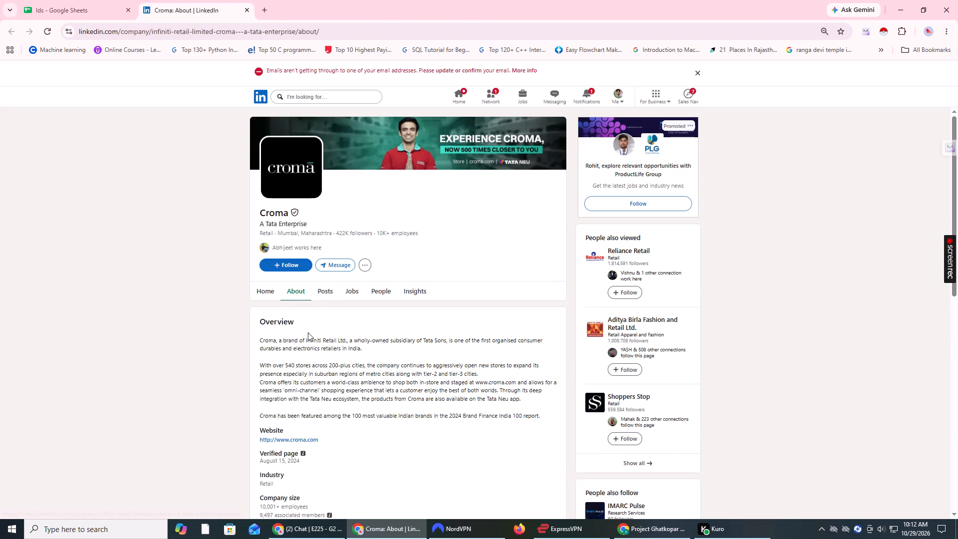
Copy Croma's industry, Retail, from LinkedIn into its Industry cell.
scroll(308, 332, down, 3)
double_click(263, 331)
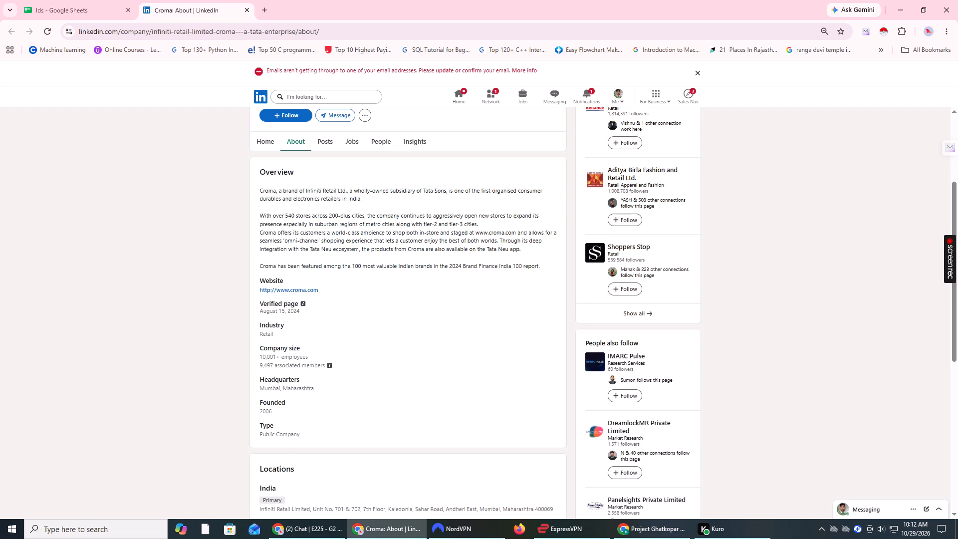
key(ctrl+c)
click(68, 0)
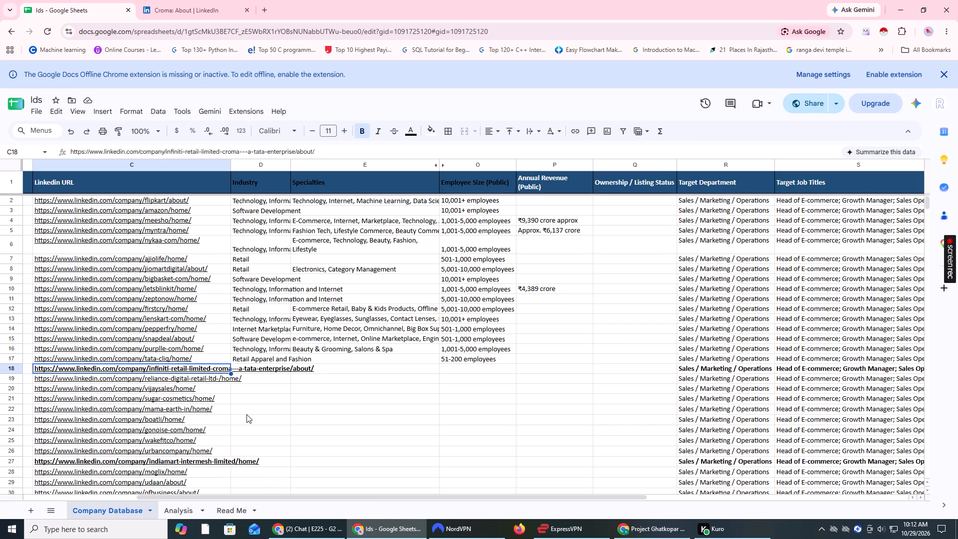
click(245, 370)
key(ctrl+v)
Copy Croma's company size, 10,001+ employees, from LinkedIn into its Employee Size (Public) cell.
click(171, 0)
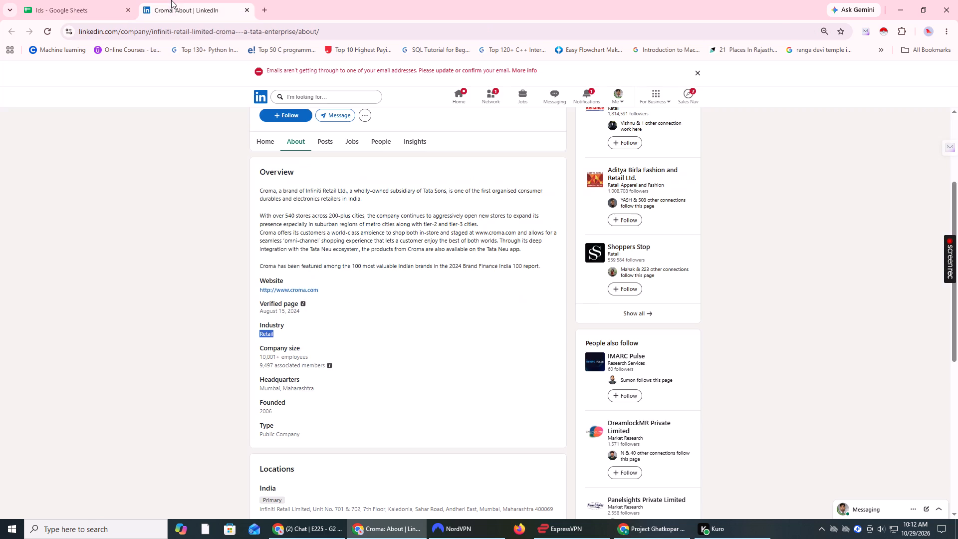
click(285, 431)
triple_click(278, 356)
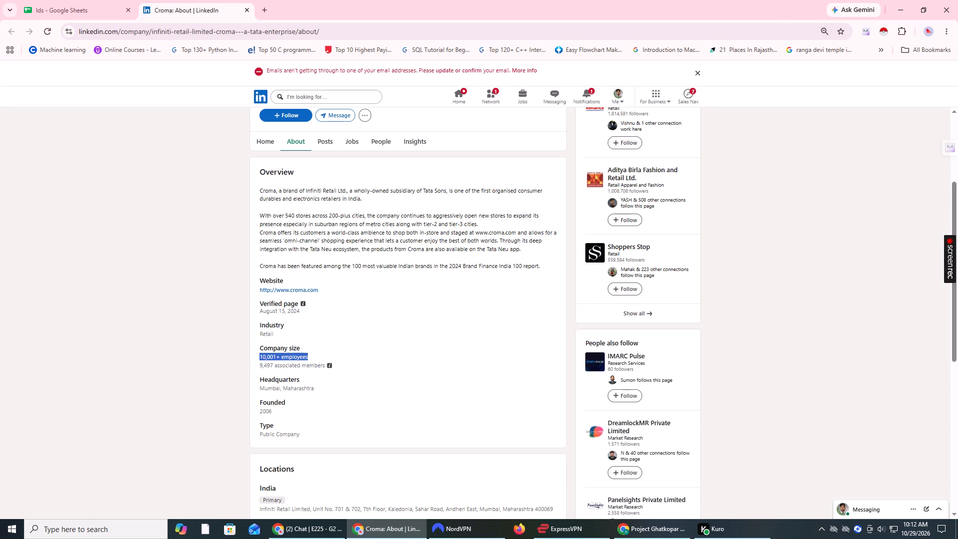
key(ctrl+c)
click(62, 0)
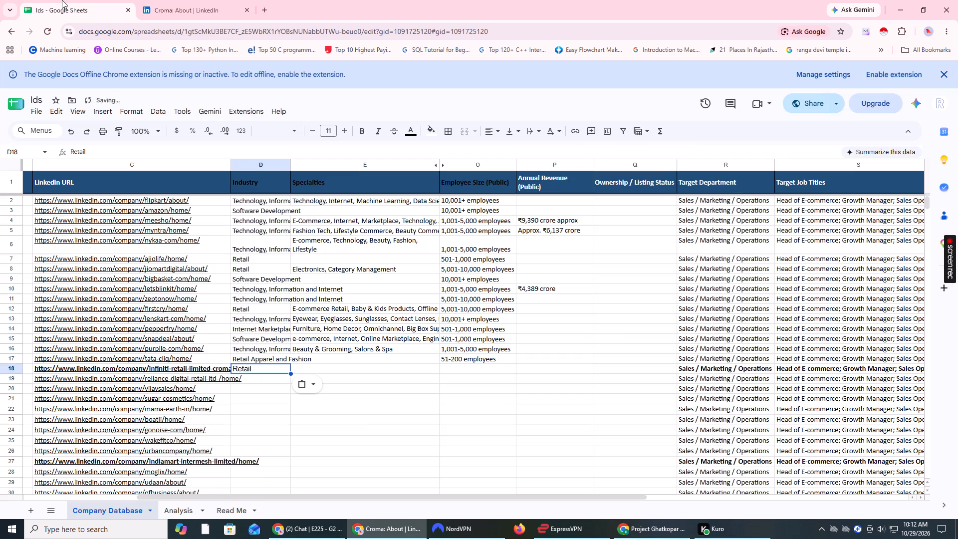
click(444, 368)
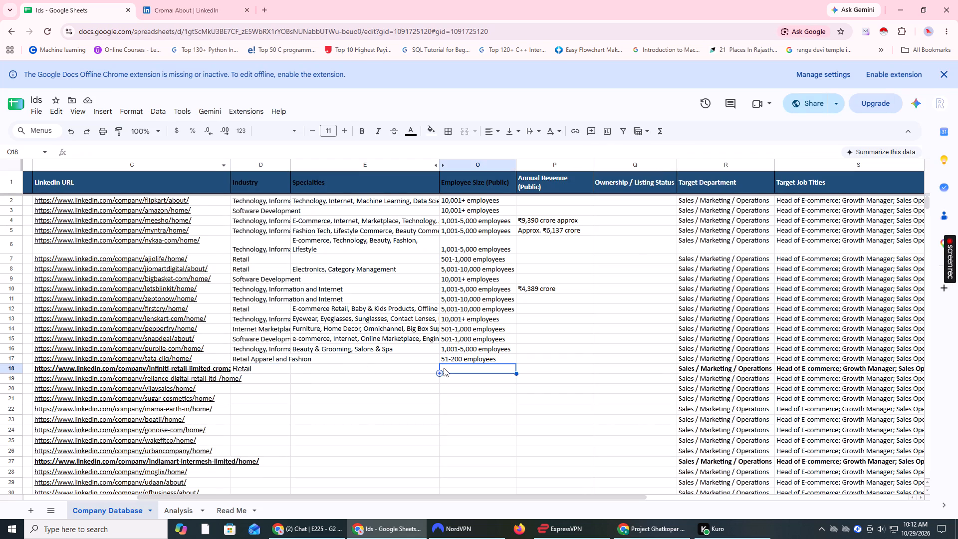
key(ctrl+v)
click(347, 378)
Open the About section of Reliance Digital's LinkedIn page from its link in the sheet, closing the Croma tab.
click(118, 376)
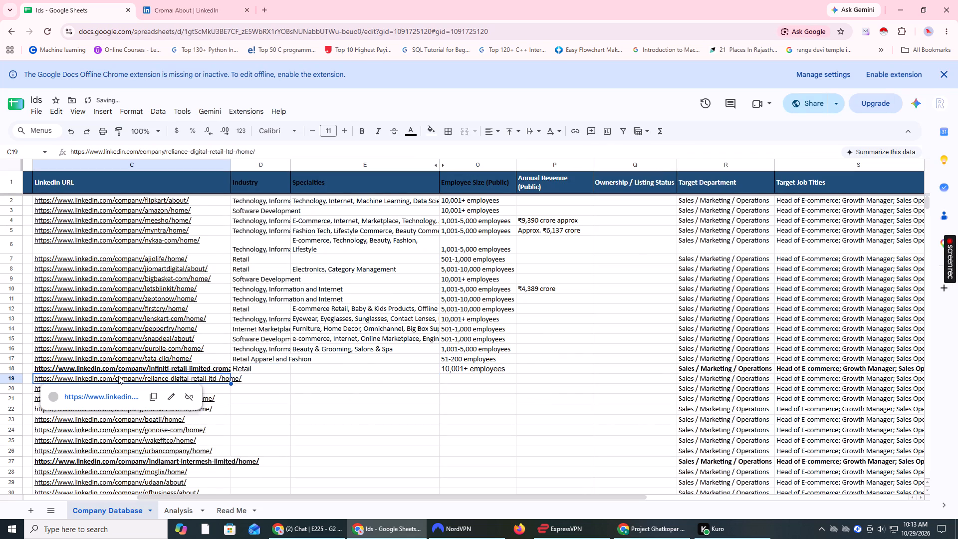
click(100, 398)
click(365, 8)
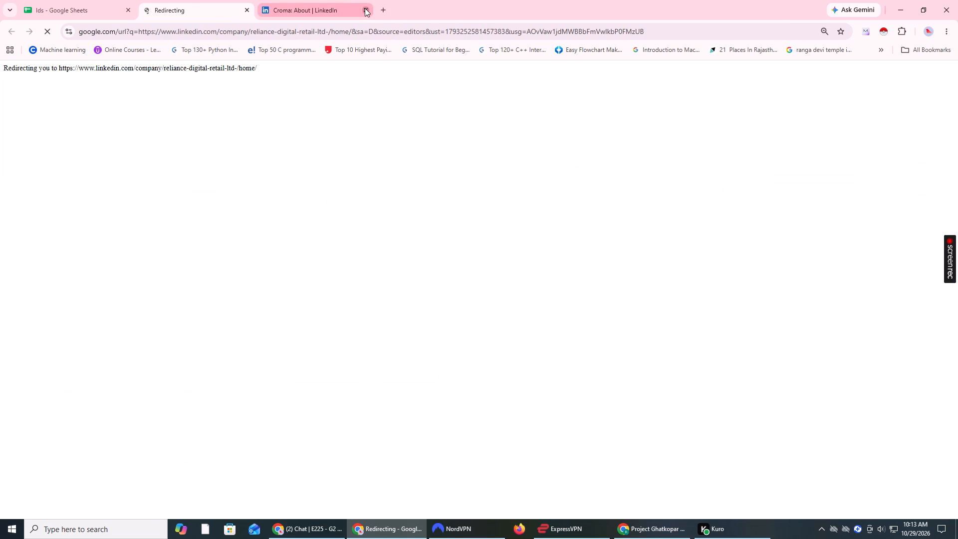
click(188, 0)
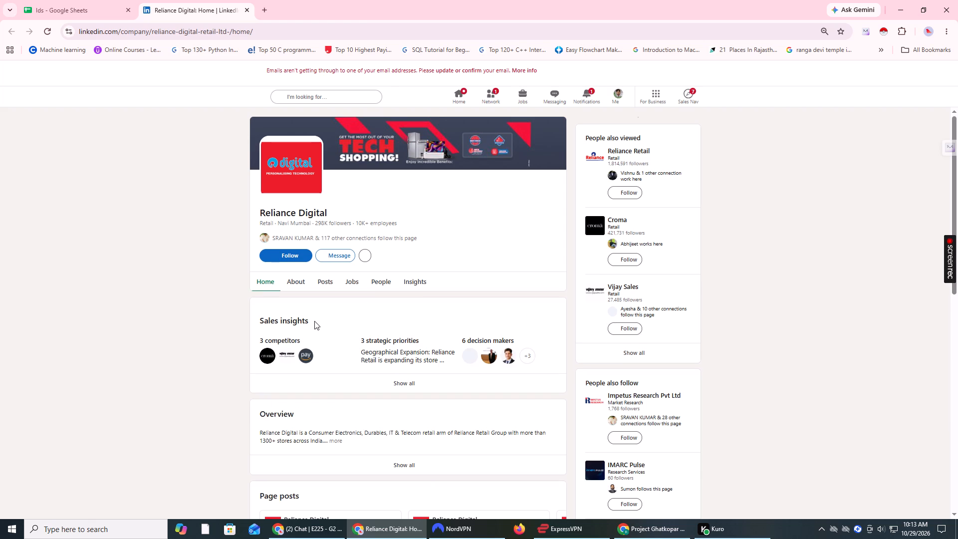
click(293, 287)
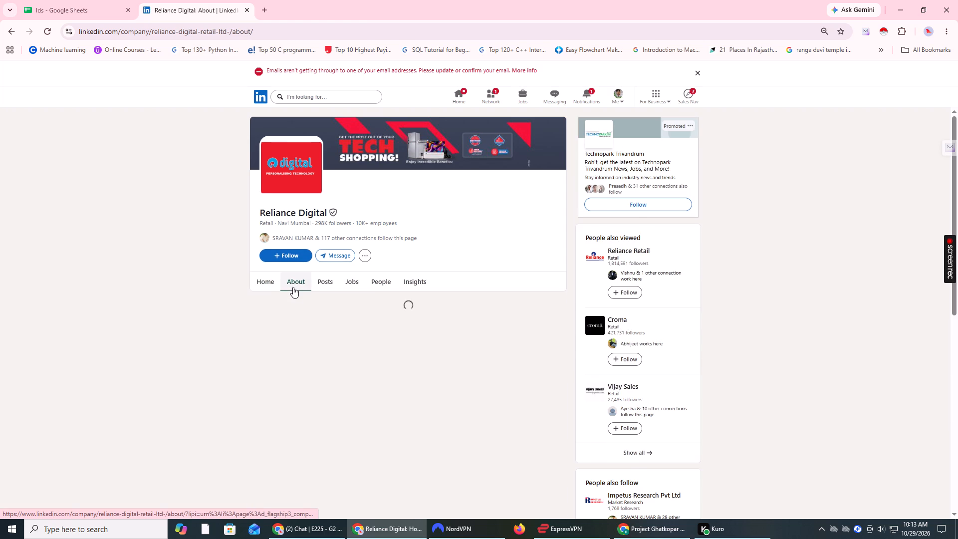
Copy Reliance Digital's industry, Retail, from LinkedIn into its Industry cell.
scroll(368, 327, down, 2)
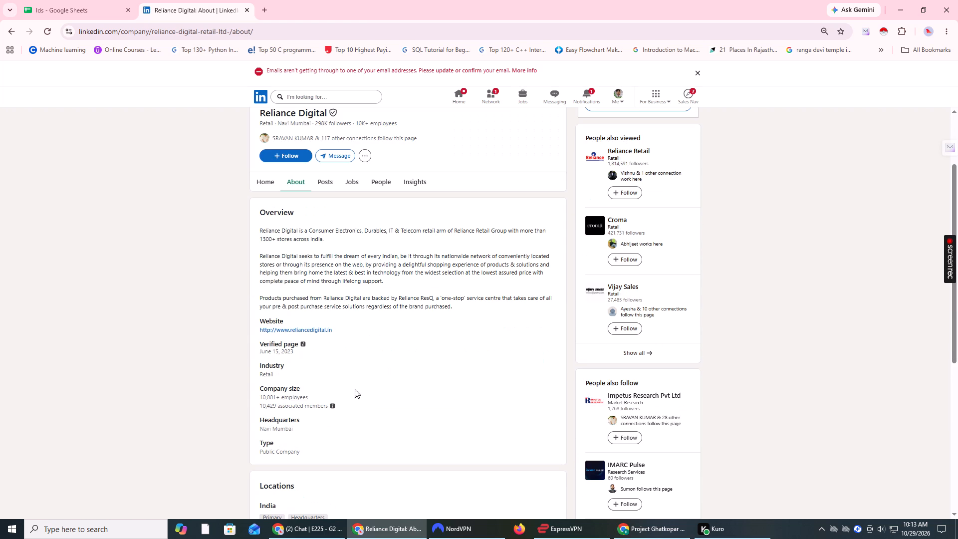
double_click(271, 373)
key(ctrl+c)
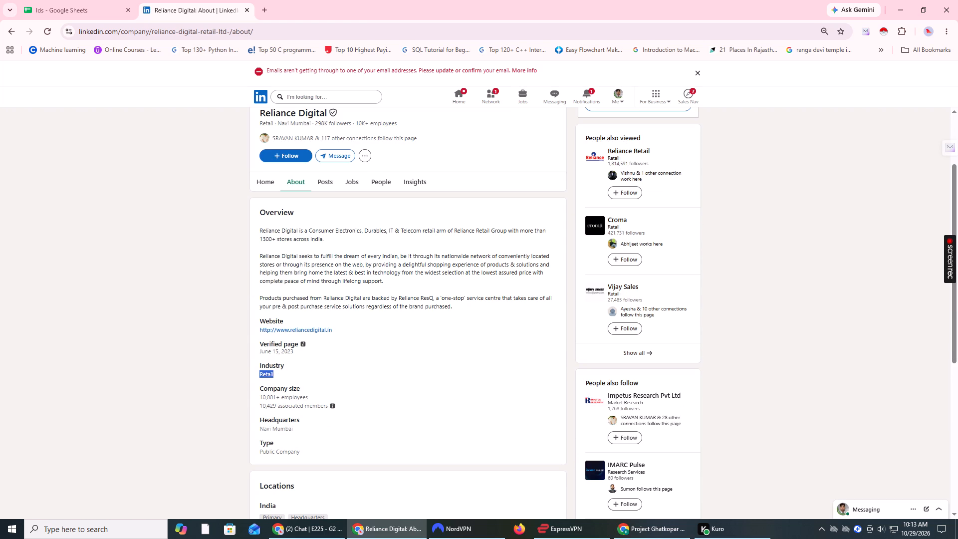
click(73, 0)
click(249, 377)
key(ctrl+v)
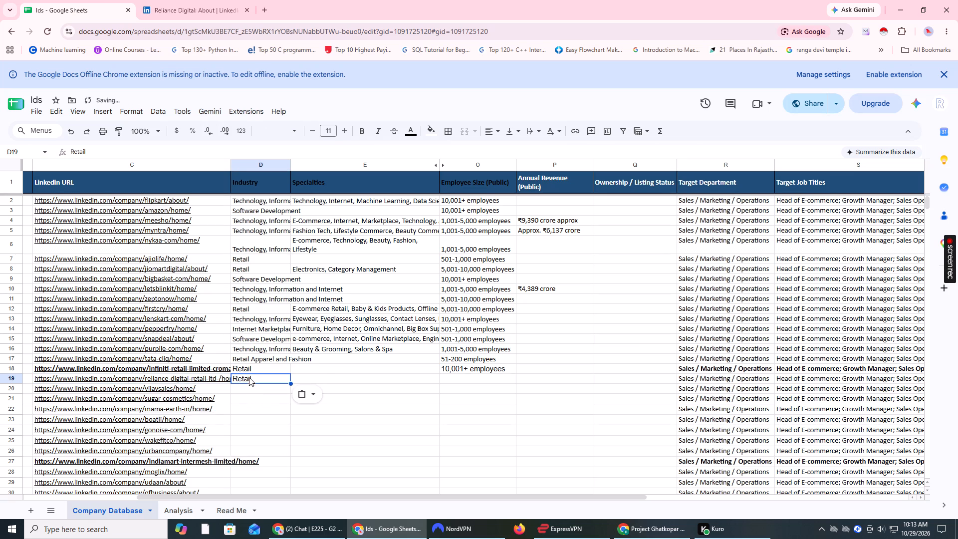
Copy Reliance Digital's company size, 10,001+ employees, from LinkedIn into its Employee Size (Public) cell.
click(178, 0)
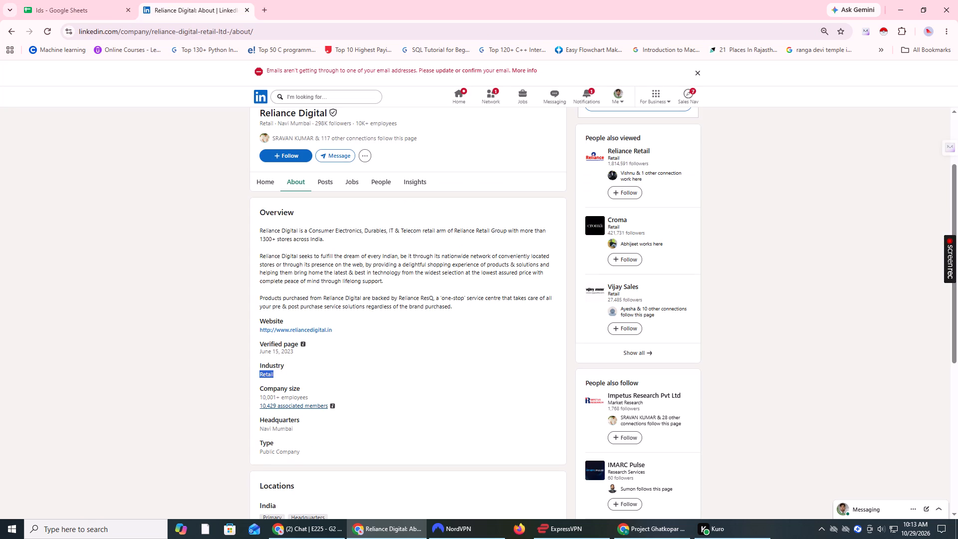
triple_click(284, 395)
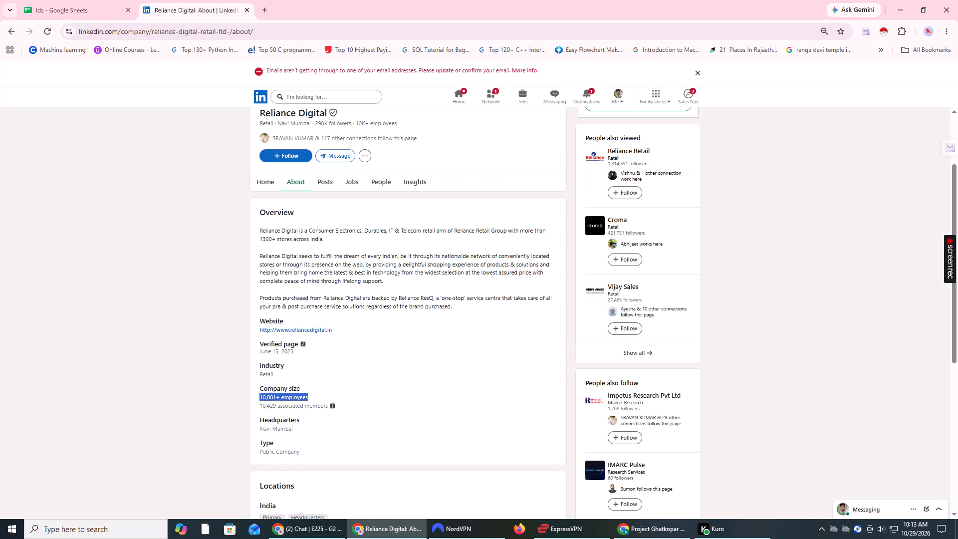
key(ctrl+c)
click(25, 0)
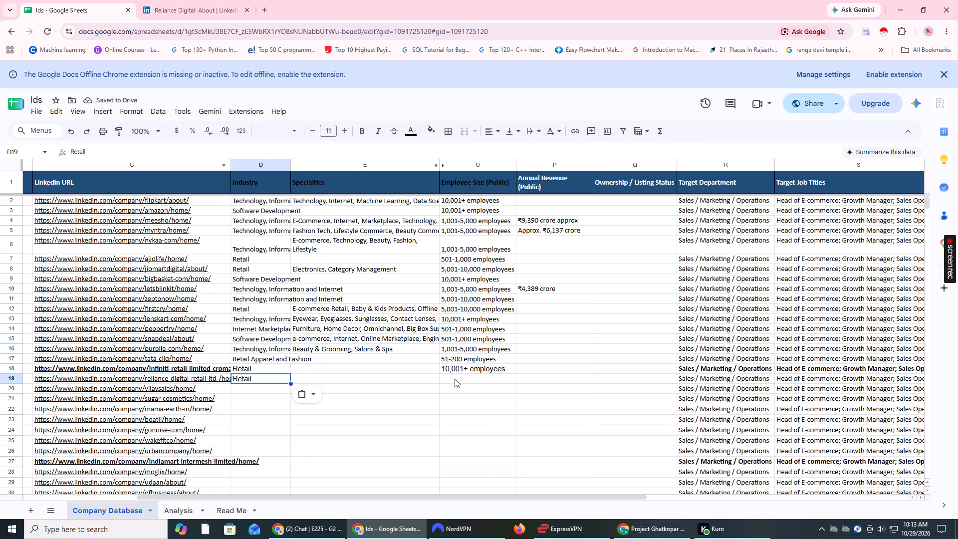
click(455, 379)
key(ctrl+v)
click(382, 391)
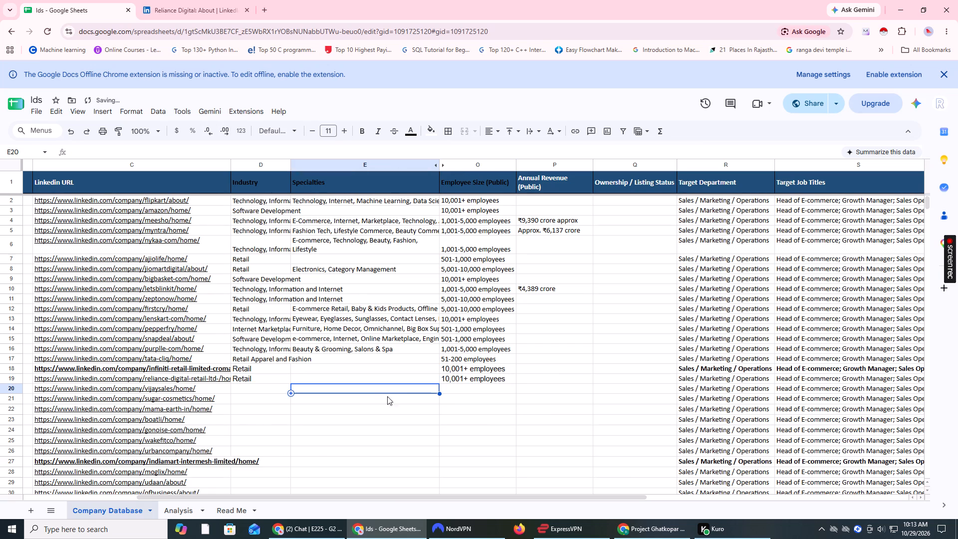
Open the About section of Vijay Sales' LinkedIn page from its link in the sheet, closing the Reliance Digital tab.
click(173, 386)
click(123, 405)
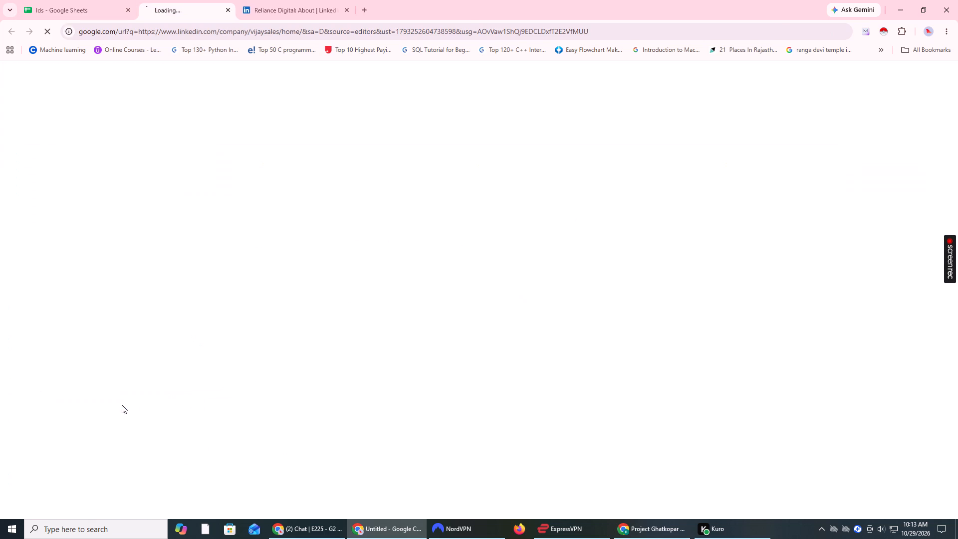
click(368, 6)
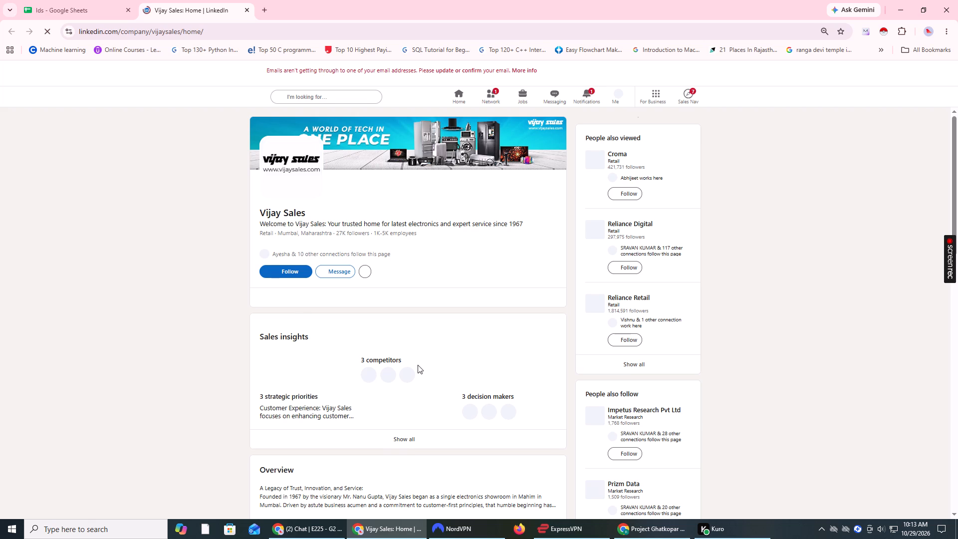
click(293, 291)
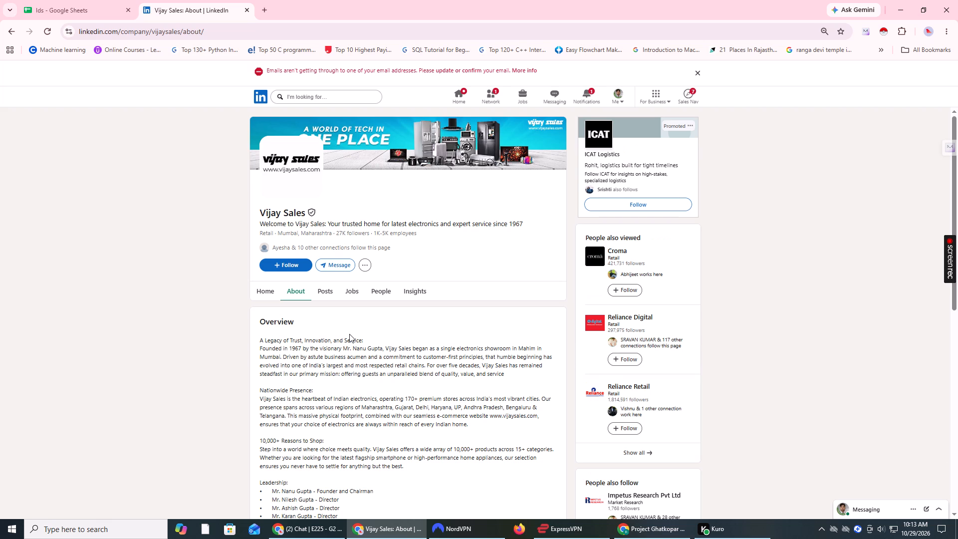
Copy Vijay Sales' industry, Retail, from LinkedIn into its Industry cell.
scroll(349, 334, down, 6)
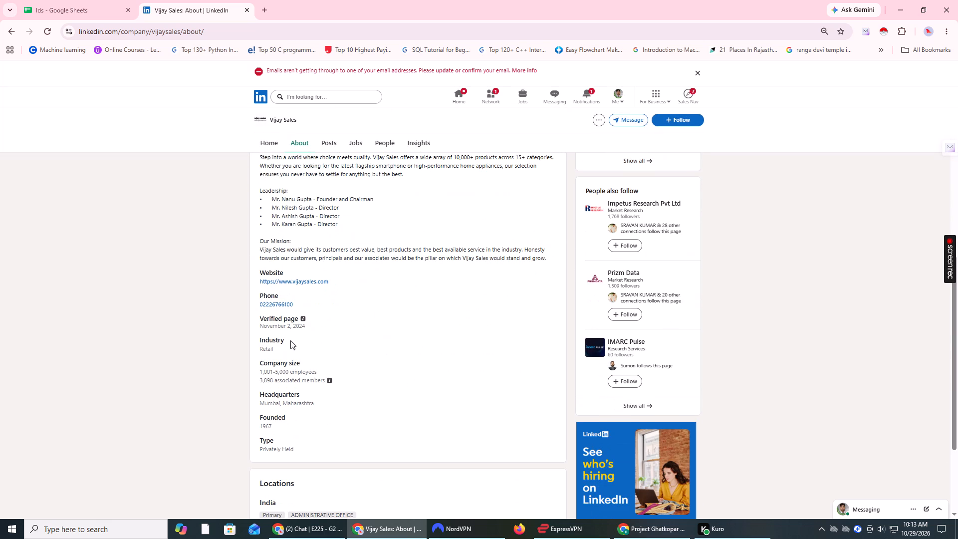
double_click(261, 340)
key(ctrl+c)
click(116, 0)
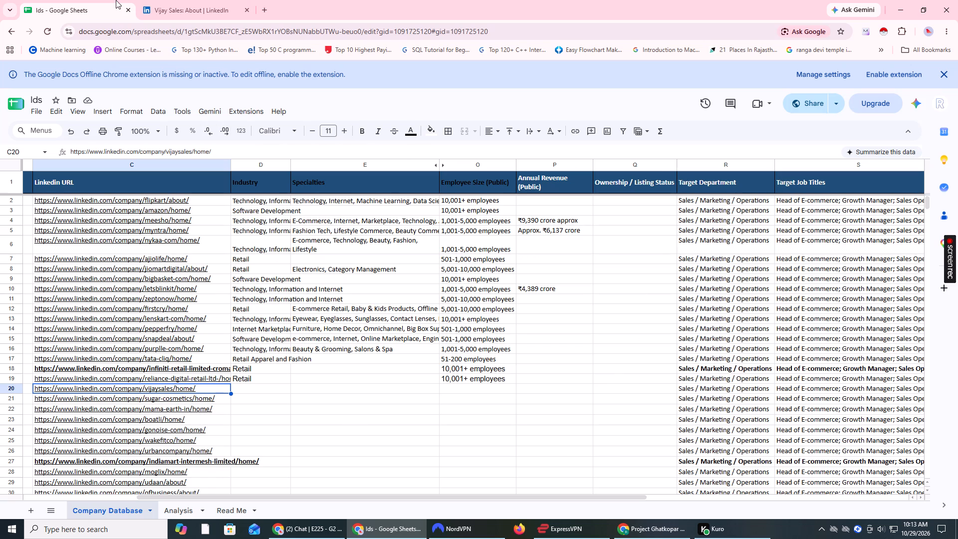
click(260, 386)
key(ctrl+v)
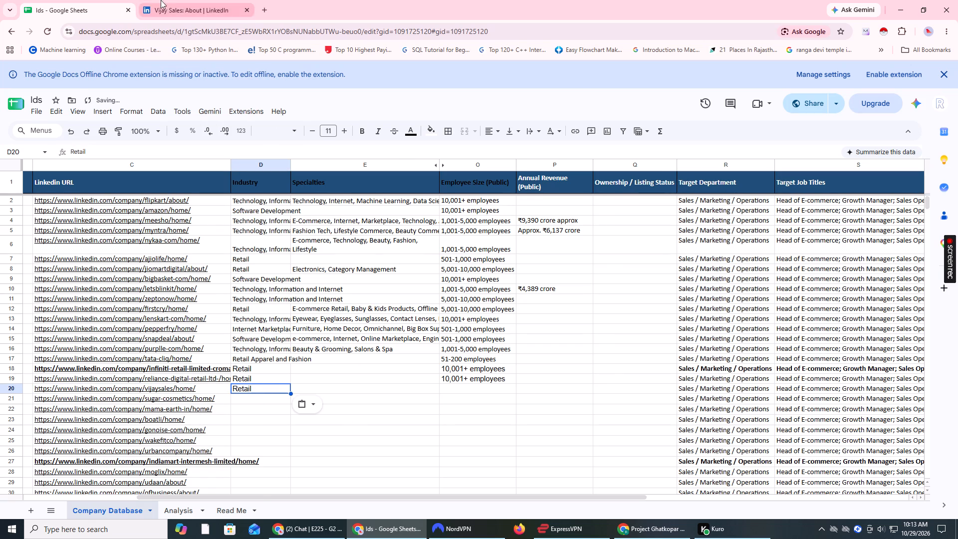
Copy Vijay Sales' company size, 1,001-5,000 employees, from LinkedIn into its Employee Size (Public) cell.
click(173, 0)
triple_click(277, 362)
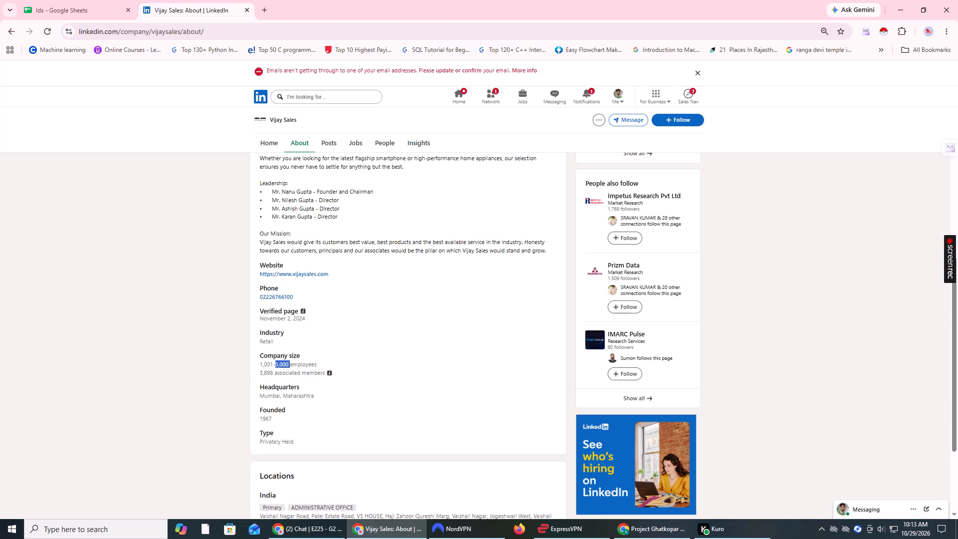
key(ctrl+c)
click(92, 0)
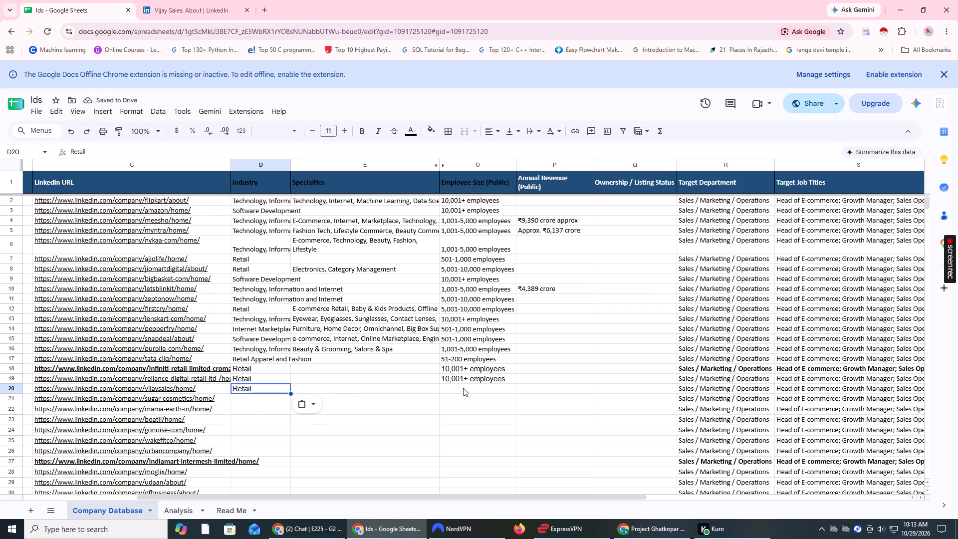
click(458, 385)
key(ctrl+v)
click(375, 407)
Open the About section of SUGAR Cosmetics' LinkedIn page from its link in the sheet, closing the Vijay Sales tab.
scroll(337, 393, down, 2)
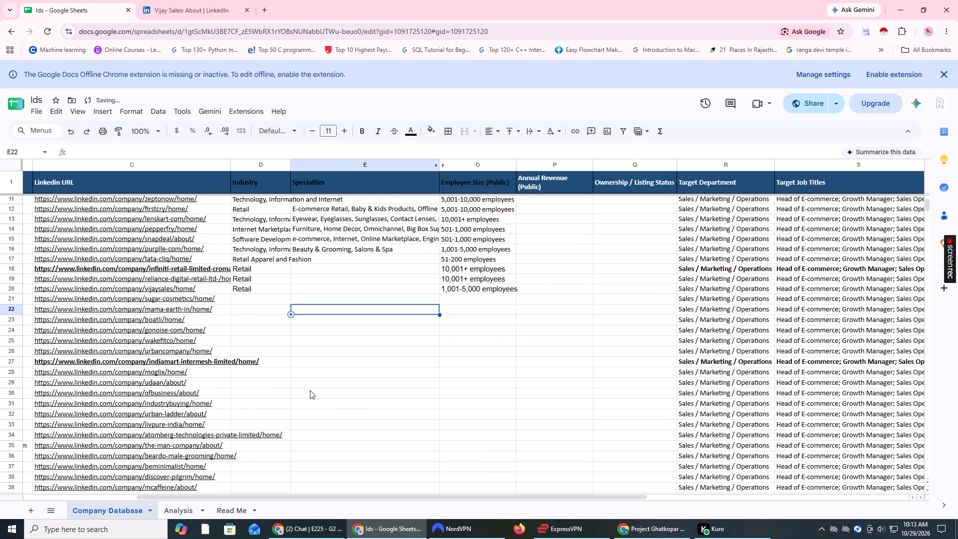
click(189, 298)
click(124, 317)
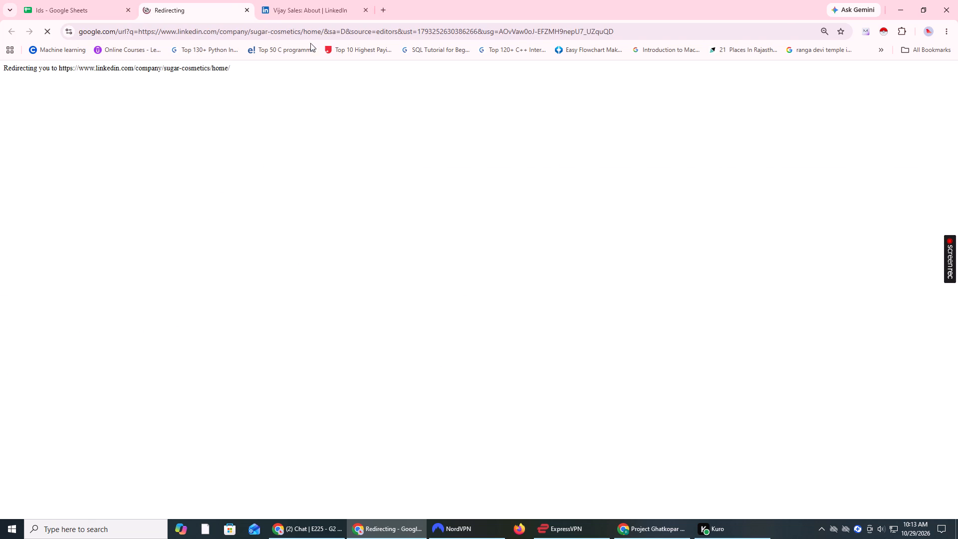
click(363, 10)
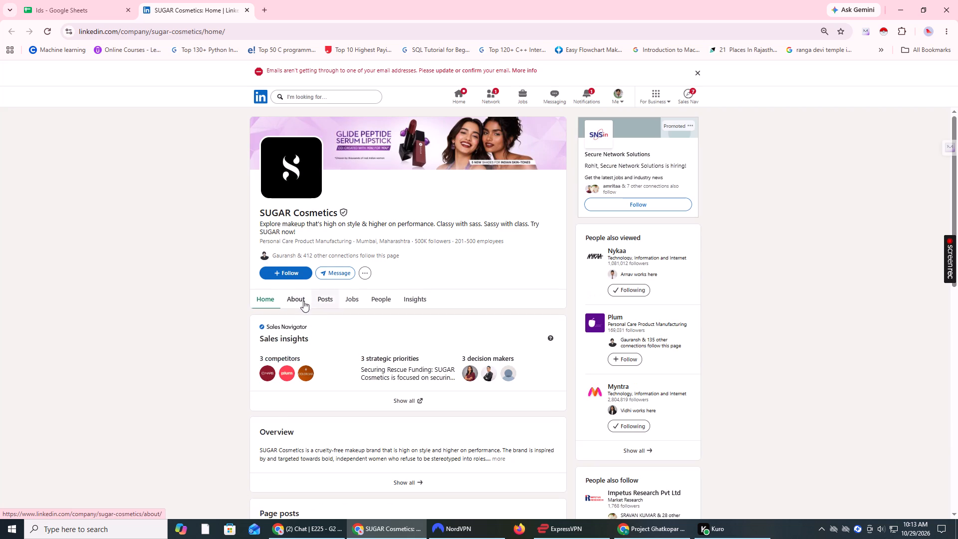
click(302, 300)
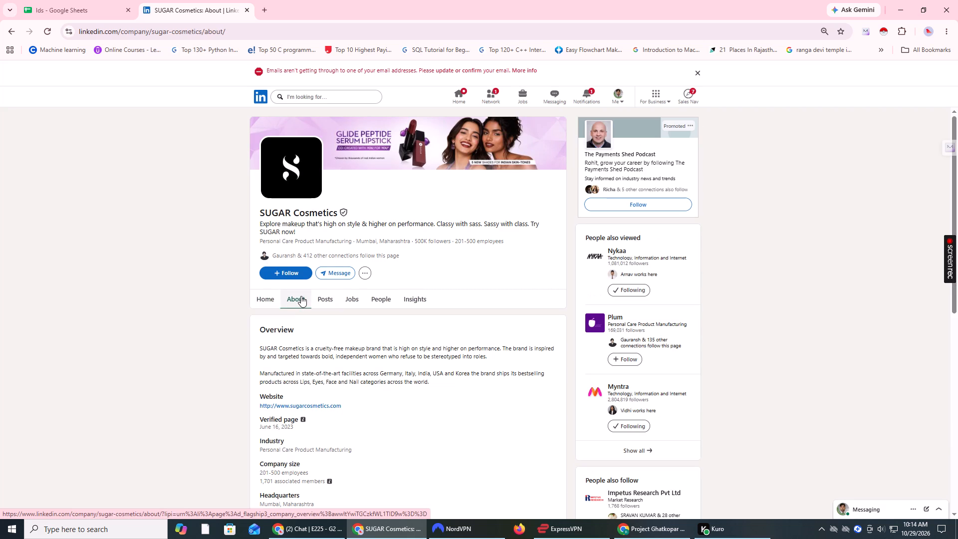
Copy SUGAR Cosmetics' industry, Personal Care Product Manufacturing, from LinkedIn into its Industry cell.
scroll(328, 358, down, 1)
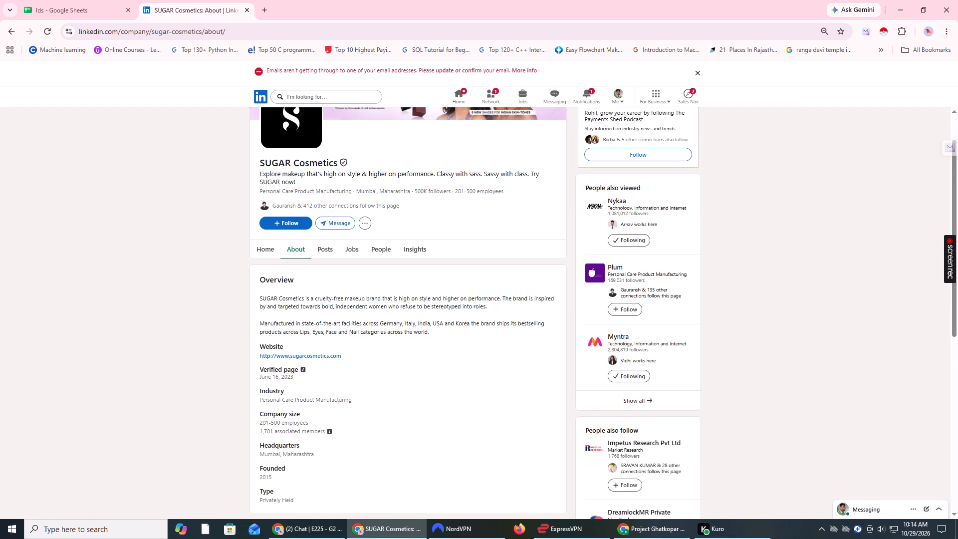
triple_click(309, 398)
key(ctrl+c)
click(59, 0)
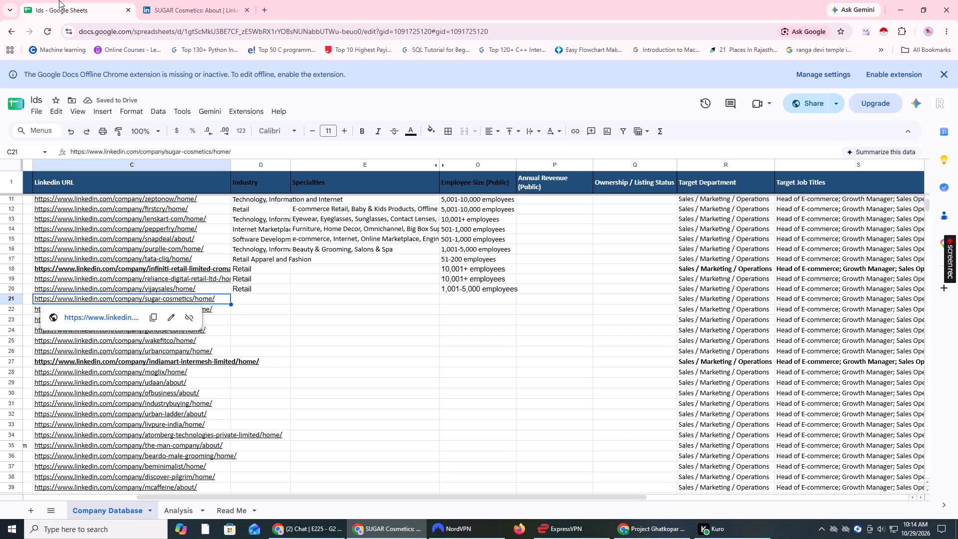
click(241, 301)
key(ctrl+v)
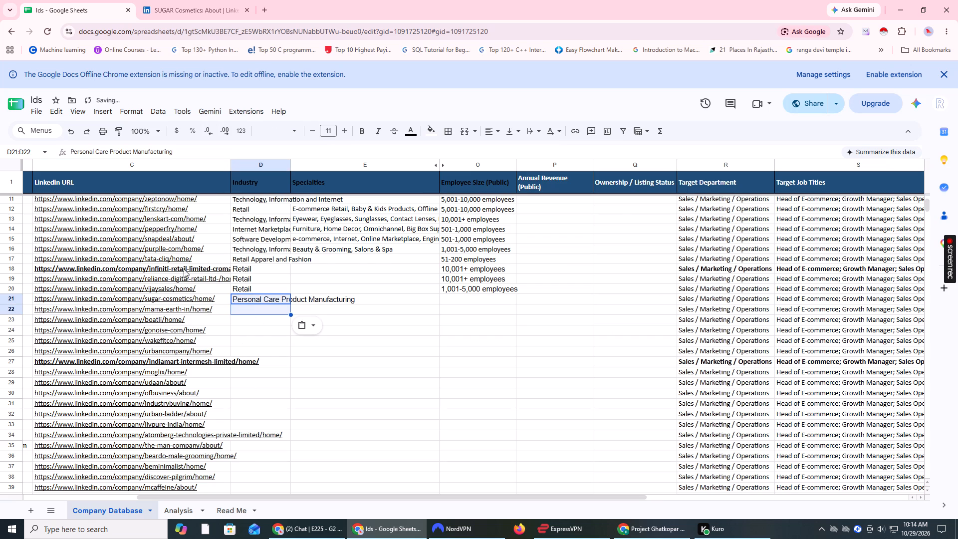
Copy SUGAR Cosmetics' company size, 201-500 employees, from LinkedIn into its Employee Size (Public) cell.
click(210, 0)
scroll(300, 453, down, 2)
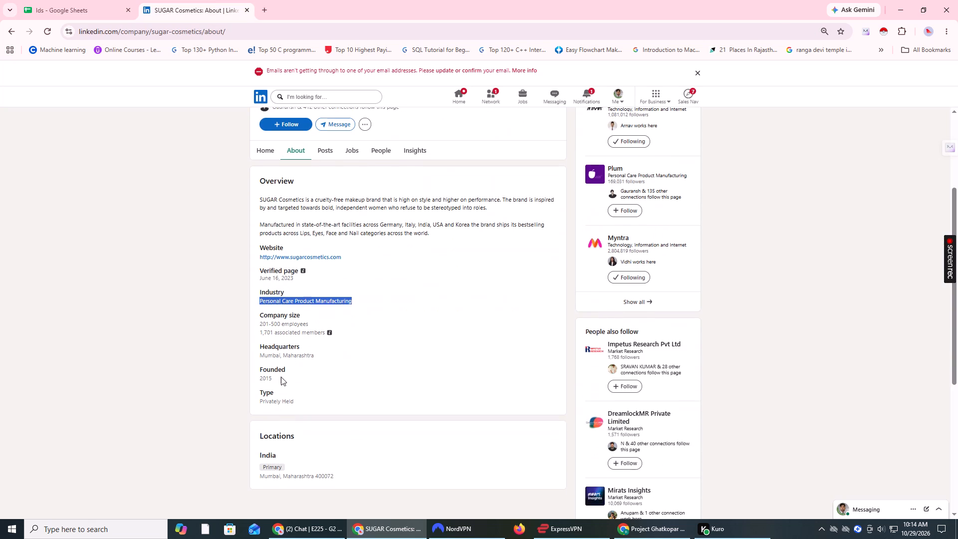
triple_click(282, 322)
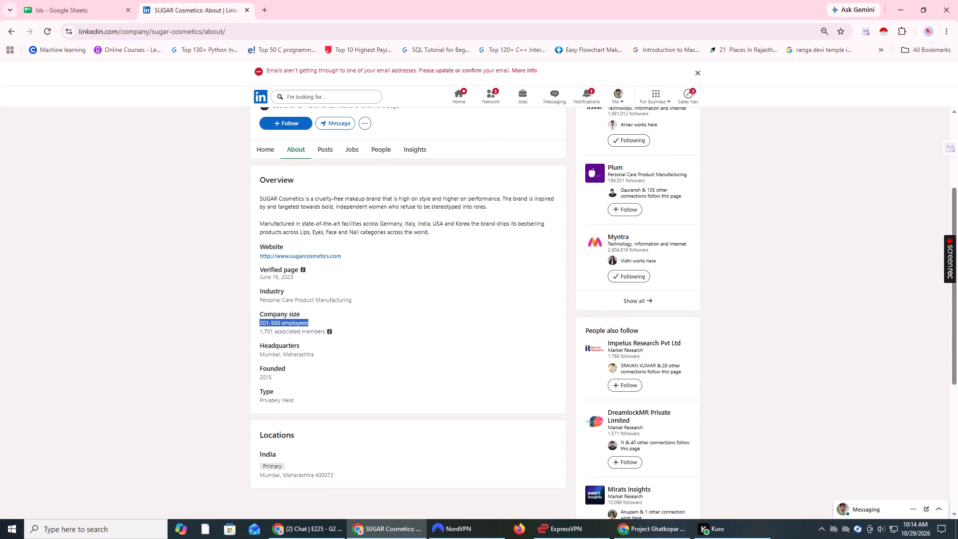
key(ctrl+c)
click(92, 0)
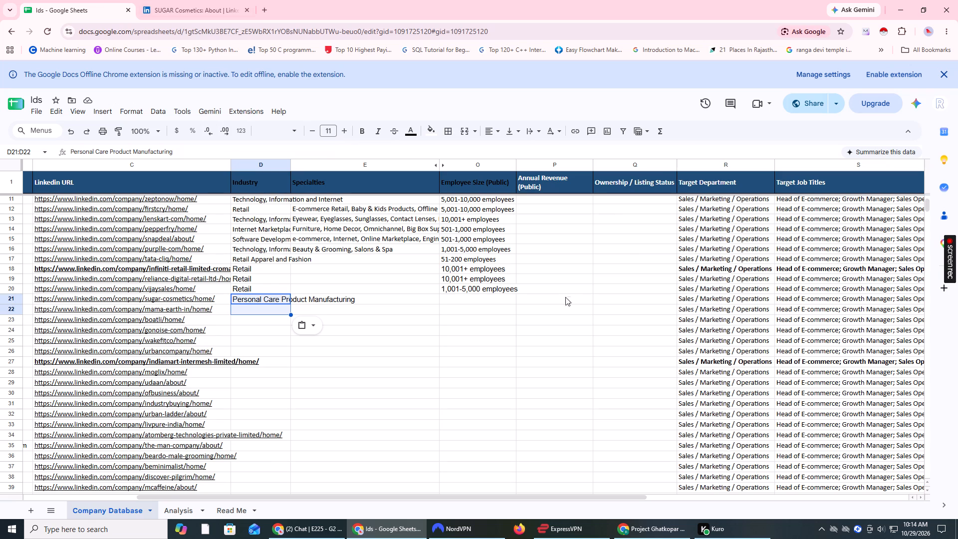
click(464, 302)
key(ctrl+v)
click(375, 324)
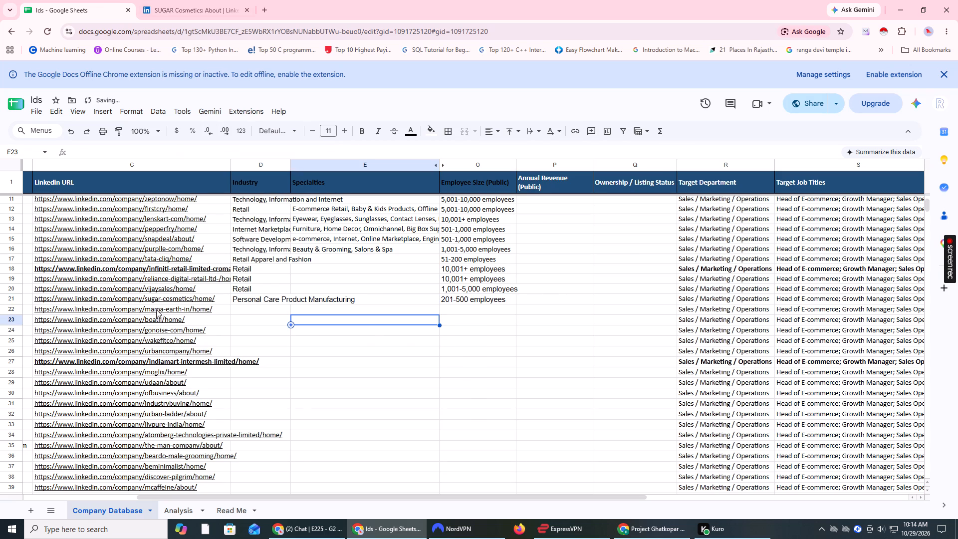
Open the About section of Mamaearth's LinkedIn page from its link in the sheet, closing the SUGAR Cosmetics tab.
click(160, 306)
click(116, 328)
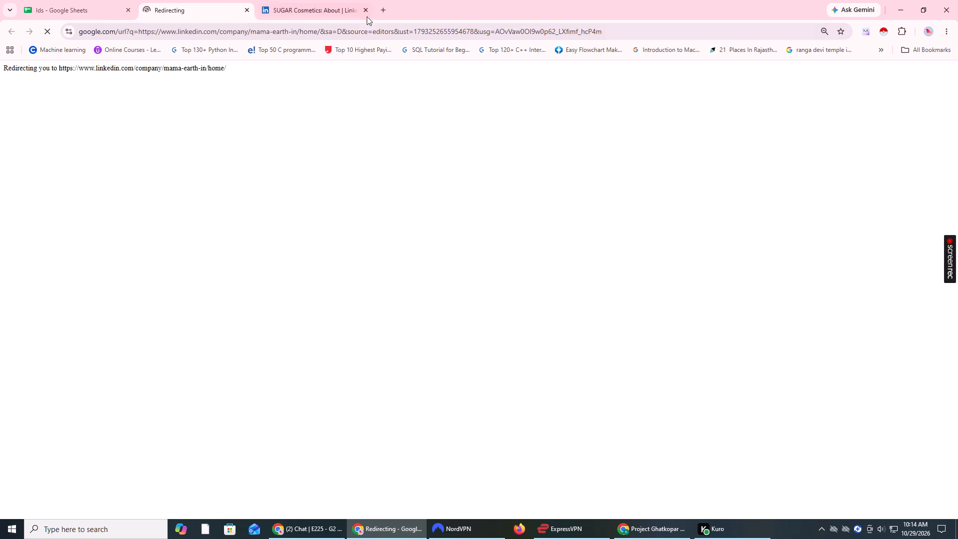
click(367, 12)
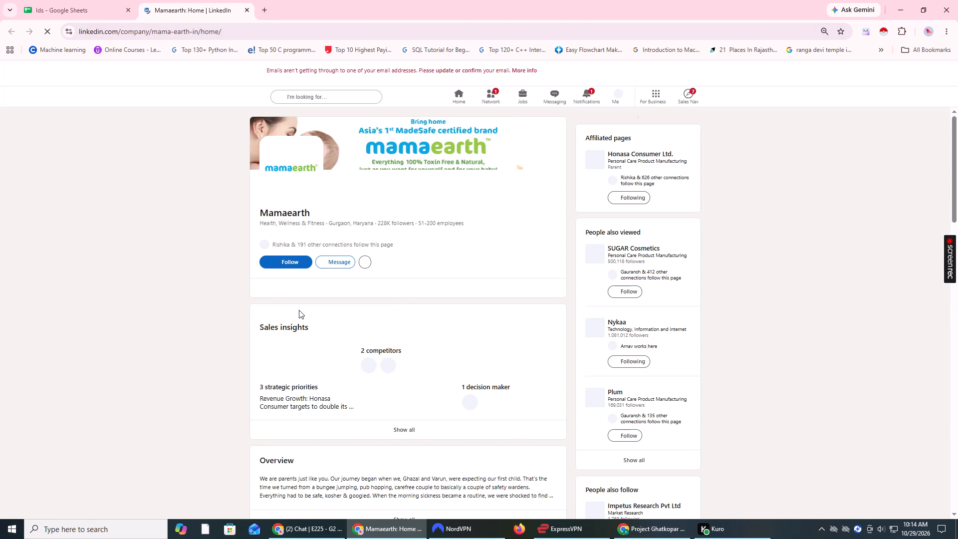
click(299, 282)
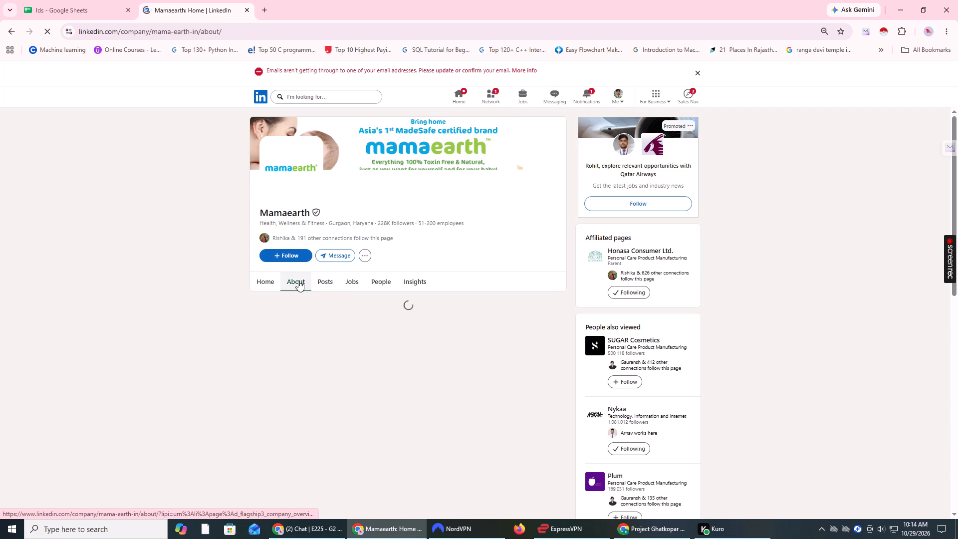
Follow Mamaearth's company page on LinkedIn.
click(283, 254)
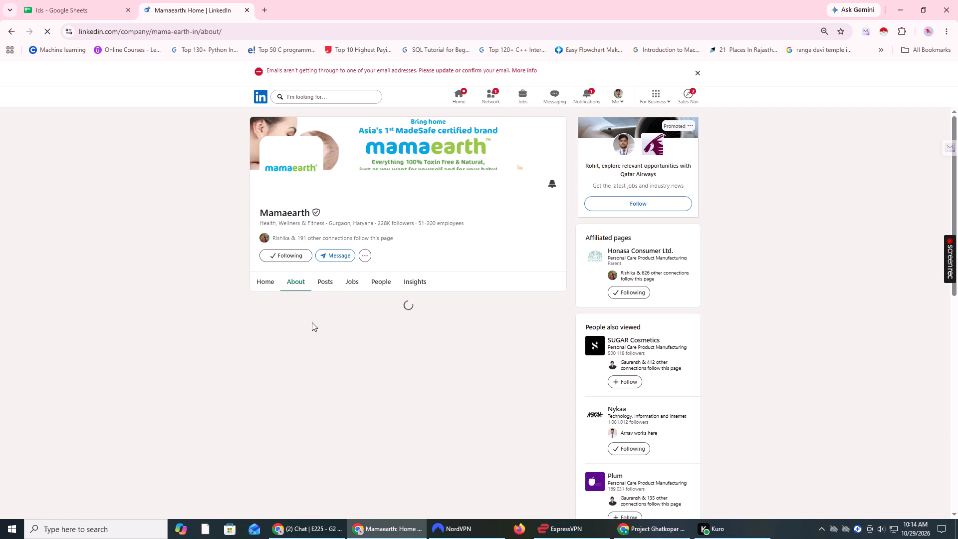
Copy Mamaearth's industry, Health, Wellness & Fitness, from LinkedIn into its Industry cell.
scroll(312, 322, down, 1)
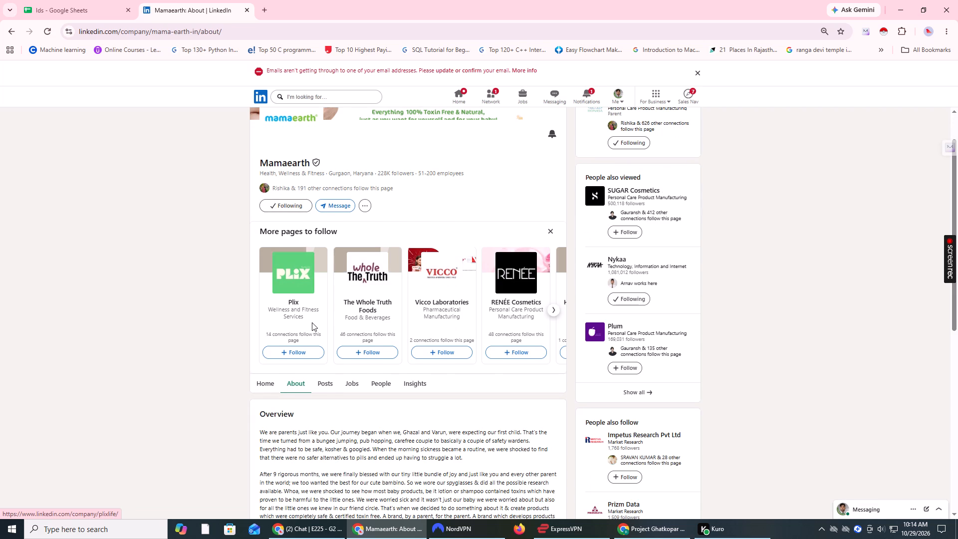
scroll(312, 322, down, 3)
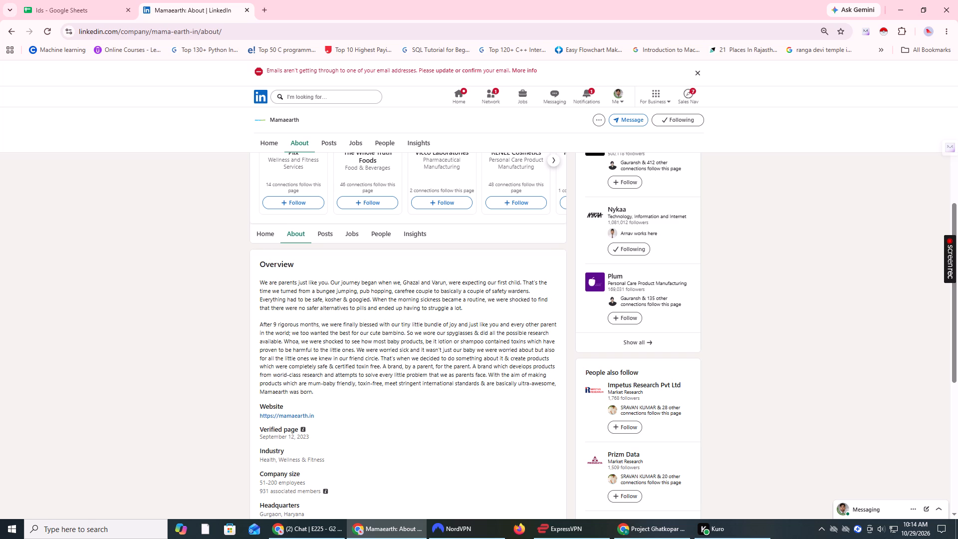
scroll(382, 331, down, 4)
triple_click(282, 259)
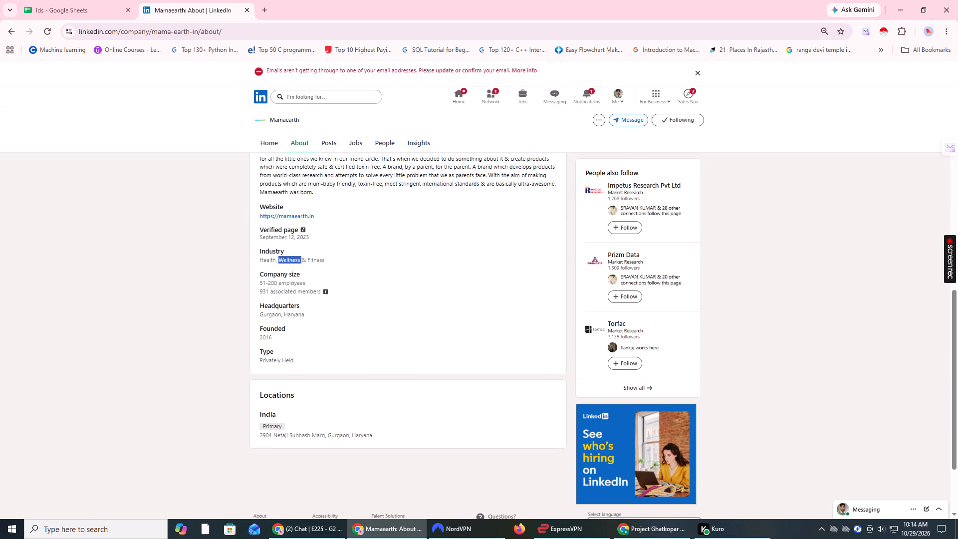
key(ctrl+c)
click(63, 0)
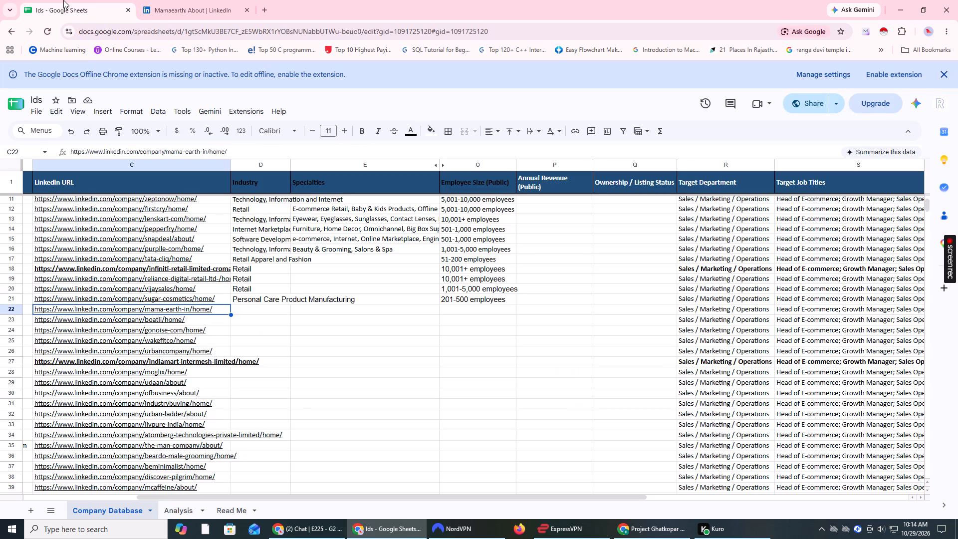
click(242, 312)
key(ctrl+v)
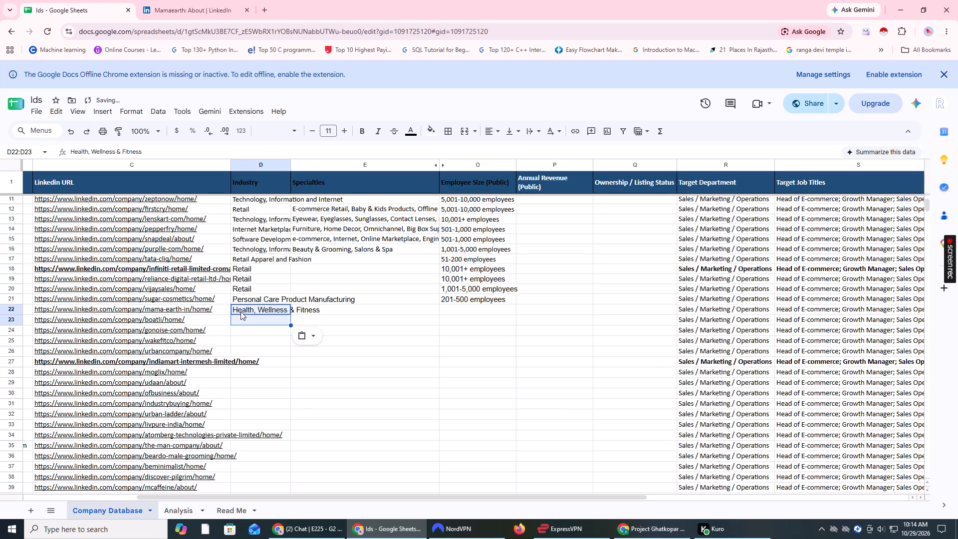
click(233, 345)
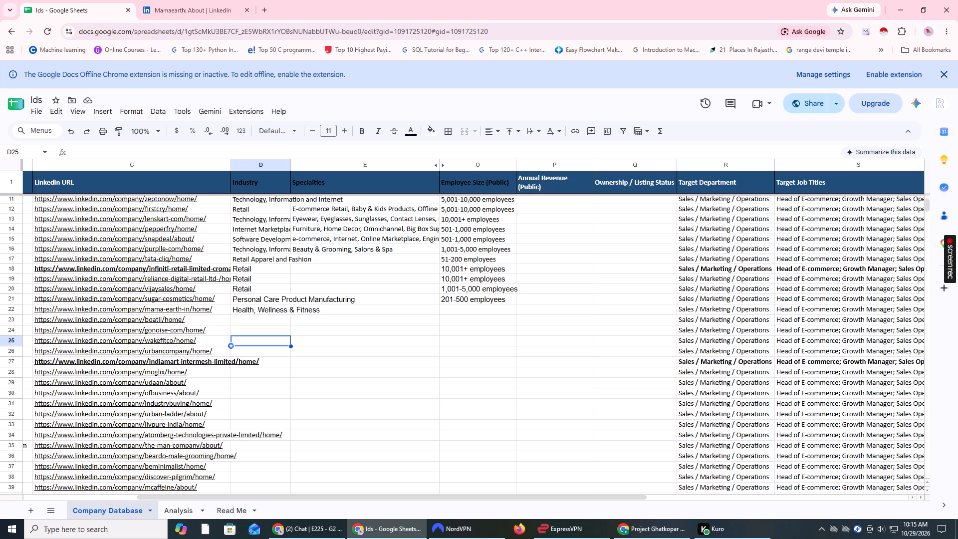
Copy Mamaearth's company size, 51-200 employees, from LinkedIn into its Employee Size (Public) cell.
click(184, 0)
triple_click(277, 281)
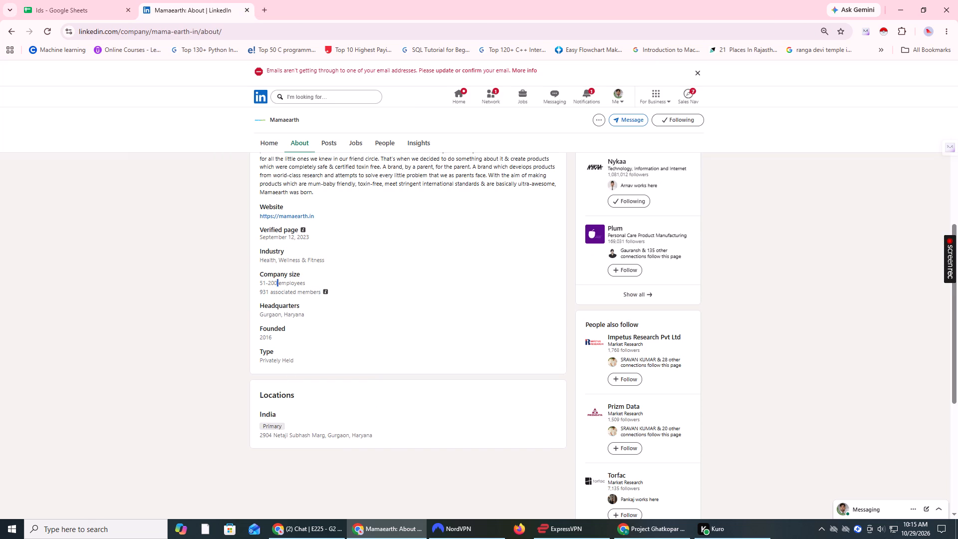
key(ctrl+c)
click(89, 0)
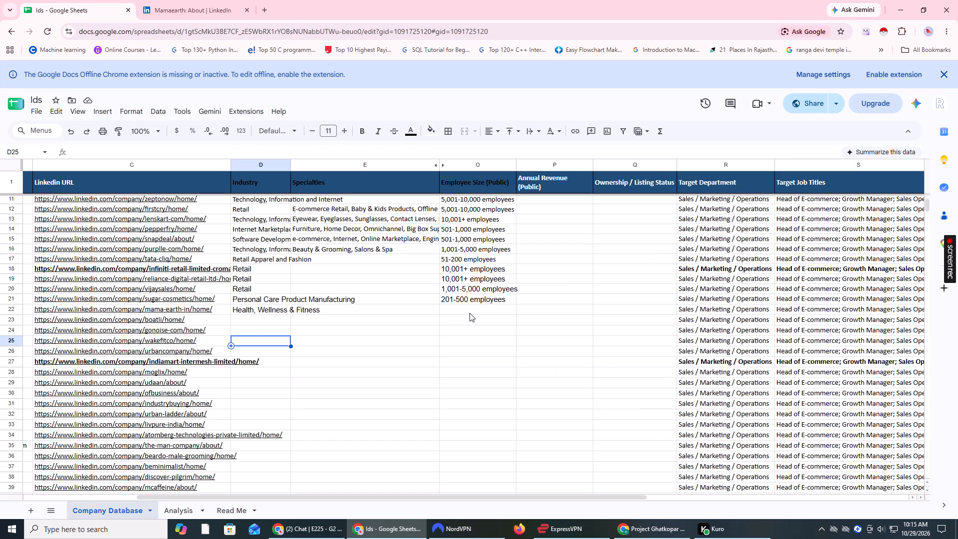
click(463, 308)
key(ctrl+v)
click(354, 320)
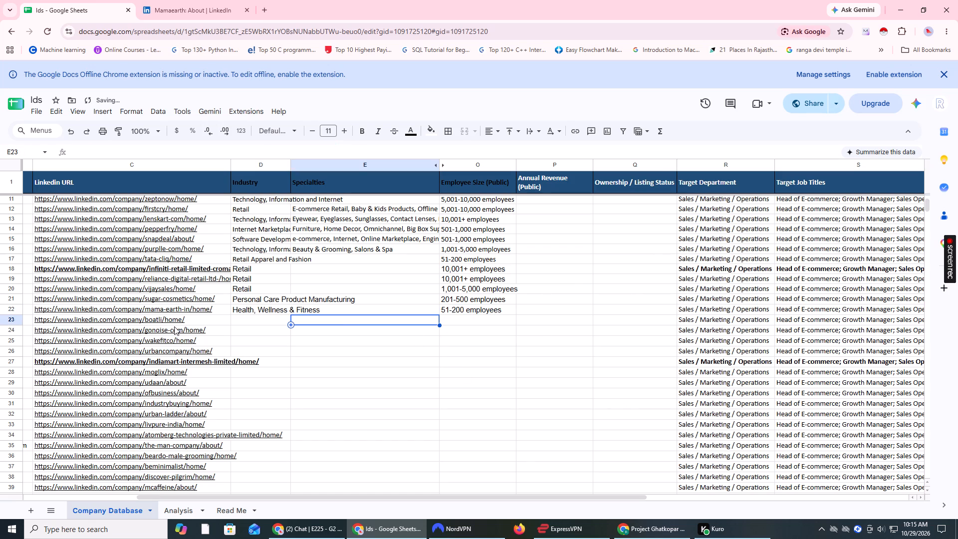
Open the About section of Boat's LinkedIn page from its link in the sheet, closing the Mamaearth tab.
click(157, 317)
click(111, 341)
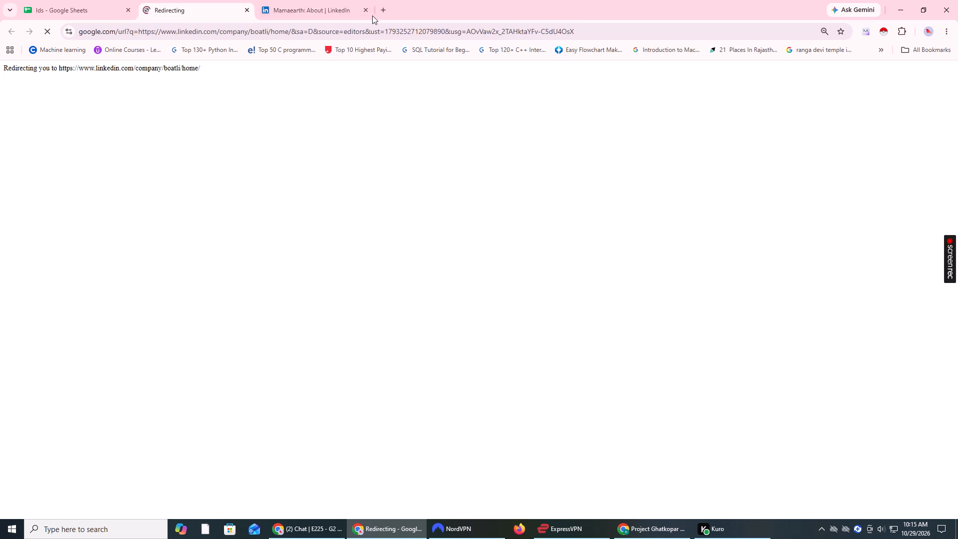
click(364, 11)
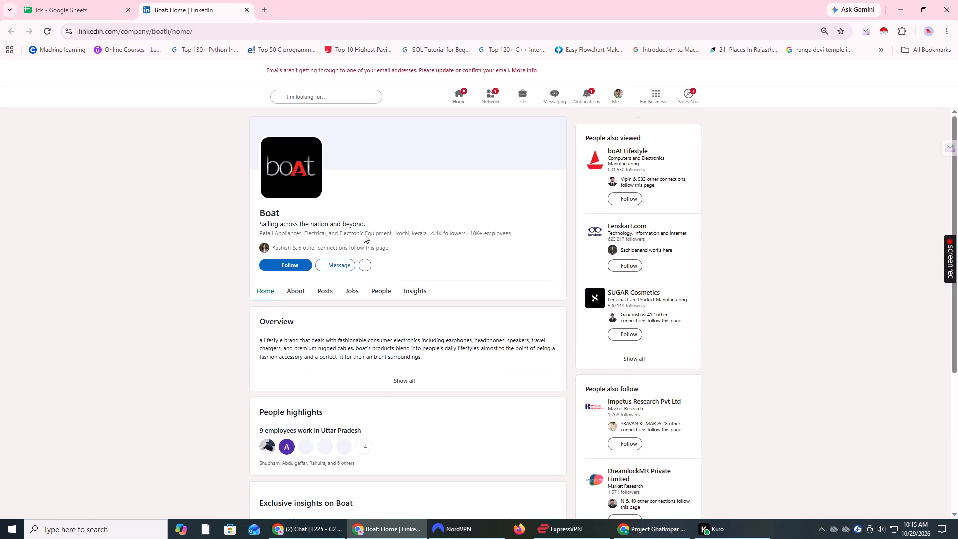
click(291, 290)
Copy Boat's industry, Retail Appliances, Electrical, and Electronic Equipment, from LinkedIn into its Industry cell.
scroll(337, 280, down, 1)
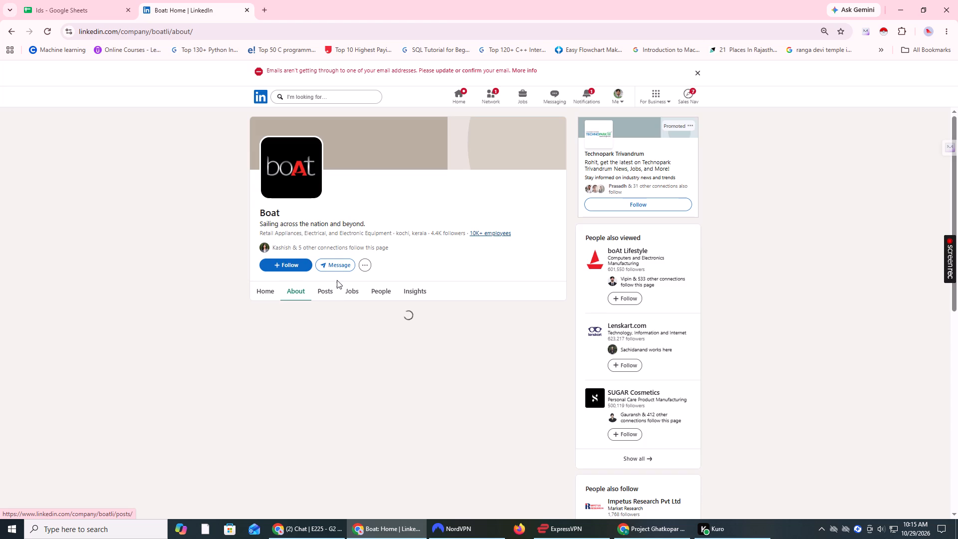
scroll(337, 280, down, 4)
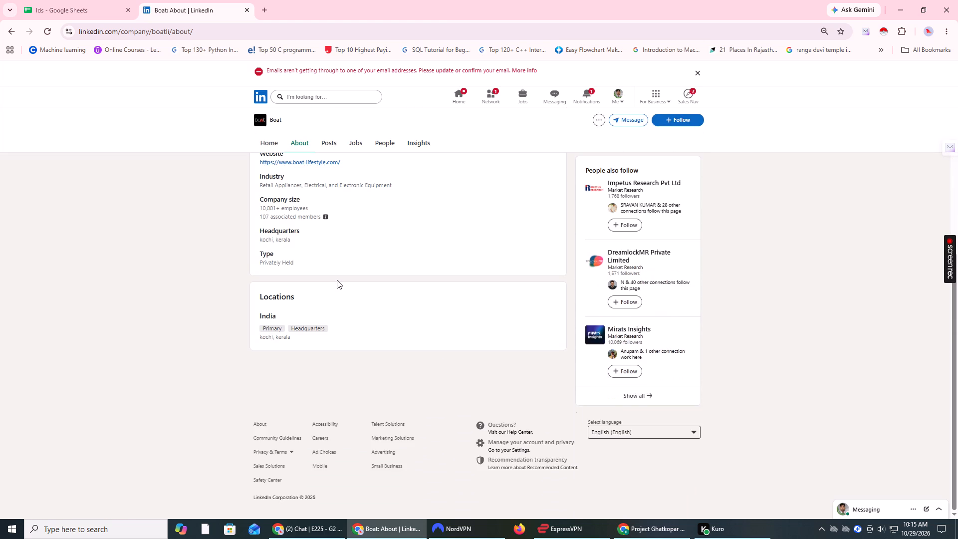
scroll(312, 322, up, 1)
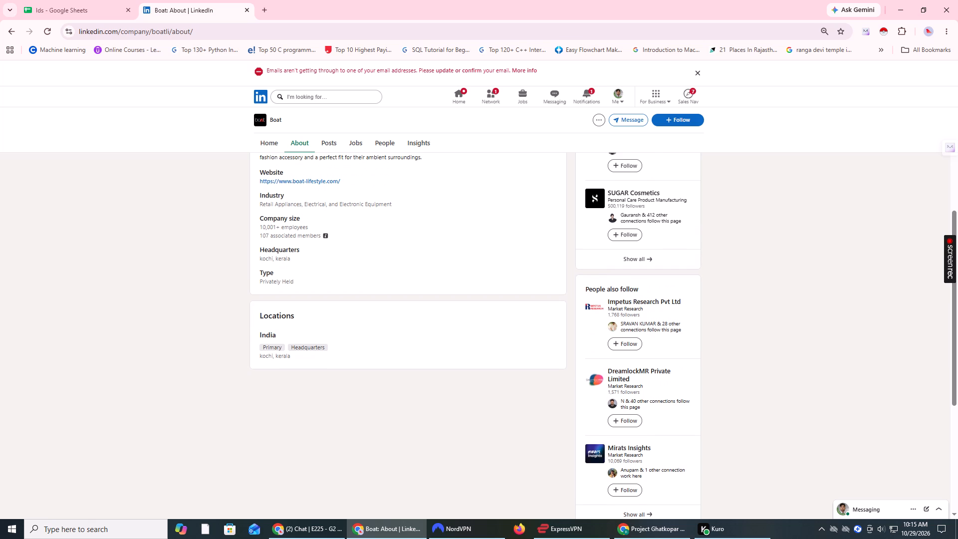
triple_click(293, 204)
key(ctrl+c)
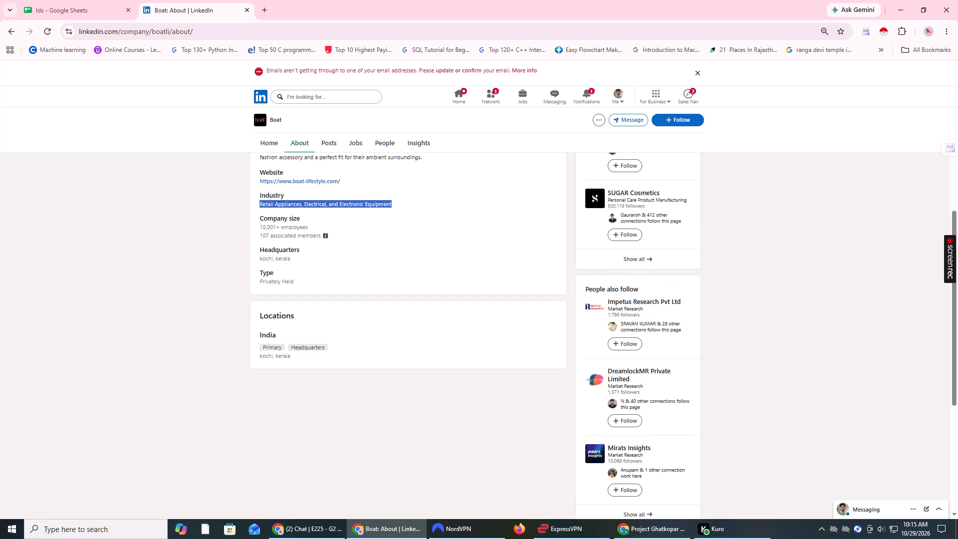
click(38, 0)
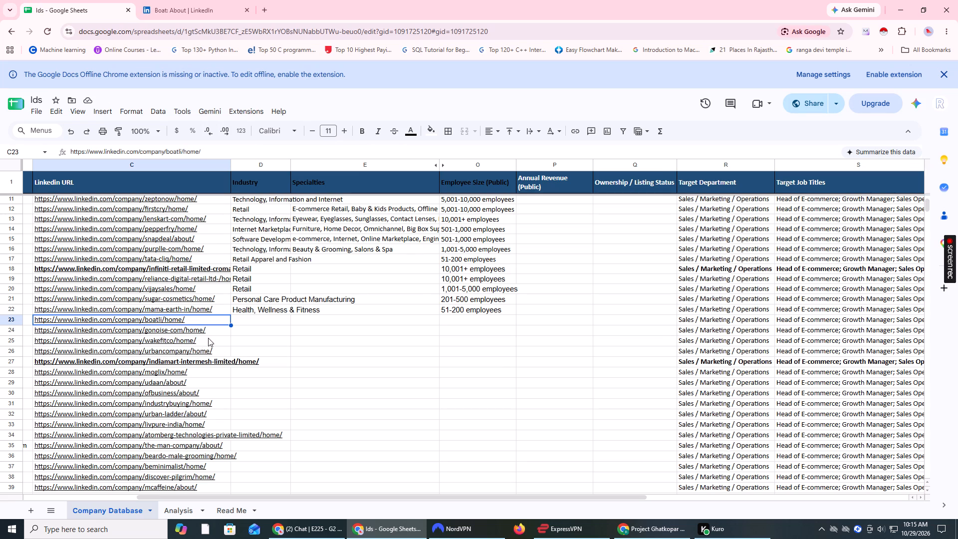
click(288, 322)
key(ctrl+v)
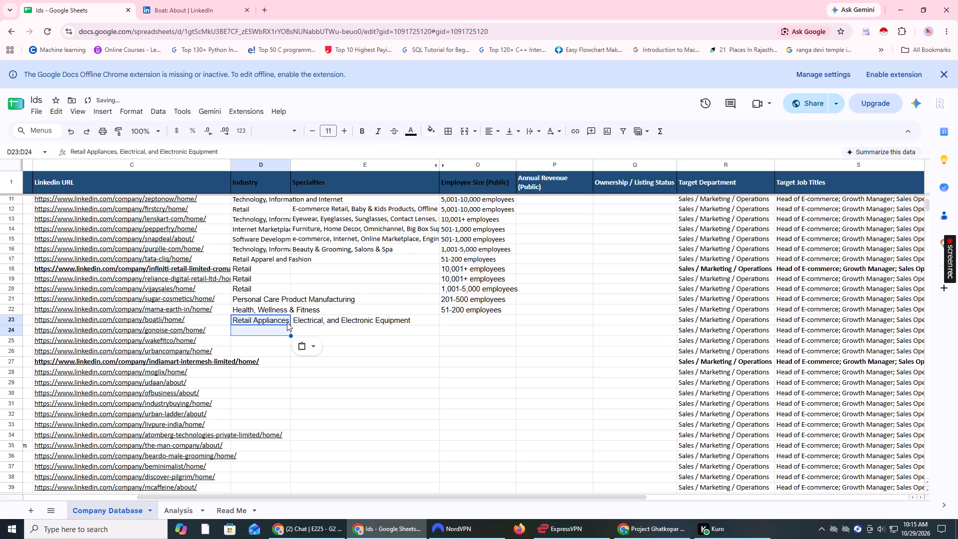
click(399, 356)
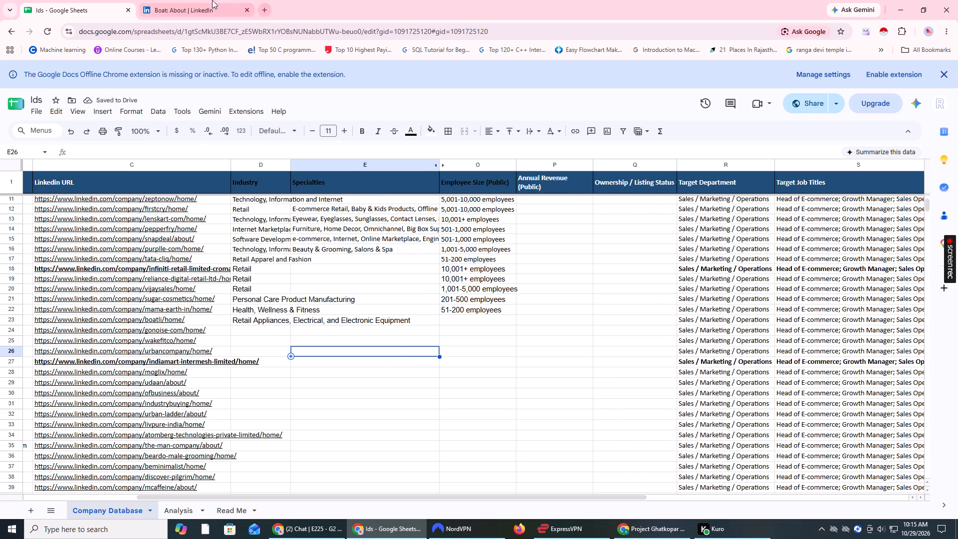
Copy Boat's company size, 10,001+ employees, from LinkedIn into its Employee Size (Public) cell.
click(209, 0)
triple_click(286, 228)
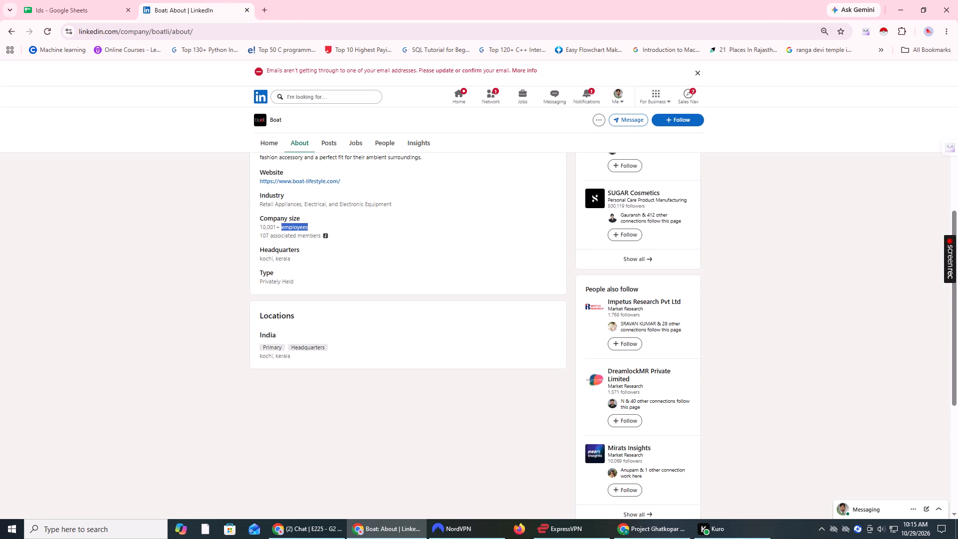
key(ctrl+c)
click(81, 0)
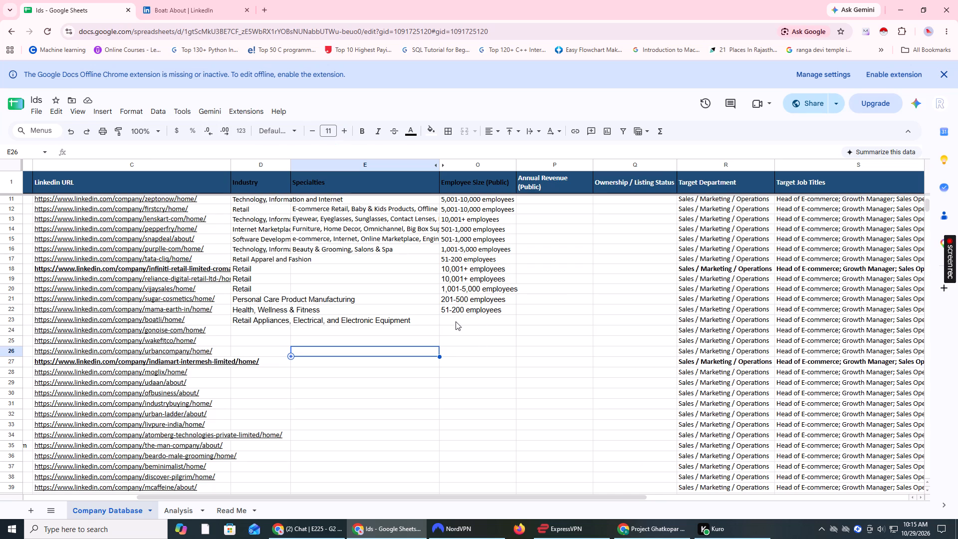
click(456, 321)
key(ctrl+v)
click(383, 336)
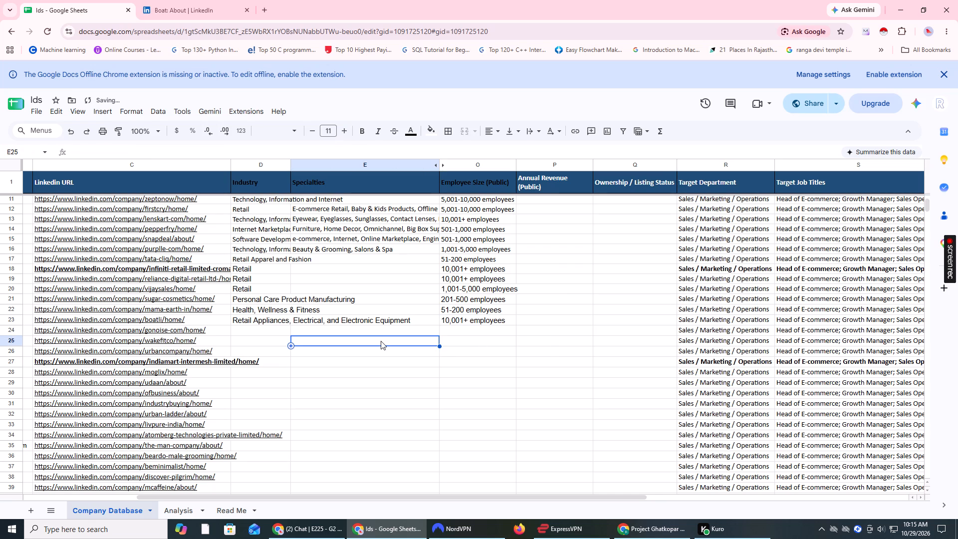
Check the LinkedIn notifications and look through the profile of the most recent profile viewer.
click(205, 0)
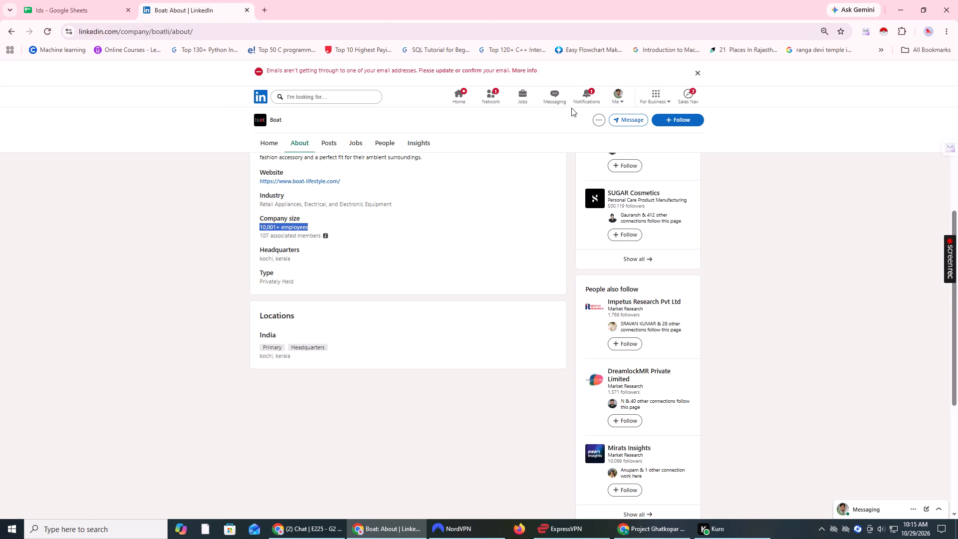
click(578, 100)
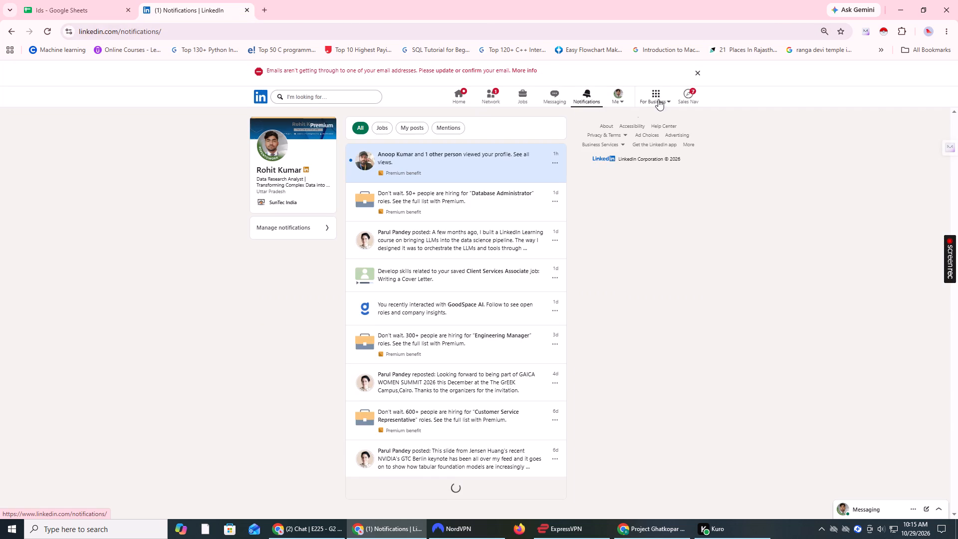
click(695, 74)
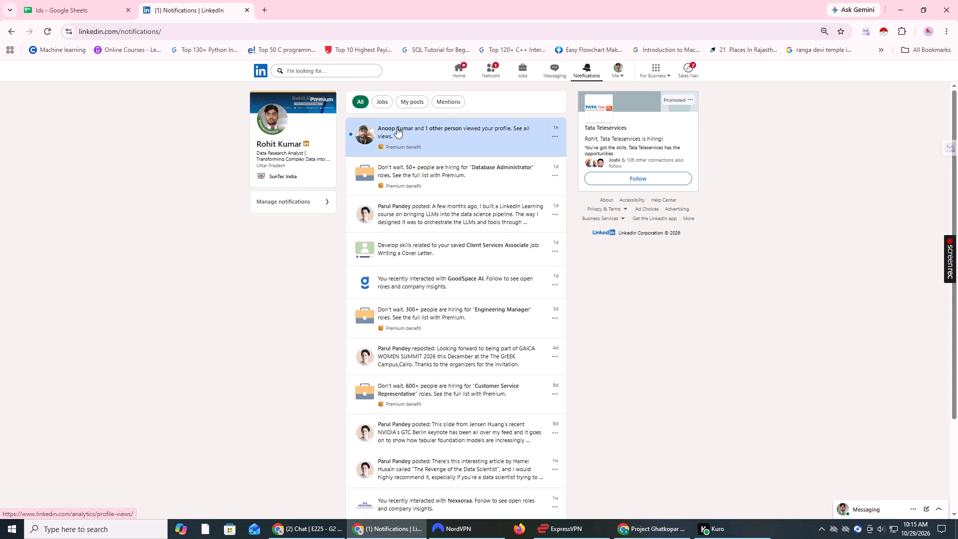
click(397, 127)
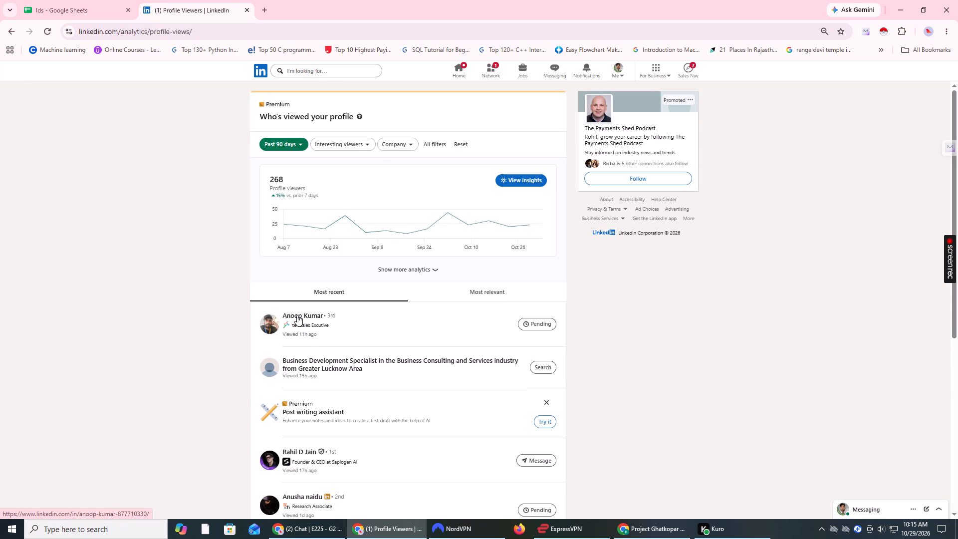
click(297, 315)
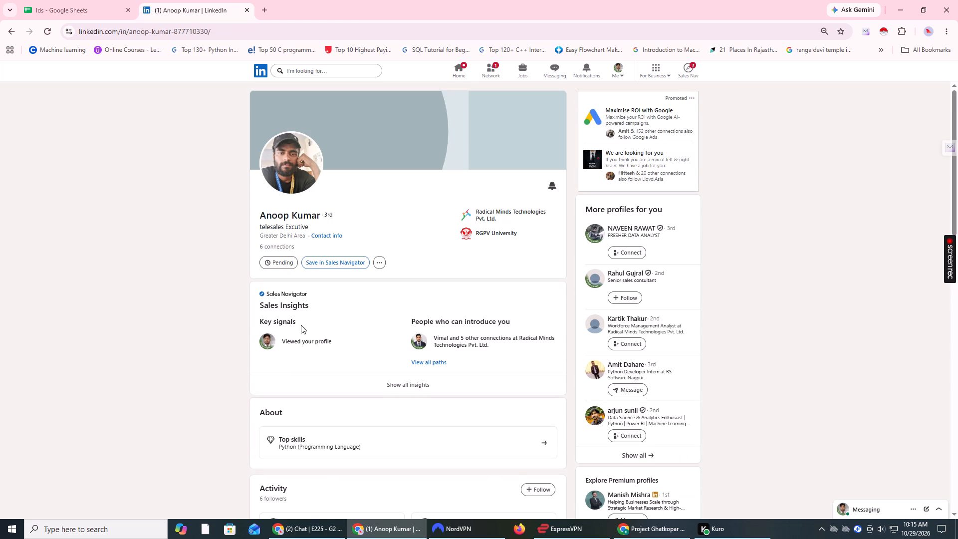
scroll(309, 333, down, 3)
scroll(309, 334, up, 1)
scroll(307, 331, down, 3)
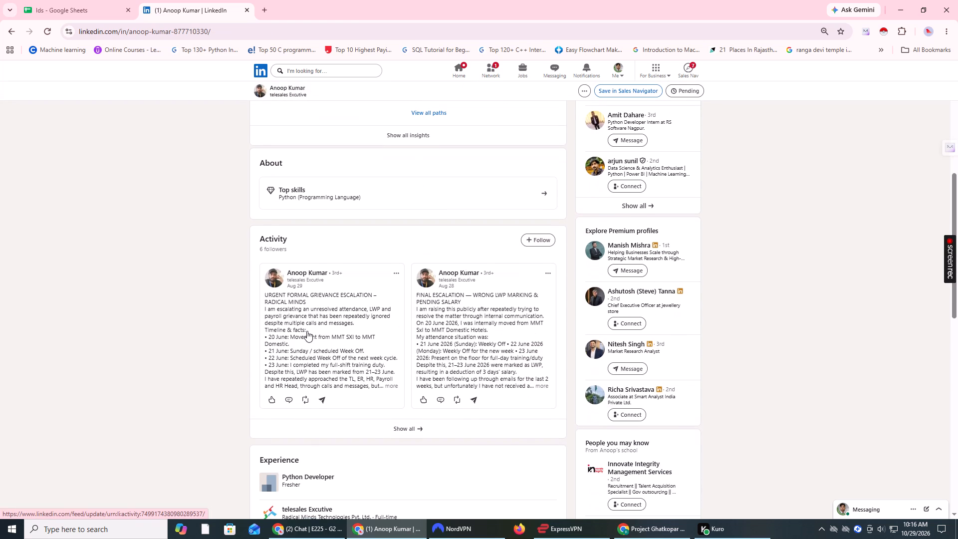
scroll(307, 330, down, 2)
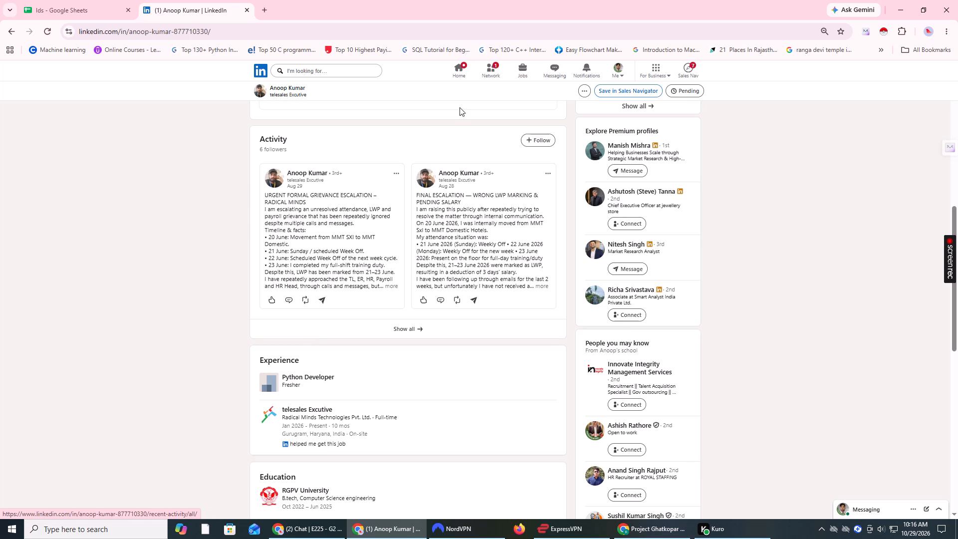
Accept Unified Mentor's invitation to subscribe to the Kre8ly Insights newsletter on LinkedIn, closing the LinkedIn tab.
click(487, 69)
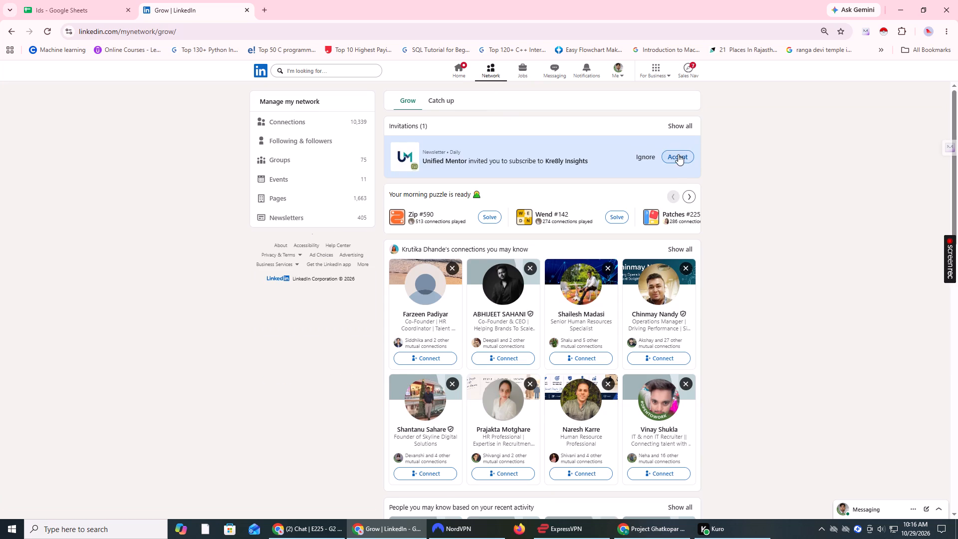
click(678, 156)
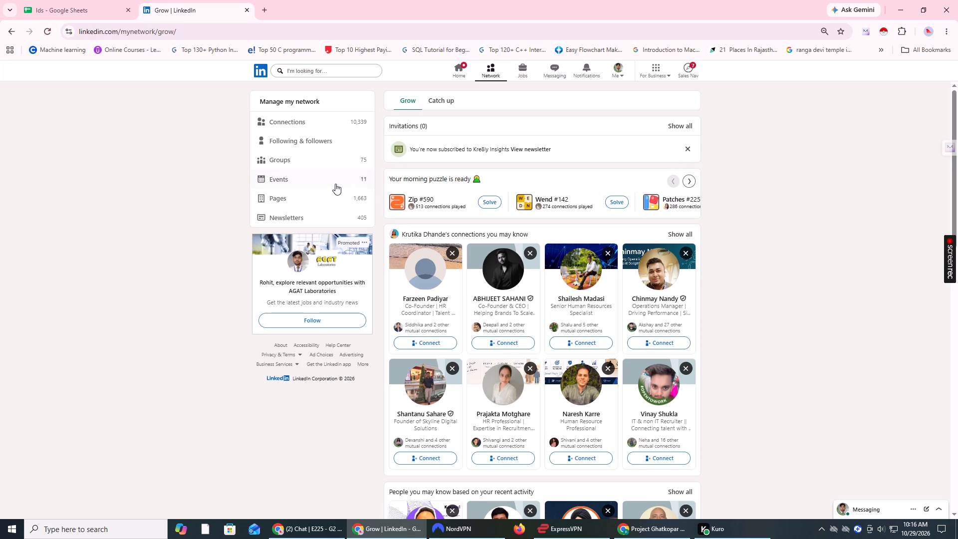
click(244, 8)
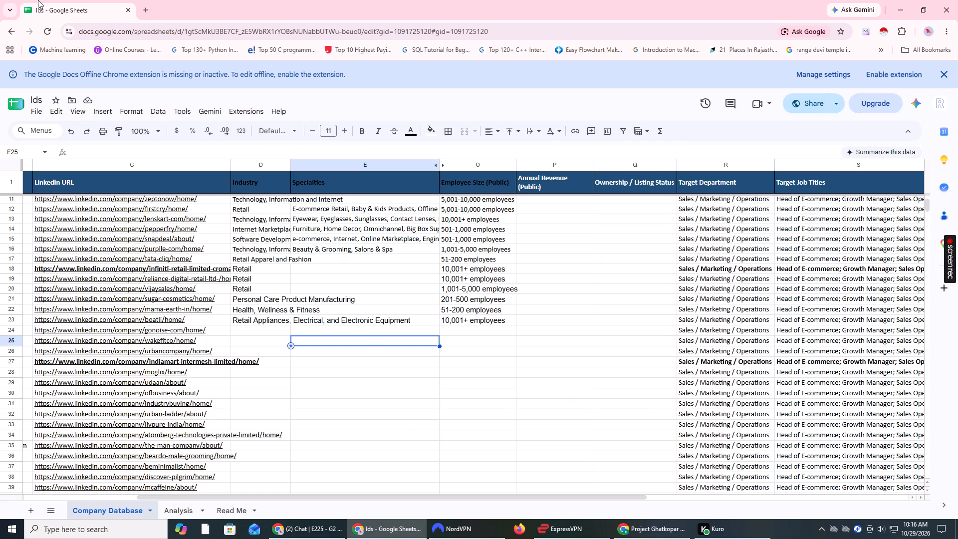
Open the About section of Noise's LinkedIn page from its gonoise-com link in the sheet.
click(267, 336)
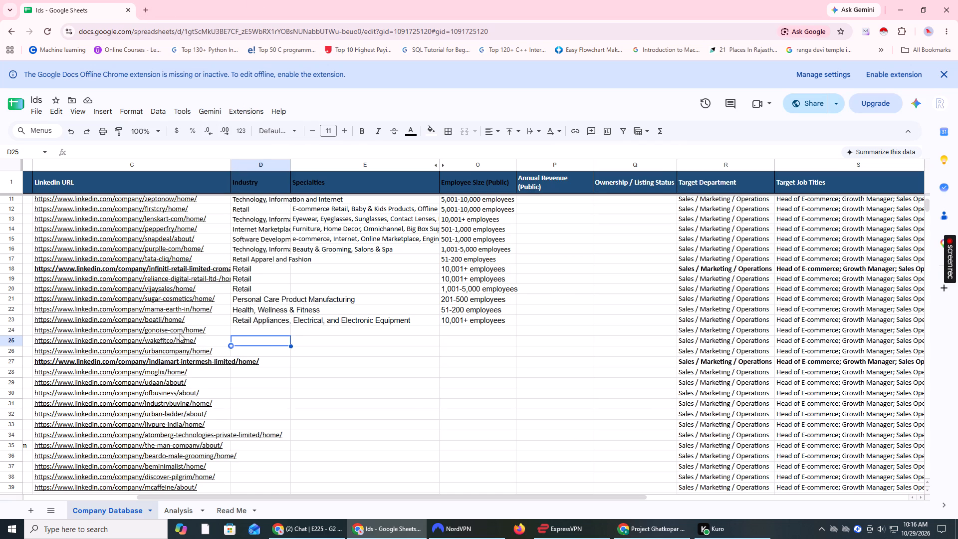
click(175, 330)
click(115, 352)
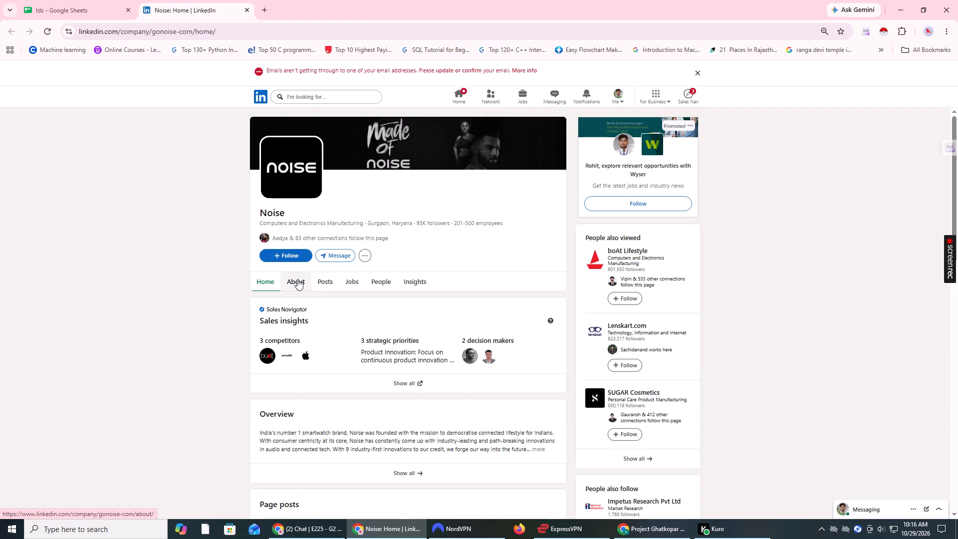
click(294, 285)
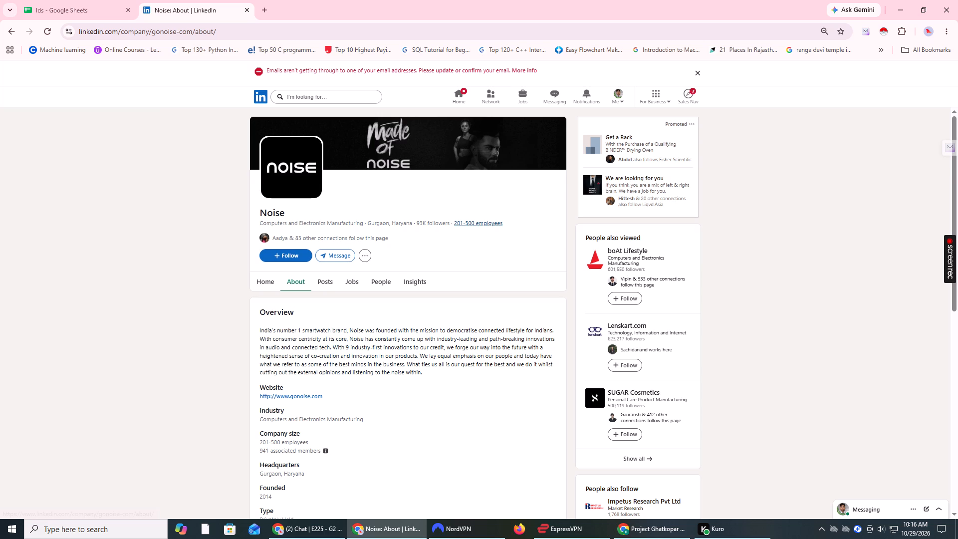
Copy Noise's industry, Computers and Electronics Manufacturing, from LinkedIn into its Industry cell.
scroll(346, 366, down, 1)
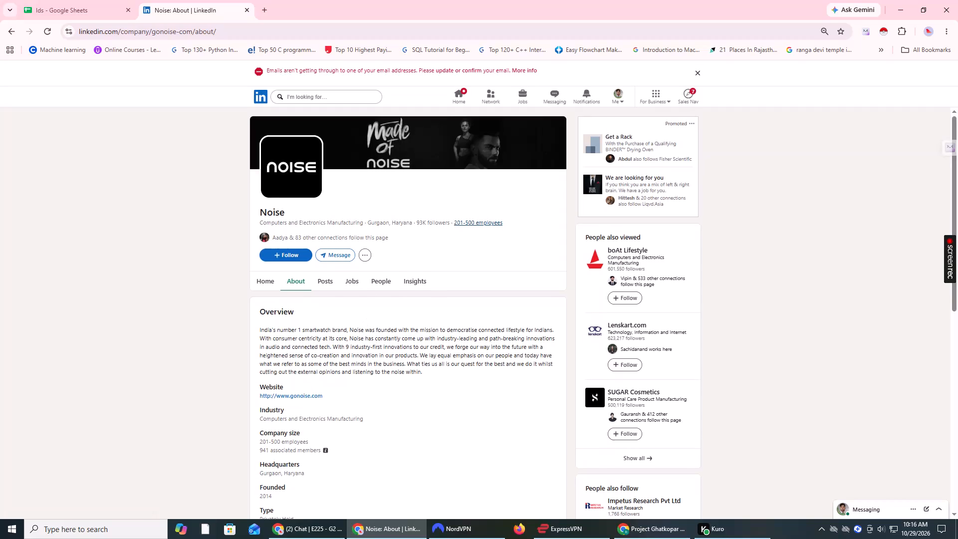
scroll(346, 366, down, 1)
triple_click(298, 320)
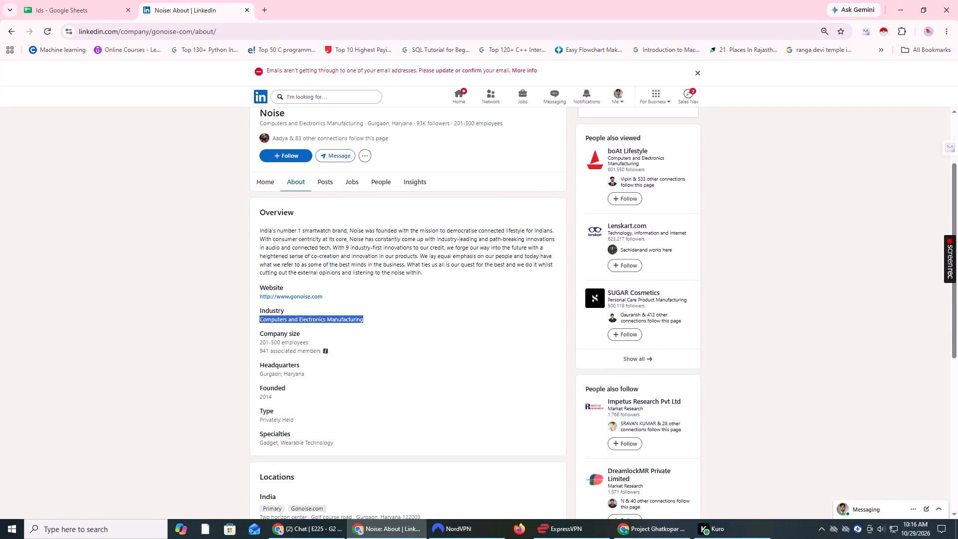
key(ctrl+c)
click(100, 0)
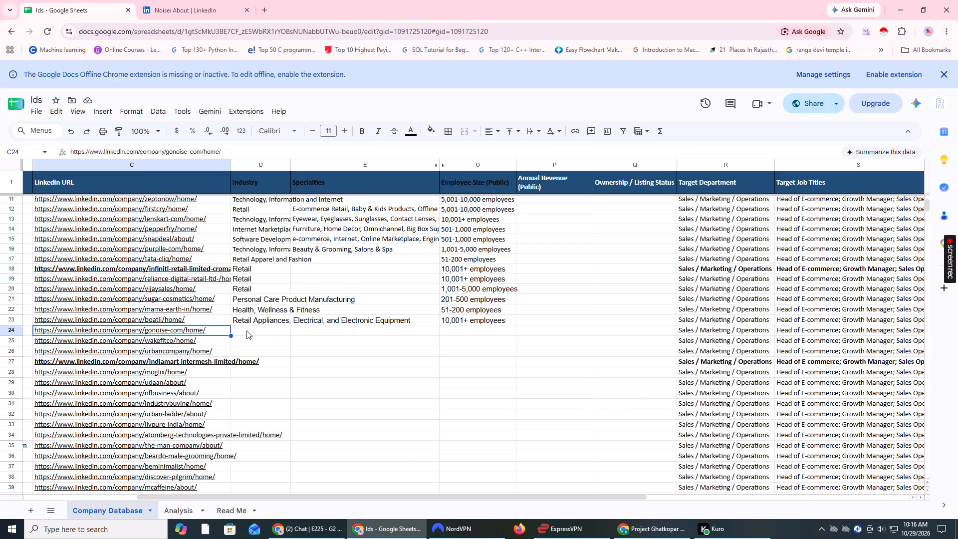
click(246, 331)
key(ctrl+v)
Copy Noise's specialties, Gadget, Wearable Technology, from LinkedIn into its Specialties cell.
click(162, 0)
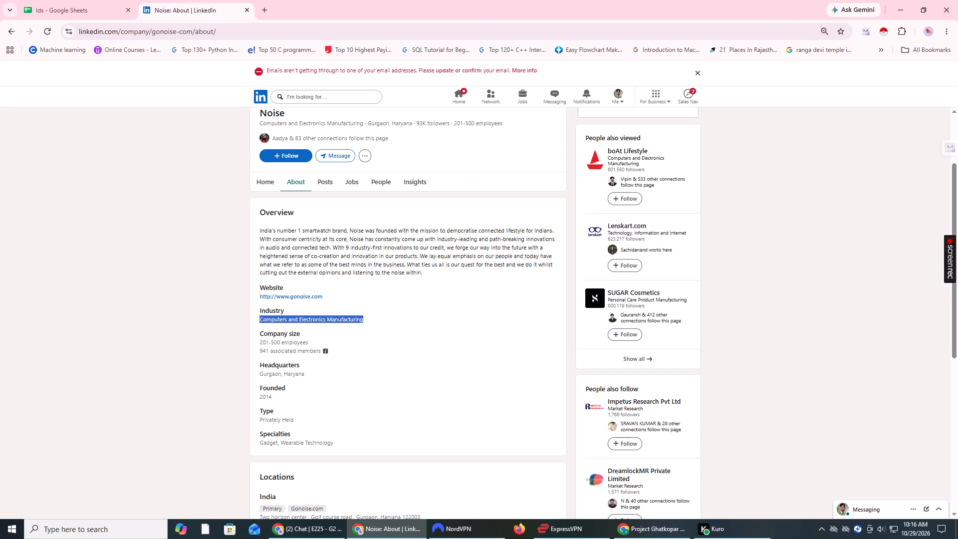
triple_click(279, 443)
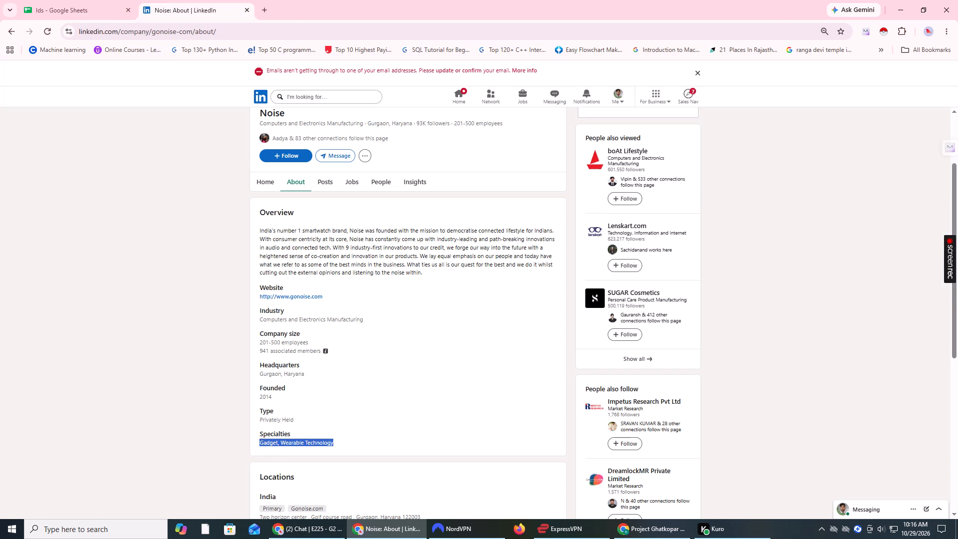
key(ctrl+c)
click(77, 0)
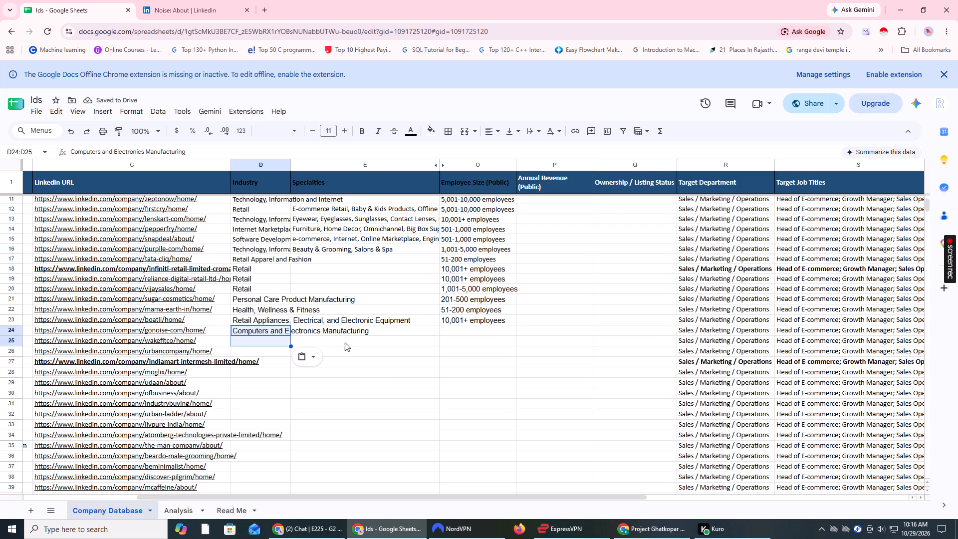
click(333, 329)
key(ctrl+v)
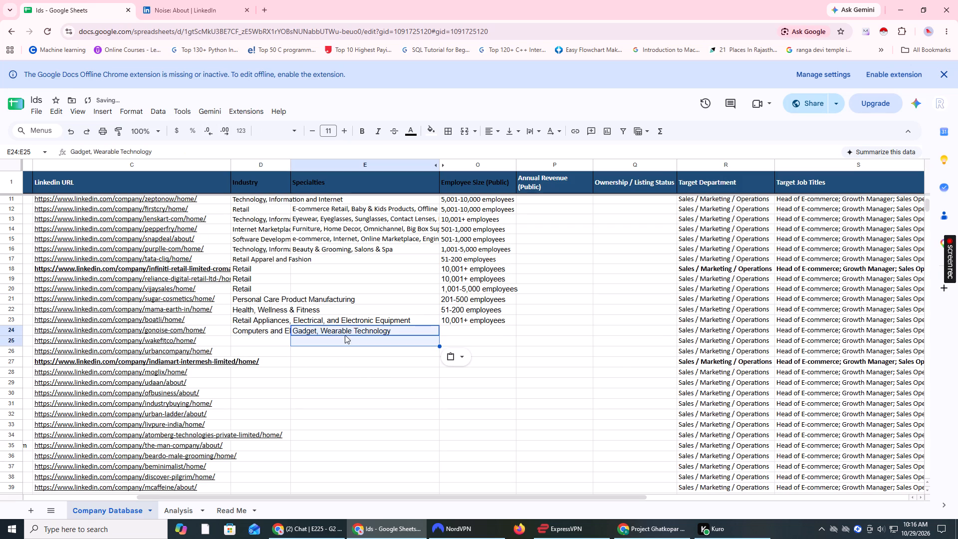
Copy Noise's company size, 201-500 employees, from LinkedIn into its Employee Size cell.
click(78, 0)
click(153, 0)
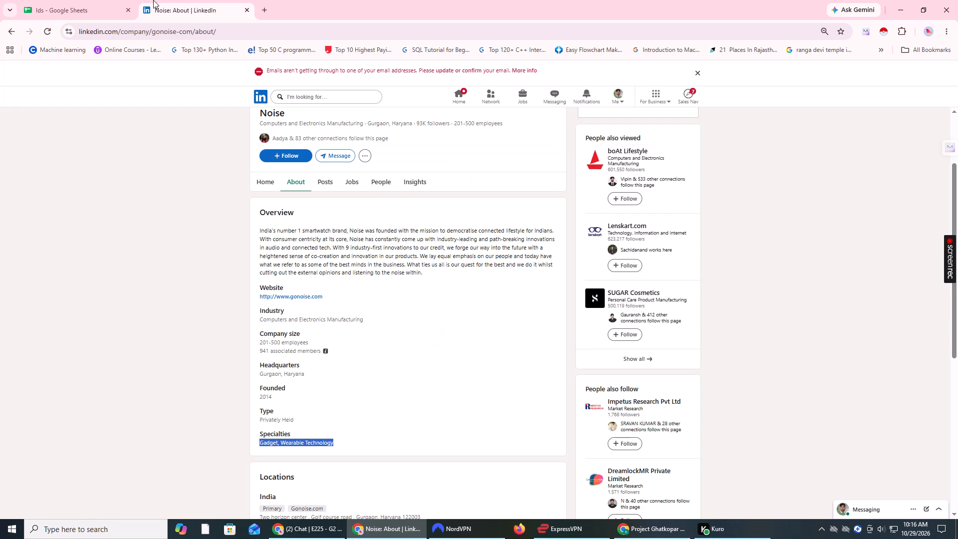
triple_click(284, 339)
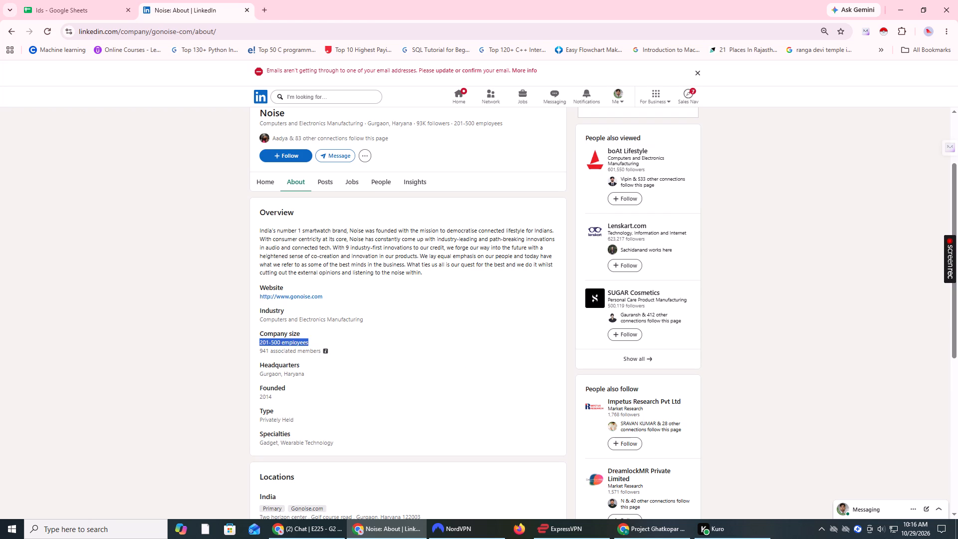
key(ctrl+c)
click(82, 0)
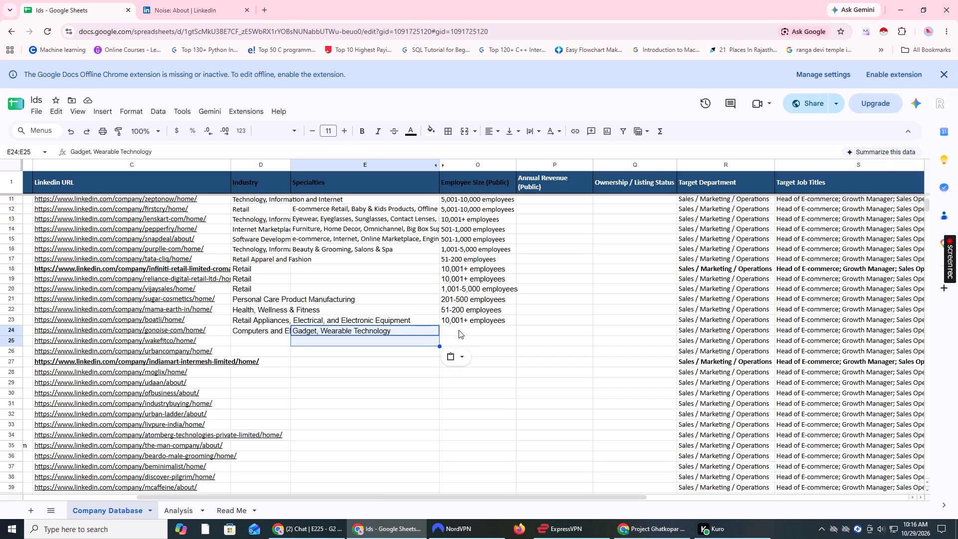
click(459, 330)
key(ctrl+v)
click(376, 349)
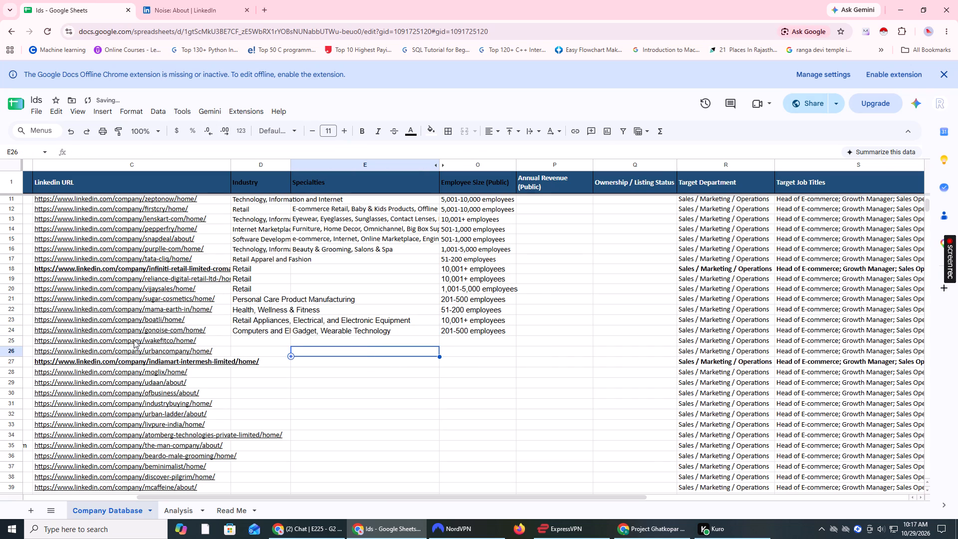
Open the About section of Wakefit's LinkedIn page from its wakefitco link in the sheet, closing the Noise tab.
click(133, 341)
click(116, 358)
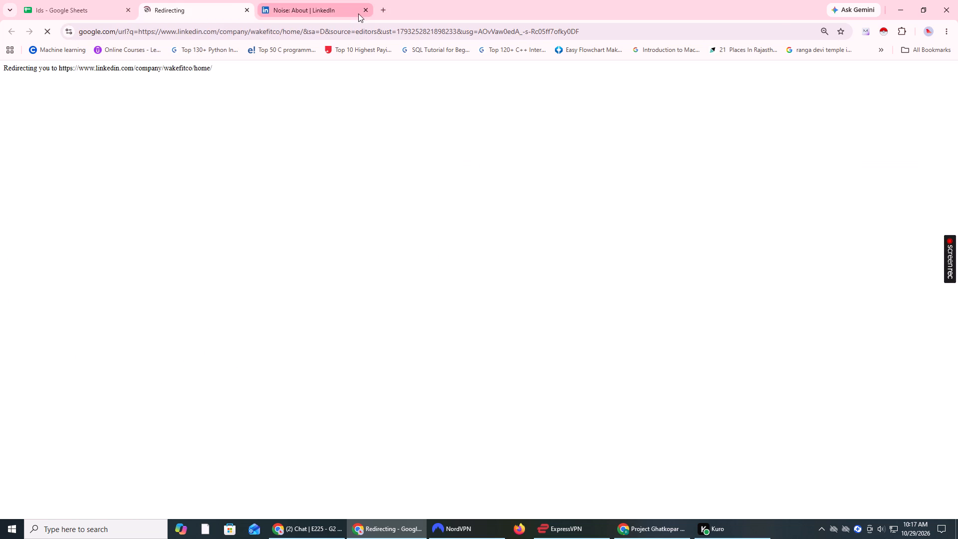
click(366, 10)
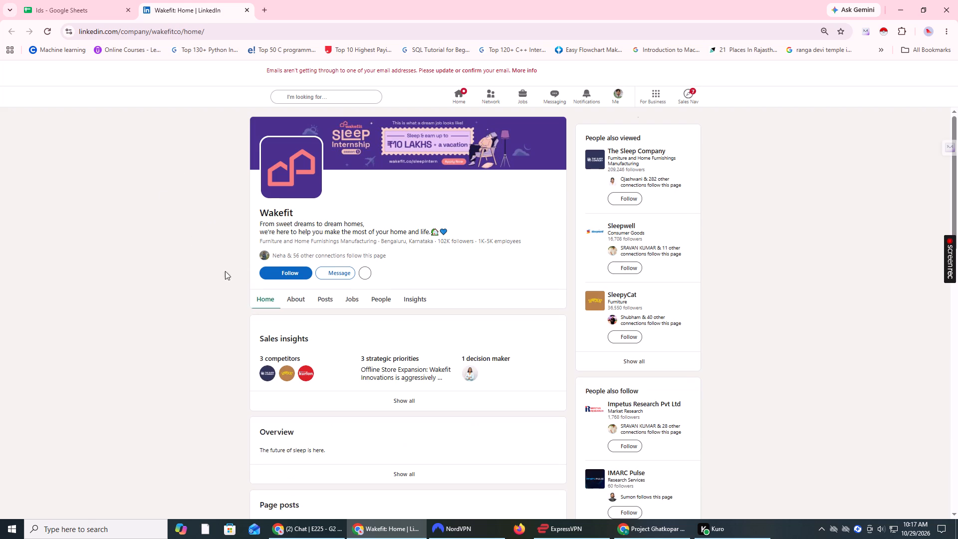
click(288, 303)
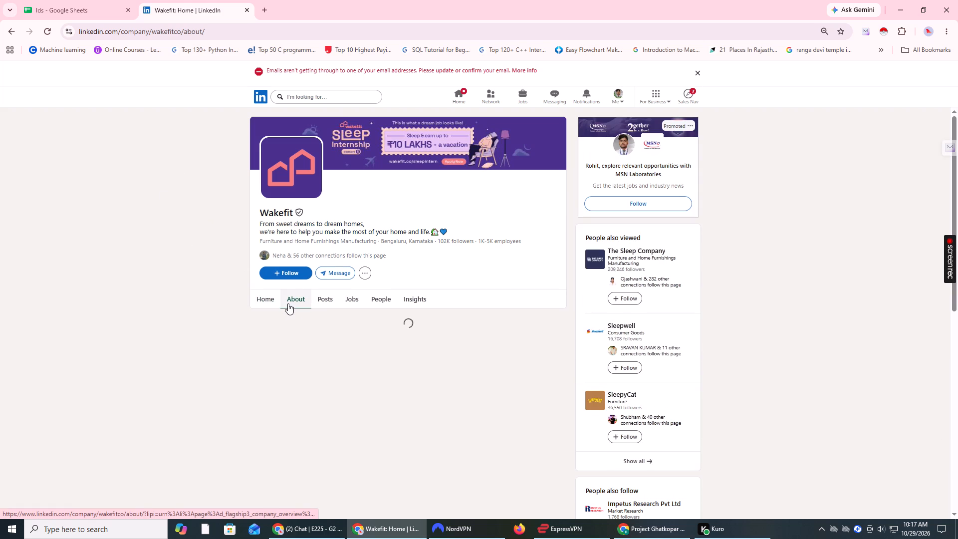
Follow Wakefit's company page on LinkedIn.
click(285, 272)
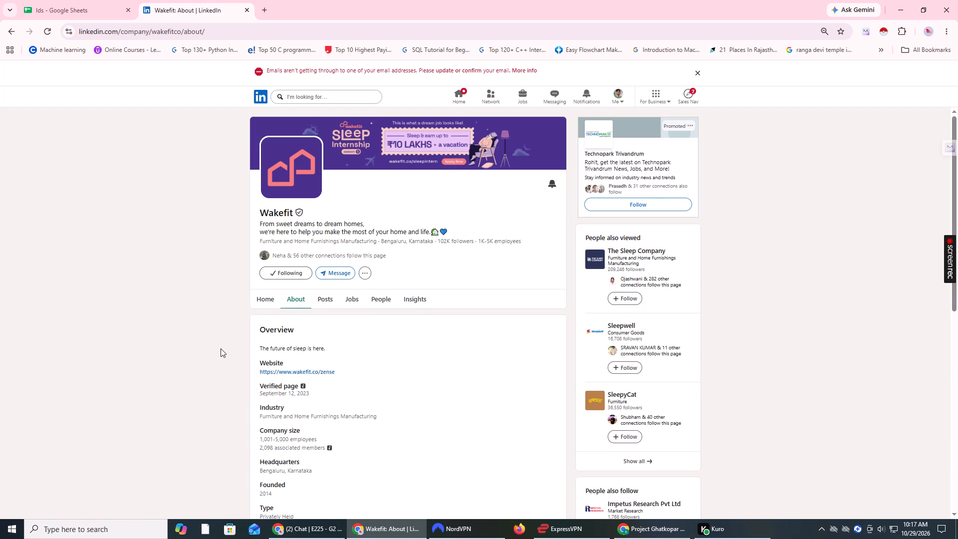
Copy Wakefit's industry, Furniture and Home Furnishings Manufacturing, from LinkedIn into its Industry cell.
scroll(221, 348, down, 4)
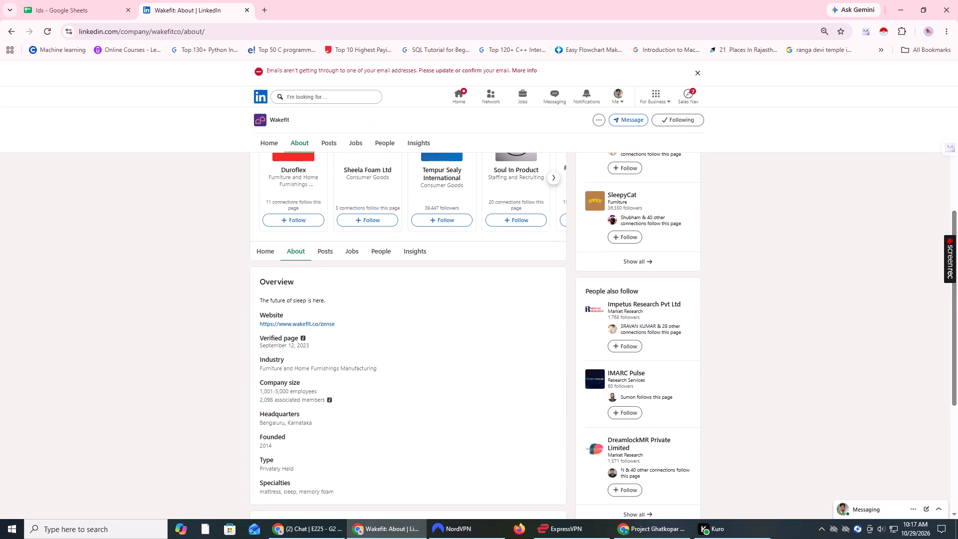
triple_click(283, 364)
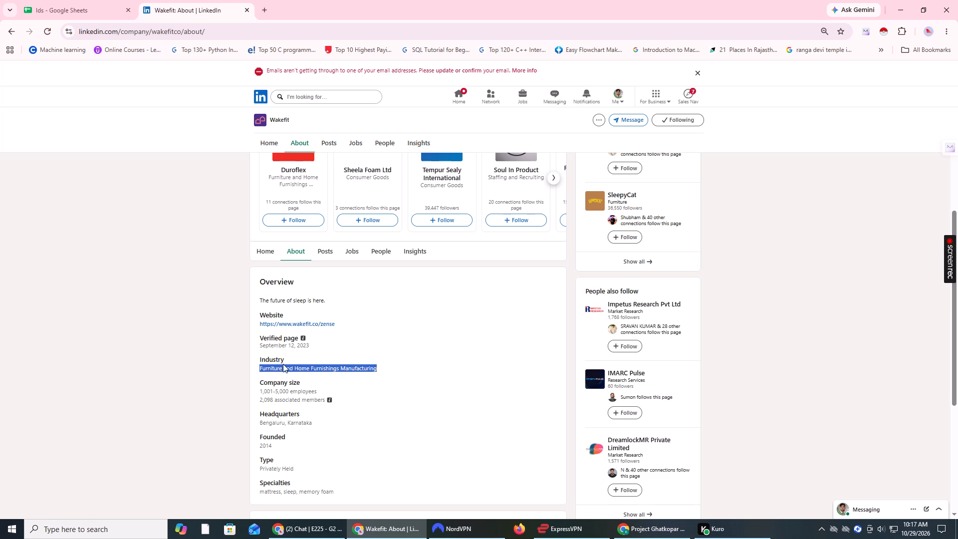
key(ctrl+c)
click(29, 0)
click(255, 341)
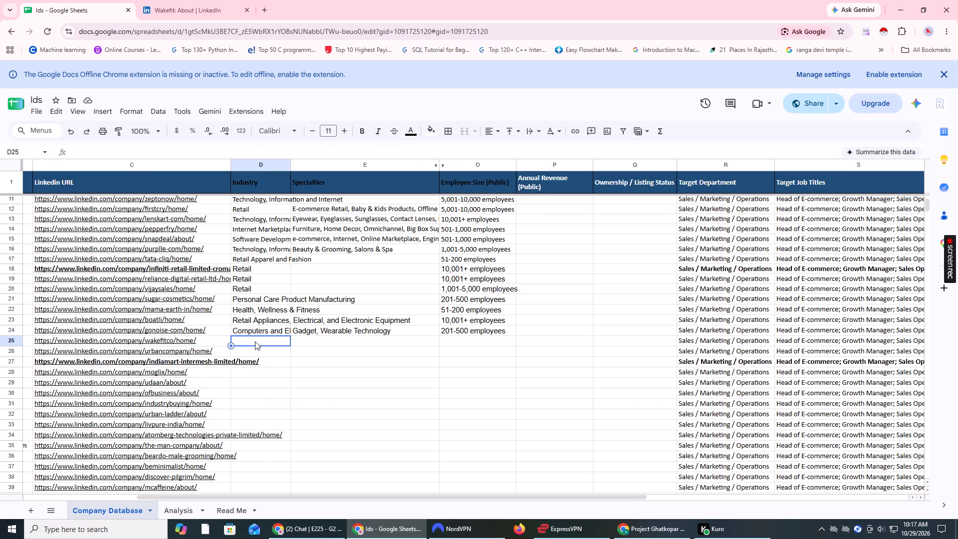
key(ctrl+v)
click(265, 377)
Copy Wakefit's specialties, mattress, sleep, memory foam, from LinkedIn into its Specialties cell.
click(190, 0)
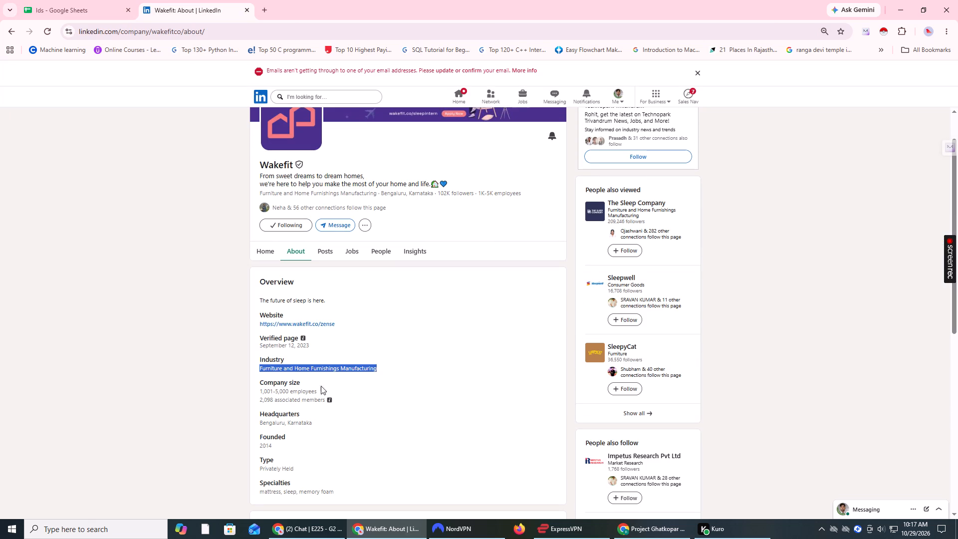
triple_click(295, 489)
key(ctrl+c)
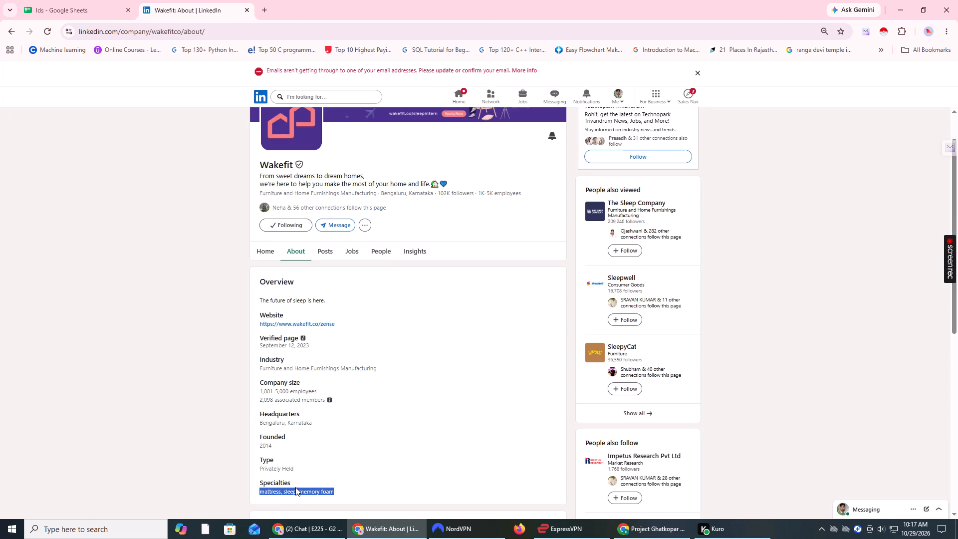
click(115, 0)
click(323, 341)
key(ctrl+v)
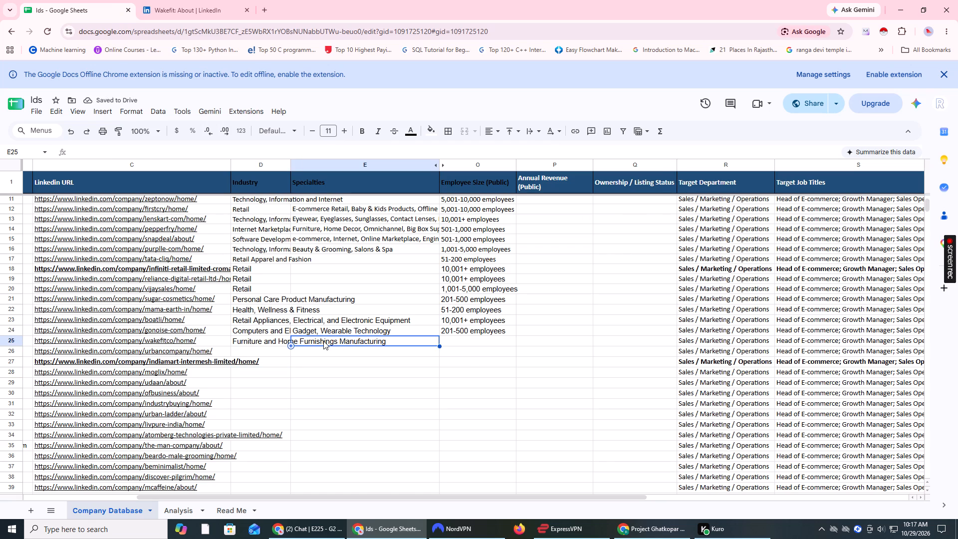
Copy Wakefit's company size, 1,001-5,000 employees, from LinkedIn into its Employee Size cell.
click(190, 0)
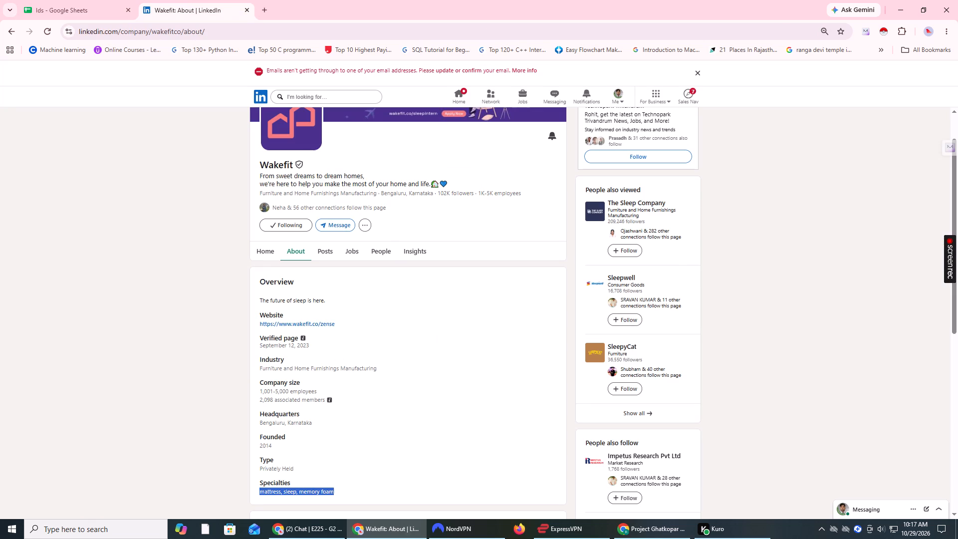
triple_click(281, 391)
key(ctrl+c)
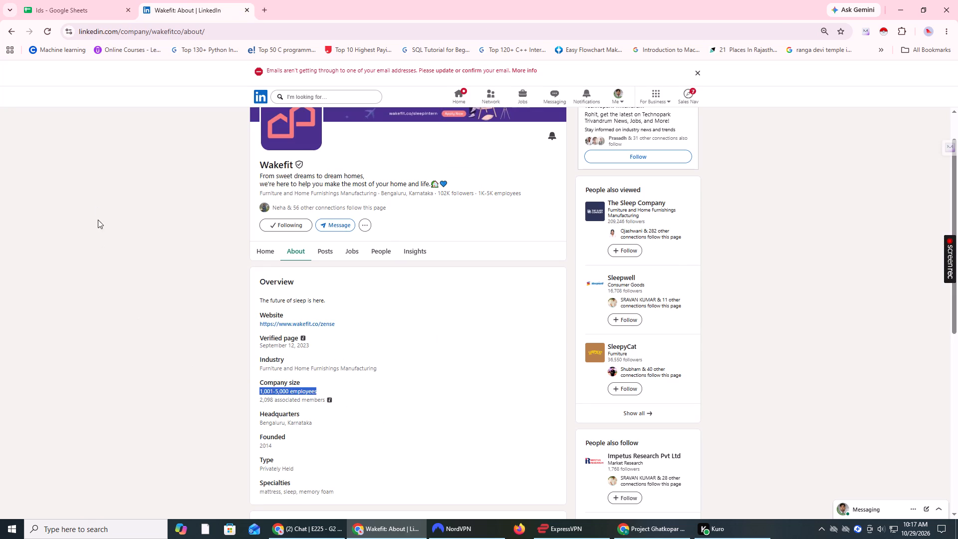
click(69, 0)
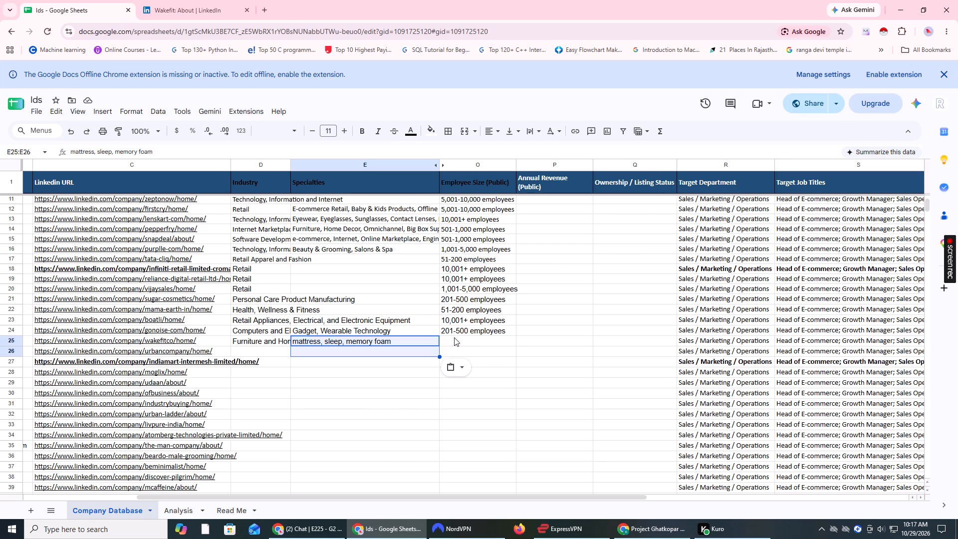
click(454, 337)
key(ctrl+v)
click(391, 356)
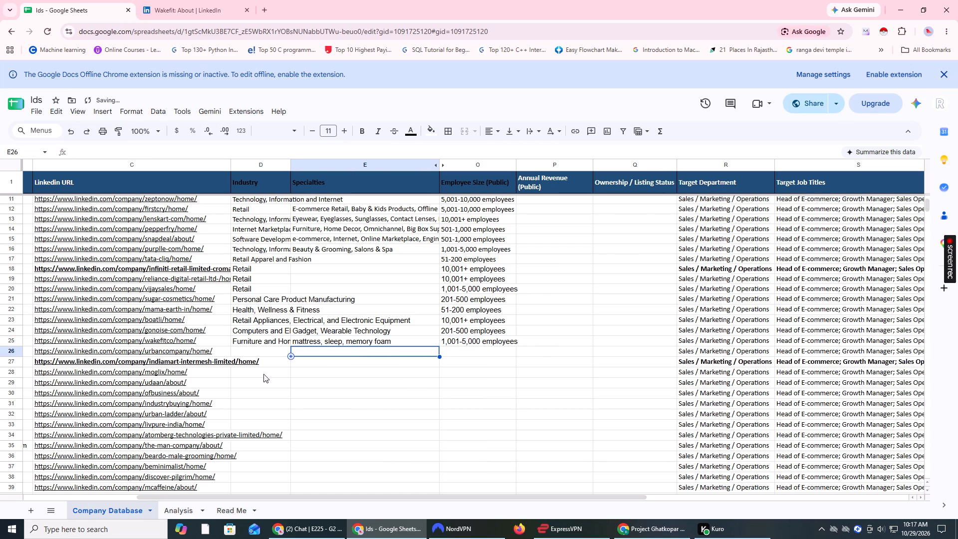
Open the About section of Urban Company's LinkedIn page from its urbancompany link in the sheet, closing the Wakefit tab.
click(179, 354)
click(130, 369)
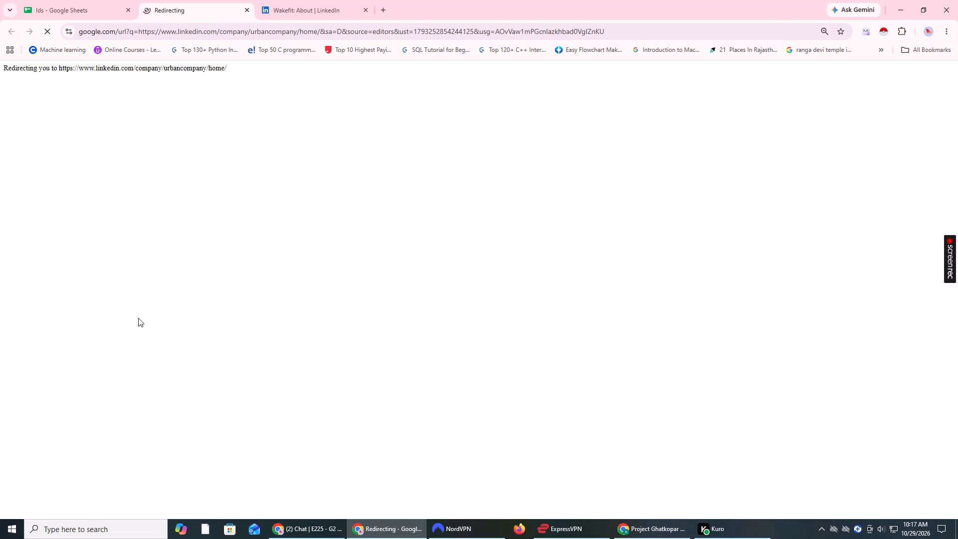
click(369, 8)
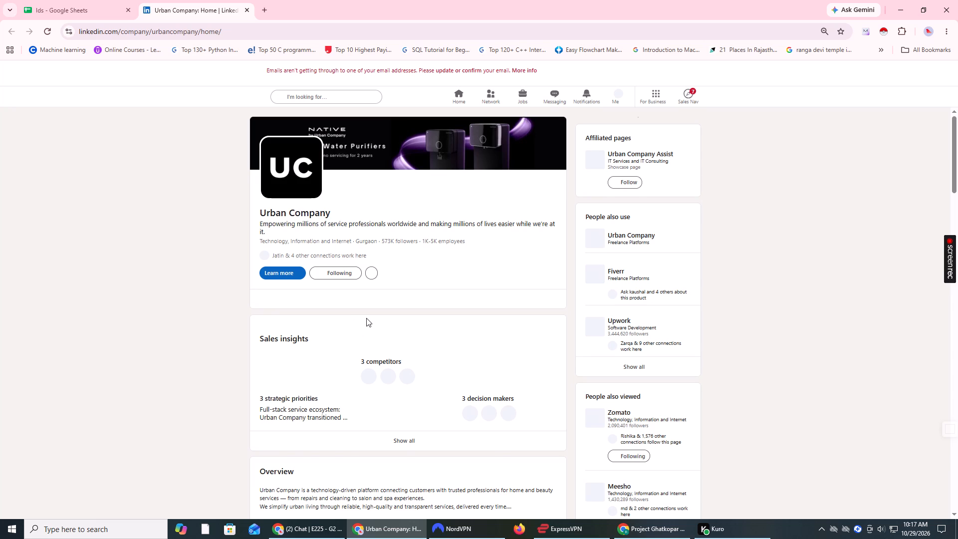
click(291, 300)
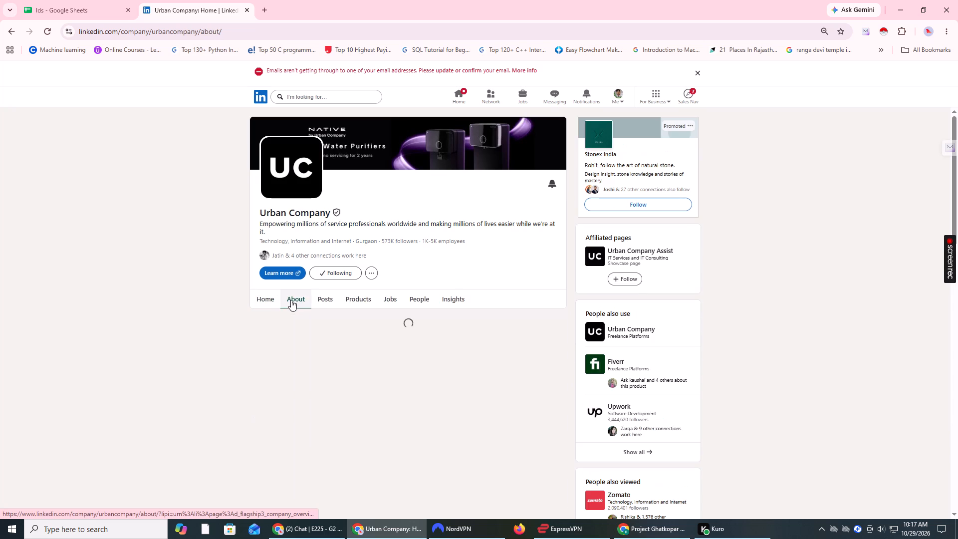
Copy Urban Company's industry, Technology, Information and Internet, from LinkedIn into its Industry cell.
scroll(305, 309, down, 3)
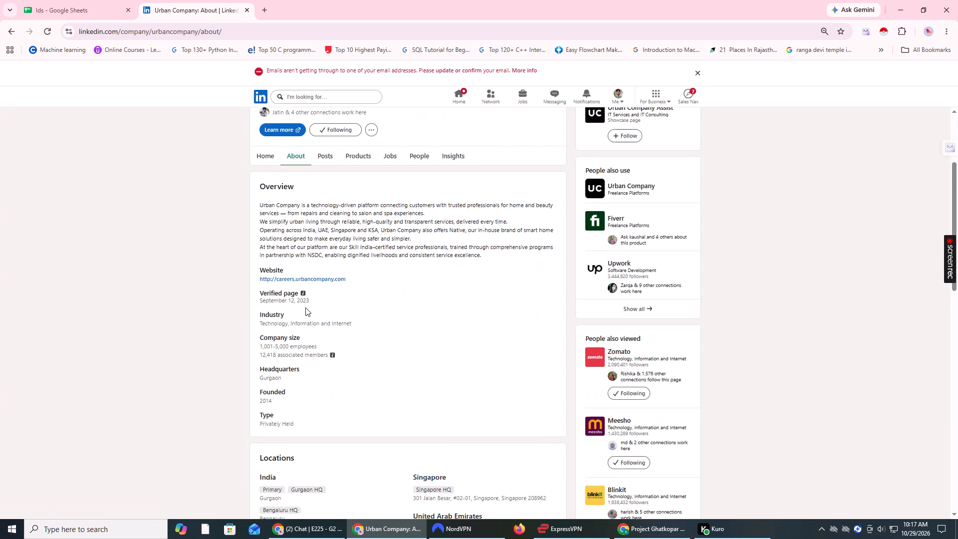
scroll(305, 307, down, 1)
triple_click(292, 269)
click(292, 269)
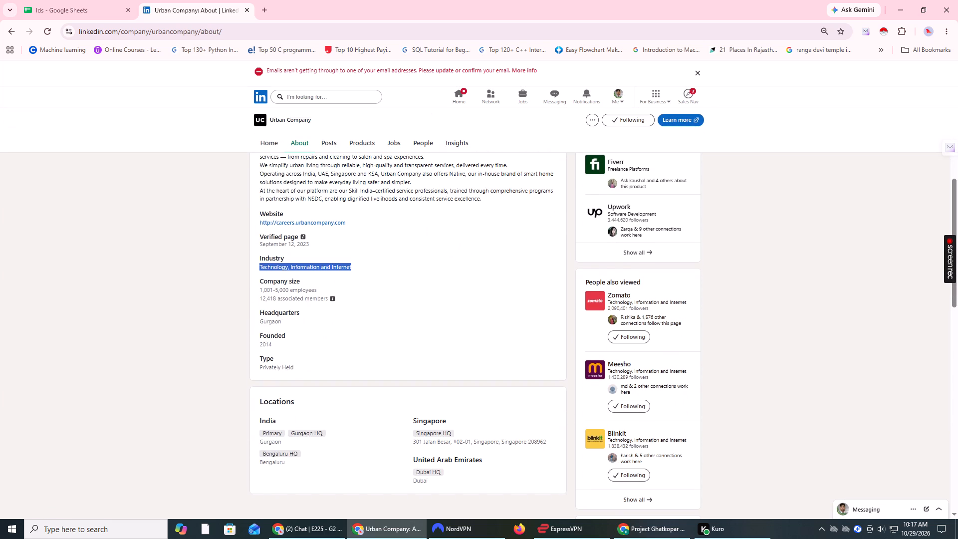
key(ctrl+c)
click(16, 0)
click(58, 0)
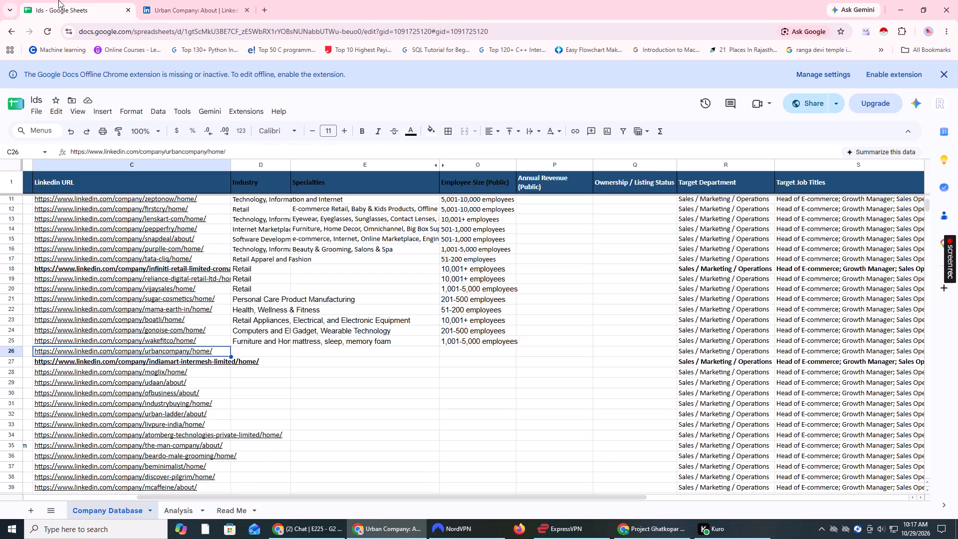
click(237, 352)
key(ctrl+v)
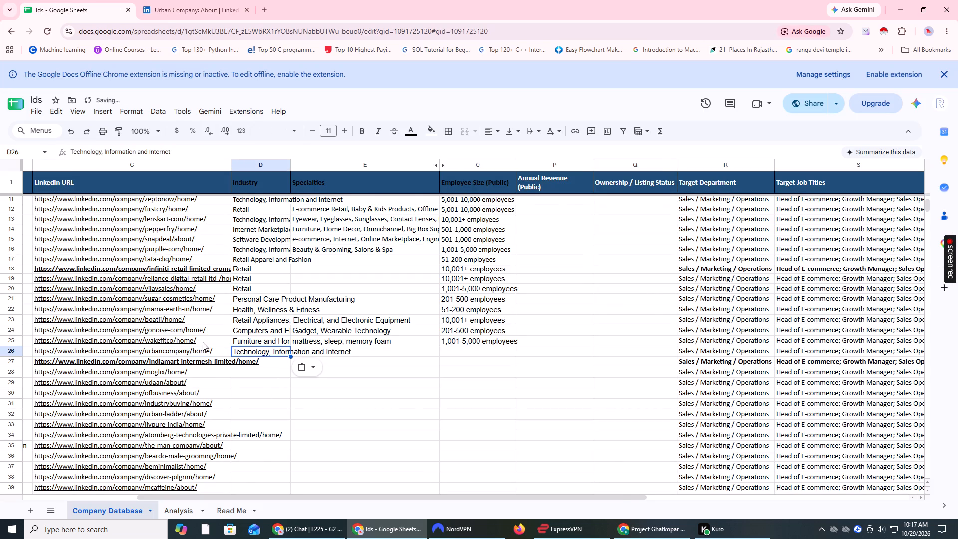
Copy Urban Company's company size, 1,001-5,000 employees, from LinkedIn into its Employee Size cell.
click(151, 0)
triple_click(281, 285)
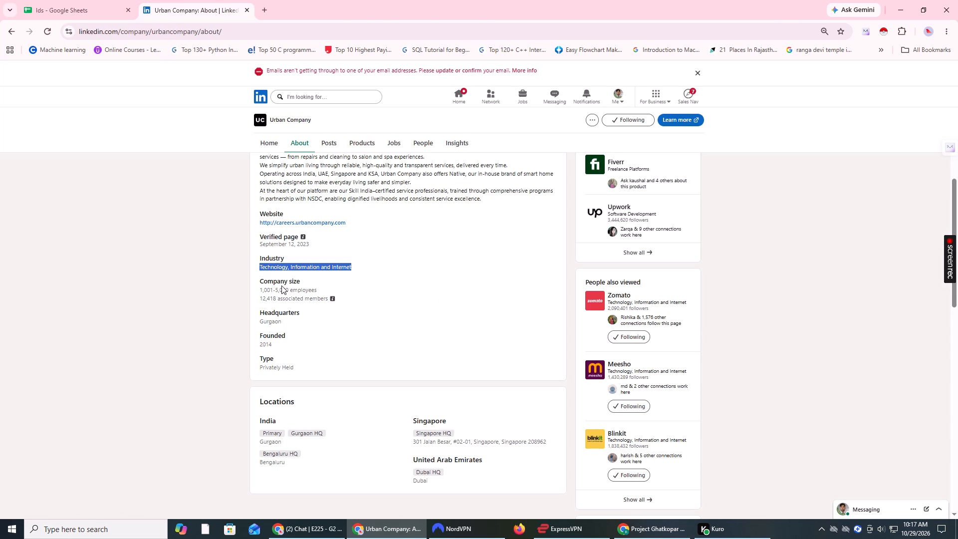
key(ctrl+c)
click(74, 0)
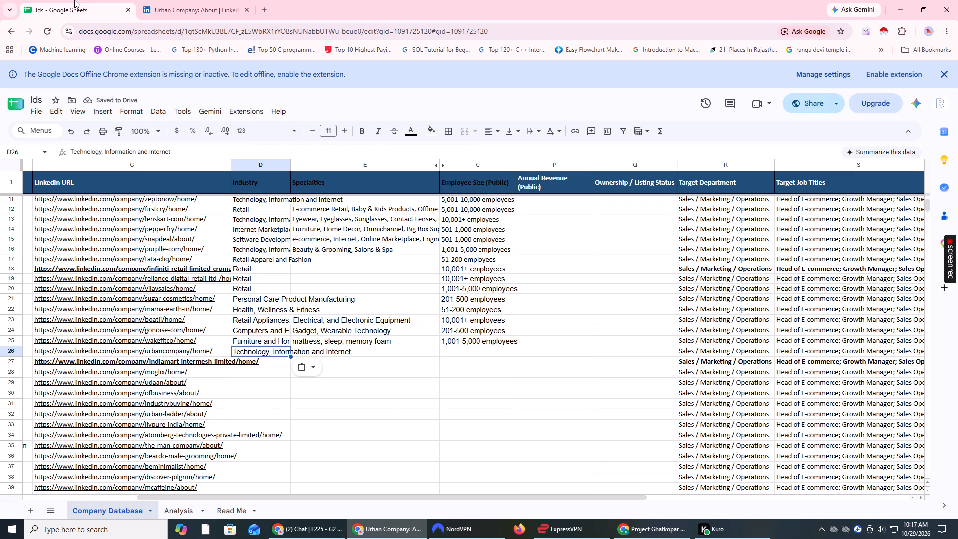
click(447, 357)
key(ctrl+v)
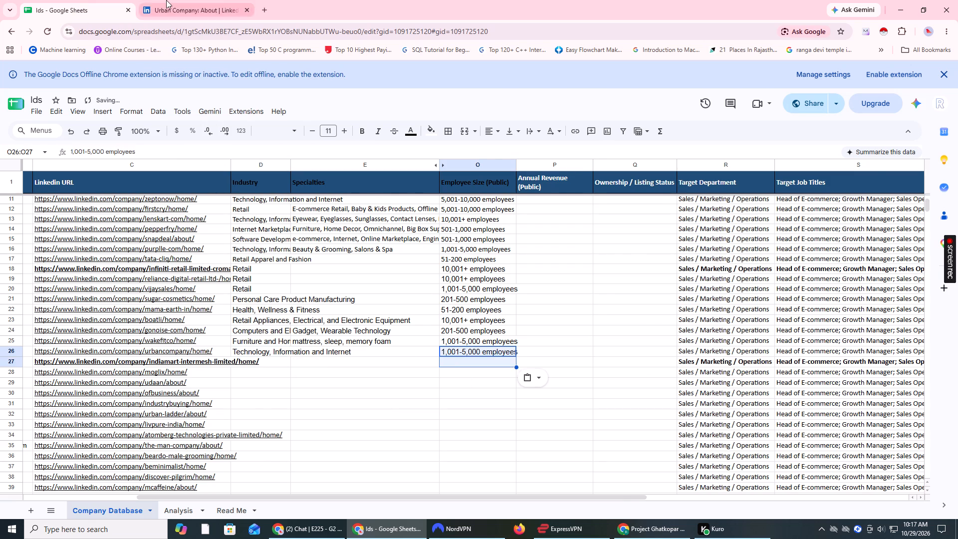
click(167, 0)
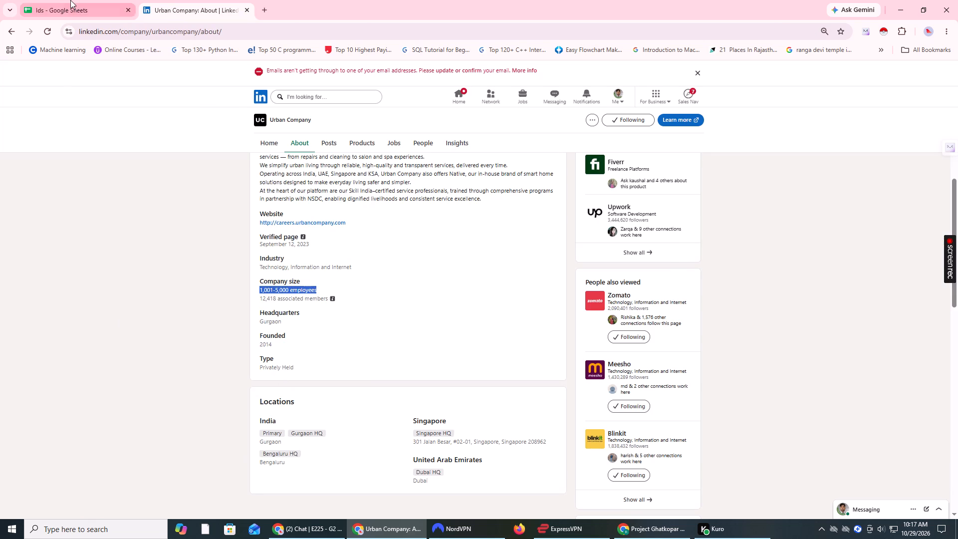
Open the About section of IndiaMART's LinkedIn page from its indiamart-intermesh-limited link in the sheet, closing the Urban Company tab.
click(71, 0)
click(173, 360)
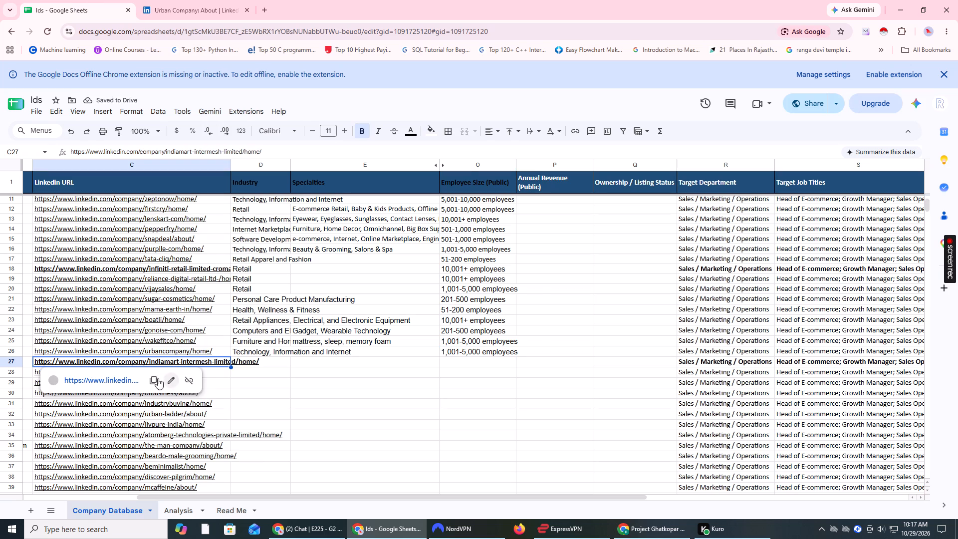
click(131, 379)
click(367, 8)
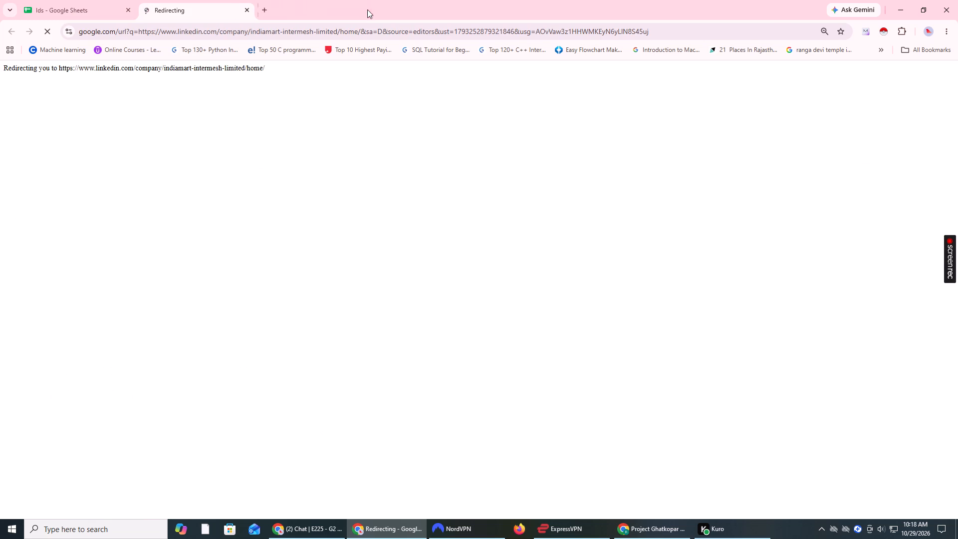
click(191, 0)
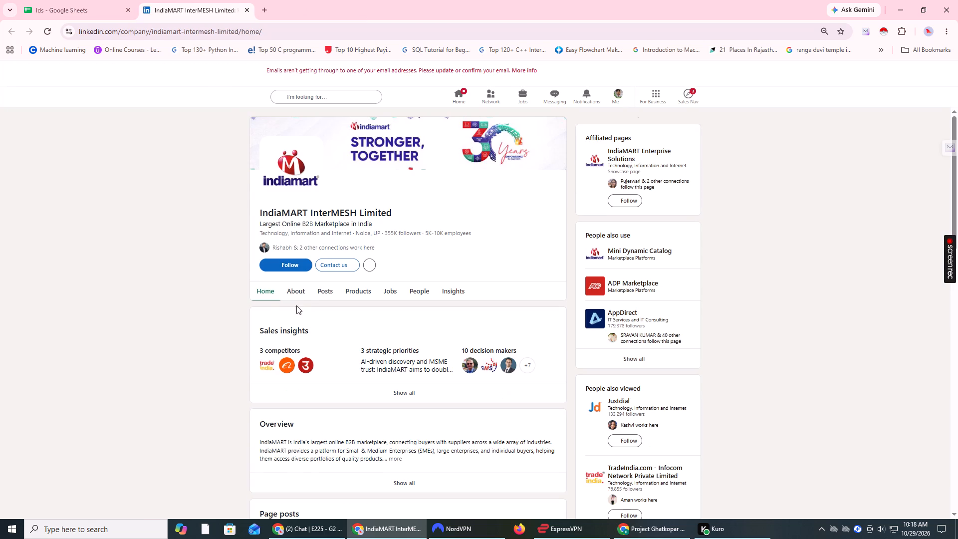
click(295, 293)
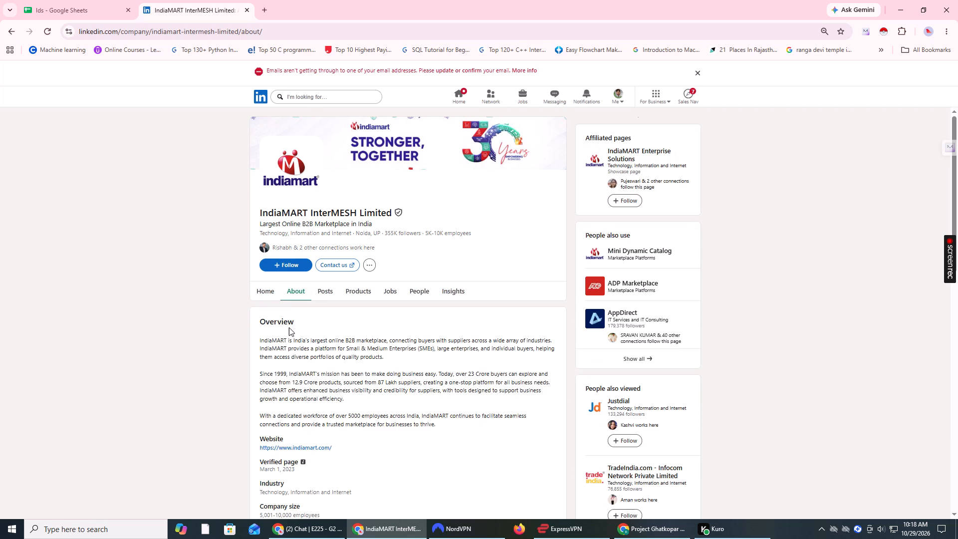
Copy IndiaMART's industry, Technology, Information and Internet, from LinkedIn into its Industry cell.
scroll(289, 323, down, 3)
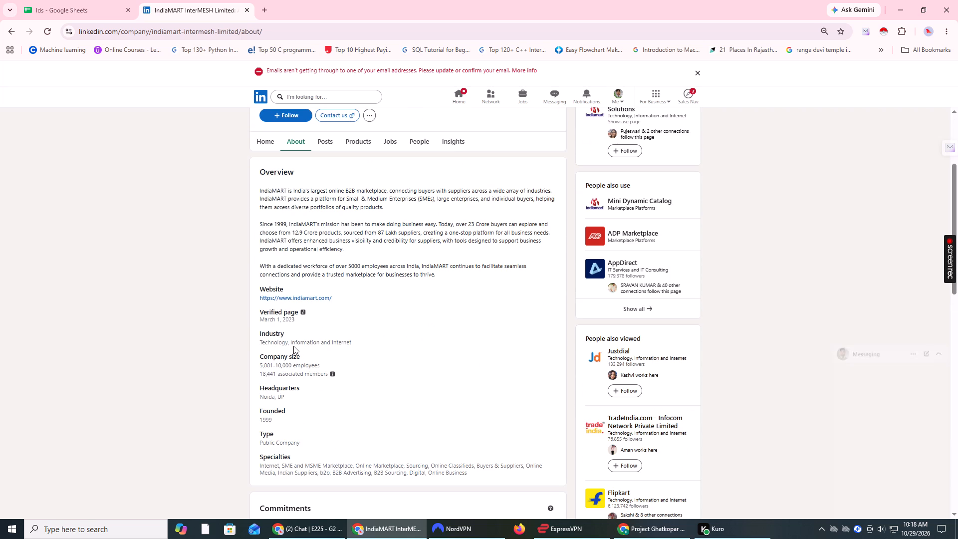
triple_click(292, 344)
key(ctrl+c)
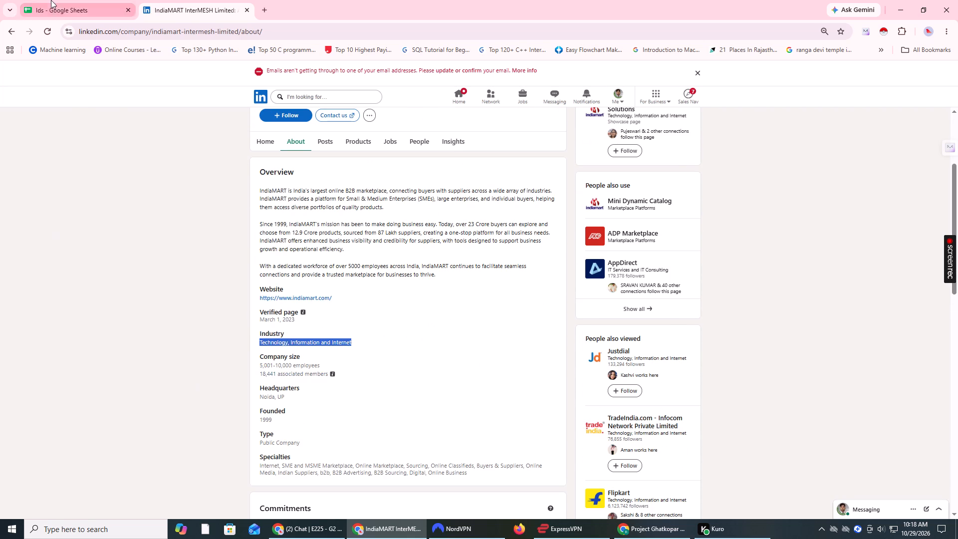
click(51, 0)
click(263, 367)
key(ctrl+v)
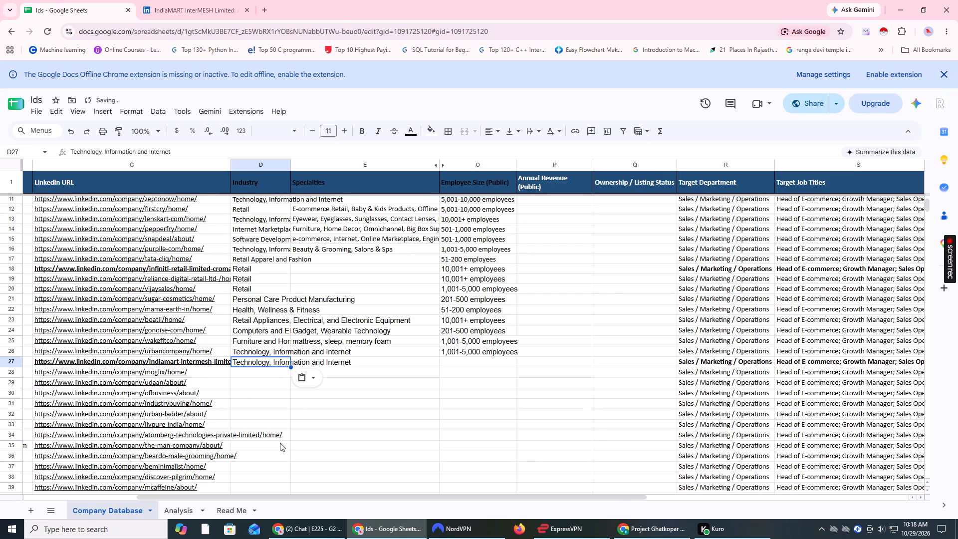
Copy IndiaMART's full specialties list from LinkedIn into its Specialties cell, passing it through a new tab's address bar to strip the formatting.
click(162, 0)
triple_click(290, 469)
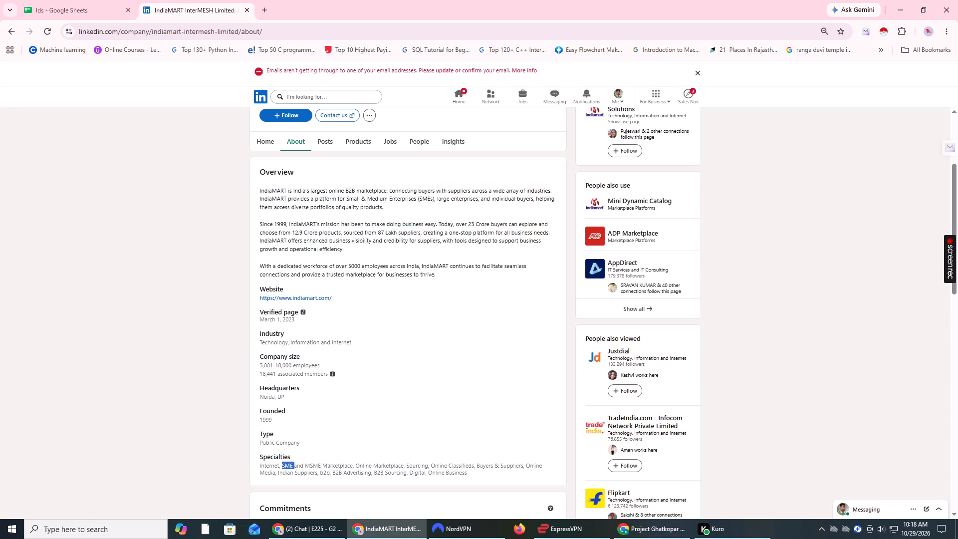
key(ctrl+c)
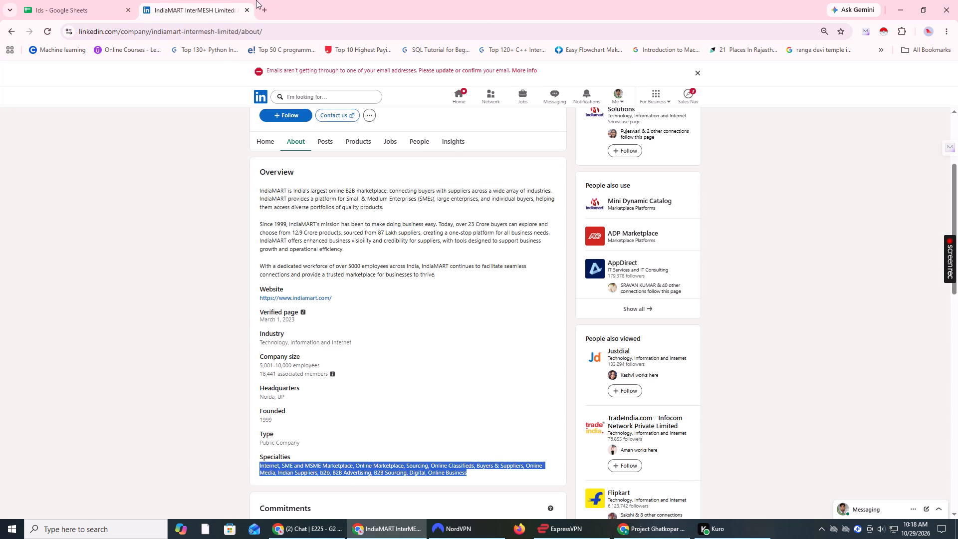
click(262, 2)
key(ctrl+v)
key(ctrl+a)
key(ctrl+x)
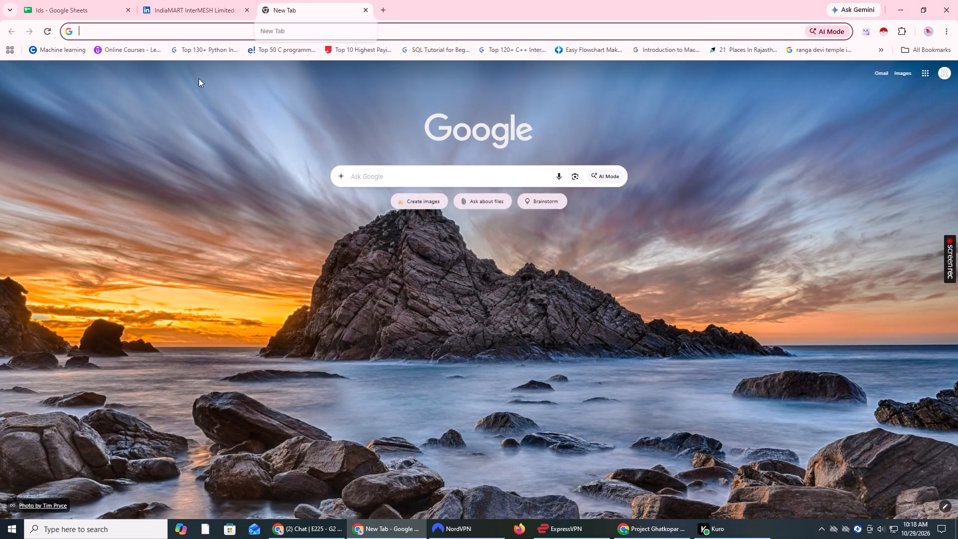
click(90, 0)
click(308, 365)
key(ctrl+v)
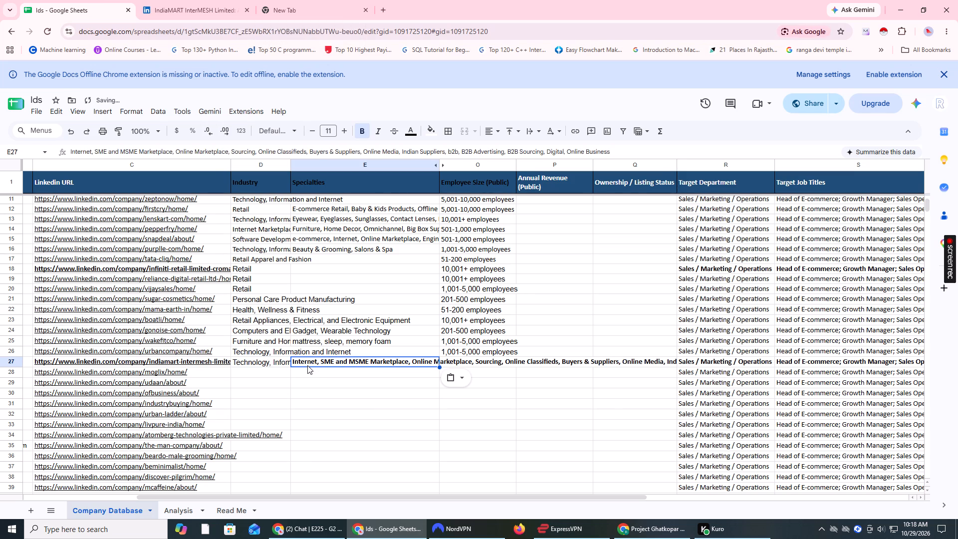
Copy IndiaMART's company size, 5,001-10,000 employees, from LinkedIn into its Employee Size cell.
click(175, 0)
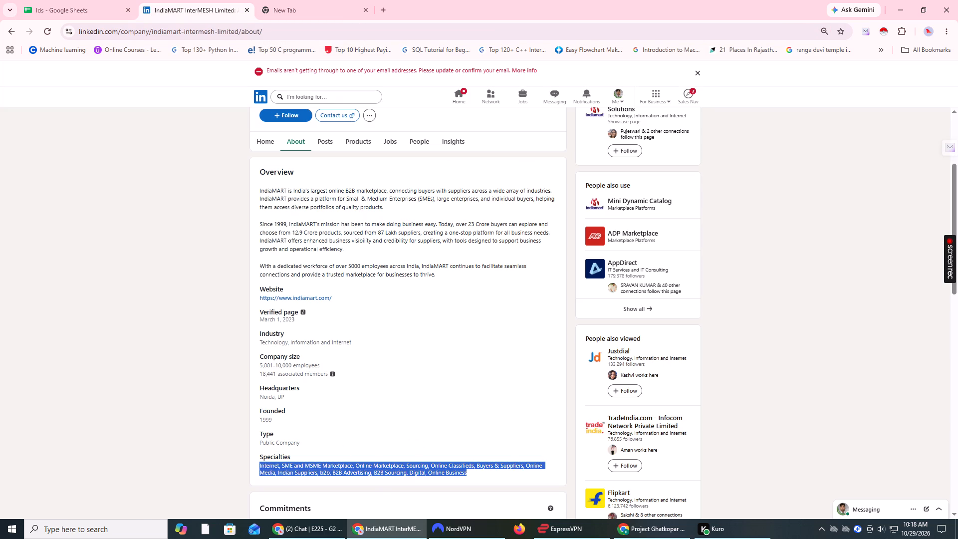
triple_click(273, 364)
click(273, 364)
key(ctrl+c)
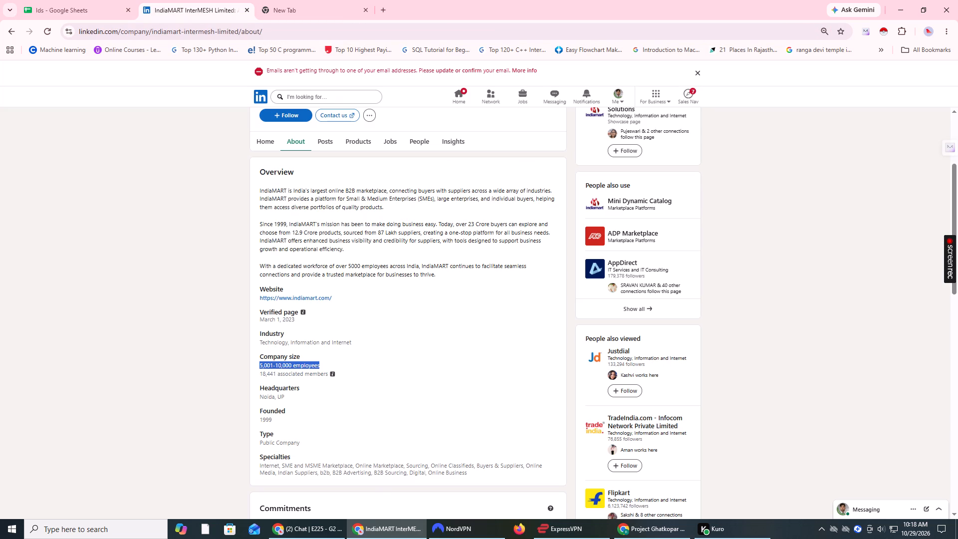
click(109, 0)
click(456, 363)
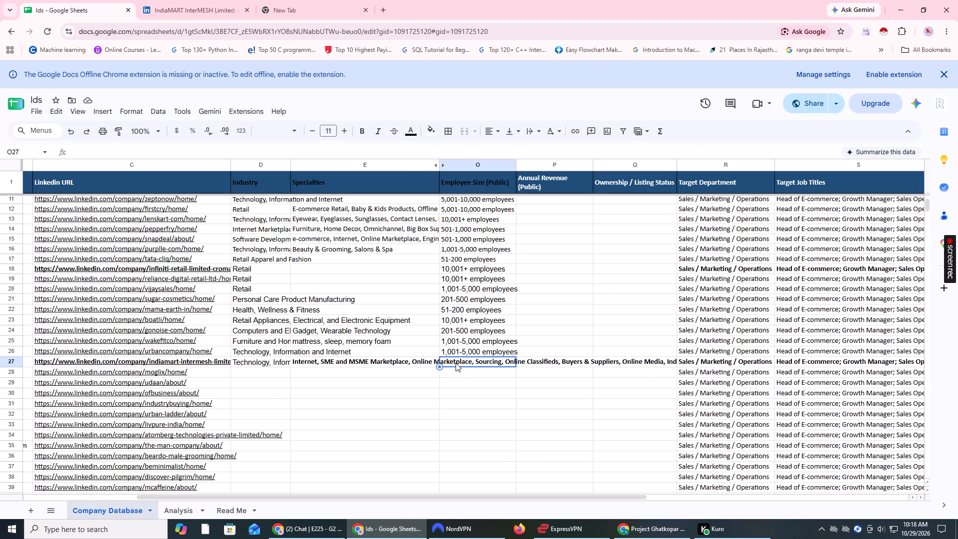
key(ctrl+v)
click(364, 377)
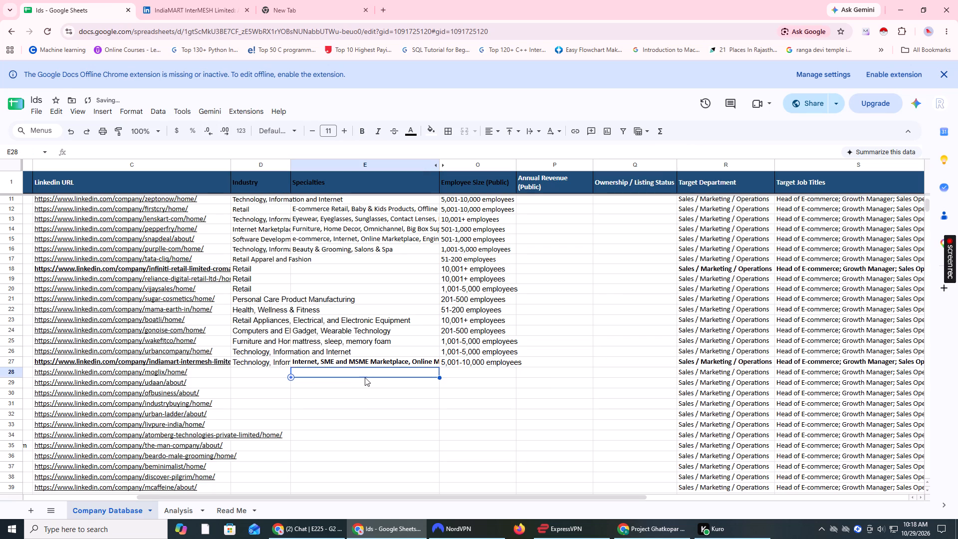
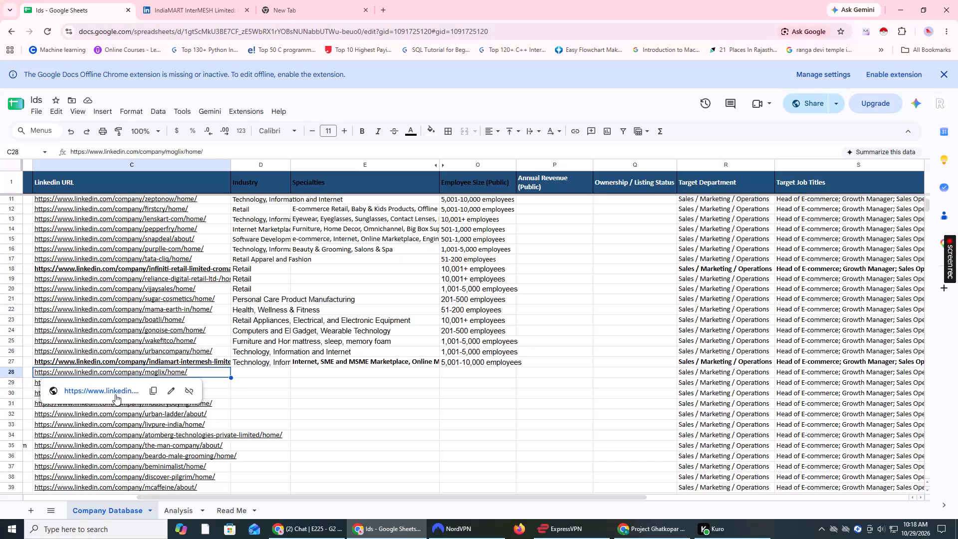
Open the About section of Moglix's LinkedIn page from its link in the sheet, closing the IndiaMART and blank tabs.
click(115, 394)
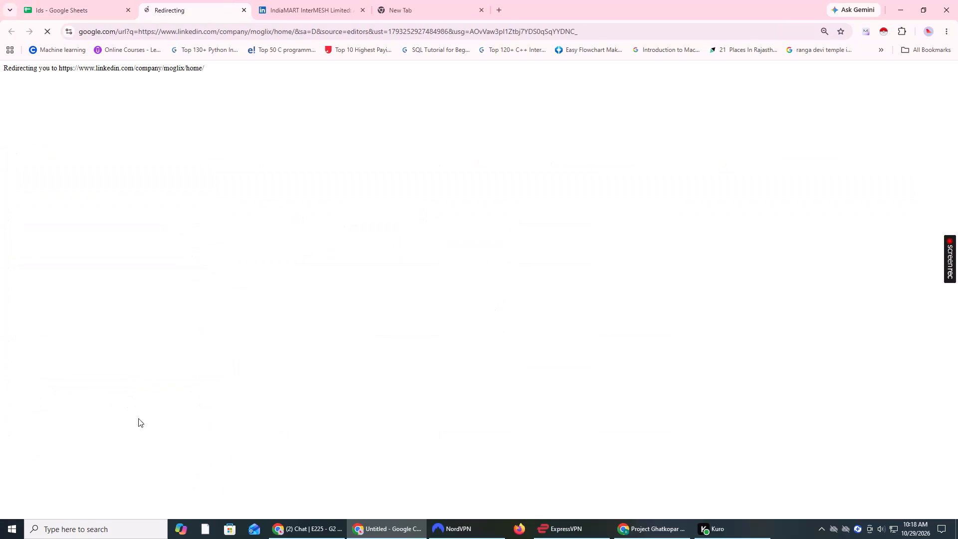
click(365, 10)
click(365, 10)
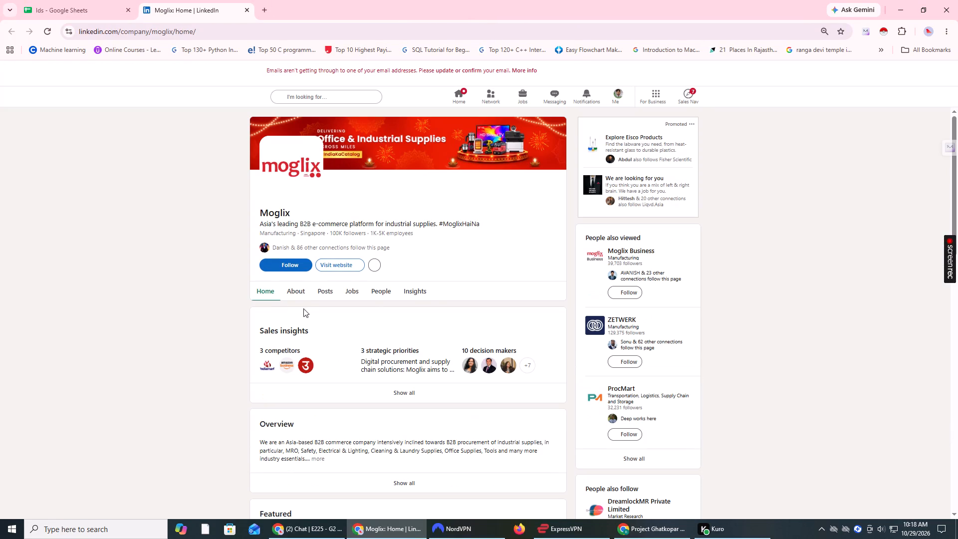
click(295, 290)
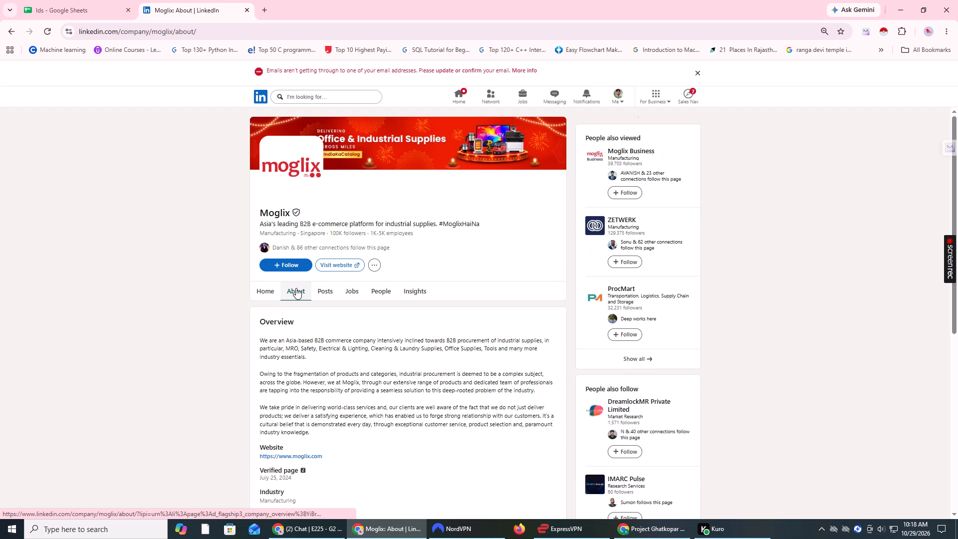
Copy Moglix's industry, Manufacturing, from LinkedIn into its Industry cell.
scroll(296, 288, down, 4)
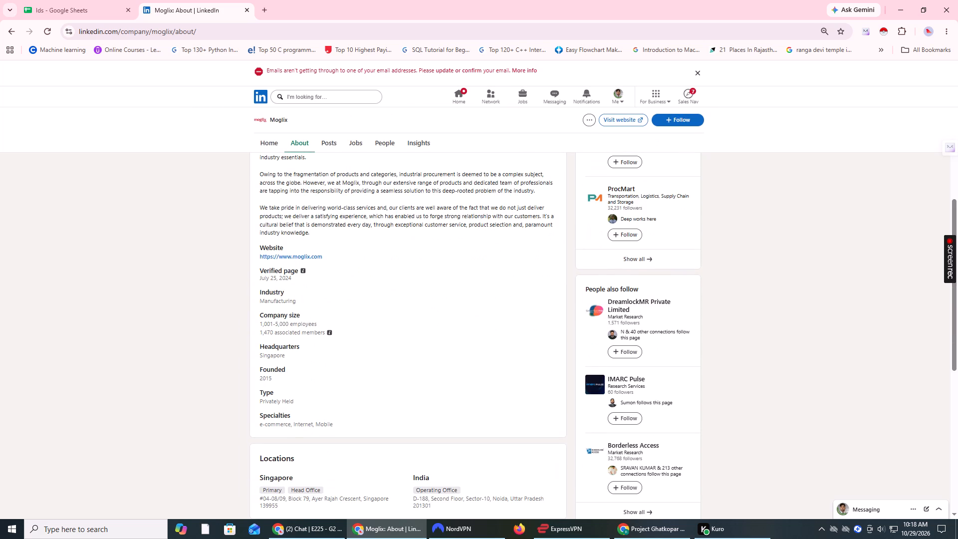
triple_click(274, 304)
key(ctrl+c)
click(82, 0)
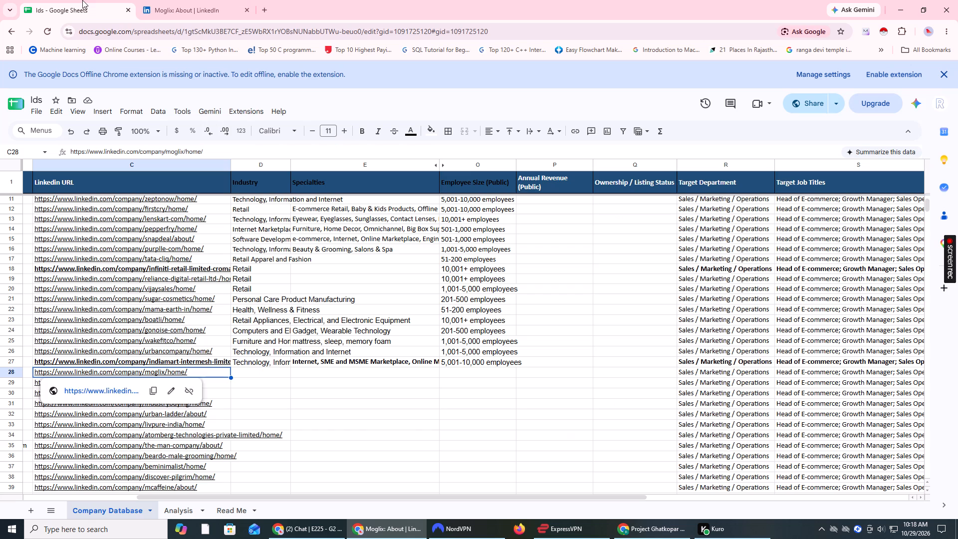
click(233, 375)
key(ctrl+v)
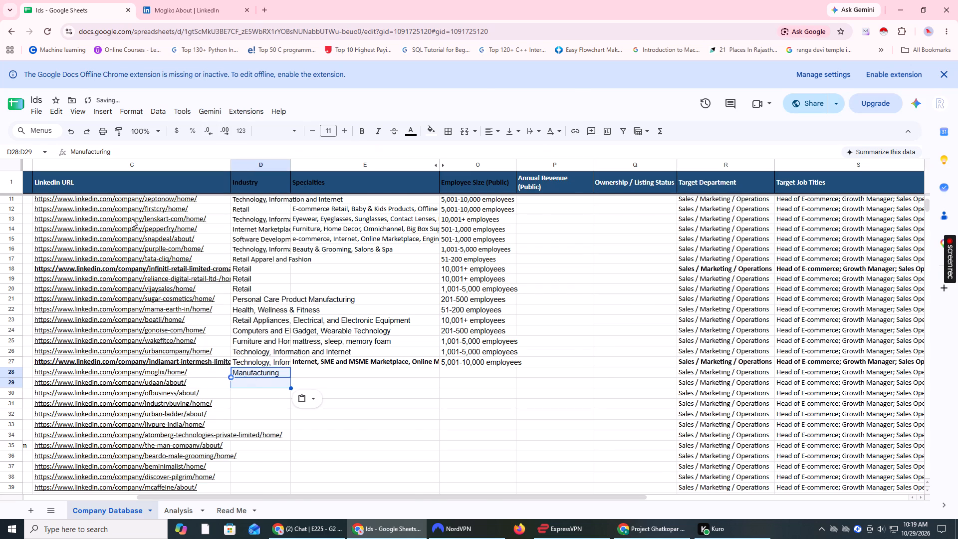
Copy Moglix's specialties, e-commerce, Internet, Mobile, from LinkedIn into its Specialties cell.
click(170, 0)
triple_click(289, 423)
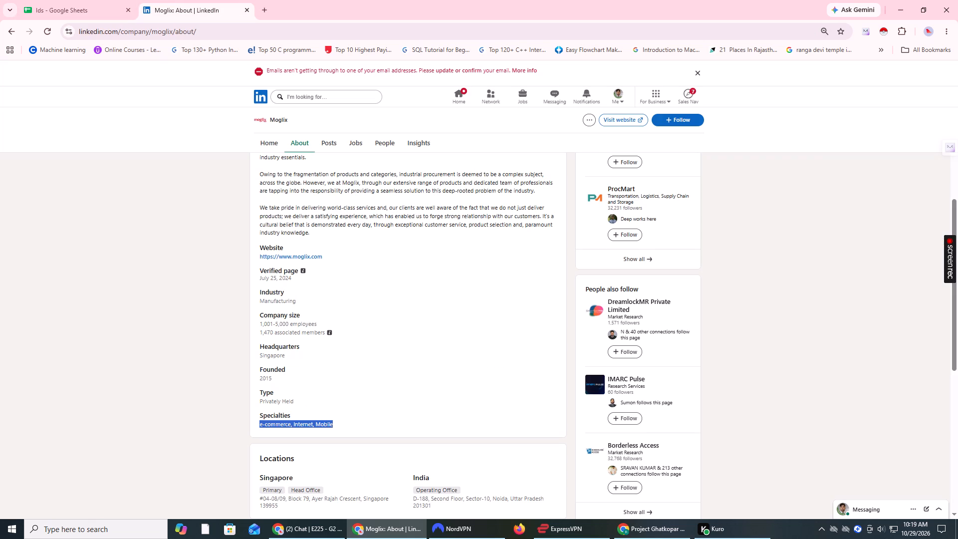
click(289, 423)
key(ctrl+c)
click(86, 0)
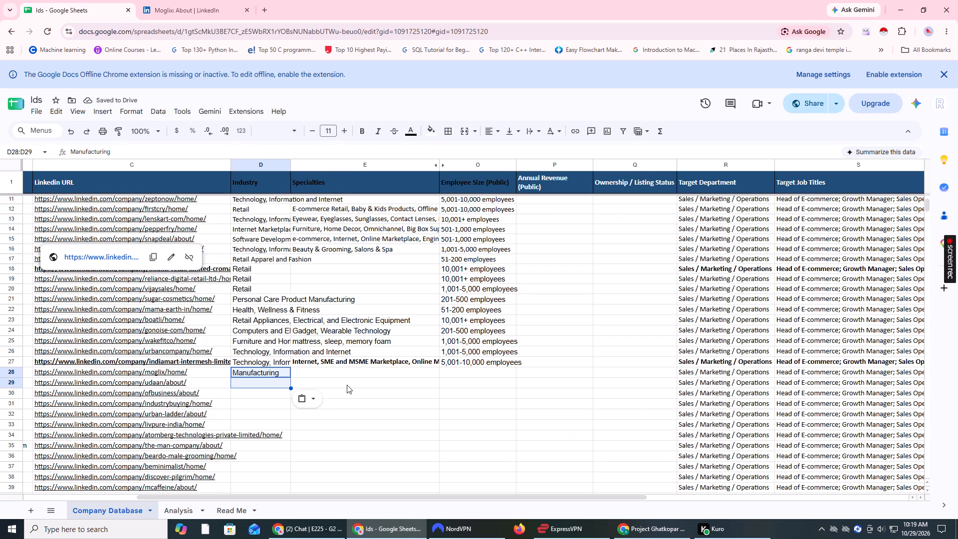
click(299, 376)
key(ctrl+v)
Copy Moglix's company size, 1,001-5,000 employees, from LinkedIn into its Employee Size cell.
click(212, 0)
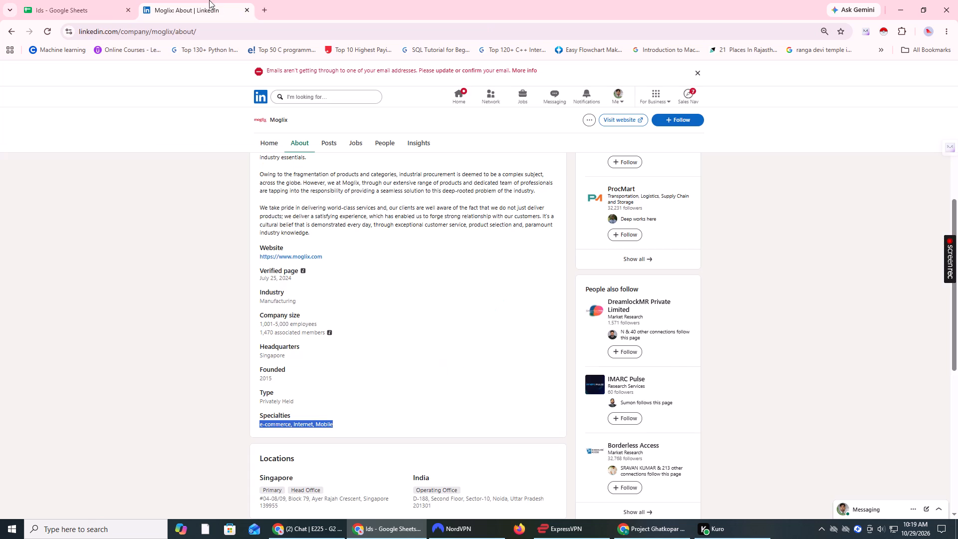
triple_click(282, 322)
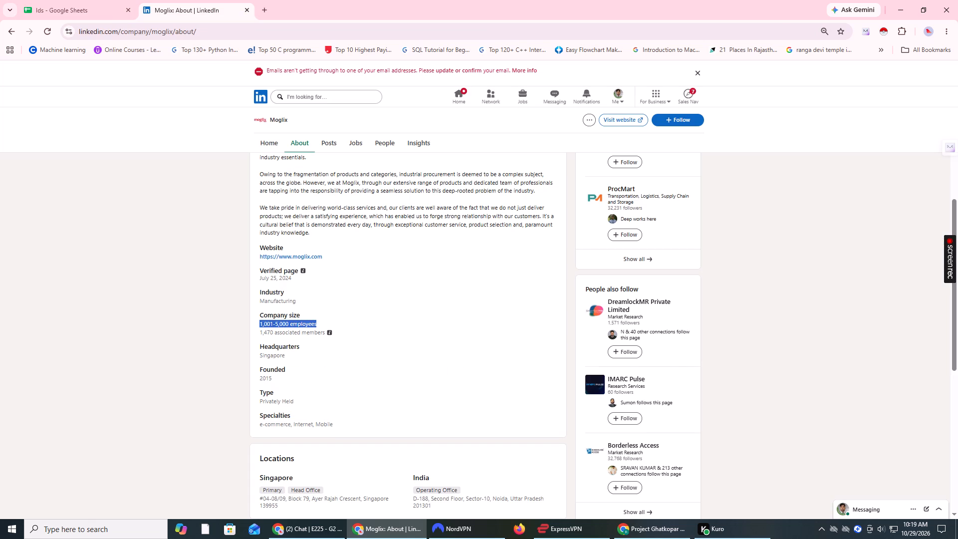
key(ctrl+c)
click(76, 4)
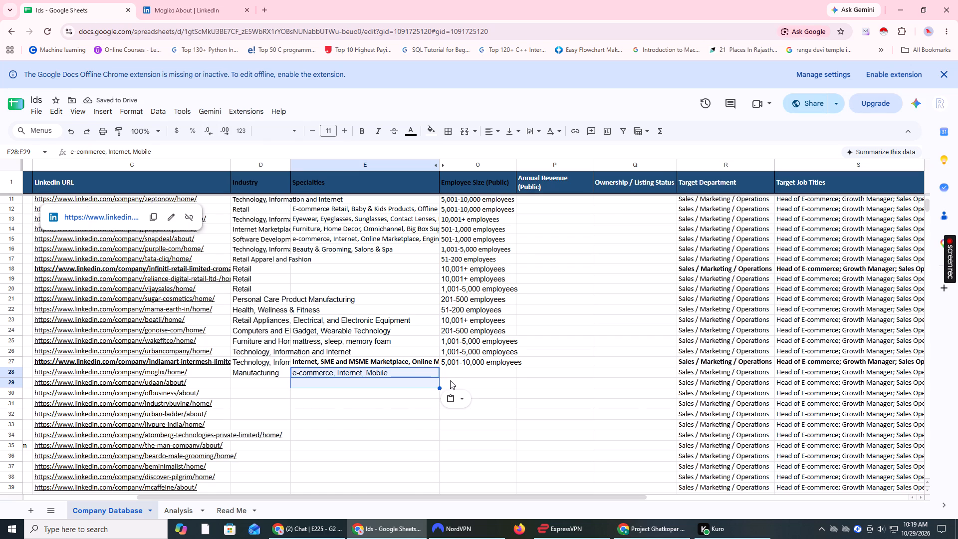
click(452, 377)
key(ctrl+v)
click(314, 400)
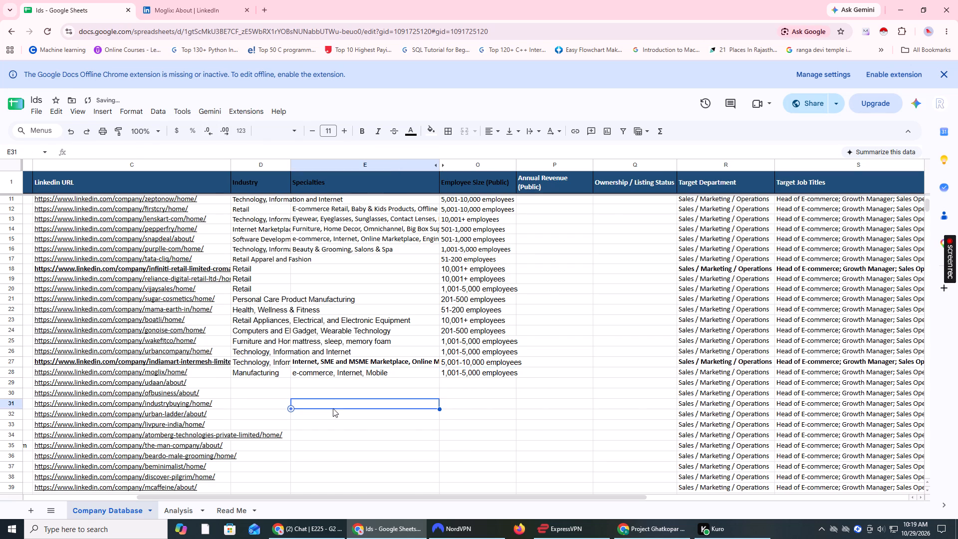
Open udaan's LinkedIn About page from its link in the sheet, closing the Moglix tab.
scroll(341, 371, down, 2)
click(165, 282)
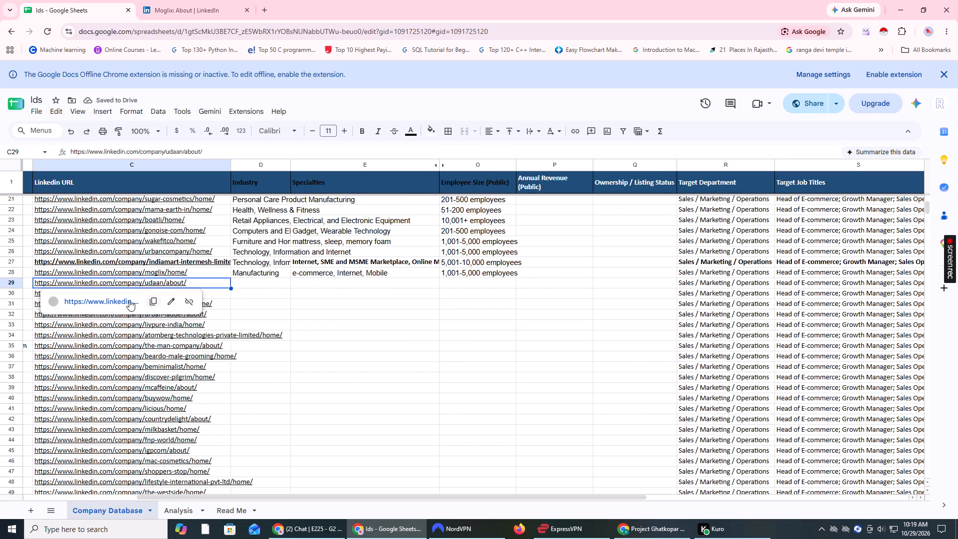
click(125, 300)
click(365, 8)
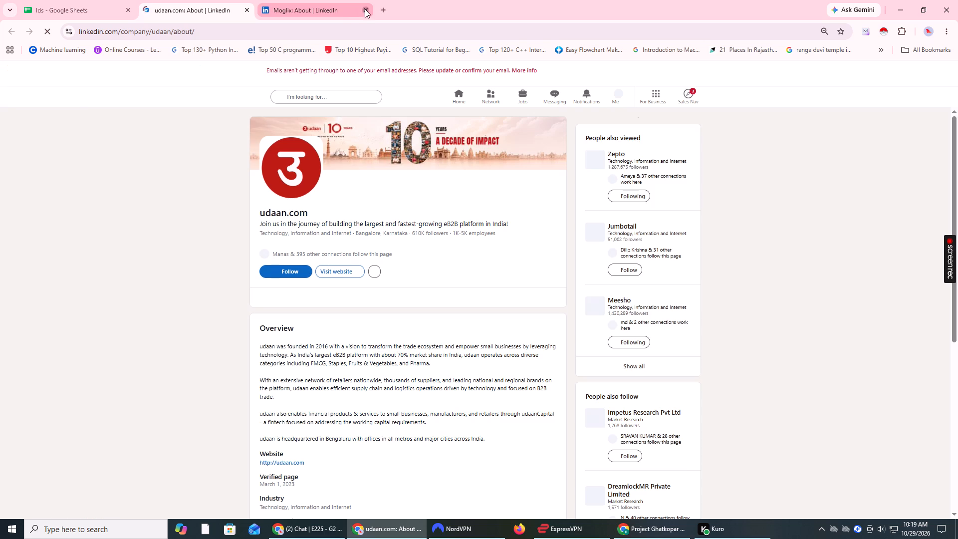
Copy udaan's industry, Technology, Information and Internet, from LinkedIn into its Industry cell.
click(58, 0)
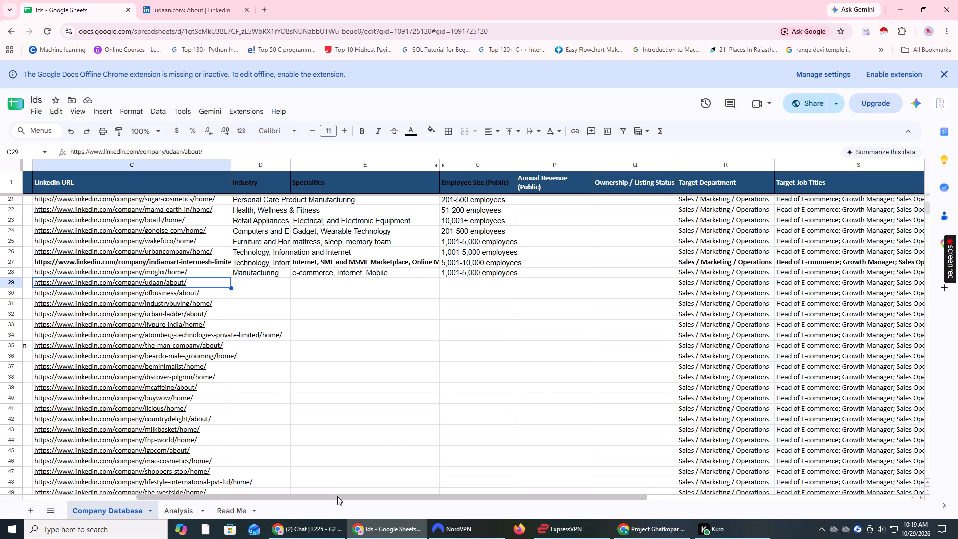
drag(337, 496, 302, 498)
click(233, 0)
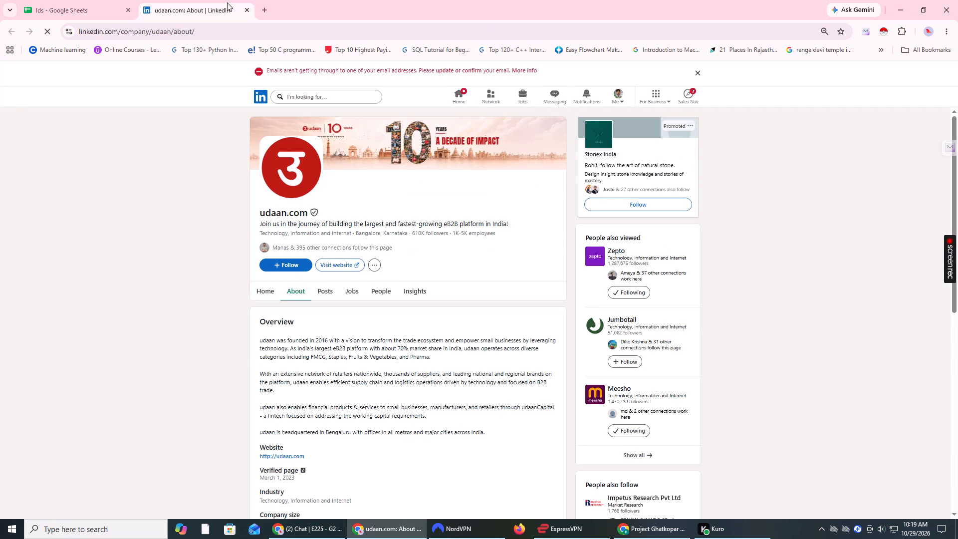
scroll(330, 398, down, 2)
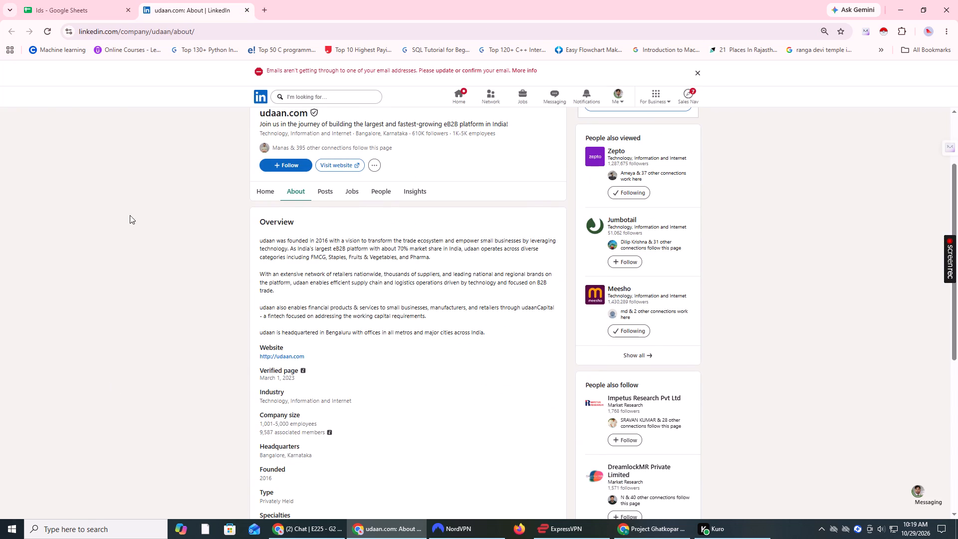
click(50, 0)
click(190, 0)
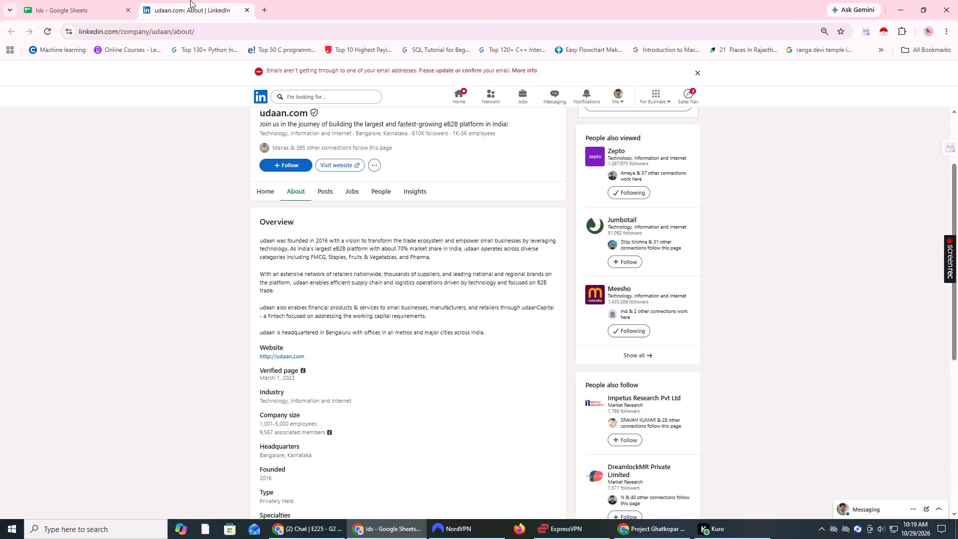
double_click(278, 401)
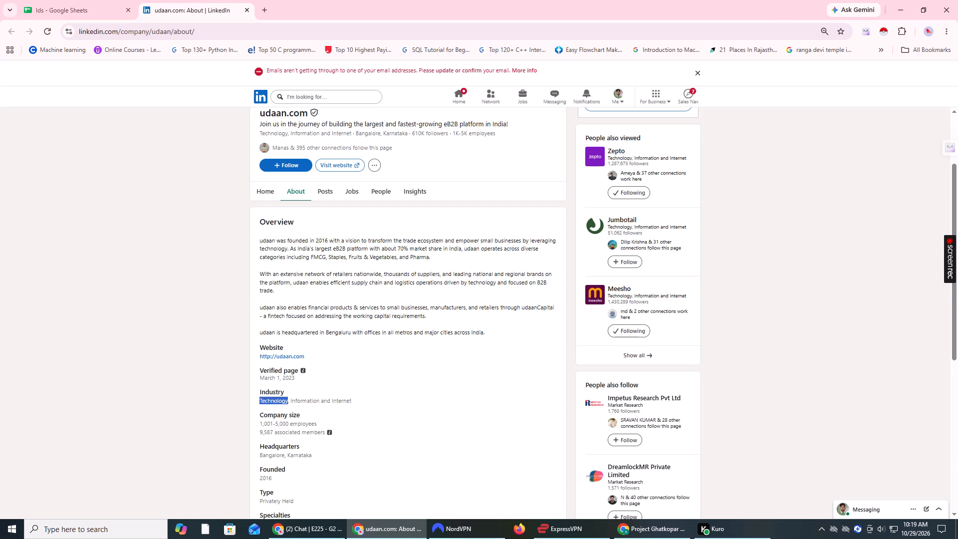
click(278, 401)
key(ctrl+c)
click(30, 0)
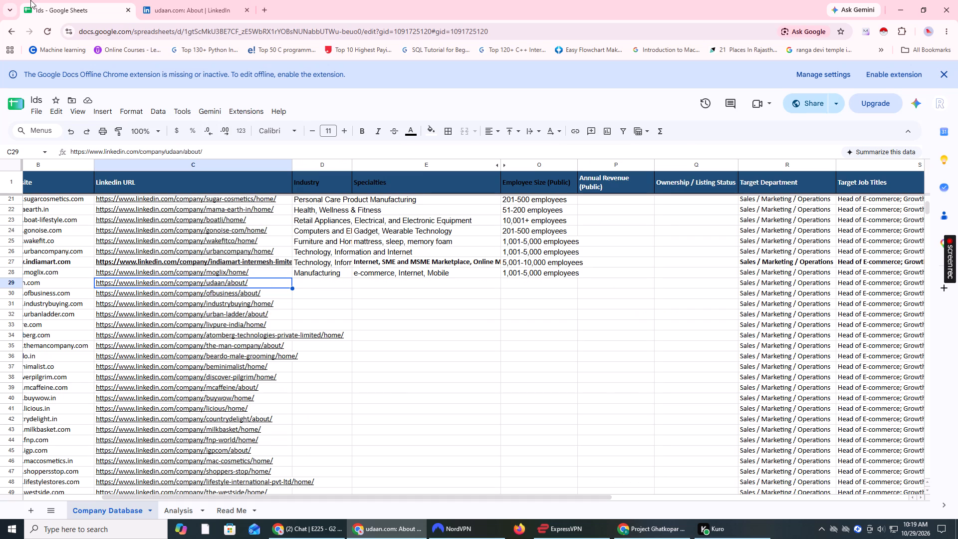
click(298, 286)
key(ctrl+v)
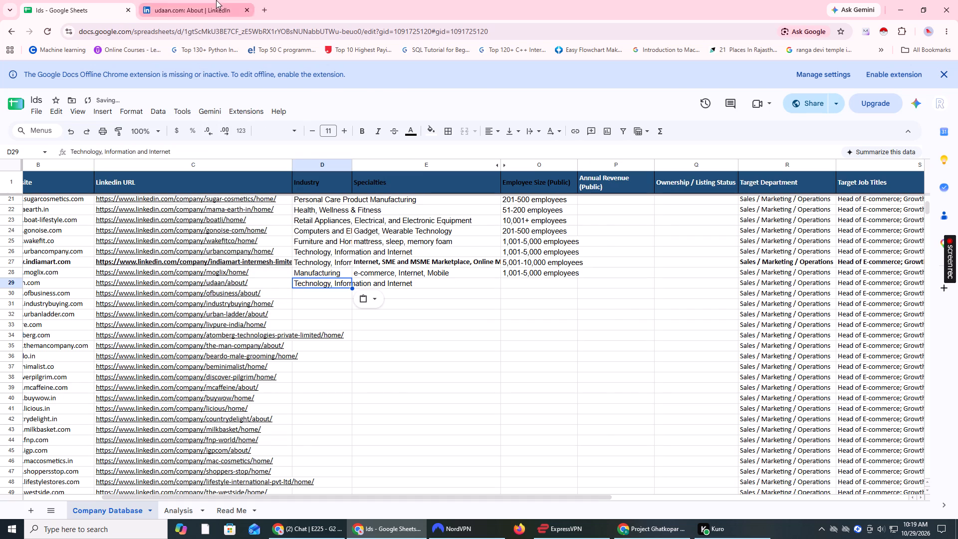
Copy udaan's specialties list, e-commerce, retail, internet, operations, Fintech, from its LinkedIn About page.
click(216, 0)
scroll(330, 470, down, 3)
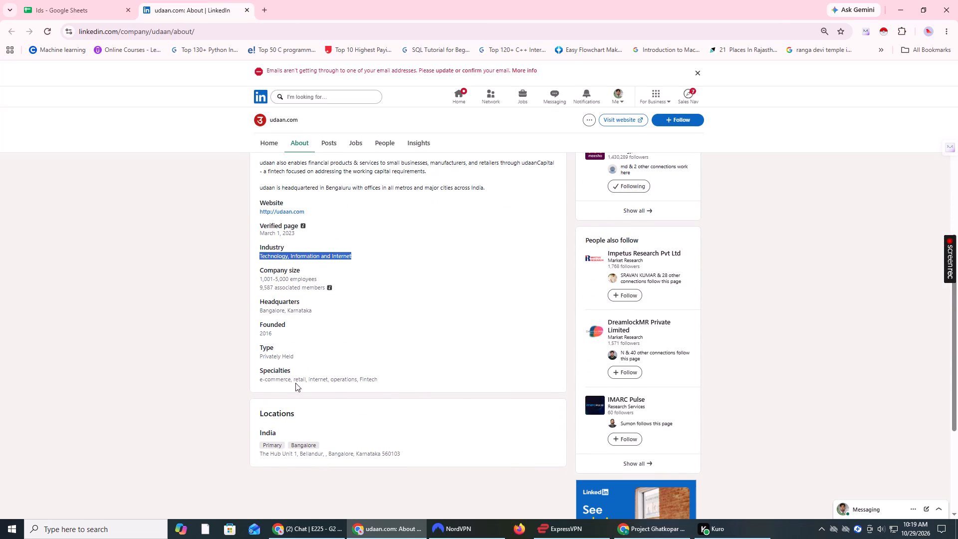
triple_click(291, 372)
key(ctrl+c)
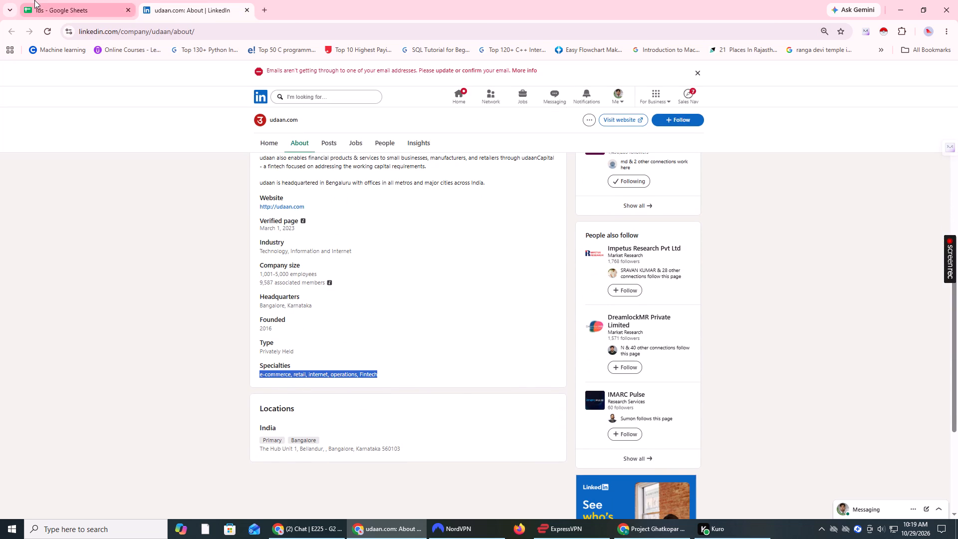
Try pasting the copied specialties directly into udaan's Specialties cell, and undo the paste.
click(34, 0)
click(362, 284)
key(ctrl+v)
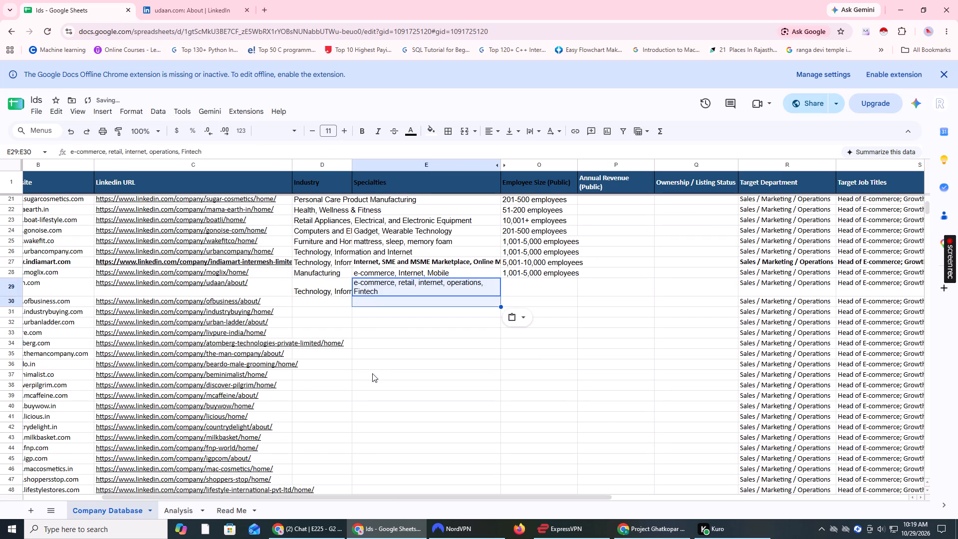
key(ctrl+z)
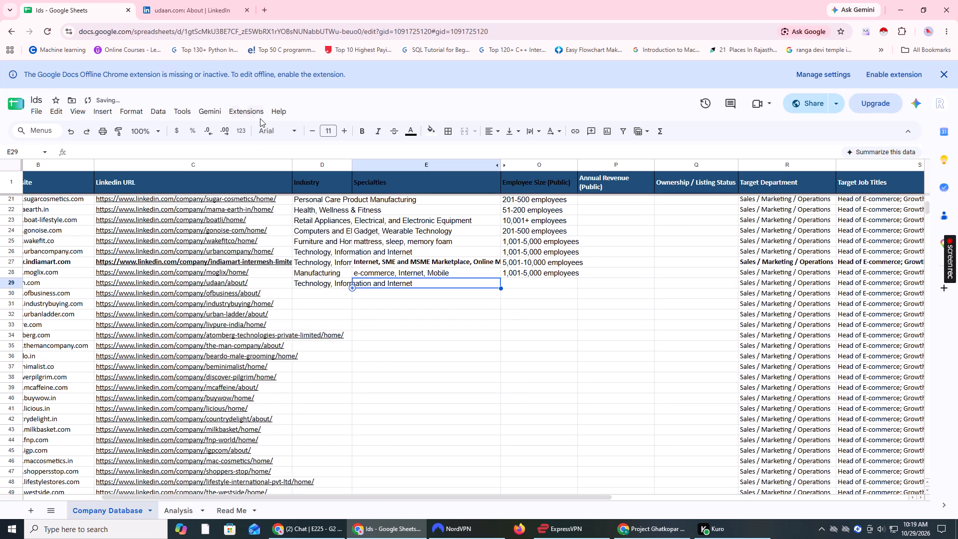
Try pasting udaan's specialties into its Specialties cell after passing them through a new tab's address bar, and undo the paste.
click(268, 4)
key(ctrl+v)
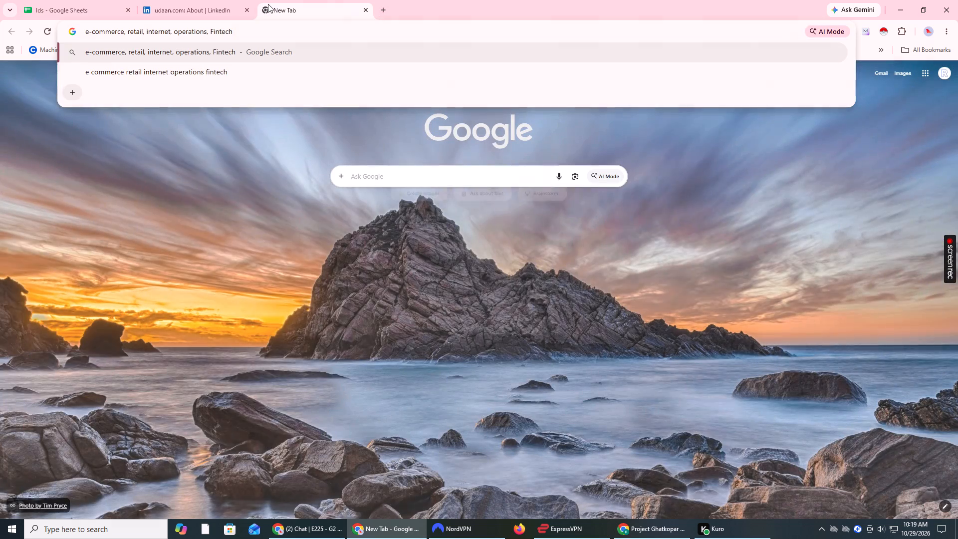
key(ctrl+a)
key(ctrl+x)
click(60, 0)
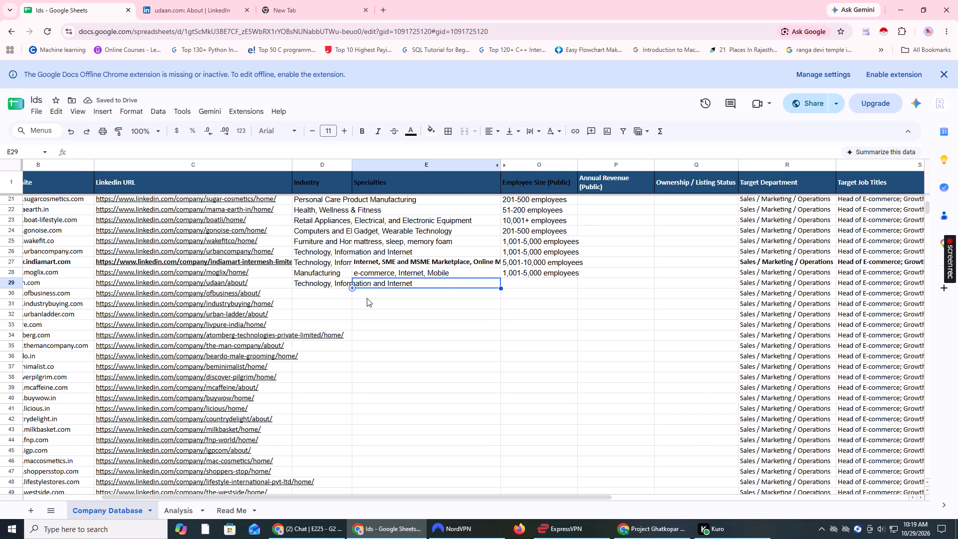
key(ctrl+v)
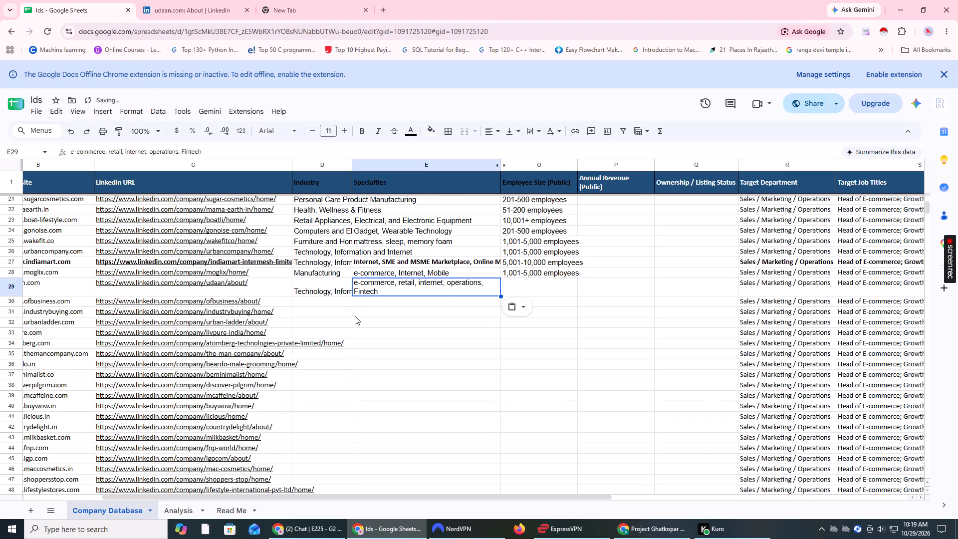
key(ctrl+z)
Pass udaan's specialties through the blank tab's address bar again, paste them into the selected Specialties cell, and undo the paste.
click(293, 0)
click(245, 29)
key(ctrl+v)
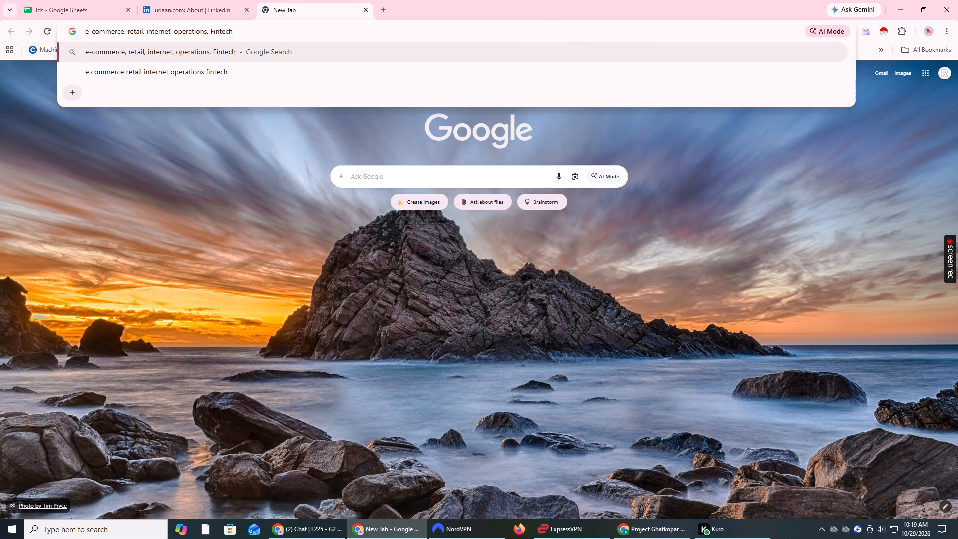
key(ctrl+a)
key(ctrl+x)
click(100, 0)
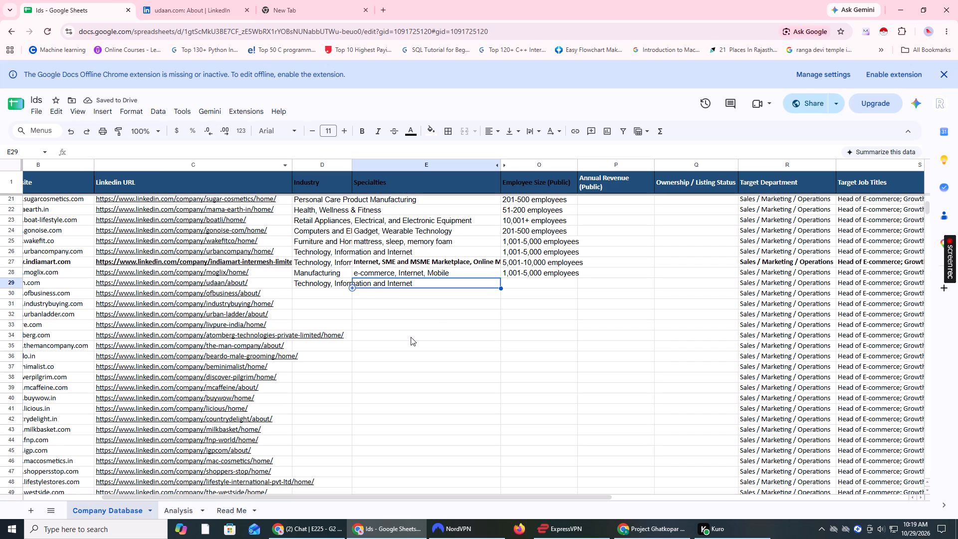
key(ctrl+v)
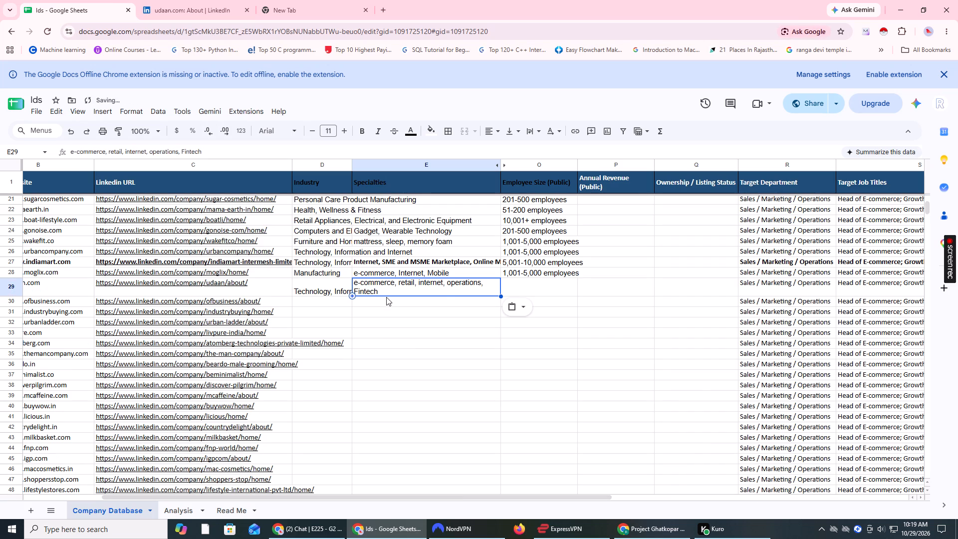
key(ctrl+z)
Pass udaan's specialties, e-commerce, retail, internet, operations, Fintech, through the blank tab's address bar and paste them inside its Specialties cell in edit mode.
click(293, 9)
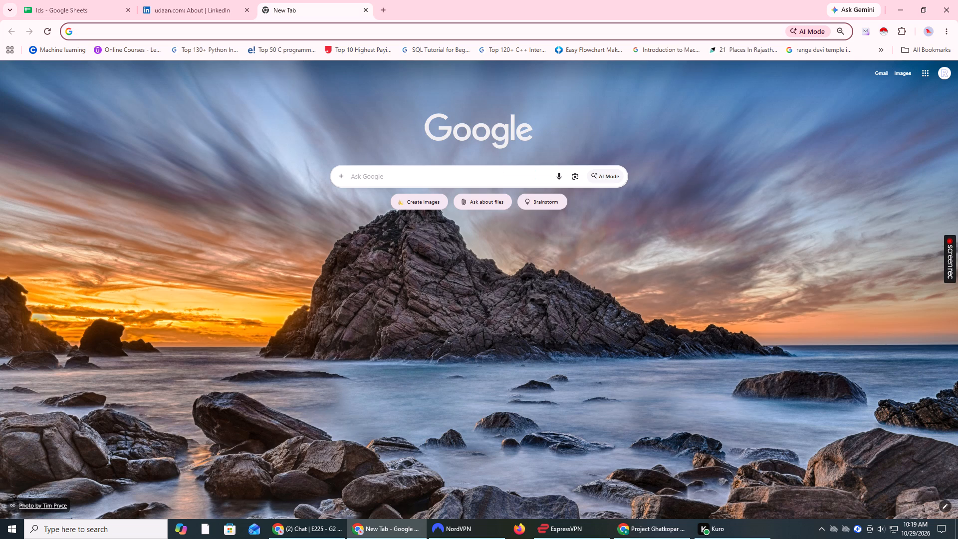
click(255, 34)
key(ctrl+v)
key(ctrl+a)
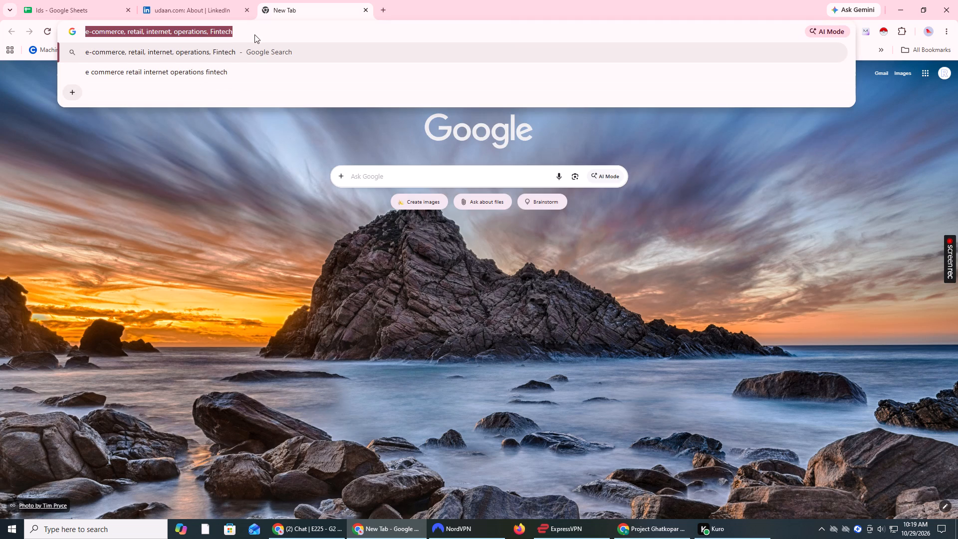
key(ctrl+c)
click(97, 0)
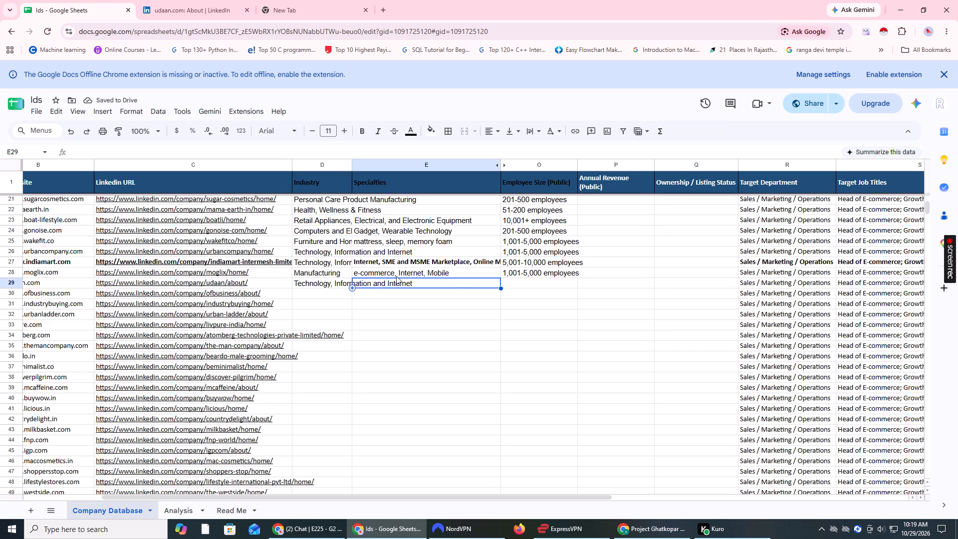
triple_click(370, 285)
key(ctrl+v)
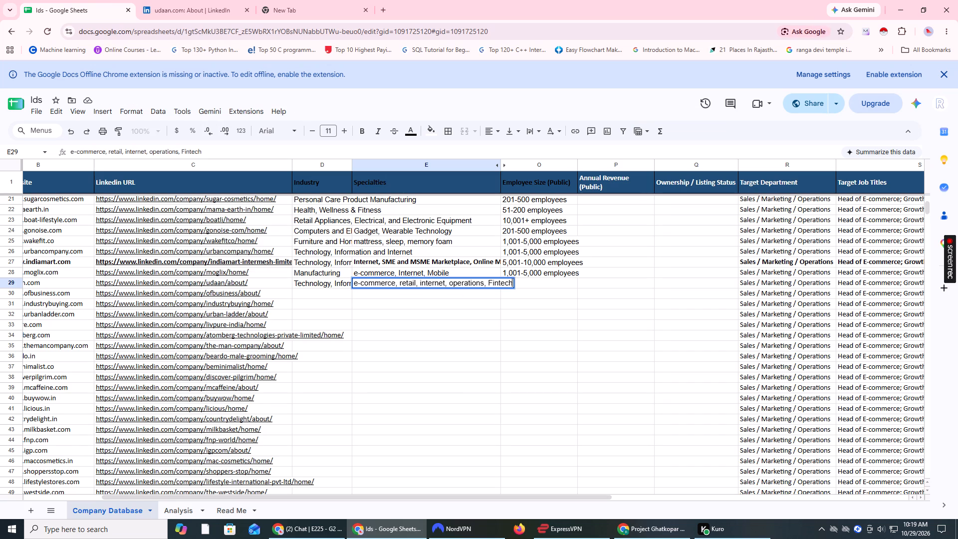
key(Return)
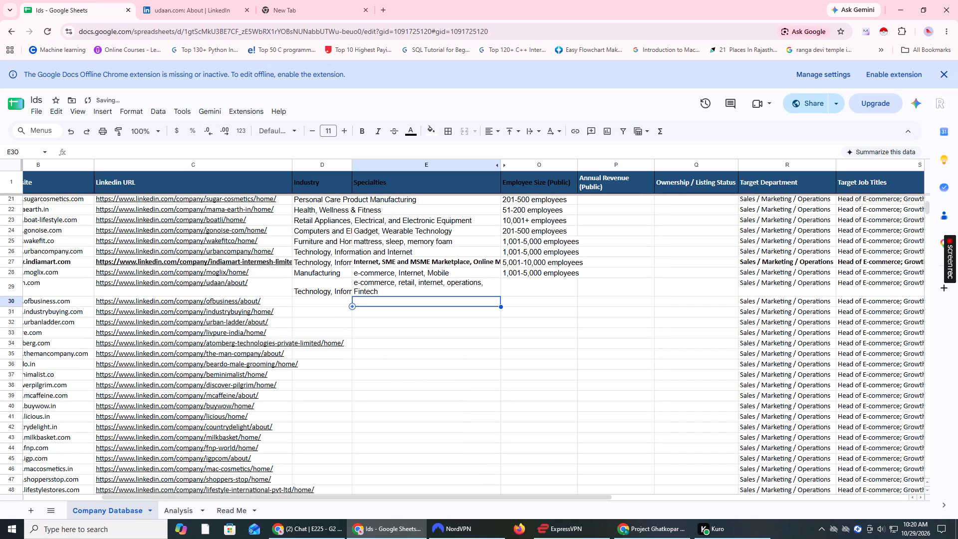
Widen the Specialties column slightly so udaan's specialties fit on one line.
drag(499, 166, 515, 168)
click(499, 322)
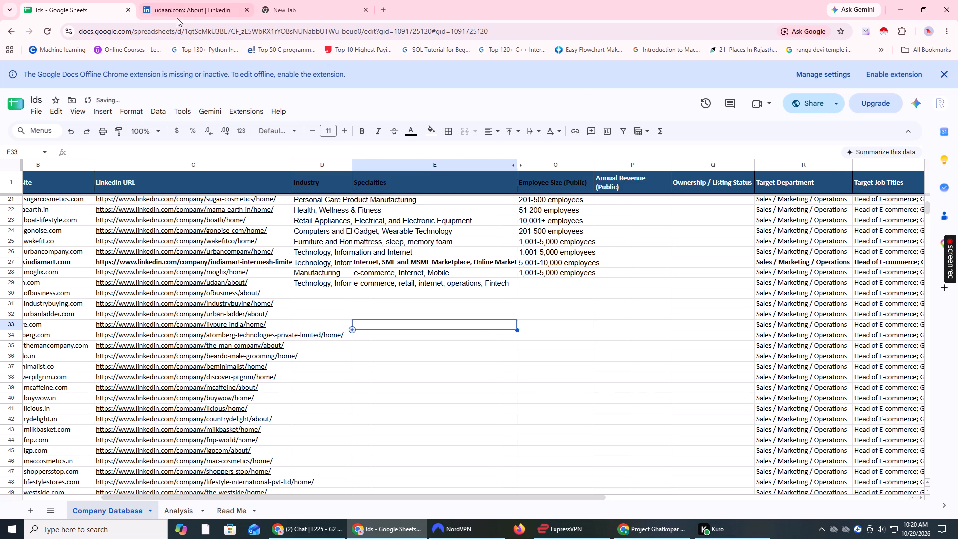
Copy udaan's company size, 1,001-5,000 employees, from its LinkedIn About page into its Employee Size cell.
click(184, 0)
triple_click(278, 271)
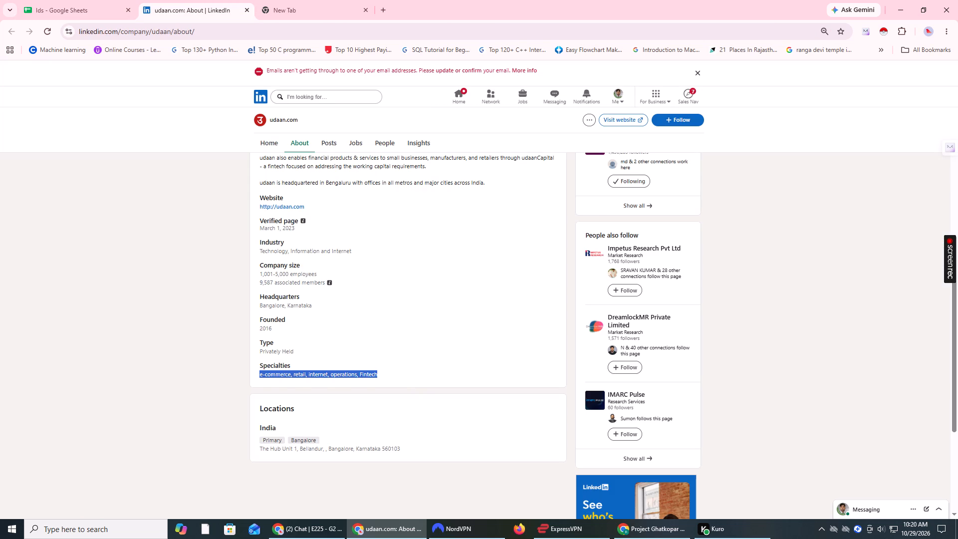
key(ctrl+c)
click(83, 0)
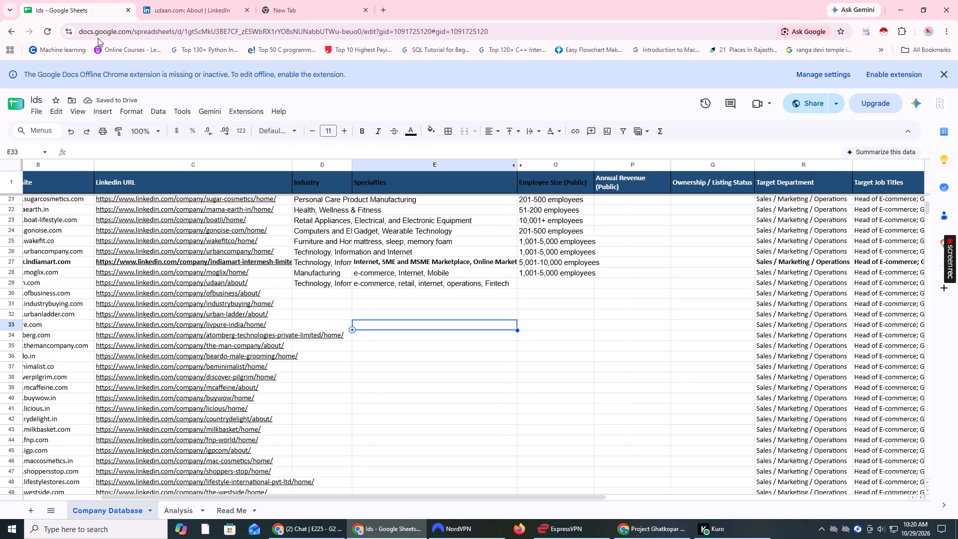
click(525, 285)
key(ctrl+v)
click(435, 301)
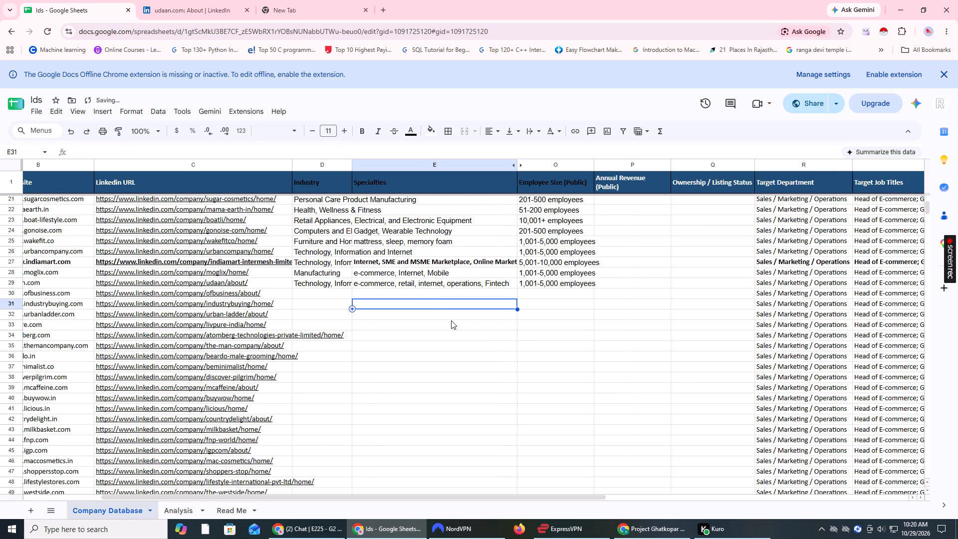
Open OfBusiness's LinkedIn About page from its URL in the sheet and close the leftover tabs.
click(220, 294)
click(186, 311)
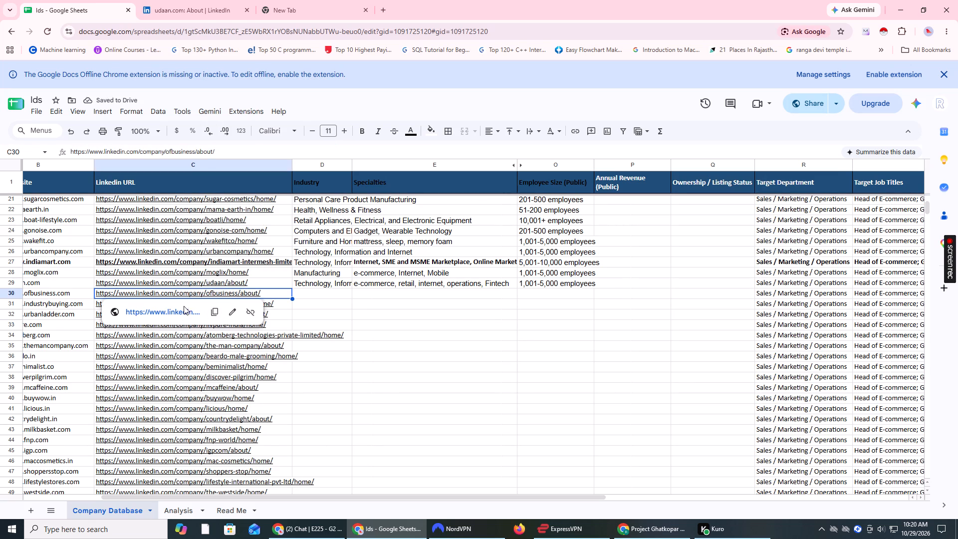
click(365, 9)
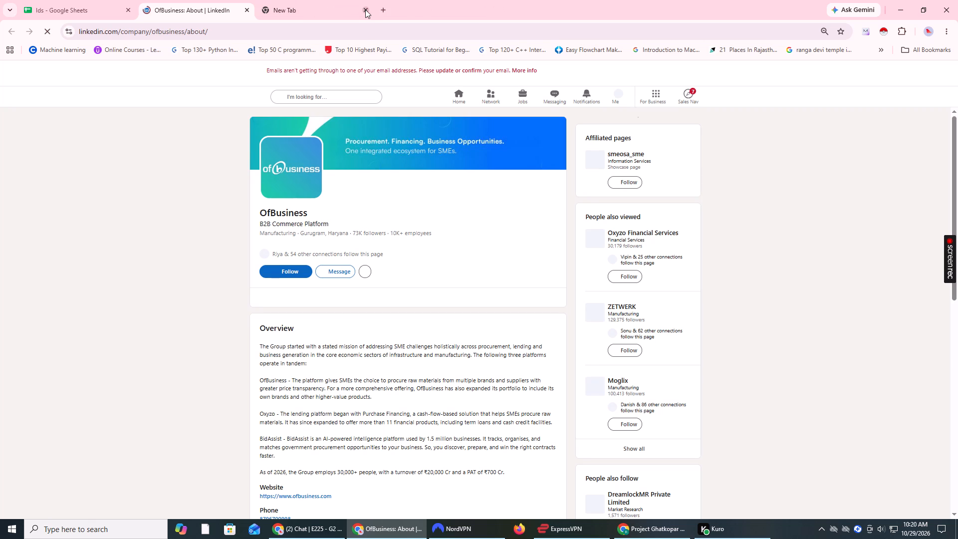
click(365, 9)
Copy OfBusiness's industry, Manufacturing, from its LinkedIn About page into its Industry cell.
click(42, 0)
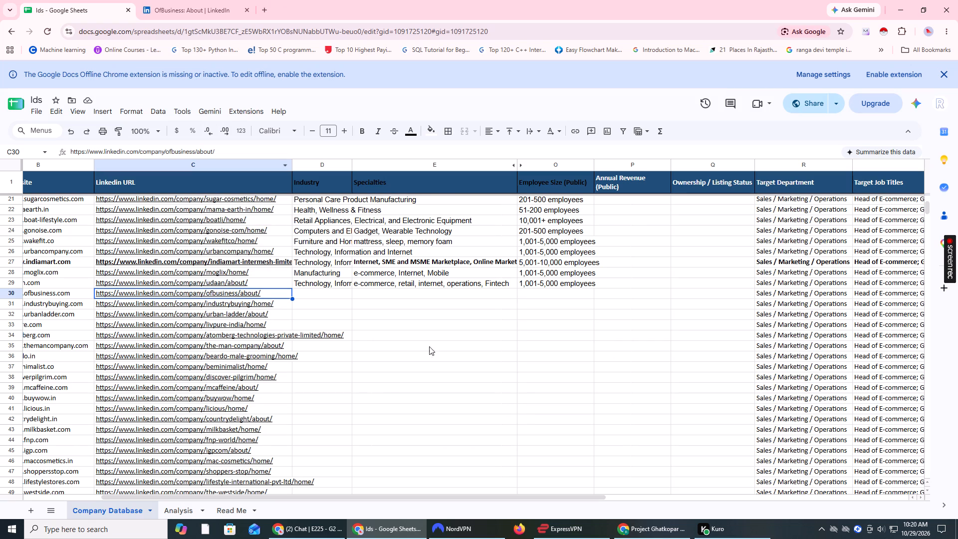
scroll(379, 375, up, 2)
scroll(380, 374, down, 1)
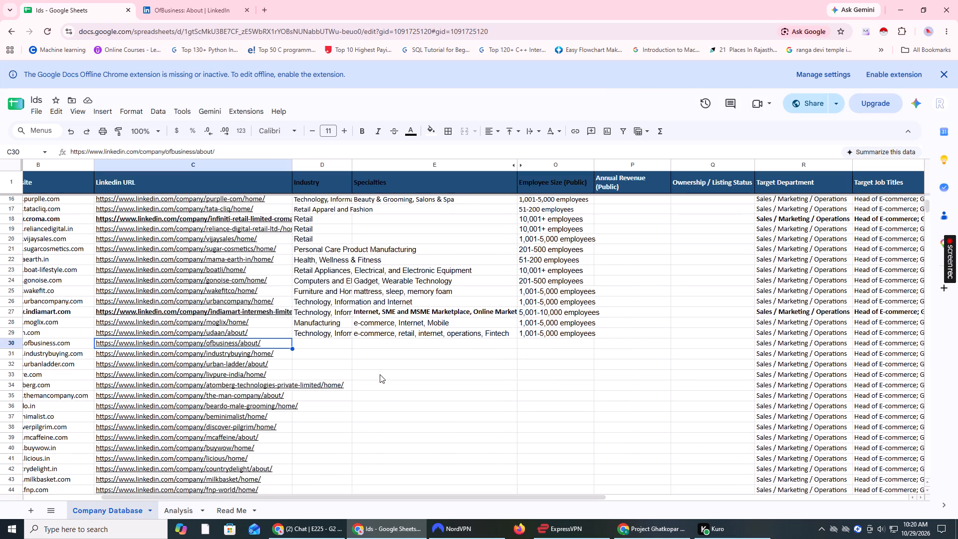
click(202, 0)
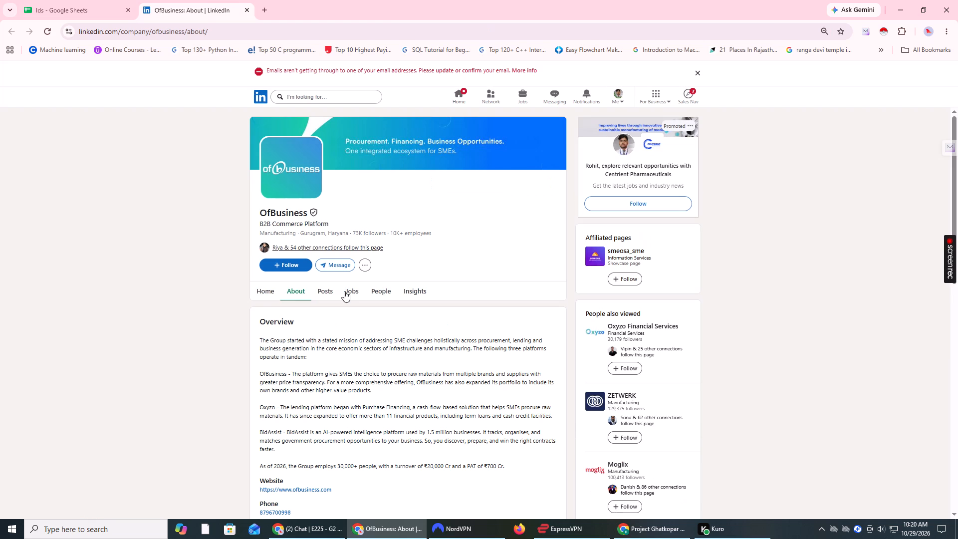
scroll(313, 327, down, 5)
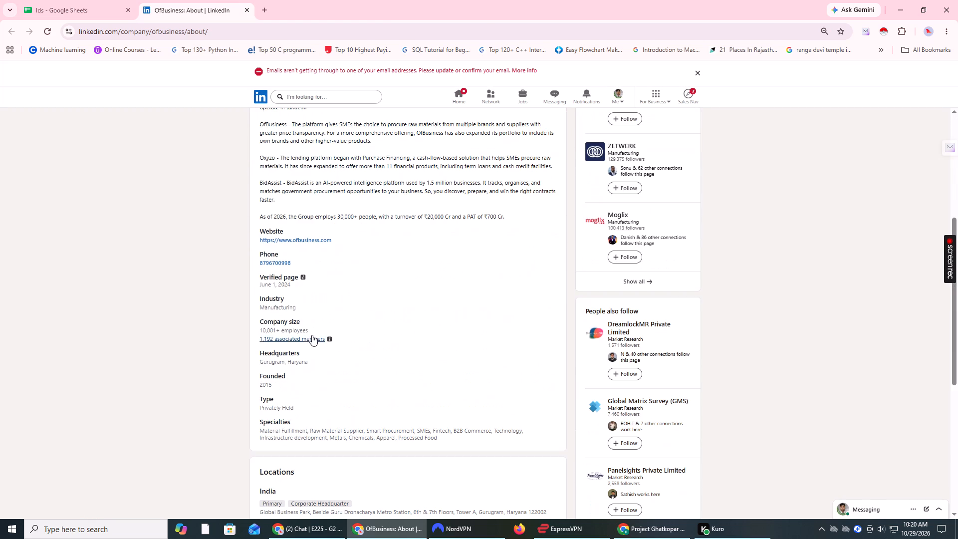
triple_click(278, 307)
key(ctrl+c)
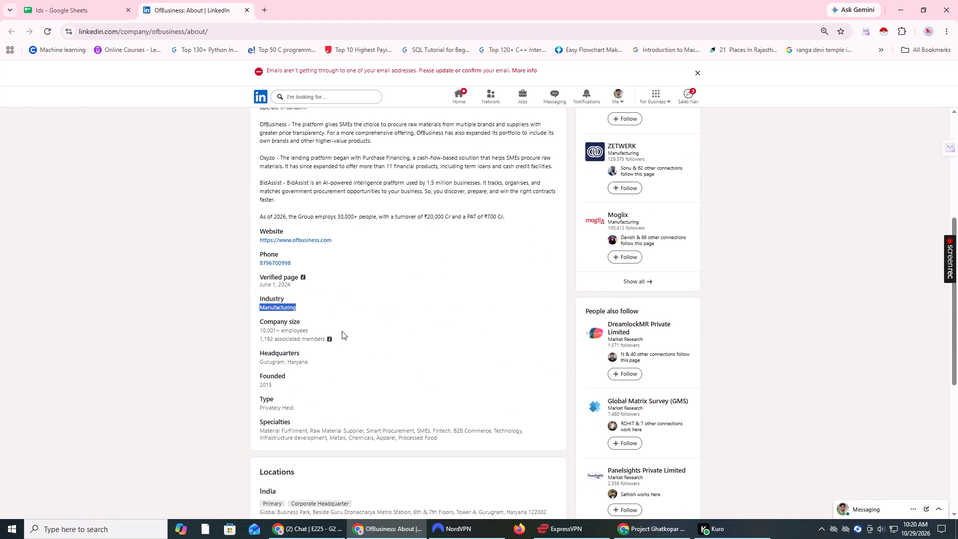
click(42, 0)
click(304, 342)
key(ctrl+v)
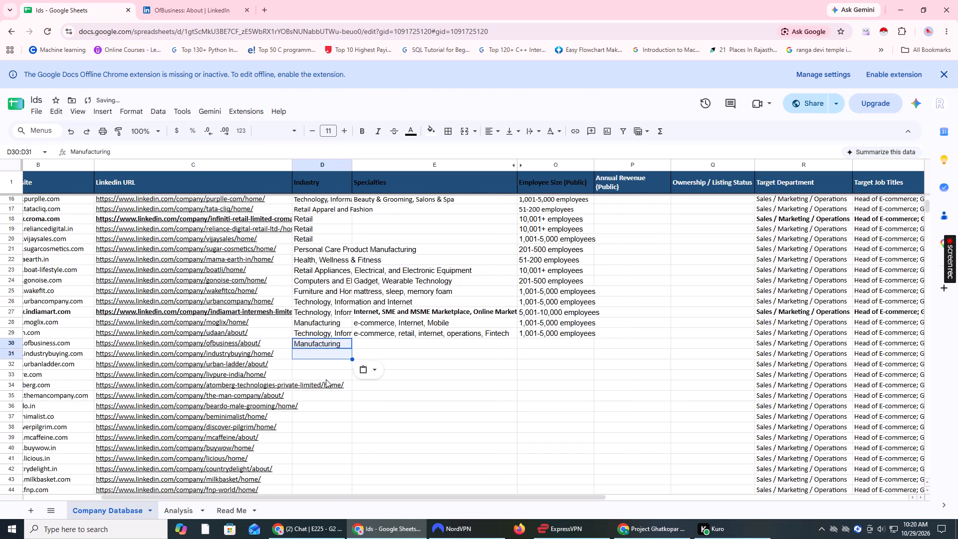
Copy OfBusiness's specialties, Material Fulfillment through Processed Food, pass them through a new tab's address bar, and paste them into its Specialties cell.
click(182, 0)
drag(449, 443, 349, 441)
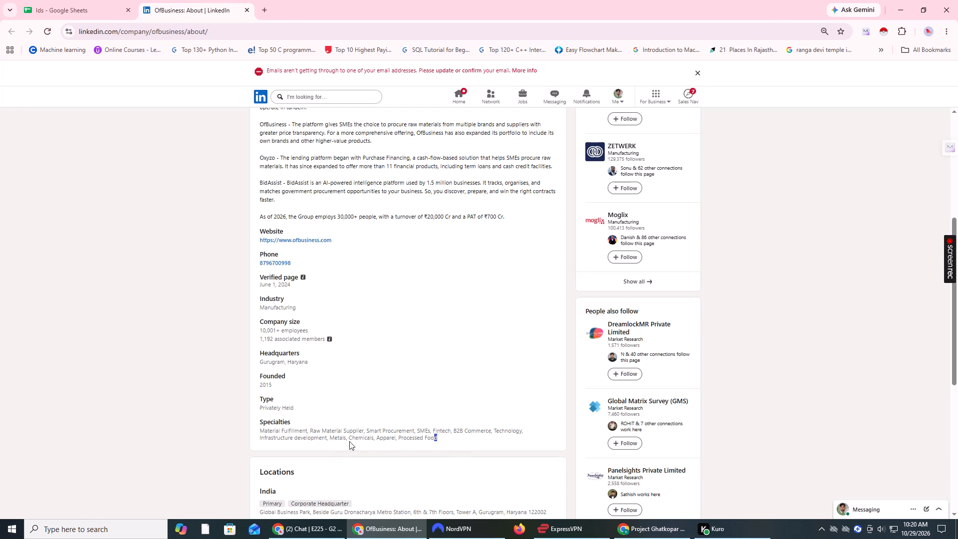
drag(349, 441, 261, 431)
key(ctrl+c)
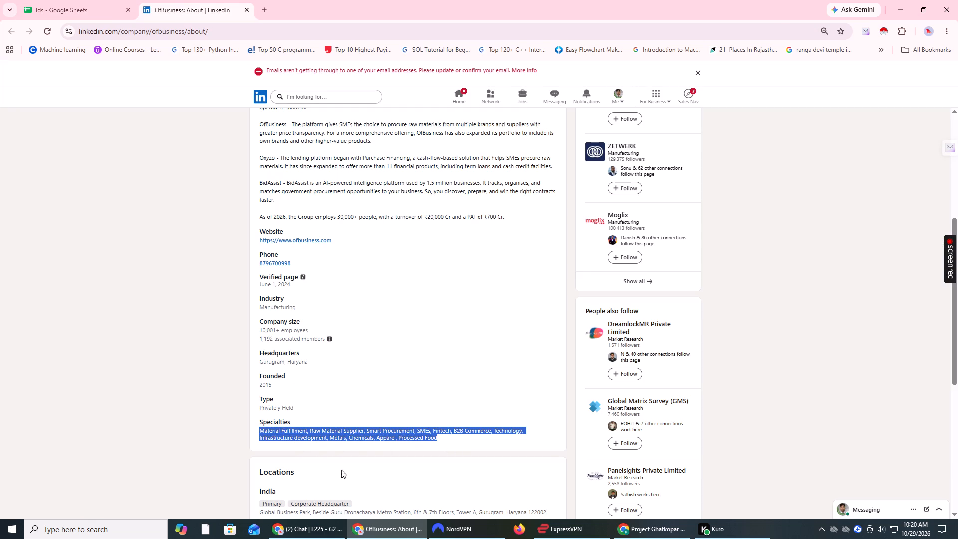
click(262, 7)
key(ctrl+v)
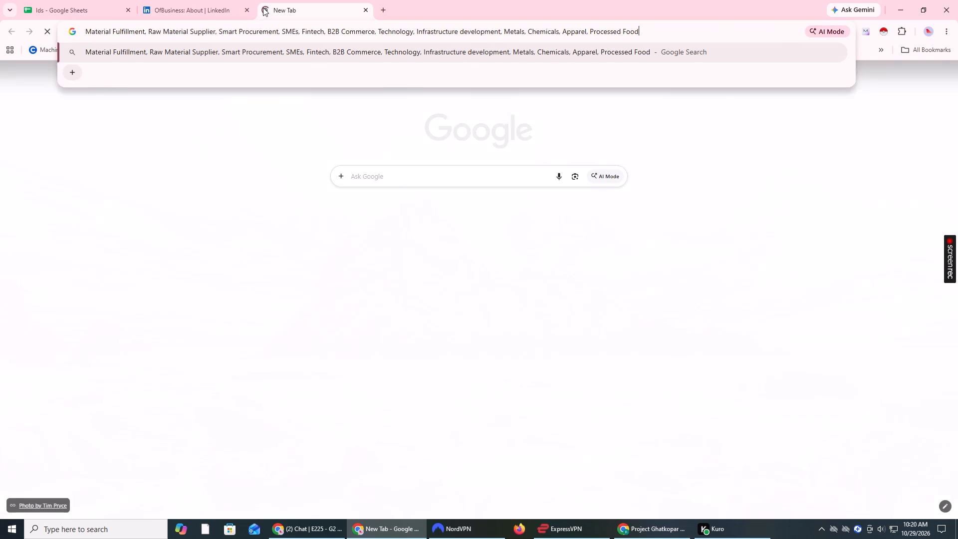
key(ctrl+a)
key(ctrl+c)
click(77, 0)
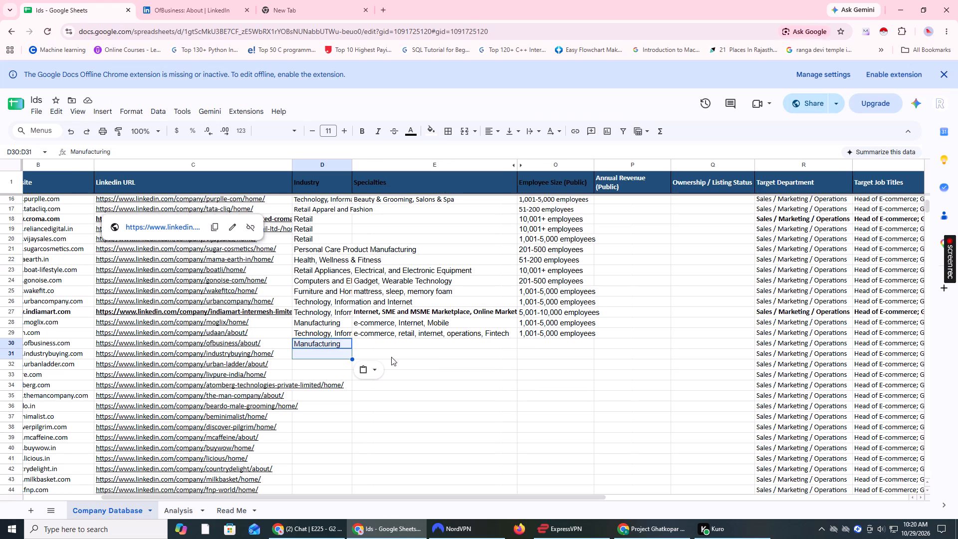
click(370, 342)
key(ctrl+v)
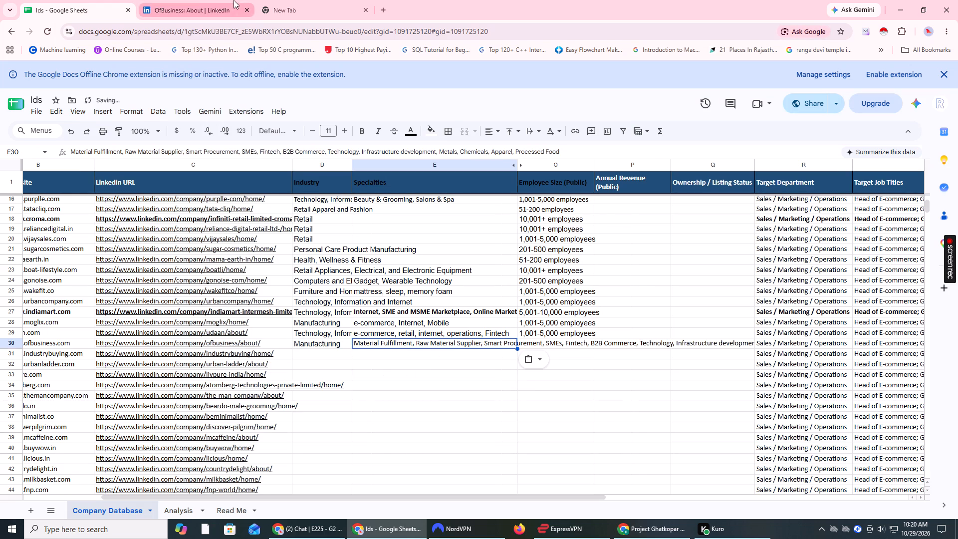
Copy OfBusiness's company size, 10,001+ employees, from its LinkedIn About page into its Employee Size cell.
click(197, 0)
triple_click(283, 326)
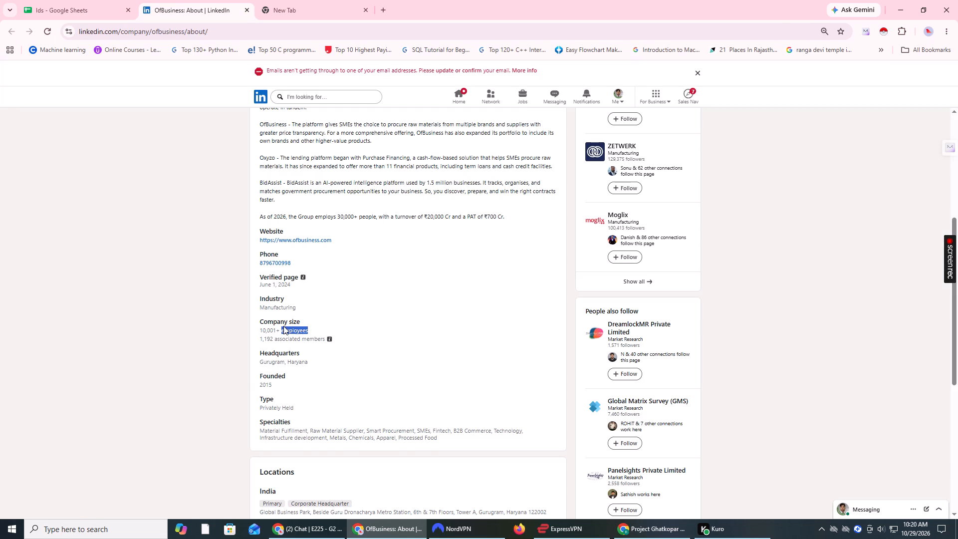
key(ctrl+c)
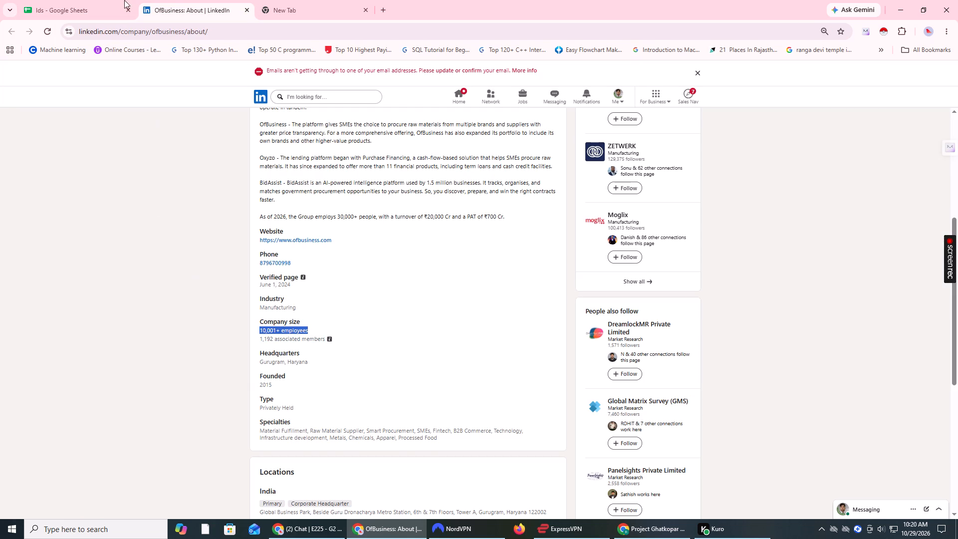
click(116, 1)
click(555, 349)
key(ctrl+v)
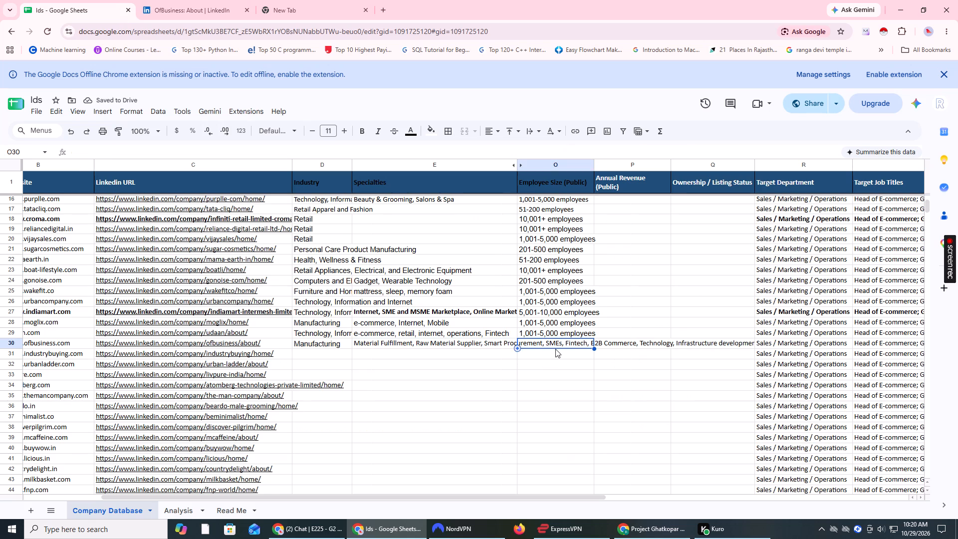
click(455, 390)
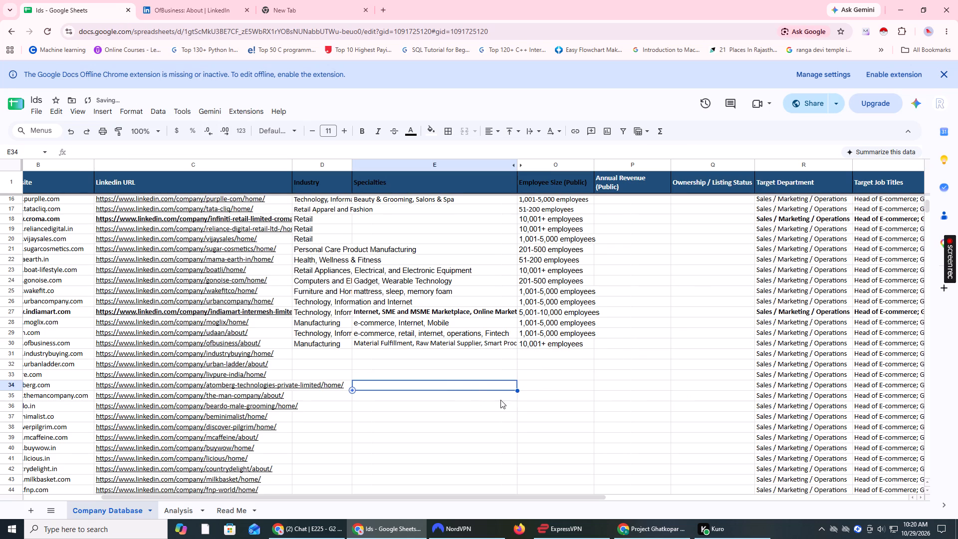
Open Industrybuying's LinkedIn page from its URL in the sheet, close the OfBusiness and blank tabs, and go to its About section.
click(231, 354)
click(184, 376)
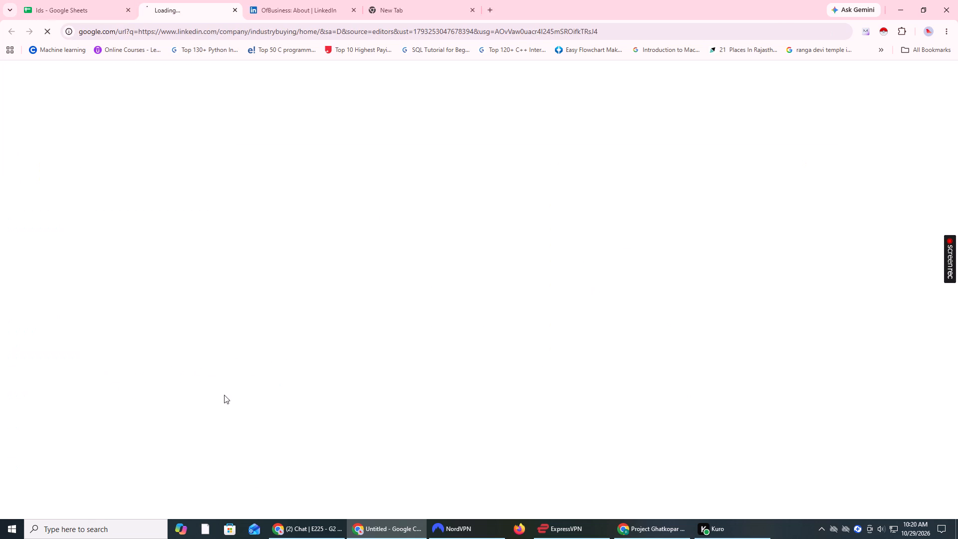
click(365, 12)
click(365, 12)
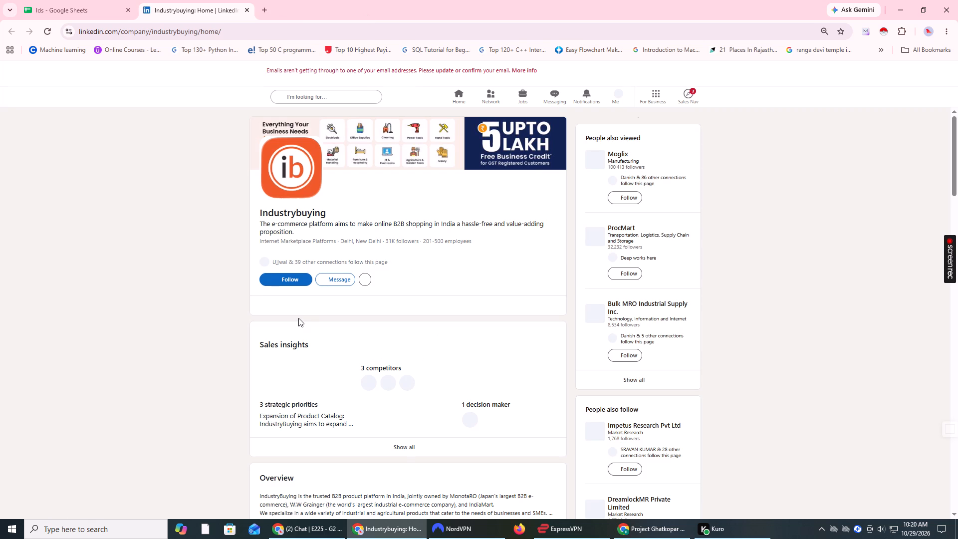
click(293, 293)
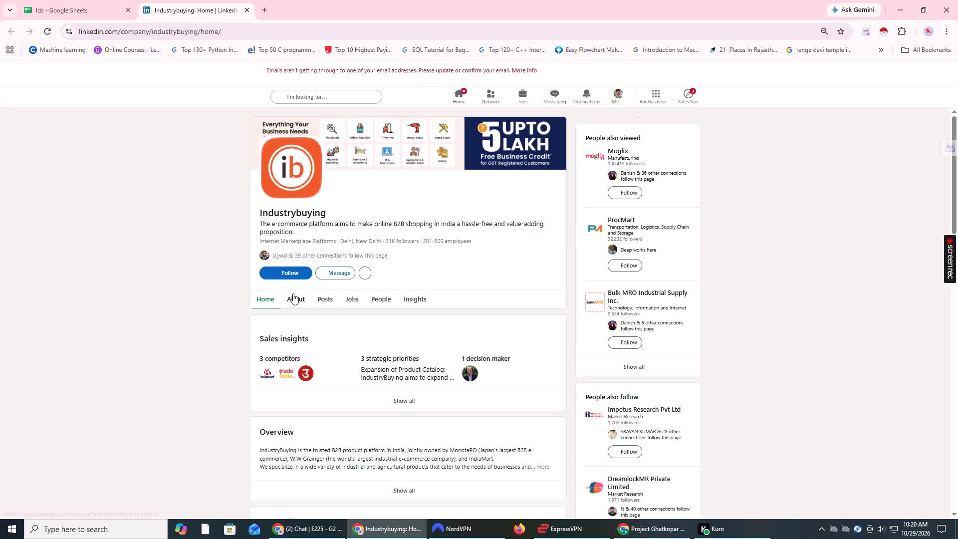
Copy Industrybuying's industry, Internet Marketplace Platforms, from its LinkedIn About page into its Industry cell.
scroll(316, 330, down, 4)
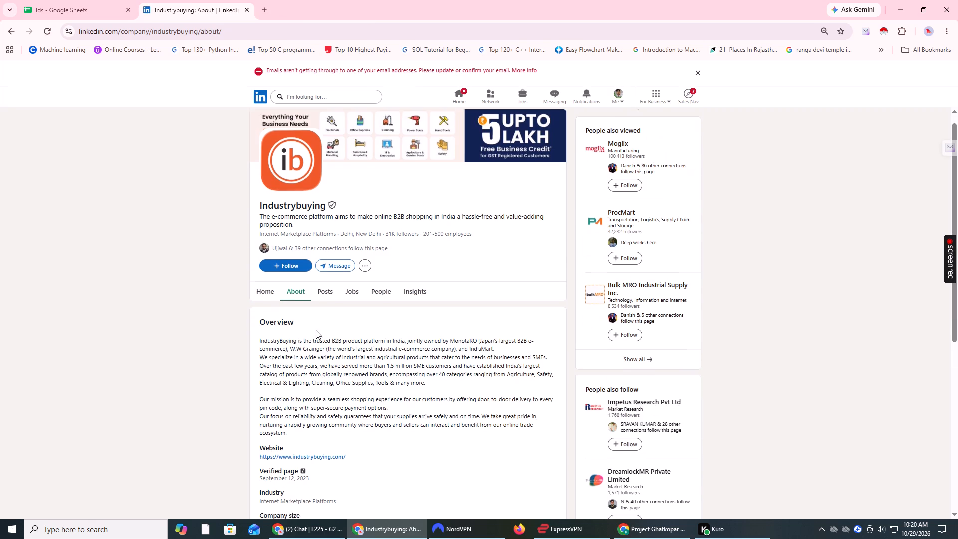
scroll(316, 330, down, 1)
triple_click(279, 260)
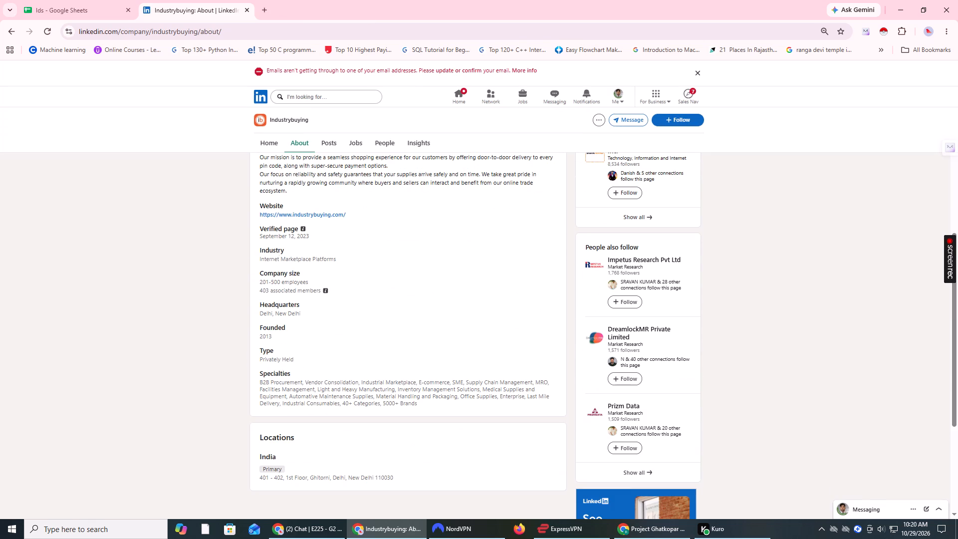
key(ctrl+c)
click(78, 0)
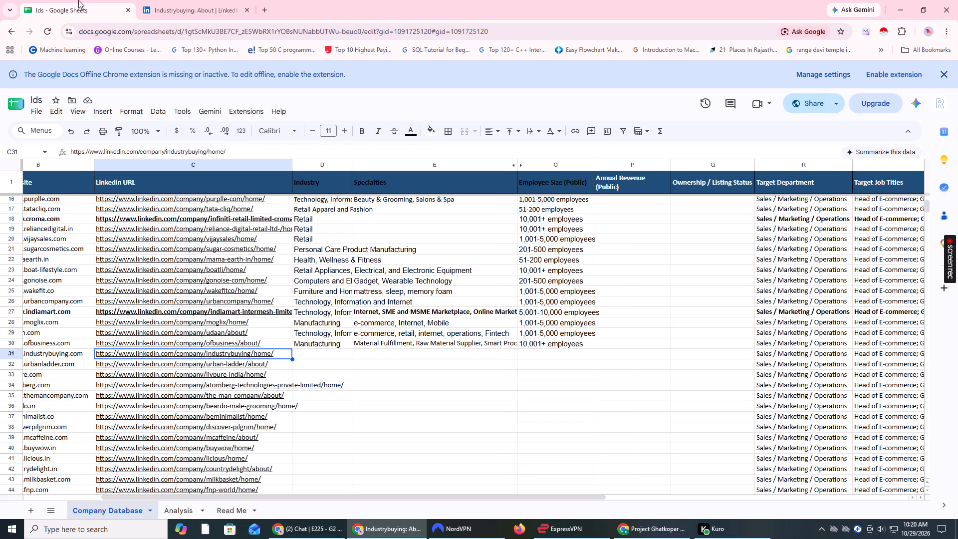
click(315, 353)
key(ctrl+v)
Copy Industrybuying's specialties, B2B Procurement through 5000+ Brands, recopy them as plain text through a new tab's address bar, and return to the sheet.
click(228, 0)
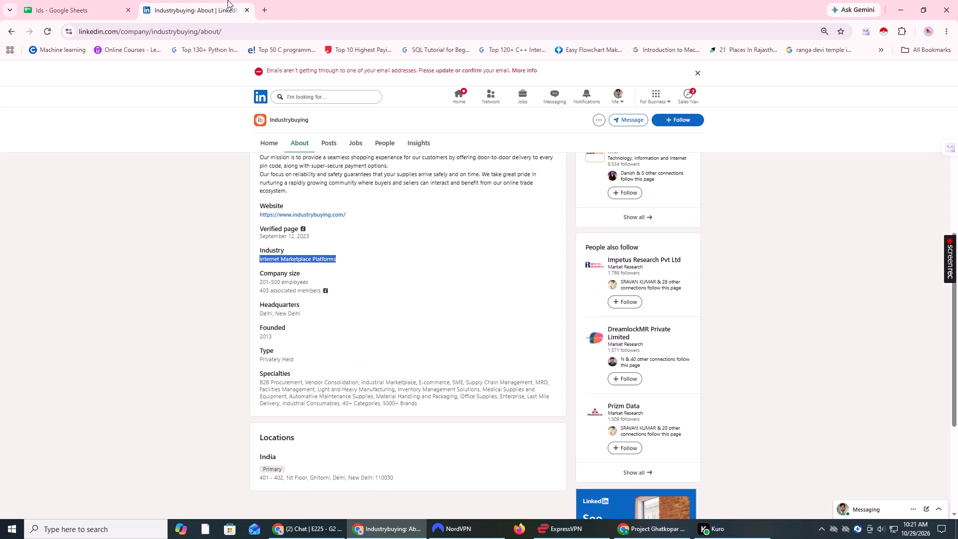
drag(421, 405, 281, 397)
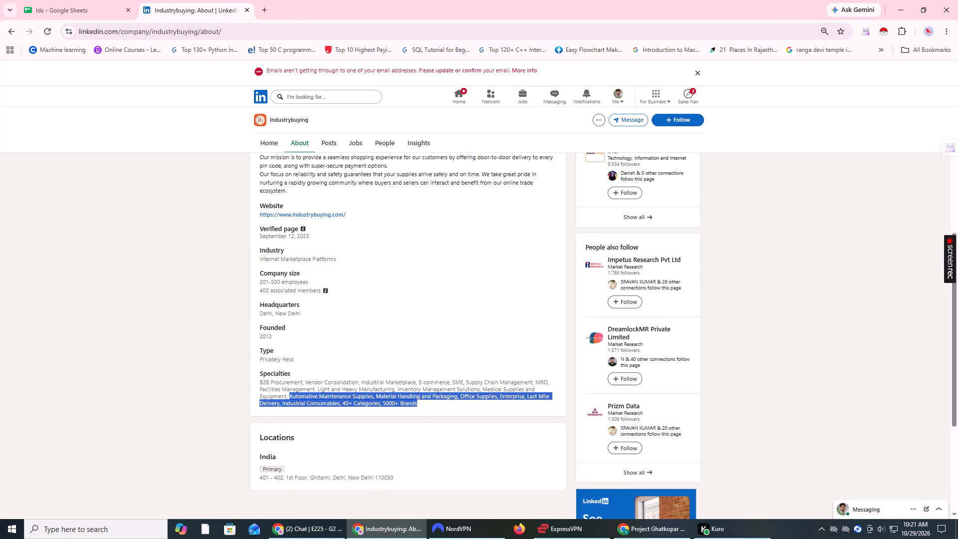
drag(281, 397, 258, 385)
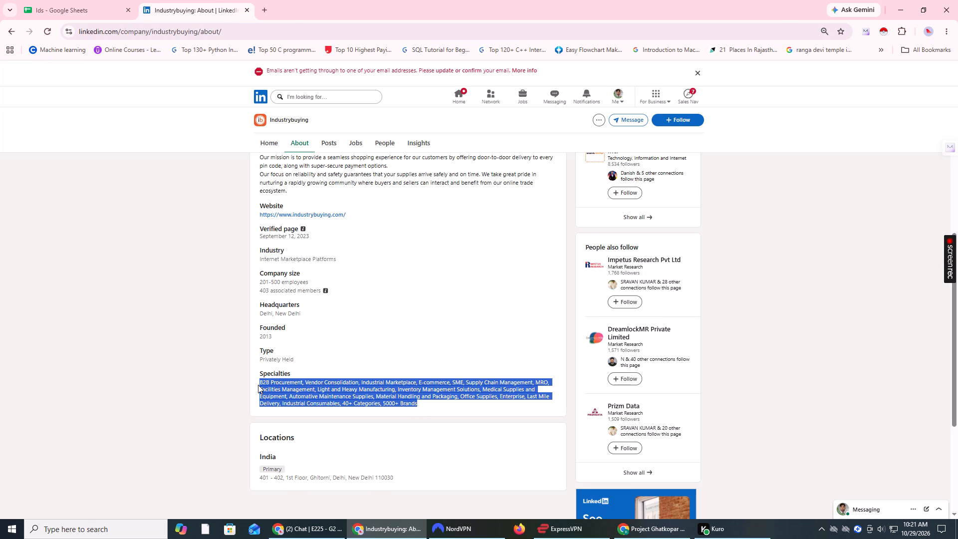
key(ctrl+c)
click(267, 10)
key(ctrl+v)
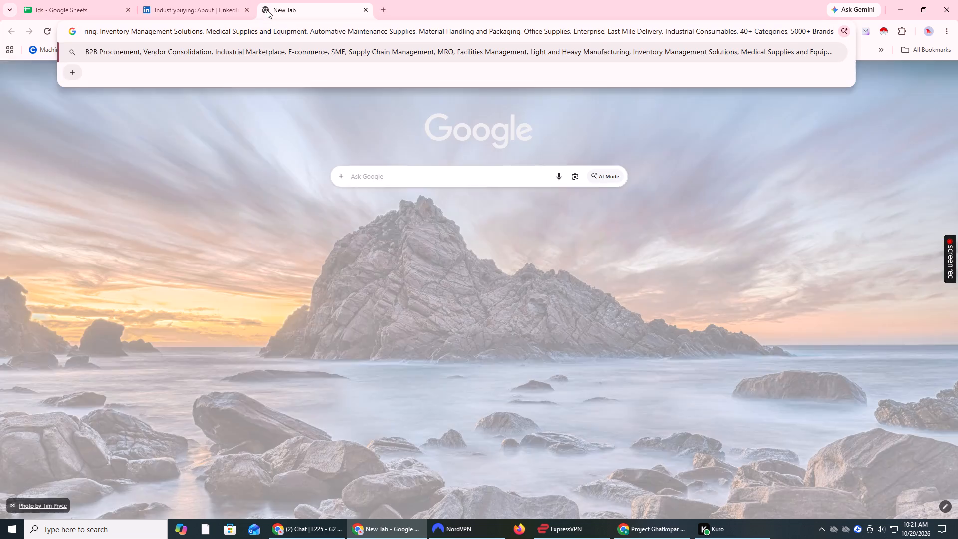
key(ctrl+a)
key(ctrl+c)
click(123, 0)
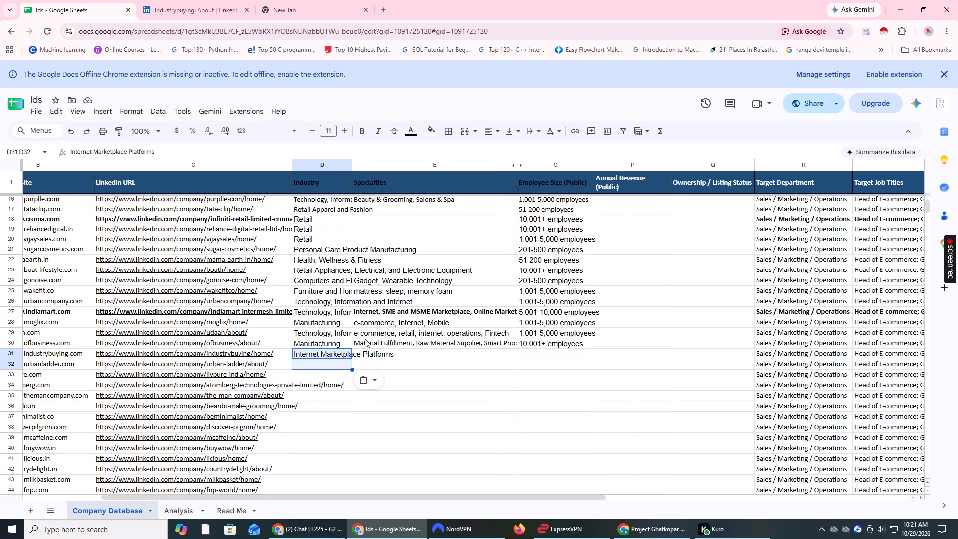
Paste the copied Industrybuying specialties, starting with B2B Procurement and Vendor Consolidation, into its Specialties cell in row 31.
click(377, 354)
key(ctrl+v)
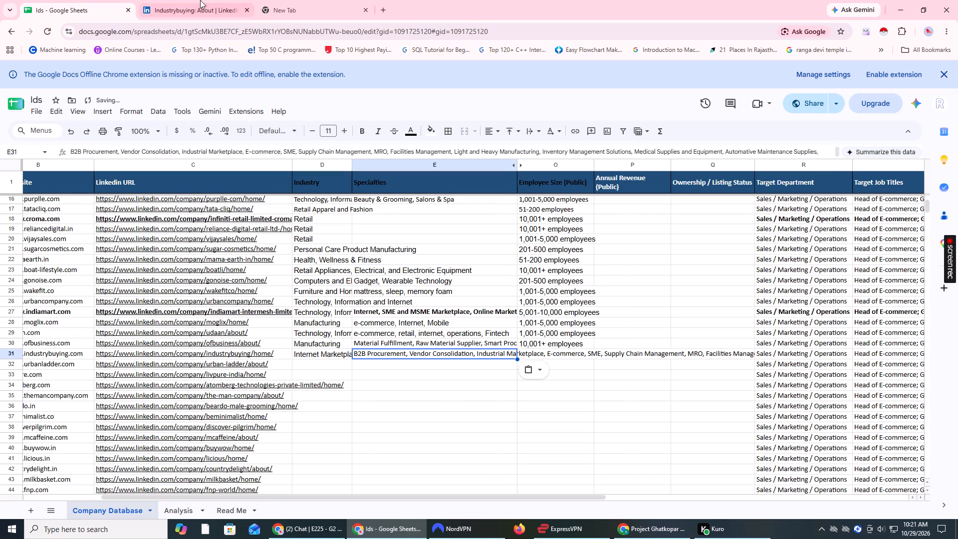
Copy Industrybuying's company size, 201-500 employees, from its LinkedIn About page into its Employee Size cell.
click(201, 0)
triple_click(274, 278)
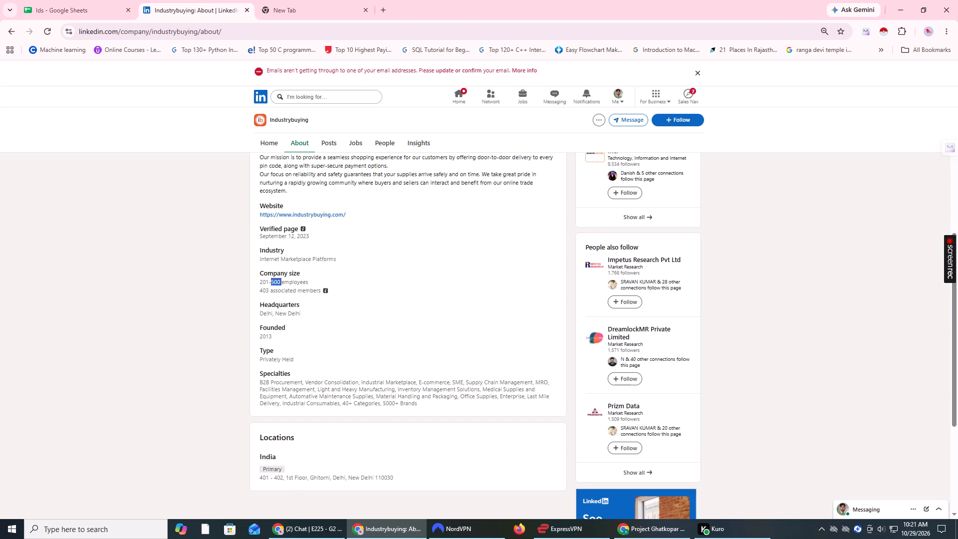
key(ctrl+c)
click(16, 0)
click(69, 0)
click(534, 355)
key(ctrl+v)
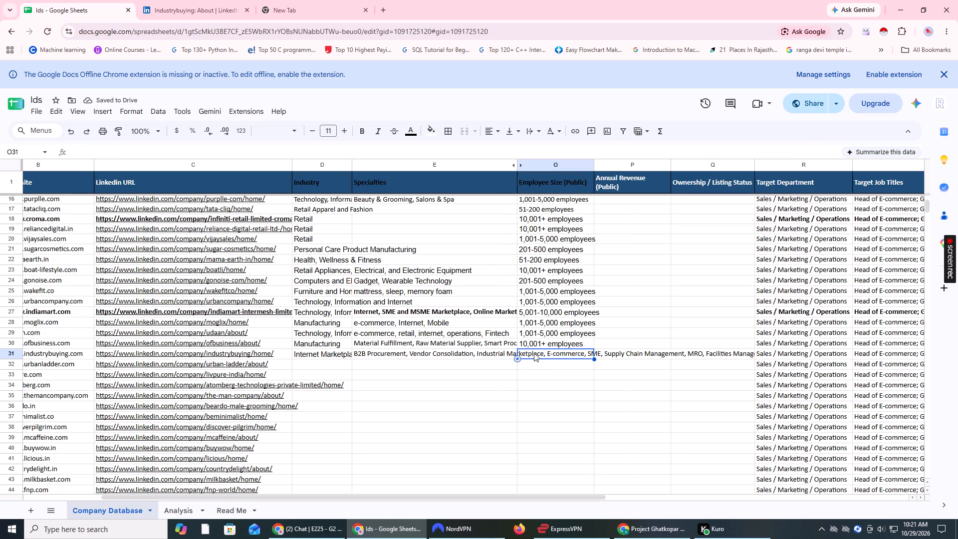
Select Urban Ladder's empty Industry cell in row 32 and close the Industrybuying LinkedIn tab and the blank tab.
click(336, 366)
click(246, 11)
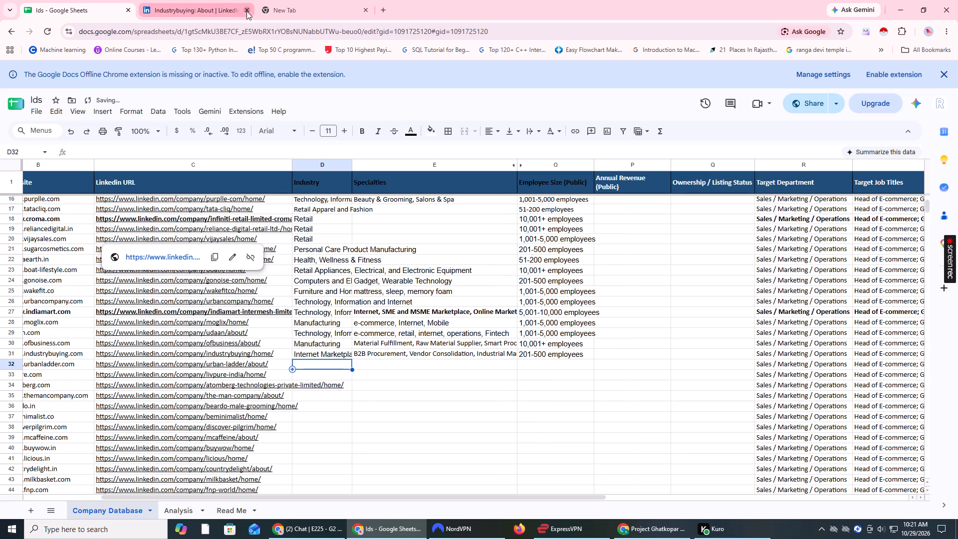
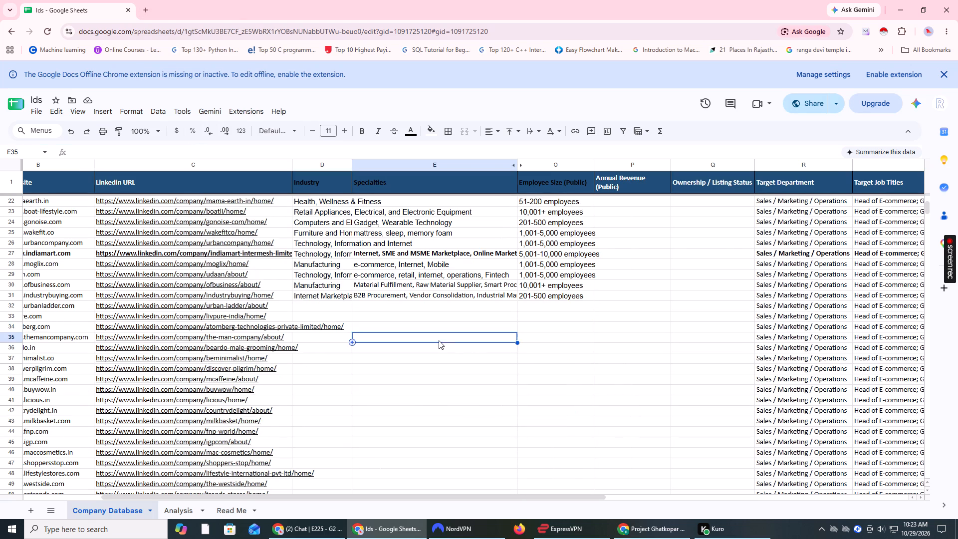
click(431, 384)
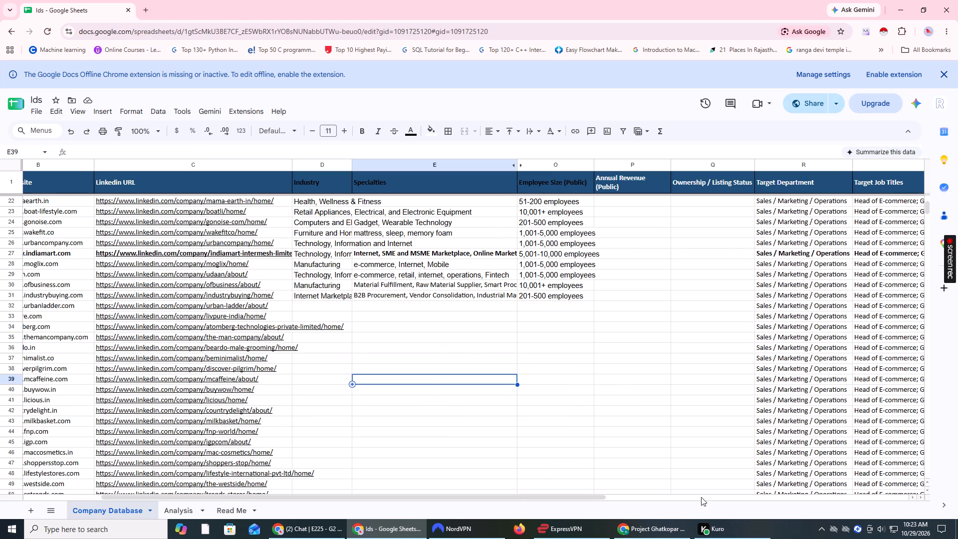
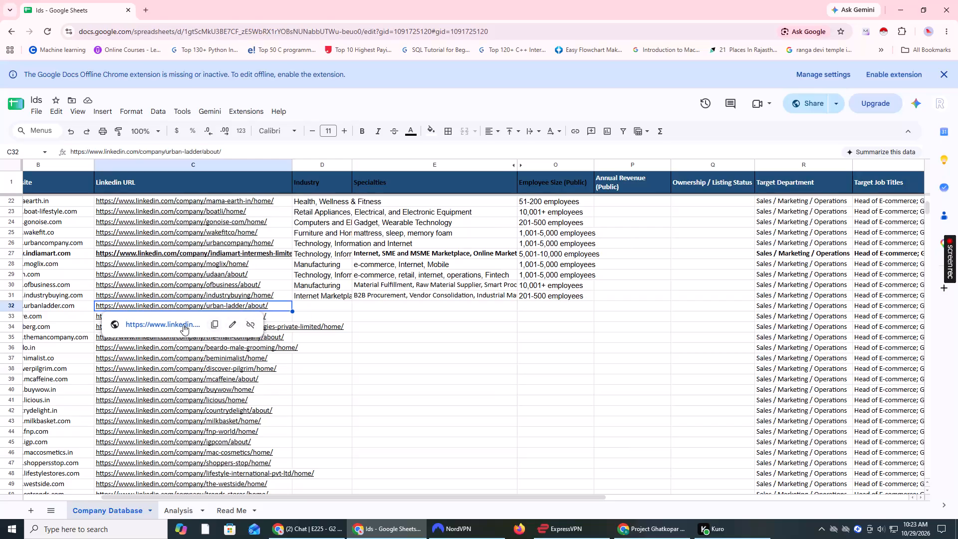
Open Urban Ladder's LinkedIn page from row 32 and copy its industry, Retail, into that row's Industry cell.
click(183, 324)
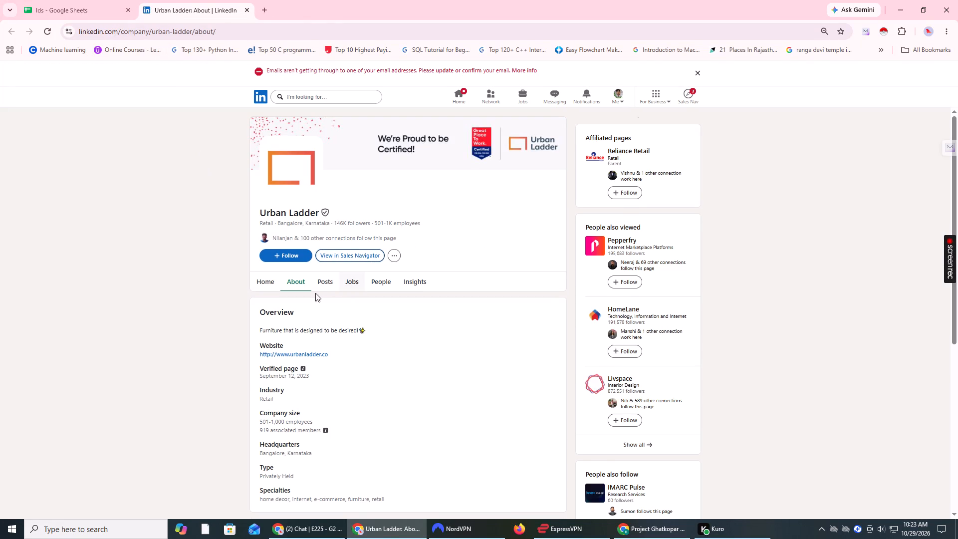
scroll(301, 316, down, 2)
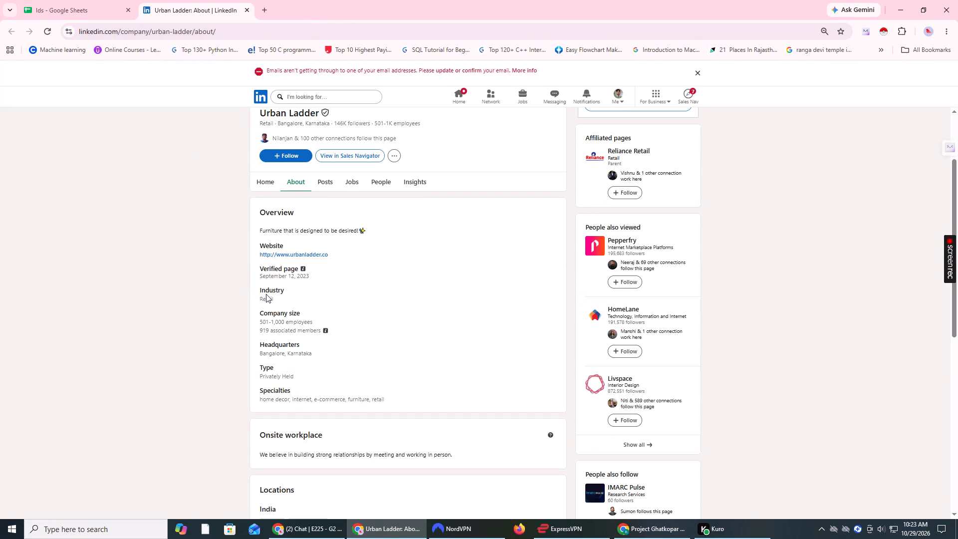
triple_click(266, 299)
key(ctrl+c)
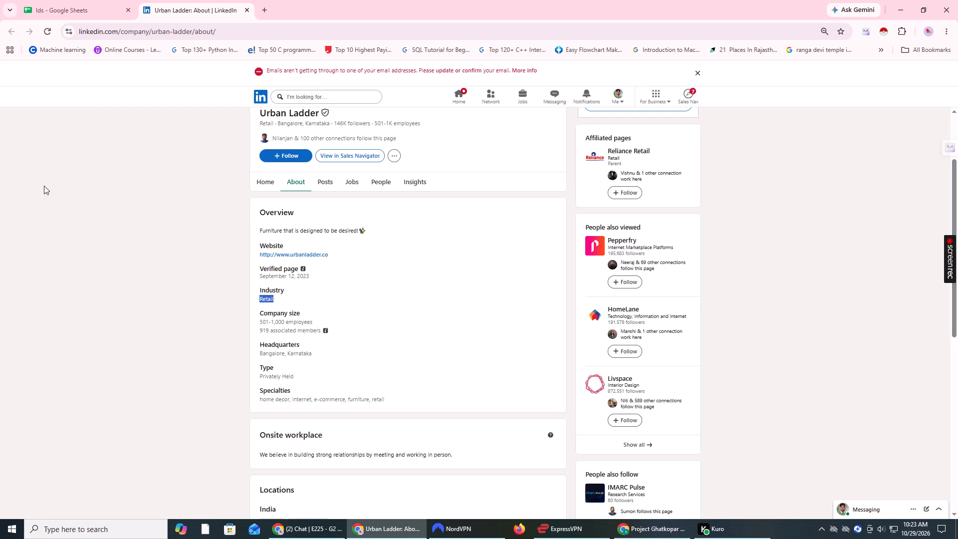
click(46, 0)
click(303, 307)
key(ctrl+v)
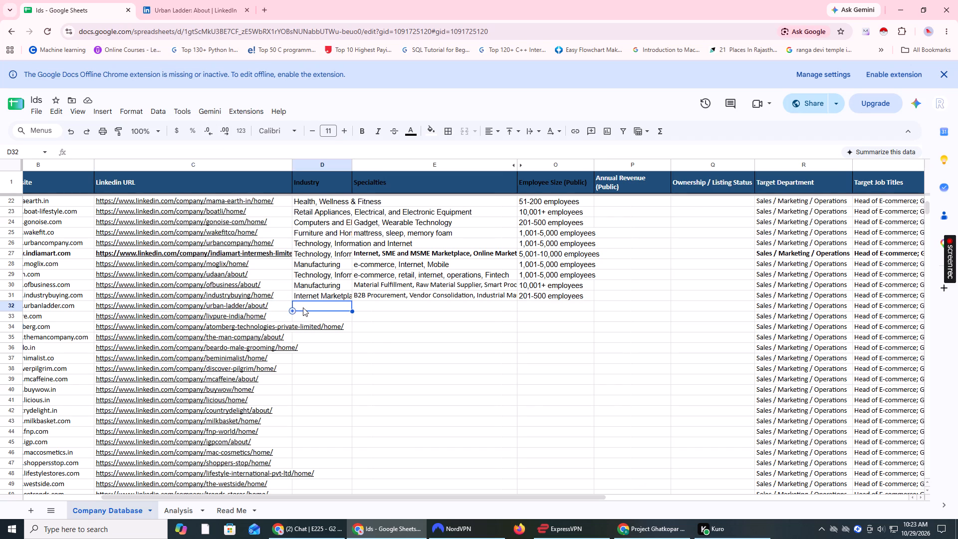
Copy Urban Ladder's specialties, "home decor, internet, e-commerce, furniture, retail", from LinkedIn into its Specialties cell in row 32.
click(147, 0)
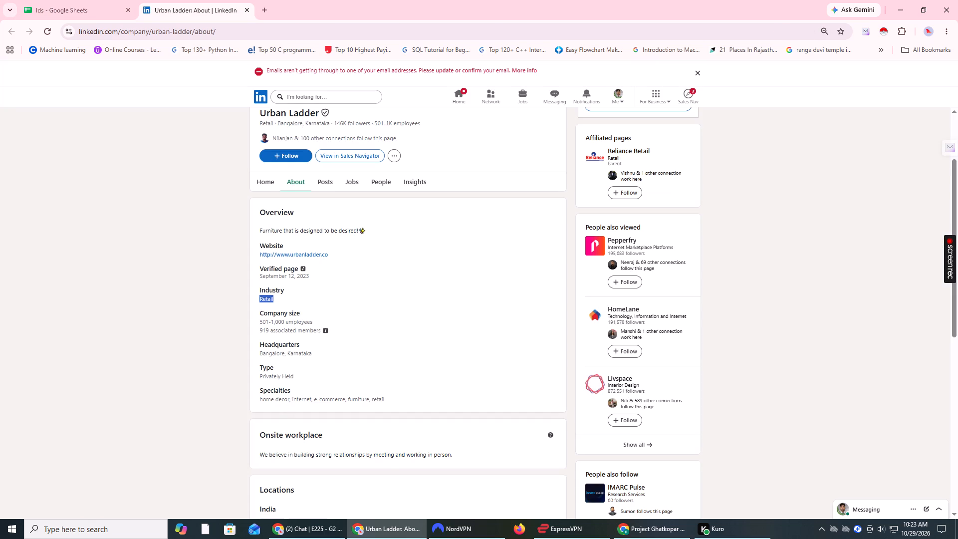
click(286, 399)
double_click(286, 399)
click(286, 399)
key(ctrl+c)
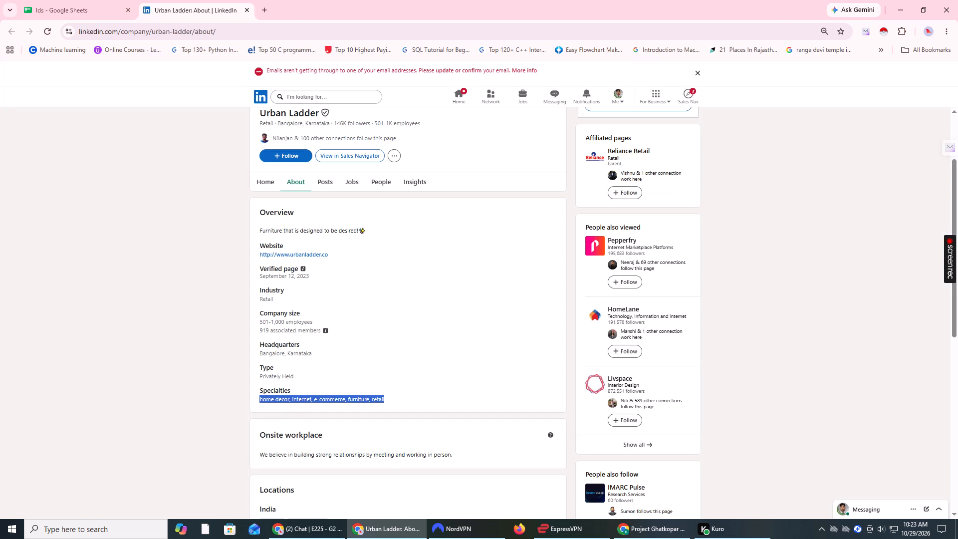
click(78, 0)
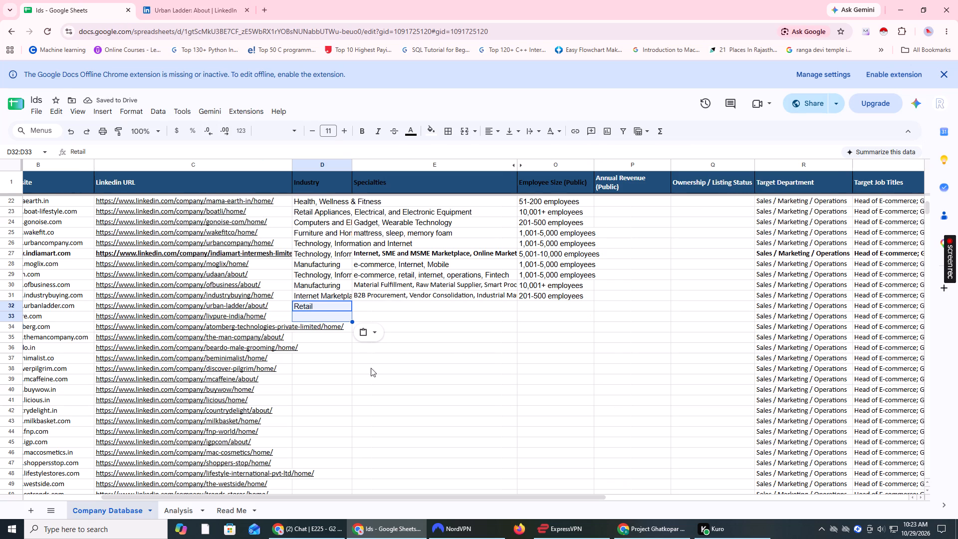
click(382, 307)
key(ctrl+v)
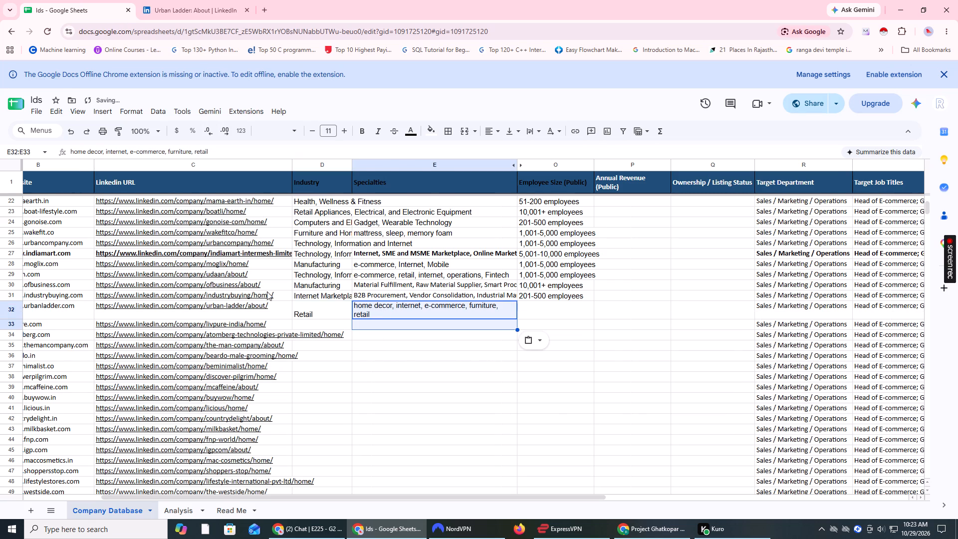
Strip the specialties text's formatting in a blank browser tab and replace row 32's Specialties with plain "home decor, internet, e-commerce, furniture, retailc".
click(266, 3)
key(ctrl+v)
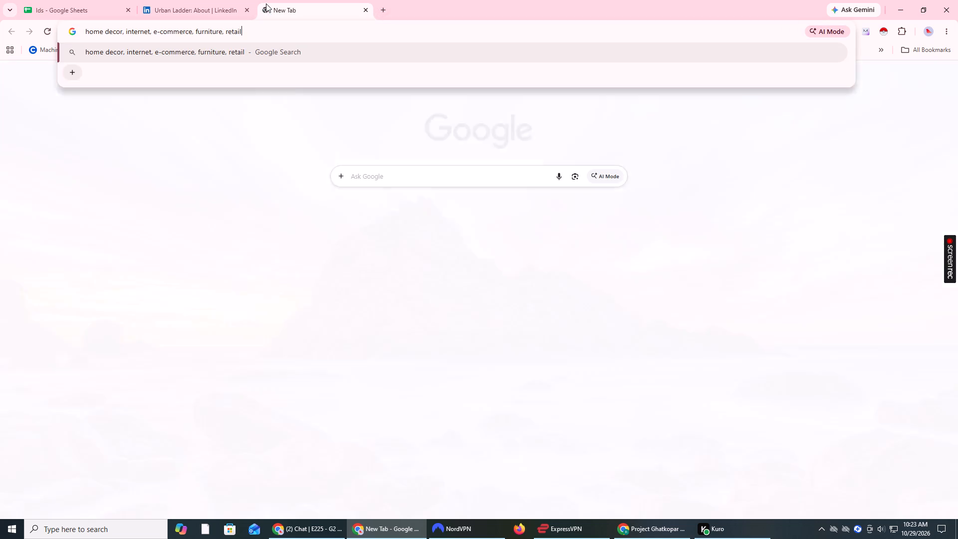
triple_click(158, 31)
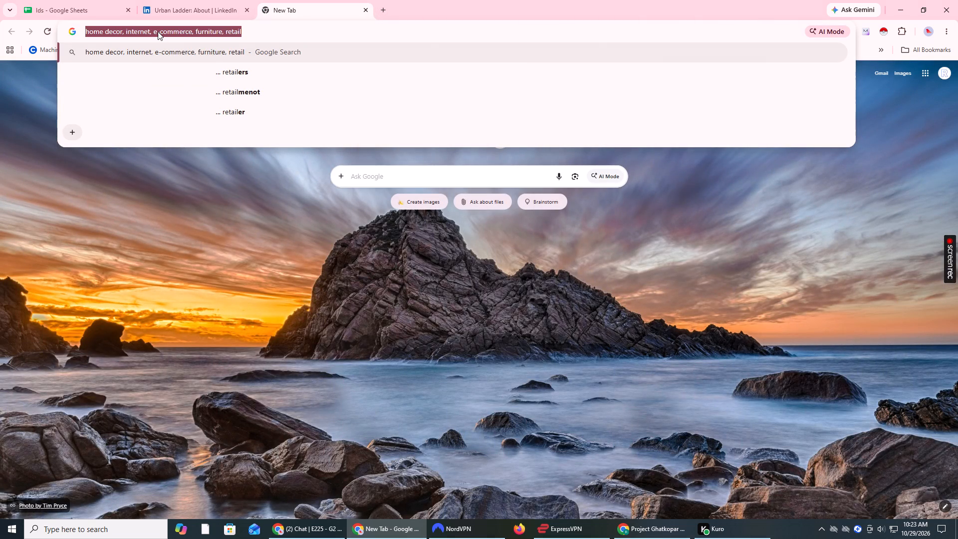
key(ctrl+x)
click(62, 0)
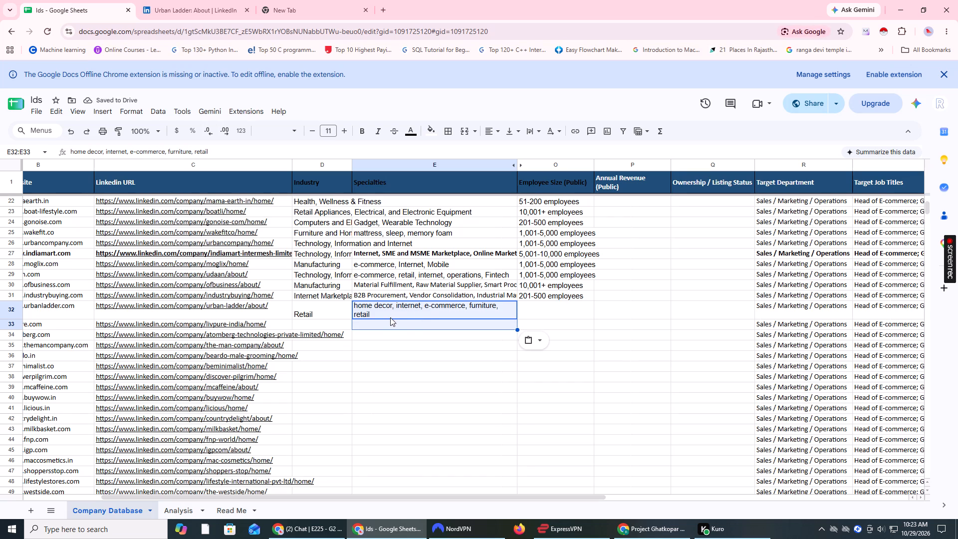
key(BackSpace)
click(368, 305)
click(368, 305)
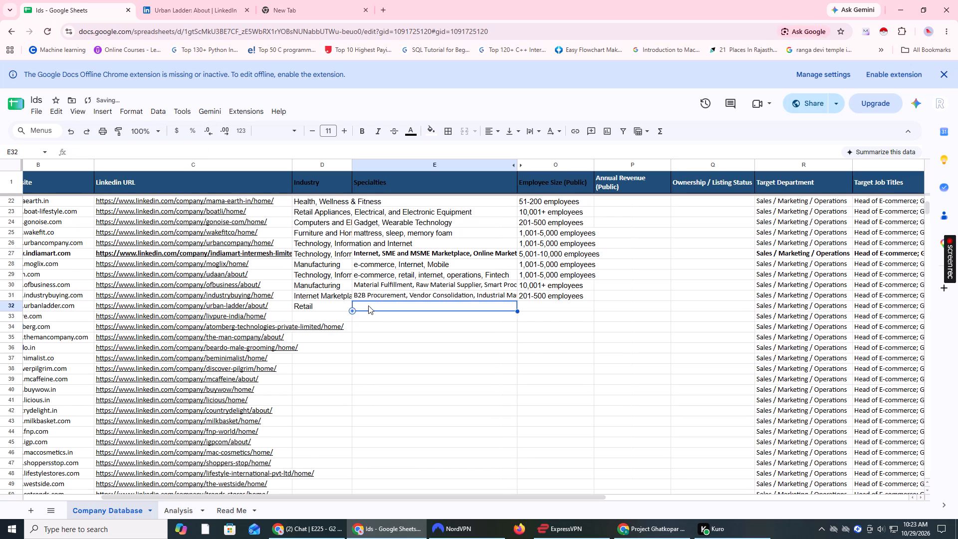
key(ctrl+v)
key(c)
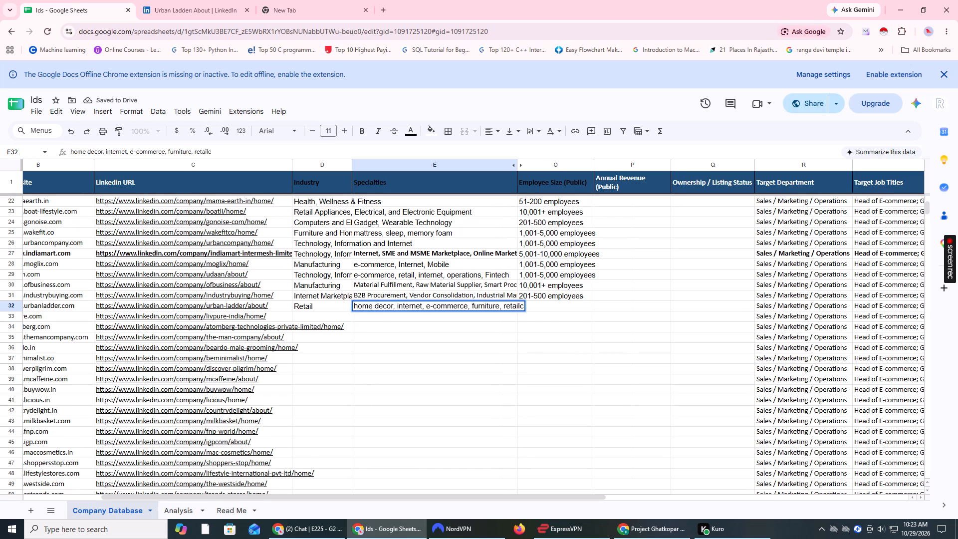
key(Return)
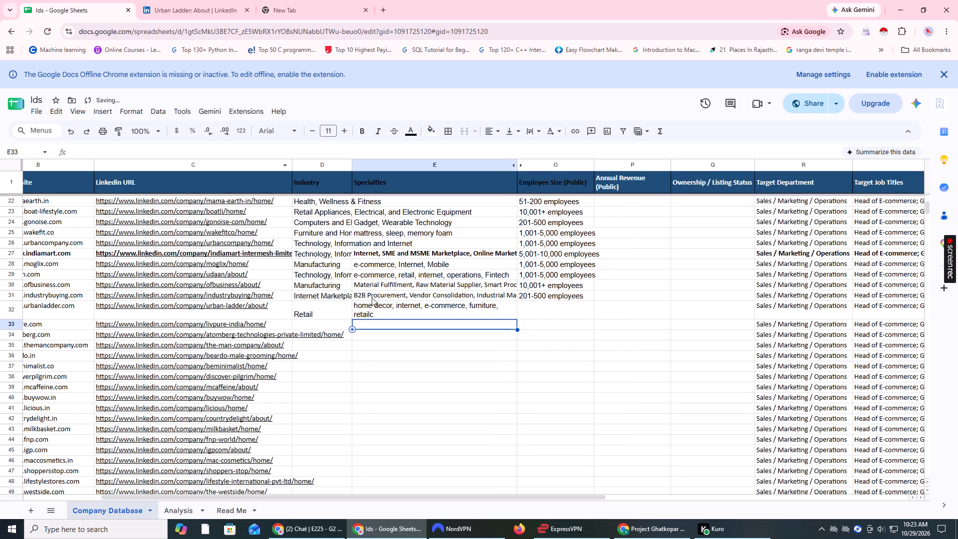
Widen the Specialties column slightly so Urban Ladder's specialties fit on one line.
drag(516, 165, 529, 165)
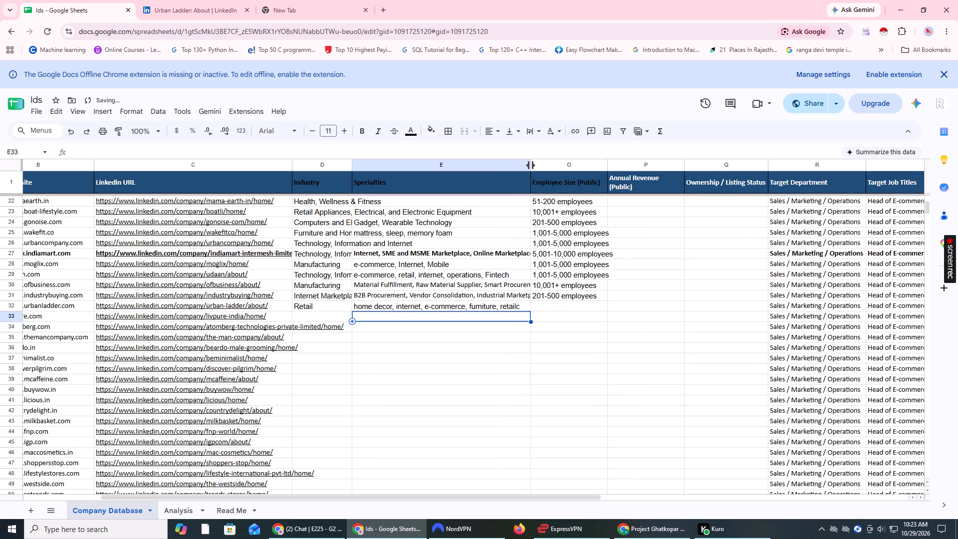
Copy Urban Ladder's company size, 501-1,000 employees, from LinkedIn into its Employee Size (Public) cell in row 32.
click(219, 0)
triple_click(270, 319)
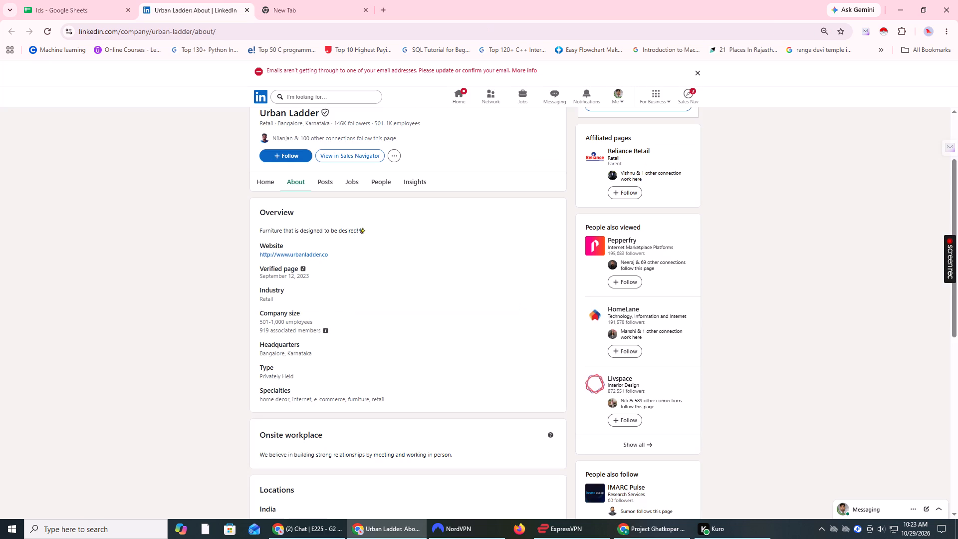
key(ctrl+c)
click(65, 0)
click(545, 307)
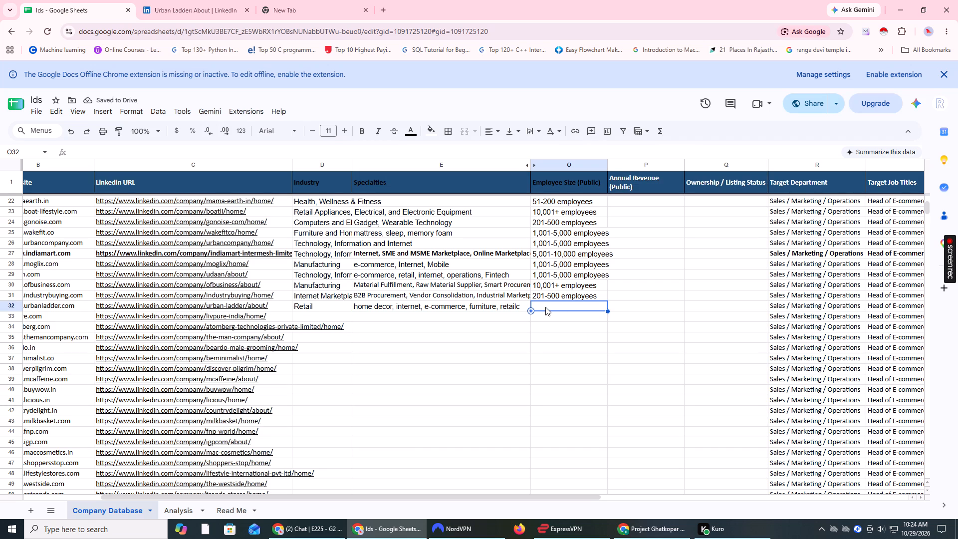
key(ctrl+v)
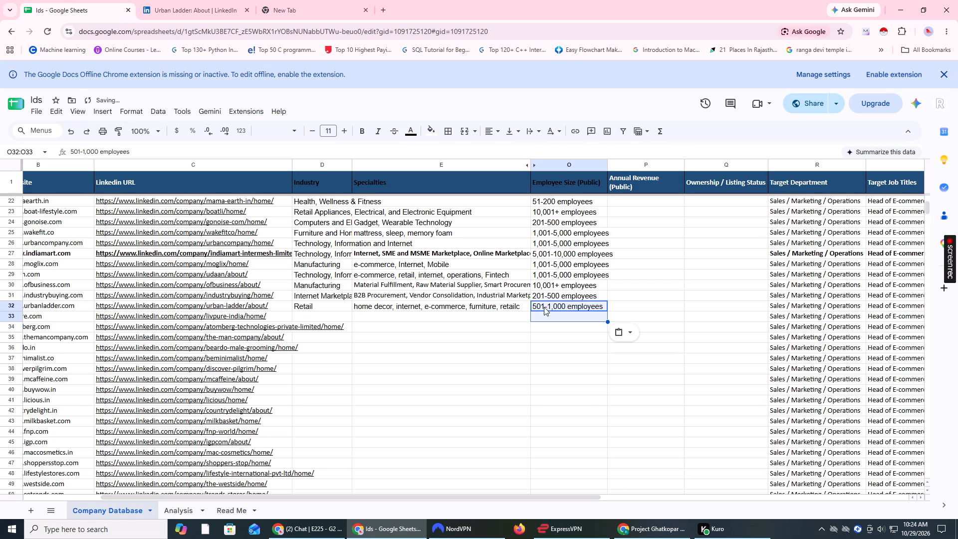
click(354, 339)
Open Livpure India's LinkedIn About page from the link in row 33 and close the Urban Ladder and blank tabs.
click(209, 316)
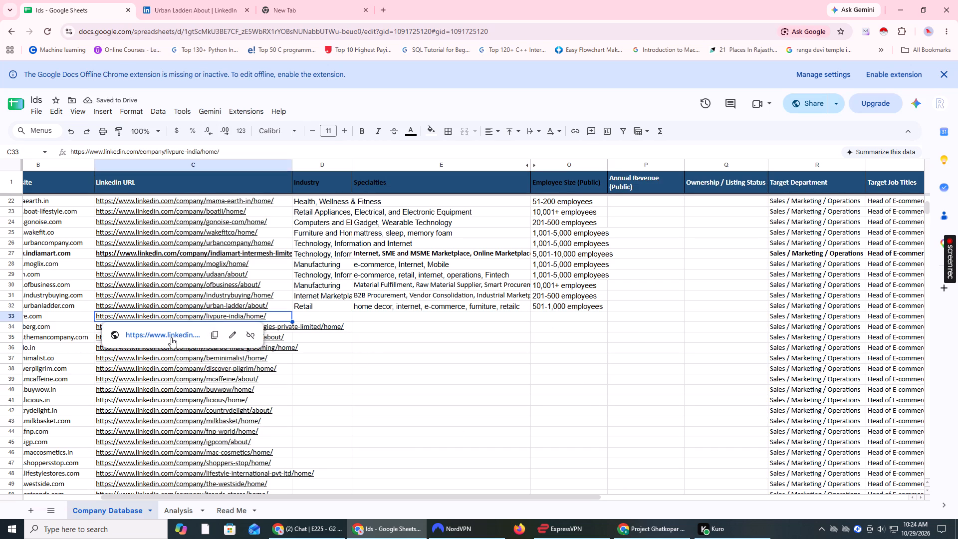
click(171, 337)
click(372, 9)
click(367, 10)
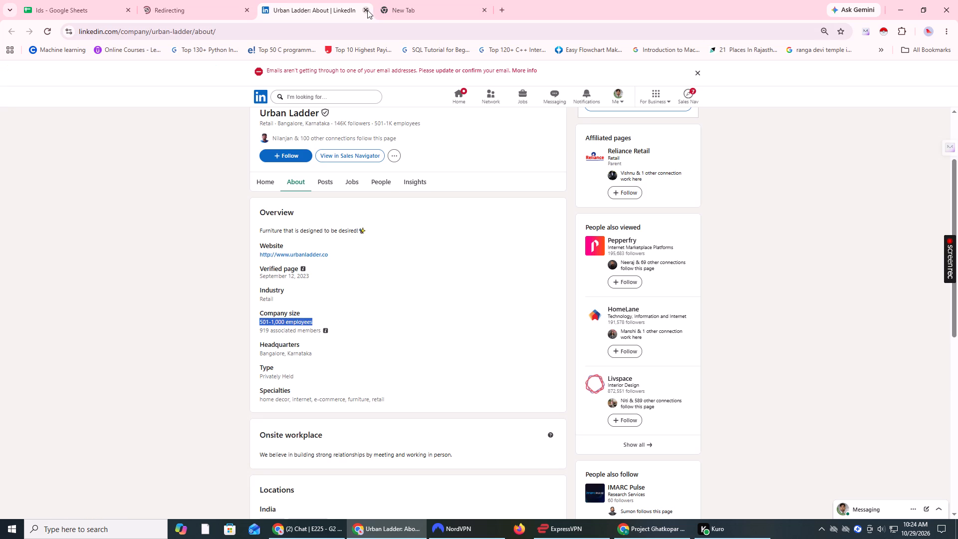
click(366, 10)
click(191, 0)
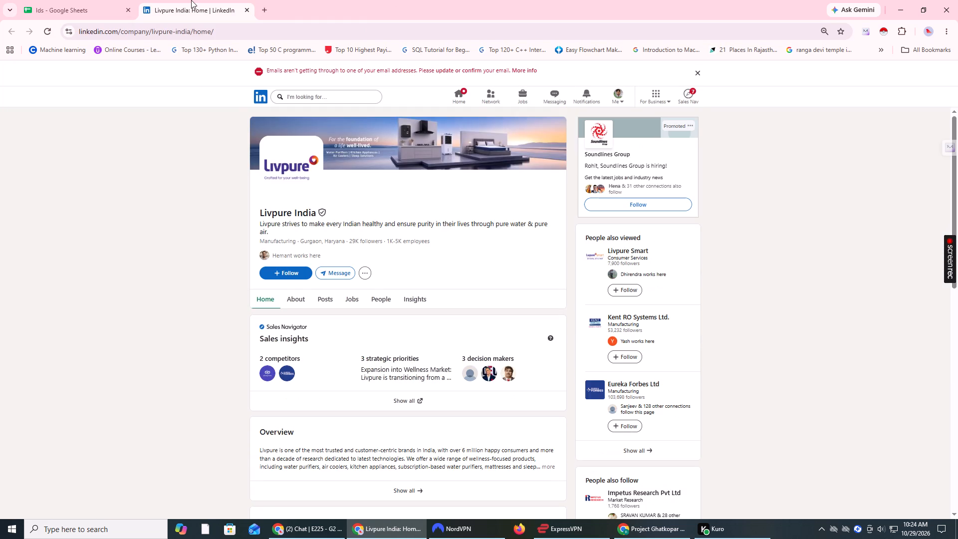
click(291, 295)
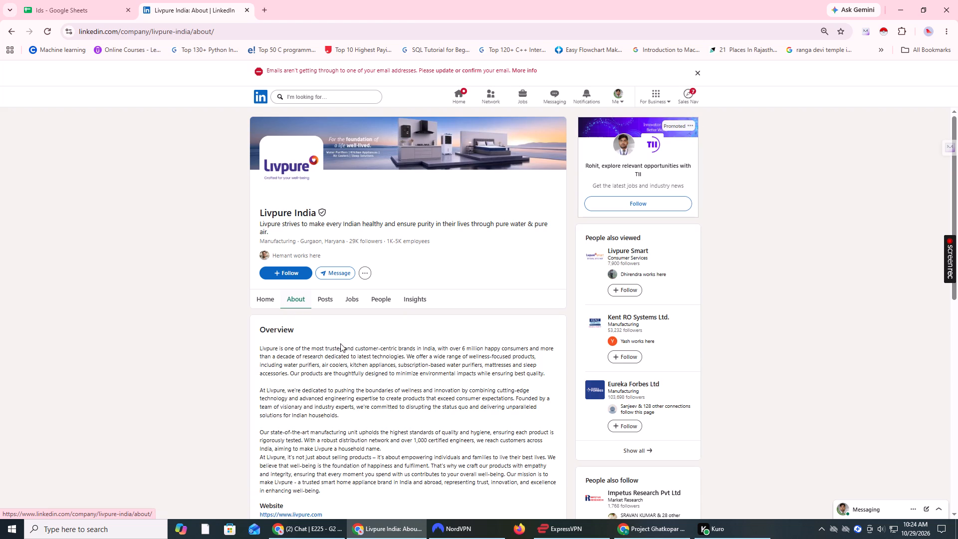
Copy Livpure India's industry, Manufacturing, from its About page into the Industry cell in row 33.
scroll(328, 344, down, 3)
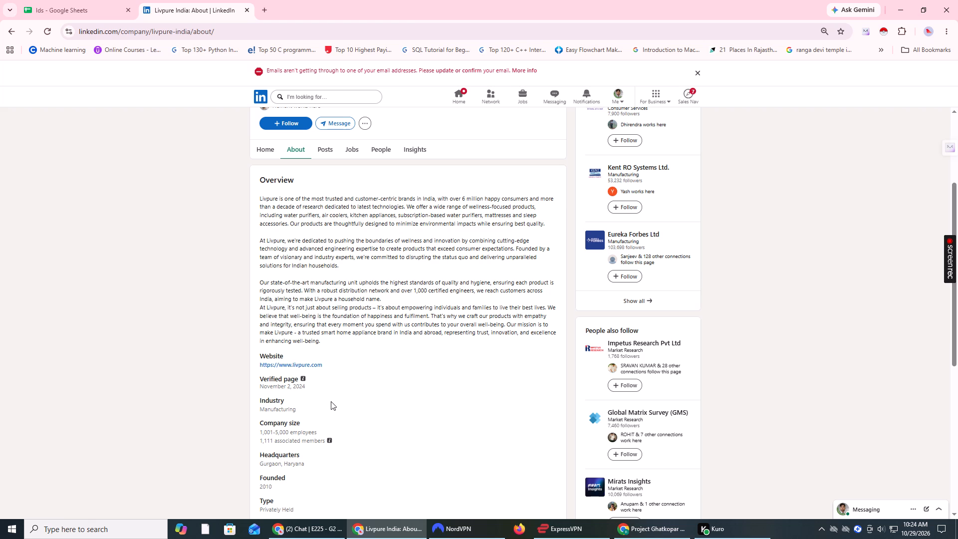
double_click(280, 408)
key(ctrl+c)
key(ctrl+c)
click(70, 0)
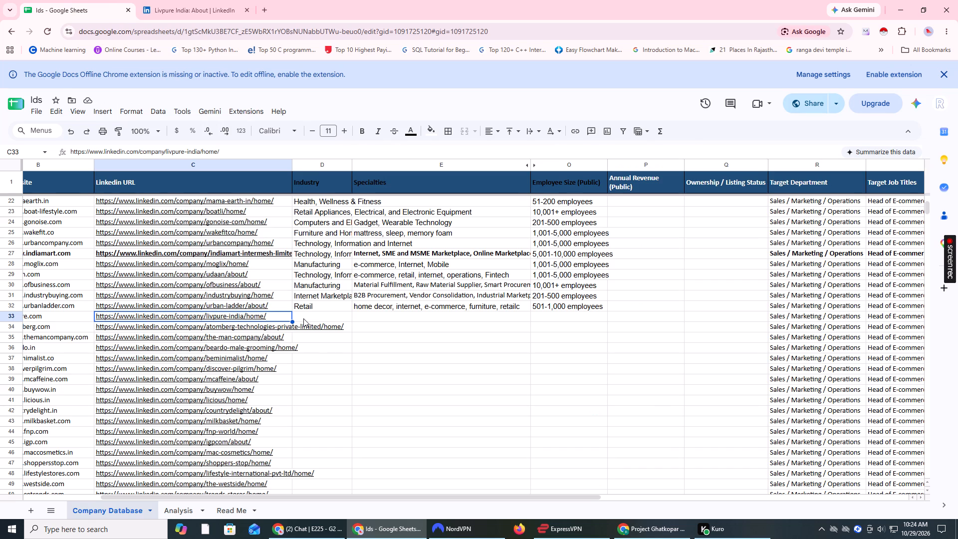
click(303, 318)
key(ctrl+v)
Copy Livpure India's company size, 1,001-5,000 employees, from LinkedIn into its Employee Size (Public) cell in row 33.
click(211, 0)
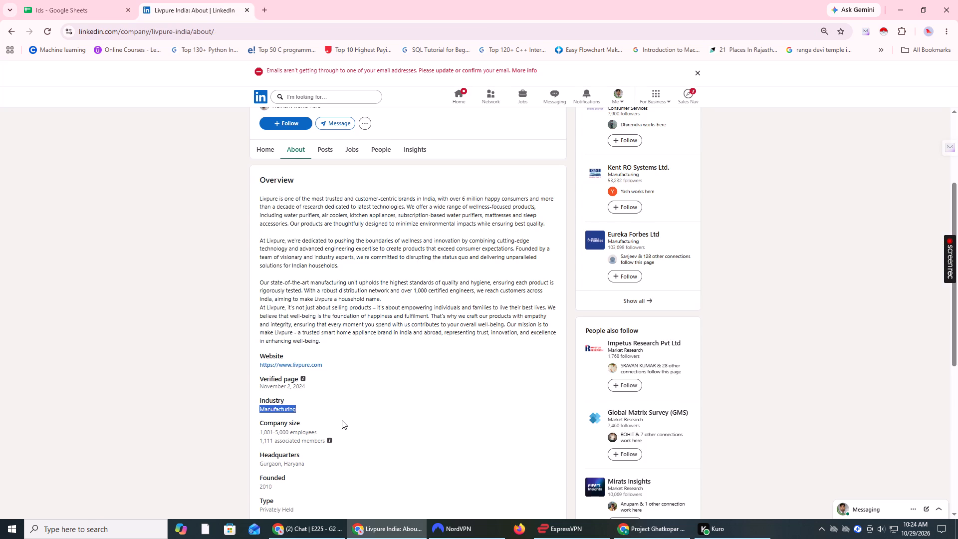
scroll(341, 417, down, 3)
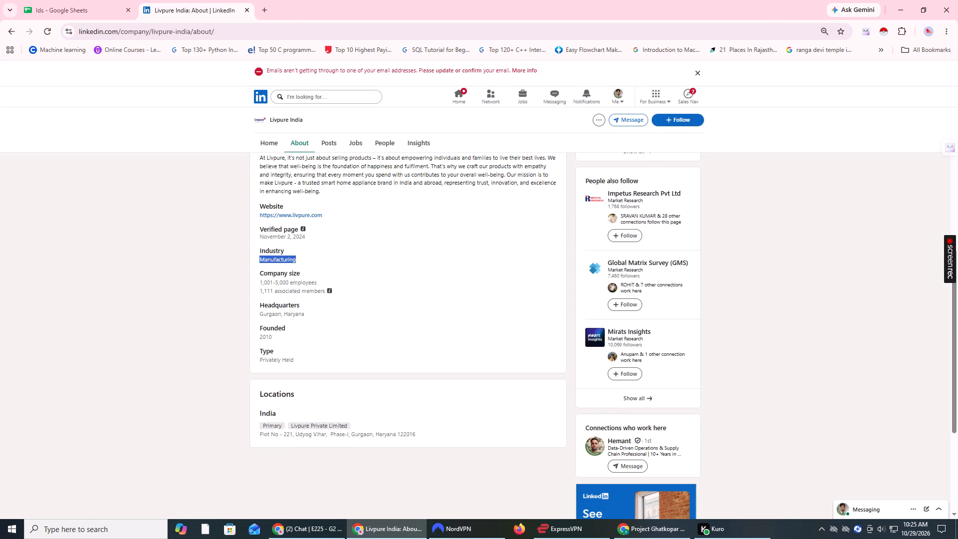
triple_click(274, 281)
click(274, 281)
key(ctrl+c)
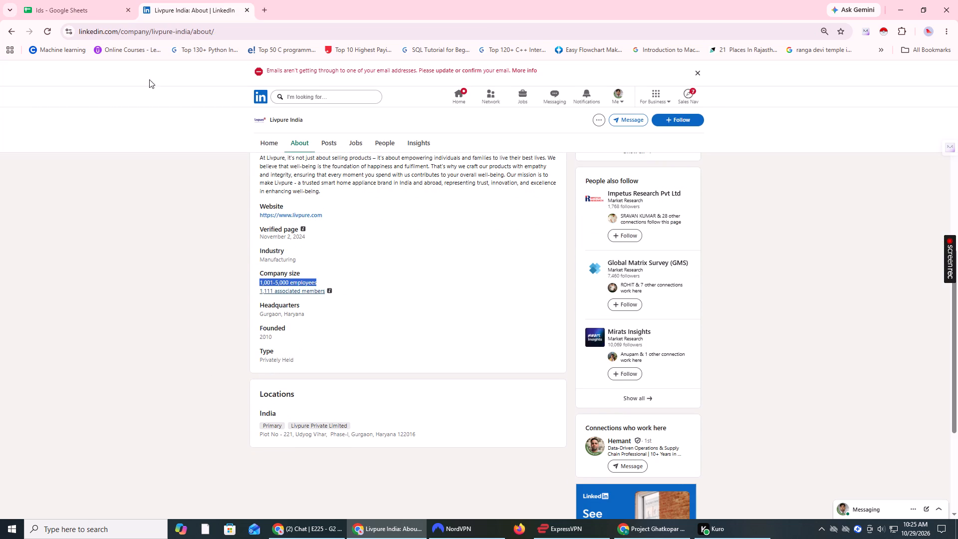
click(83, 0)
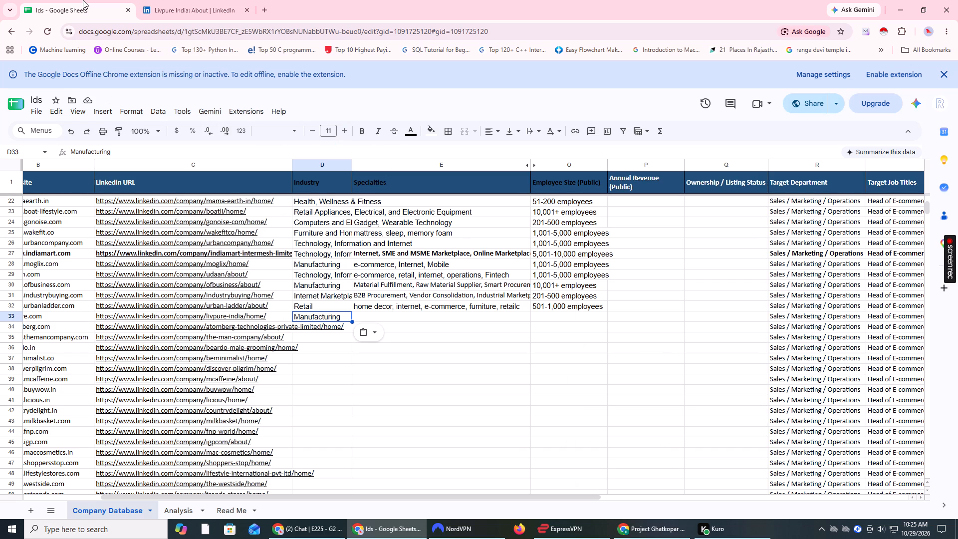
click(543, 318)
key(ctrl+v)
click(440, 339)
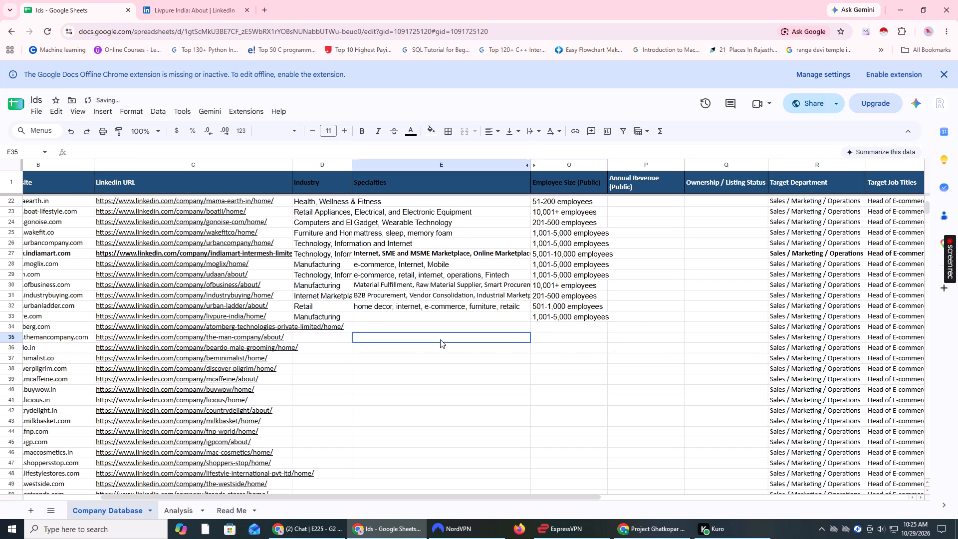
Open Atomberg Technologies' LinkedIn About page from the link in row 34 and close the Livpure tab.
click(136, 326)
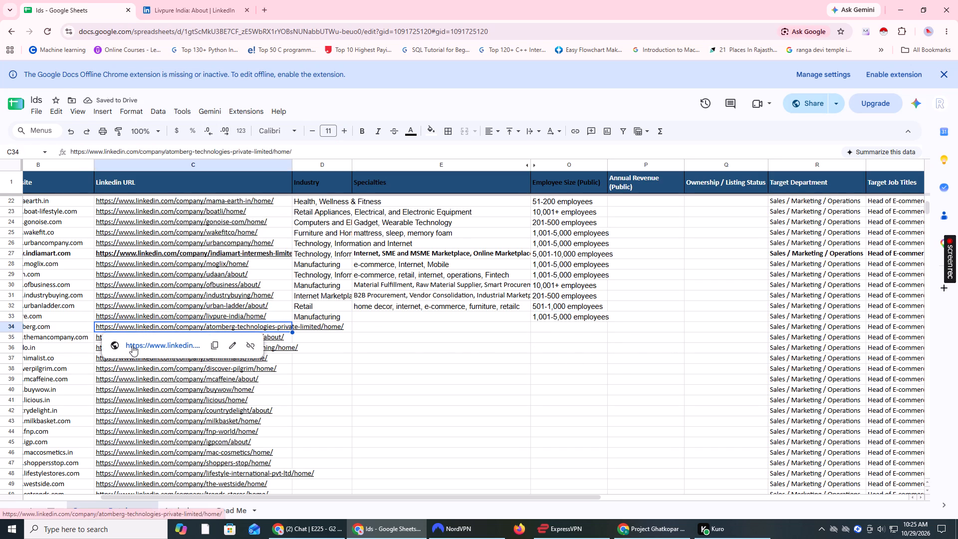
click(132, 345)
click(368, 7)
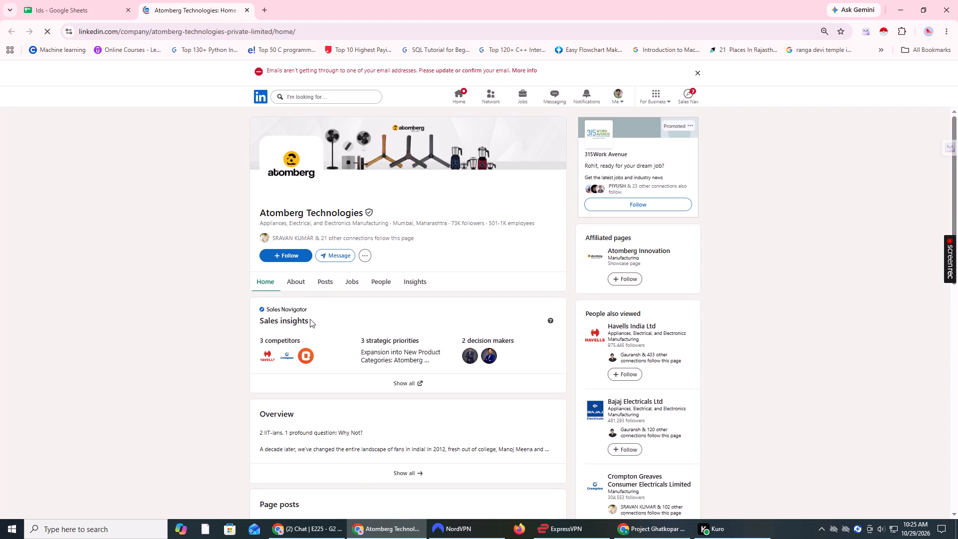
click(293, 283)
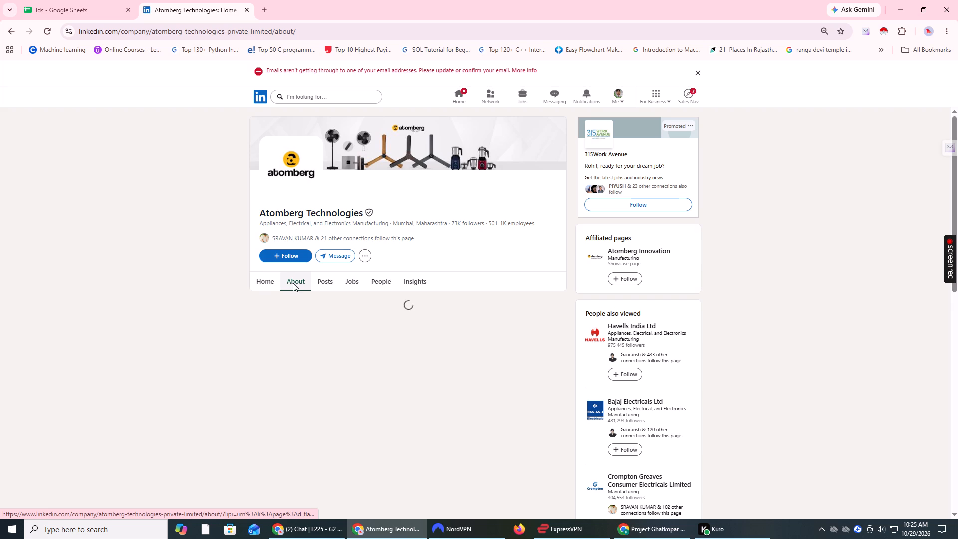
Copy Atomberg Technologies' industry, Appliances, Electrical, and Electronics Manufacturing, from its About page into the Industry cell in row 34.
scroll(302, 328, down, 2)
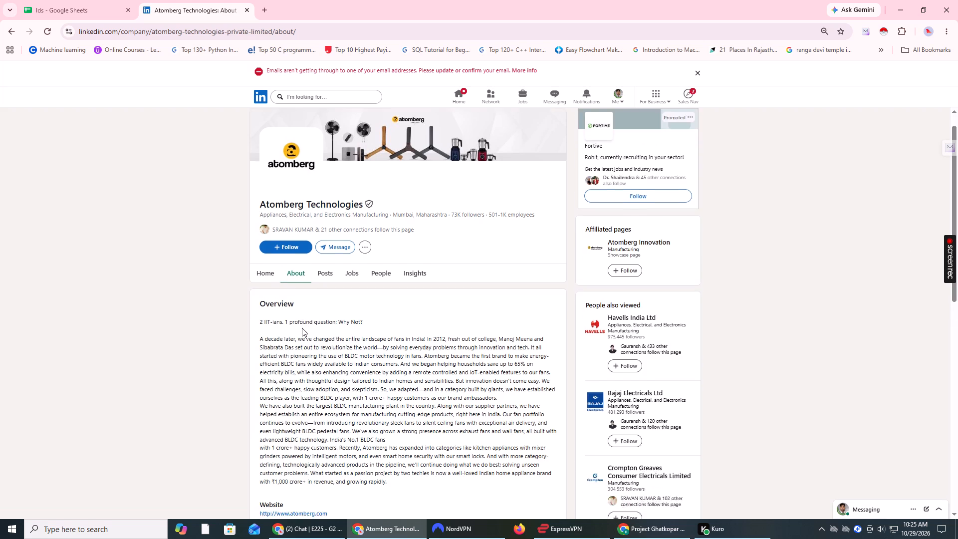
scroll(302, 328, down, 3)
triple_click(292, 314)
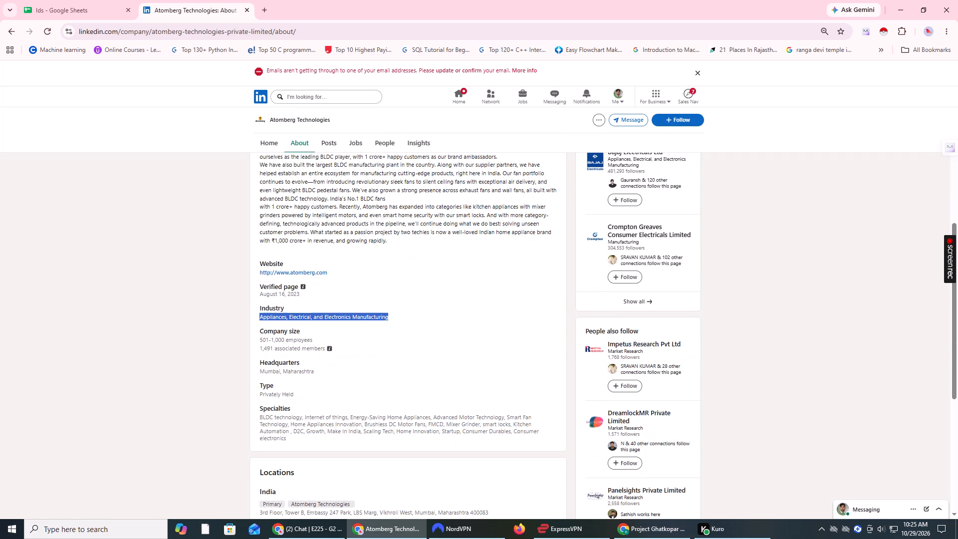
key(ctrl+c)
click(109, 0)
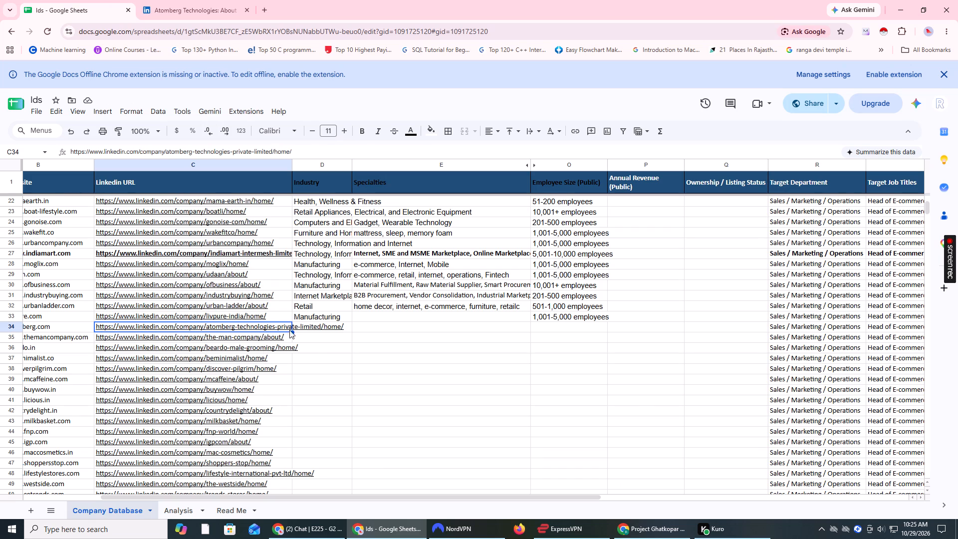
click(299, 328)
key(ctrl+v)
Copy Atomberg's full specialties list from LinkedIn, passing it through a new blank tab as plain text, into the Specialties cell in row 34.
click(188, 0)
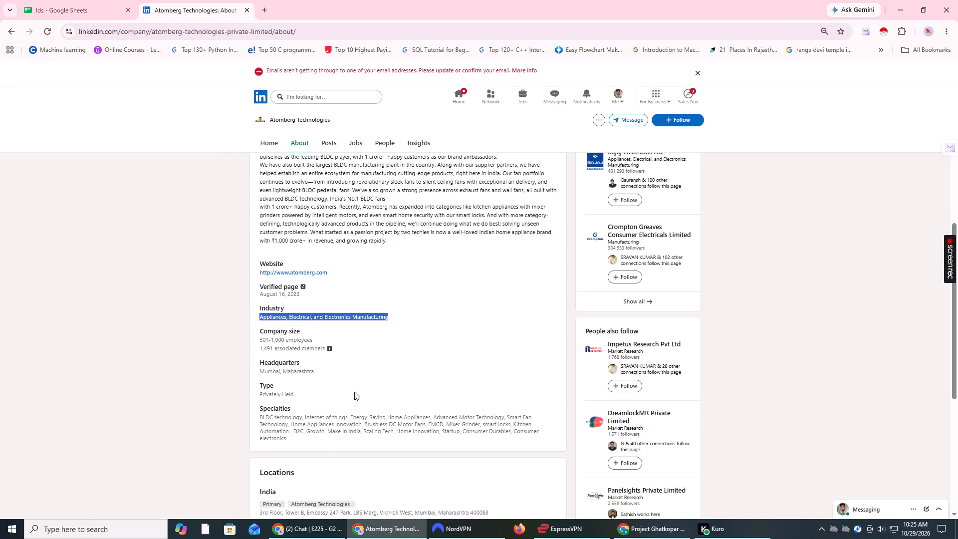
drag(287, 442, 247, 419)
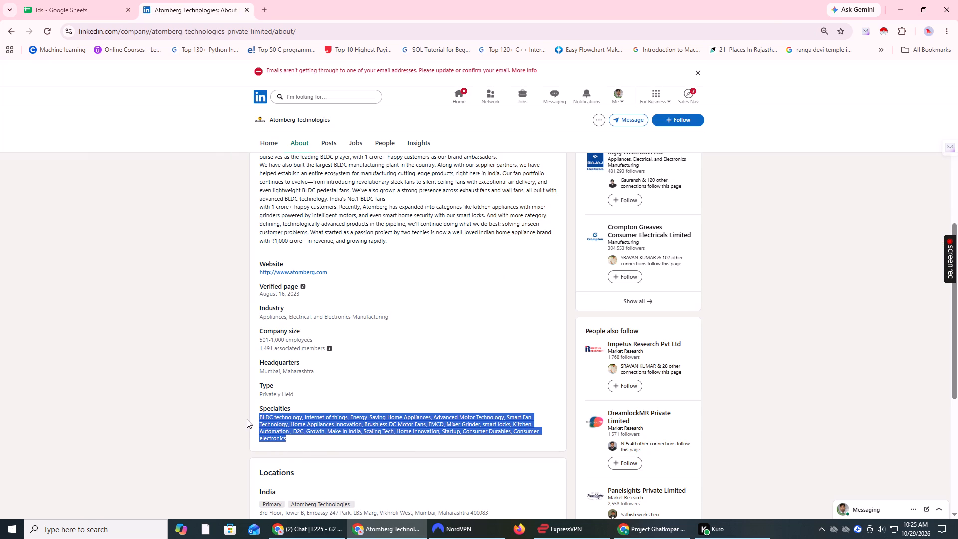
key(ctrl+c)
click(262, 13)
key(ctrl+v)
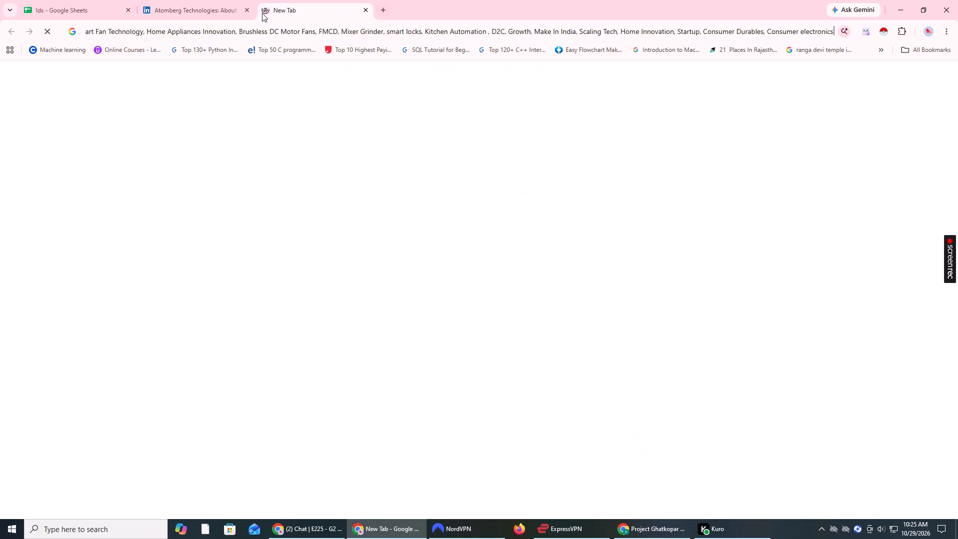
key(ctrl+a)
key(ctrl+x)
click(82, 0)
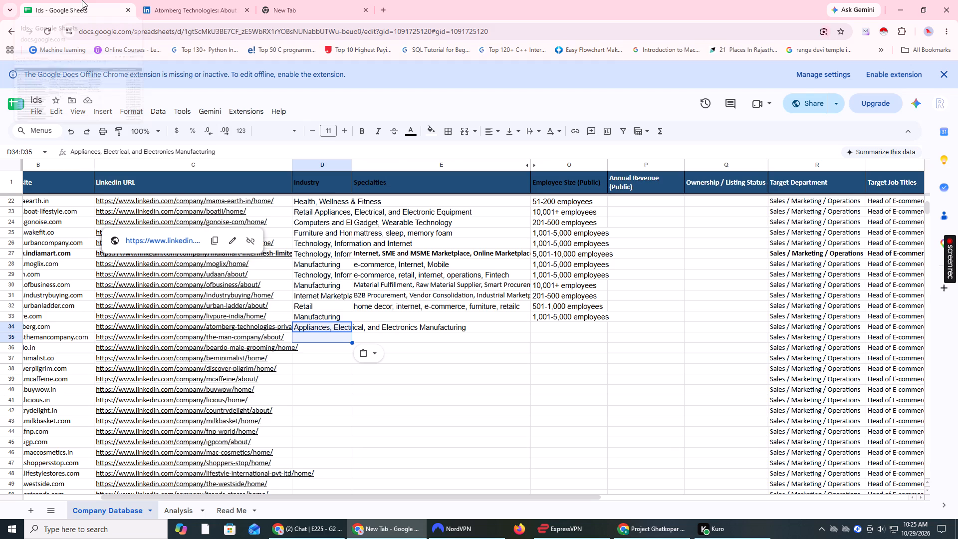
click(363, 331)
key(ctrl+v)
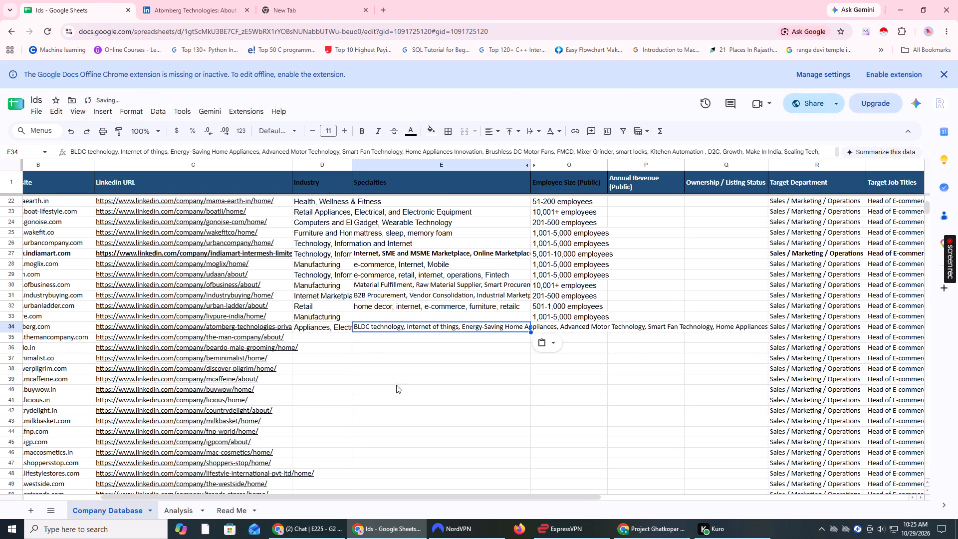
Copy Atomberg's company size, 501-1,000 employees, from LinkedIn into its Employee Size (Public) cell in row 34.
click(209, 0)
triple_click(286, 339)
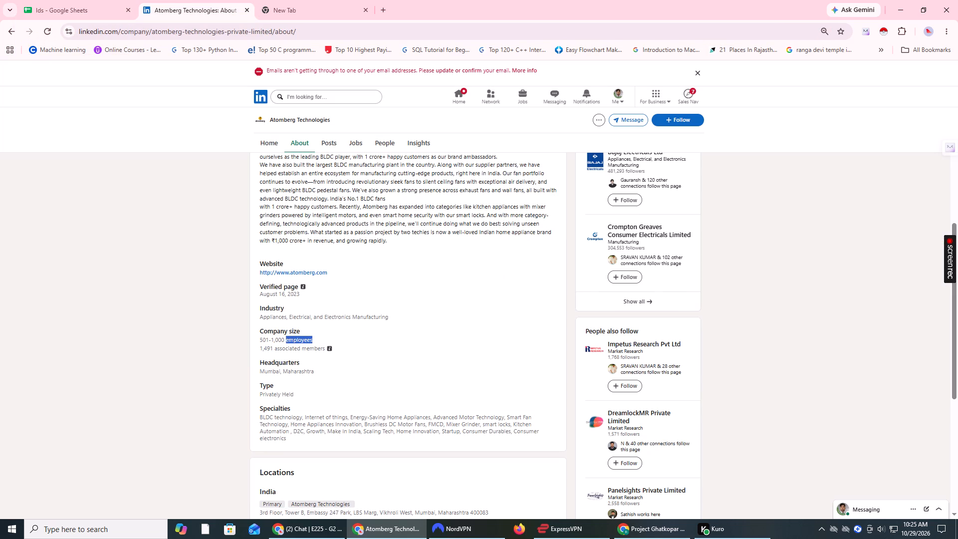
key(ctrl+c)
click(114, 0)
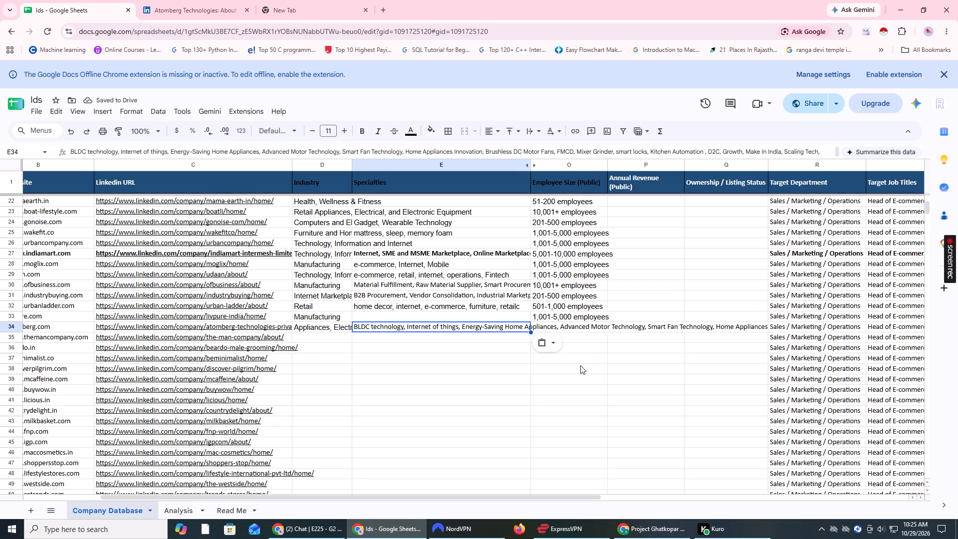
click(552, 329)
key(ctrl+v)
click(414, 329)
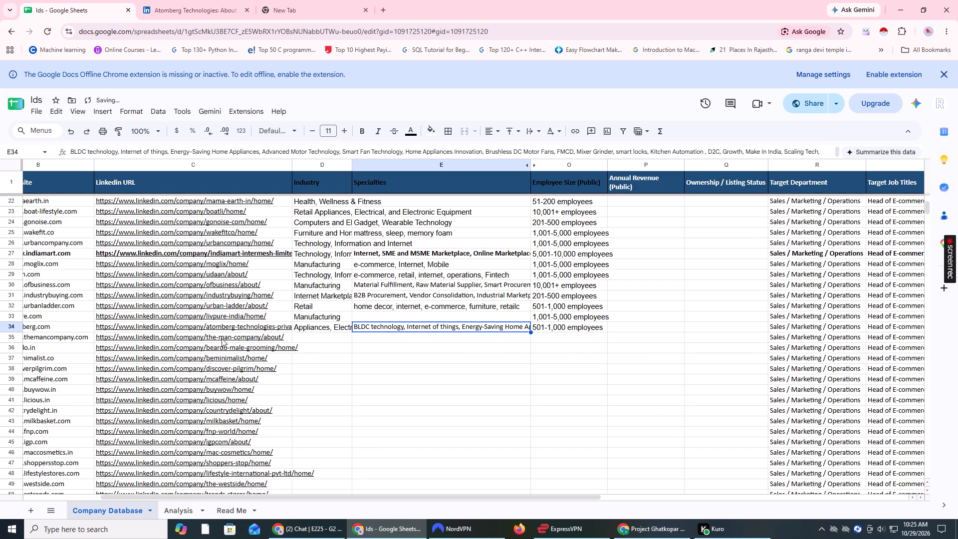
Open The Man Company's LinkedIn About page from the link in row 35 and close the Atomberg and blank tabs.
click(208, 335)
click(151, 356)
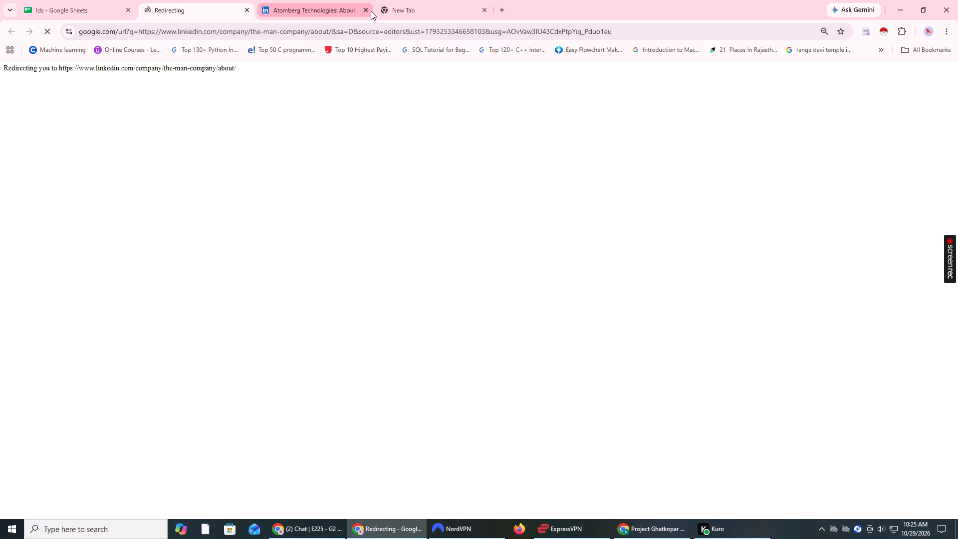
click(367, 10)
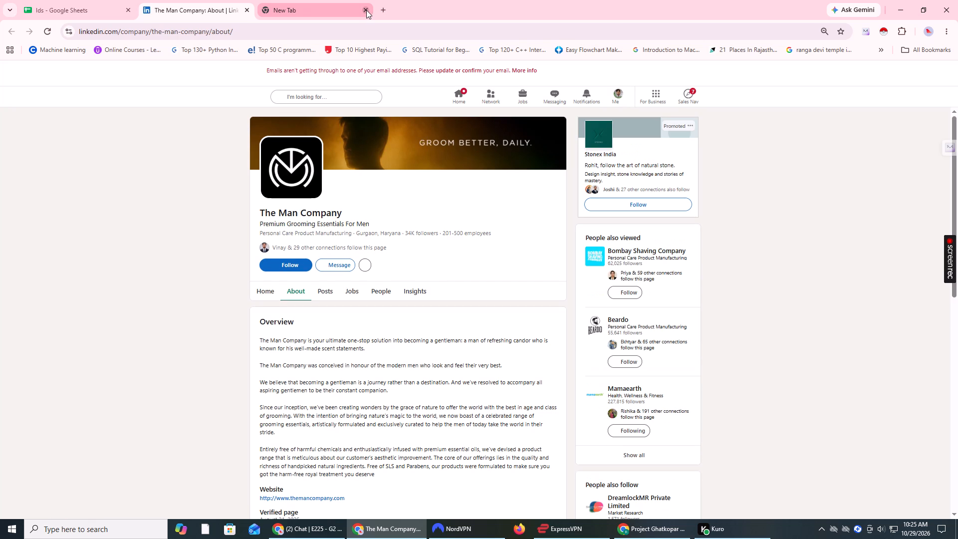
click(365, 11)
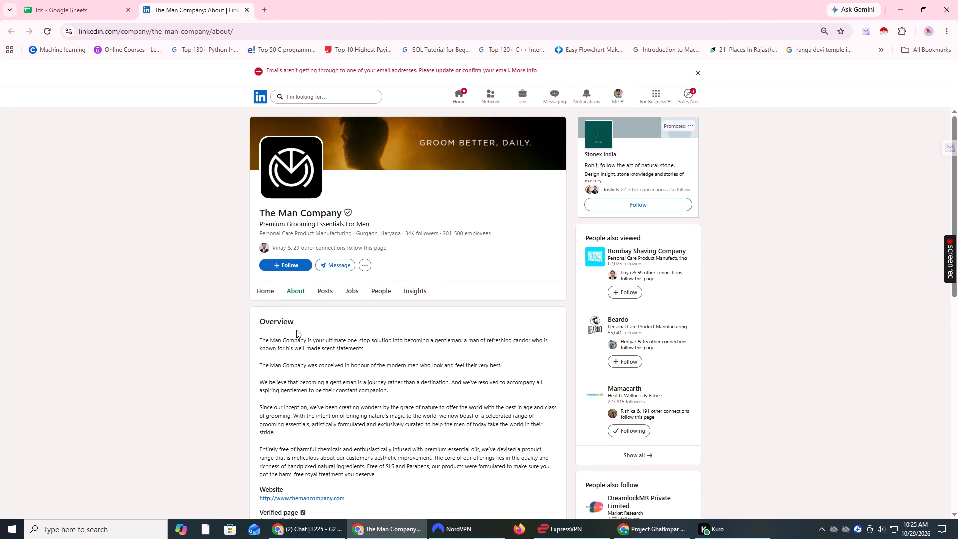
Copy The Man Company's industry, Personal Care Product Manufacturing, from its About page into the Industry cell in row 35.
scroll(296, 330, down, 3)
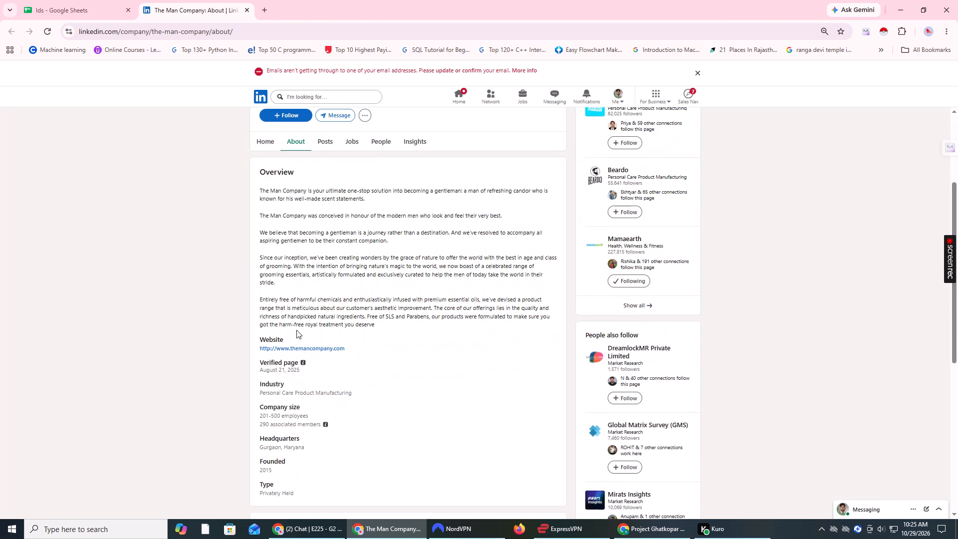
triple_click(283, 392)
key(ctrl+c)
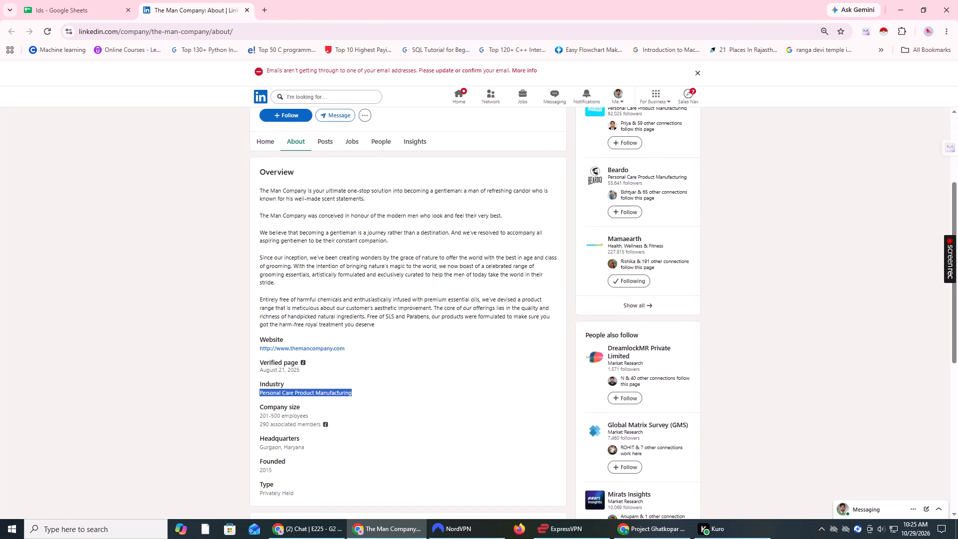
click(71, 0)
click(302, 339)
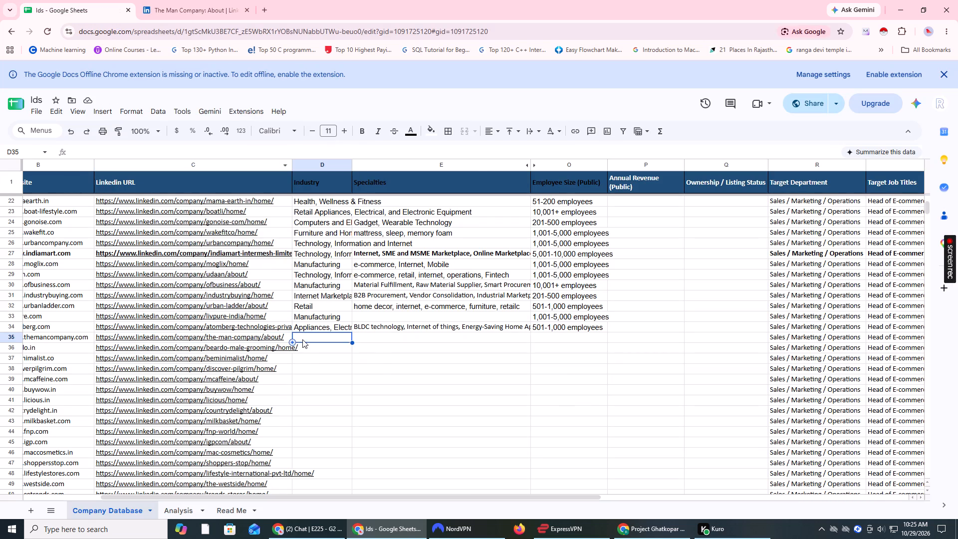
key(ctrl+v)
Copy The Man Company's company size, 201-500 employees, from LinkedIn into its Employee Size (Public) cell in row 35.
click(201, 0)
scroll(316, 414, down, 2)
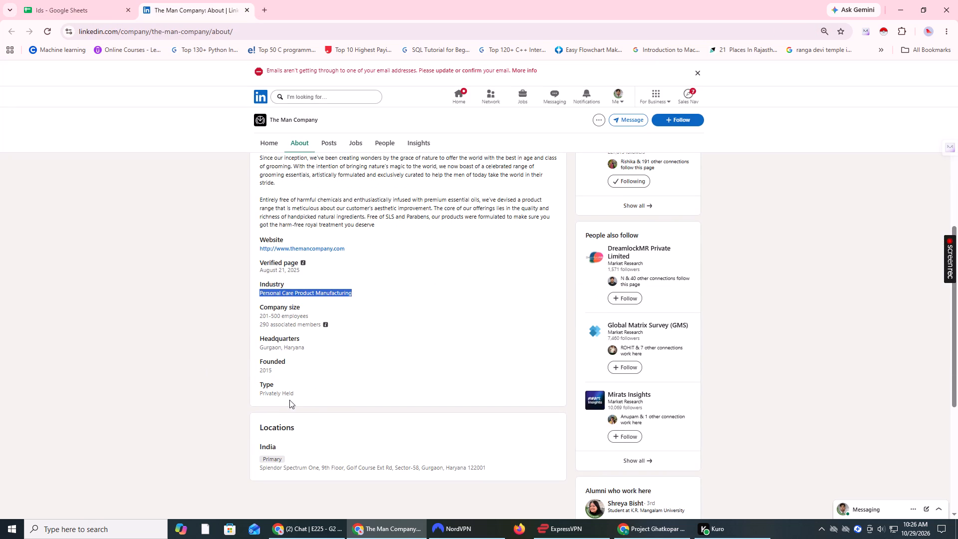
click(272, 310)
triple_click(272, 315)
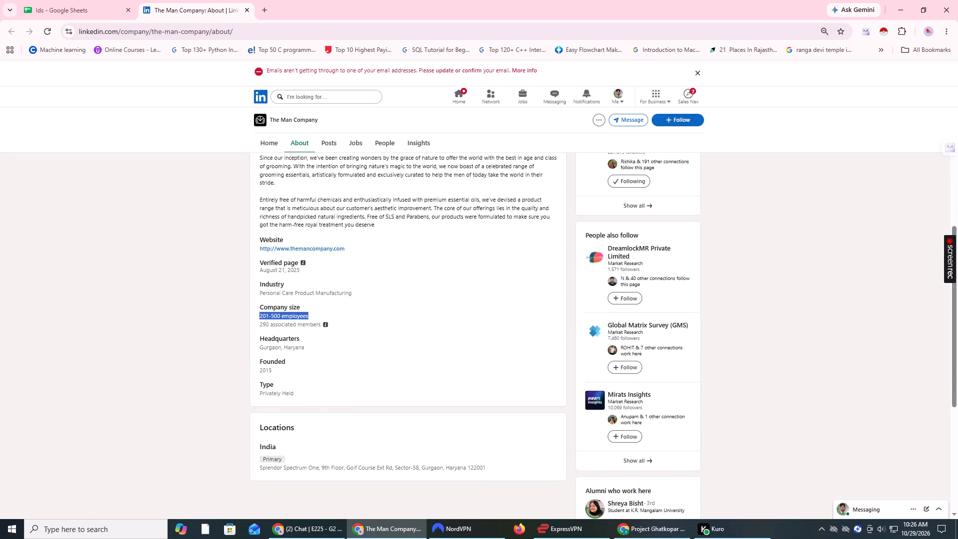
key(ctrl+c)
click(69, 0)
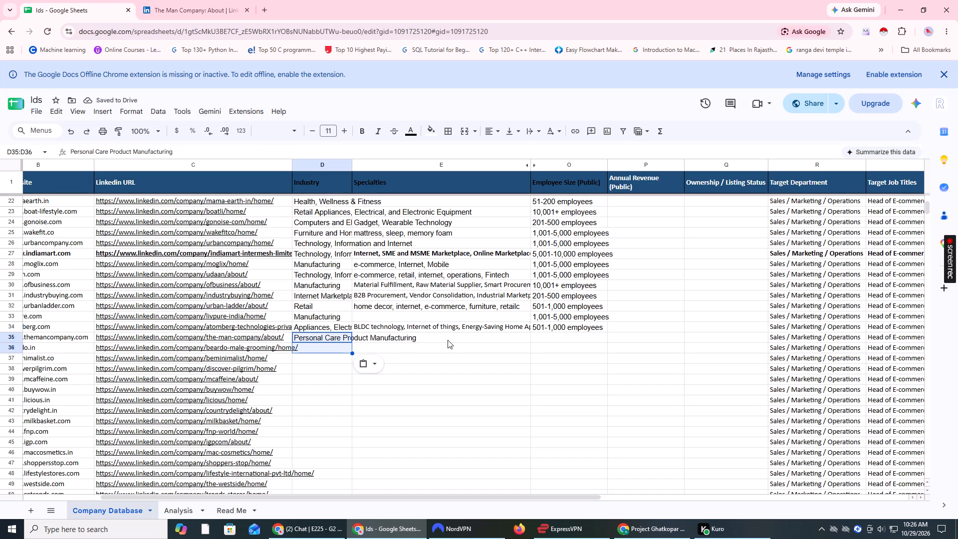
click(536, 340)
key(ctrl+v)
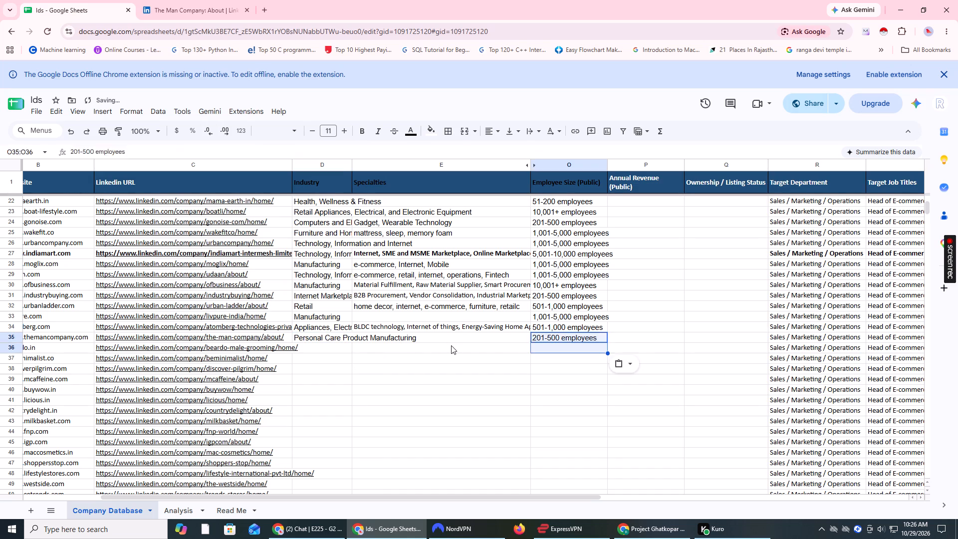
click(451, 345)
Open Beardo's LinkedIn About page from the link in row 36 and close The Man Company tab.
click(243, 349)
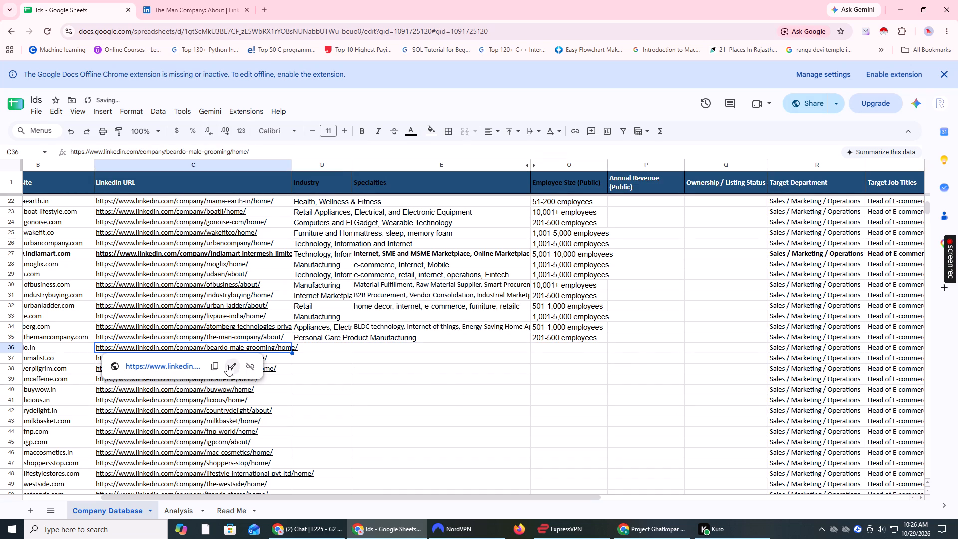
click(159, 363)
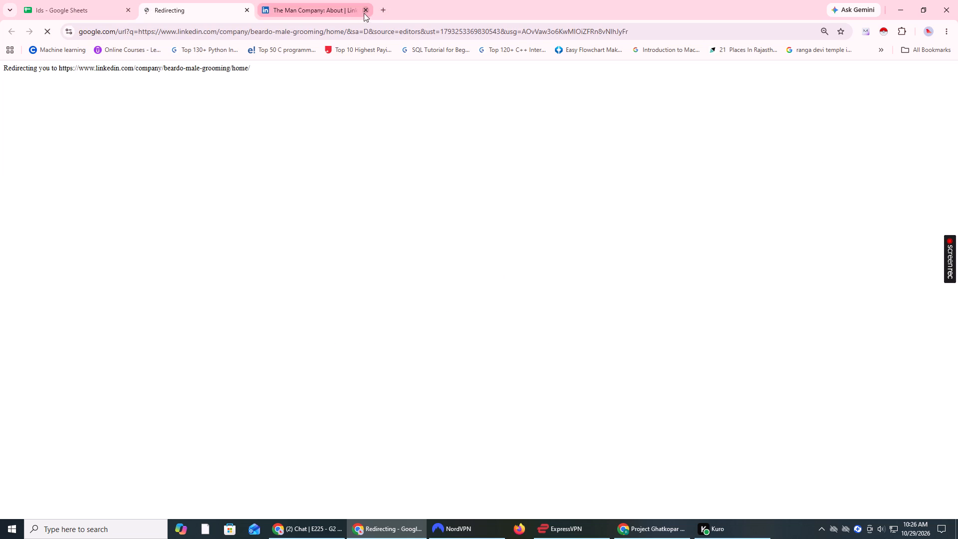
click(365, 11)
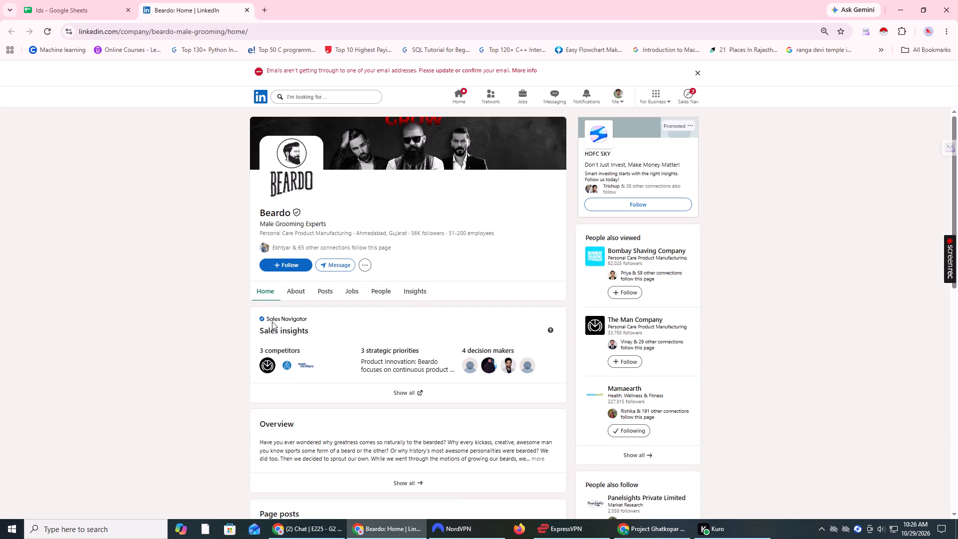
click(300, 294)
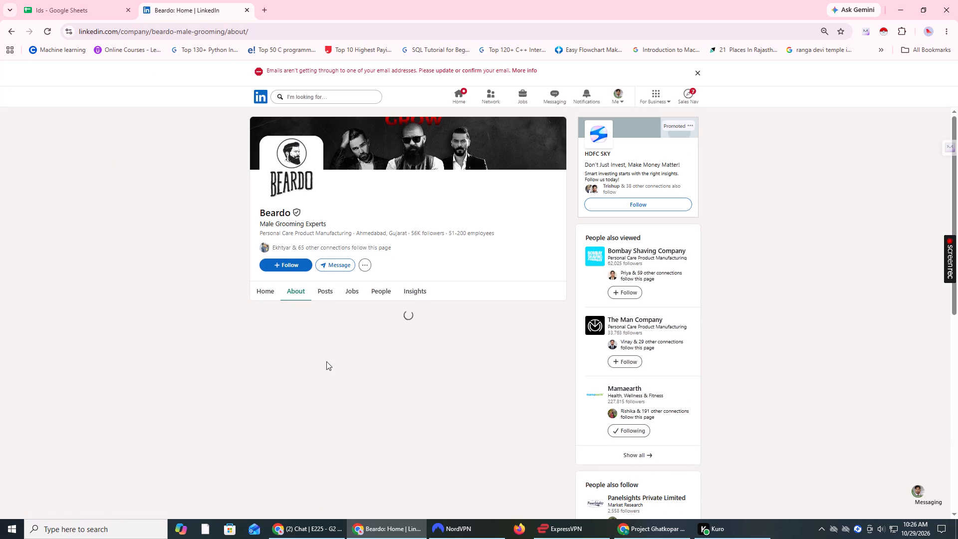
Copy Beardo's industry, Personal Care Product Manufacturing, from its About page into the Industry cell in row 36.
scroll(326, 361, down, 2)
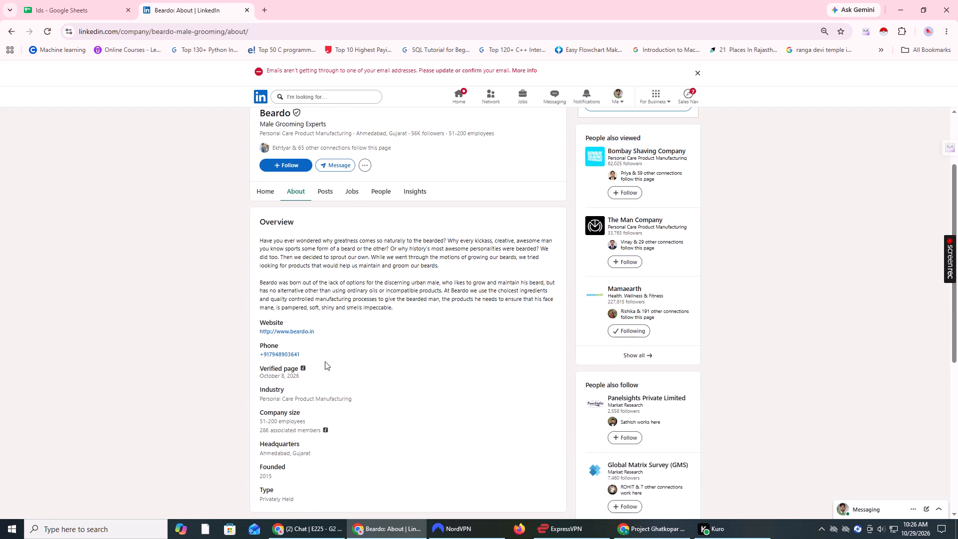
triple_click(281, 399)
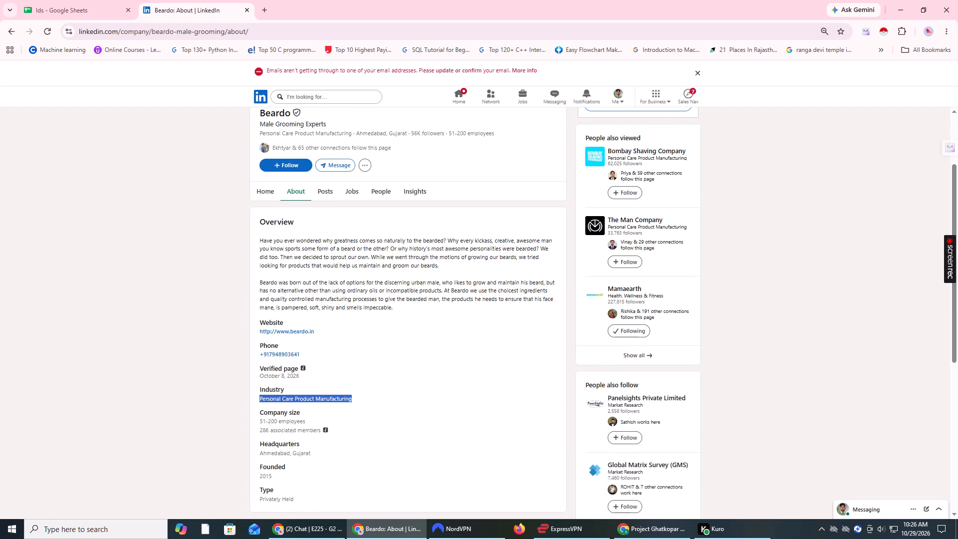
key(ctrl+c)
click(92, 0)
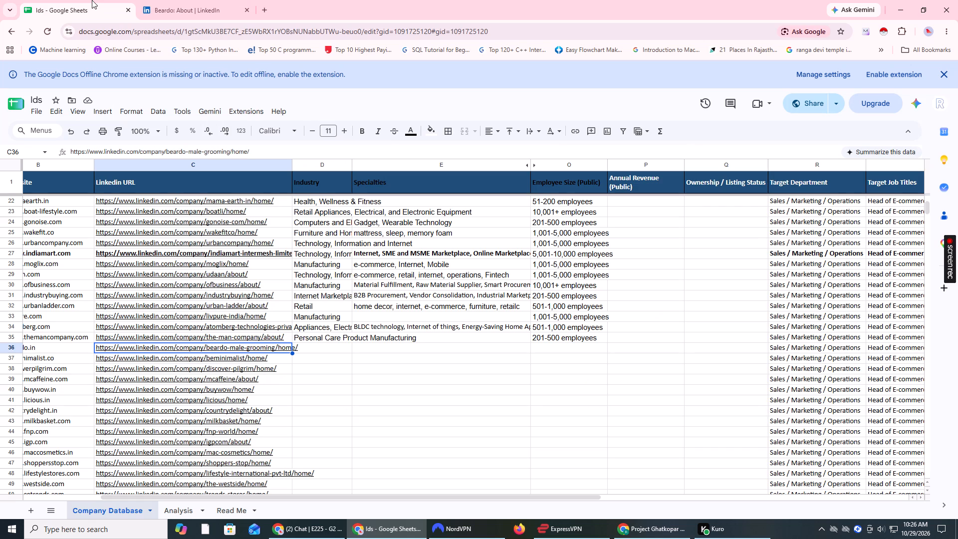
click(319, 349)
key(ctrl+v)
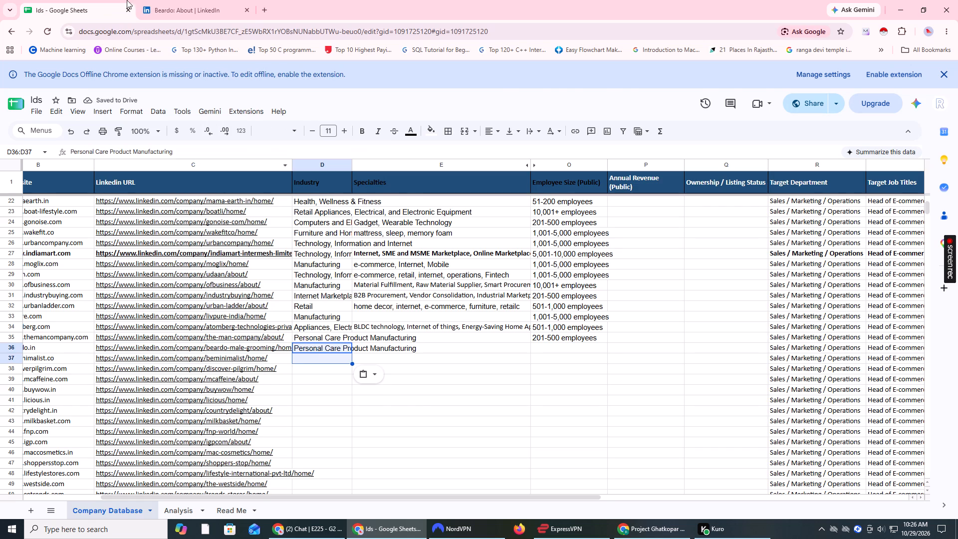
Copy Beardo's company size, 51-200 employees, from LinkedIn into its Employee Size (Public) cell in row 36.
click(158, 0)
scroll(334, 389, down, 3)
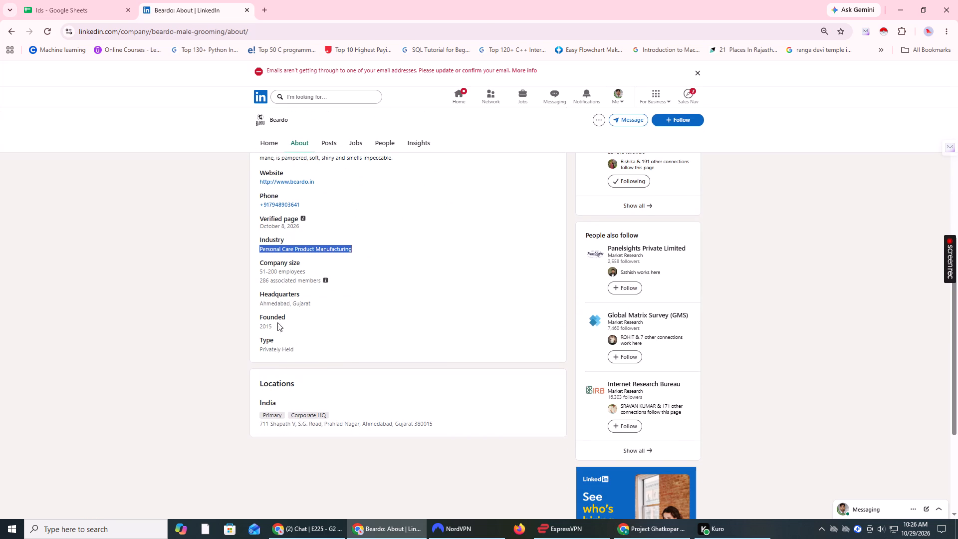
triple_click(273, 269)
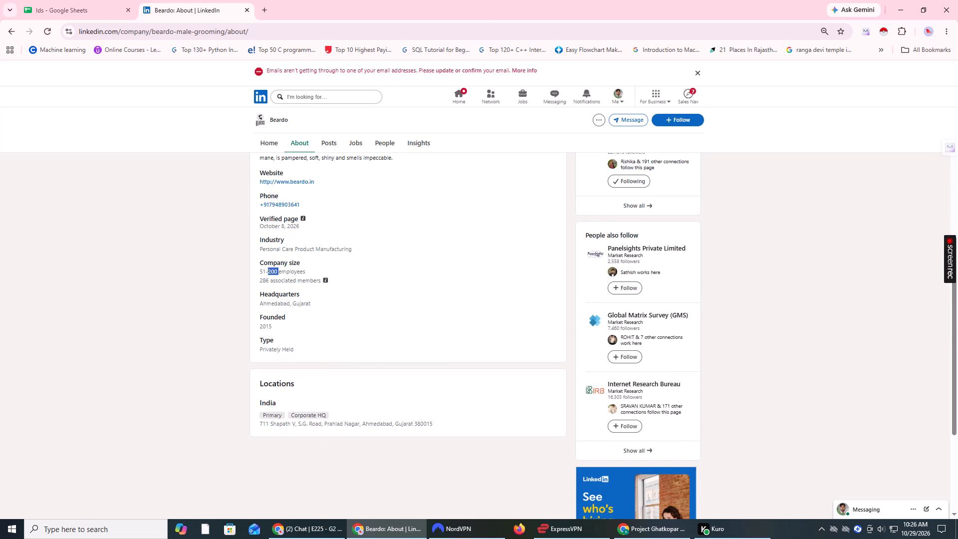
key(ctrl+c)
click(67, 0)
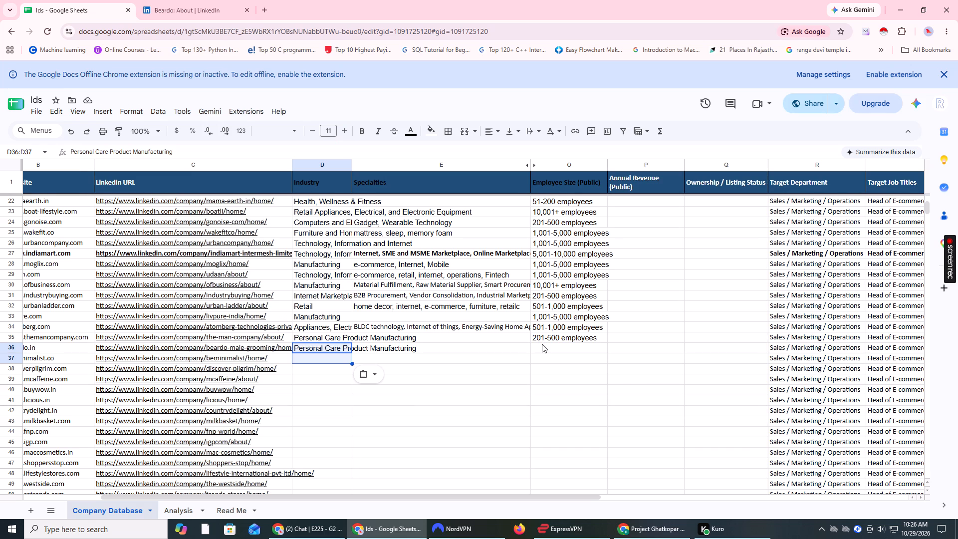
click(539, 345)
key(ctrl+v)
Open Minimalist's LinkedIn page from the link in row 37 and close the Beardo tab.
click(223, 358)
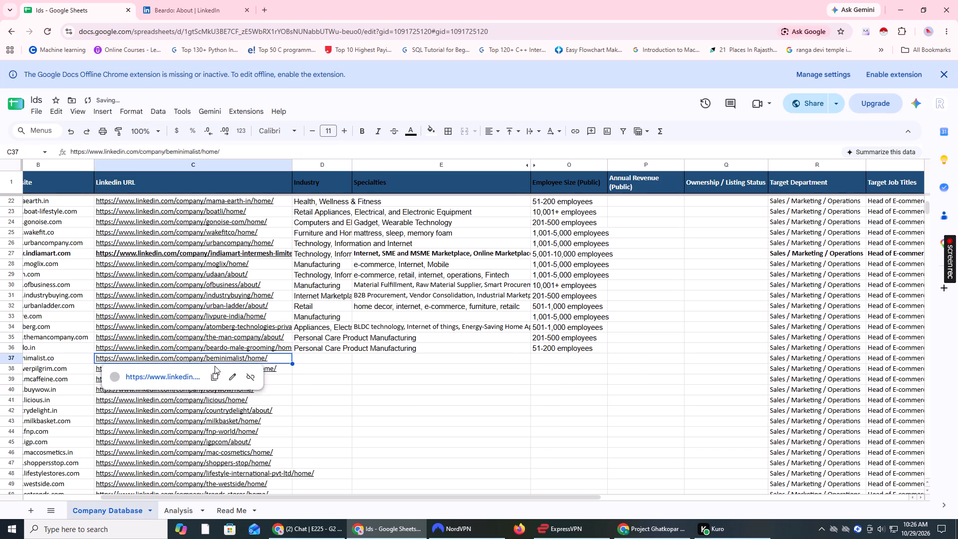
click(172, 379)
click(368, 10)
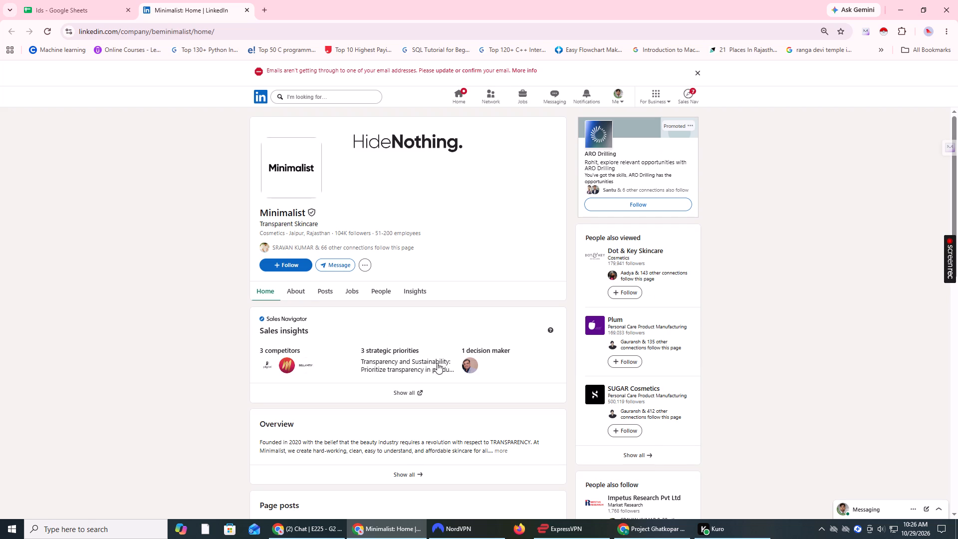
Copy Minimalist's industry, Cosmetics, from its LinkedIn About page into the Industry cell in row 37.
click(303, 287)
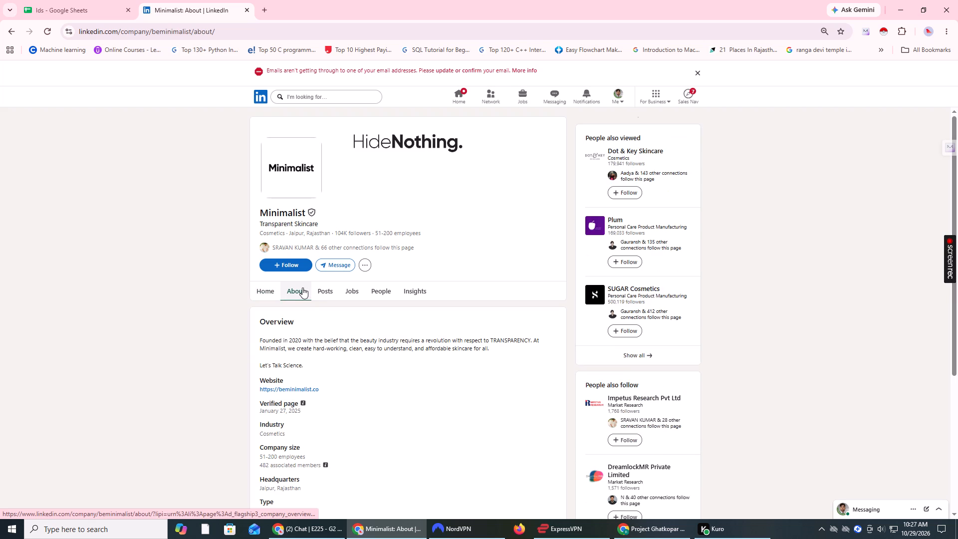
scroll(338, 312, down, 4)
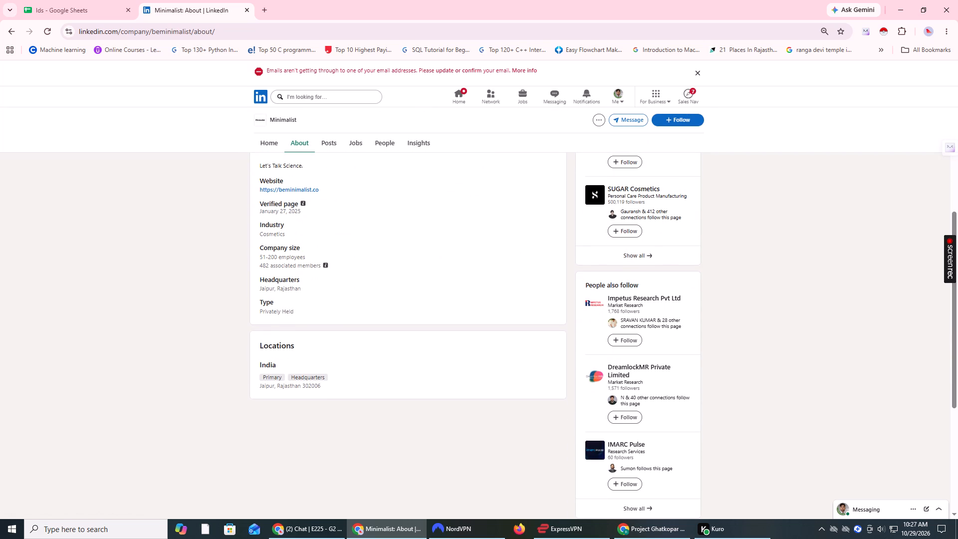
triple_click(270, 234)
key(ctrl+c)
click(19, 0)
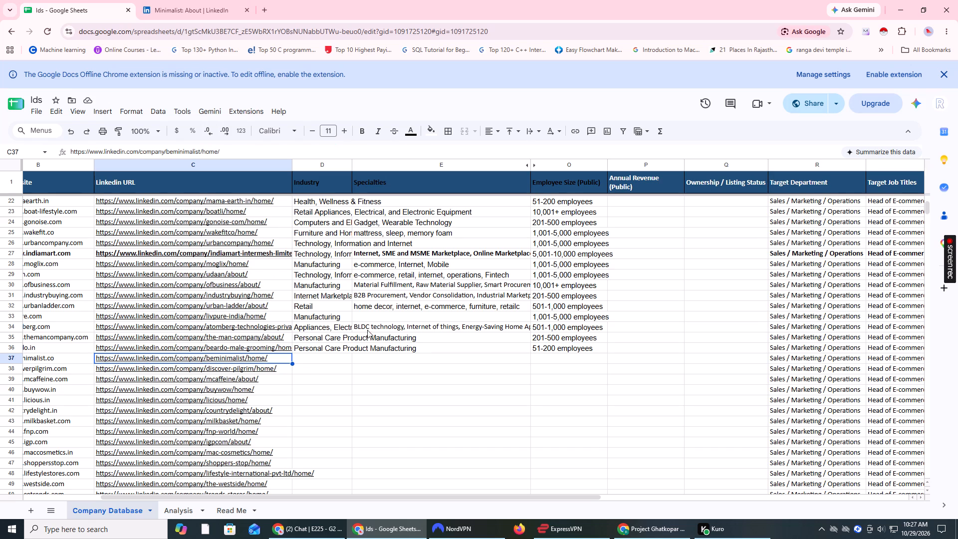
click(306, 359)
key(ctrl+v)
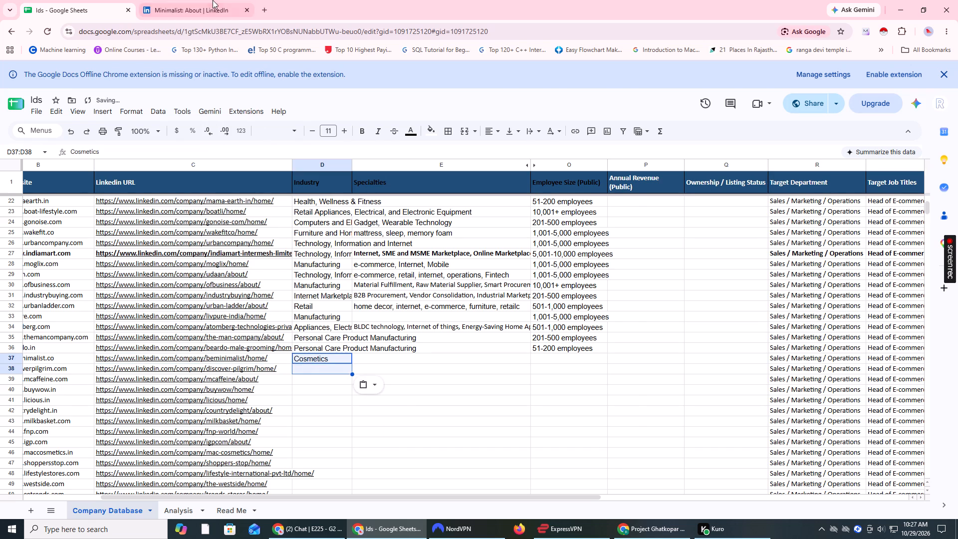
Copy Minimalist's company size, 51-200 employees, from LinkedIn into its Employee Size (Public) cell in row 37.
click(213, 0)
triple_click(277, 254)
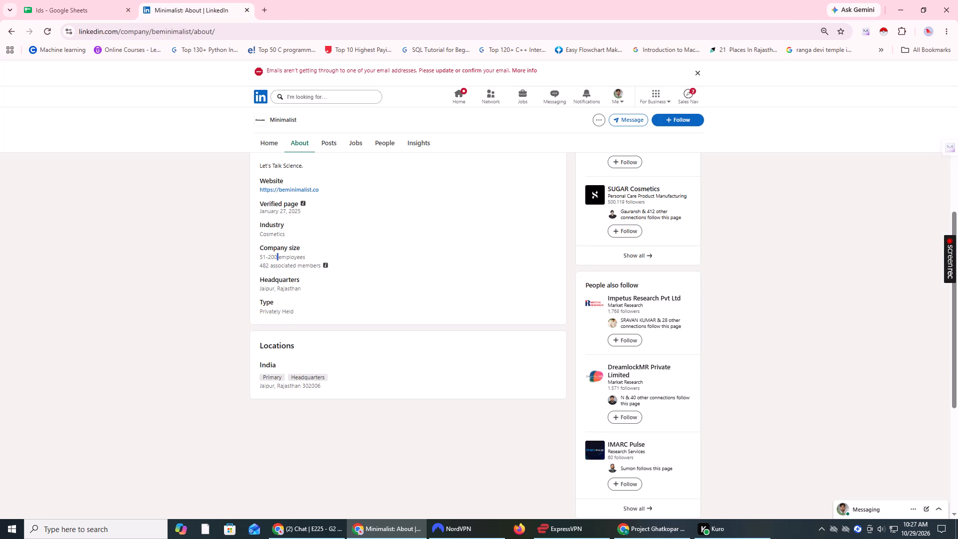
key(ctrl+c)
click(39, 0)
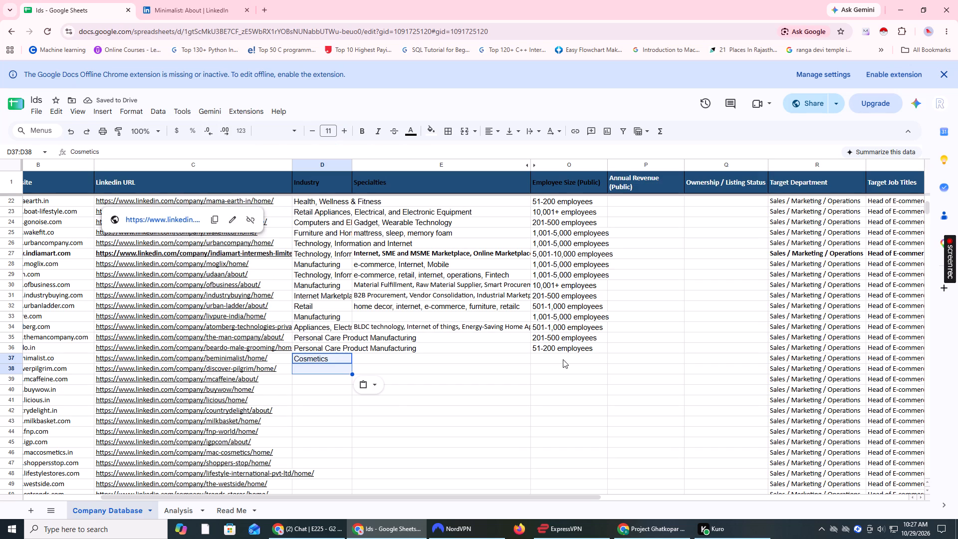
click(541, 361)
key(ctrl+v)
Open Pilgrim's LinkedIn page from the link in row 38 and close the Minimalist tab.
click(215, 368)
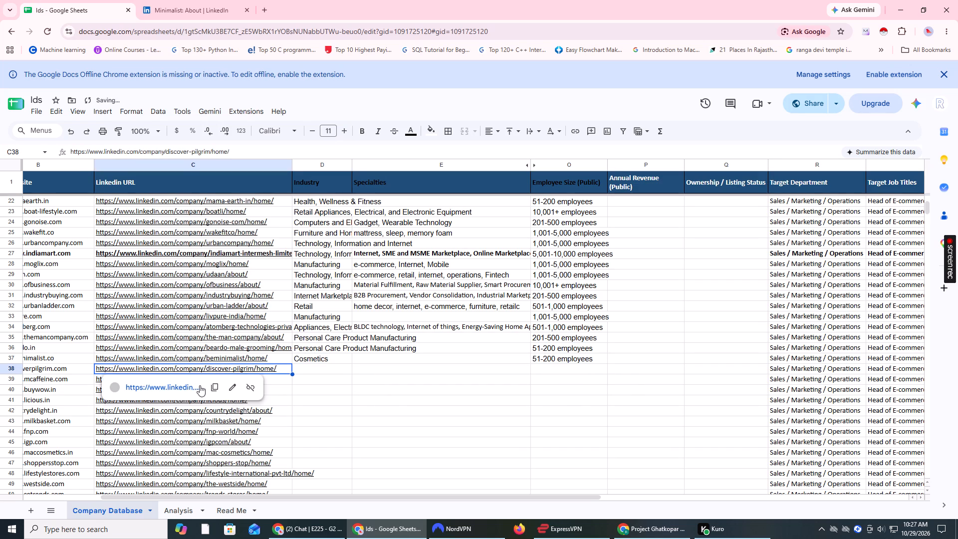
click(166, 389)
click(368, 9)
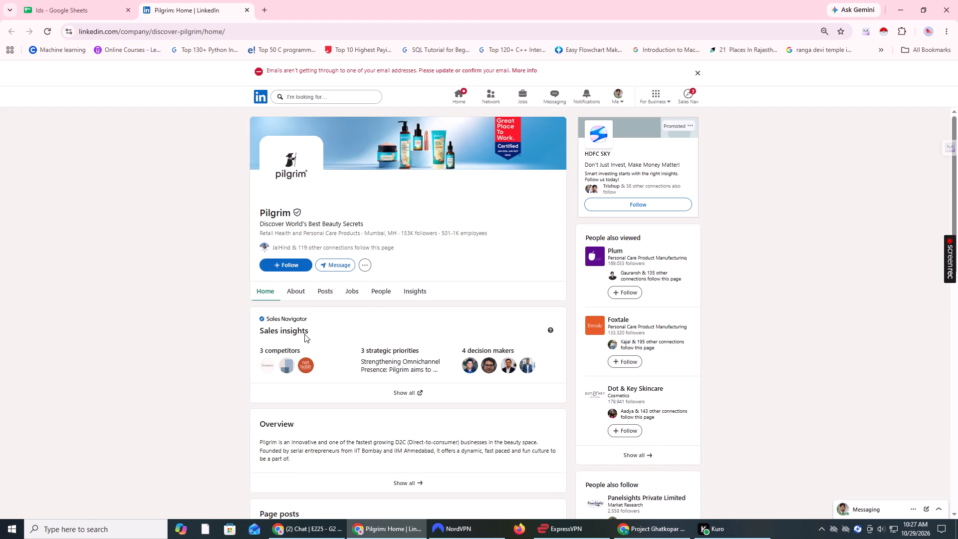
Copy Pilgrim's industry, Retail Health and Personal Care Products, from its About page into the Industry cell in row 38.
click(293, 290)
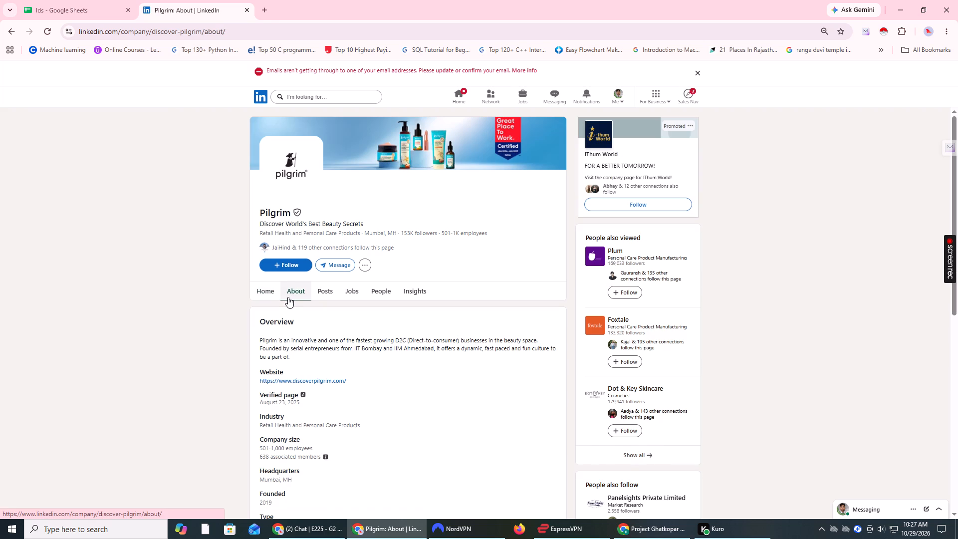
scroll(327, 382, down, 1)
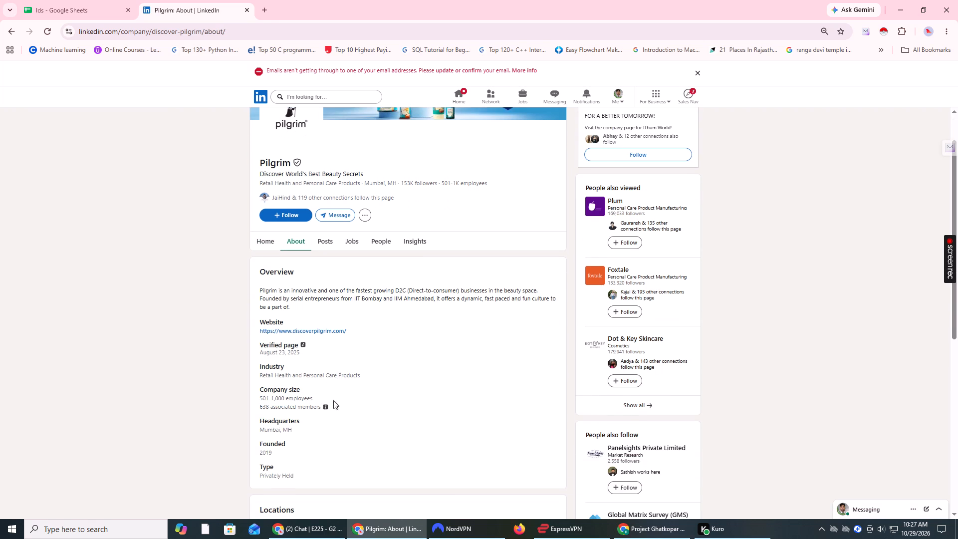
triple_click(277, 376)
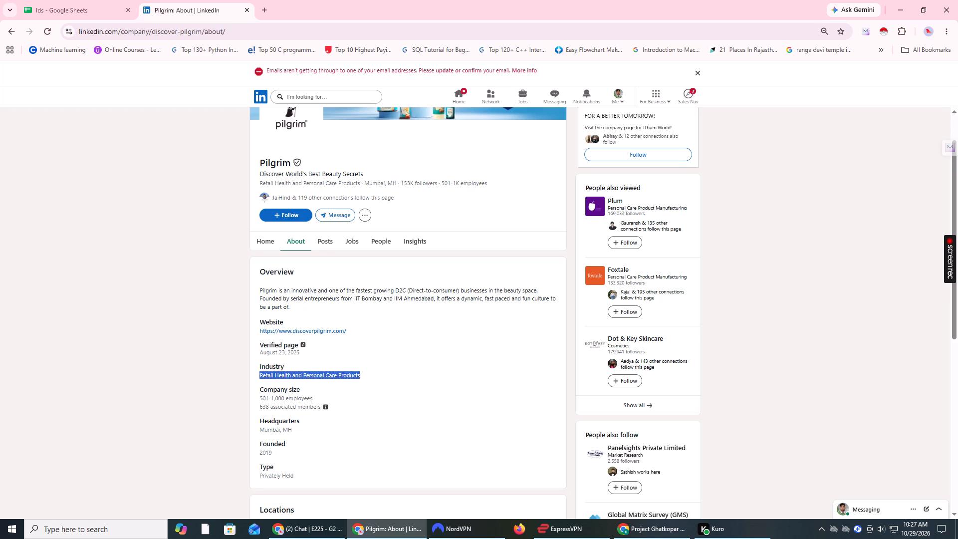
key(ctrl+c)
click(42, 0)
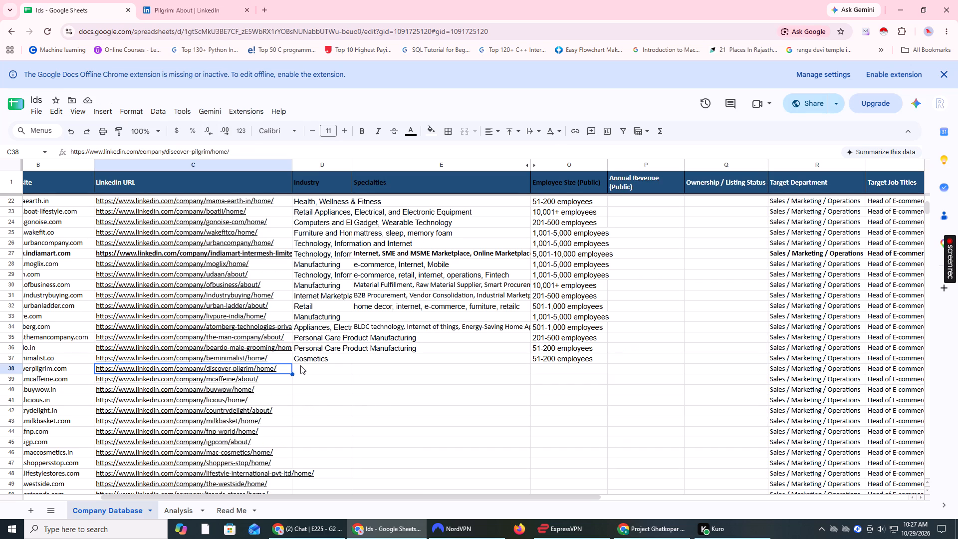
click(300, 365)
key(ctrl+v)
Copy Pilgrim's company size, 501-1,000 employees, from LinkedIn into its Employee Size (Public) cell in row 38.
click(173, 0)
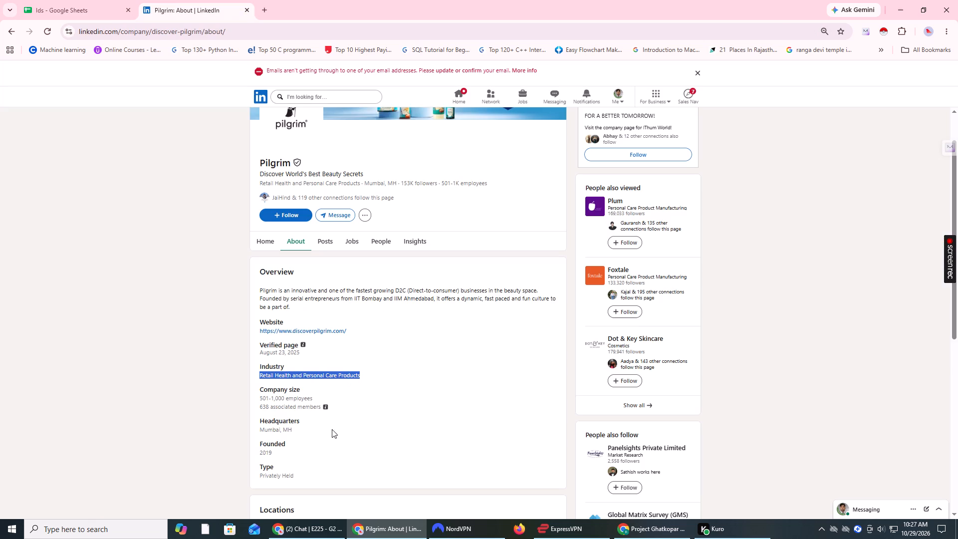
triple_click(280, 397)
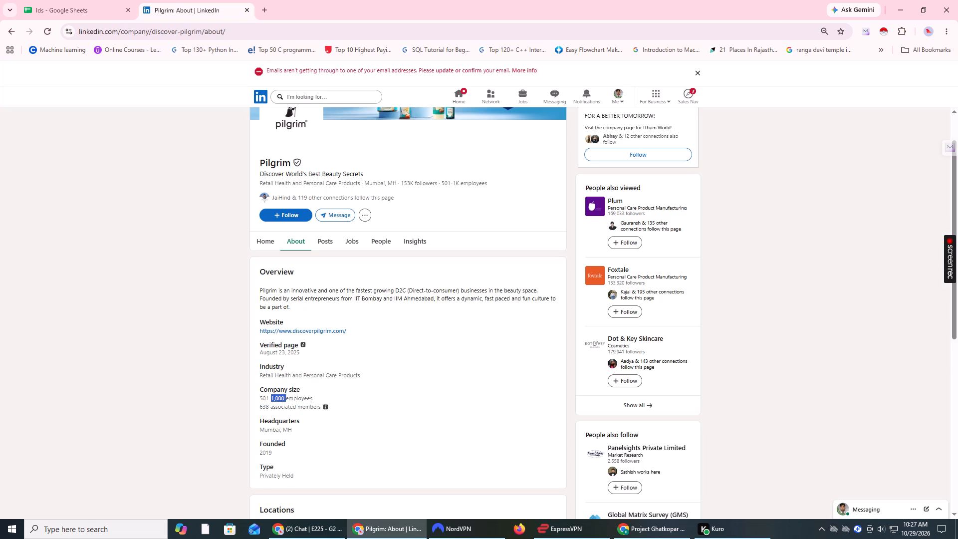
key(ctrl+c)
click(52, 0)
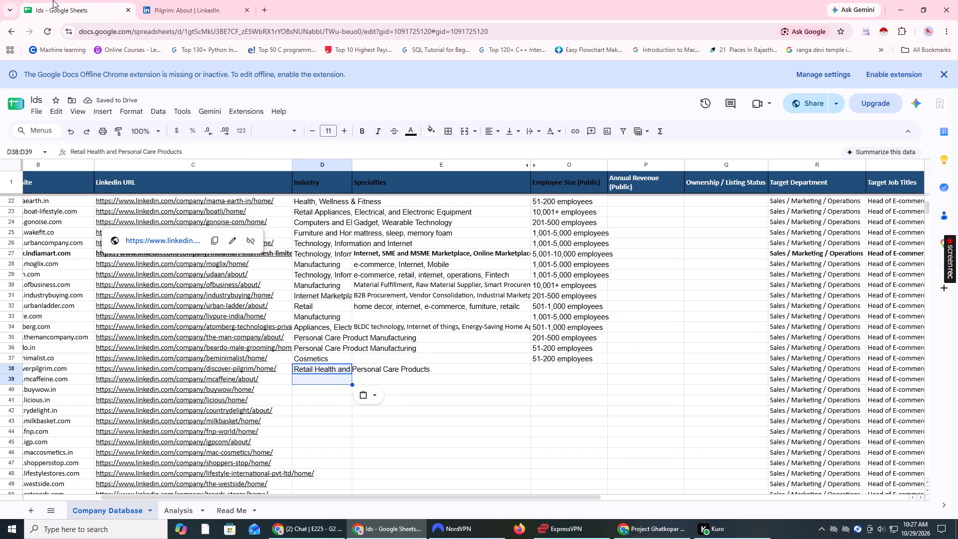
click(541, 370)
key(ctrl+v)
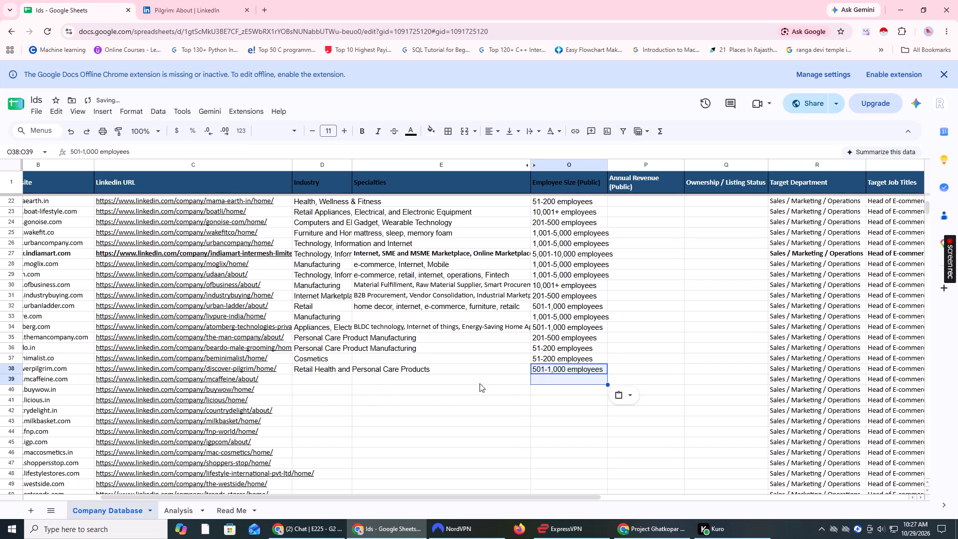
click(361, 393)
Open mCaffeine's LinkedIn About page from the link in row 39 and close the Pilgrim tab.
click(217, 380)
click(176, 393)
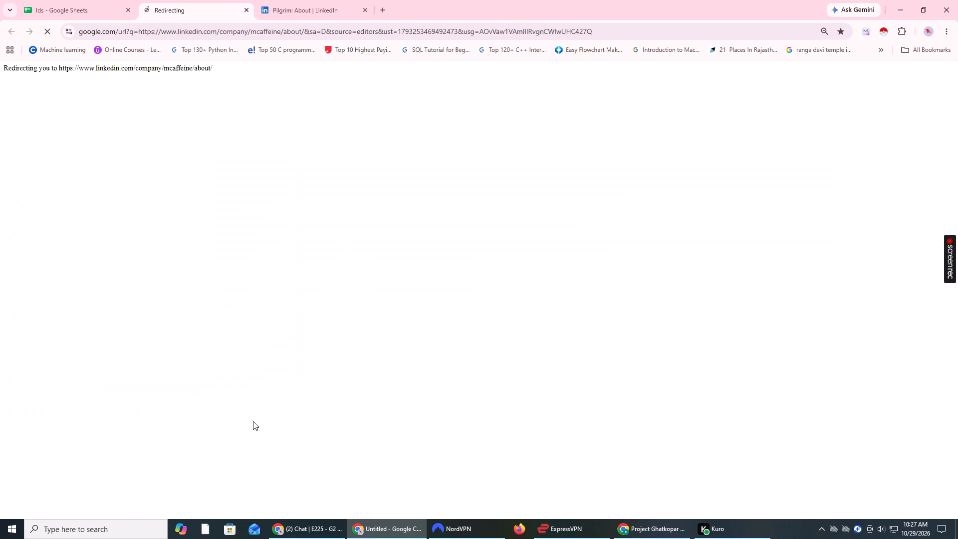
click(367, 9)
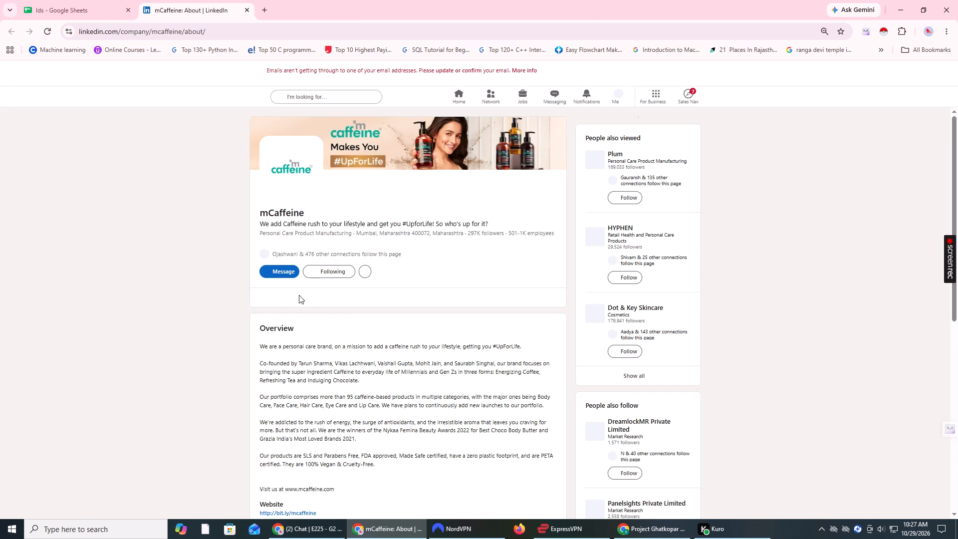
Copy mCaffeine's industry, Personal Care Product Manufacturing, from its About page into the Industry cell in row 39.
scroll(313, 315, down, 4)
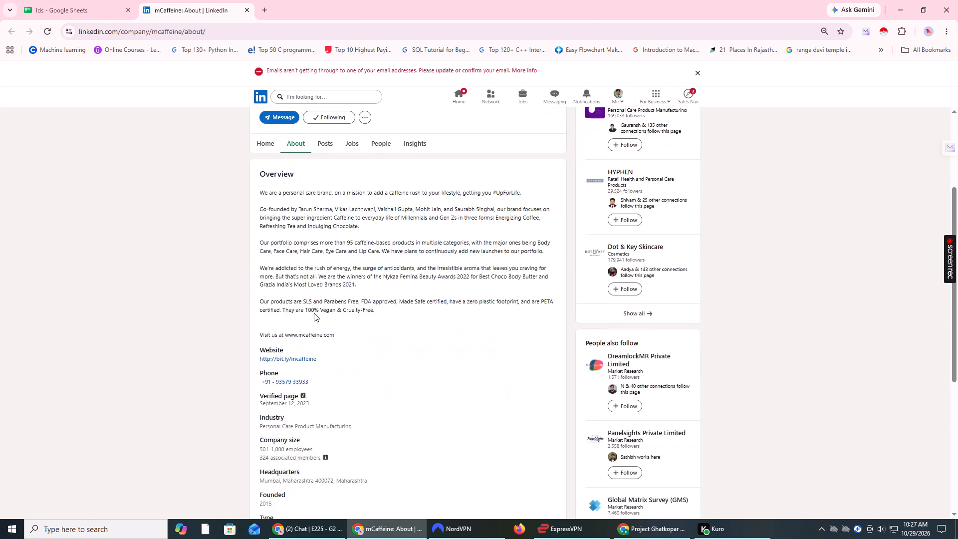
scroll(314, 313, down, 1)
double_click(276, 322)
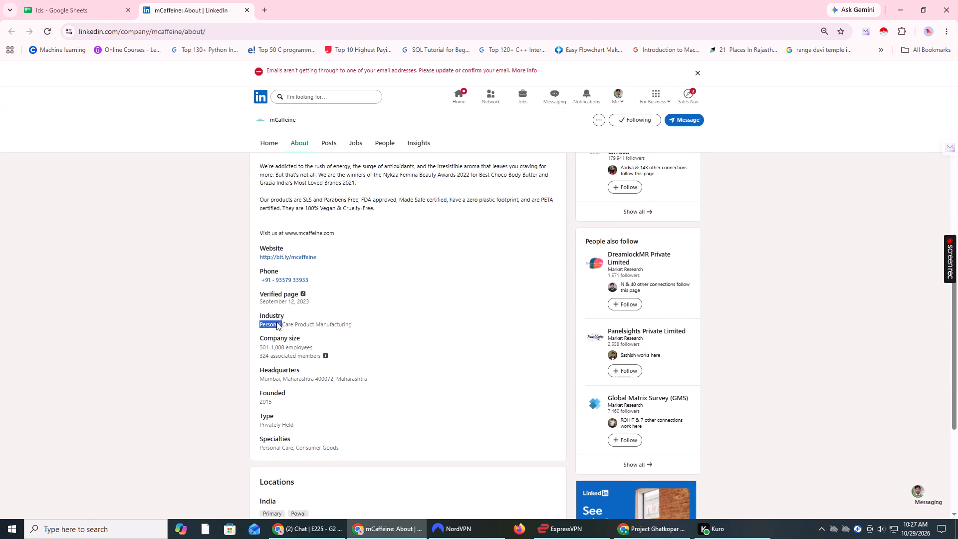
triple_click(276, 322)
key(ctrl+c)
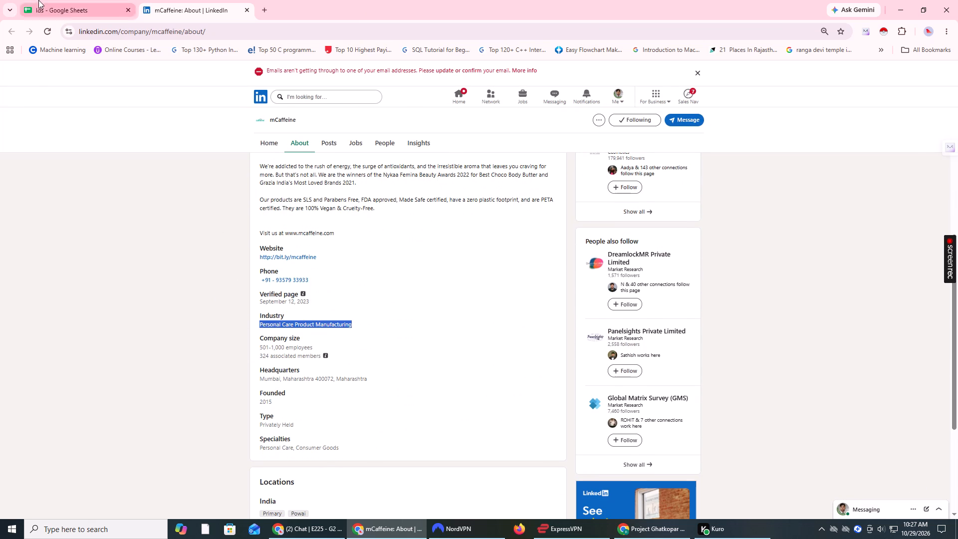
click(38, 0)
click(307, 385)
key(ctrl+v)
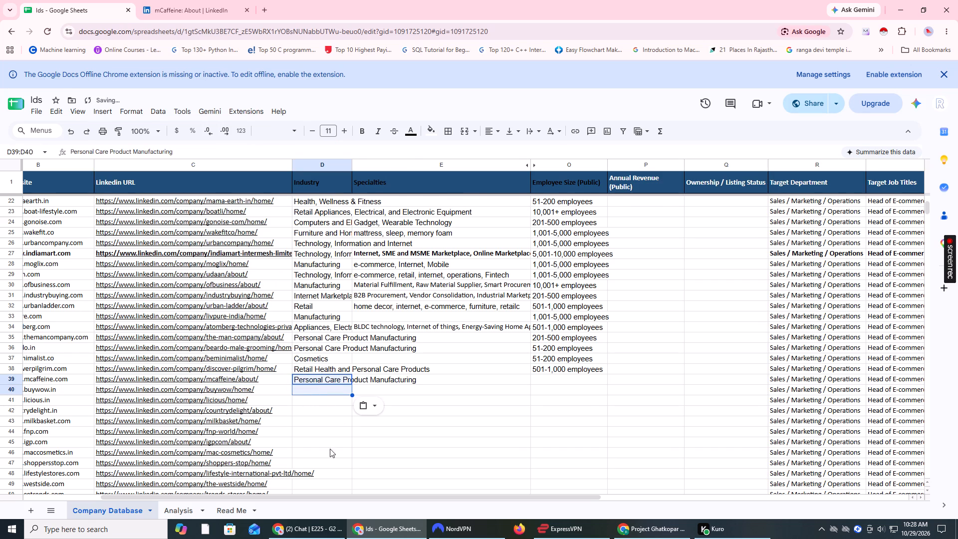
Copy mCaffeine's specialties, Personal Care, Consumer Goods, from LinkedIn into the Specialties cell in row 39.
click(187, 0)
triple_click(286, 449)
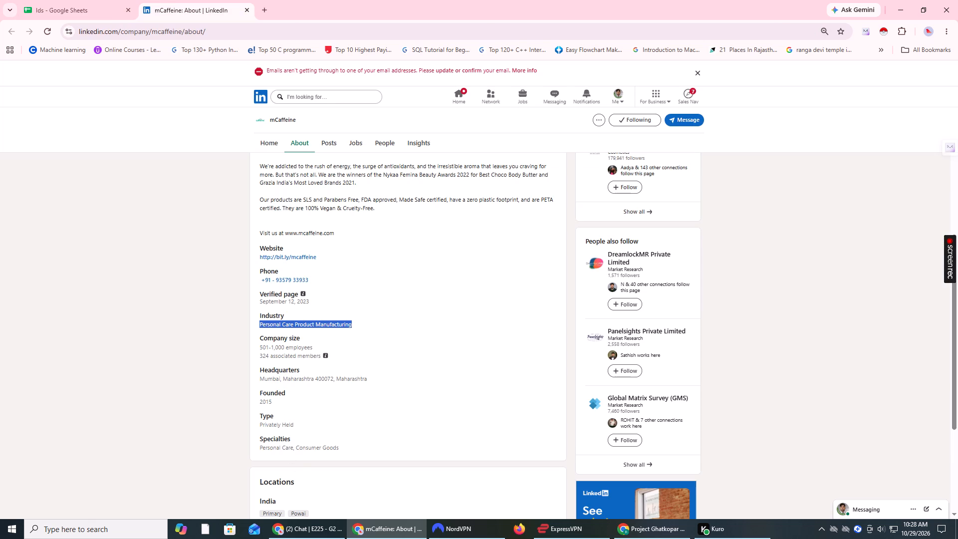
key(ctrl+c)
click(52, 0)
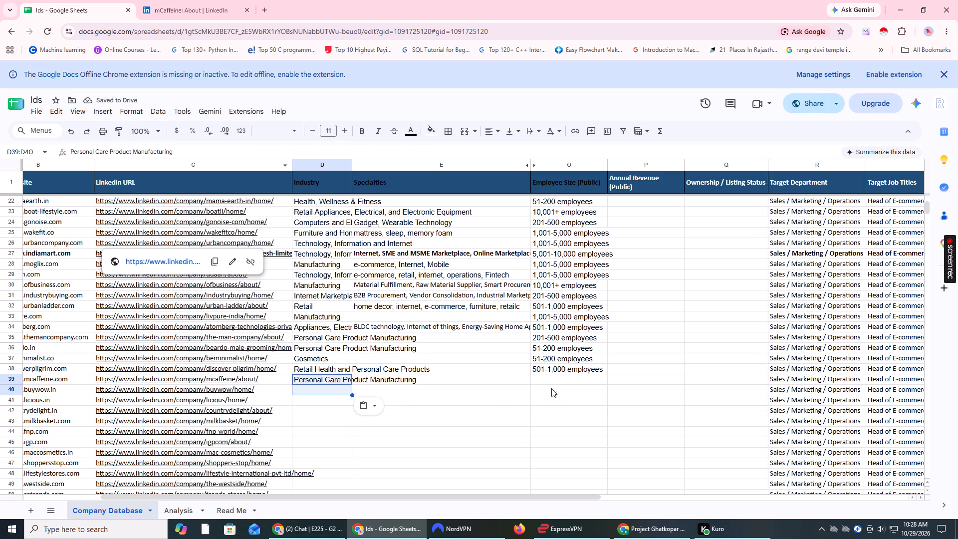
click(551, 385)
click(546, 381)
key(ctrl+v)
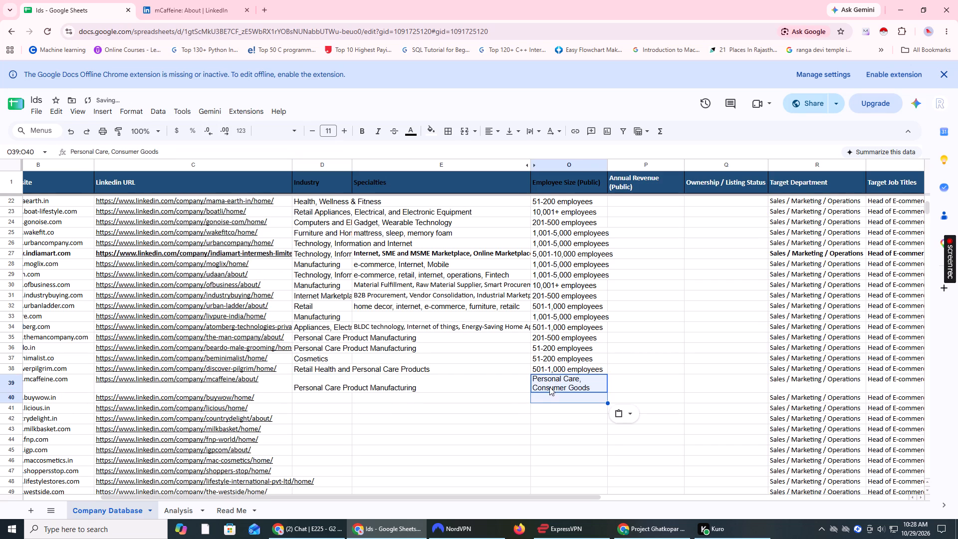
key(ctrl+z)
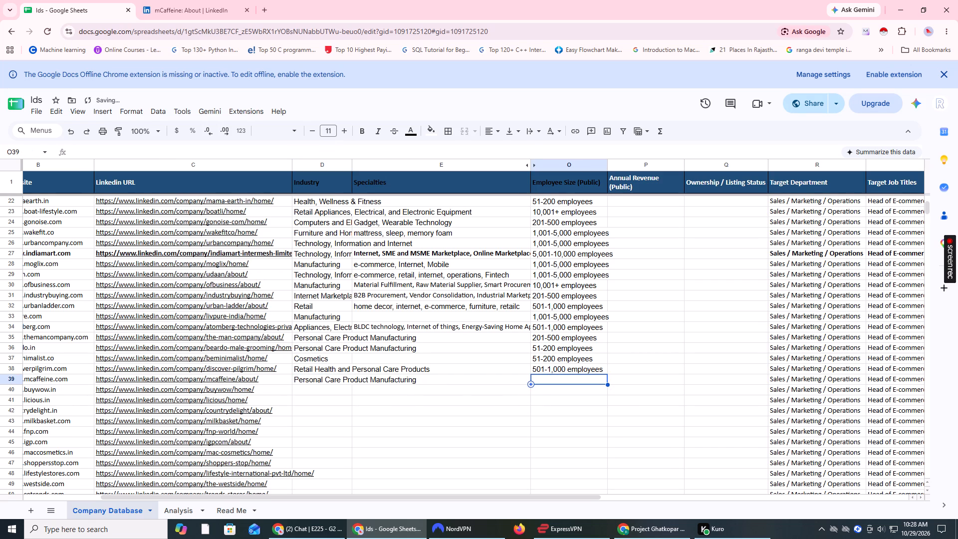
click(404, 375)
key(ctrl+v)
Copy mCaffeine's company size, 501-1,000 employees, from LinkedIn into its Employee Size (Public) cell in row 39.
click(193, 0)
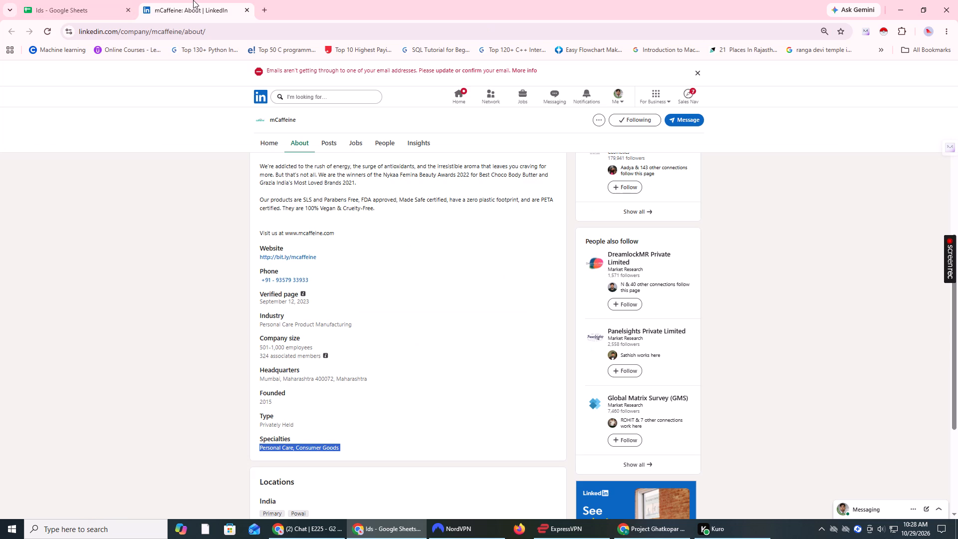
triple_click(285, 346)
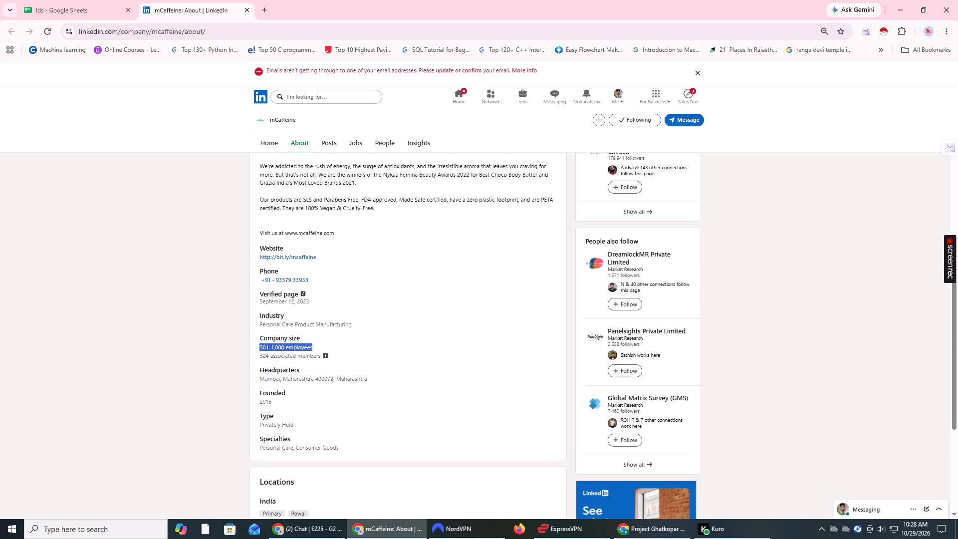
key(ctrl+c)
click(48, 0)
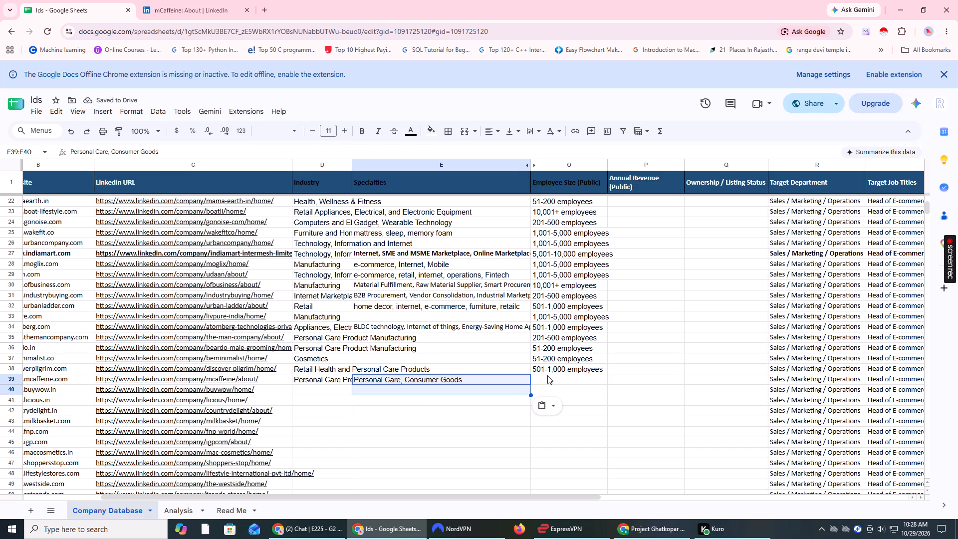
click(546, 377)
key(ctrl+v)
click(496, 389)
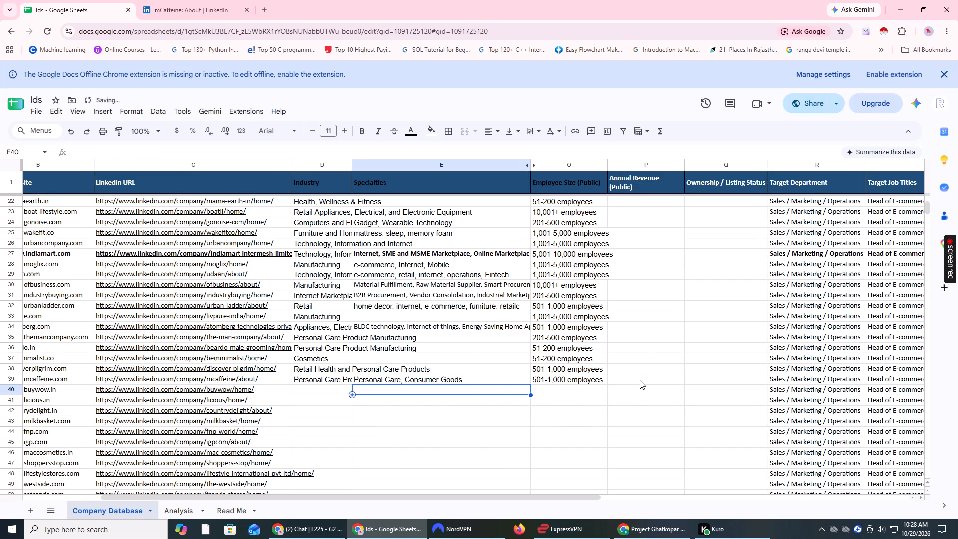
Search the sheet for 501, go through the matching employee sizes, and return to the unfilled rows from row 40.
key(ctrl+f)
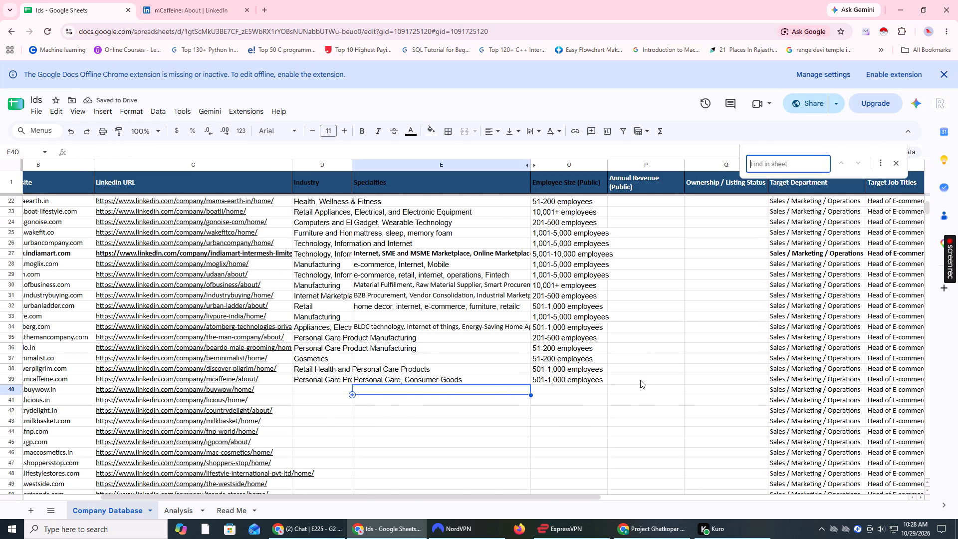
text(501)
key(Return)
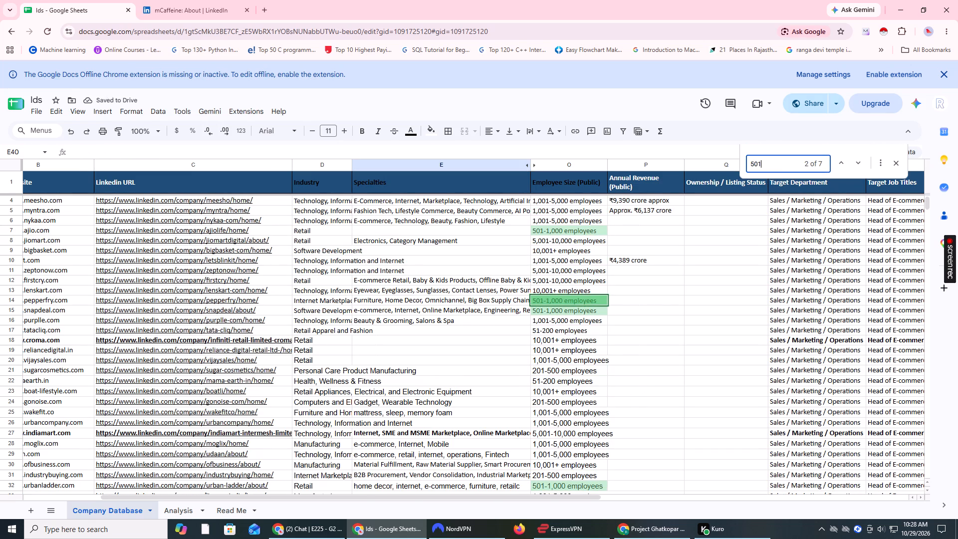
key(Return)
key(Return)
key(Return)
key(Return)
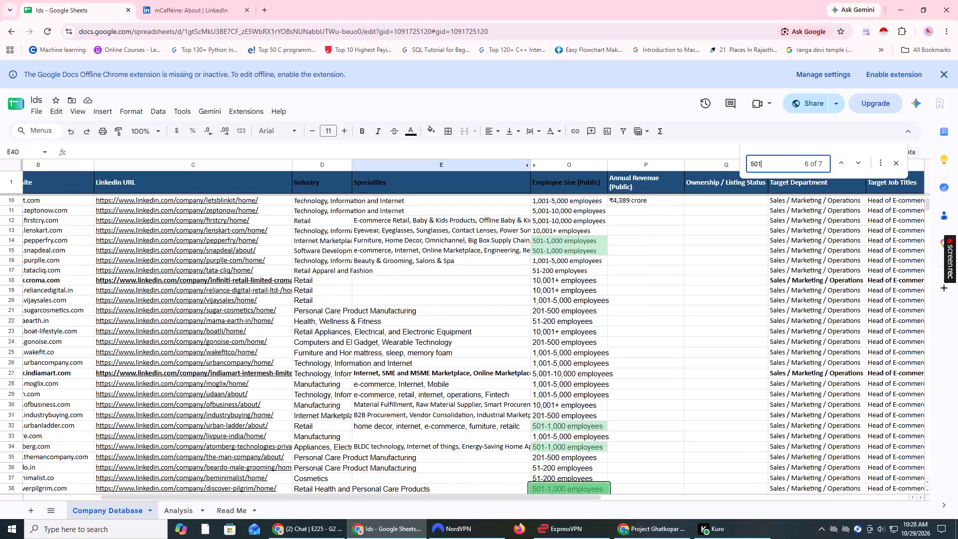
key(Return)
key(Return)
key(Return)
key(Return)
key(Return)
key(Return)
key(Return)
key(Return)
key(Return)
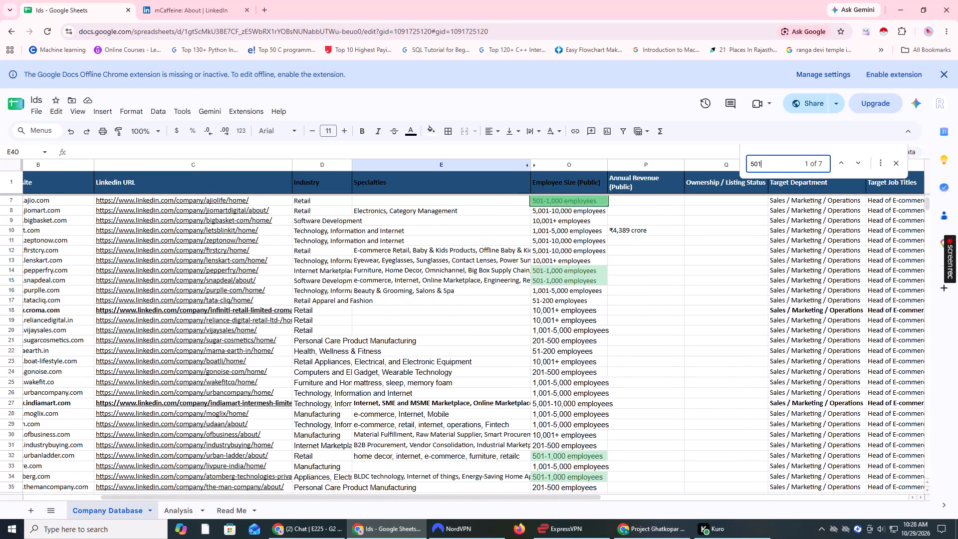
key(Return)
key(Return)
key(Return)
key(Return)
key(Return)
key(Return)
key(Return)
key(Return)
key(Return)
key(Return)
key(Return)
key(Return)
key(Return)
key(Return)
key(Return)
key(Return)
key(Return)
key(Return)
key(Return)
key(Return)
key(Return)
key(Return)
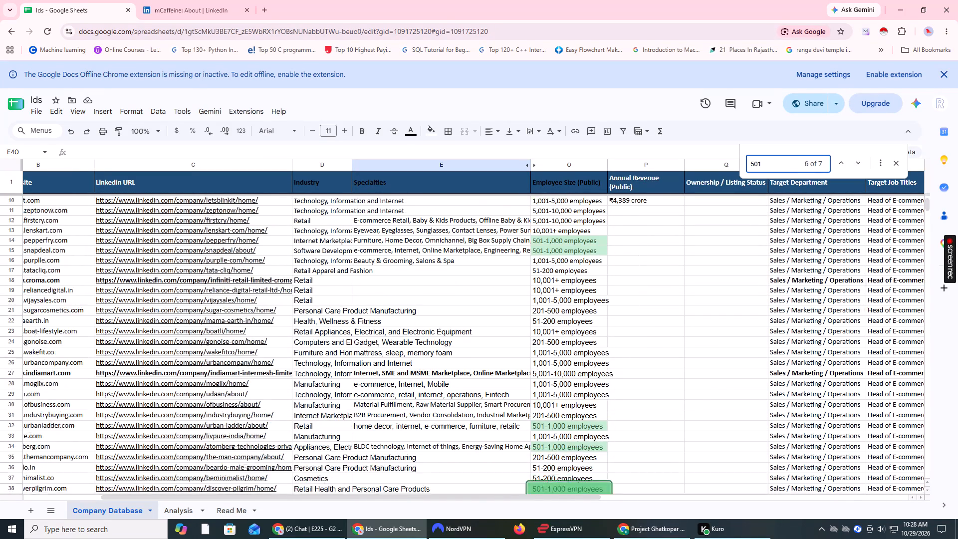
click(719, 389)
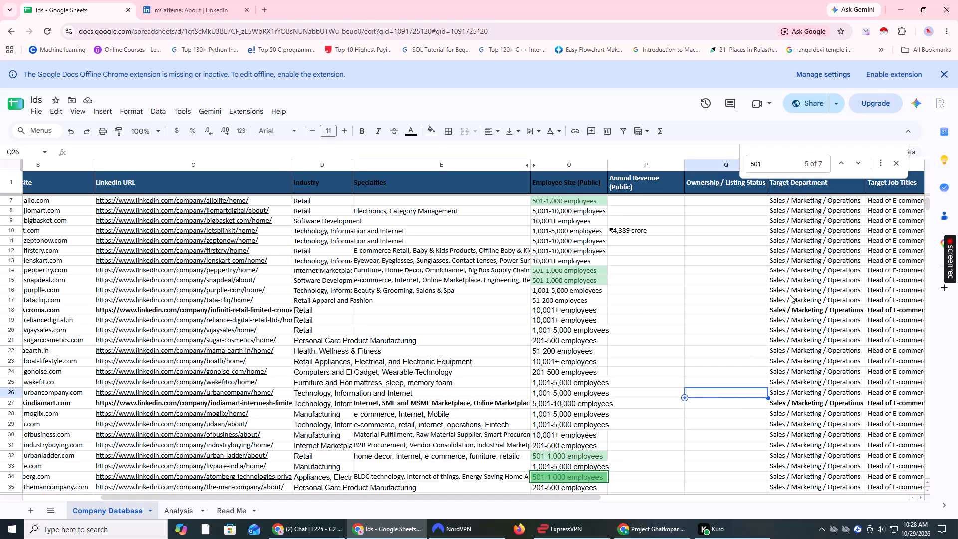
click(896, 164)
click(459, 423)
scroll(448, 417, down, 2)
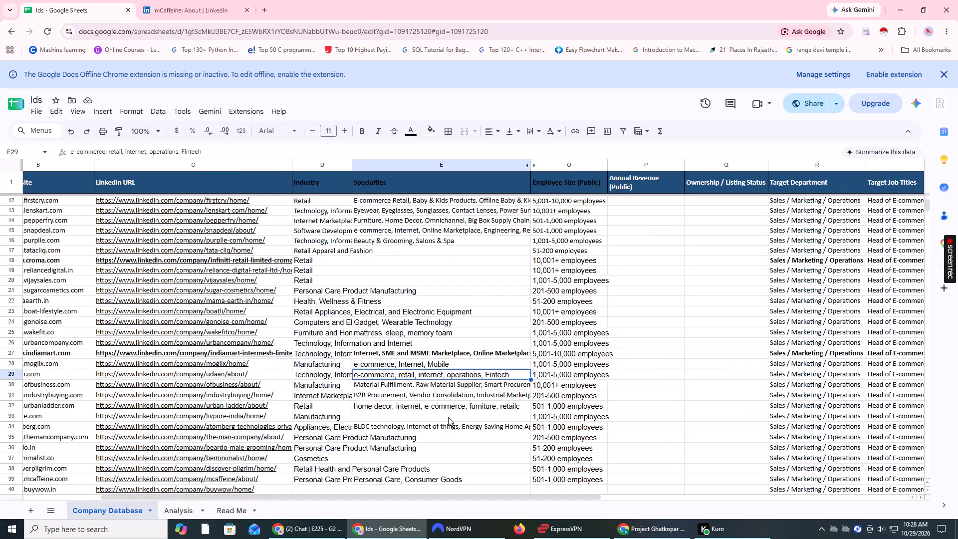
scroll(448, 417, down, 3)
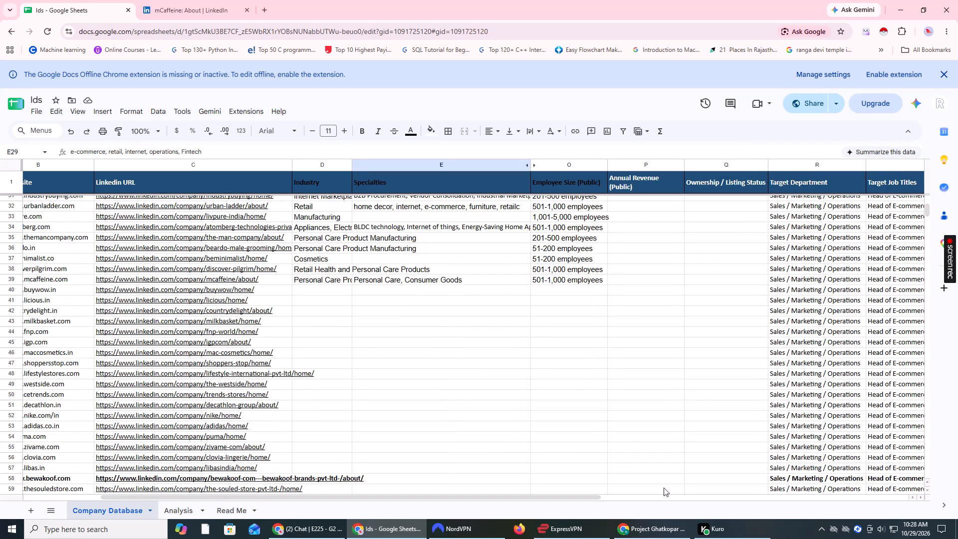
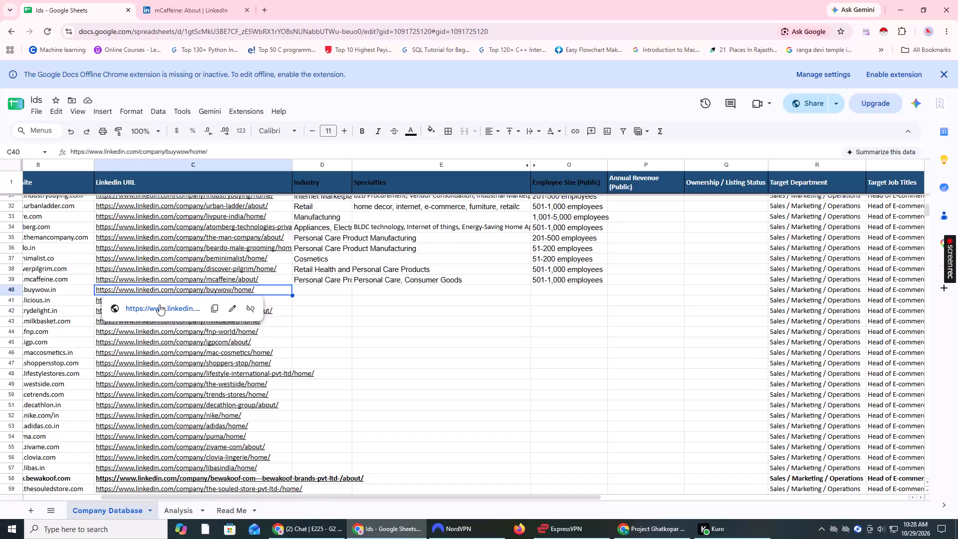
Copy WOW Skin Science's industry, Retail Health and Personal Care Products, from its LinkedIn About page into the Industry cell in row 40.
click(153, 308)
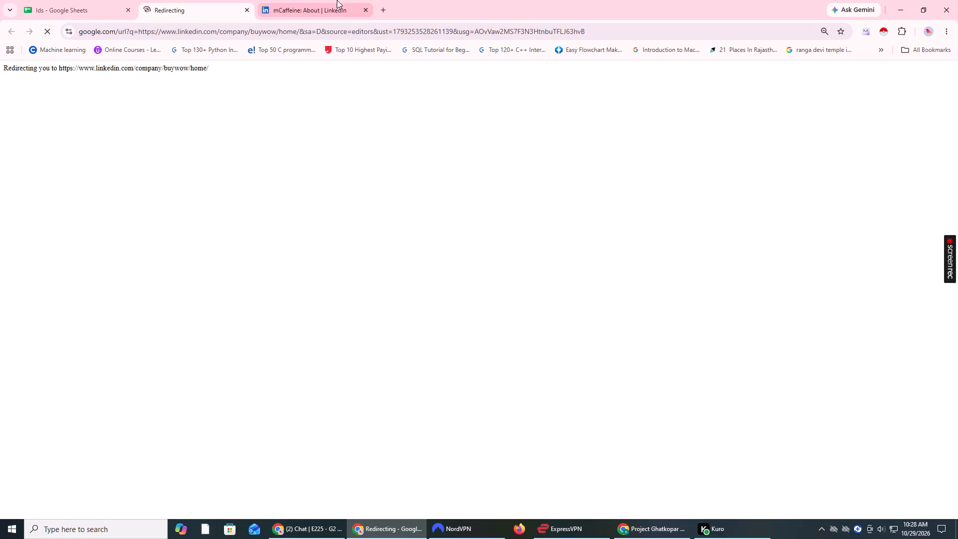
click(364, 9)
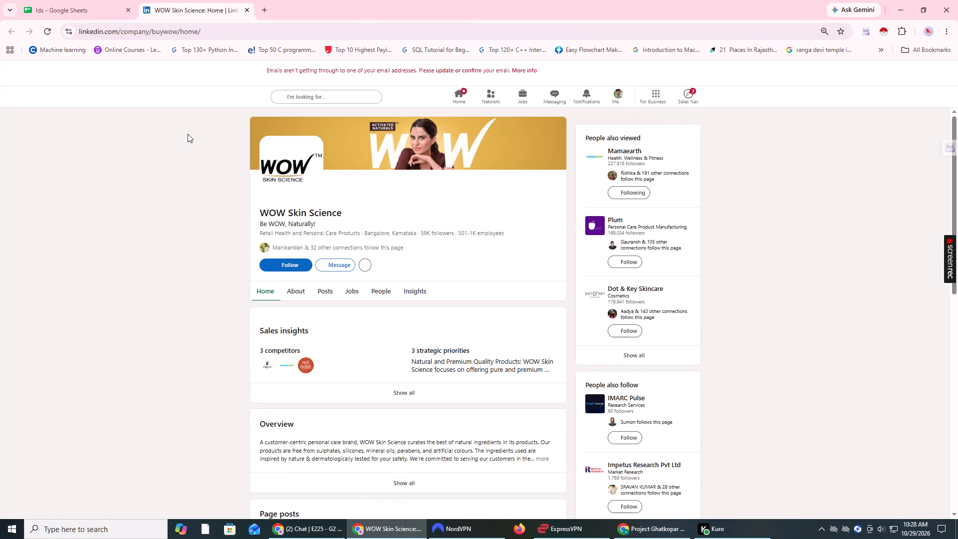
scroll(194, 138, down, 3)
click(294, 143)
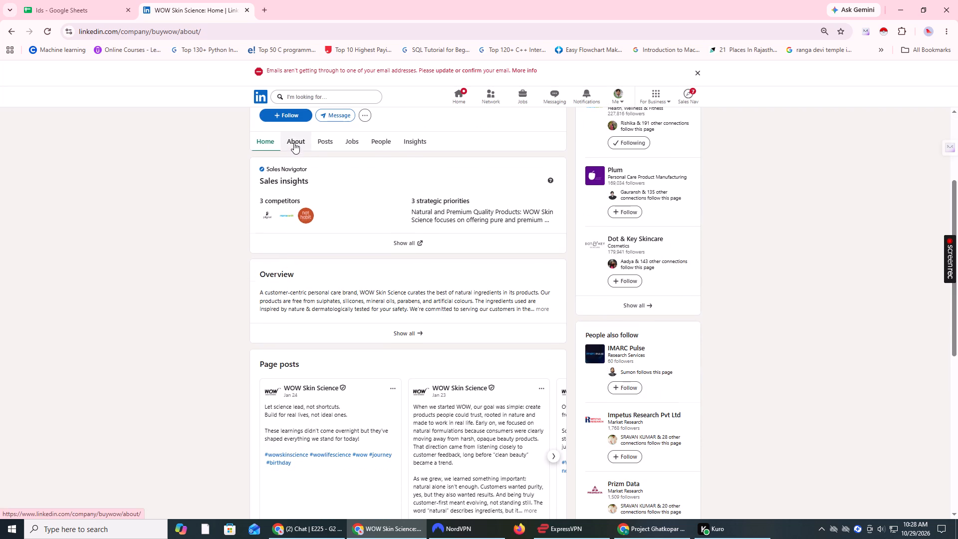
scroll(396, 248, down, 5)
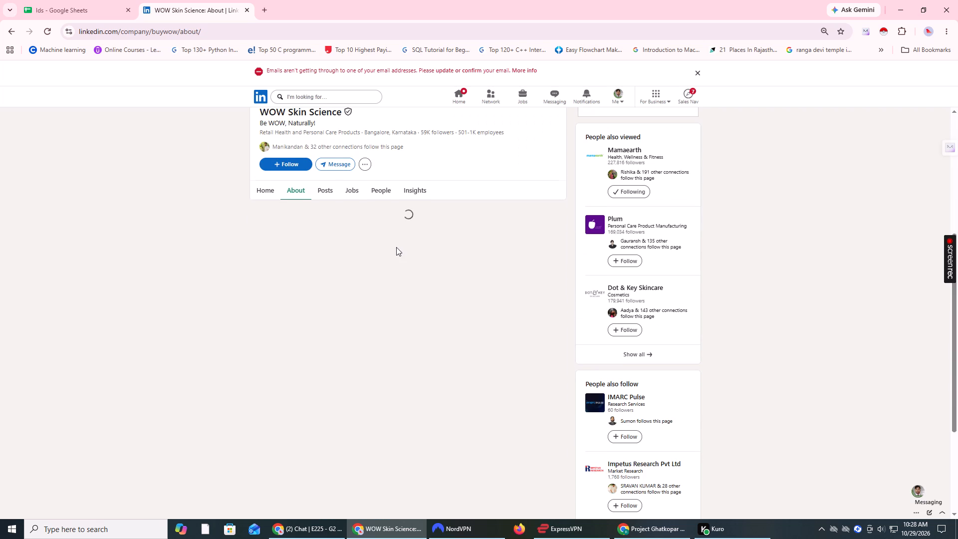
scroll(396, 247, down, 2)
scroll(396, 247, up, 1)
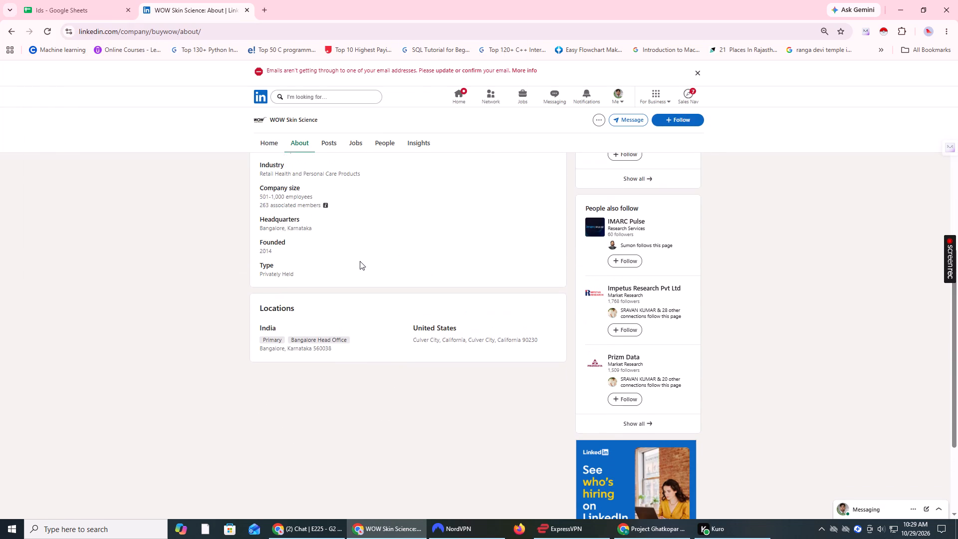
scroll(360, 262, up, 2)
triple_click(280, 274)
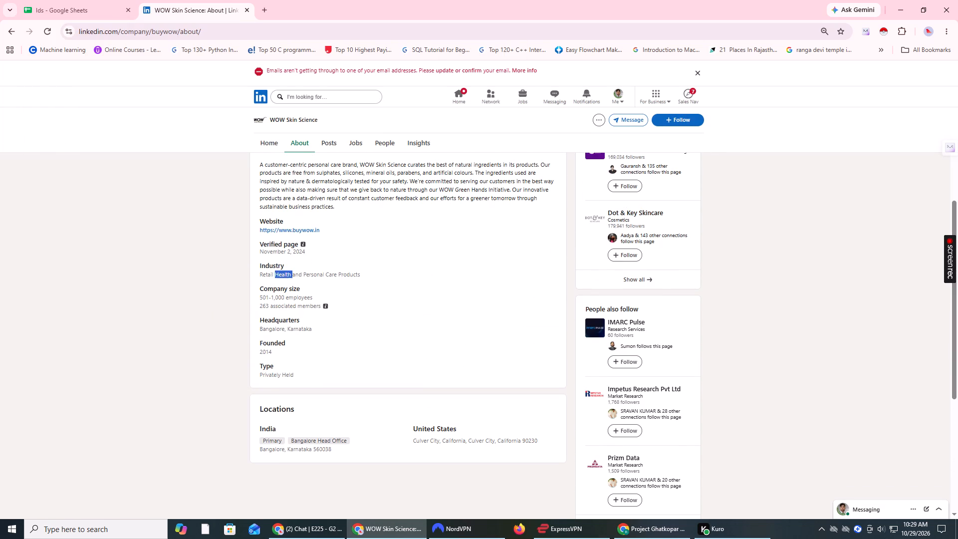
key(ctrl+c)
click(36, 0)
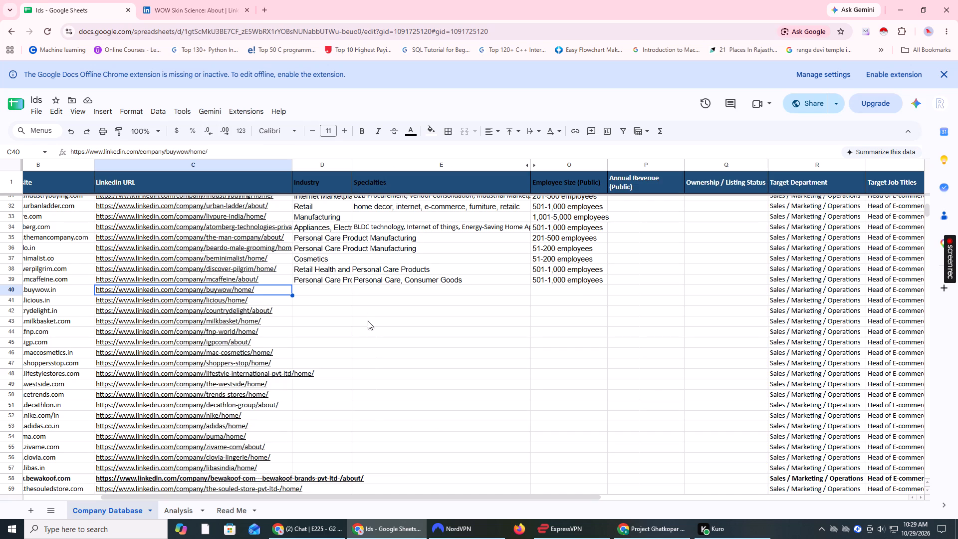
click(312, 290)
key(ctrl+v)
Copy WOW Skin Science's company size, 501-1,000 employees, from LinkedIn into its Employee Size (Public) cell in row 40.
click(170, 0)
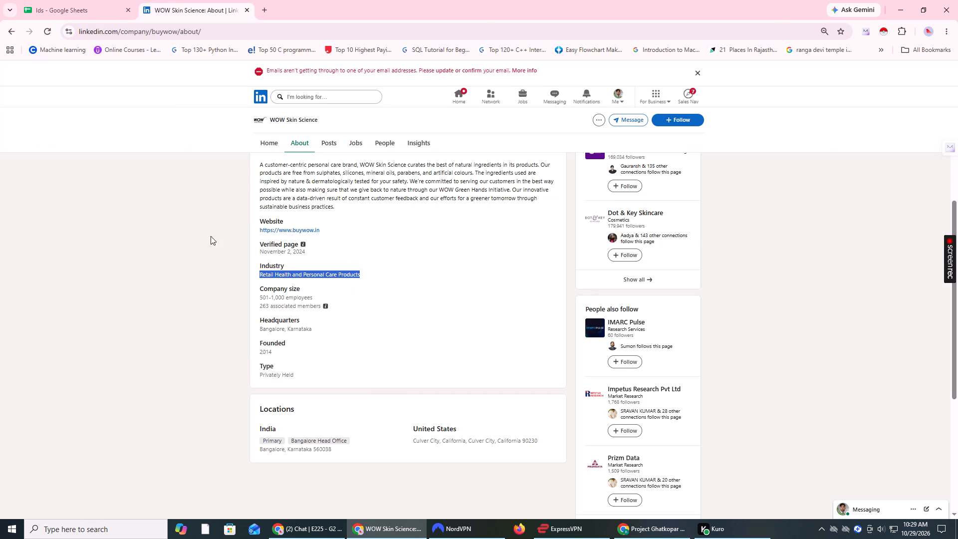
triple_click(279, 297)
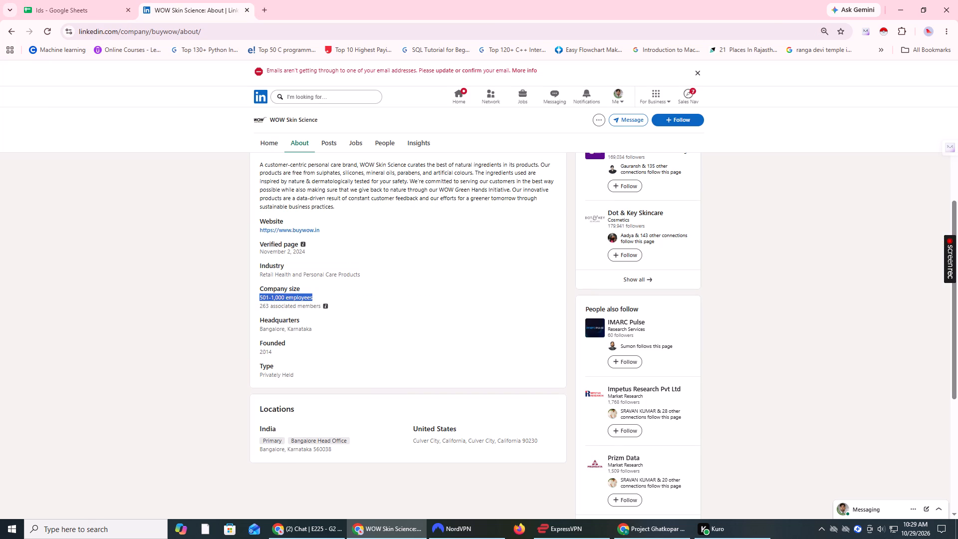
key(ctrl+c)
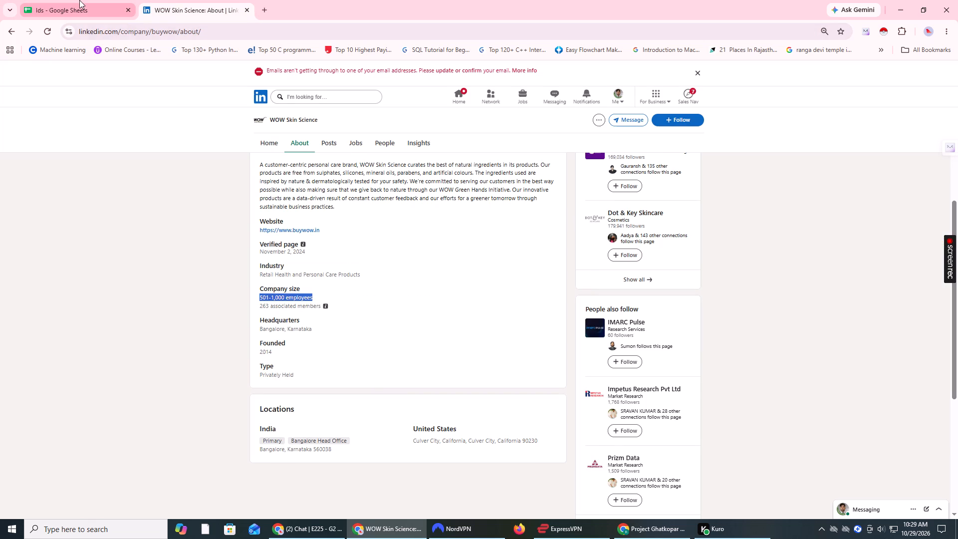
click(79, 0)
click(552, 292)
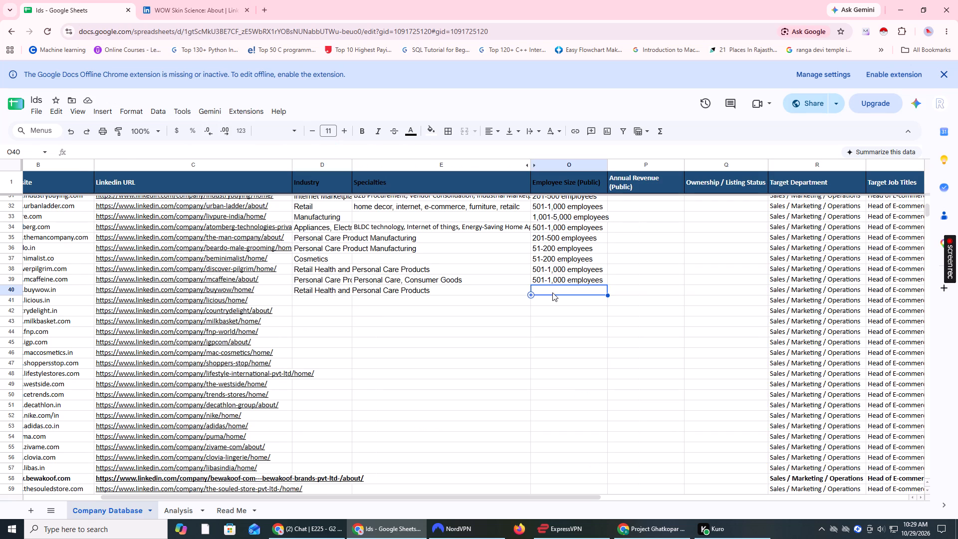
key(ctrl+v)
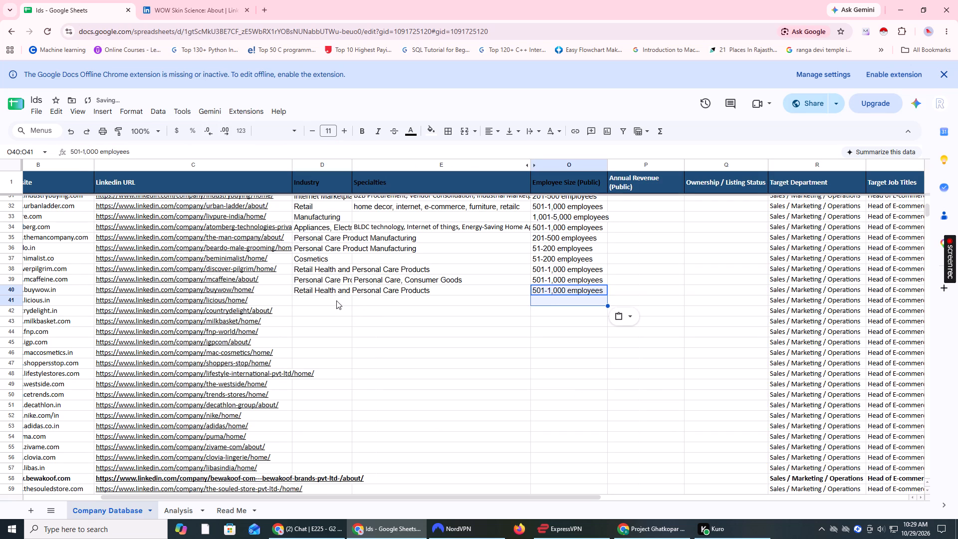
Copy Licious's industry, Food and Beverage Services, from its LinkedIn About page into the Industry cell in row 41.
click(330, 299)
click(225, 302)
click(167, 320)
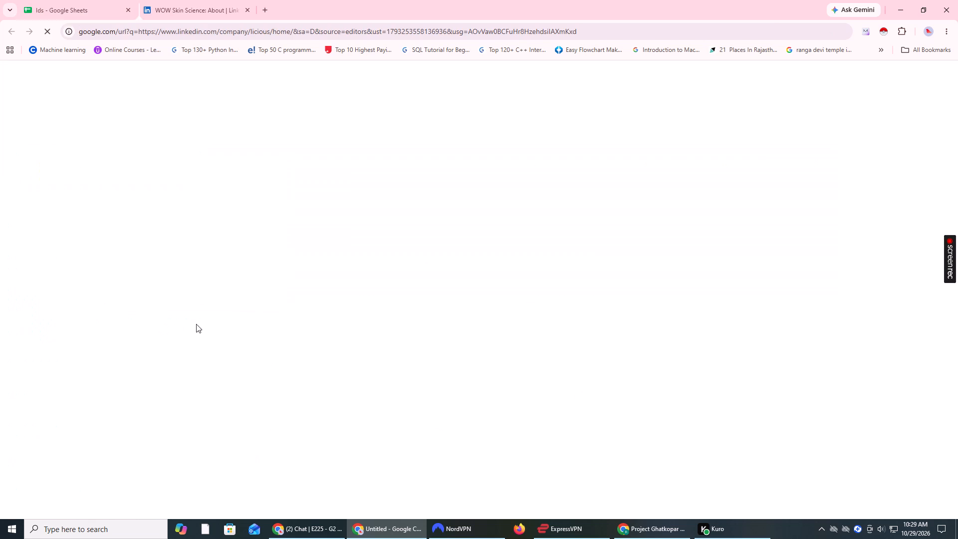
click(363, 9)
click(185, 0)
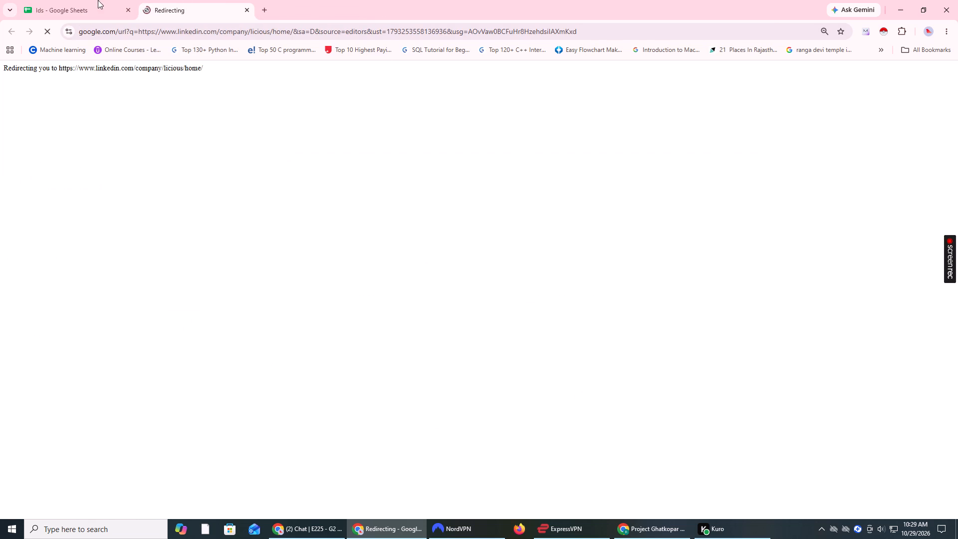
click(89, 0)
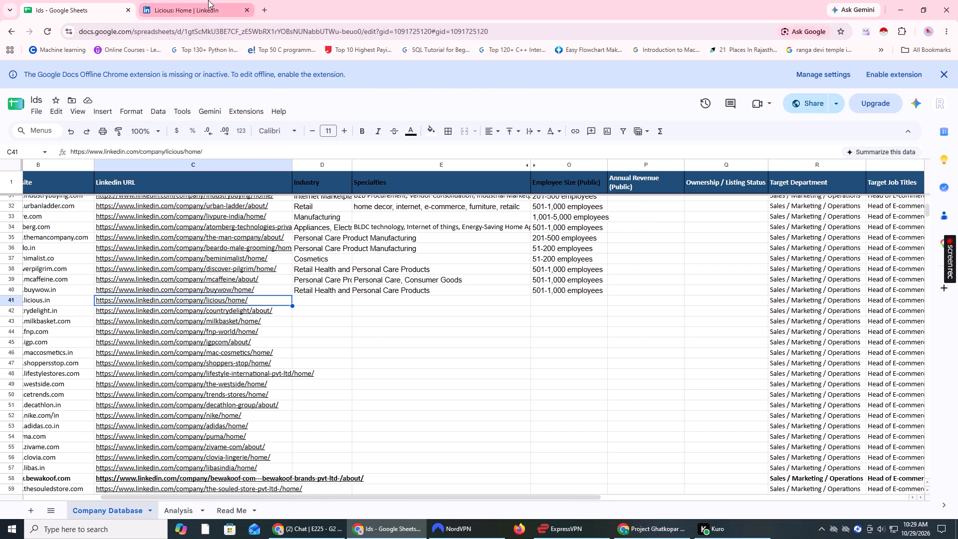
click(208, 0)
click(293, 297)
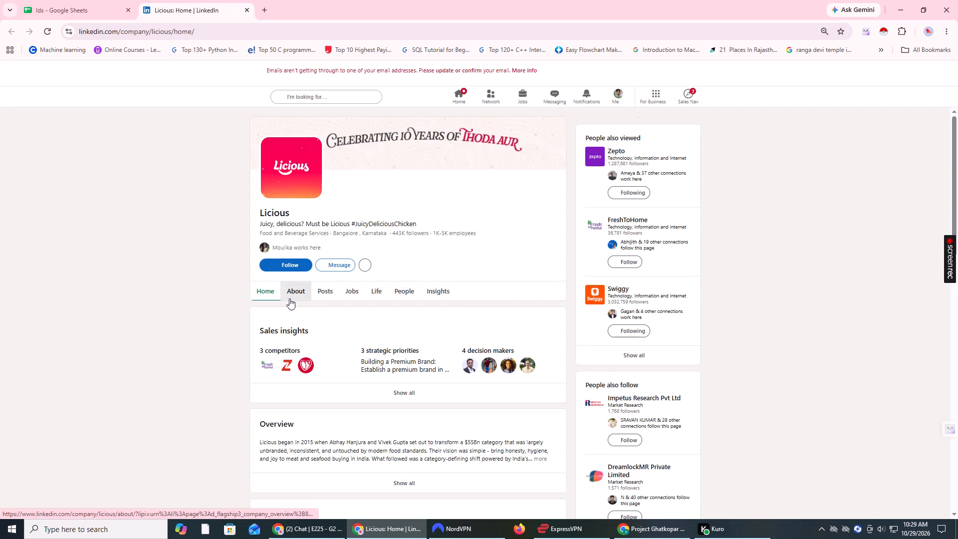
scroll(319, 317, down, 9)
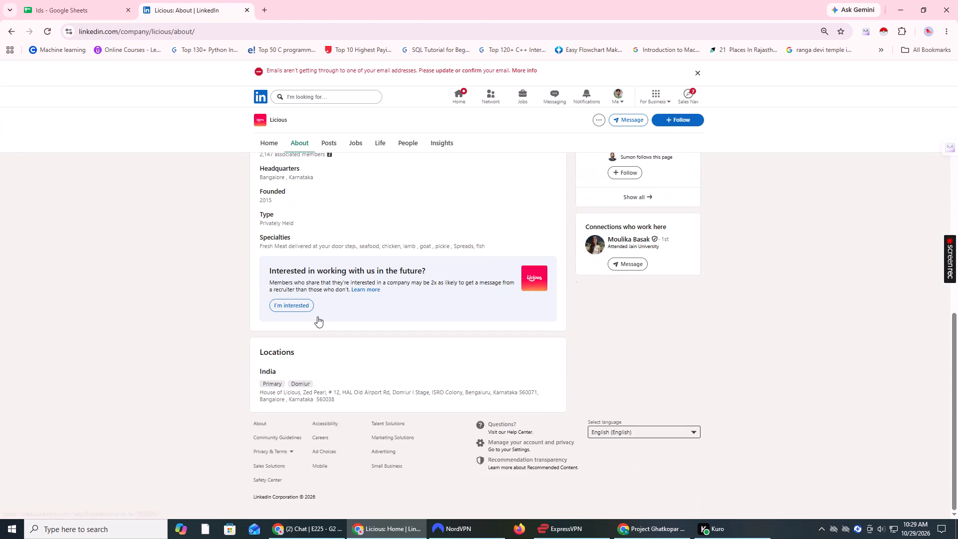
scroll(317, 316, down, 2)
scroll(317, 316, up, 2)
triple_click(281, 220)
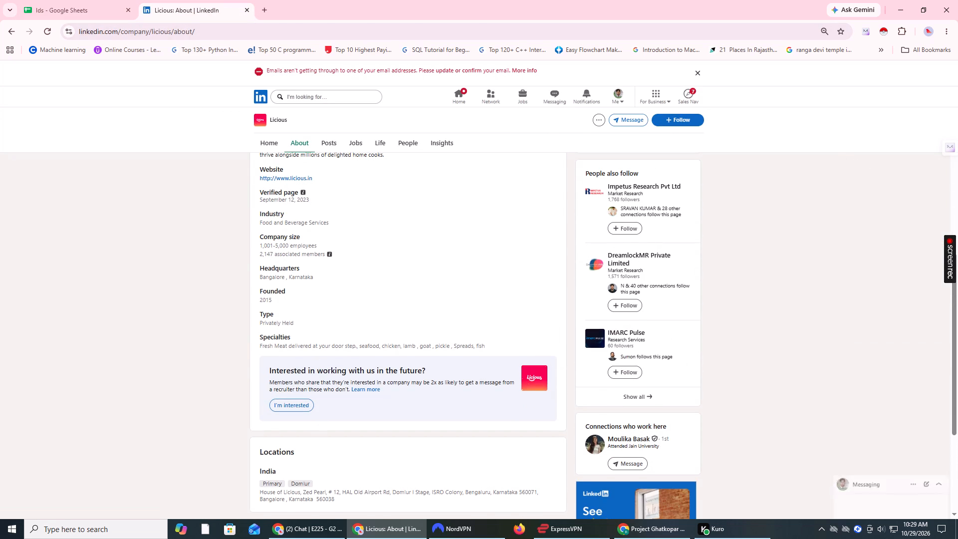
key(ctrl+c)
click(35, 0)
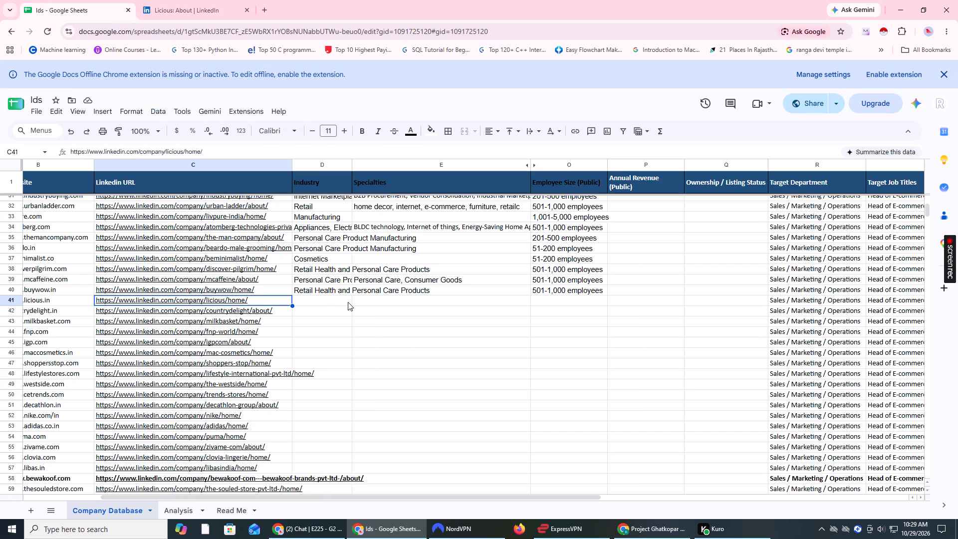
click(314, 296)
key(ctrl+v)
Copy Licious's company size, 1,001-5,000 employees, from LinkedIn into its Employee Size (Public) cell in row 41.
click(228, 0)
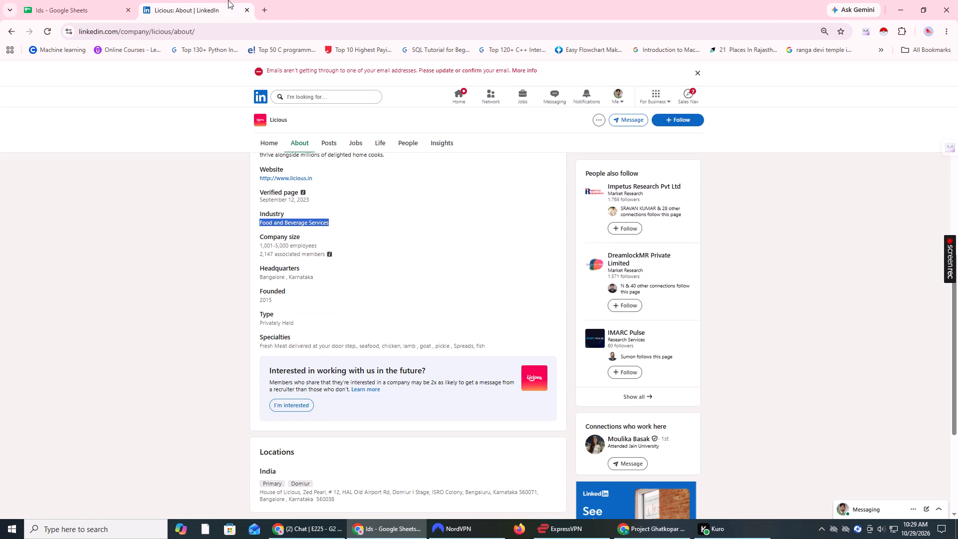
triple_click(277, 245)
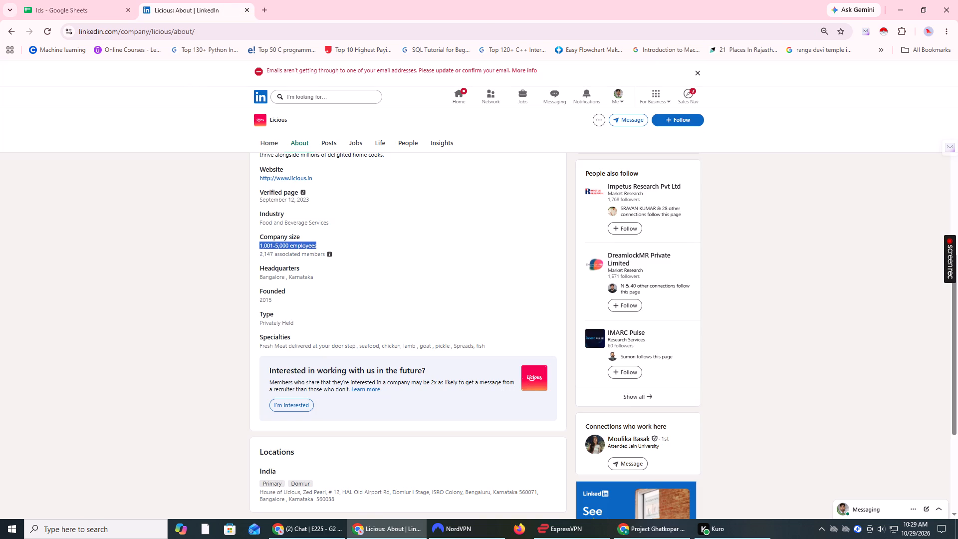
key(ctrl+c)
click(52, 0)
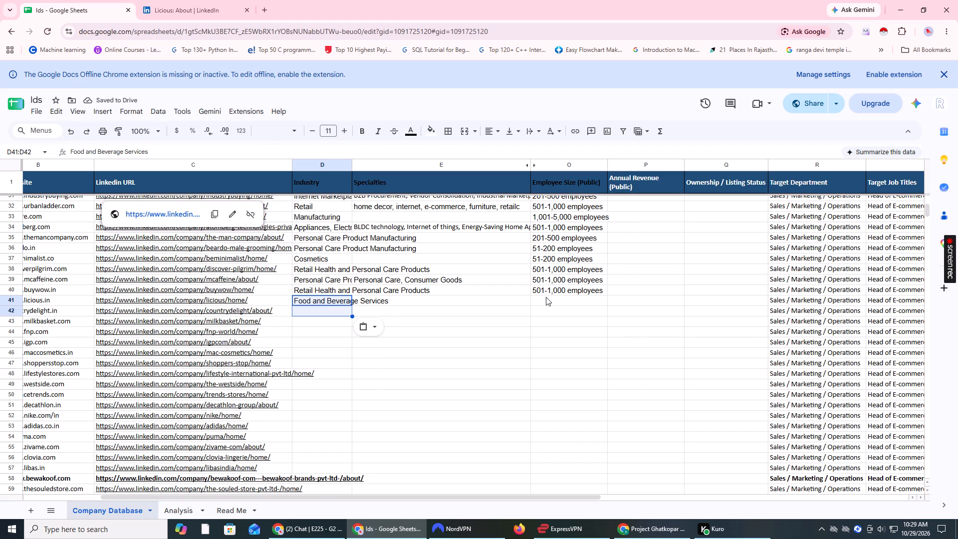
click(546, 297)
key(ctrl+v)
Copy Licious's specialties, from Fresh Meat delivered at your door step through fish, from LinkedIn into the Specialties cell in row 41.
click(199, 0)
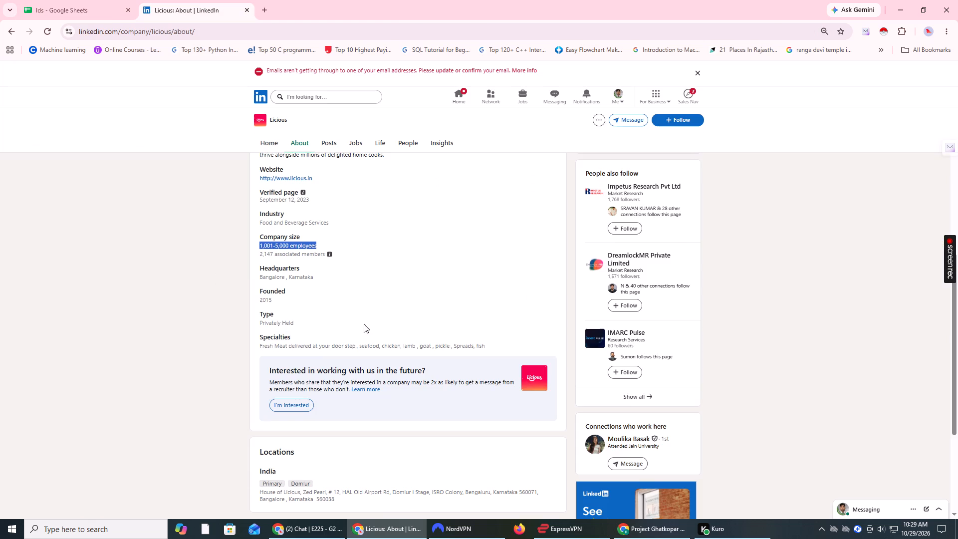
triple_click(350, 342)
key(ctrl+c)
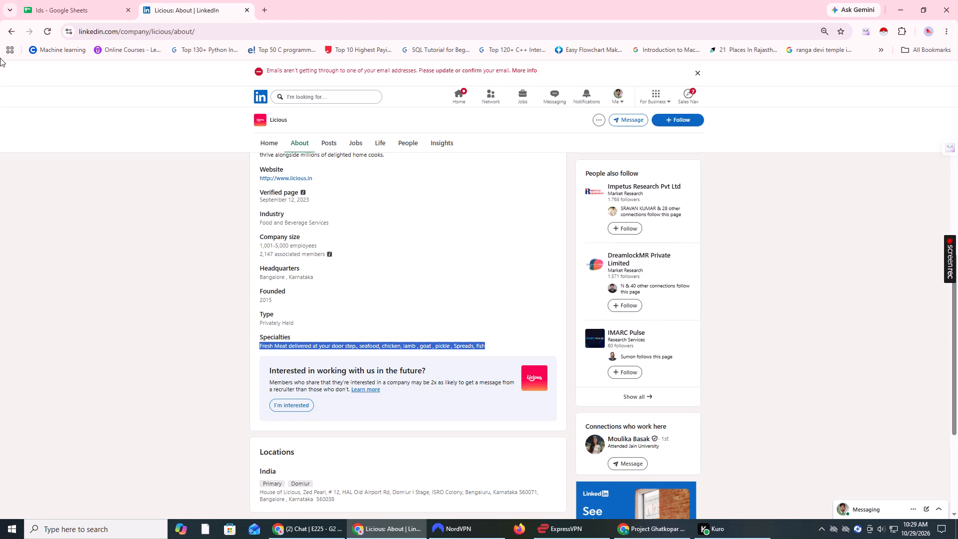
click(27, 0)
click(383, 304)
key(ctrl+v)
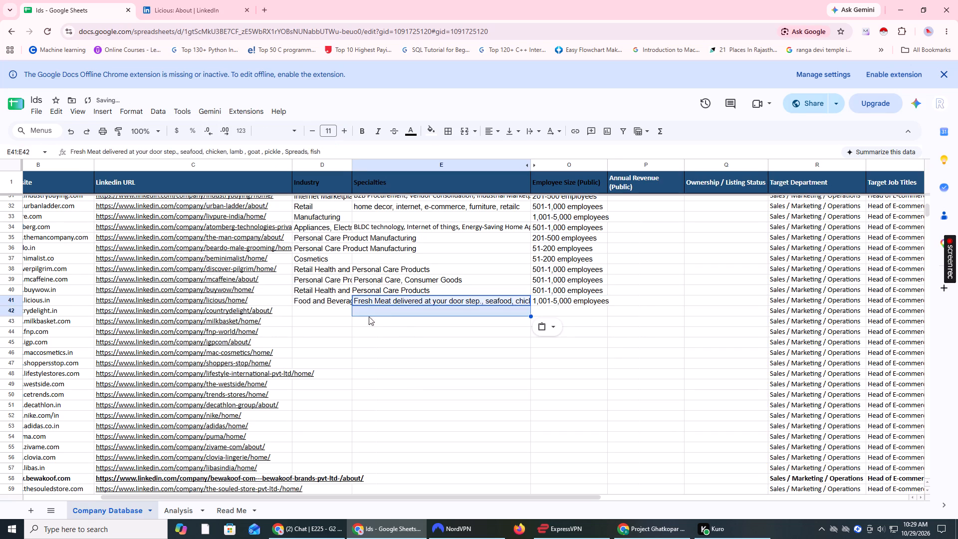
Copy Country Delight's industry, Dairy Product Manufacturing, from its LinkedIn About page into the Industry cell in row 42.
click(331, 320)
click(228, 313)
click(177, 326)
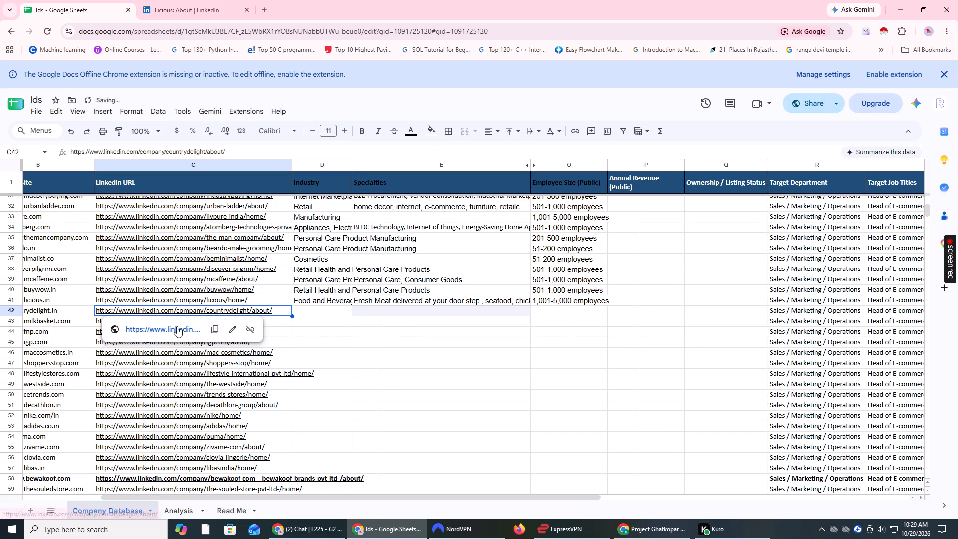
click(367, 9)
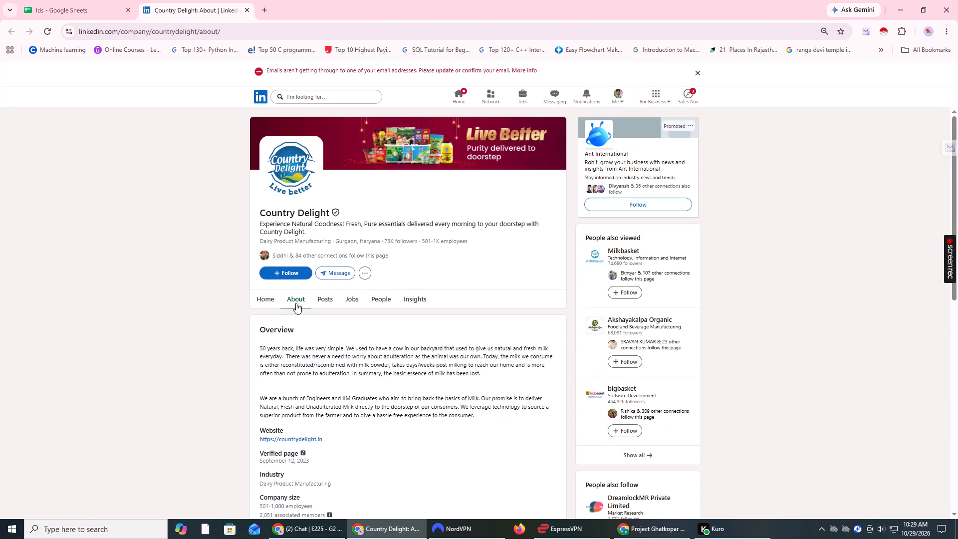
click(297, 300)
scroll(314, 353, down, 5)
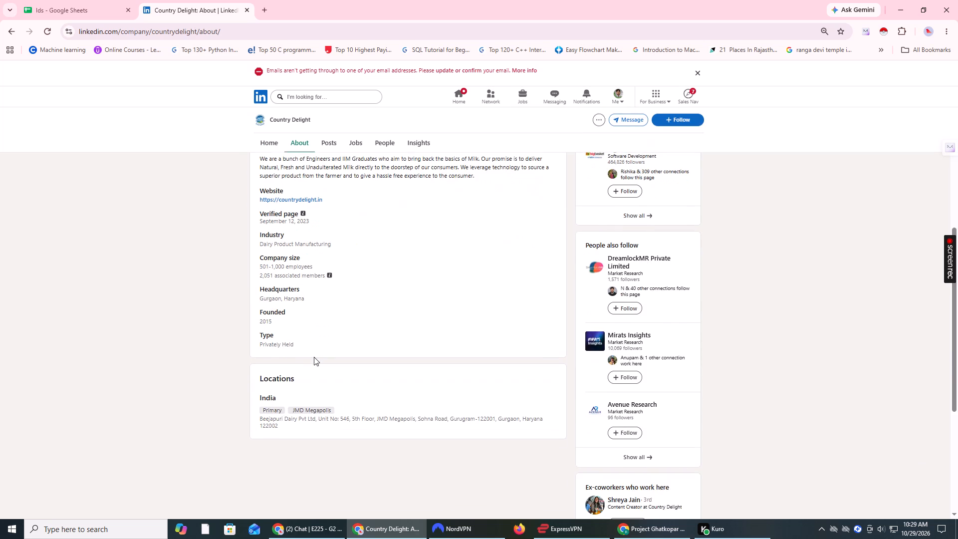
triple_click(288, 231)
key(ctrl+c)
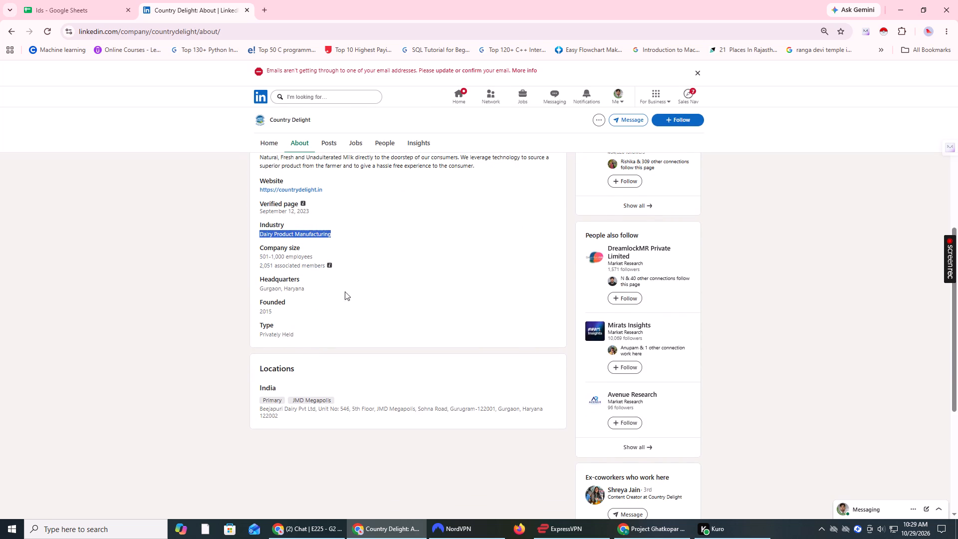
click(73, 0)
click(312, 308)
key(ctrl+v)
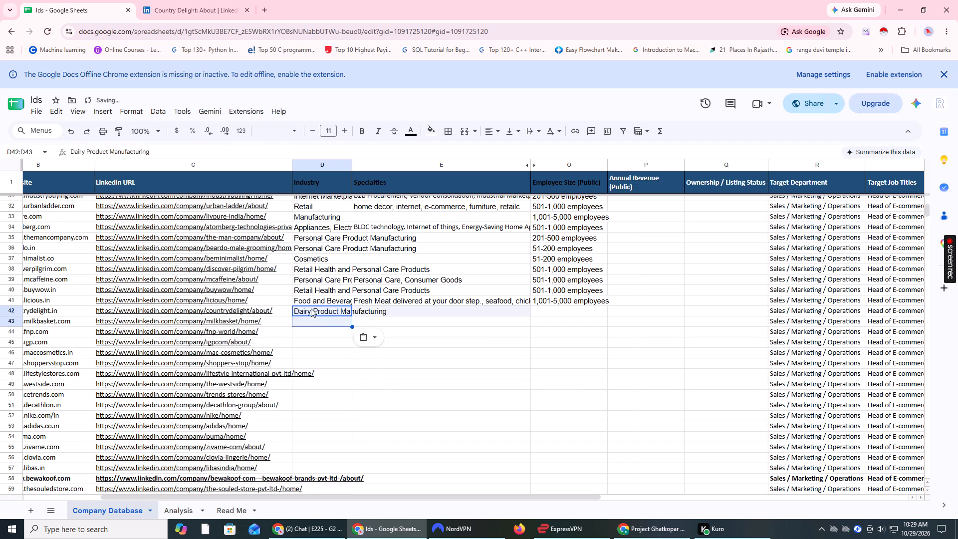
Copy Country Delight's company size, 501-1,000 employees, from LinkedIn into its Employee Size (Public) cell in row 42.
click(175, 0)
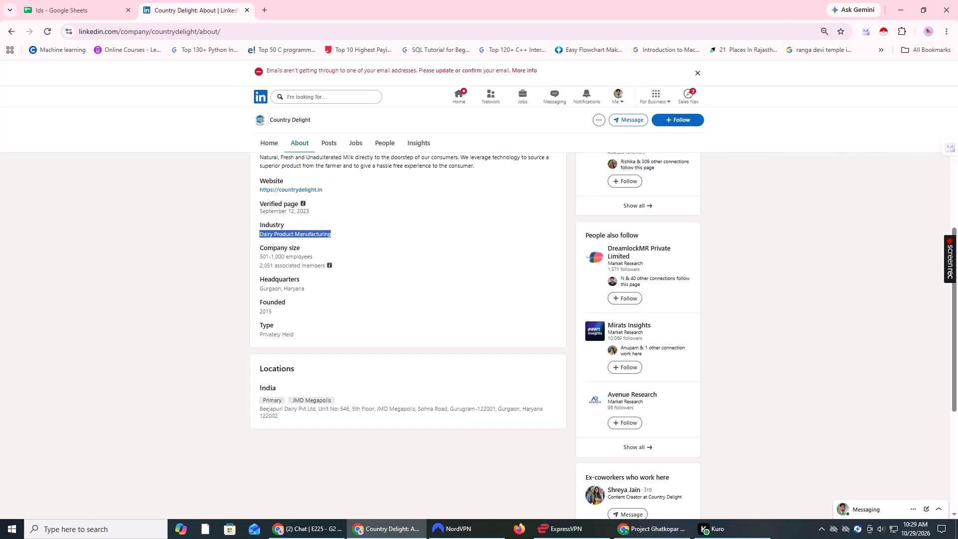
triple_click(273, 256)
key(ctrl+c)
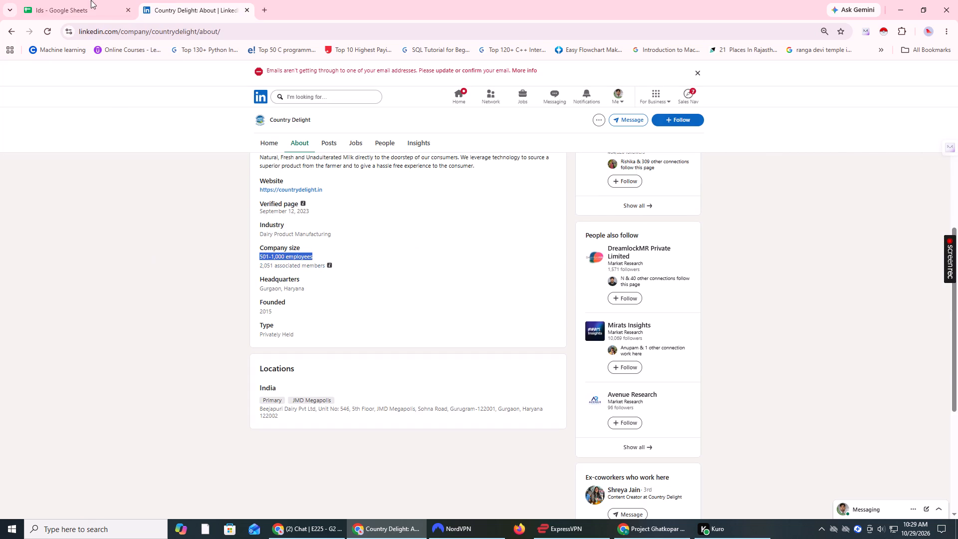
click(104, 0)
click(541, 307)
key(ctrl+v)
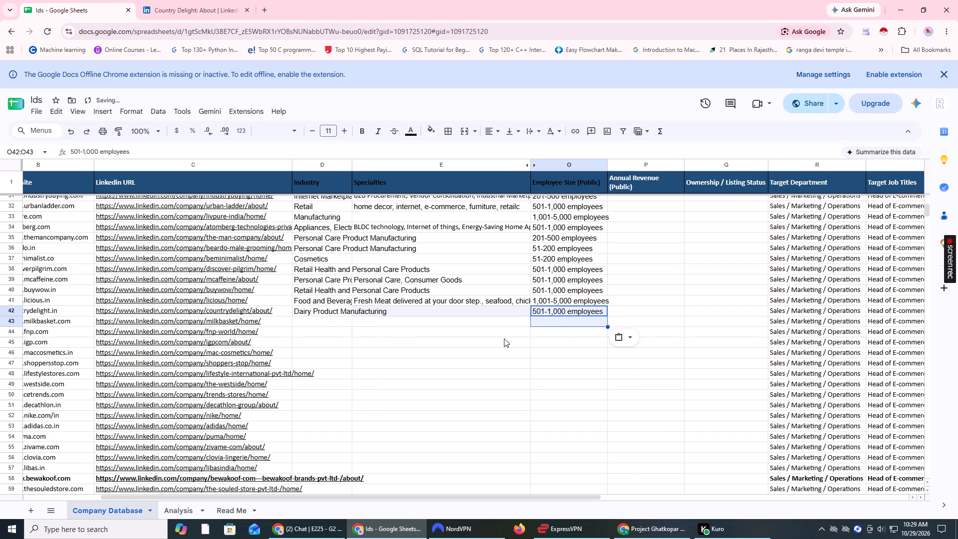
Copy Milkbasket's industry, Technology, Information and Internet, from its LinkedIn About page into the Industry cell in row 43.
click(342, 321)
click(232, 325)
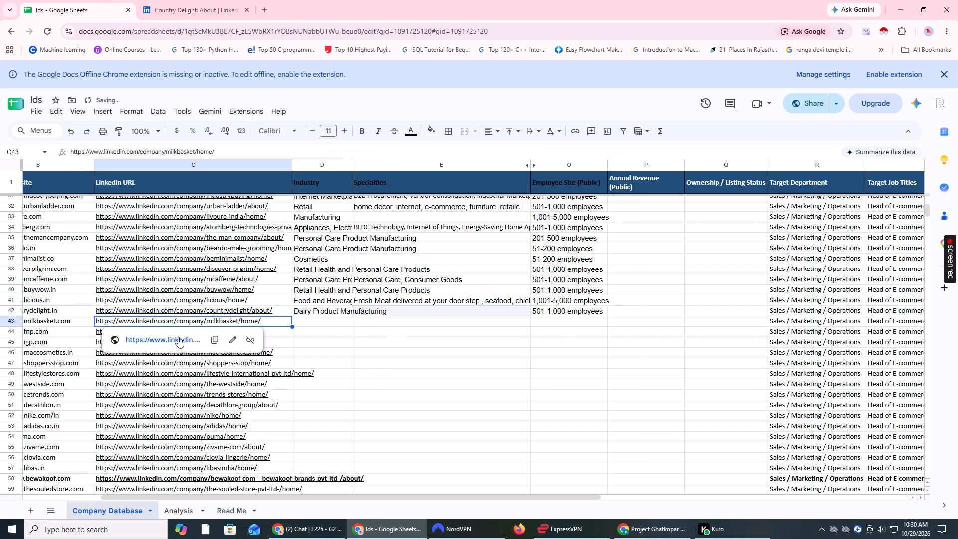
click(178, 337)
click(364, 11)
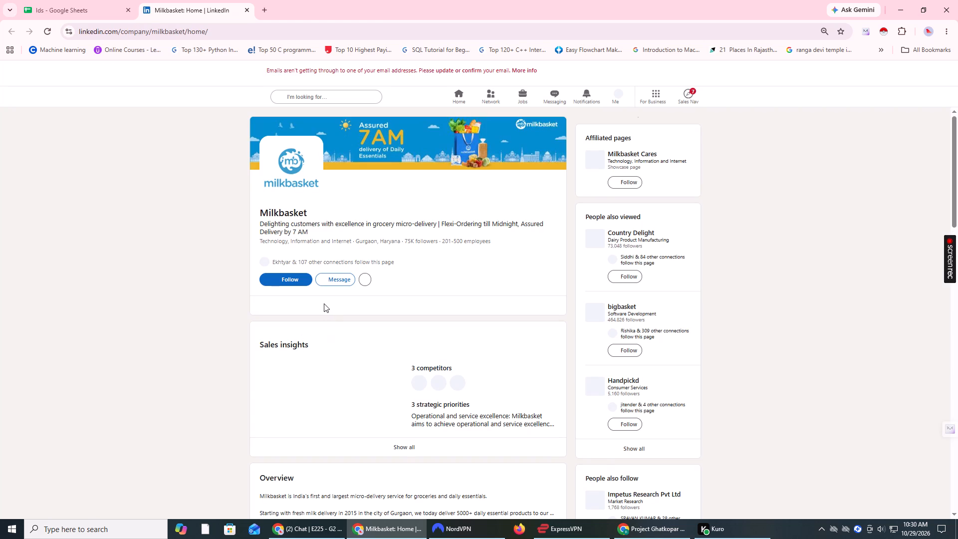
click(307, 303)
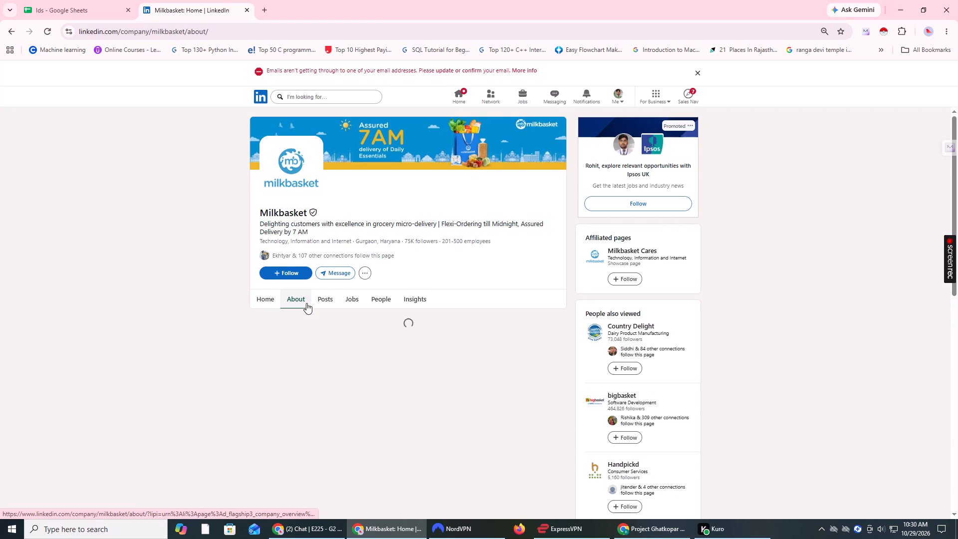
scroll(342, 329, down, 7)
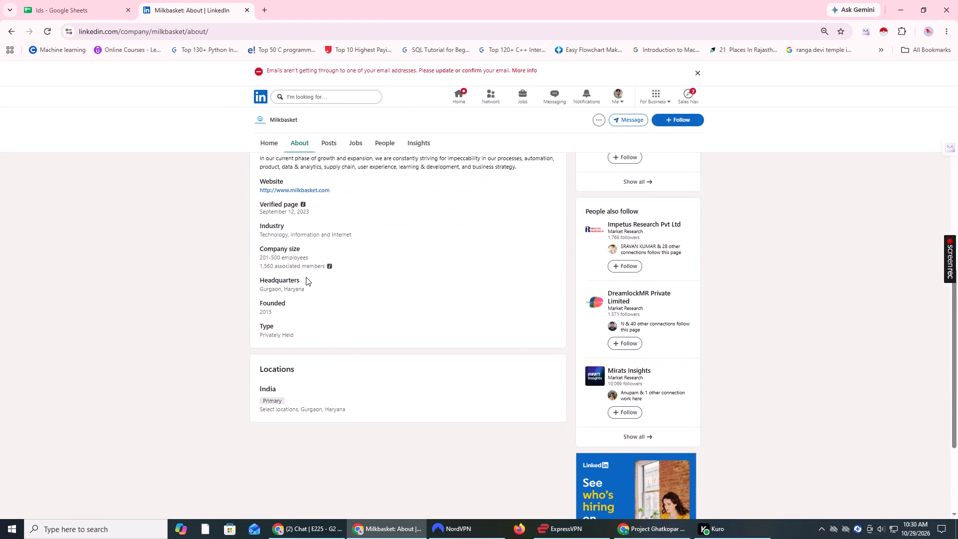
triple_click(290, 231)
key(ctrl+c)
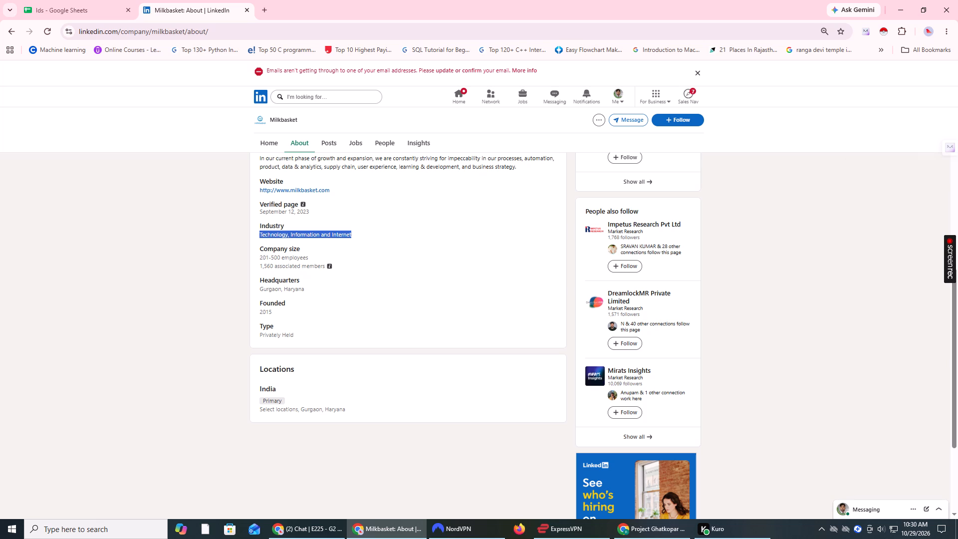
click(78, 0)
click(304, 324)
key(ctrl+v)
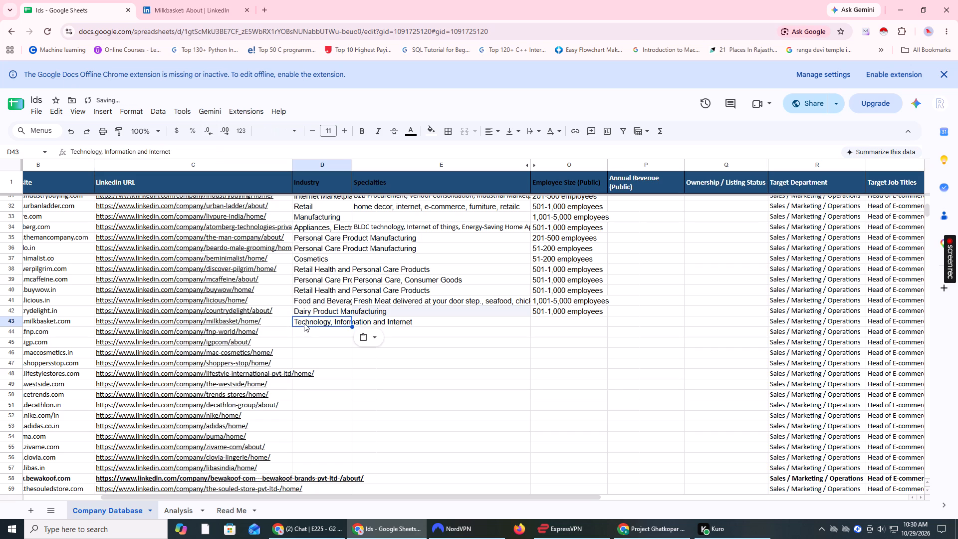
Copy Milkbasket's company size, 201-500 employees, from LinkedIn into its Employee Size (Public) cell in row 43.
click(153, 0)
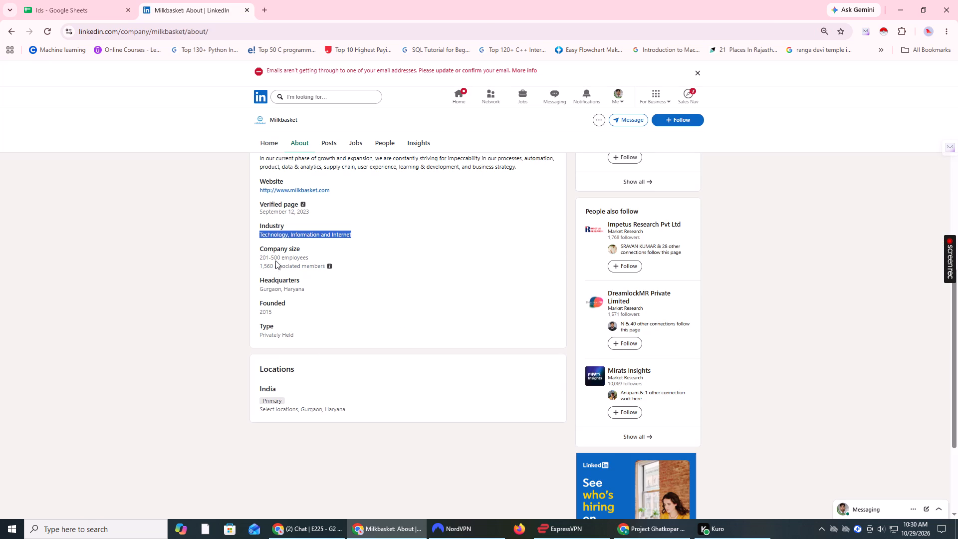
triple_click(274, 258)
key(ctrl+c)
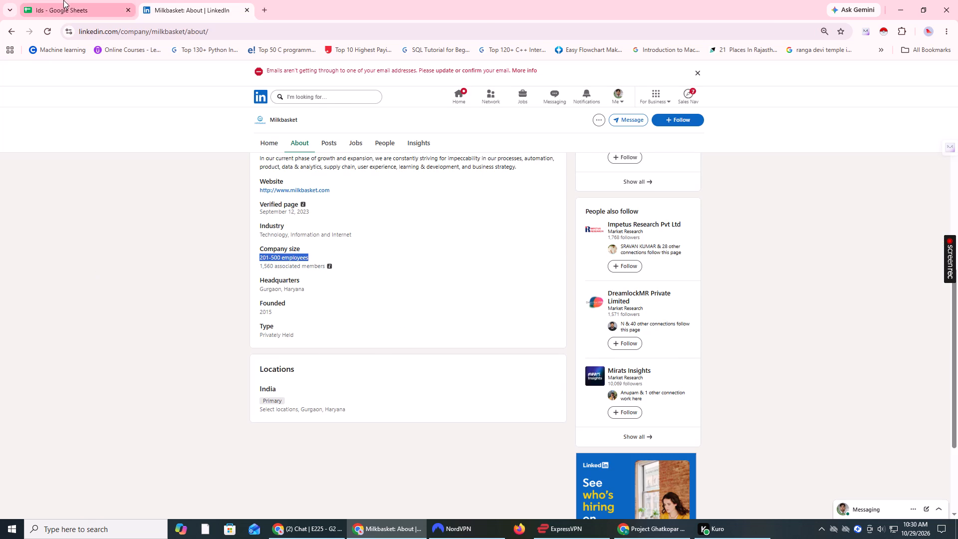
click(64, 0)
click(540, 319)
key(ctrl+v)
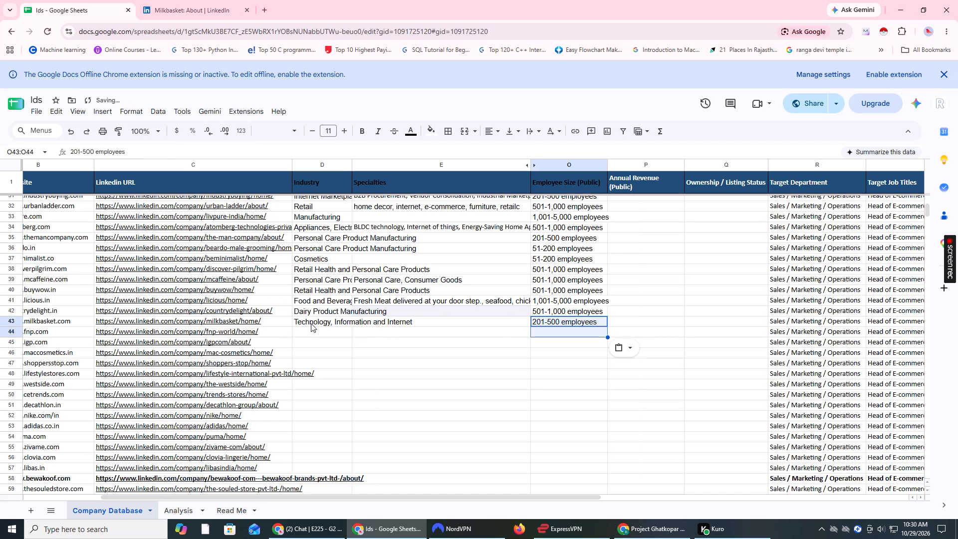
Copy FNP's industry, Retail, from its LinkedIn About page into the Industry cell in row 44.
click(311, 323)
click(216, 331)
click(178, 349)
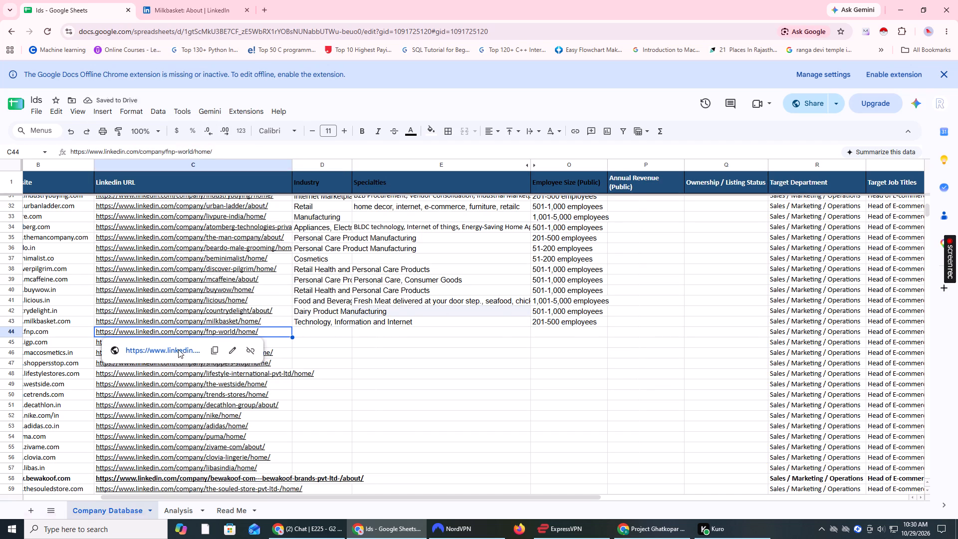
click(367, 9)
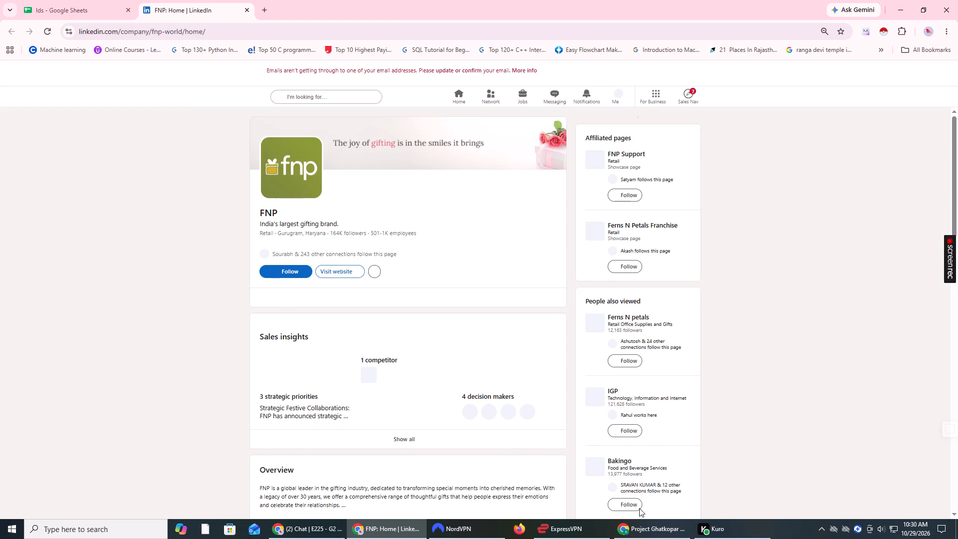
click(297, 291)
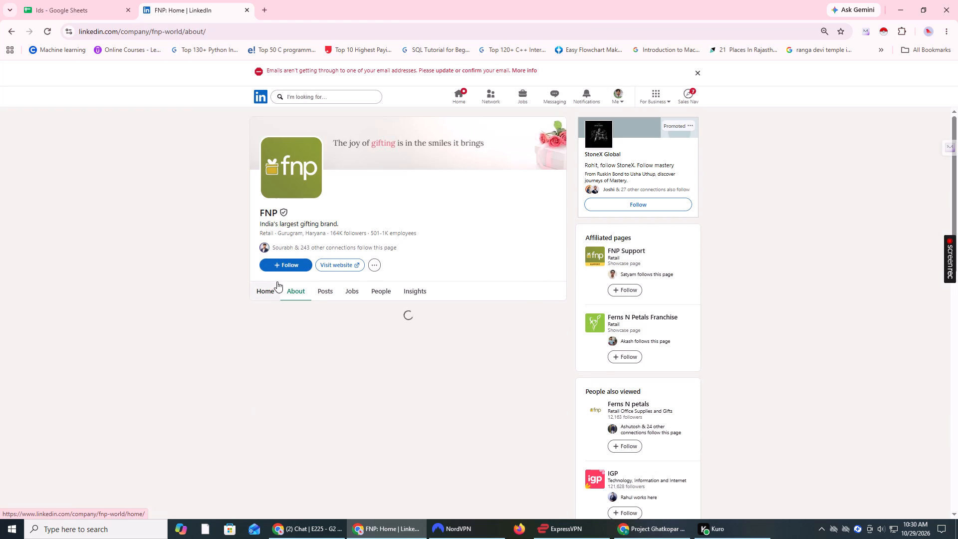
scroll(277, 281, down, 5)
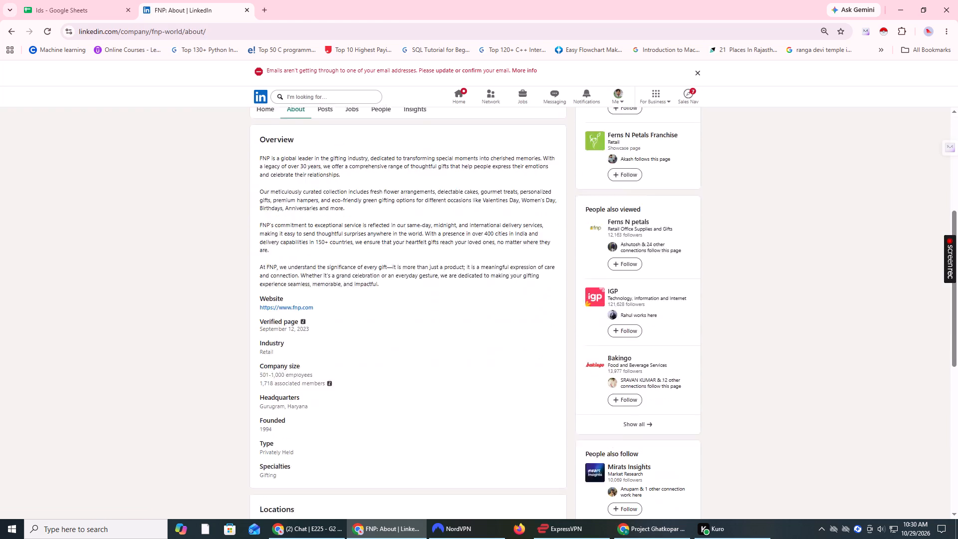
double_click(264, 283)
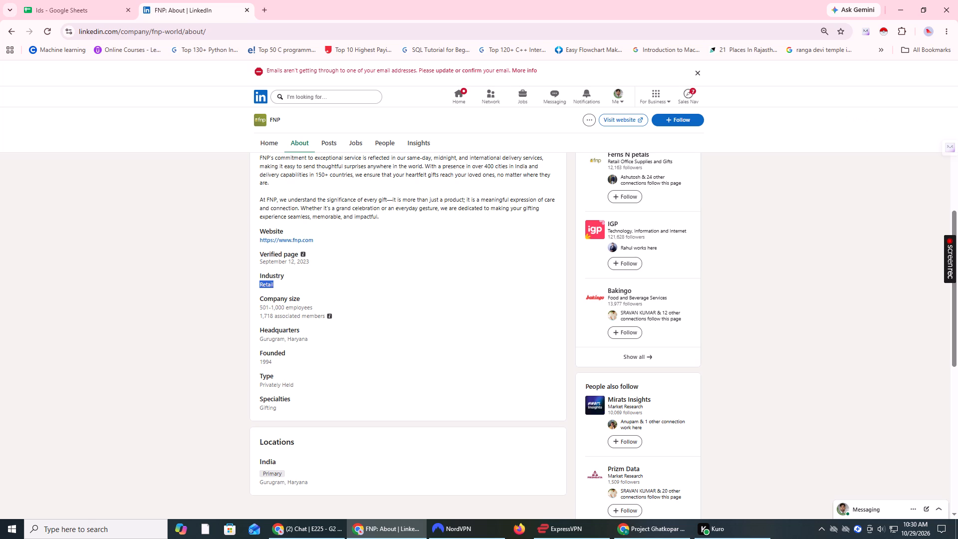
key(ctrl+c)
click(99, 0)
click(320, 333)
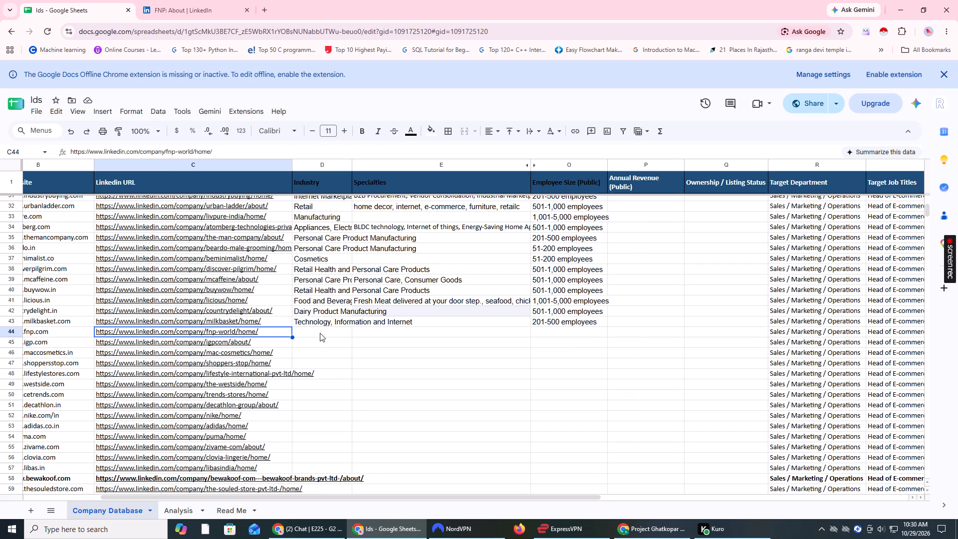
key(ctrl+v)
Copy FNP's company size, 501-1,000 employees, from LinkedIn into its Employee Size (Public) cell in row 44.
click(189, 0)
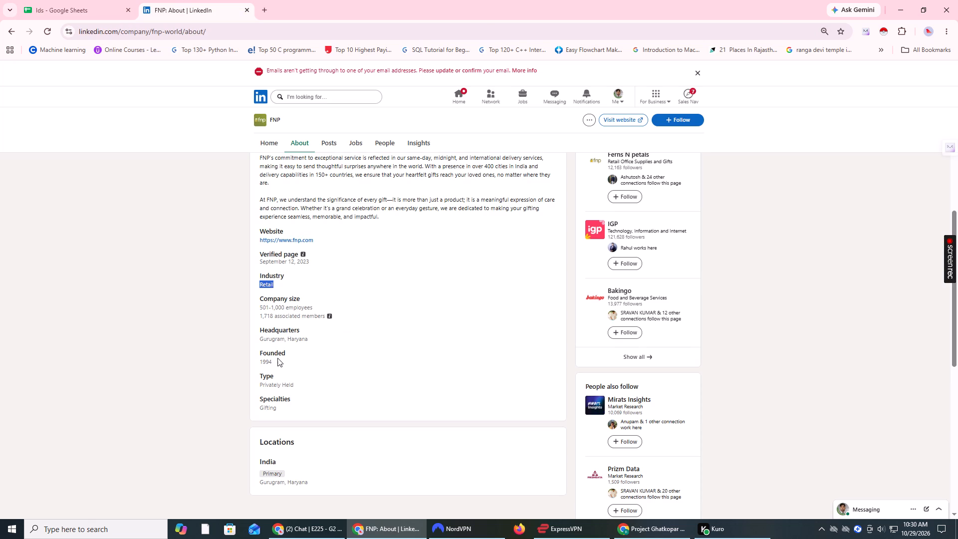
triple_click(270, 305)
key(ctrl+c)
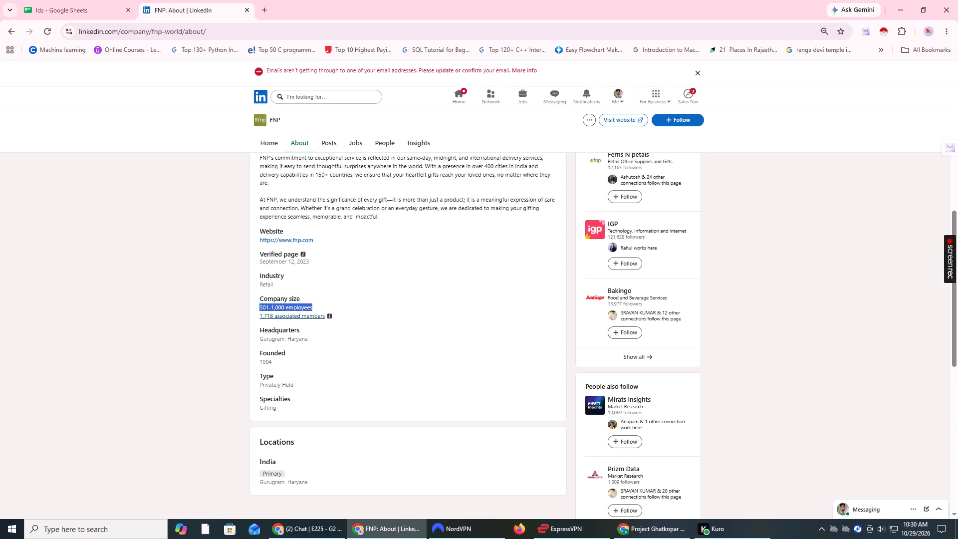
click(52, 0)
click(536, 331)
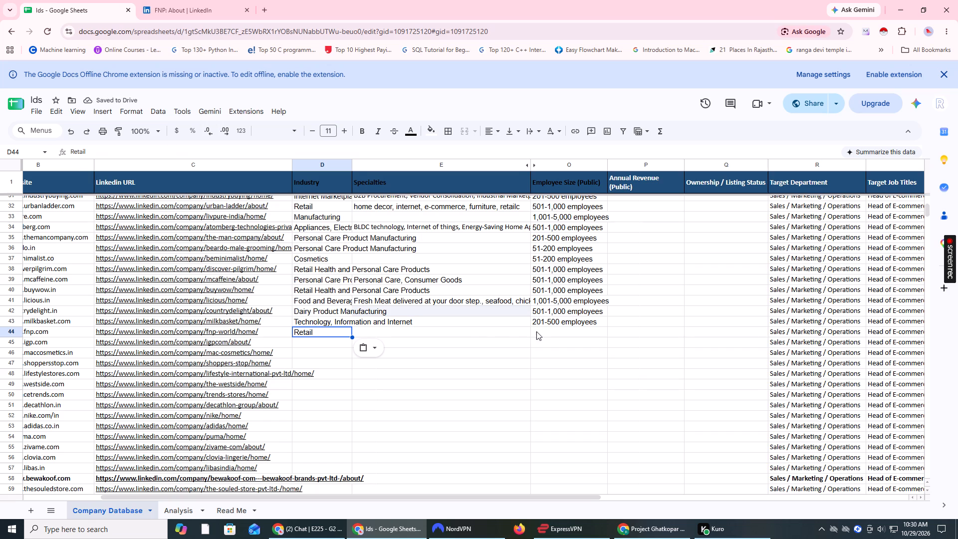
key(ctrl+v)
Copy FNP's specialty, Gifting, from LinkedIn into the Specialties cell in row 44.
click(194, 0)
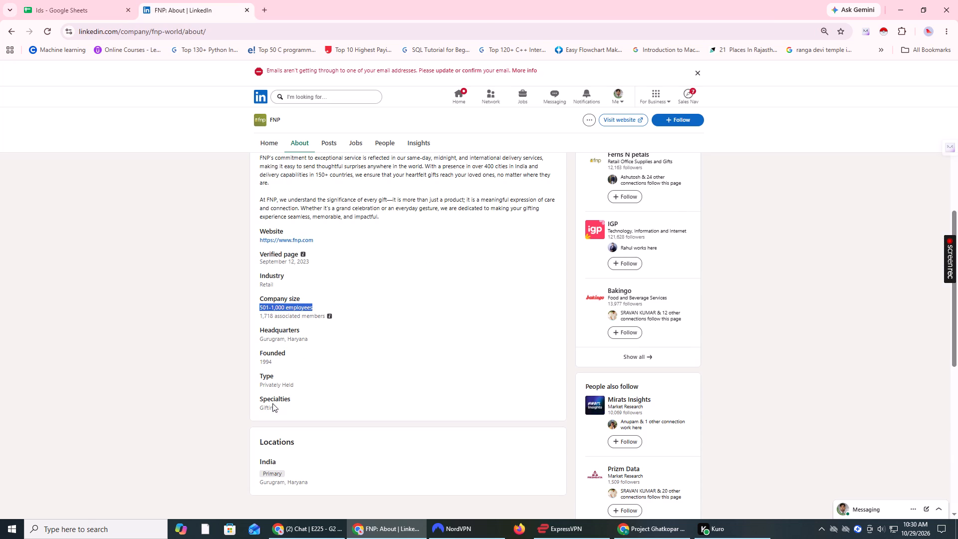
double_click(271, 404)
key(ctrl+c)
click(17, 0)
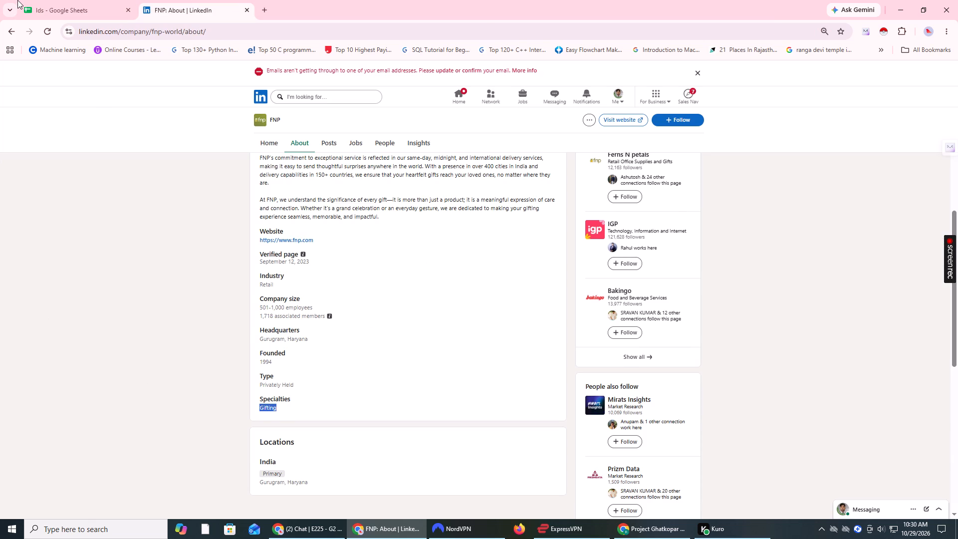
click(46, 0)
click(365, 332)
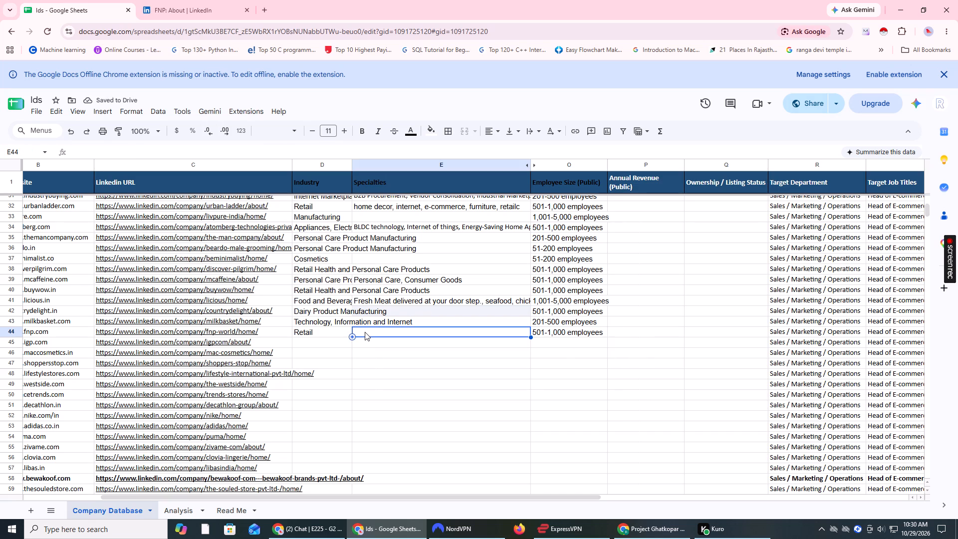
key(ctrl+v)
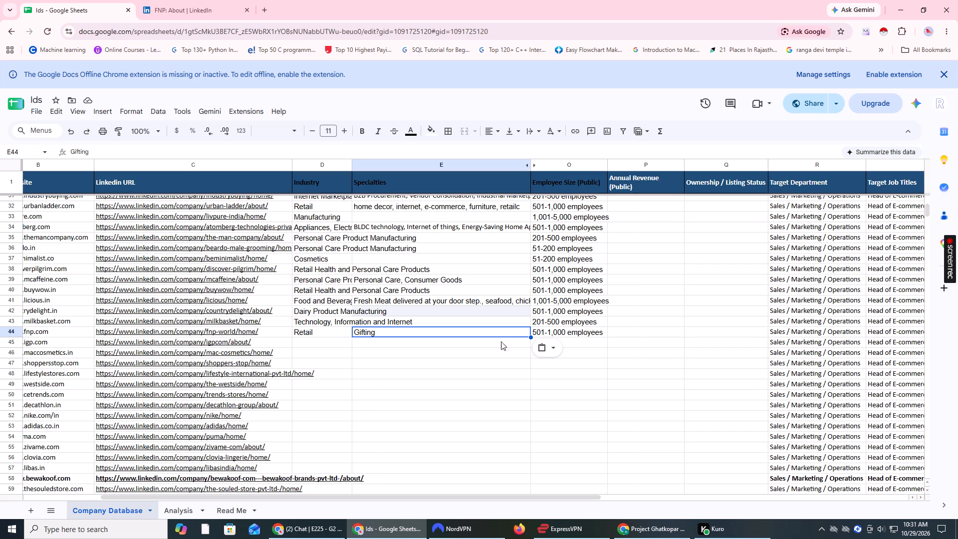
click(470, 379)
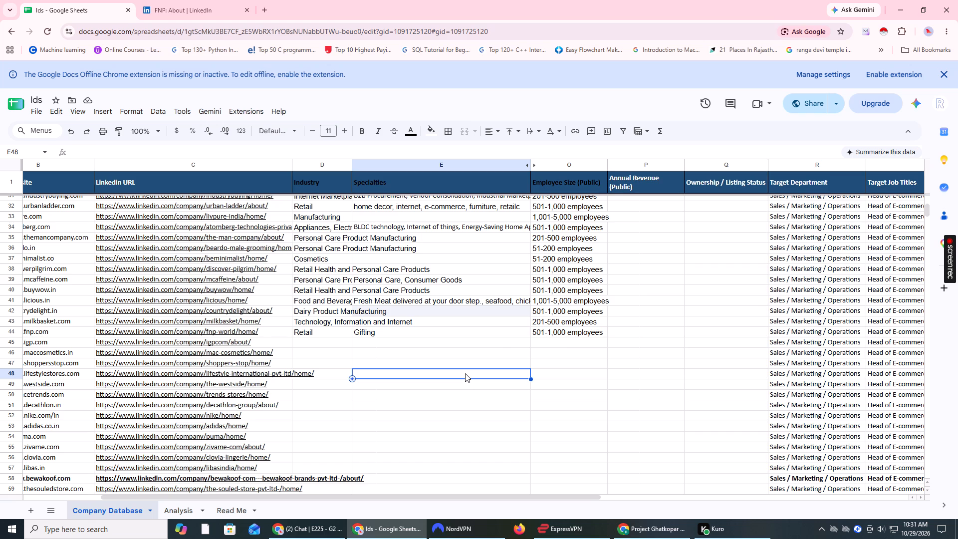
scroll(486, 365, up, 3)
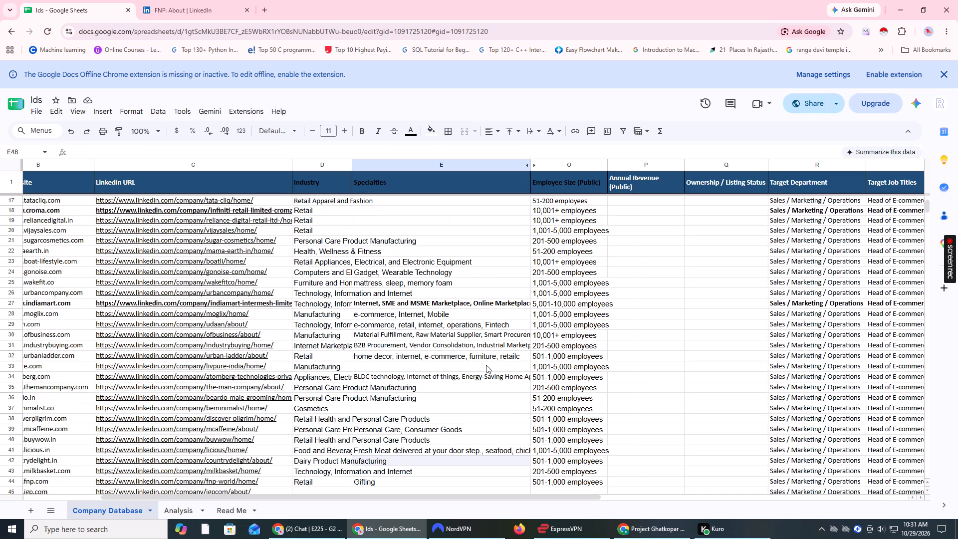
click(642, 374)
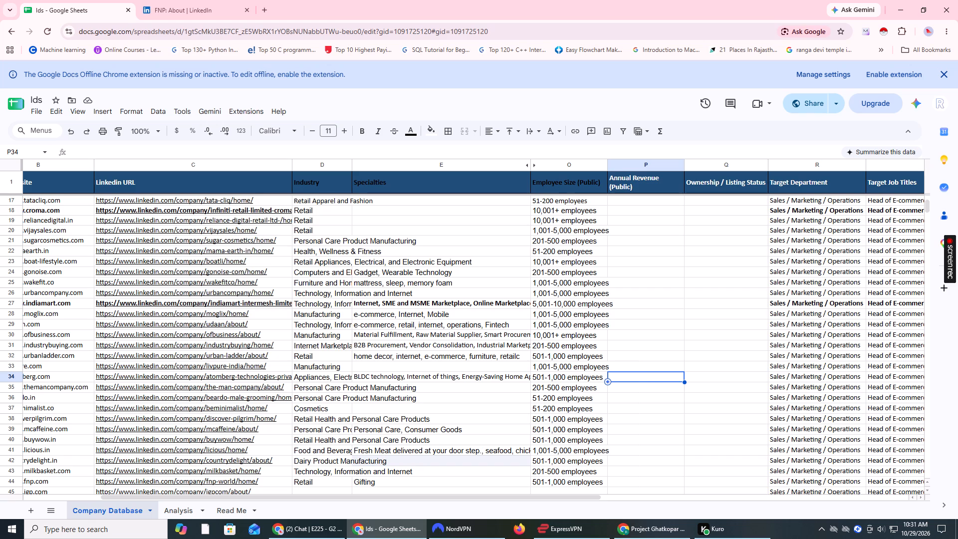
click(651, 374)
Set the fill colour of Country Delight's empty Specialties cell in row 42 to white.
scroll(656, 417, down, 1)
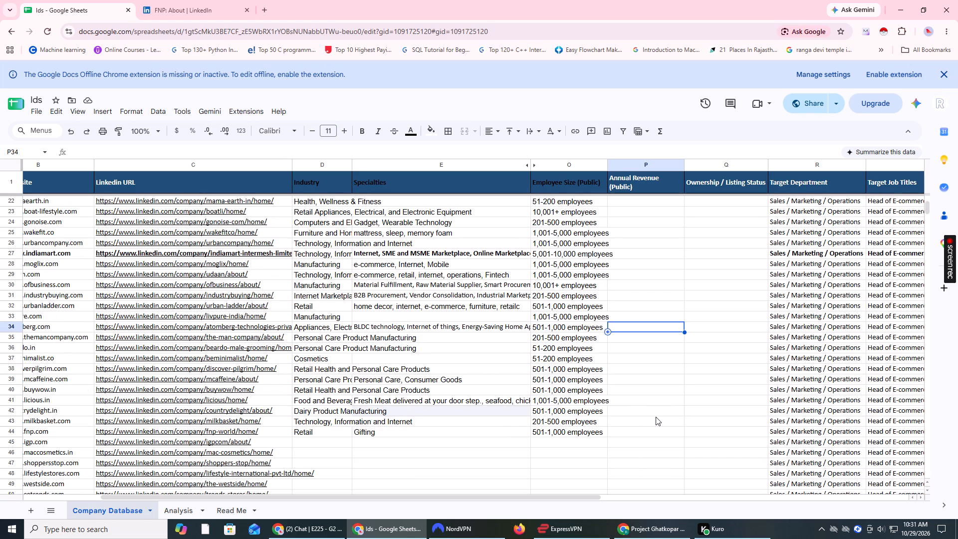
click(471, 414)
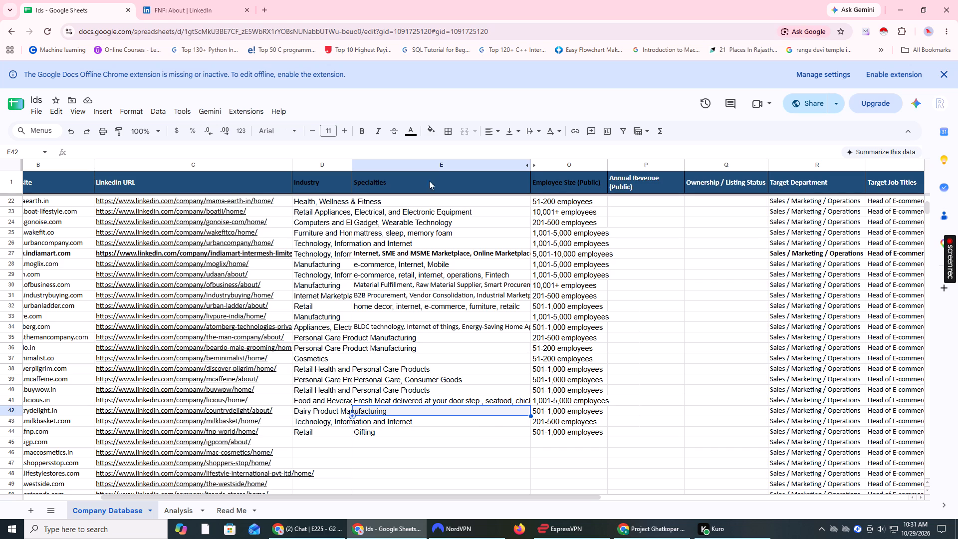
click(428, 137)
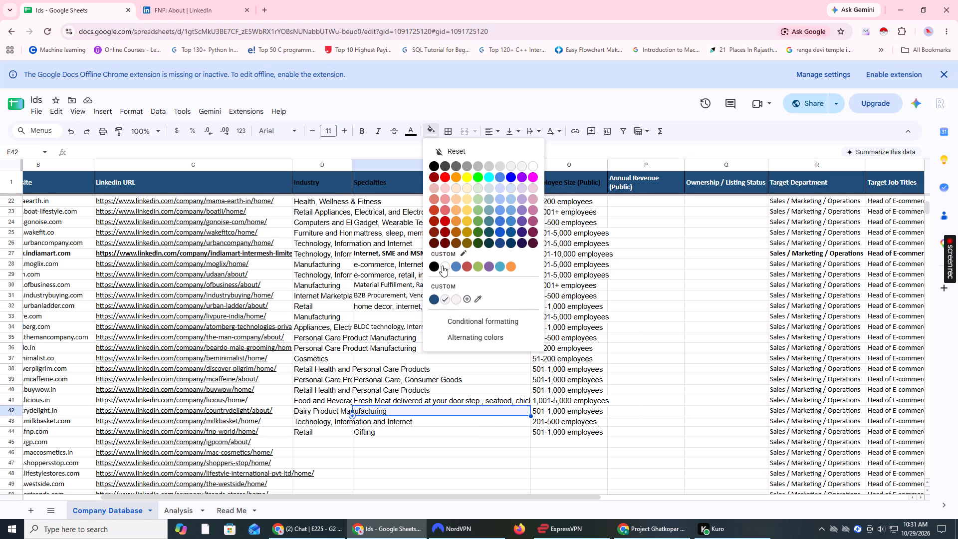
click(442, 266)
click(422, 369)
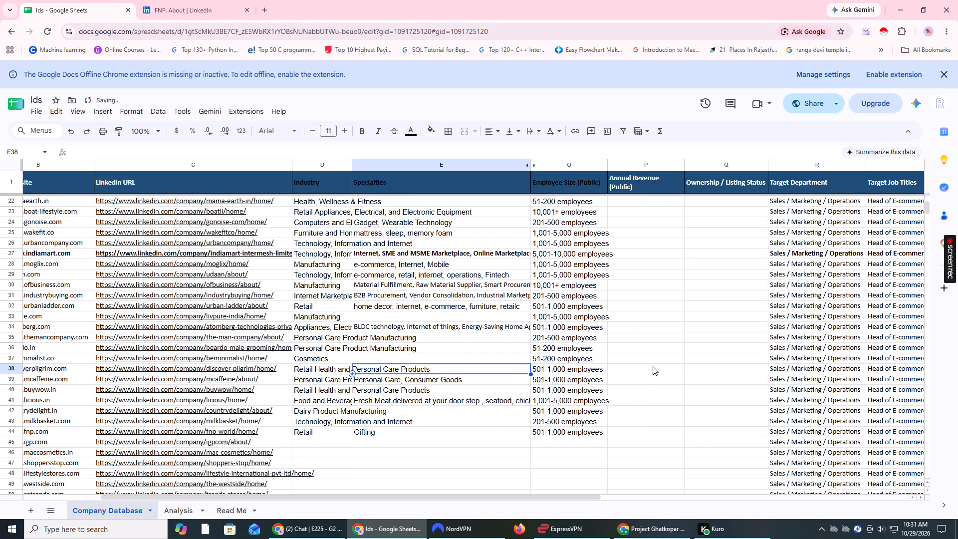
Review the company database's filled and empty cells, from Company Name across to Public Source URL.
click(653, 366)
scroll(663, 411, up, 1)
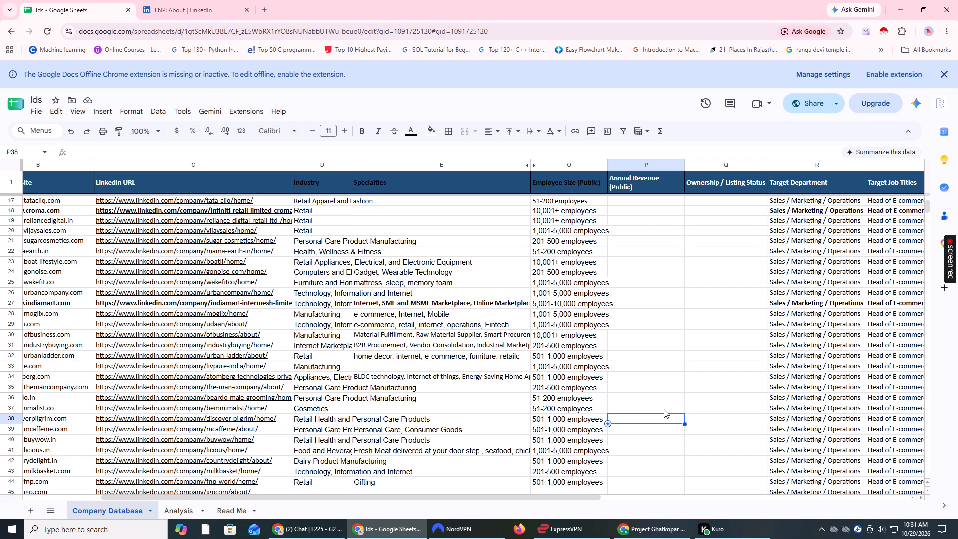
scroll(664, 409, up, 2)
scroll(664, 409, down, 4)
scroll(664, 409, up, 4)
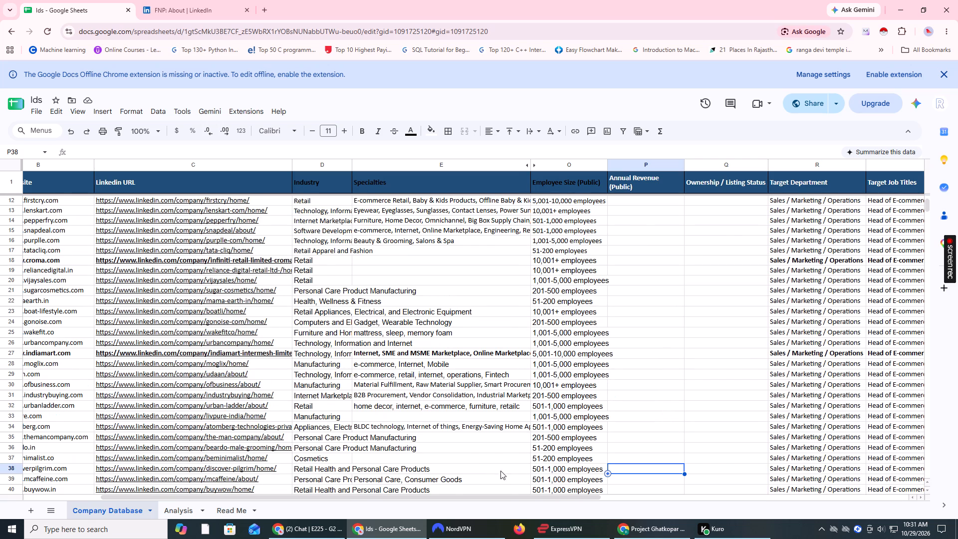
drag(503, 498, 811, 499)
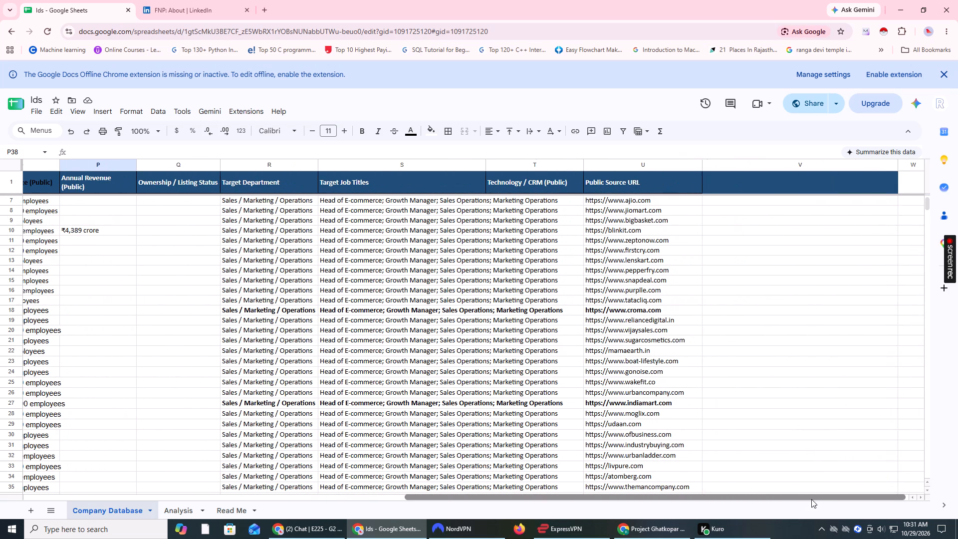
drag(811, 499, 581, 502)
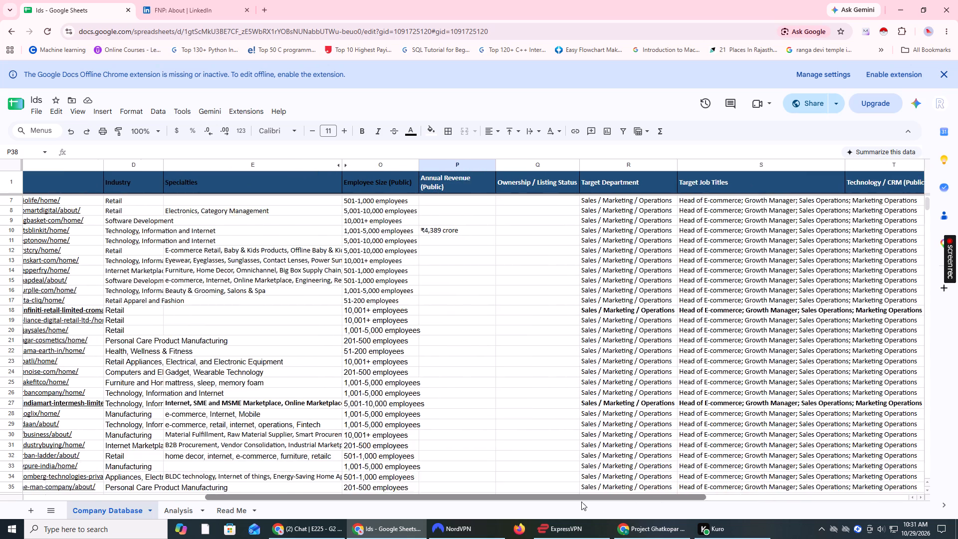
drag(581, 502, 449, 502)
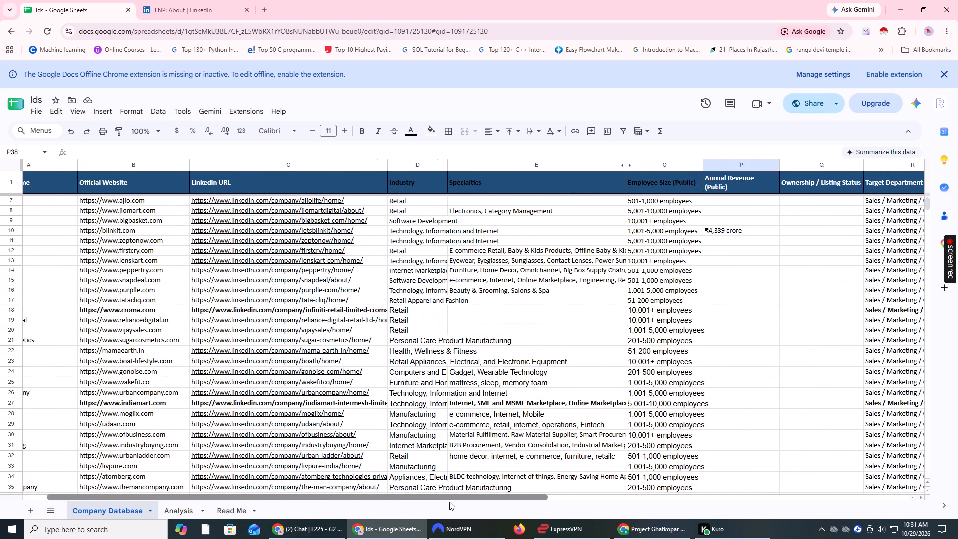
drag(449, 502, 393, 500)
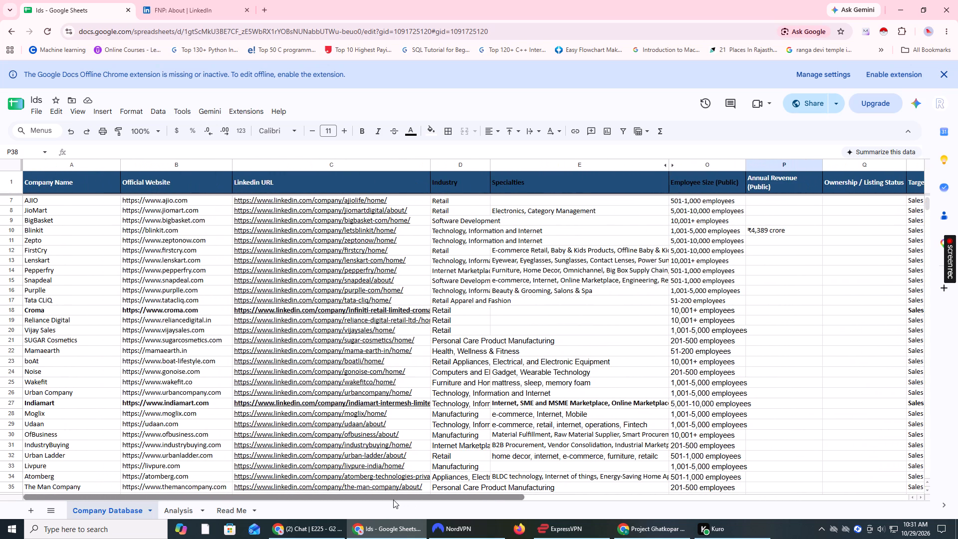
Review the company database's columns from Company Name across to Public Source URL, including Annual Revenue and Ownership / Listing Status.
drag(393, 500, 581, 496)
click(538, 328)
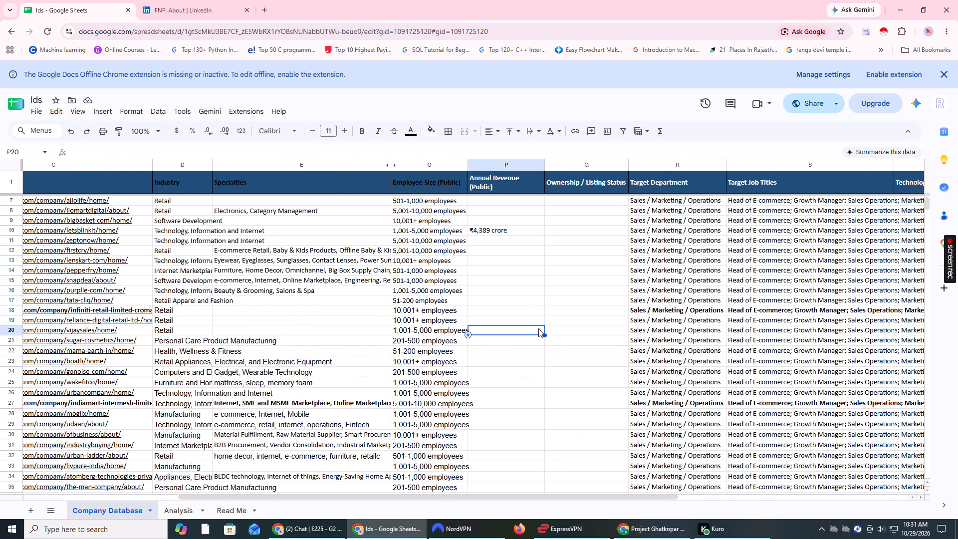
drag(557, 496, 391, 487)
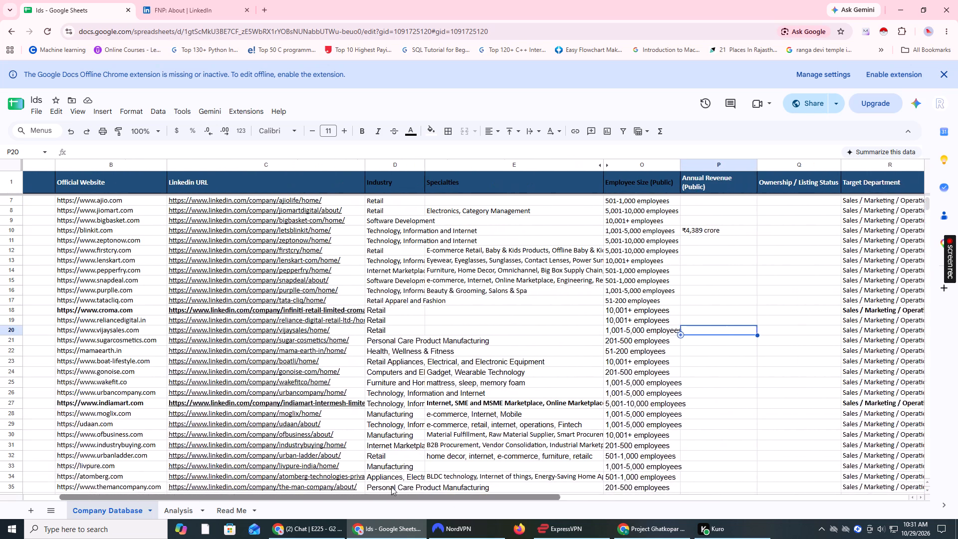
drag(391, 487, 581, 496)
click(541, 349)
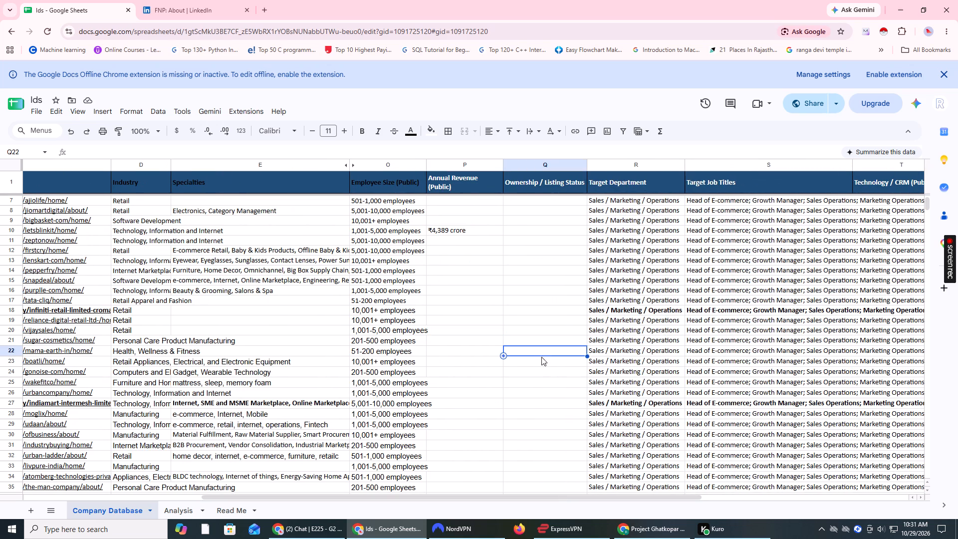
drag(564, 496, 310, 496)
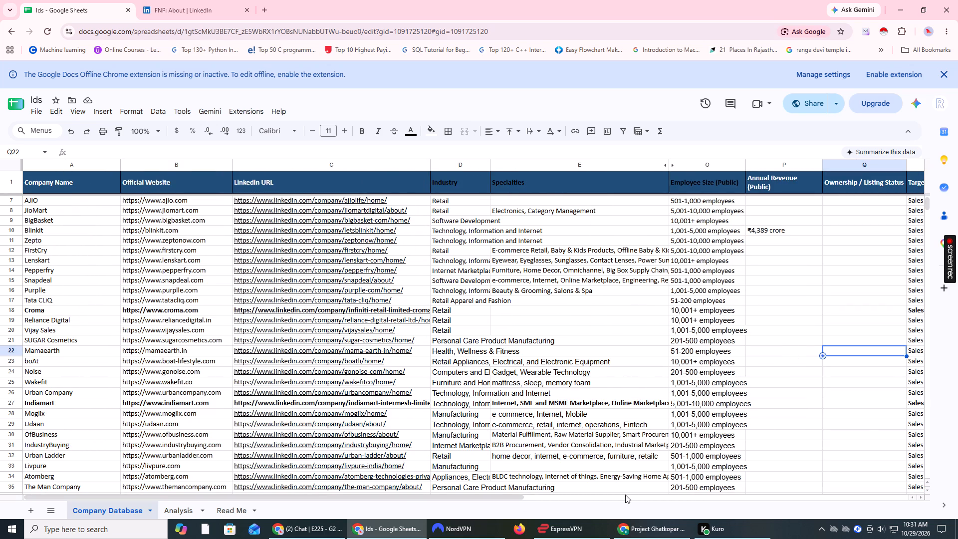
drag(510, 497, 748, 499)
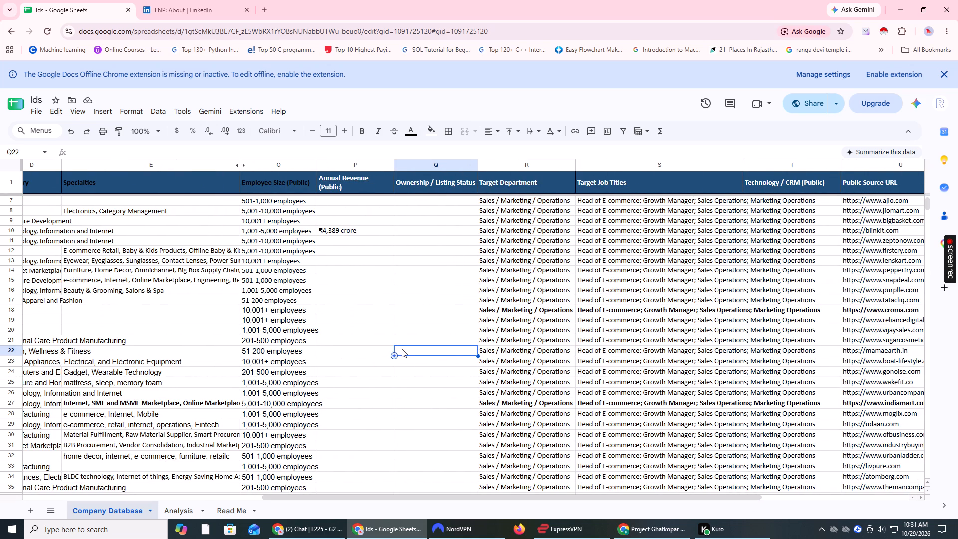
click(402, 349)
drag(497, 500, 660, 505)
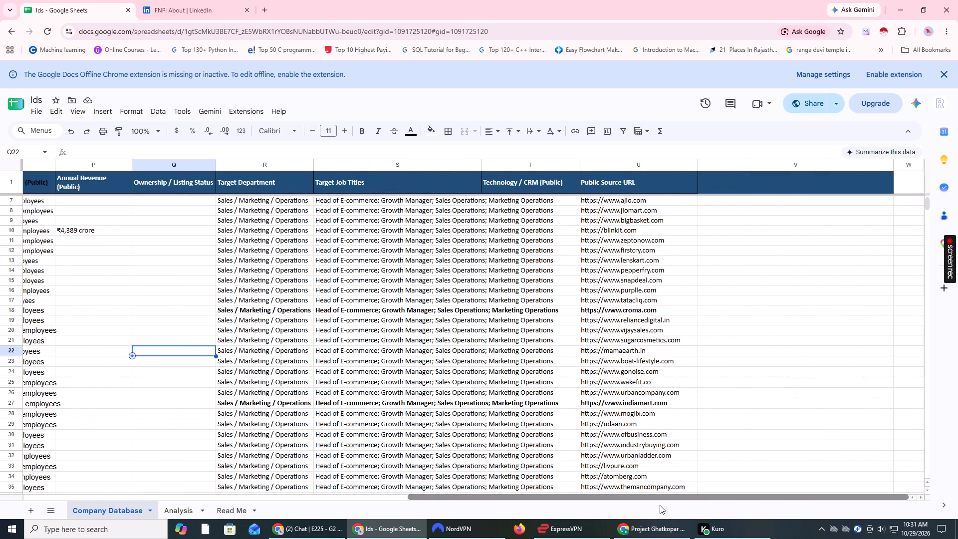
drag(660, 505, 725, 505)
click(768, 366)
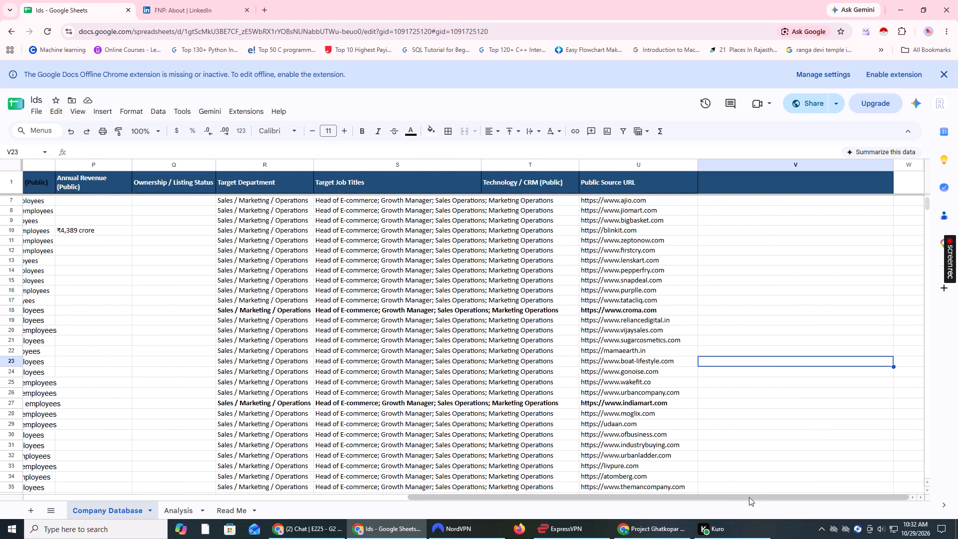
drag(749, 497, 368, 485)
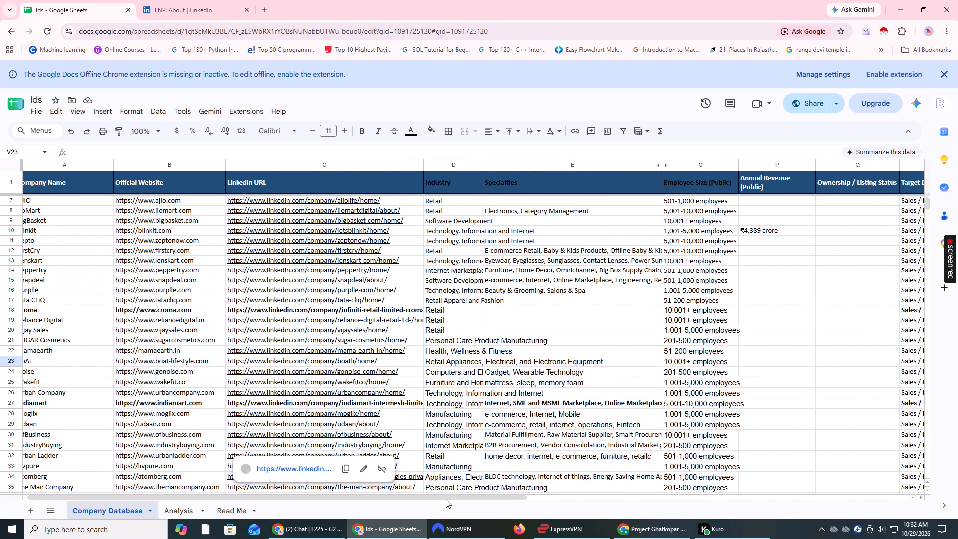
drag(447, 497, 434, 497)
click(433, 497)
click(791, 346)
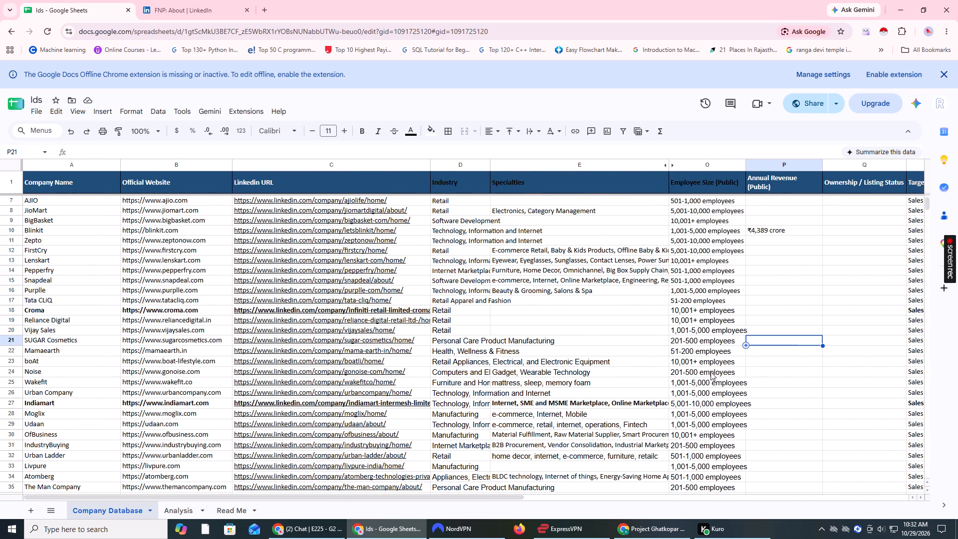
Check the Industry, Specialties and Employee Size (Public) entries from Flipkart down to the IGP and M-A-C Cosmetics India rows.
scroll(606, 369, down, 3)
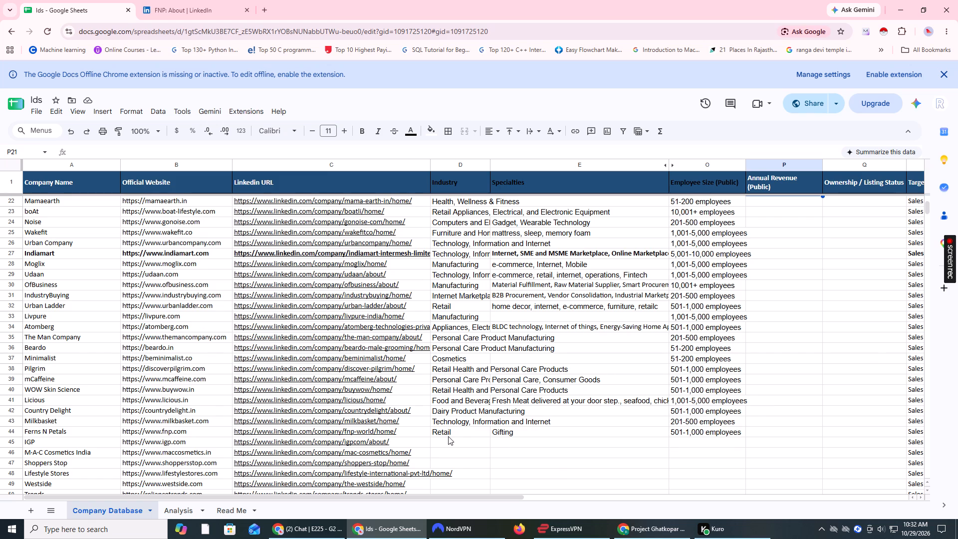
click(448, 436)
scroll(448, 436, up, 3)
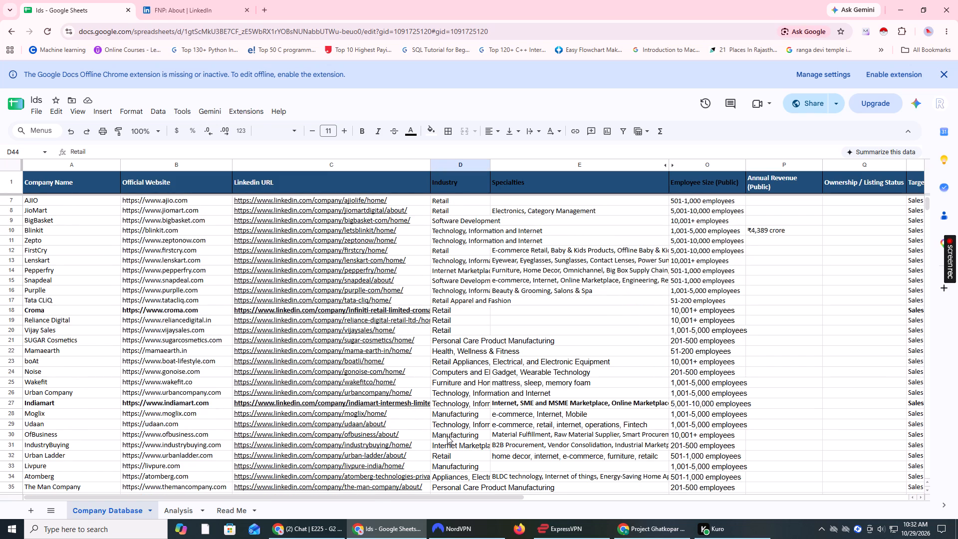
scroll(552, 409, up, 3)
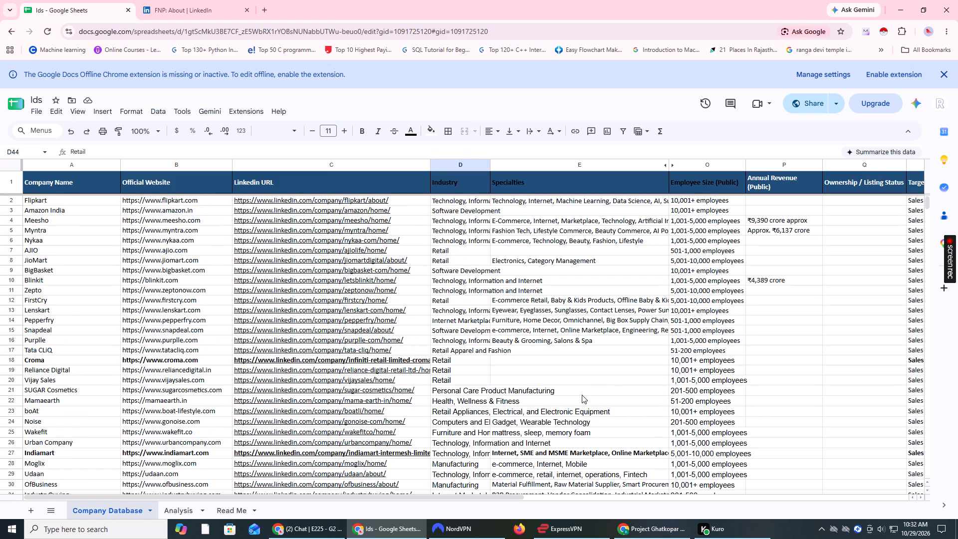
click(628, 358)
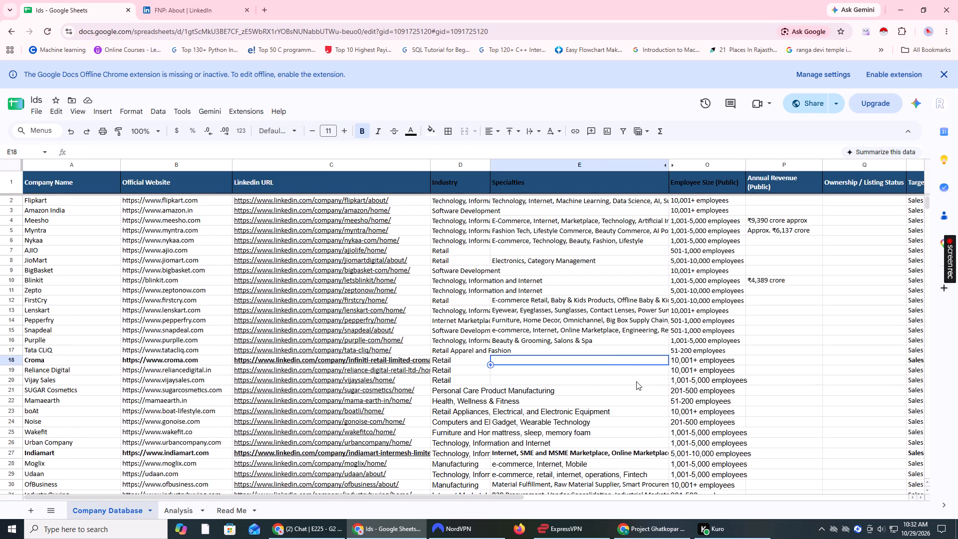
click(638, 388)
click(795, 401)
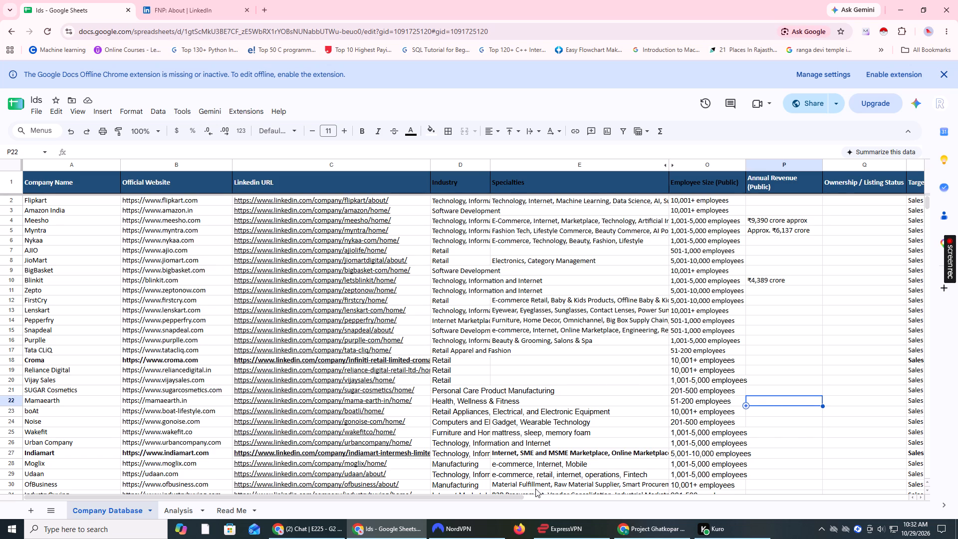
drag(513, 498, 754, 507)
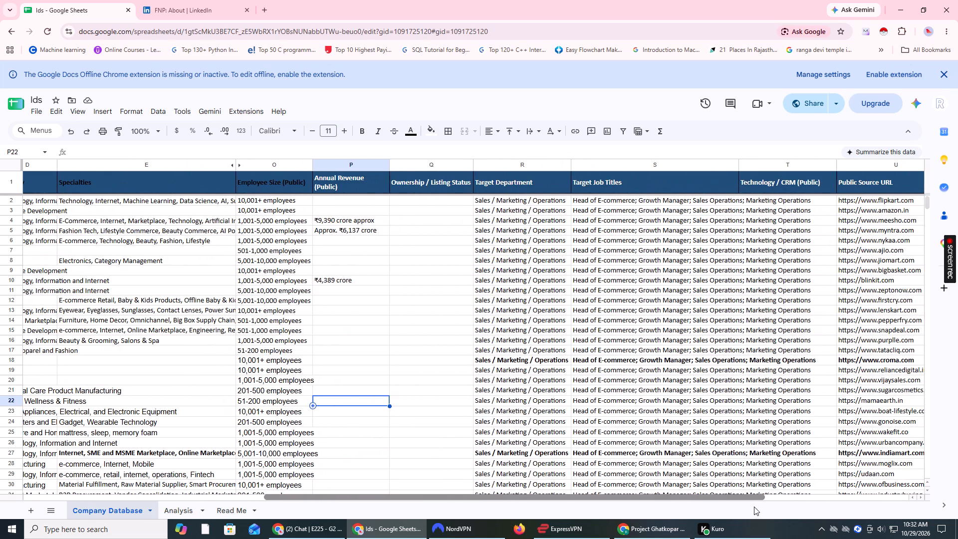
drag(754, 507, 279, 489)
click(570, 373)
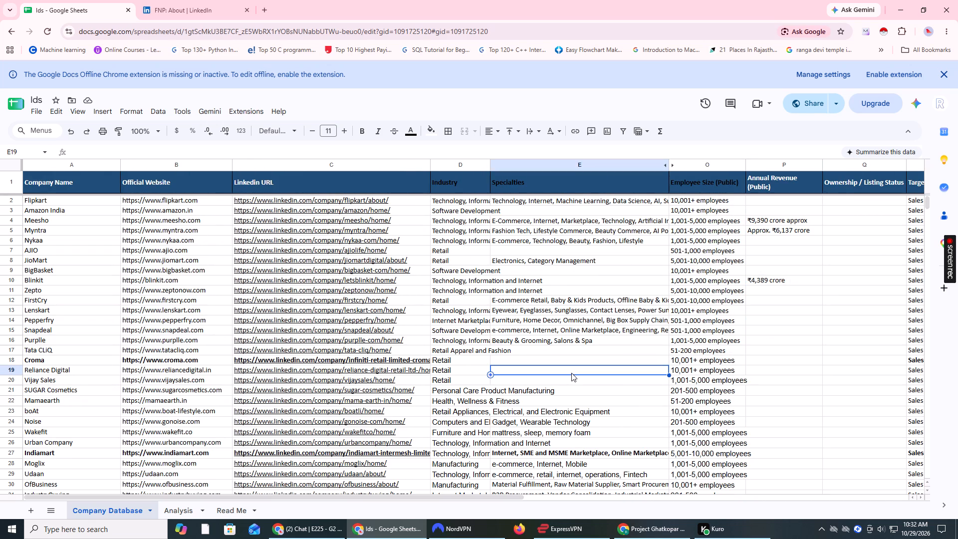
scroll(522, 402, down, 4)
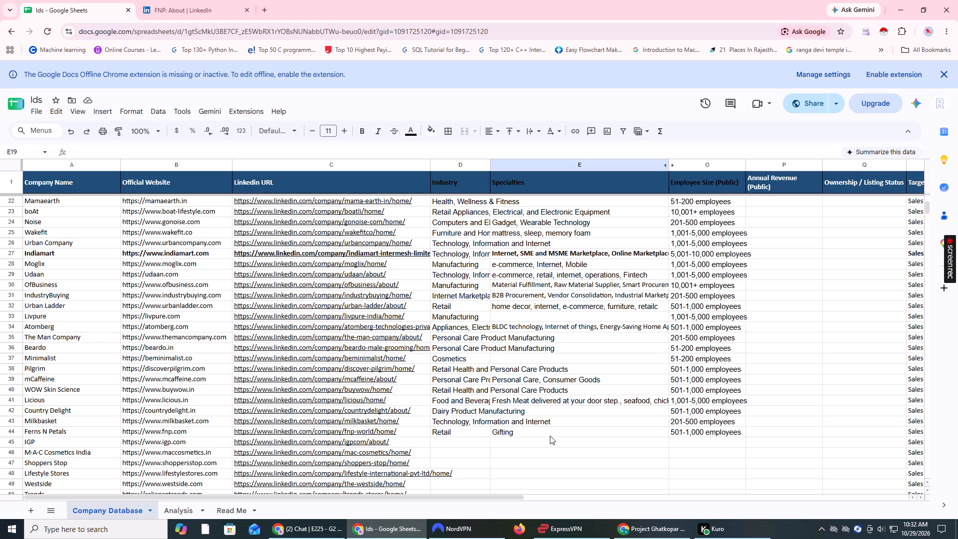
click(597, 450)
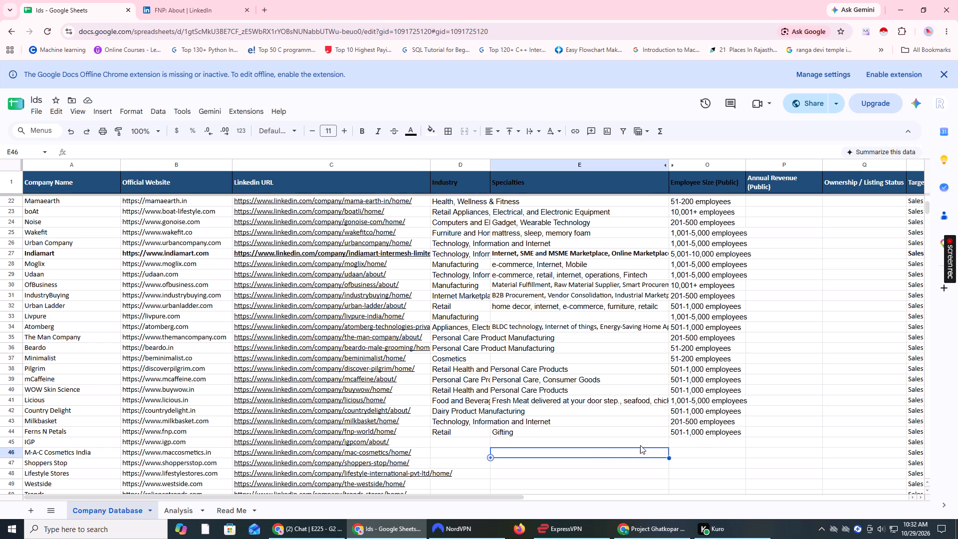
double_click(694, 440)
click(513, 441)
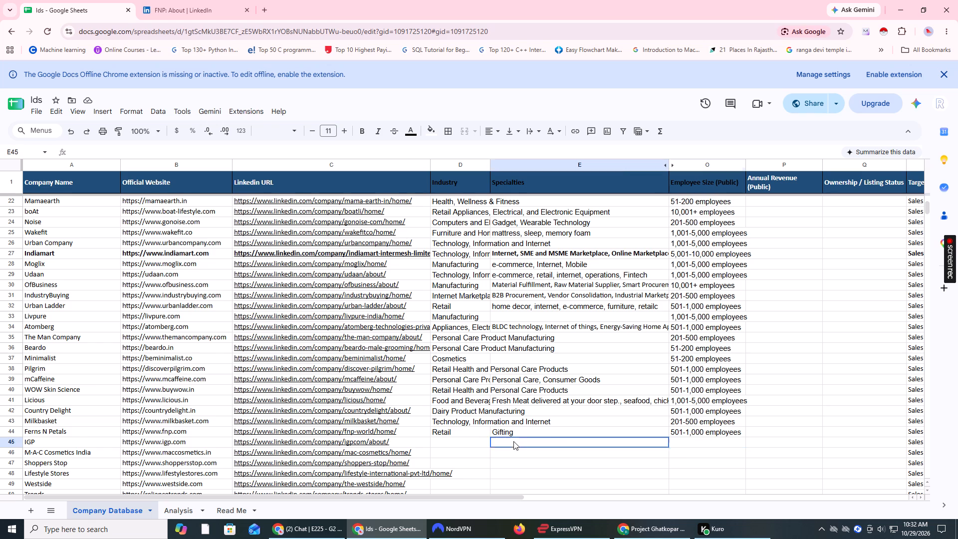
scroll(563, 444, up, 5)
scroll(563, 444, down, 1)
scroll(563, 444, up, 6)
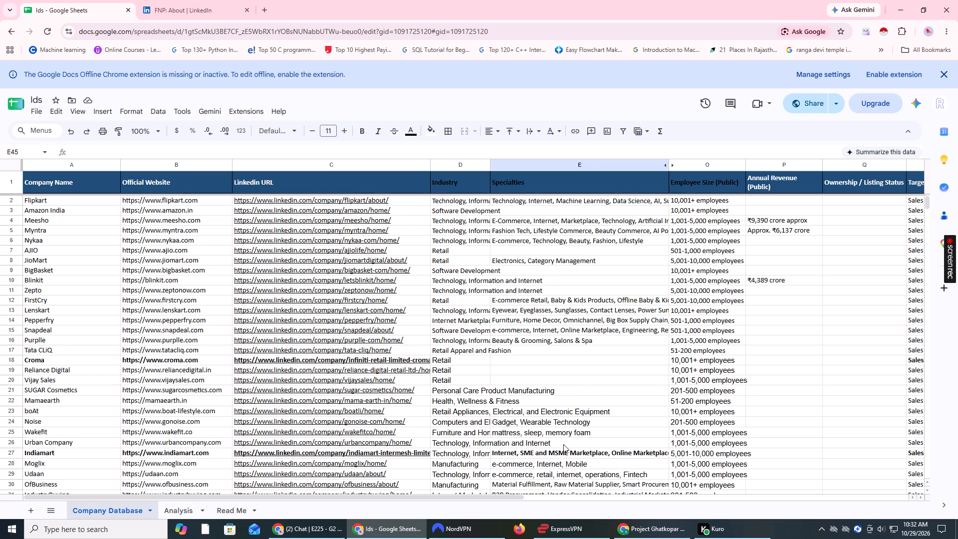
scroll(563, 444, up, 4)
Check the current date and time on the system clock.
click(914, 530)
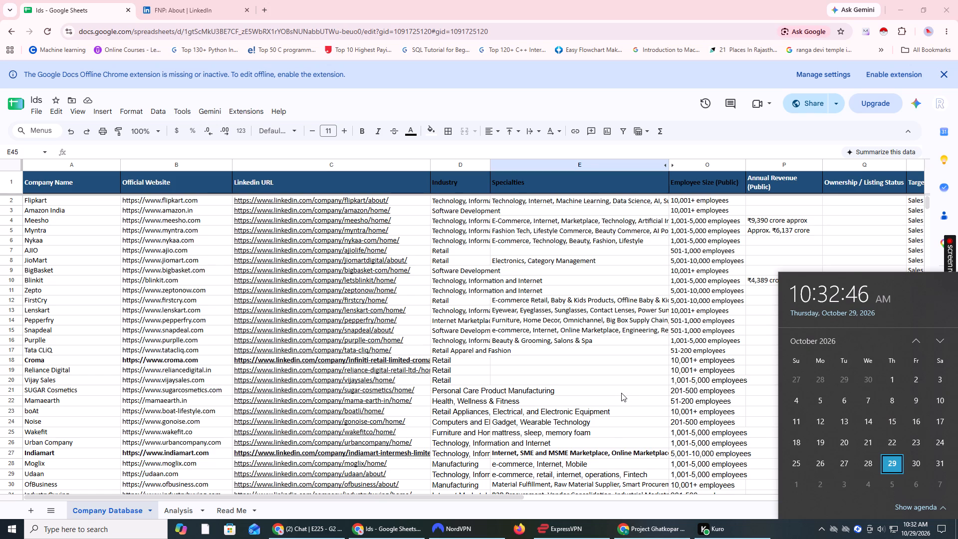
click(621, 393)
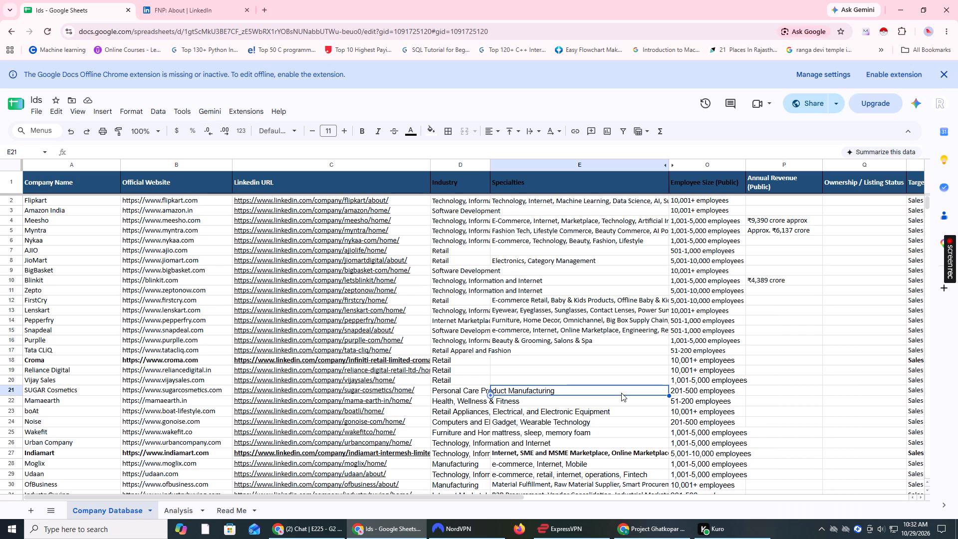
click(621, 393)
click(473, 362)
click(472, 362)
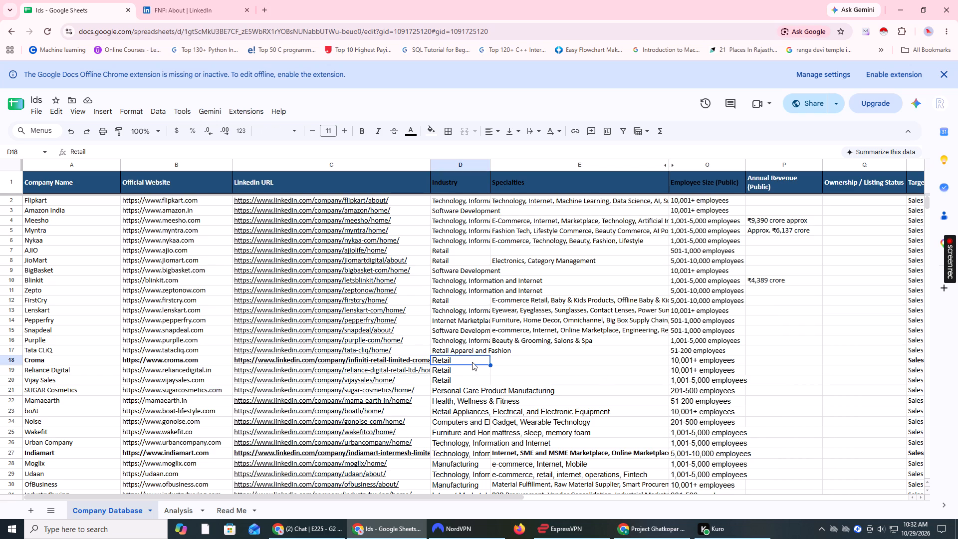
click(693, 364)
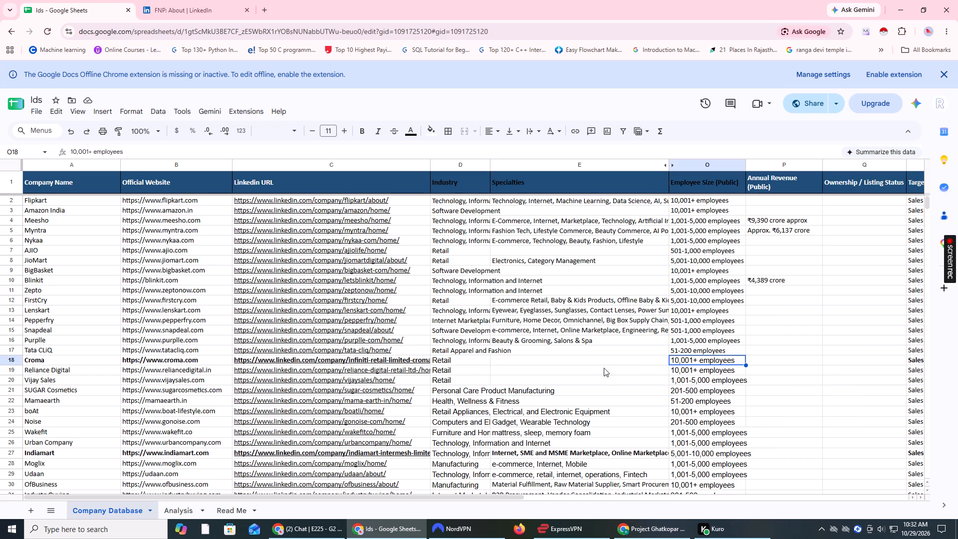
click(919, 535)
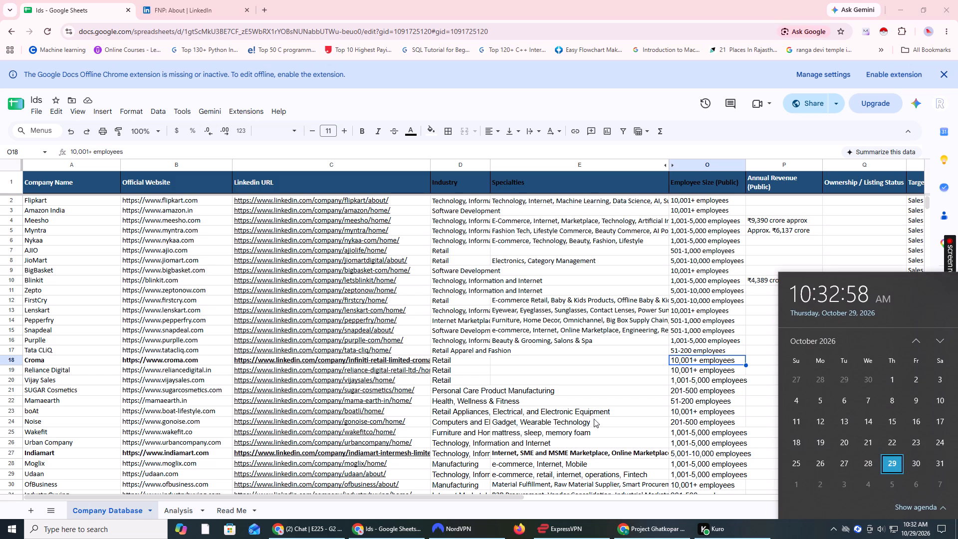
click(573, 386)
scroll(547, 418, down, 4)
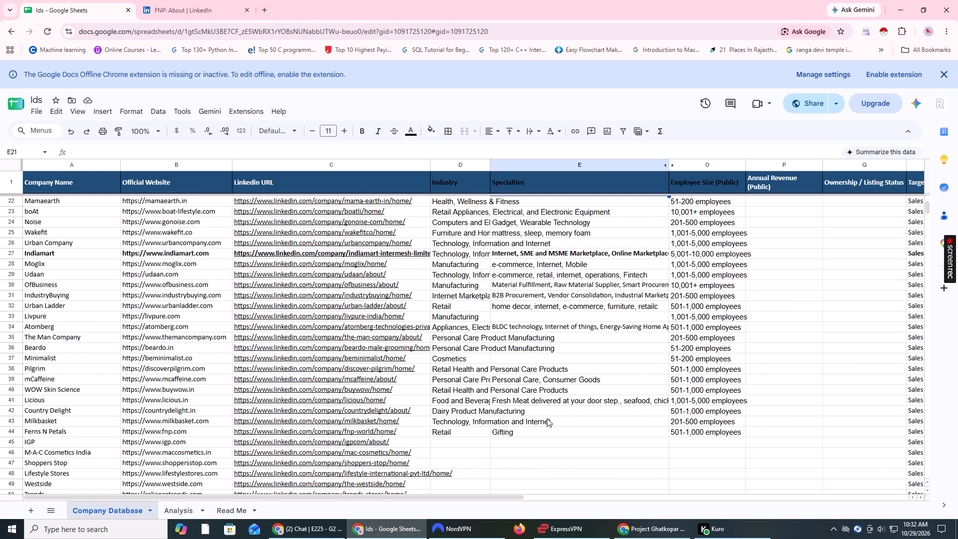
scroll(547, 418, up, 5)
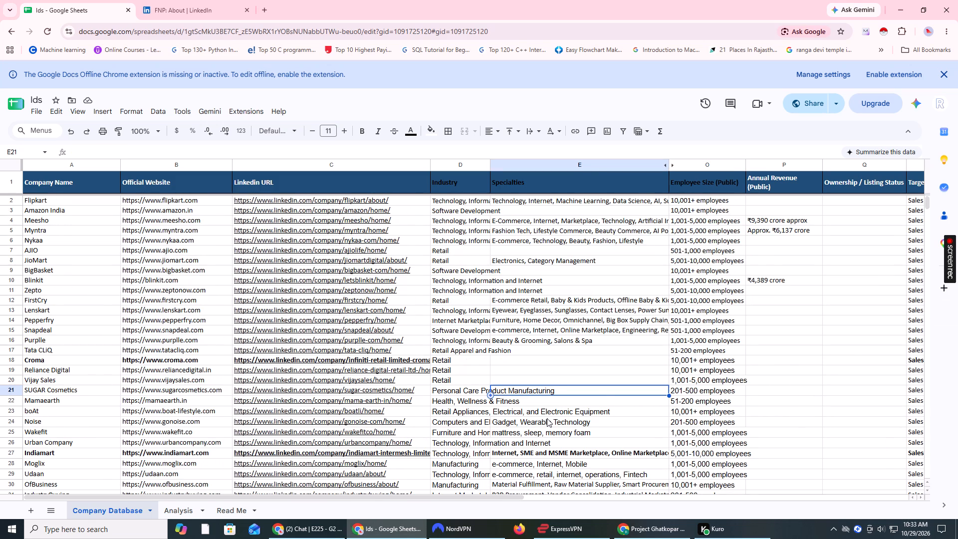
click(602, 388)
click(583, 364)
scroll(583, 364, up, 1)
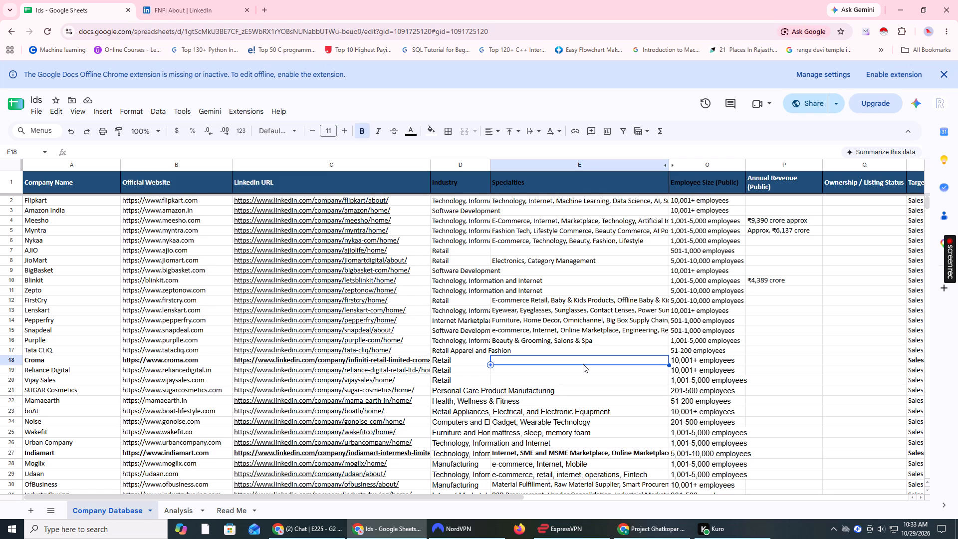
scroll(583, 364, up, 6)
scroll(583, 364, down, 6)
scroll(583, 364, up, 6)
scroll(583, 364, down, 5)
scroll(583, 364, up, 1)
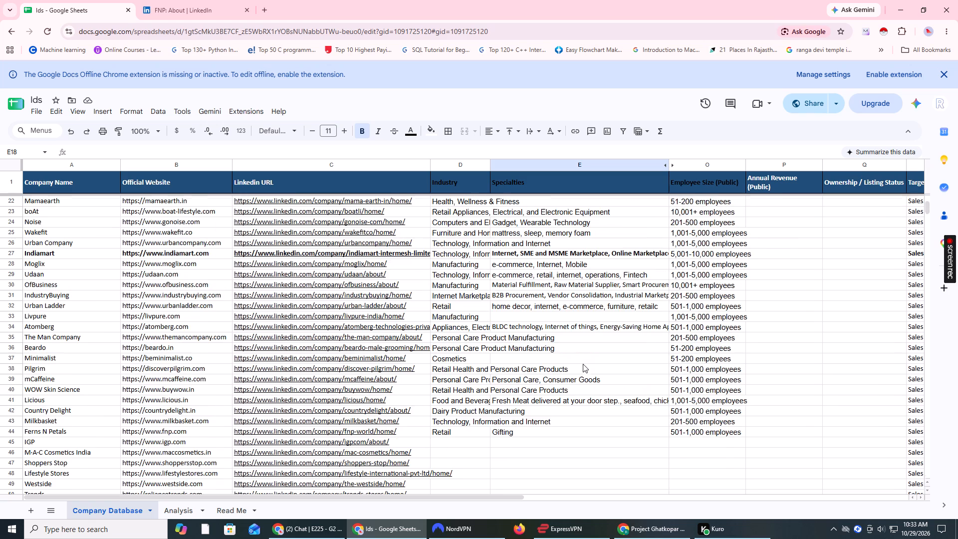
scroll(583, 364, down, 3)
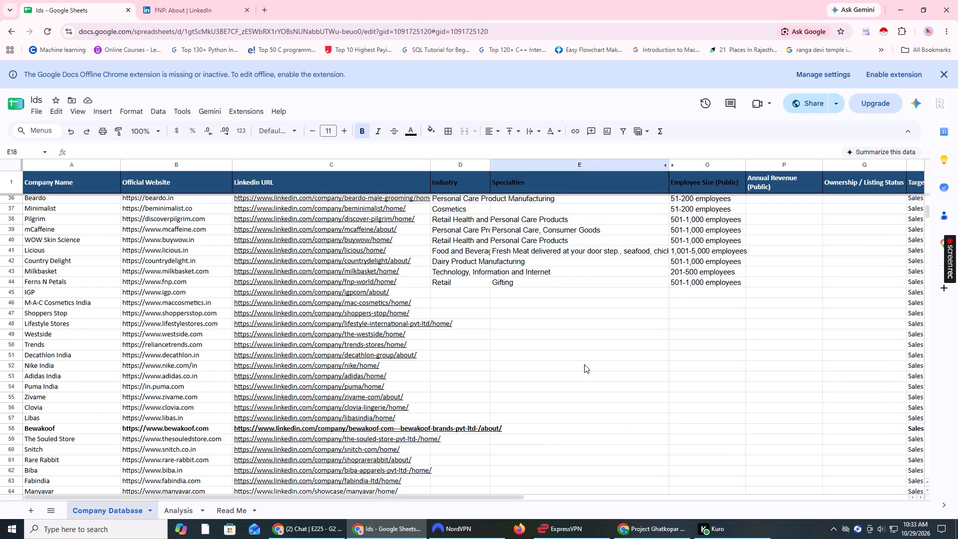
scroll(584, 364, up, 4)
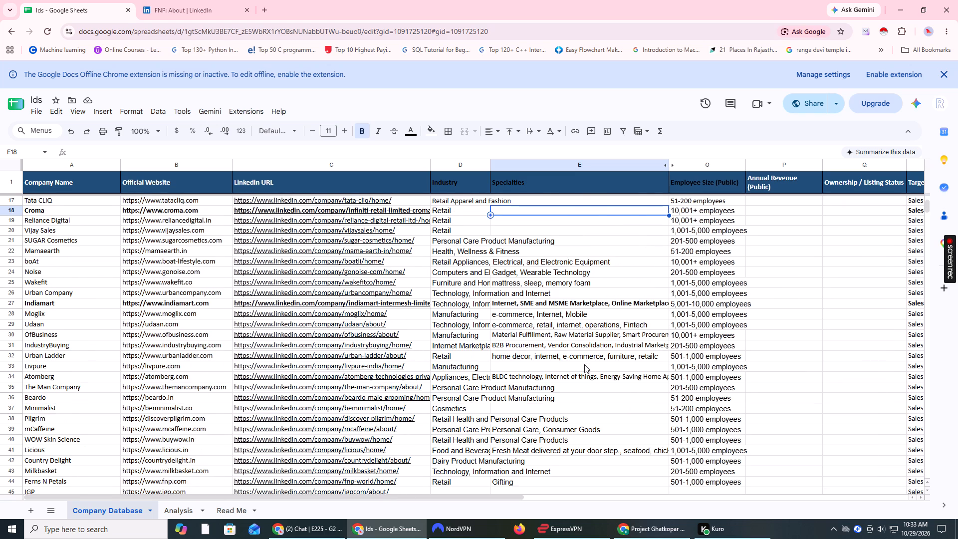
Select the cells from Industry through Annual Revenue (Public) for the rows from Flipkart down to Ferns N Petals (D2:P44).
scroll(584, 364, up, 1)
scroll(584, 364, down, 3)
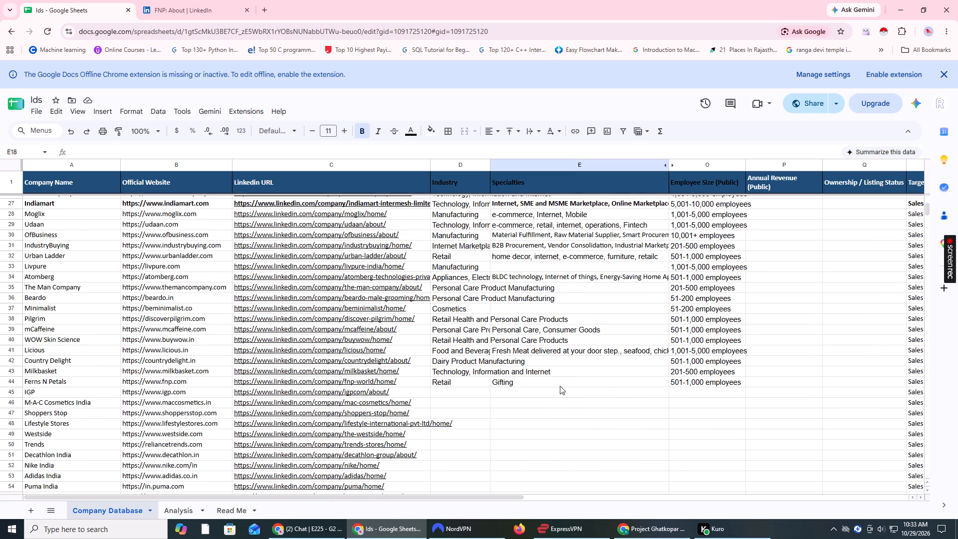
click(462, 384)
key(shift+Right)
key(shift+Right)
key(shift+Right)
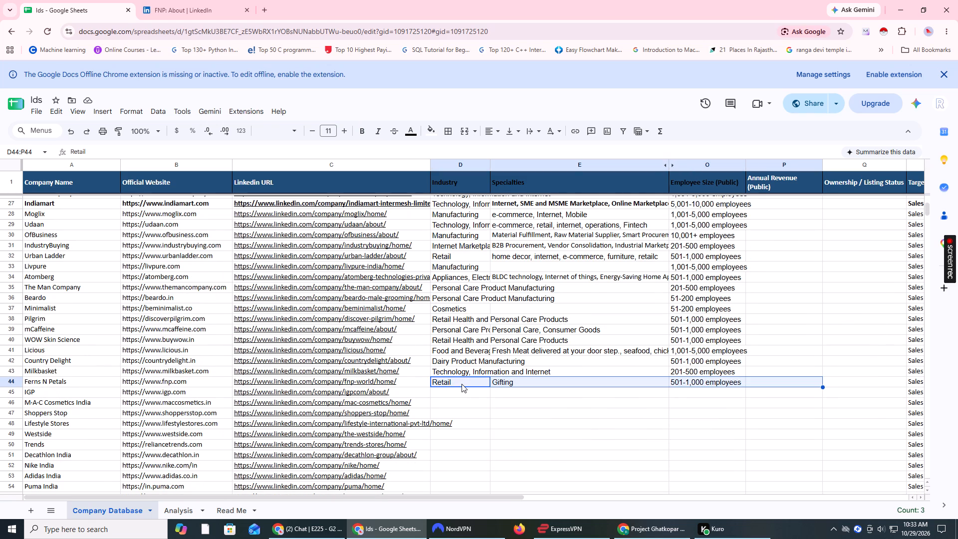
key(shift+Up)
key(shift+Up)
key(shift+Up)
key(shift+Up)
key(shift+Up)
key(shift+Up)
key(shift+Up)
key(shift+Up)
key(shift+Up)
key(shift+Up)
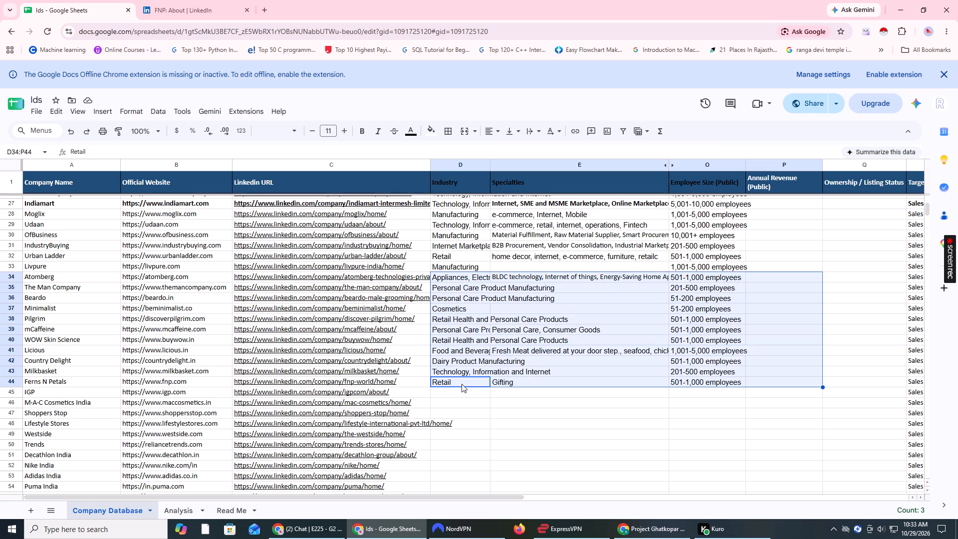
key(shift+Up)
key(shift+Up)
key(shift+Up)
key(shift+Up)
key(shift+Up)
key(shift+Up)
key(shift+Up)
key(shift+Up)
key(shift+Up)
key(shift+Up)
key(shift+Up)
key(shift+Up)
key(shift+Up)
key(shift+Up)
key(shift+Up)
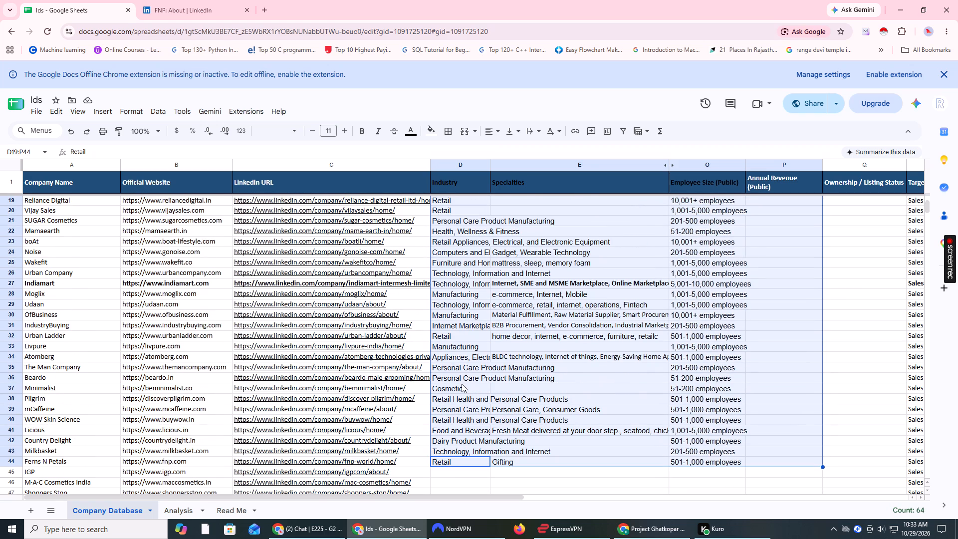
key(shift+Up)
key(shift+Up)
key(shift+Up)
key(shift+Up)
key(shift+Up)
key(shift+Up)
key(shift+Up)
key(shift+Up)
key(shift+Up)
key(shift+Up)
key(shift+Up)
key(shift+Up)
key(shift+Up)
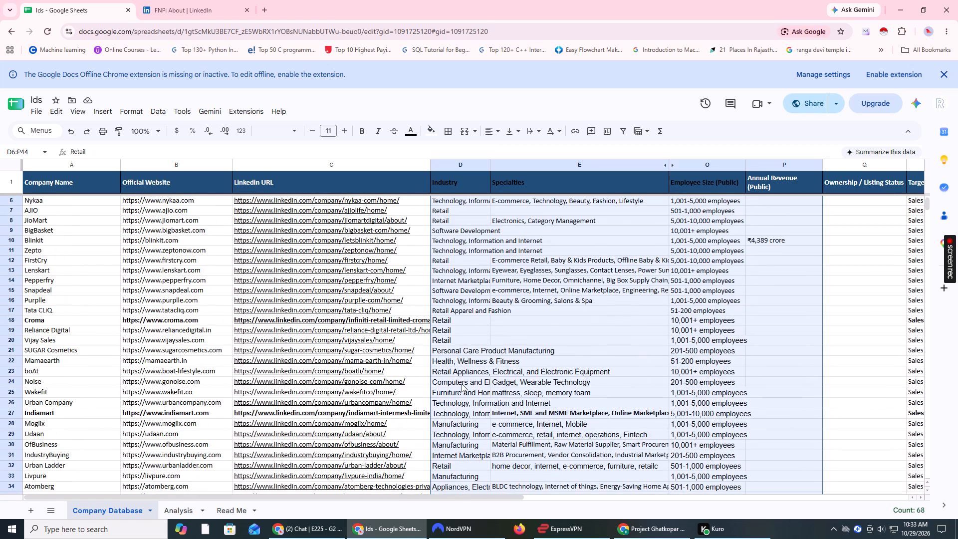
key(shift+Up)
key(shift+Up)
key(shift+Up)
key(shift+Up)
key(shift+Up)
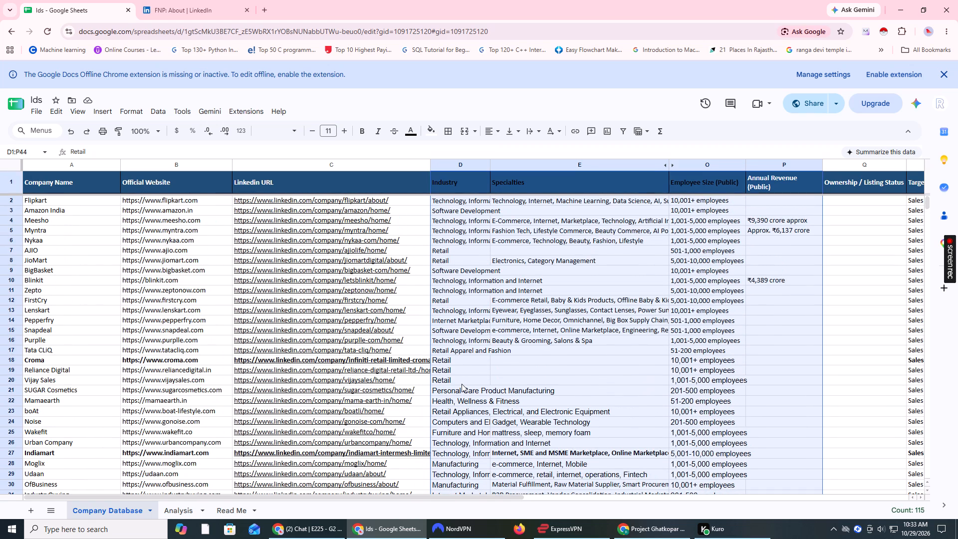
key(shift+Up)
key(shift+Down)
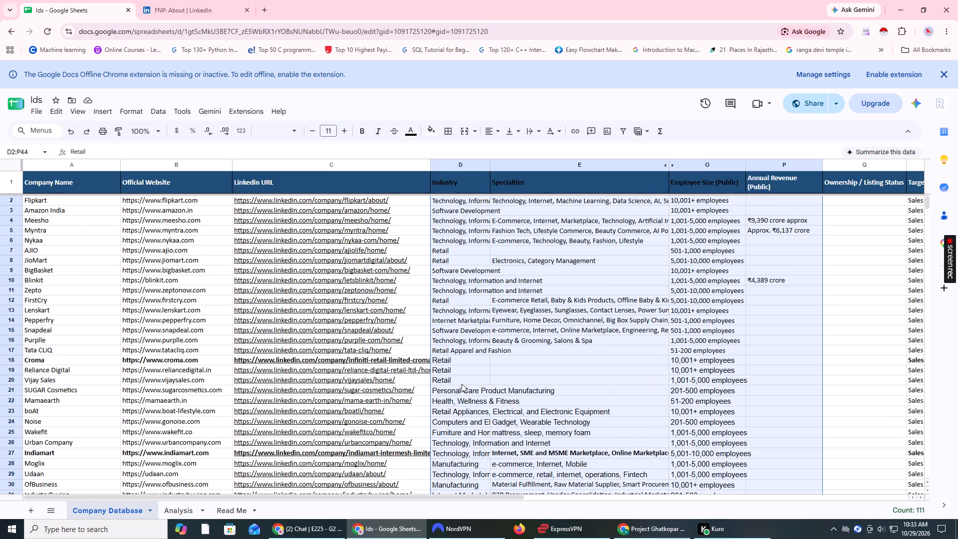
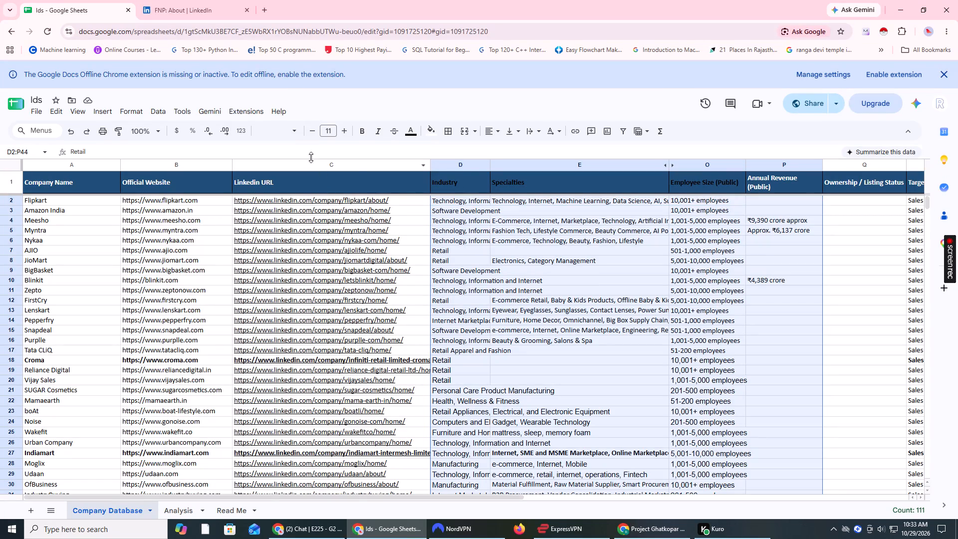
Apply the default font at size 11 to the selected Industry through Annual Revenue cells (D2:P44).
click(298, 132)
click(292, 192)
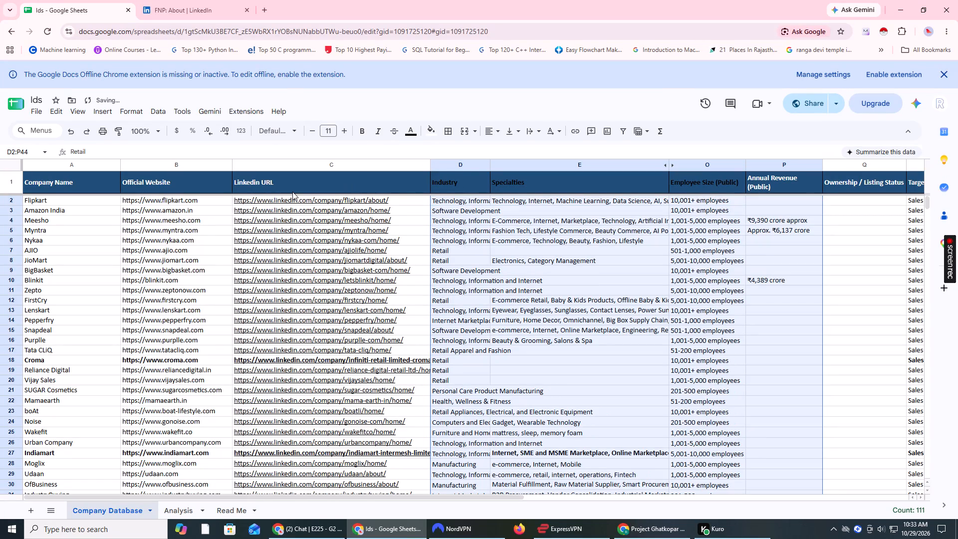
click(309, 135)
click(340, 134)
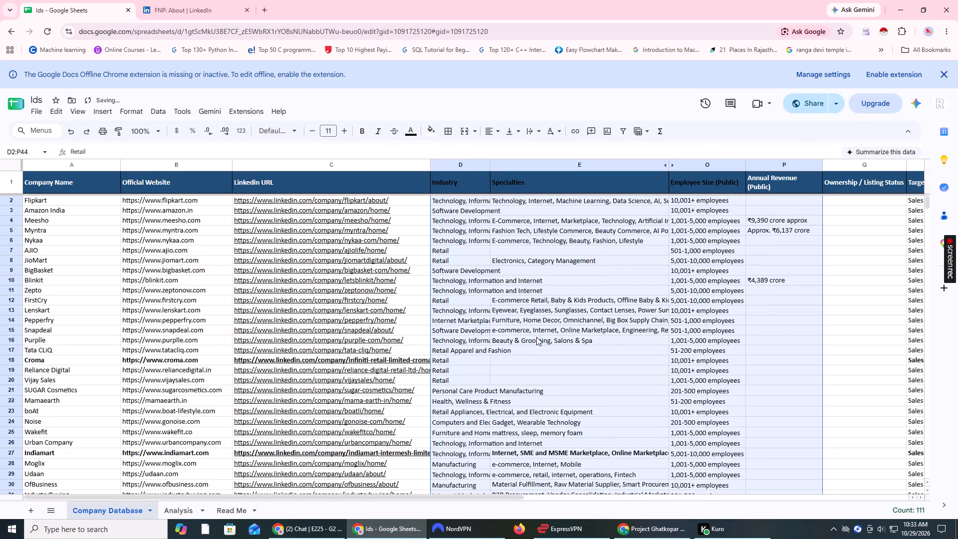
click(536, 337)
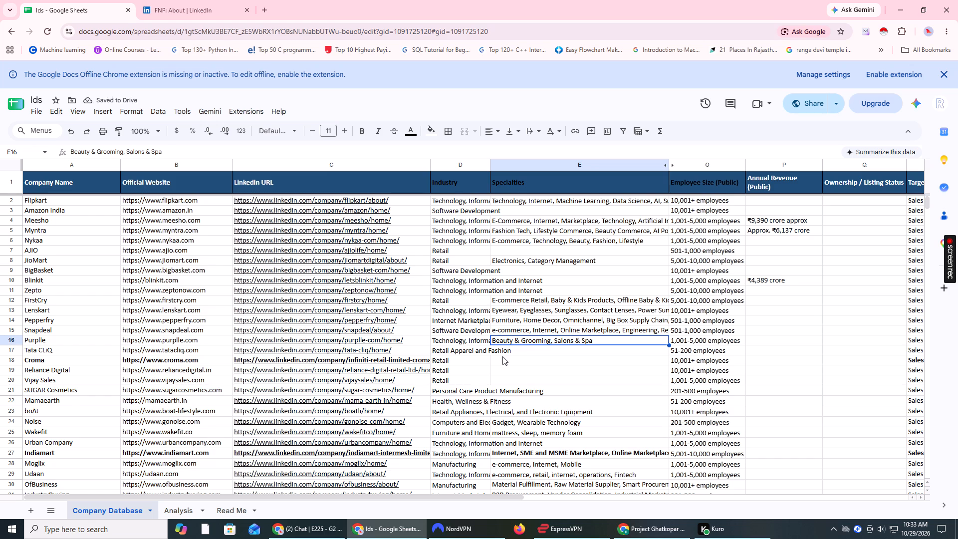
Open IGP's LinkedIn About page from its URL in row 45 and close the FNP page.
click(517, 364)
scroll(534, 372, down, 6)
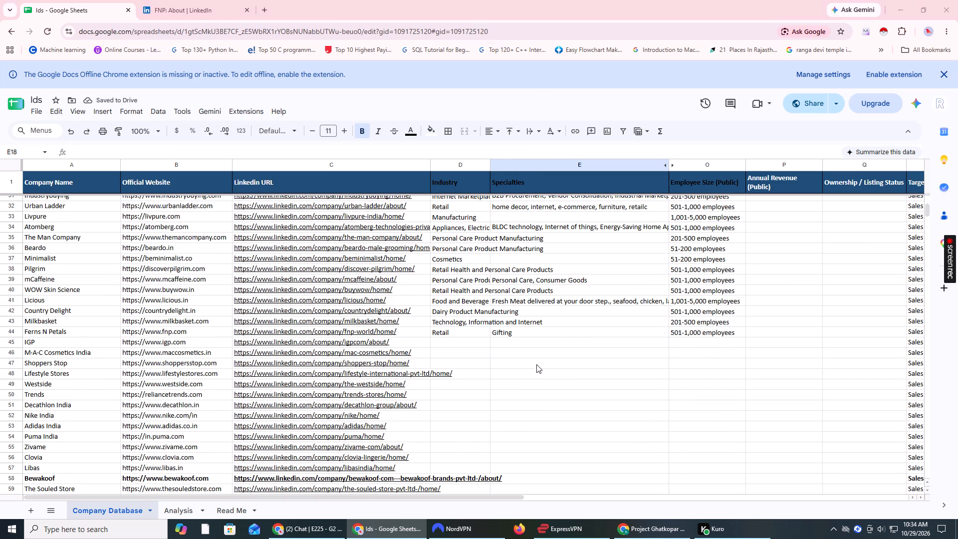
click(537, 363)
drag(484, 497, 539, 498)
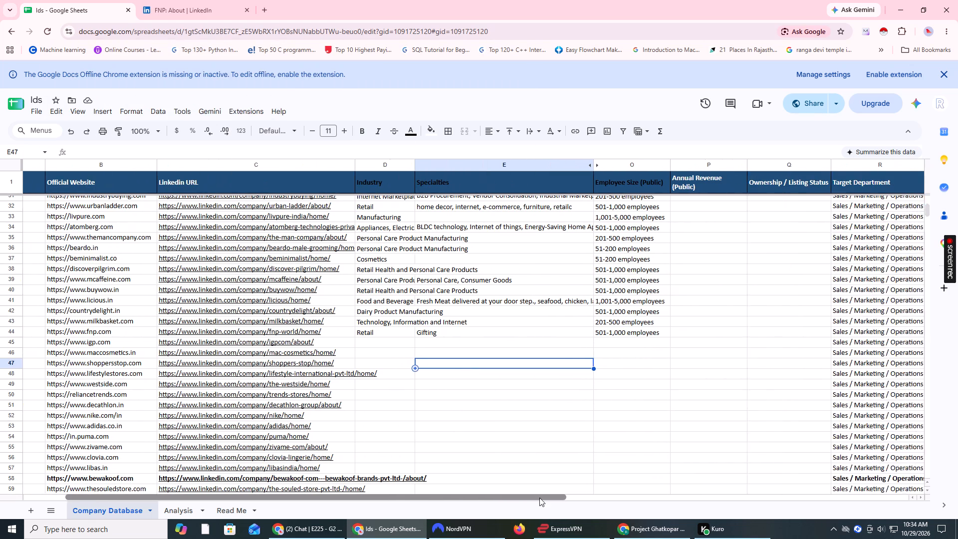
drag(539, 498, 586, 495)
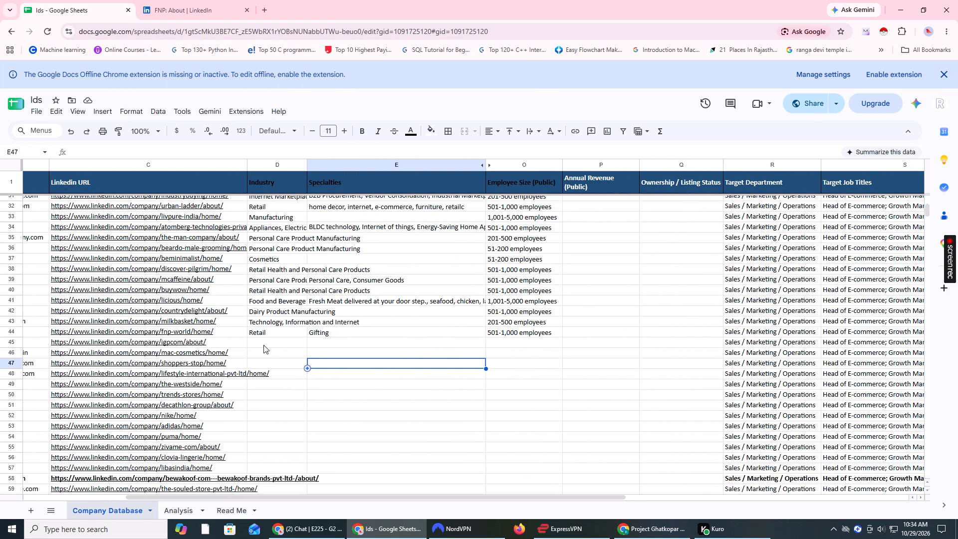
click(263, 345)
click(193, 339)
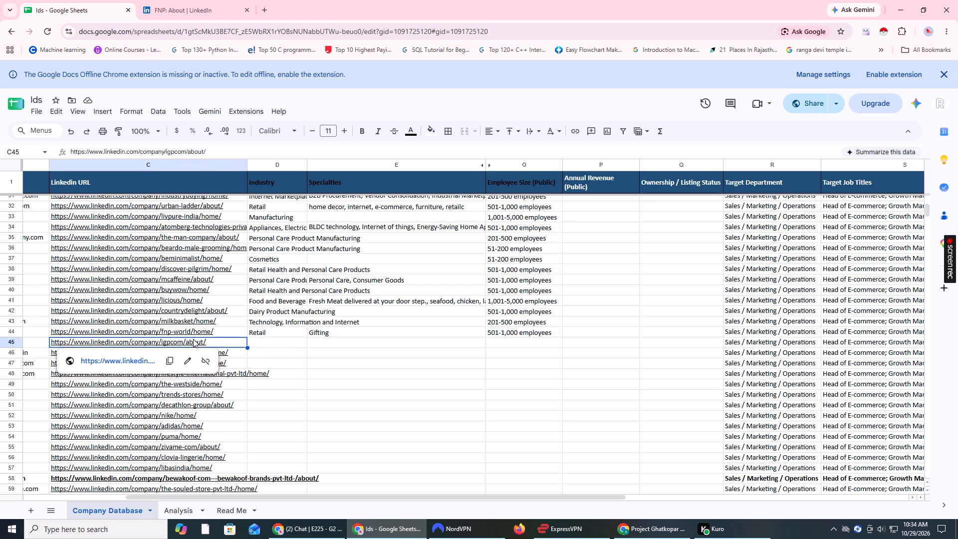
click(138, 359)
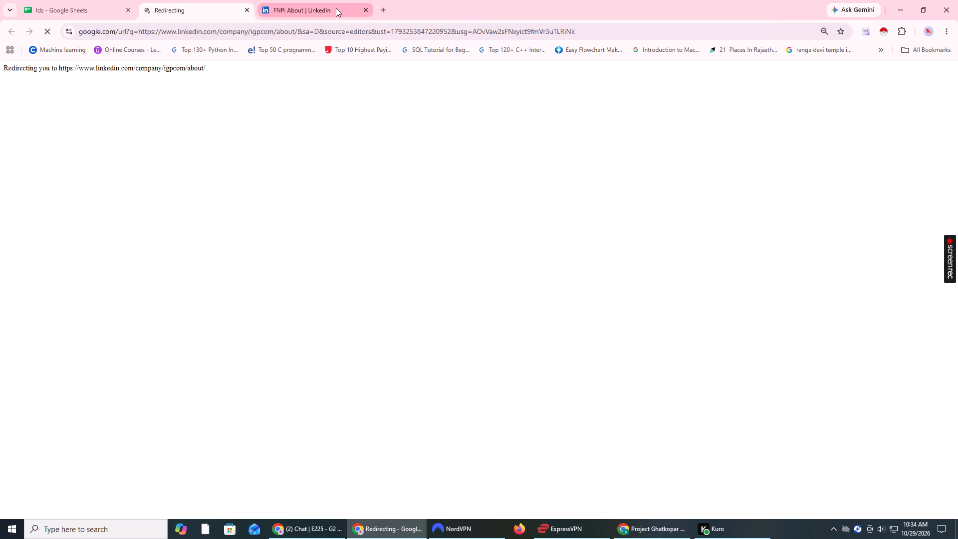
click(336, 7)
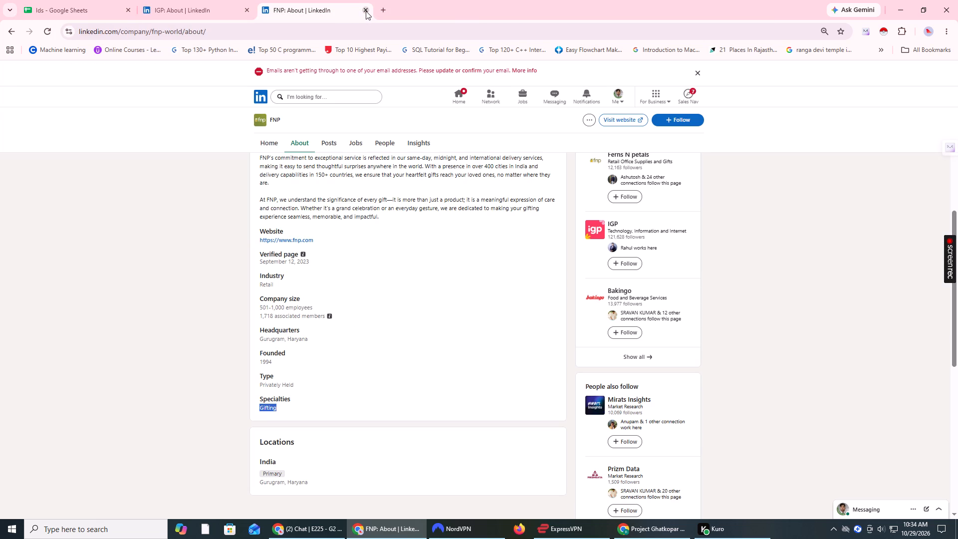
click(366, 11)
click(202, 0)
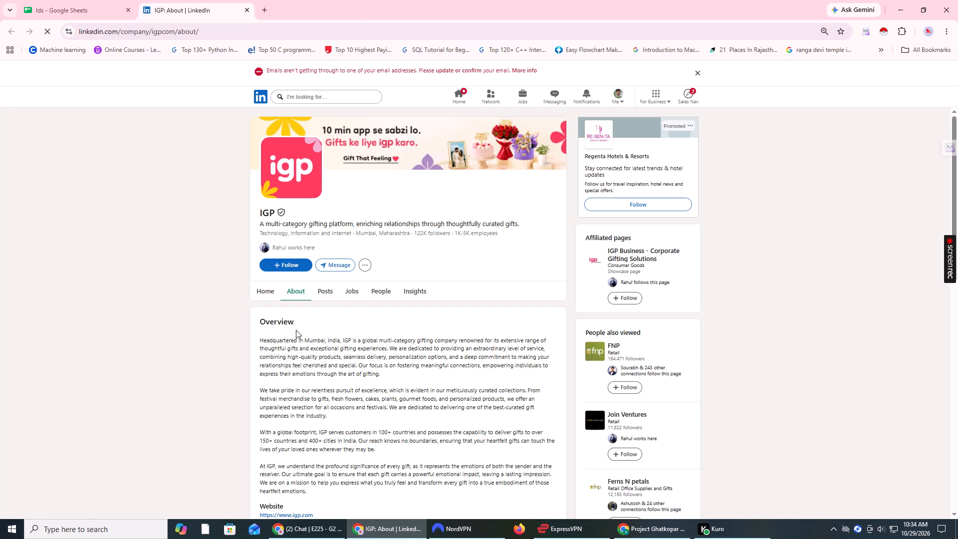
Copy IGP's industry from LinkedIn into its Industry cell (D45): Technology, Information and Internet.
scroll(301, 326, down, 6)
triple_click(291, 259)
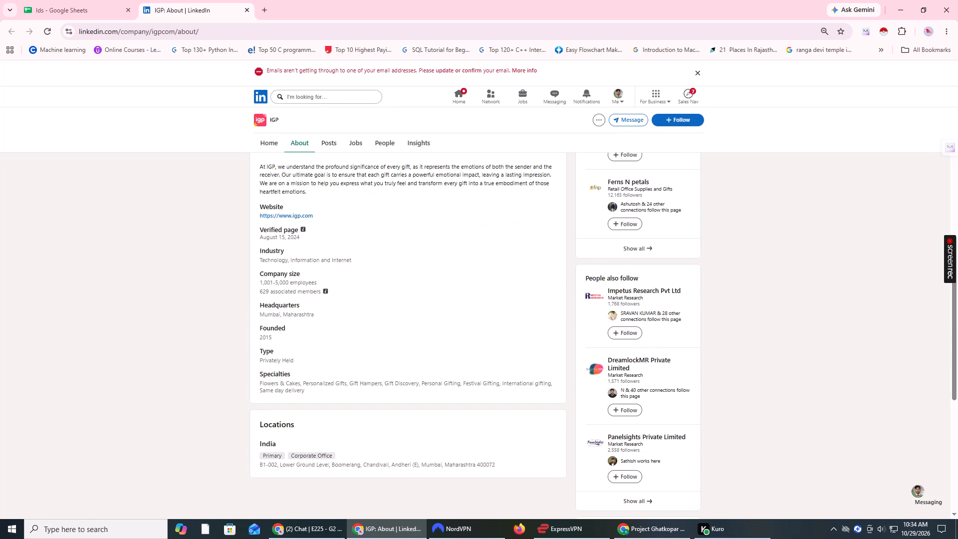
key(ctrl+c)
click(68, 0)
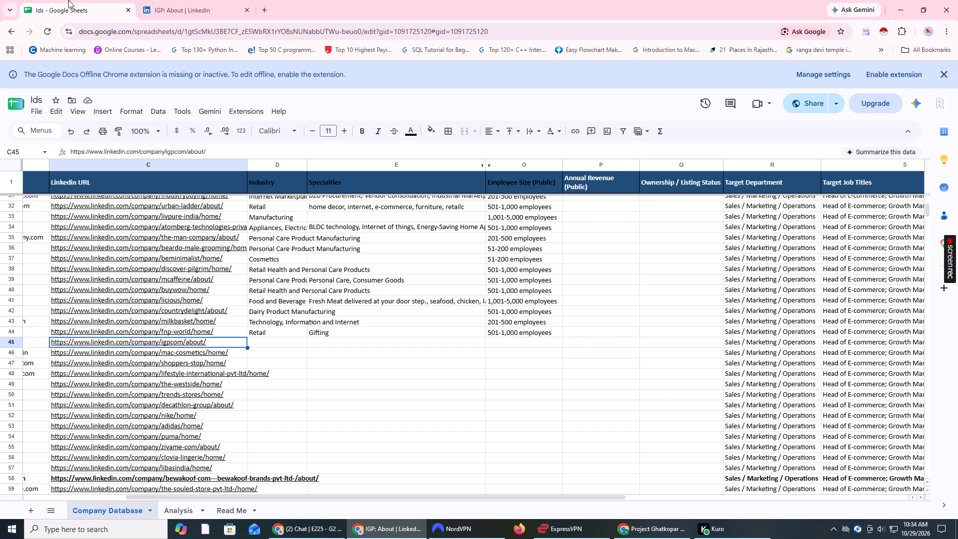
click(262, 340)
key(ctrl+v)
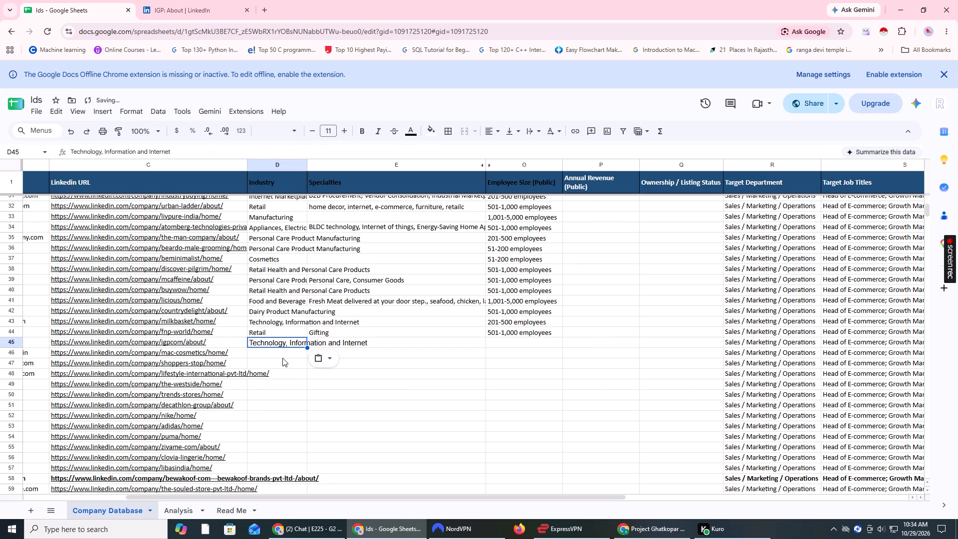
click(277, 368)
Copy IGP's company size, 1,001-5,000 employees, as plain text into its Employee Size (Public) cell (O45).
click(203, 0)
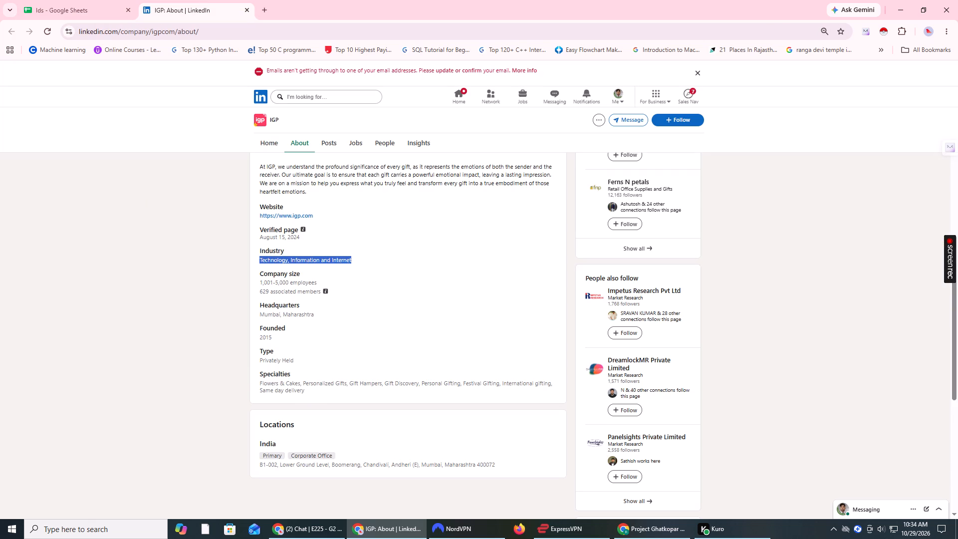
triple_click(276, 279)
key(ctrl+c)
click(264, 9)
key(ctrl+v)
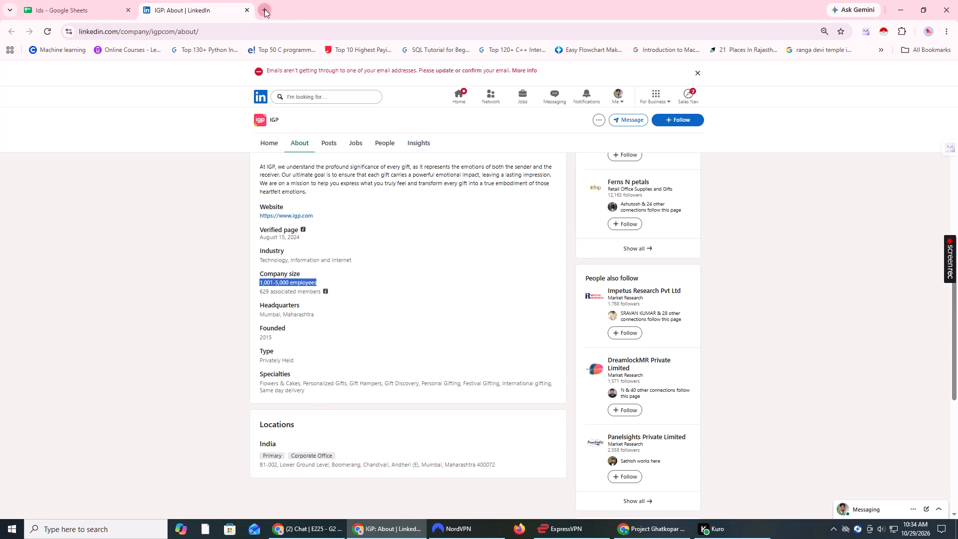
key(ctrl+a)
key(ctrl+x)
click(91, 0)
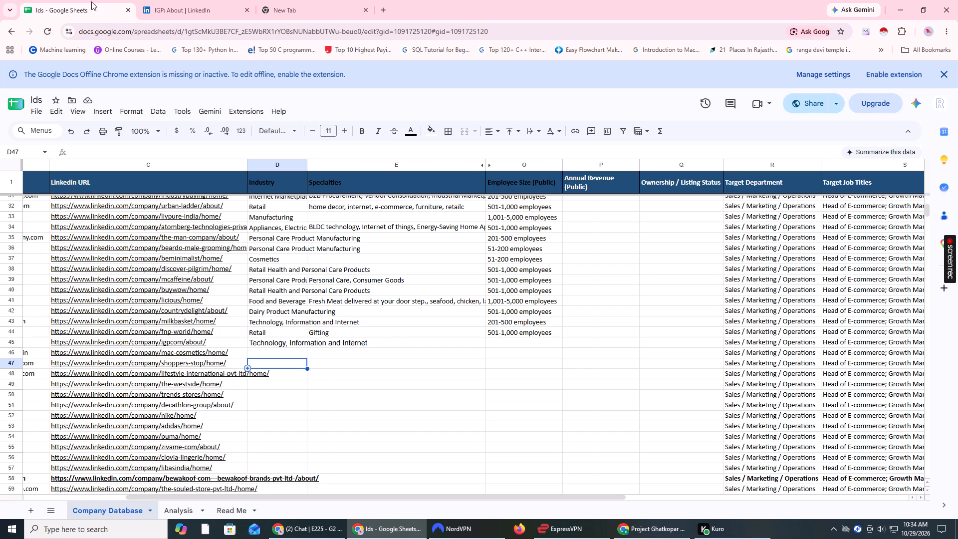
click(495, 341)
key(ctrl+v)
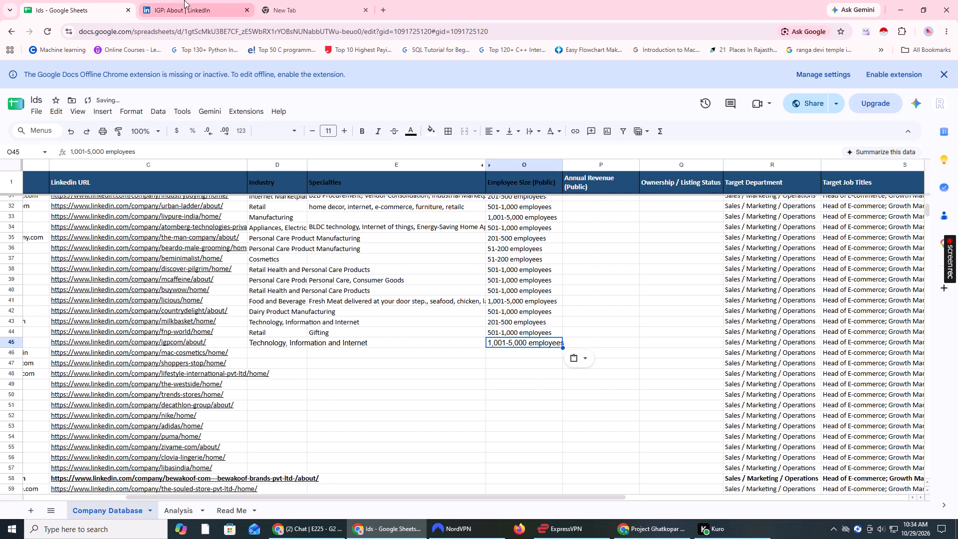
Copy IGP's full LinkedIn specialties list, from Flowers & Cakes to Same day delivery, as plain text into its Specialties cell (E45).
click(184, 0)
triple_click(336, 383)
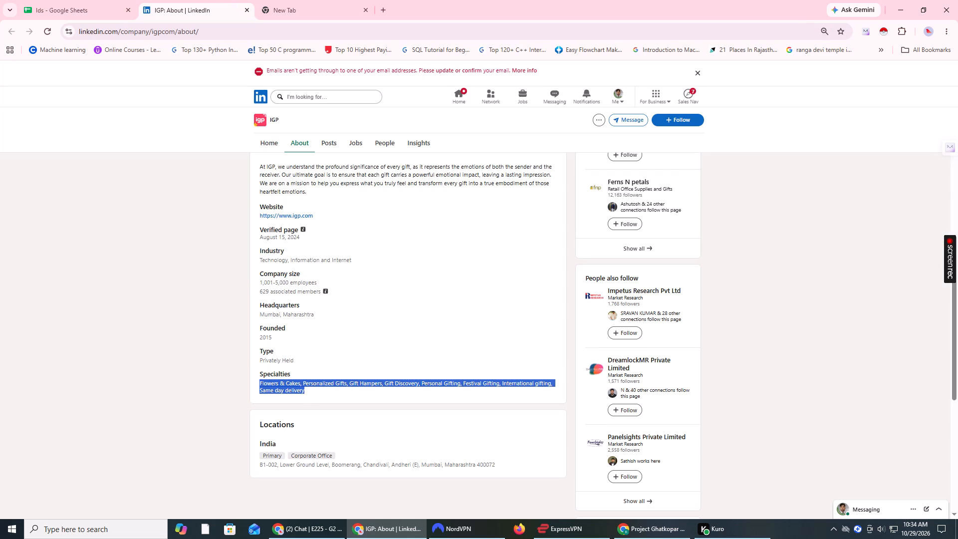
key(ctrl+c)
click(314, 1)
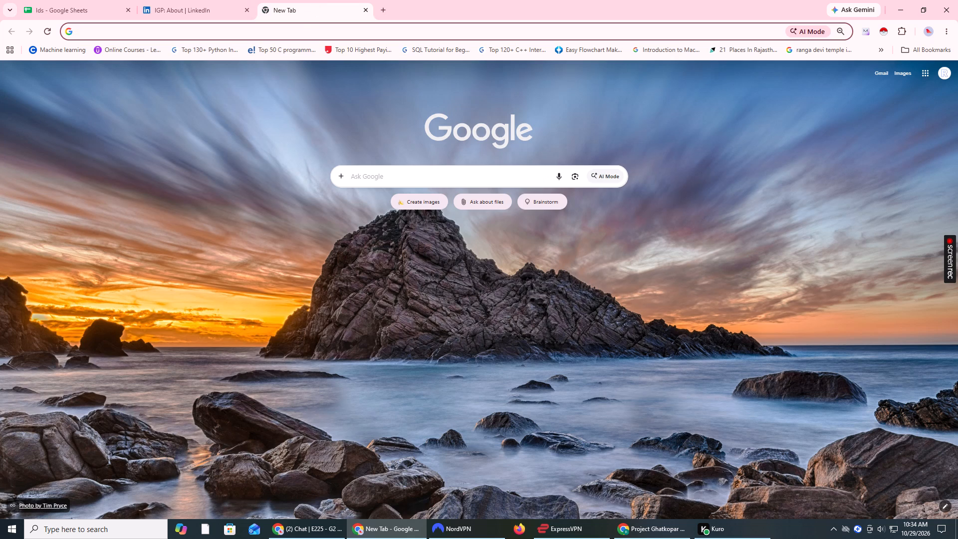
click(286, 31)
key(ctrl+v)
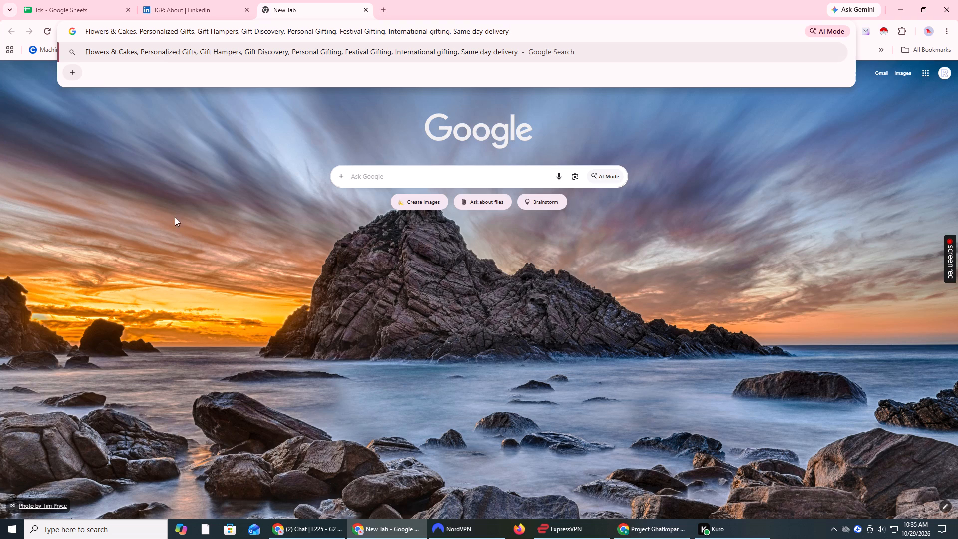
key(ctrl+a)
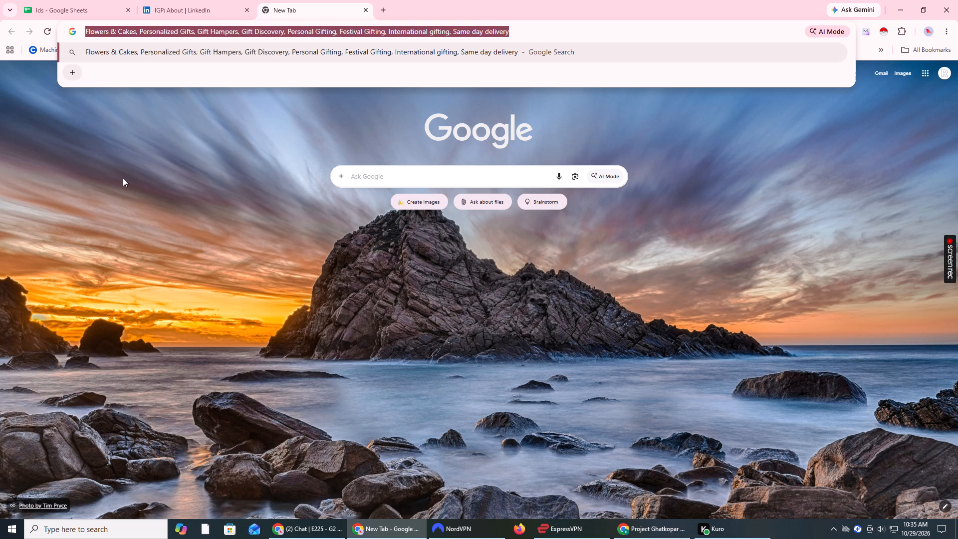
key(ctrl+x)
click(76, 0)
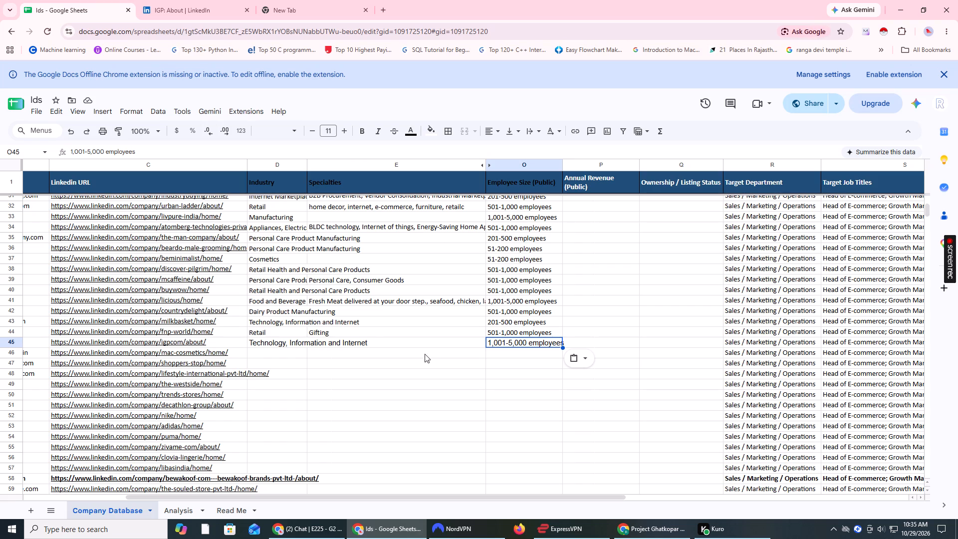
click(366, 345)
key(ctrl+v)
click(311, 367)
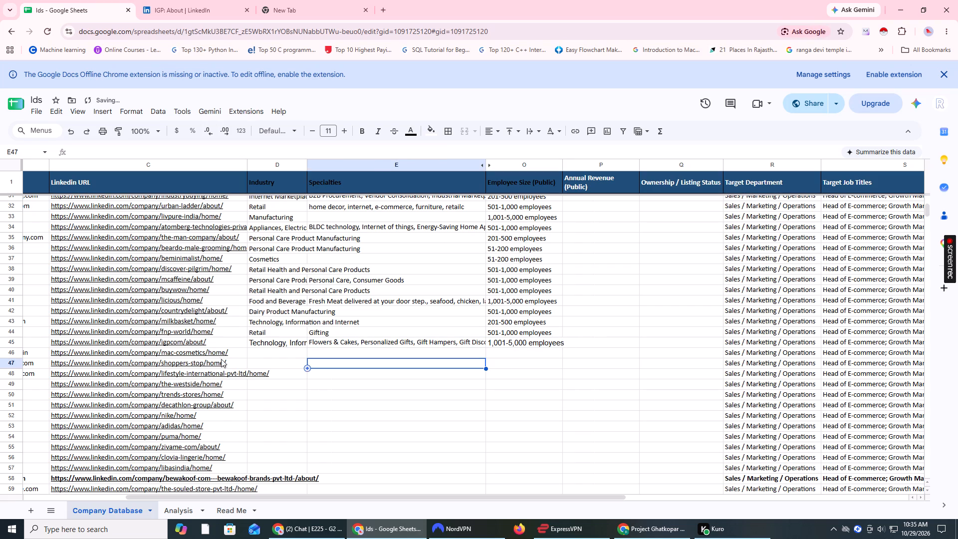
Open the LinkedIn About page of MAC Cosmetics from its URL in row 46, closing the IGP page and the blank tab.
click(192, 356)
click(125, 375)
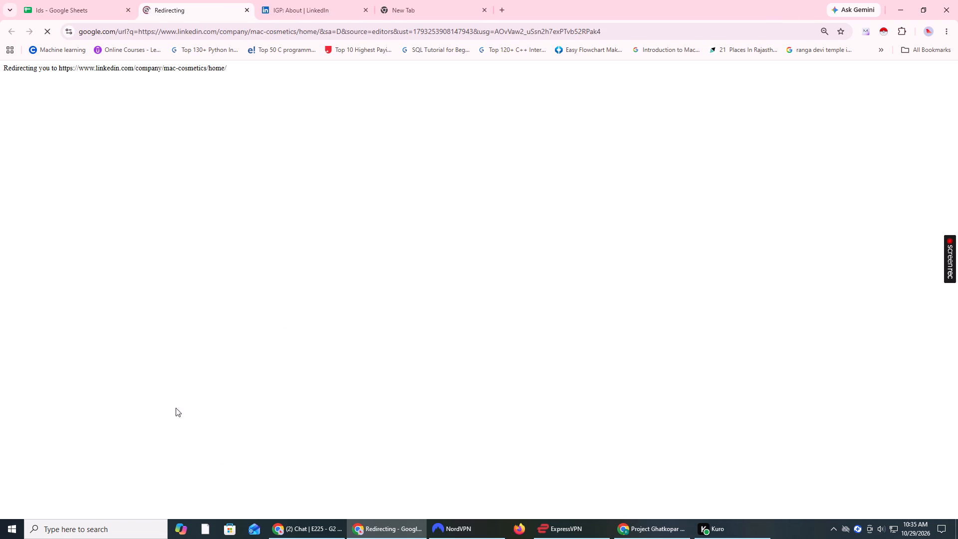
click(363, 9)
click(363, 9)
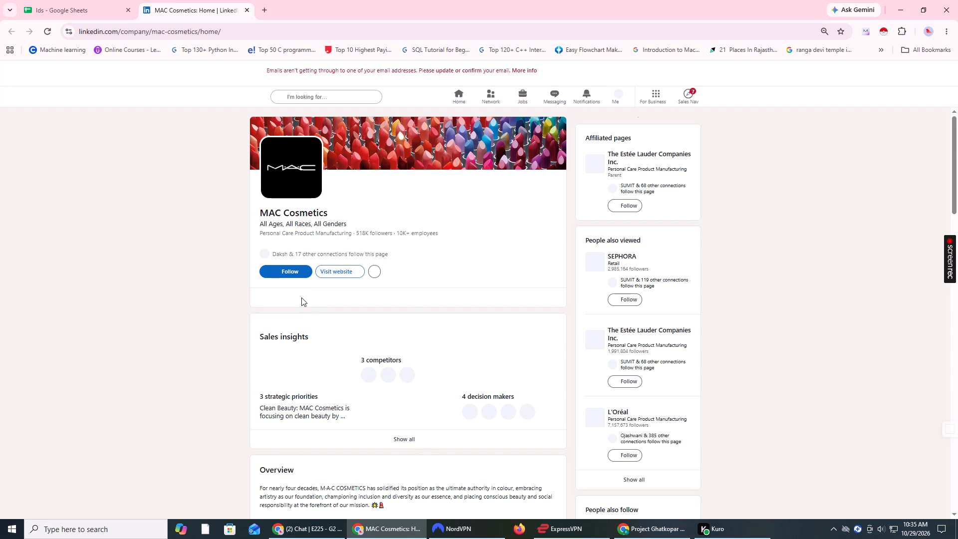
click(293, 292)
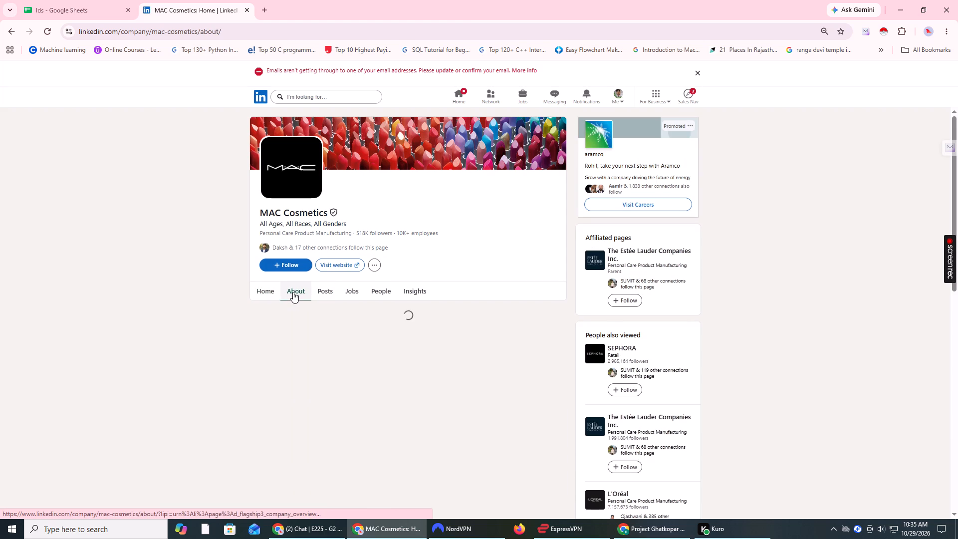
Copy the MAC Cosmetics industry, Personal Care Product Manufacturing, from LinkedIn into its Industry cell (D46).
scroll(298, 319, down, 2)
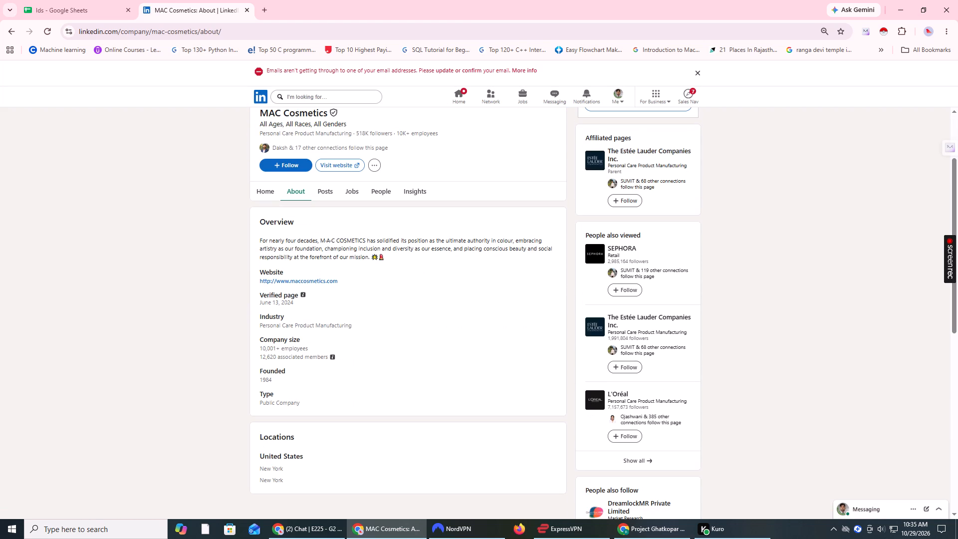
triple_click(285, 325)
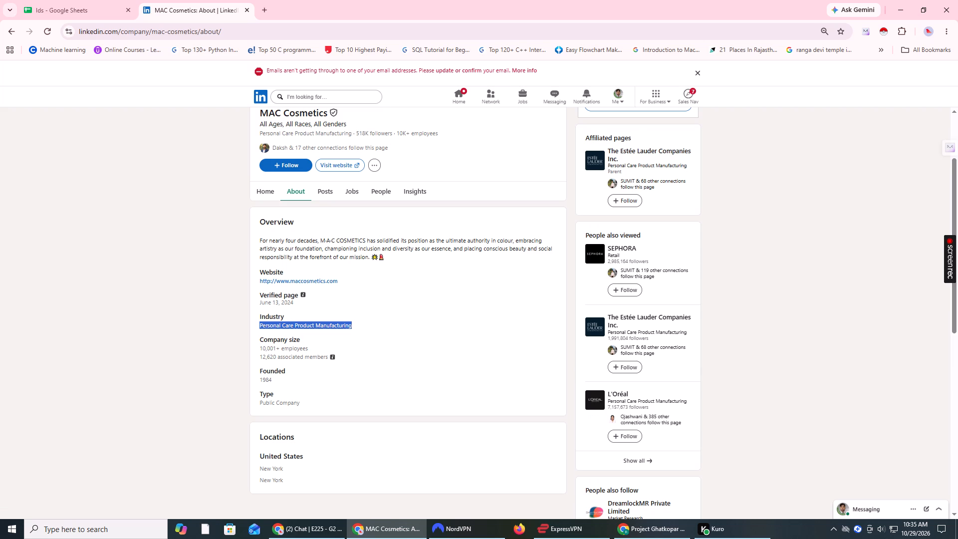
key(ctrl+c)
click(59, 0)
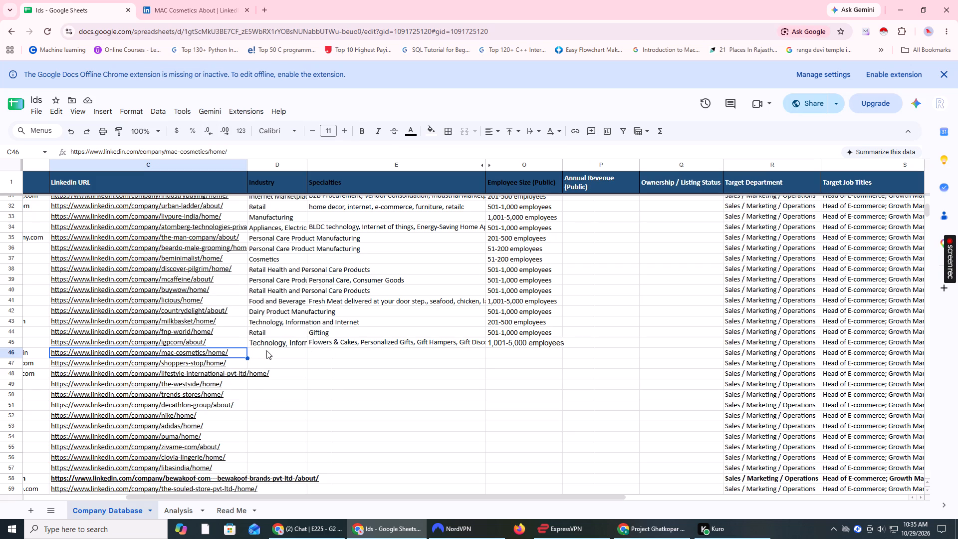
click(265, 353)
key(ctrl+v)
Copy the MAC Cosmetics company size, 10,001+ employees, from LinkedIn into its Employee Size (Public) cell in row 46.
click(200, 0)
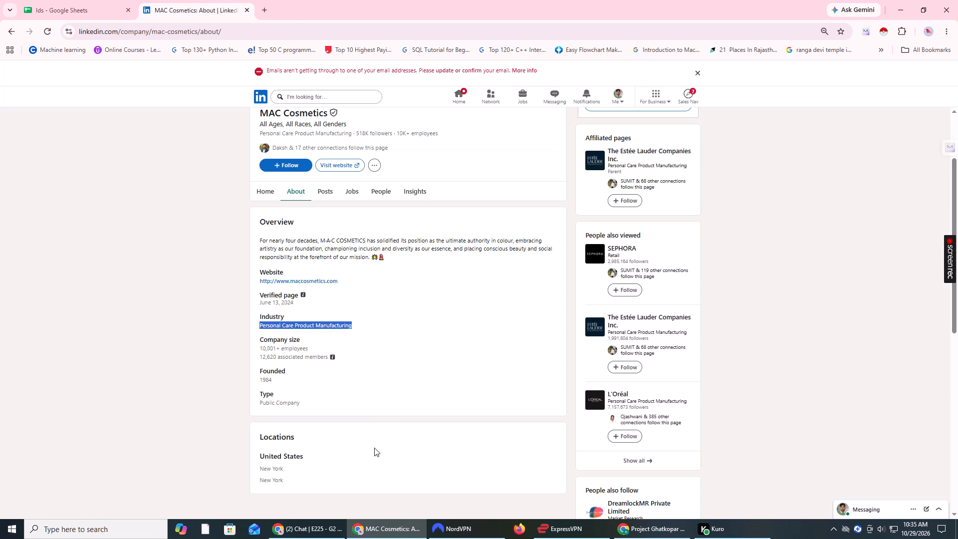
triple_click(284, 349)
key(ctrl+c)
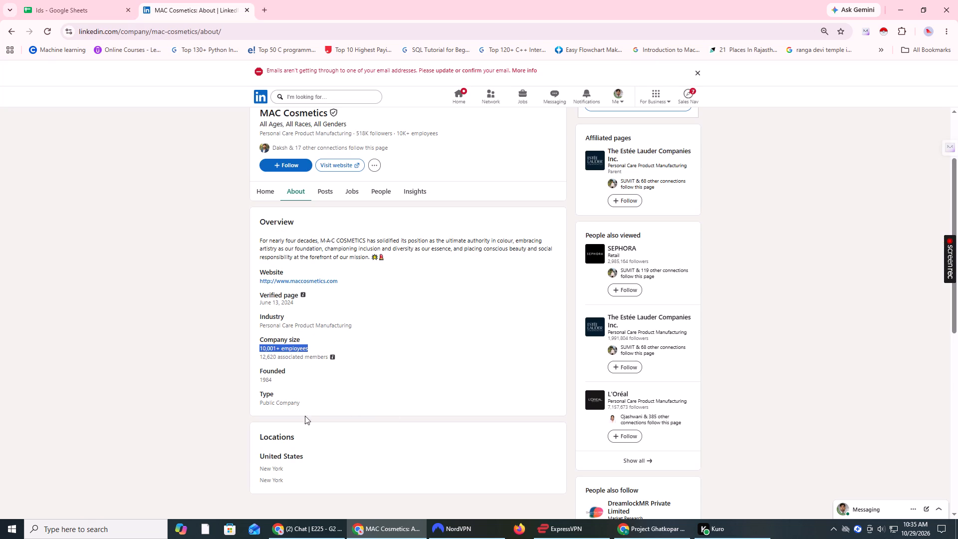
click(60, 0)
click(504, 352)
key(ctrl+v)
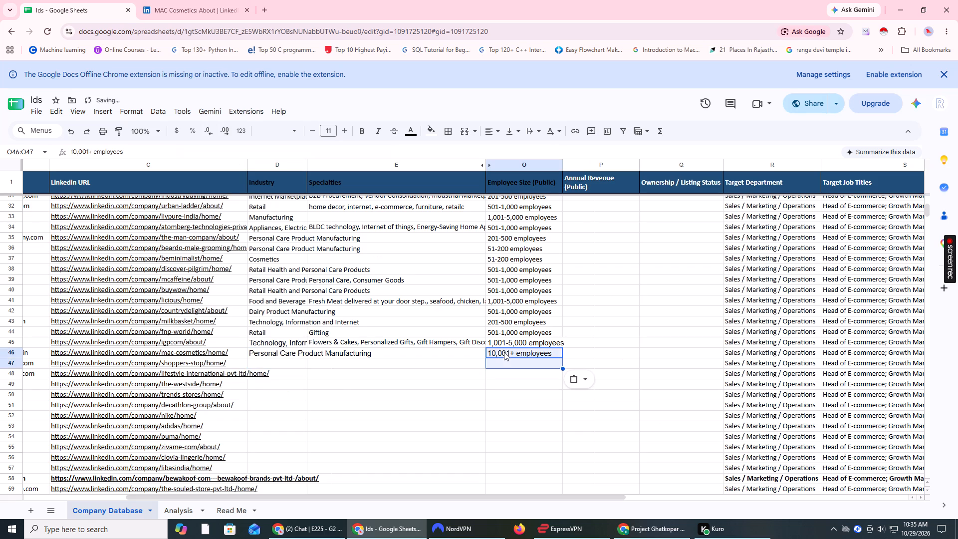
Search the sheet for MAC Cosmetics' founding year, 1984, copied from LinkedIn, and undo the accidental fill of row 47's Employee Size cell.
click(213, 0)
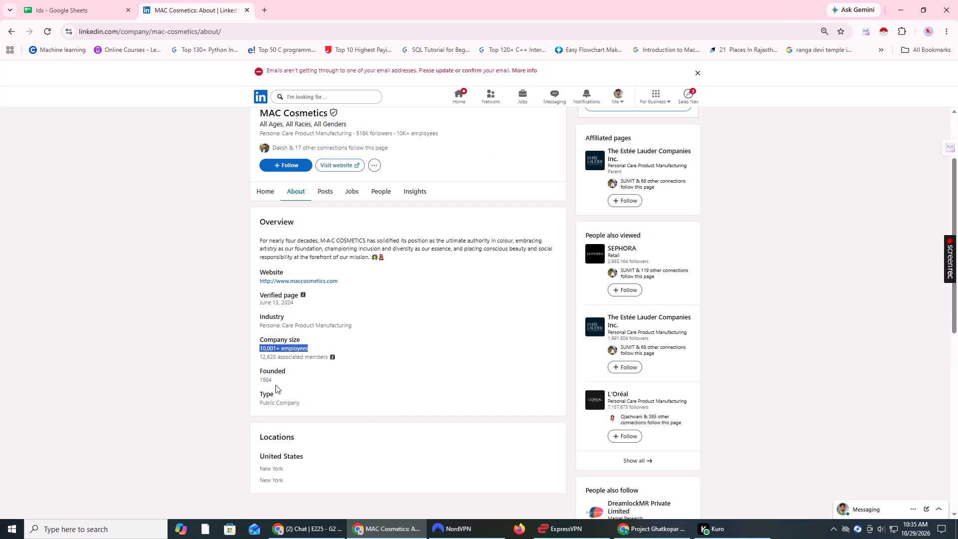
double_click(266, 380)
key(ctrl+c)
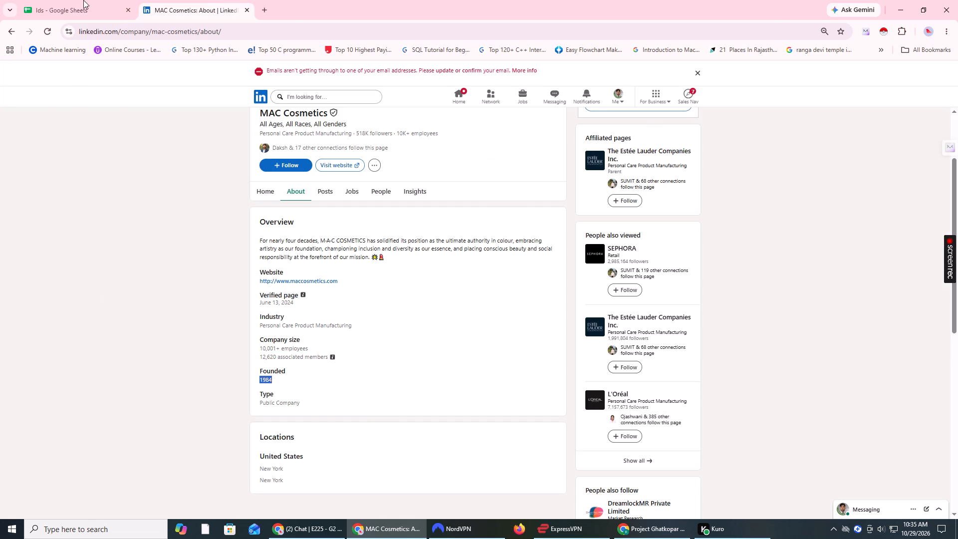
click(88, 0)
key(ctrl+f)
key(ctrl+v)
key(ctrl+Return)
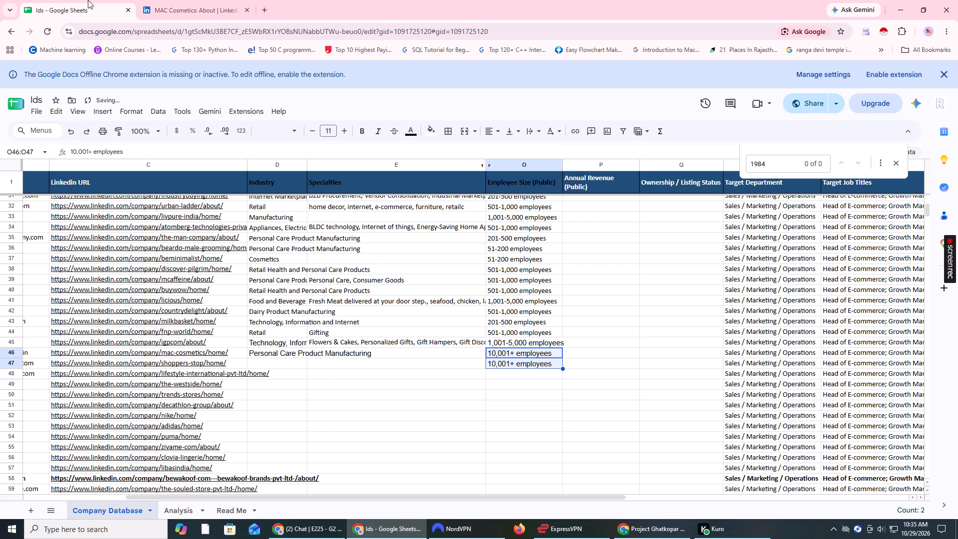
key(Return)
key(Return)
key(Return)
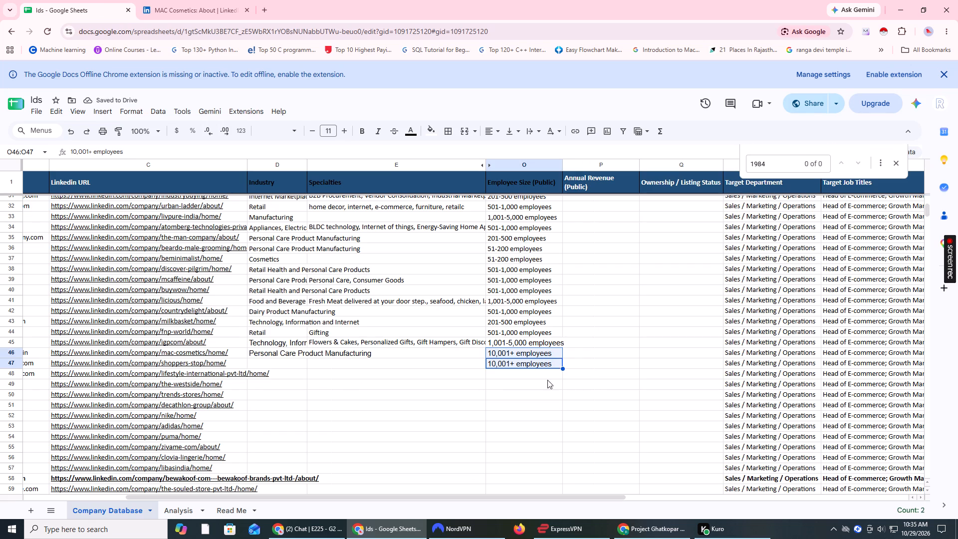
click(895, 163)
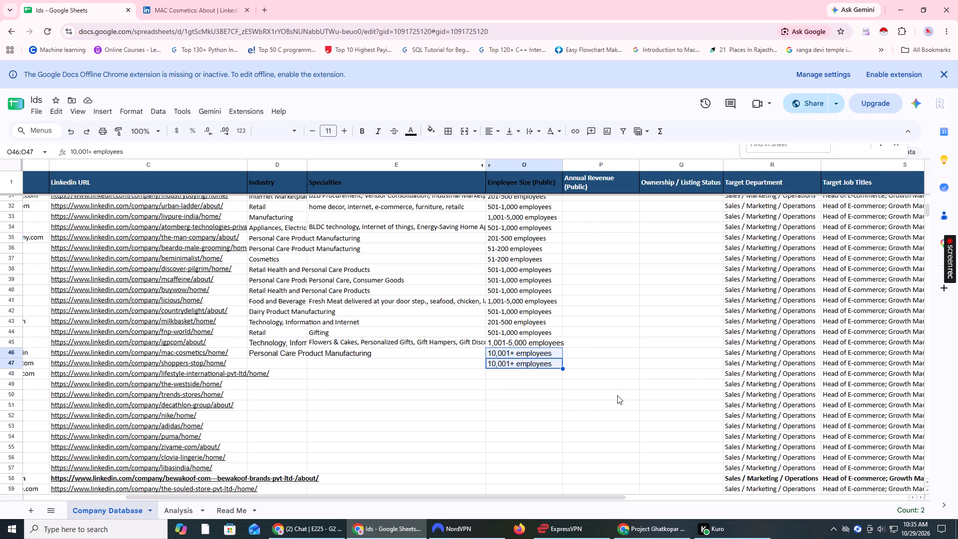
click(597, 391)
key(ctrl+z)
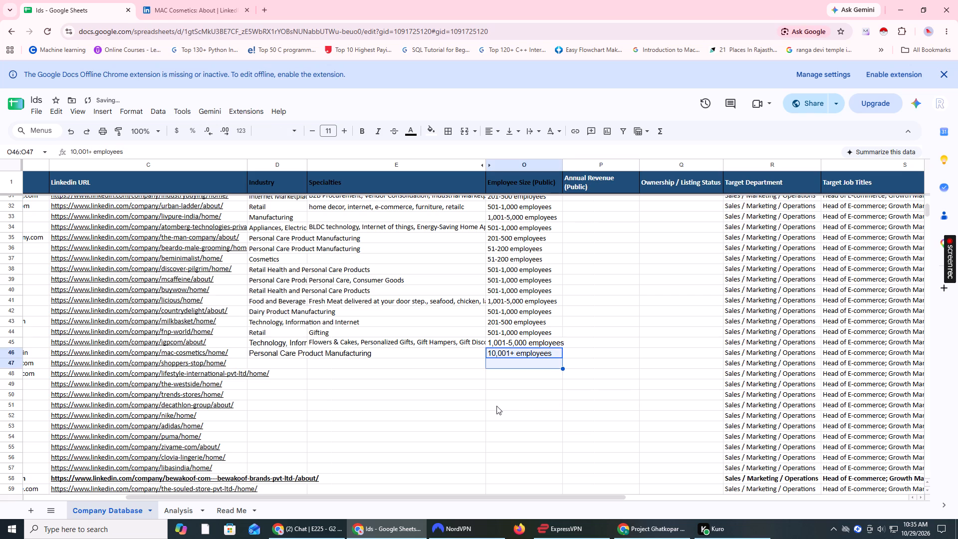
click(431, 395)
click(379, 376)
Close the MAC Cosmetics page and open the LinkedIn About page of Shoppers Stop from its URL in row 47.
click(182, 0)
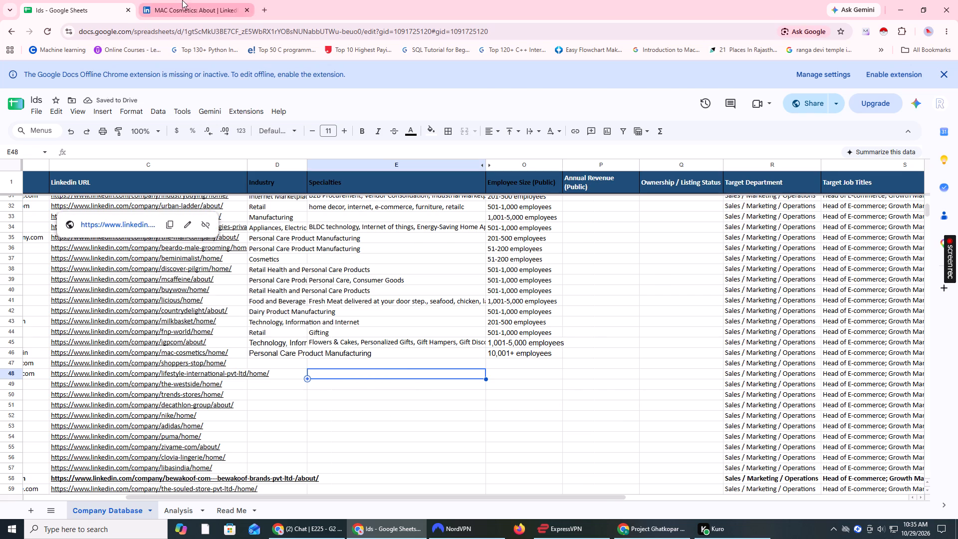
click(248, 9)
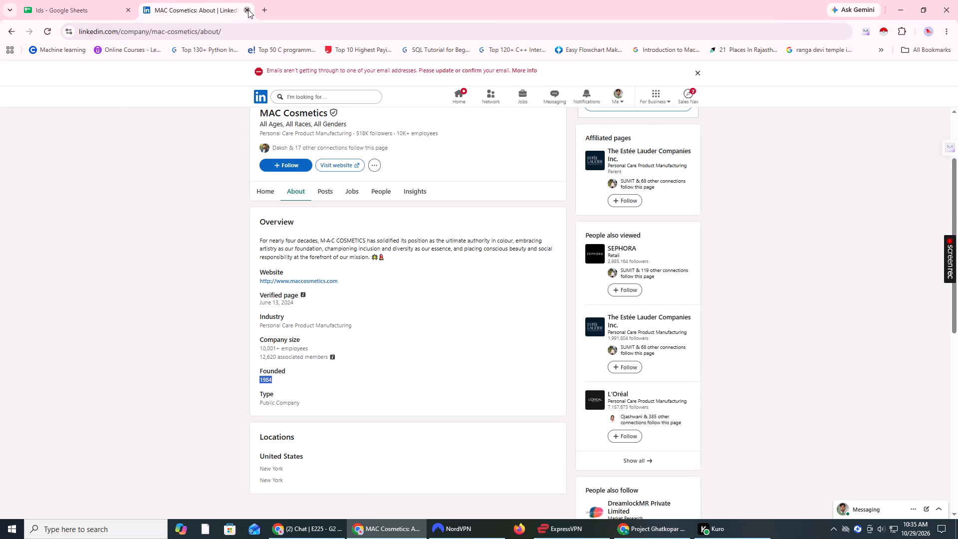
click(64, 0)
click(195, 362)
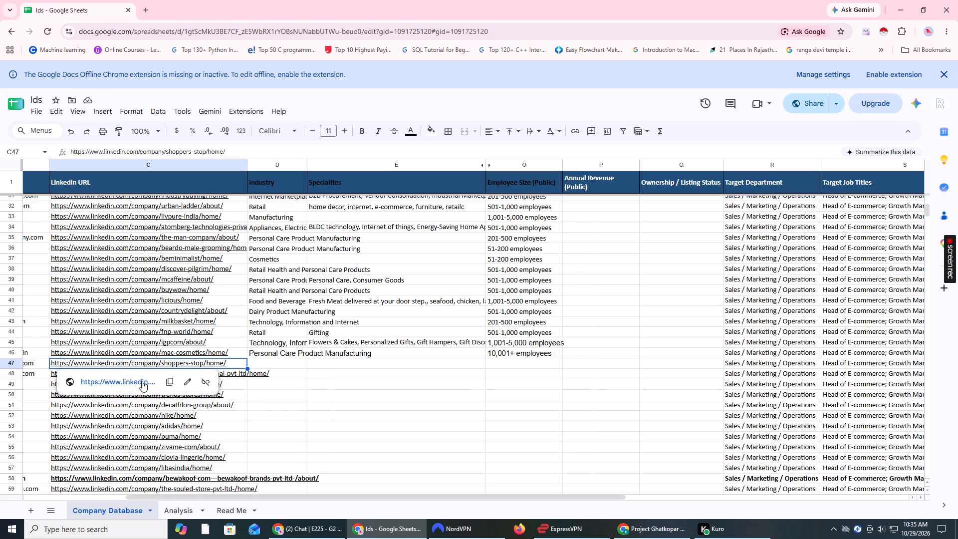
click(142, 381)
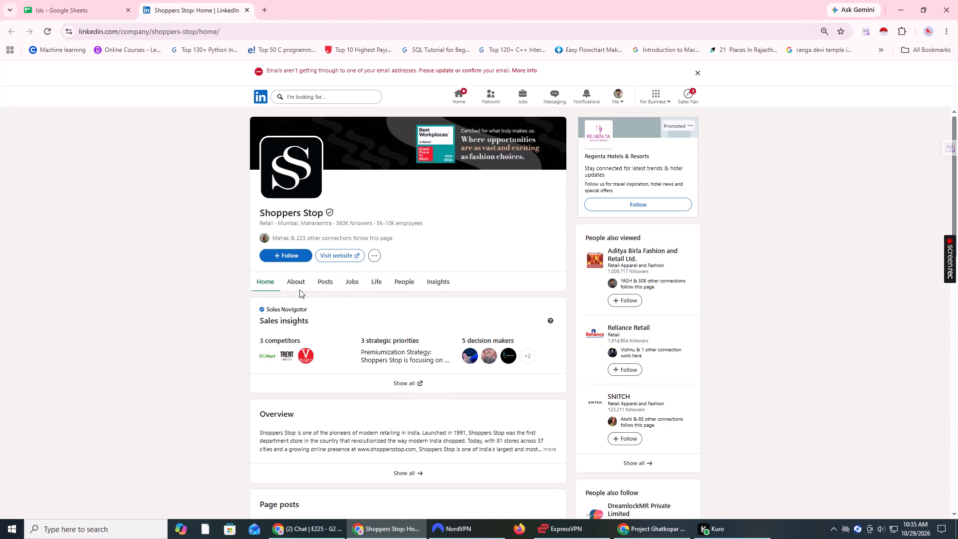
click(299, 284)
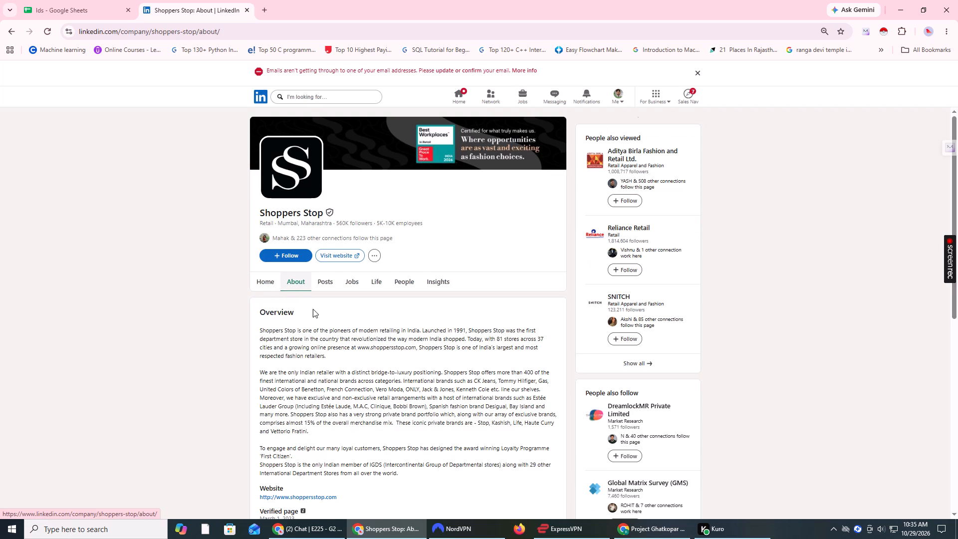
Copy the Shoppers Stop industry, Retail, from LinkedIn into its Industry cell (D47).
scroll(322, 342, down, 4)
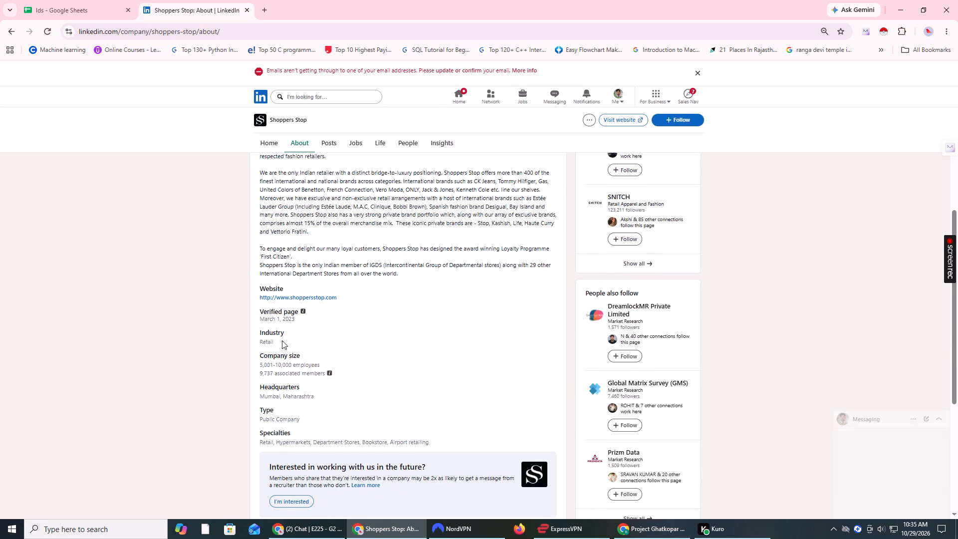
double_click(267, 342)
key(ctrl+c)
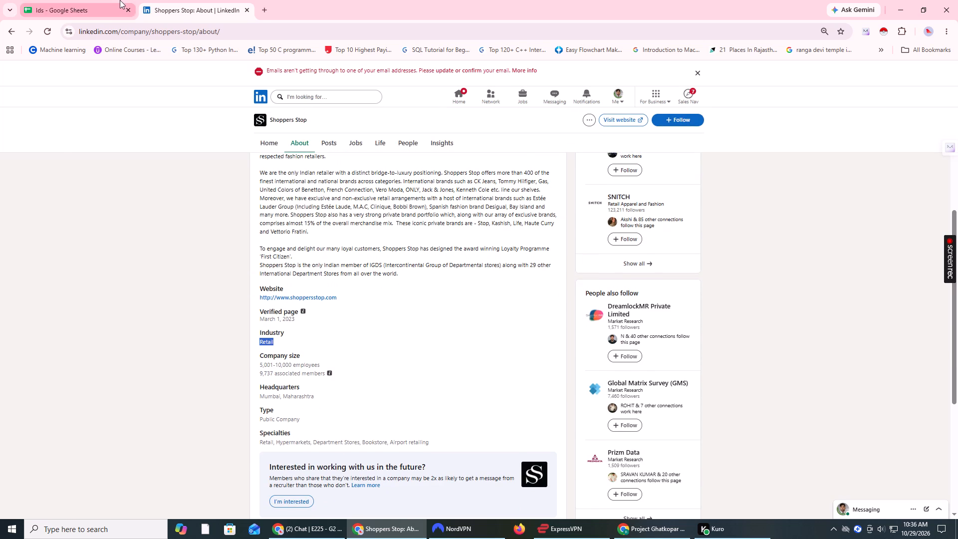
click(120, 0)
click(265, 364)
key(ctrl+v)
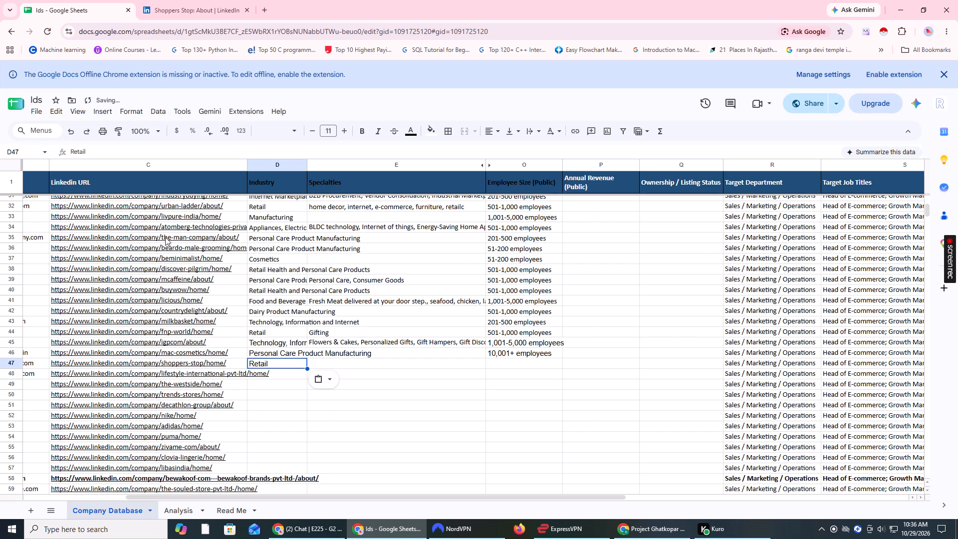
Copy the Shoppers Stop company size, 5,001-10,000 employees, from LinkedIn into its Employee Size (Public) cell (O47).
click(196, 0)
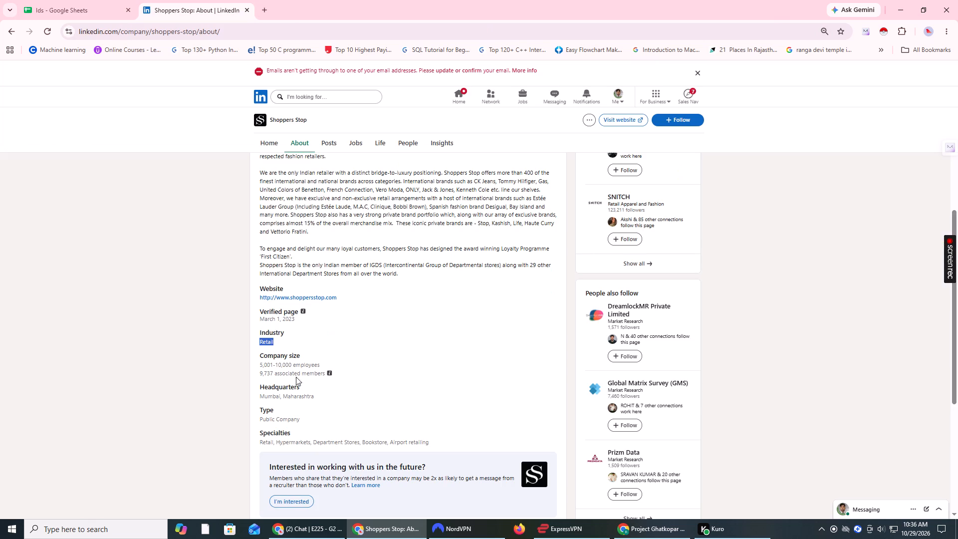
triple_click(280, 366)
key(ctrl+c)
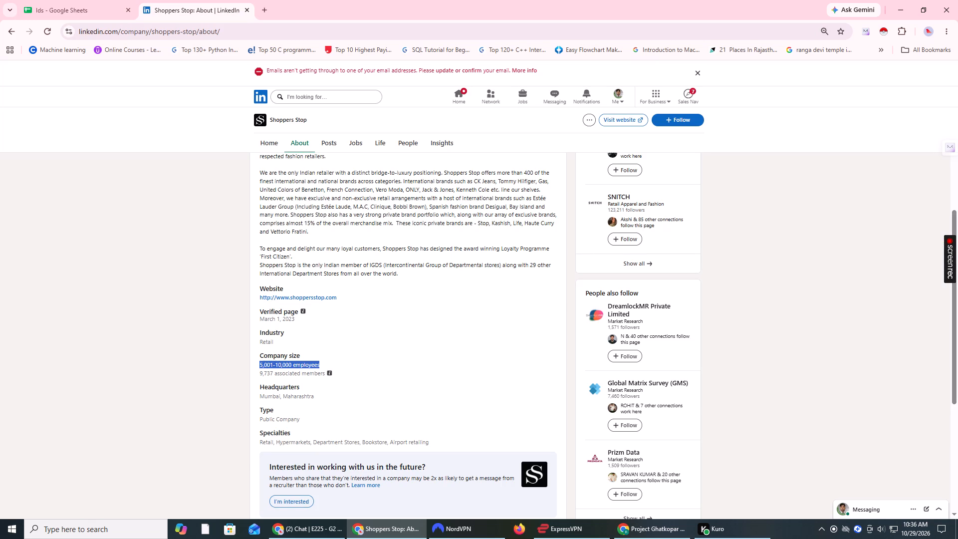
click(75, 0)
click(497, 365)
key(ctrl+v)
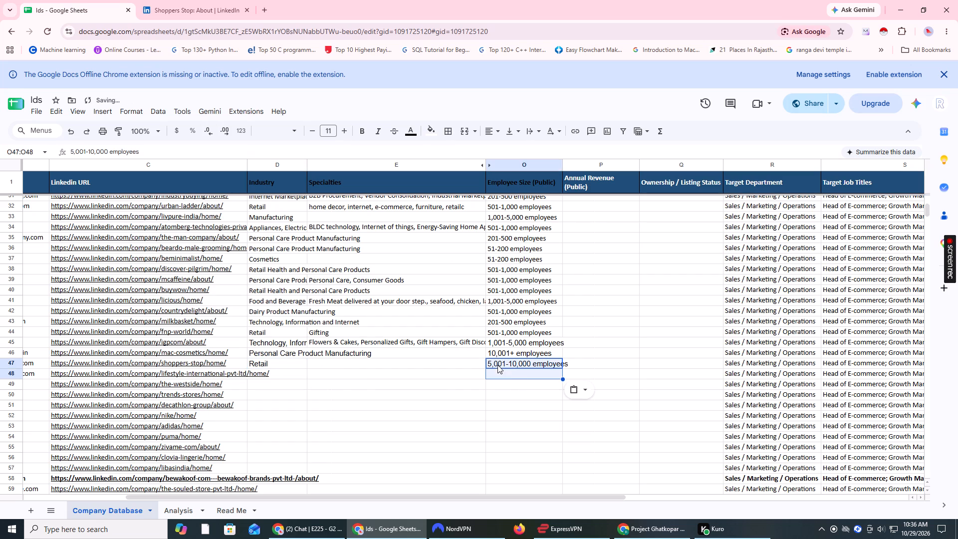
Copy the Shoppers Stop specialties, Retail, Hypermarkets, Department Stores, Bookstore, Airport retailing, from LinkedIn into its Specialties cell (E47).
click(173, 0)
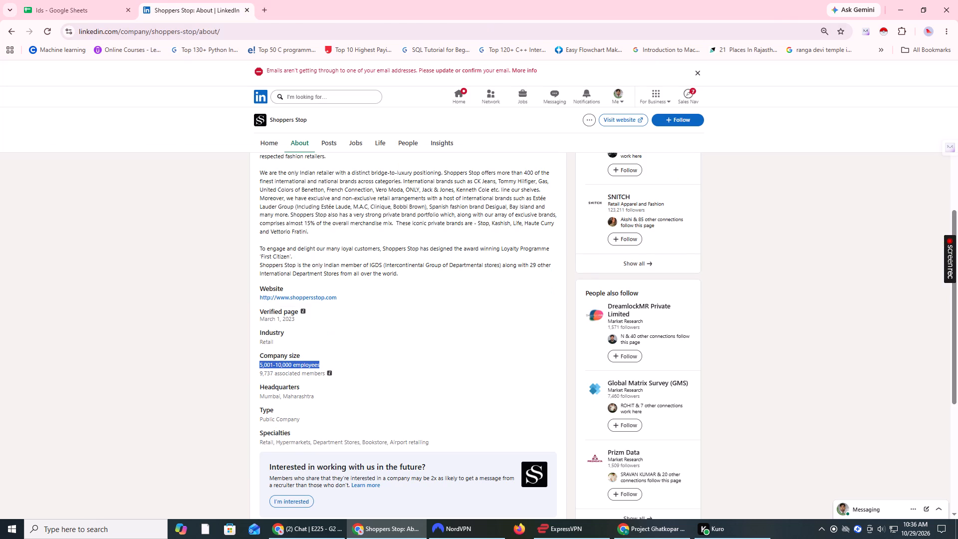
triple_click(302, 440)
key(ctrl+c)
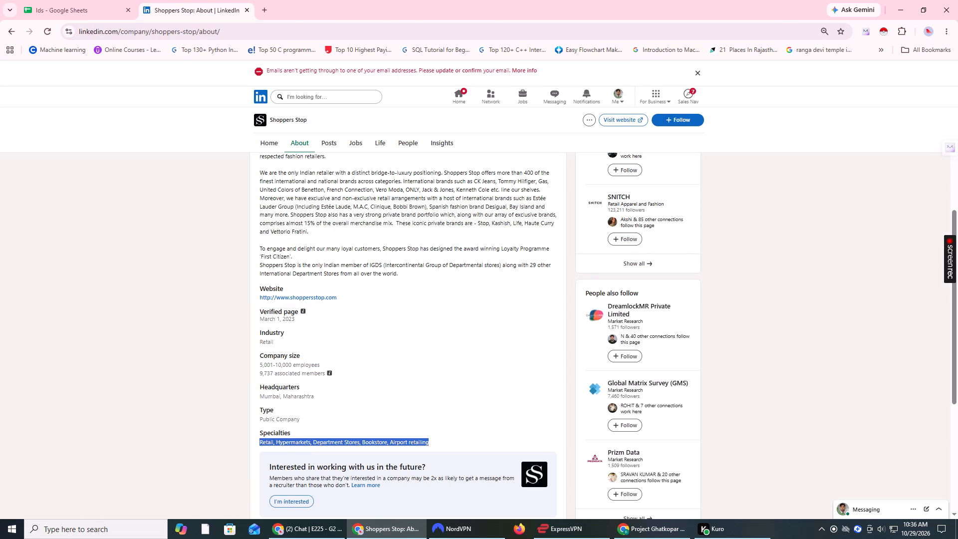
click(76, 0)
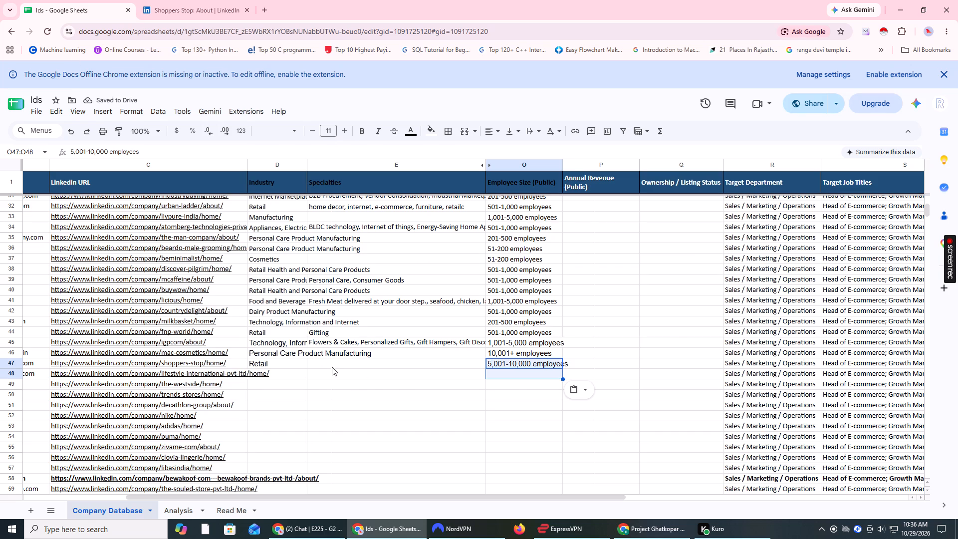
click(326, 364)
key(ctrl+v)
click(286, 378)
Open the LinkedIn About page of Lifestyle International from its URL in row 48, closing the Shoppers Stop page.
click(139, 371)
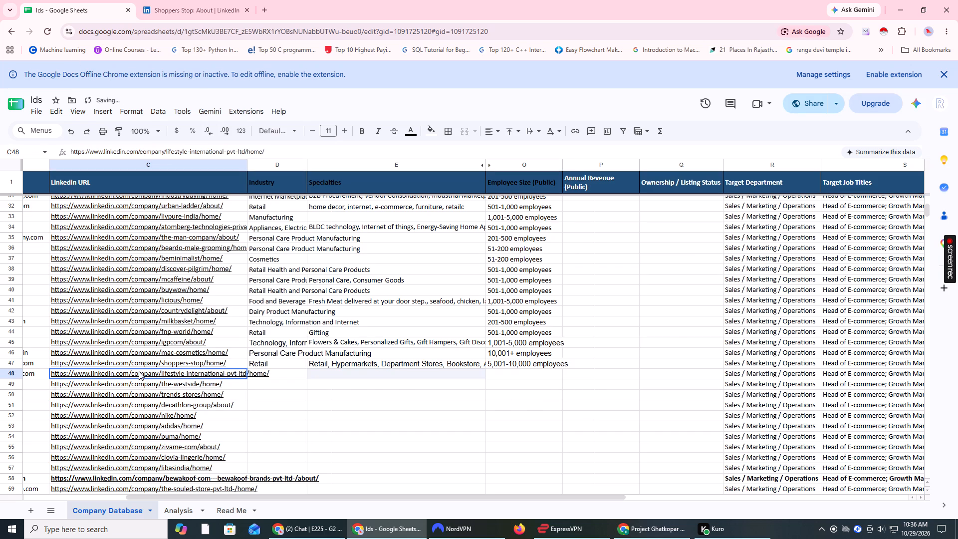
click(120, 392)
click(366, 9)
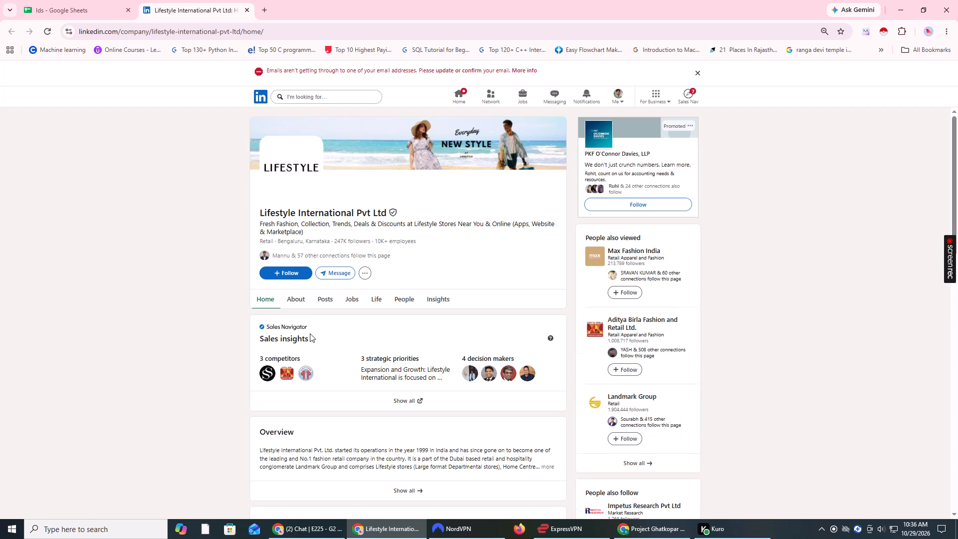
click(293, 298)
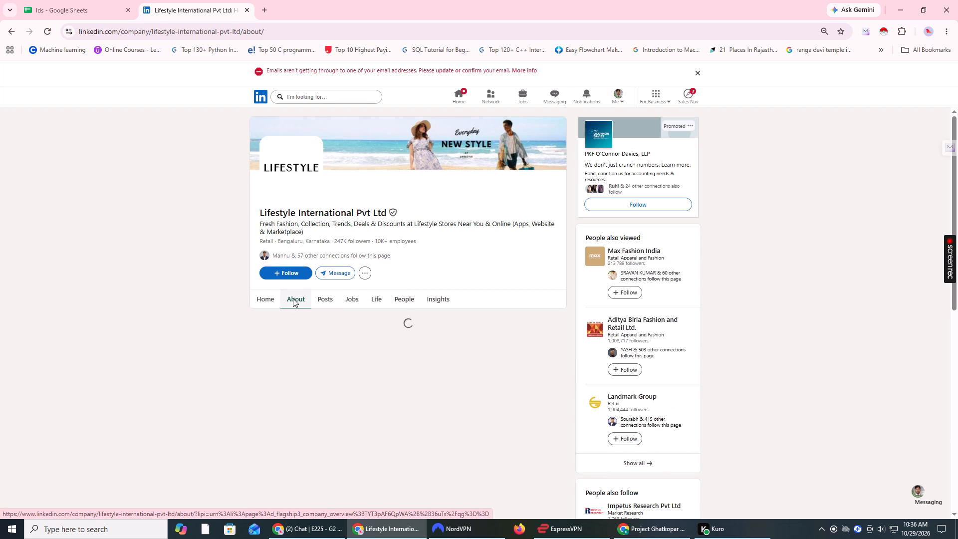
Copy the Lifestyle International industry, Retail, from LinkedIn into its Industry cell (D48).
scroll(329, 341, down, 4)
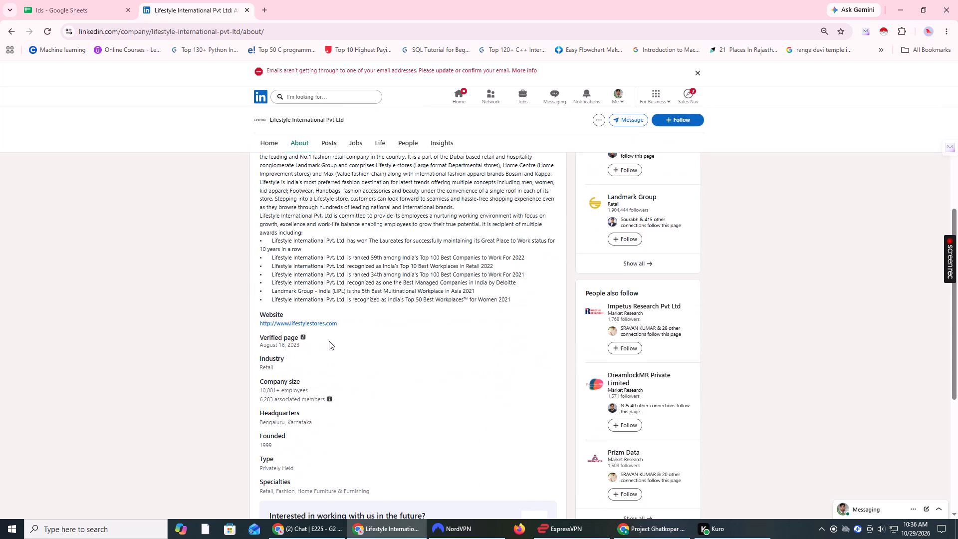
double_click(268, 369)
key(ctrl+c)
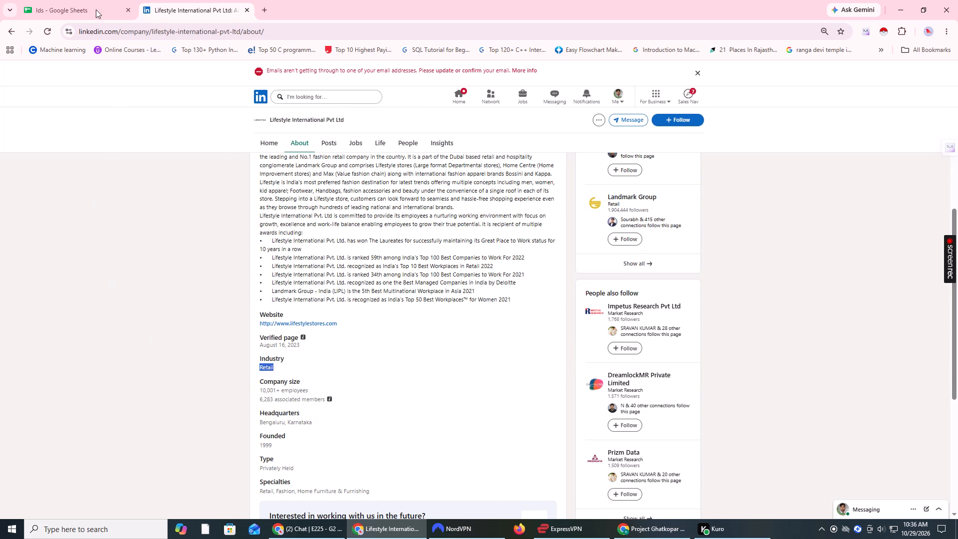
click(101, 0)
click(272, 373)
key(ctrl+v)
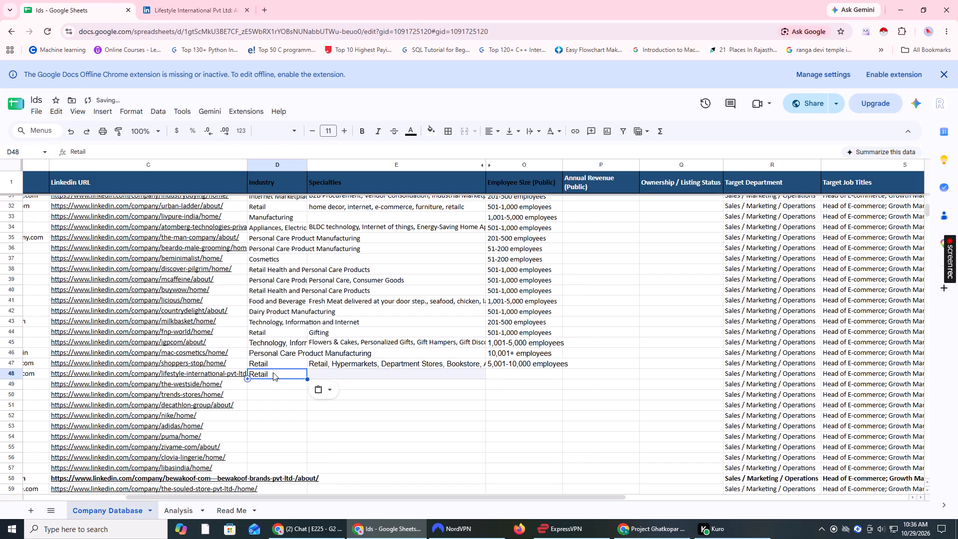
Copy the Lifestyle International company size, 10,001+ employees, from LinkedIn into its Employee Size (Public) cell (O48).
click(187, 0)
scroll(320, 390, down, 1)
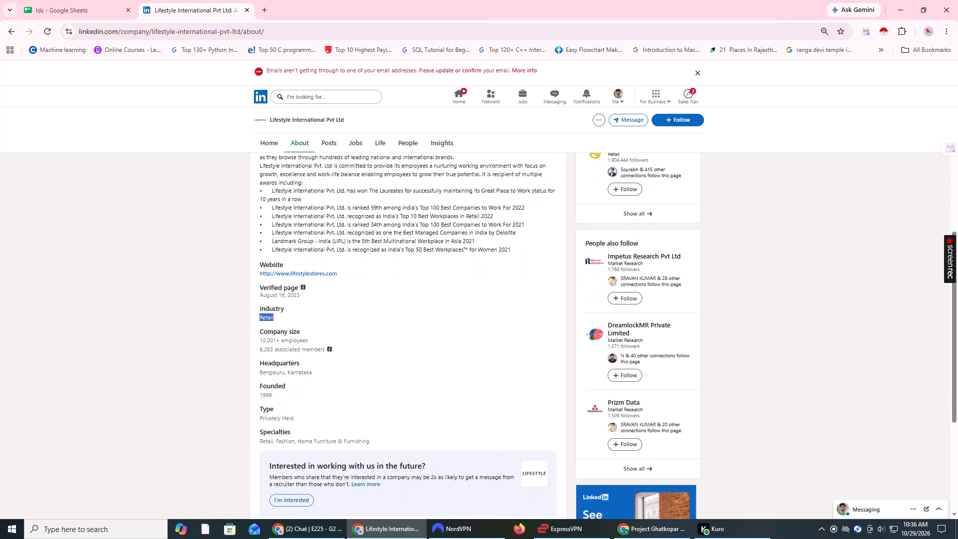
triple_click(276, 338)
key(ctrl+c)
click(95, 0)
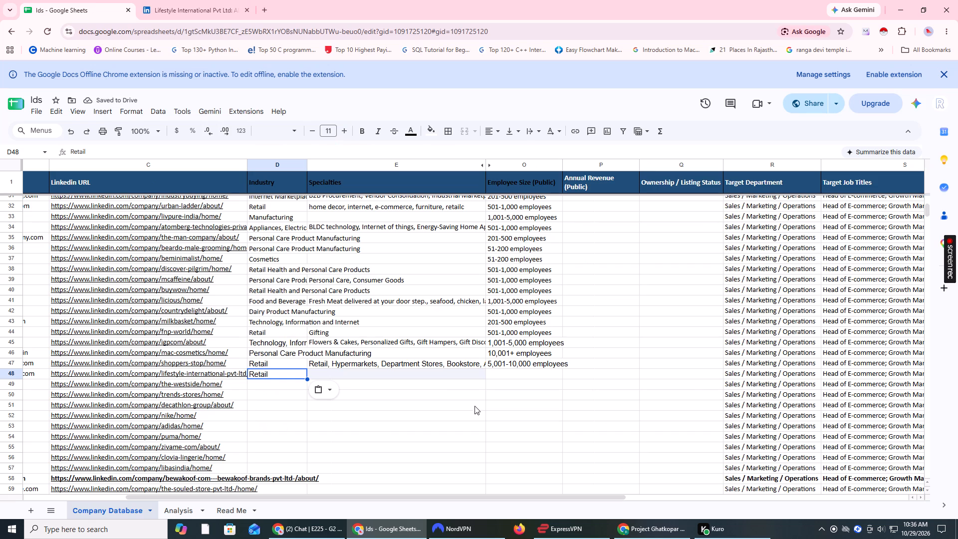
click(494, 371)
key(ctrl+v)
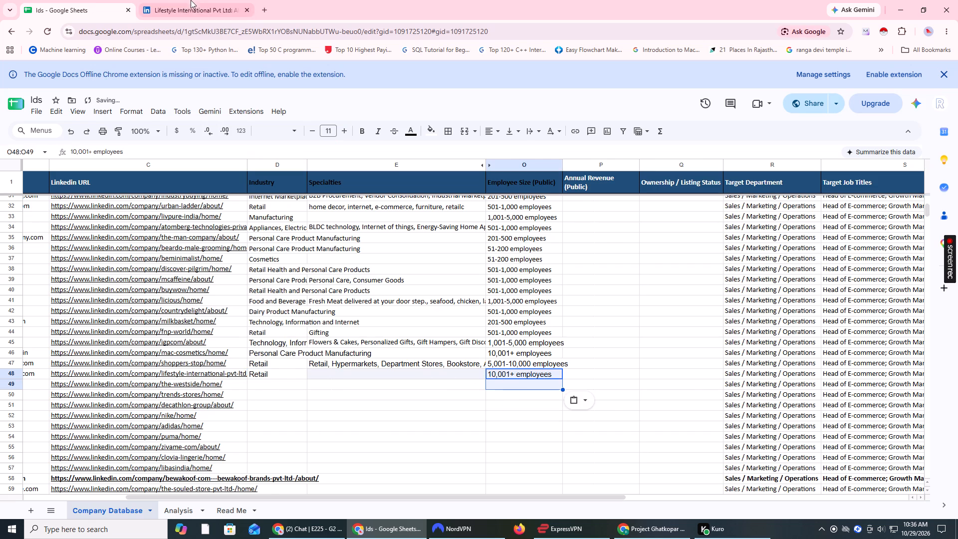
Copy the Lifestyle International specialties, Retail, Fashion, Home Furniture & Furnishing, from LinkedIn into its Specialties cell (E48).
click(202, 0)
triple_click(294, 440)
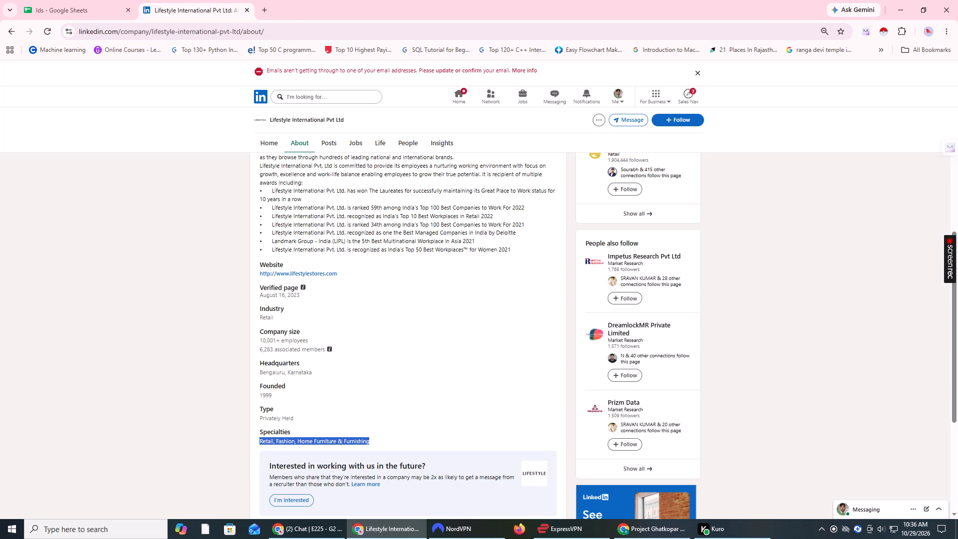
key(ctrl+c)
click(103, 0)
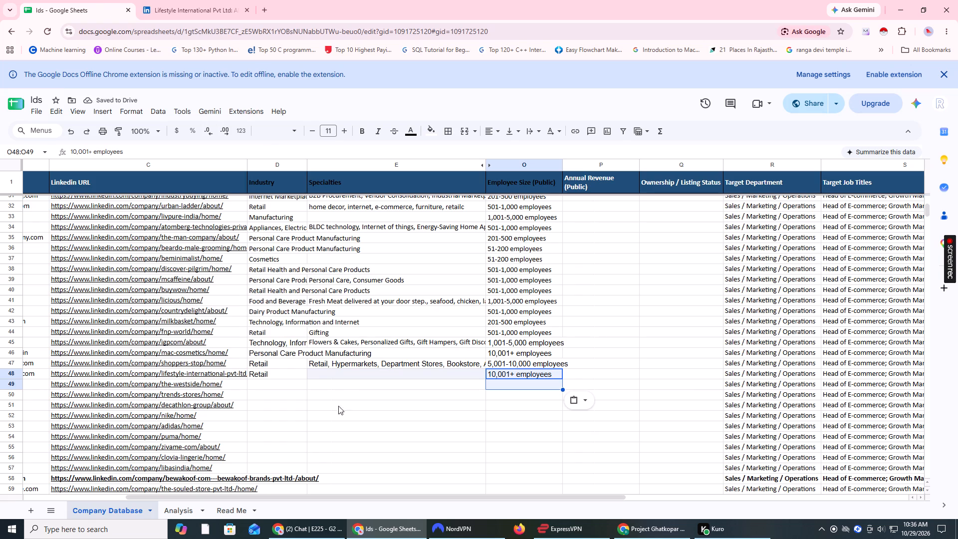
click(318, 372)
key(ctrl+v)
click(311, 402)
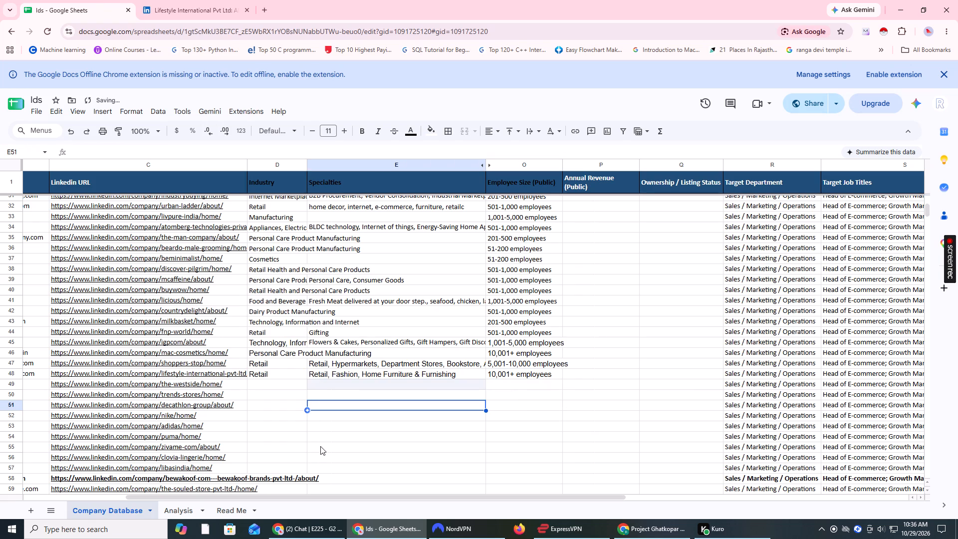
click(317, 447)
Close the Lifestyle page and open the LinkedIn About page of the westside from its URL in row 49.
scroll(332, 433, down, 1)
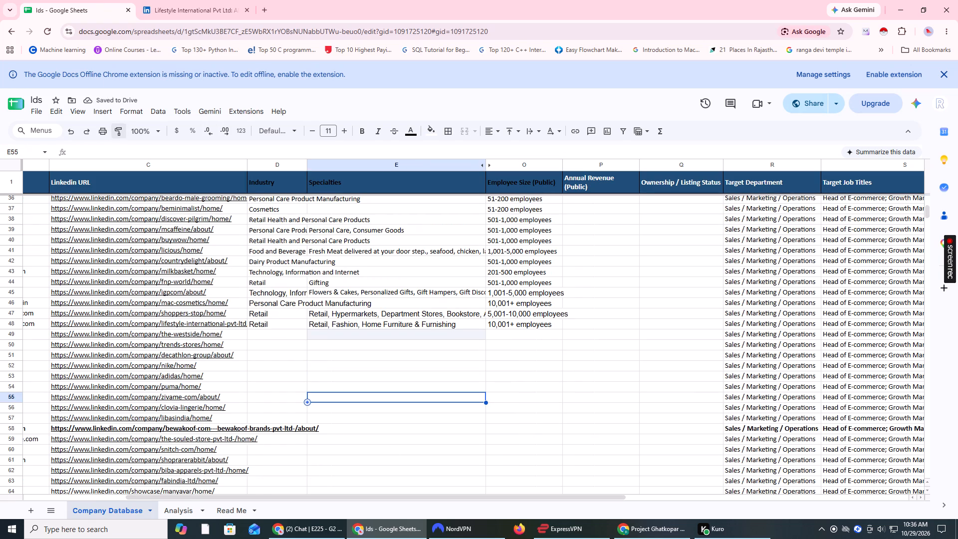
click(246, 7)
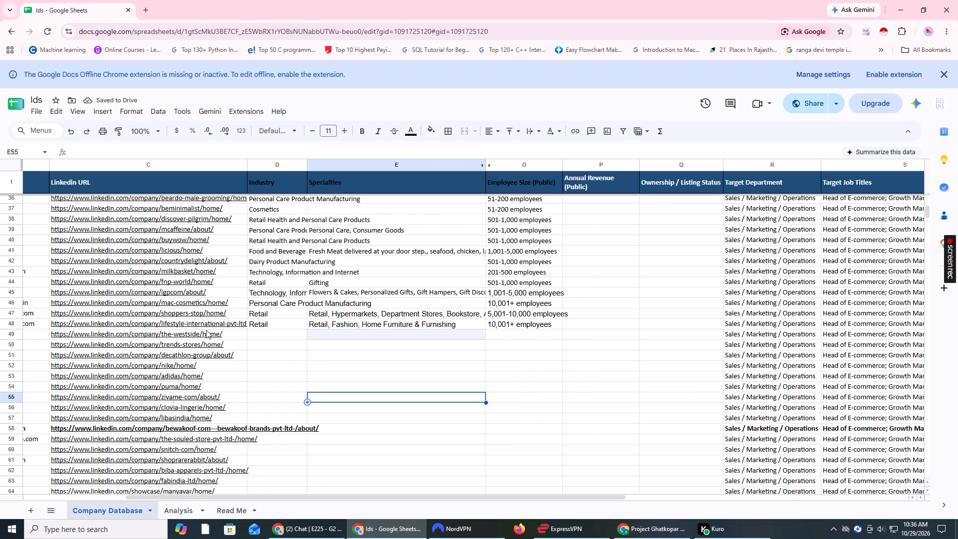
click(200, 333)
click(136, 351)
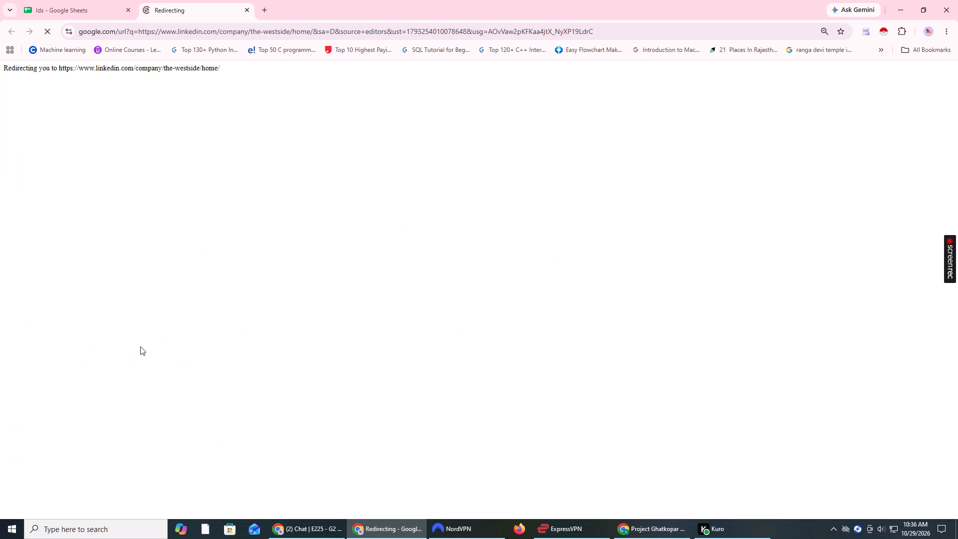
click(80, 0)
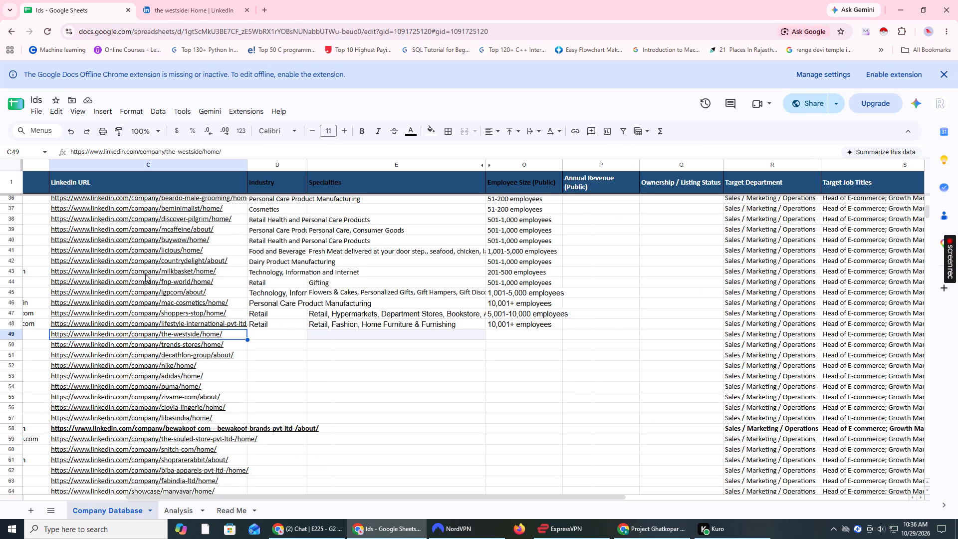
click(204, 0)
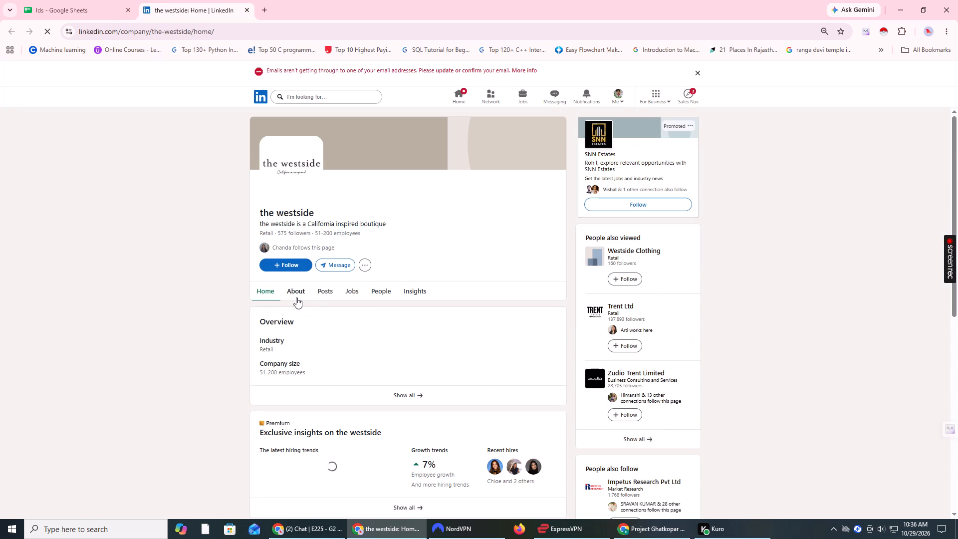
click(296, 297)
Copy the westside industry, Retail, from LinkedIn into its Industry cell (D49).
scroll(294, 290, down, 4)
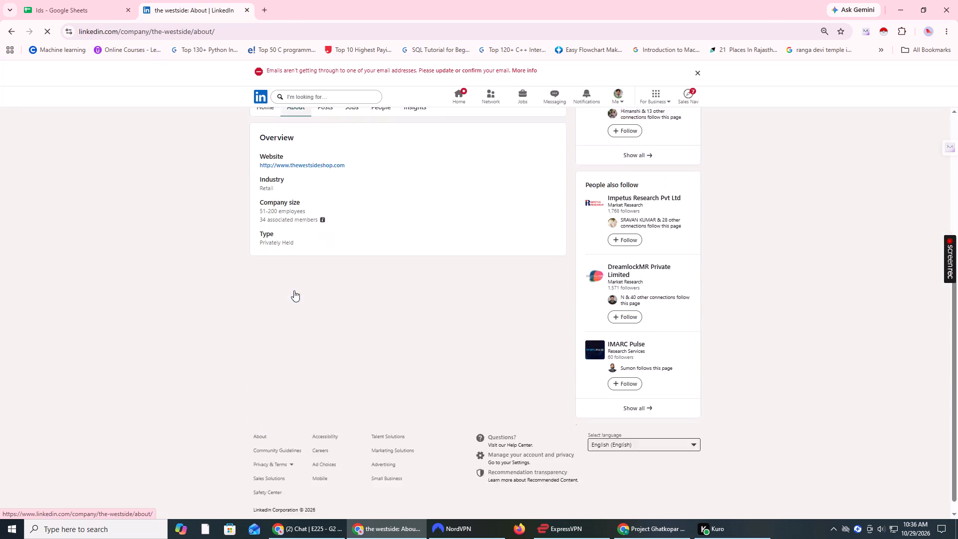
scroll(294, 290, up, 1)
double_click(265, 226)
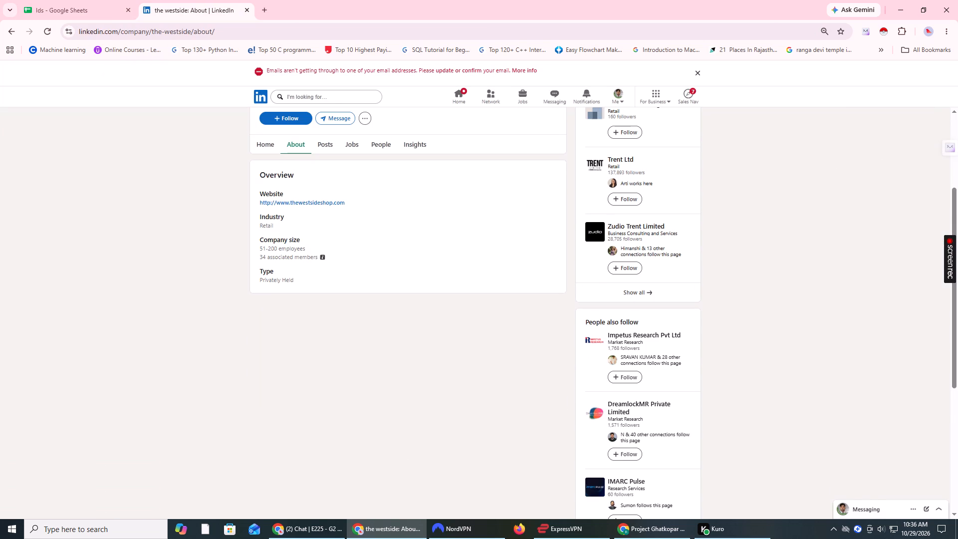
key(ctrl+c)
click(28, 0)
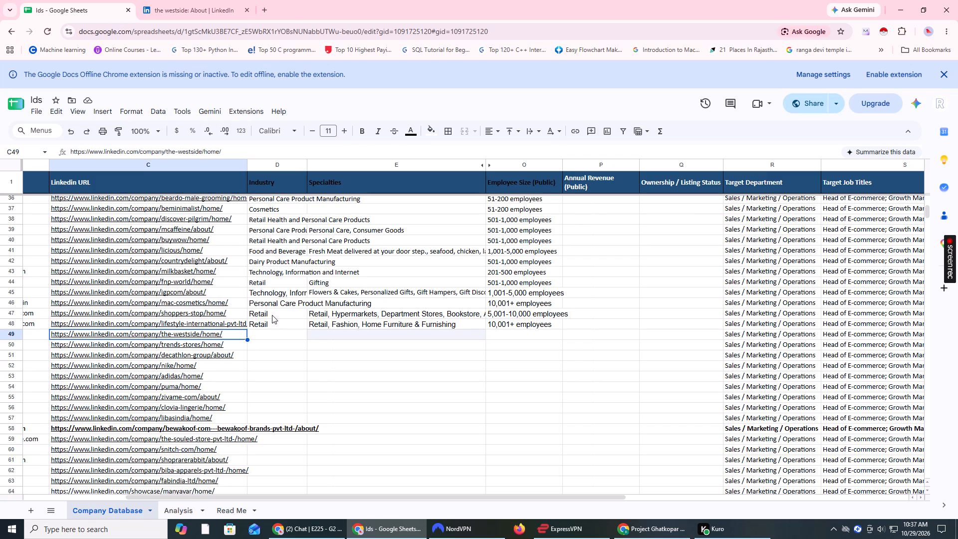
click(254, 333)
key(ctrl+v)
Copy the westside company size, 51-200 employees, from LinkedIn into its Employee Size (Public) cell (O49).
click(185, 0)
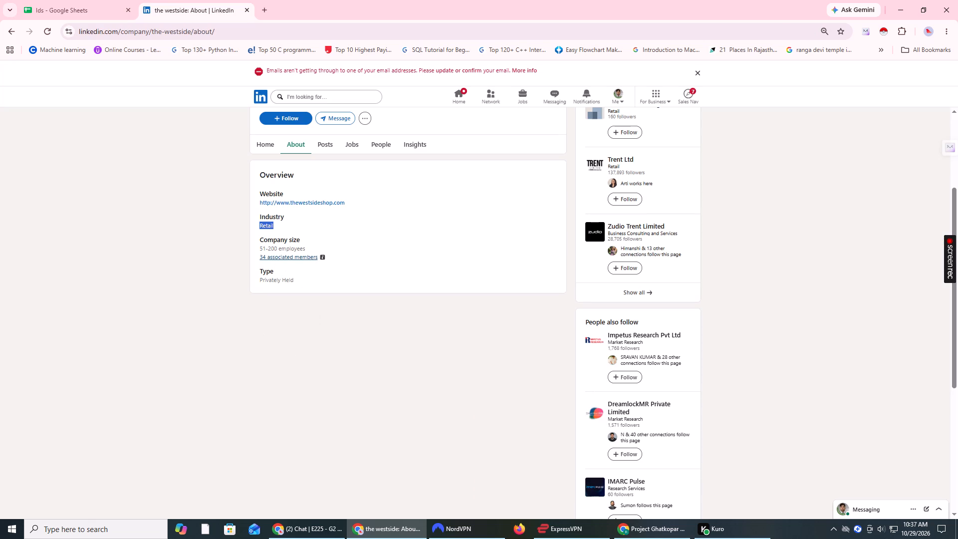
triple_click(274, 248)
key(ctrl+c)
click(74, 0)
click(501, 336)
key(ctrl+v)
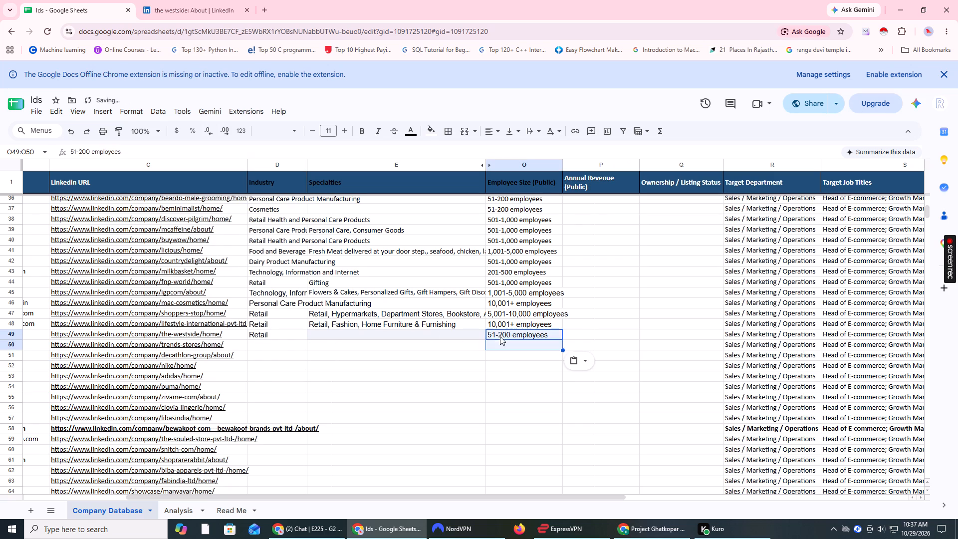
click(263, 361)
Open the LinkedIn About page of TRENDS from its URL in row 50, closing the westside page.
click(186, 346)
click(138, 362)
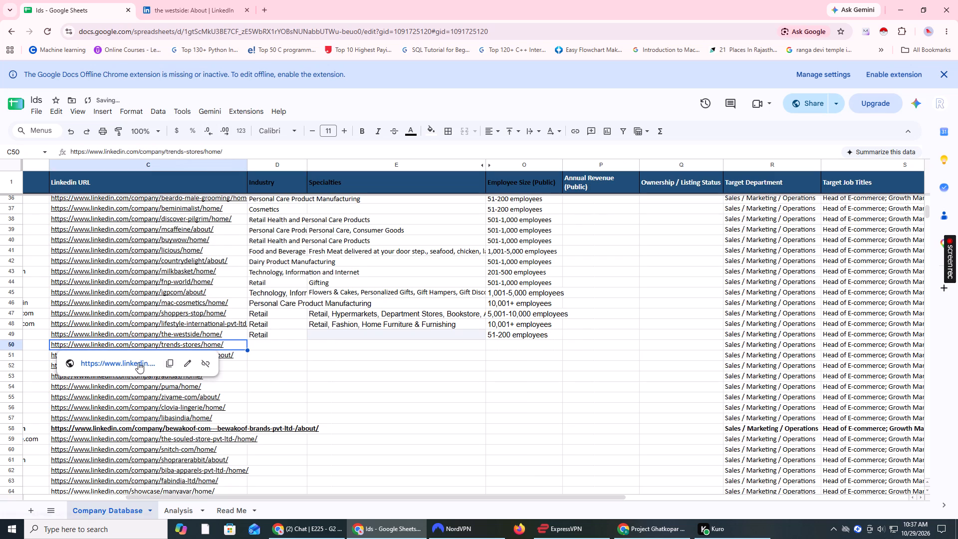
click(367, 10)
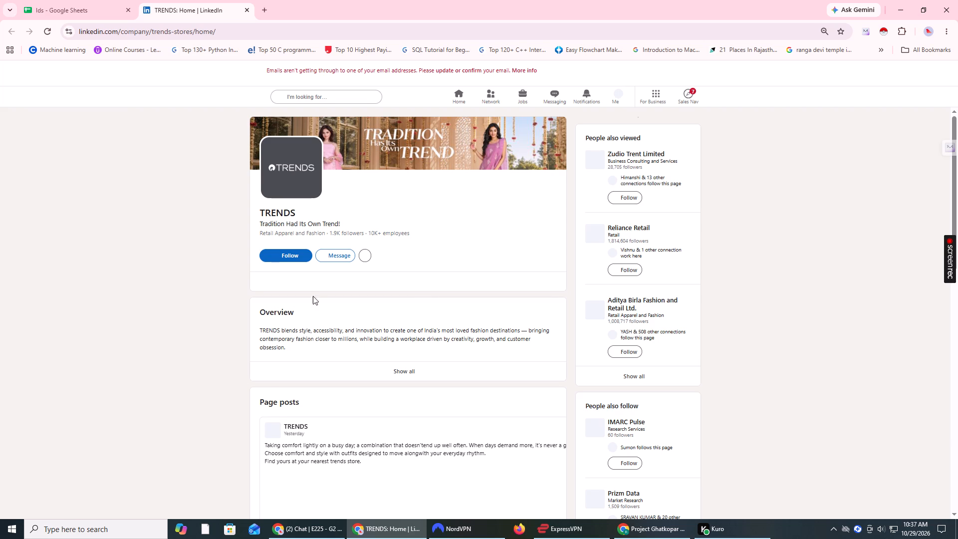
click(291, 286)
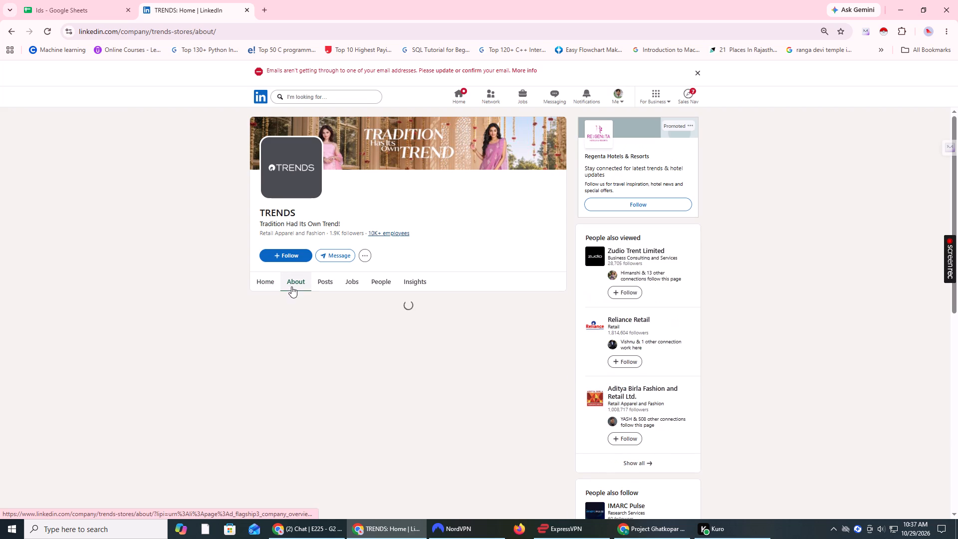
Copy the TRENDS industry, Retail Apparel and Fashion, from LinkedIn into its Industry cell (D50).
scroll(291, 286, down, 5)
scroll(291, 286, up, 2)
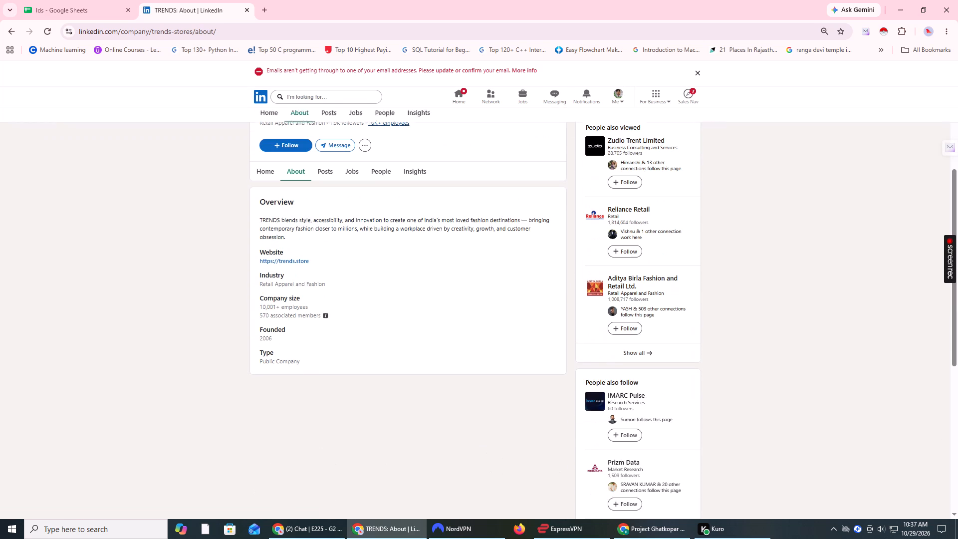
triple_click(277, 281)
key(ctrl+c)
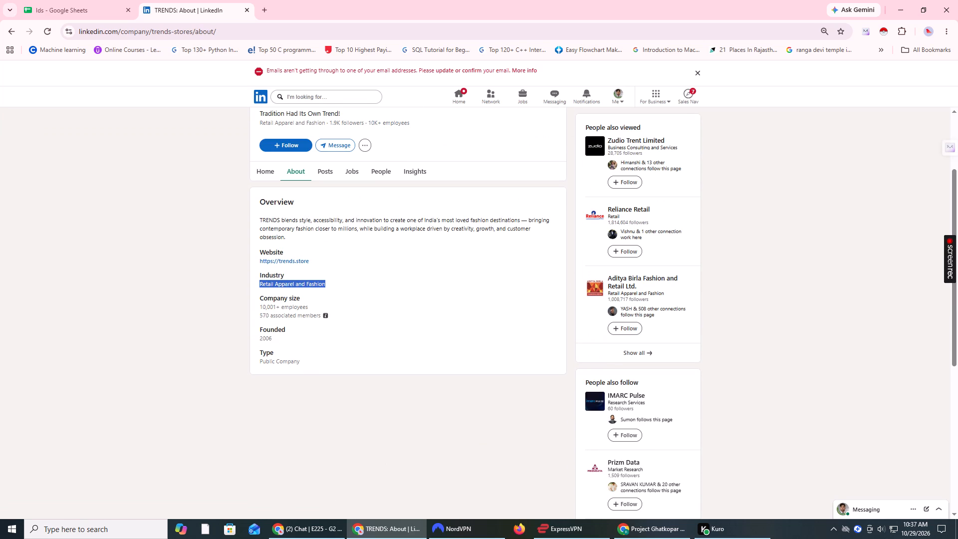
click(65, 0)
click(273, 342)
key(ctrl+v)
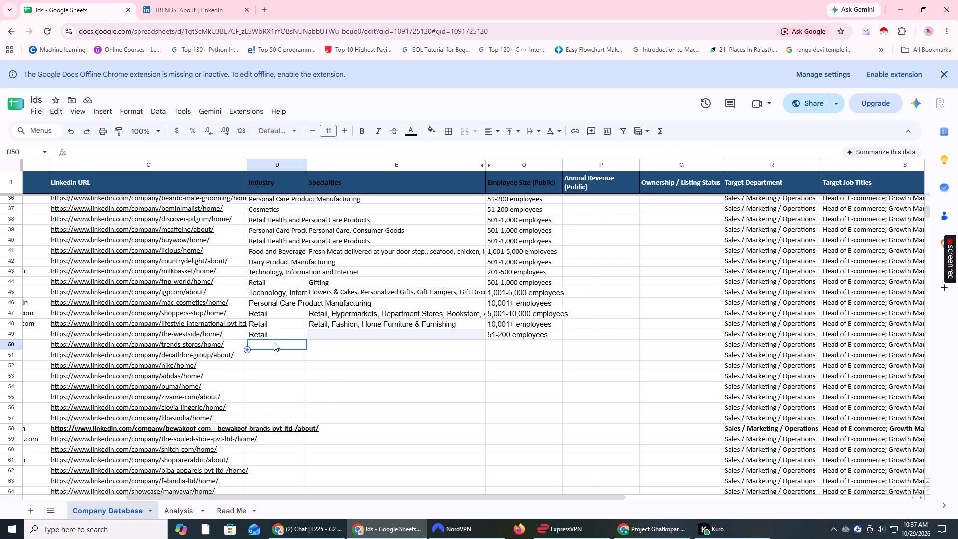
Copy the TRENDS company size, 10,001+ employees, from LinkedIn into its Employee Size (Public) cell (O50).
click(179, 0)
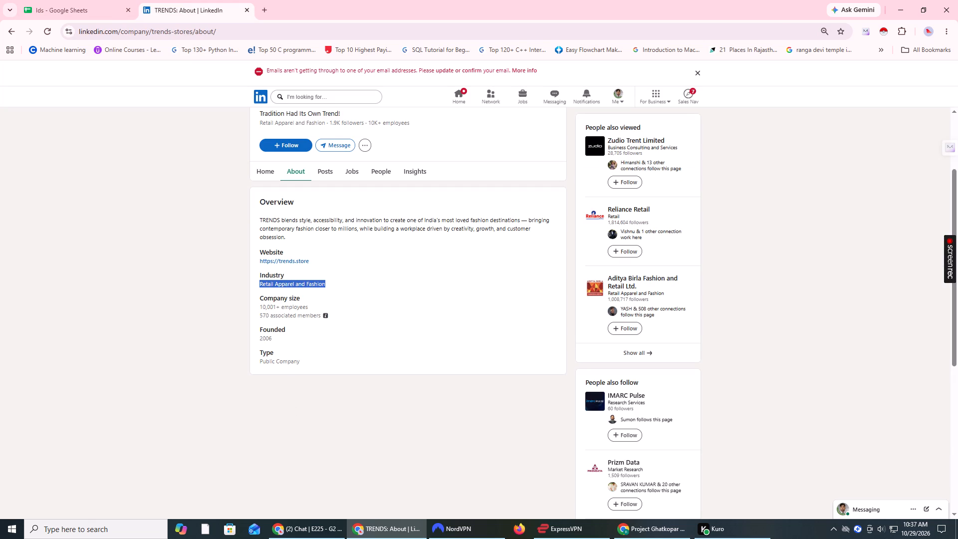
triple_click(269, 308)
key(ctrl+c)
click(88, 0)
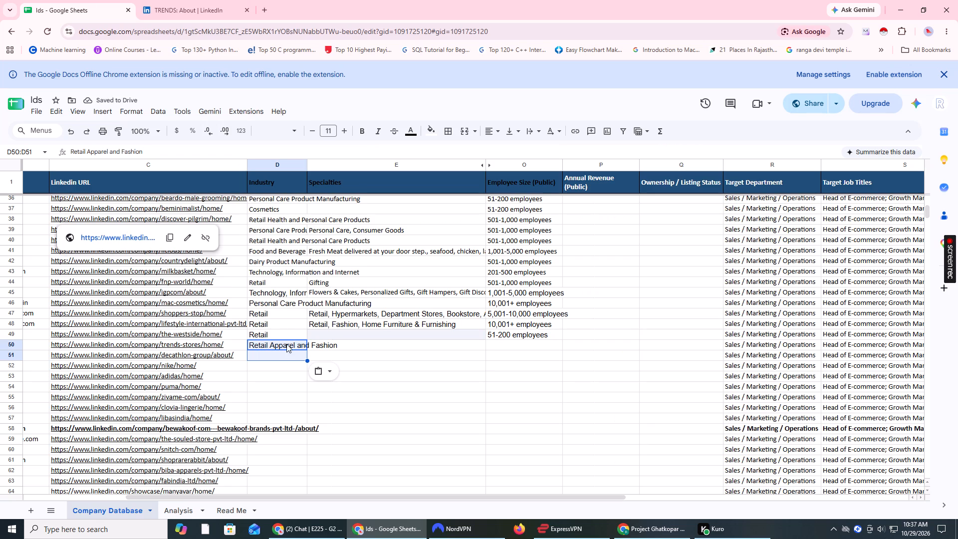
click(501, 343)
key(ctrl+v)
click(345, 347)
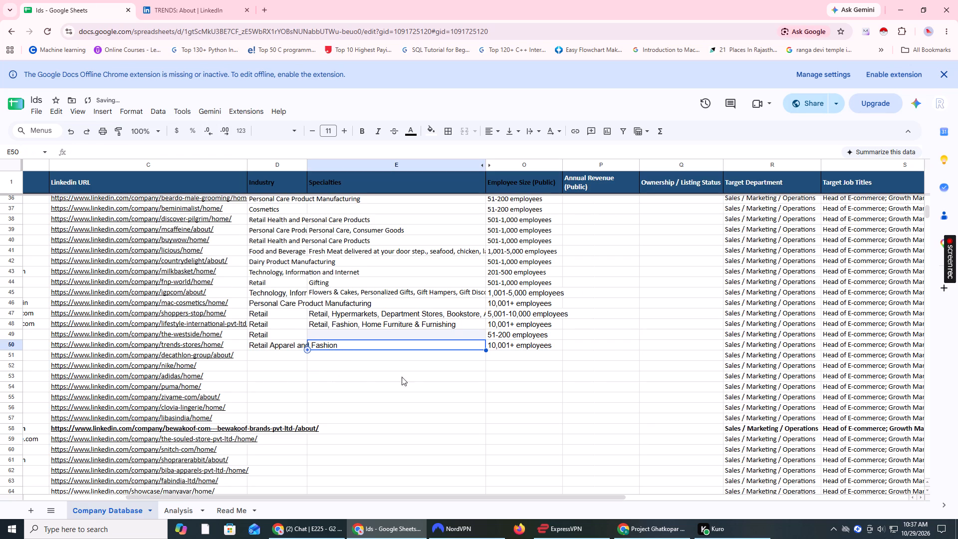
Open the LinkedIn About page of Decathlon from its URL in row 51, closing the TRENDS page.
scroll(261, 368, down, 1)
click(212, 308)
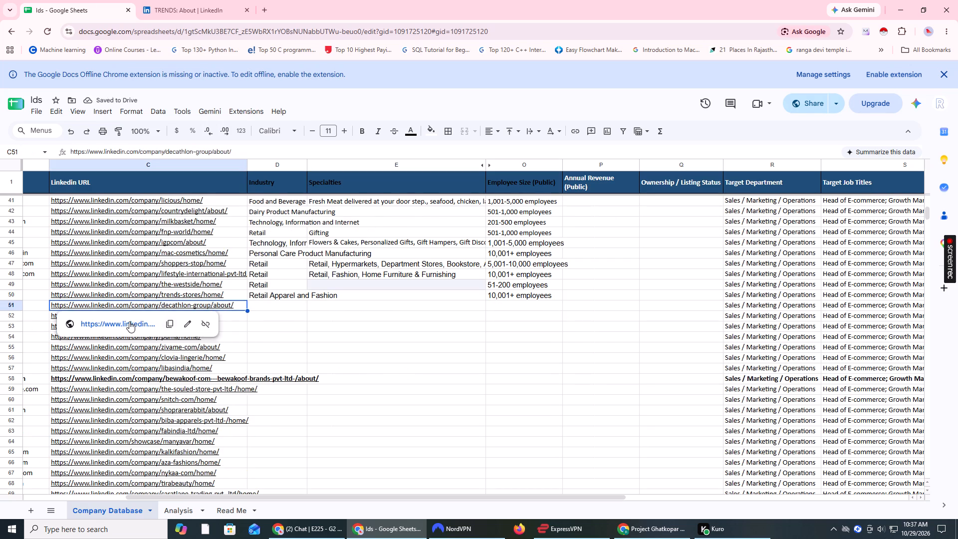
click(129, 321)
click(368, 11)
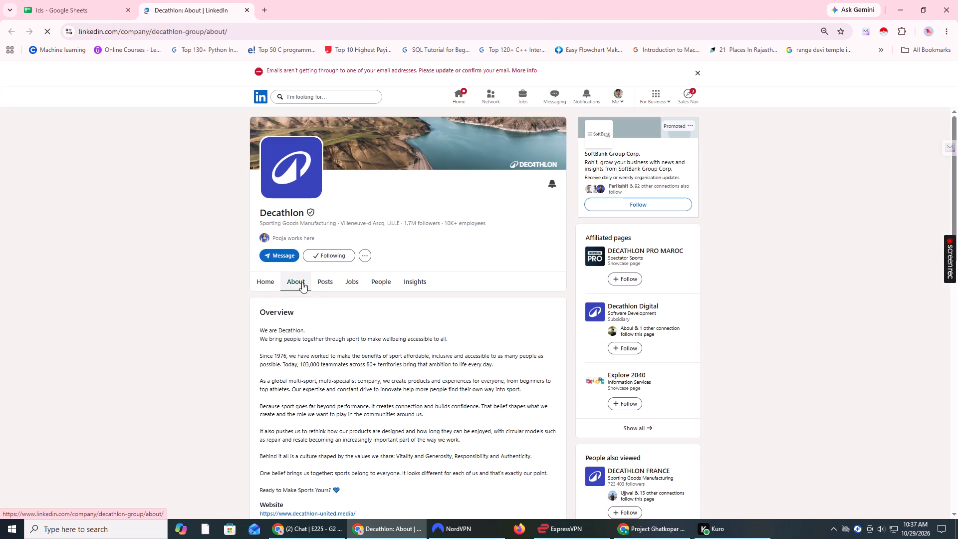
click(298, 283)
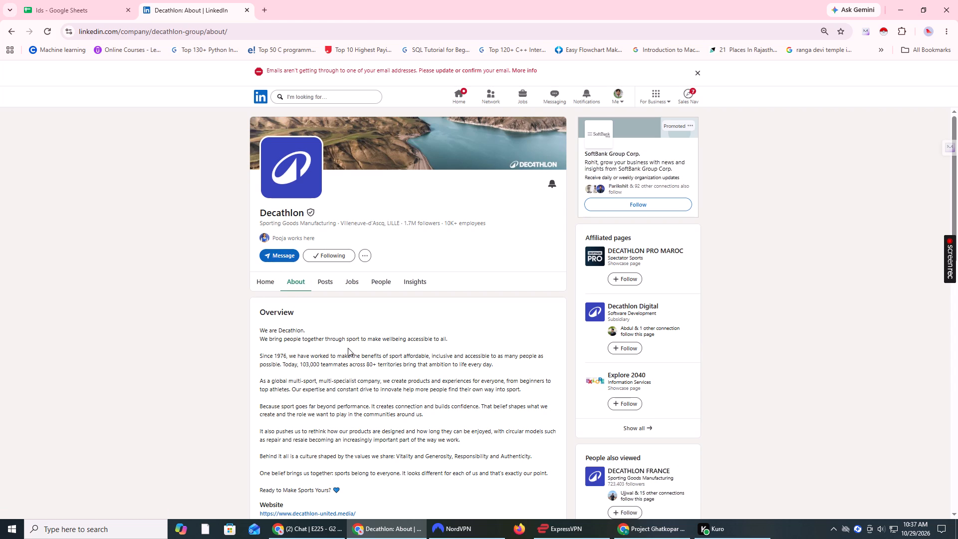
Copy the Decathlon industry, Sporting Goods Manufacturing, from LinkedIn into its Industry cell (D51).
scroll(351, 340, down, 5)
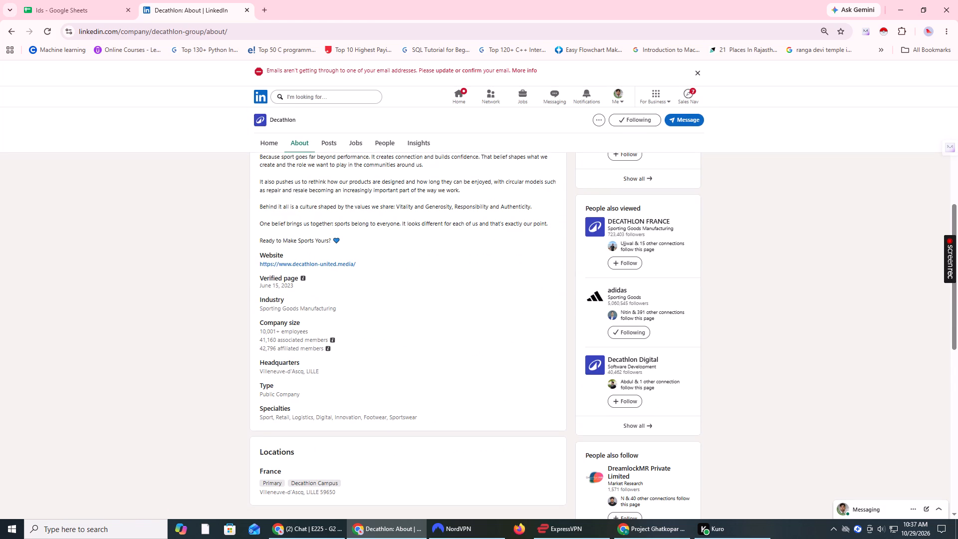
triple_click(292, 312)
key(ctrl+c)
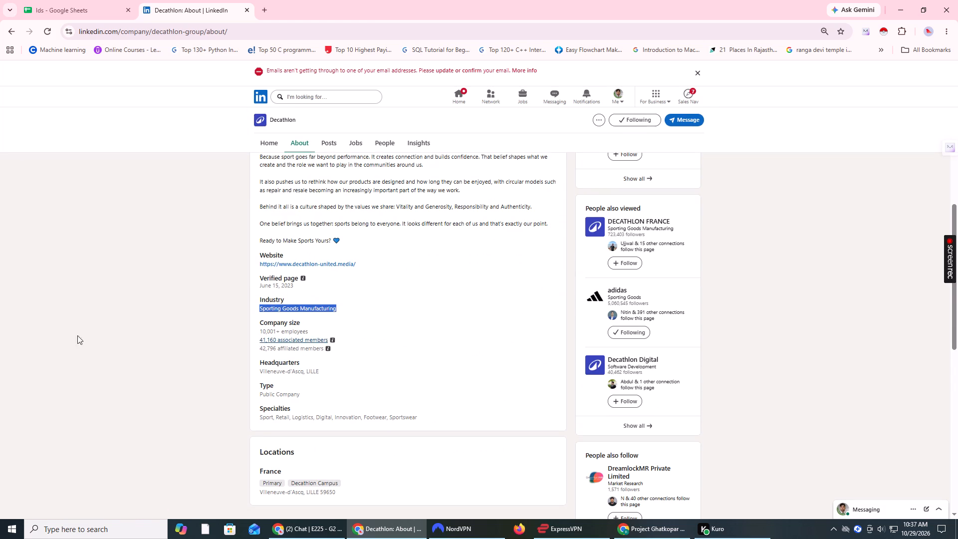
click(27, 0)
click(268, 305)
key(ctrl+v)
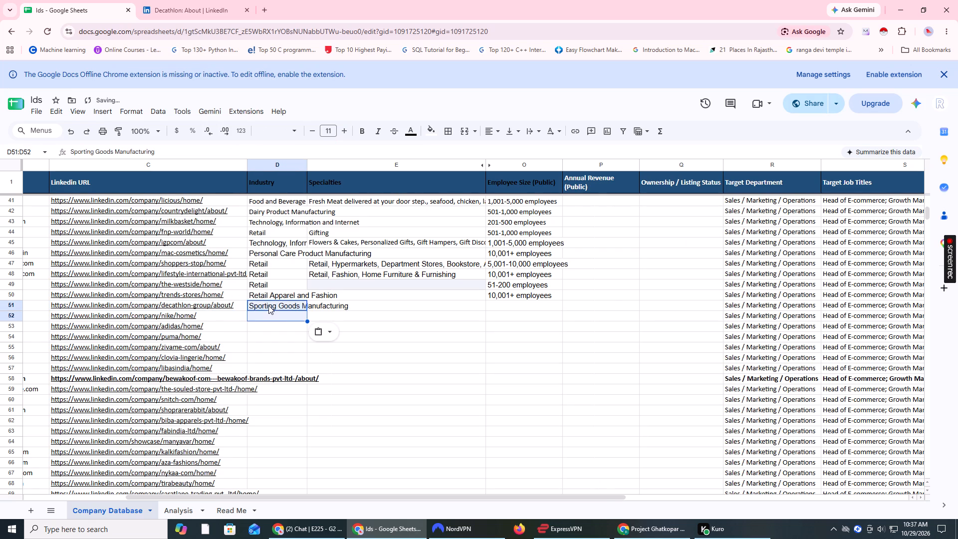
Copy the Decathlon specialties, Sport, Retail, Logistics, Digital, Innovation, Footwear, Sportswear, from LinkedIn and return to the spreadsheet.
click(178, 0)
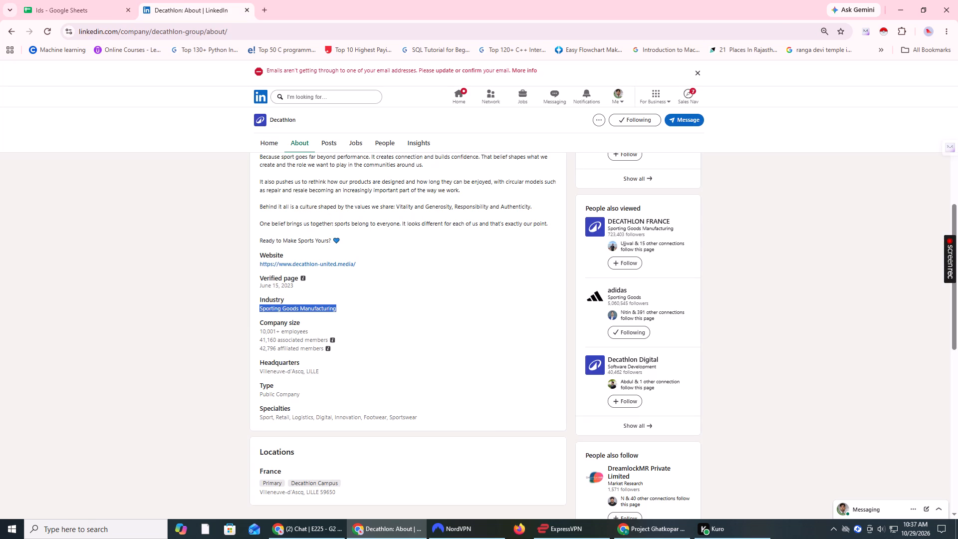
triple_click(281, 418)
click(281, 418)
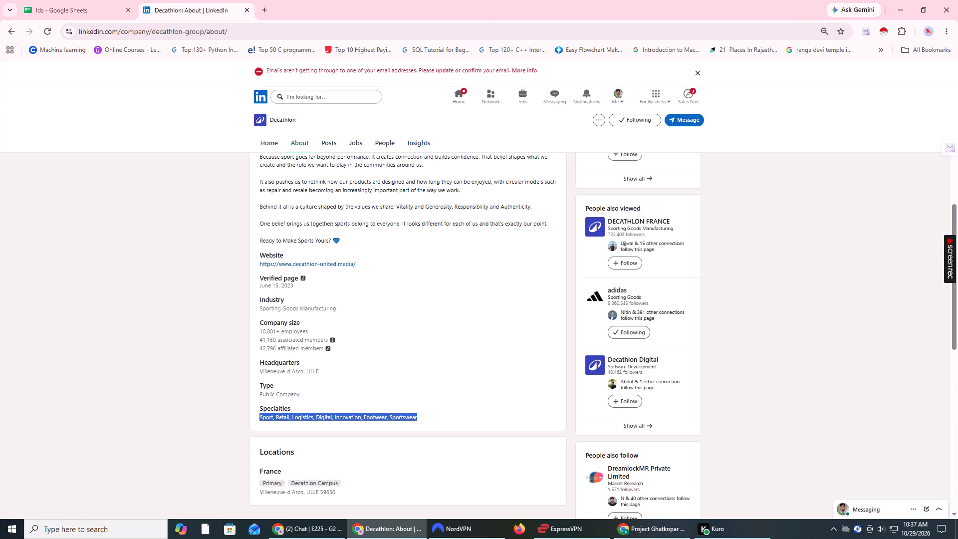
key(ctrl+c)
click(87, 0)
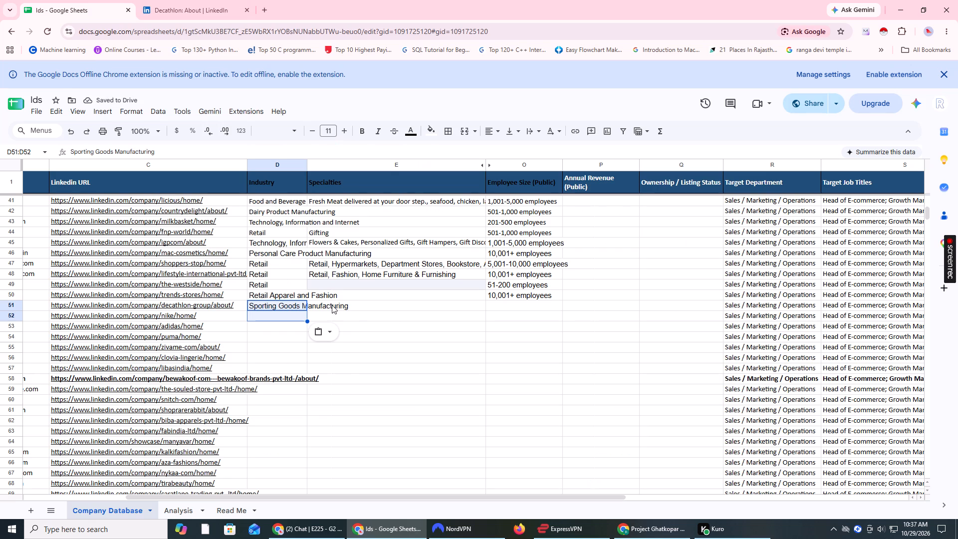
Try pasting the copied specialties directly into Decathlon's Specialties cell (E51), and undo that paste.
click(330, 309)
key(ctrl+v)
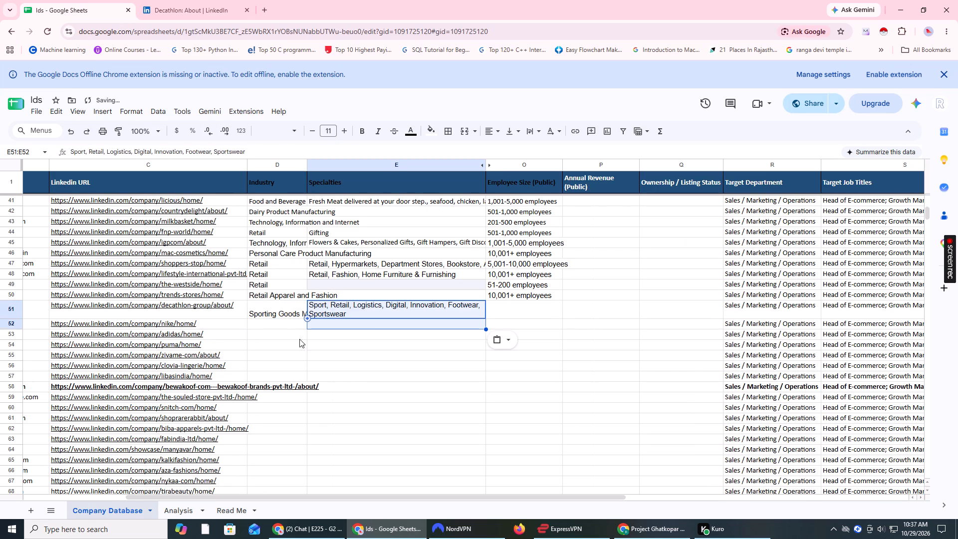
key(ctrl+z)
Strip the copied specialties to plain text through a blank new tab and enter them in Decathlon's Specialties cell (E51).
click(265, 7)
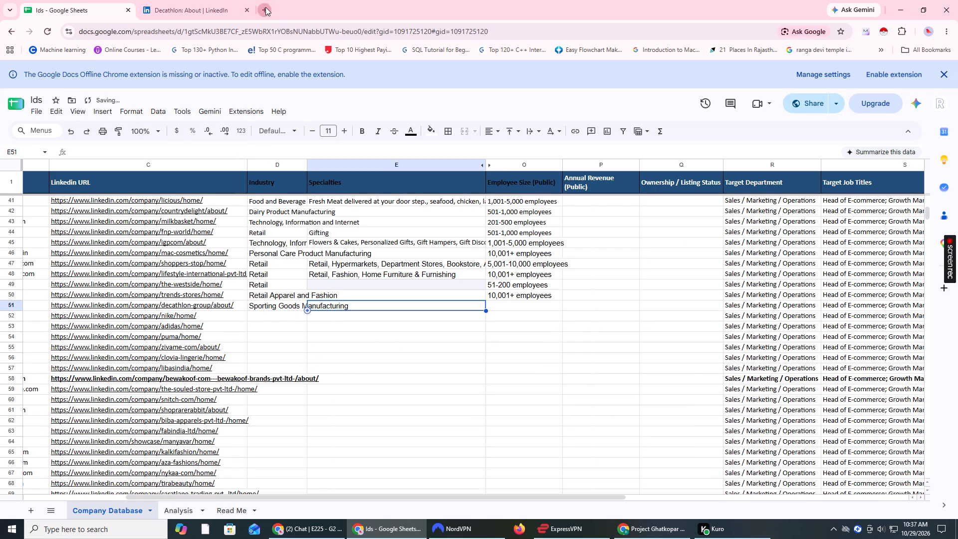
key(ctrl+v)
key(ctrl+a)
key(ctrl+x)
click(89, 0)
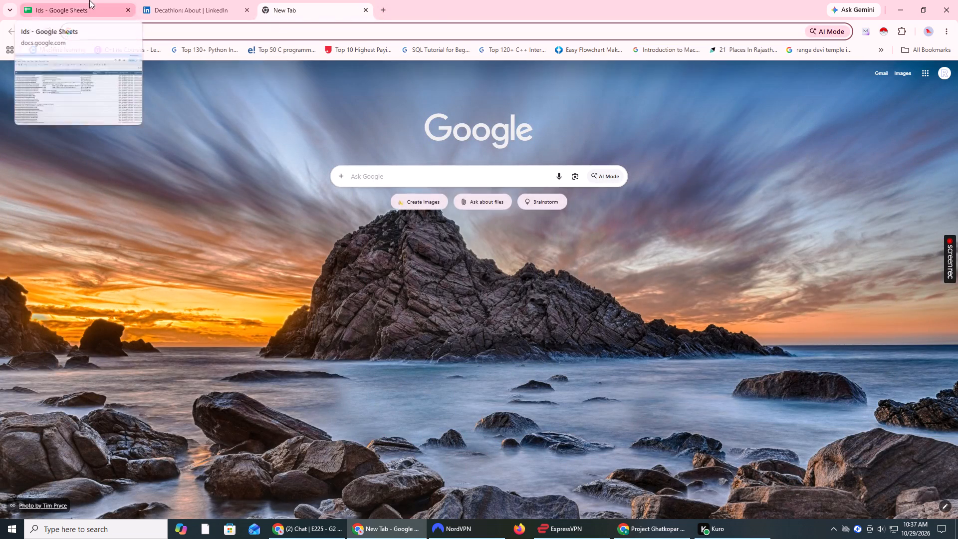
double_click(342, 306)
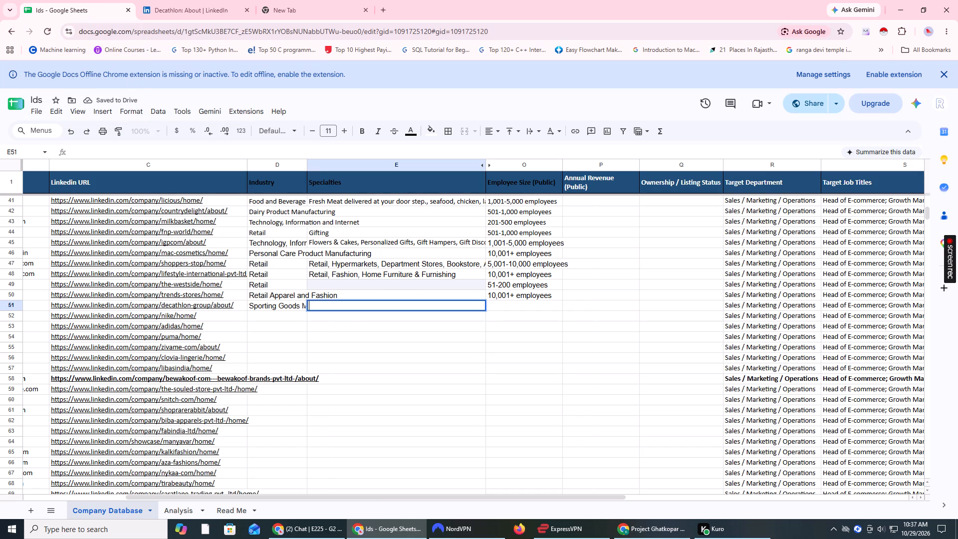
key(ctrl+v)
key(Return)
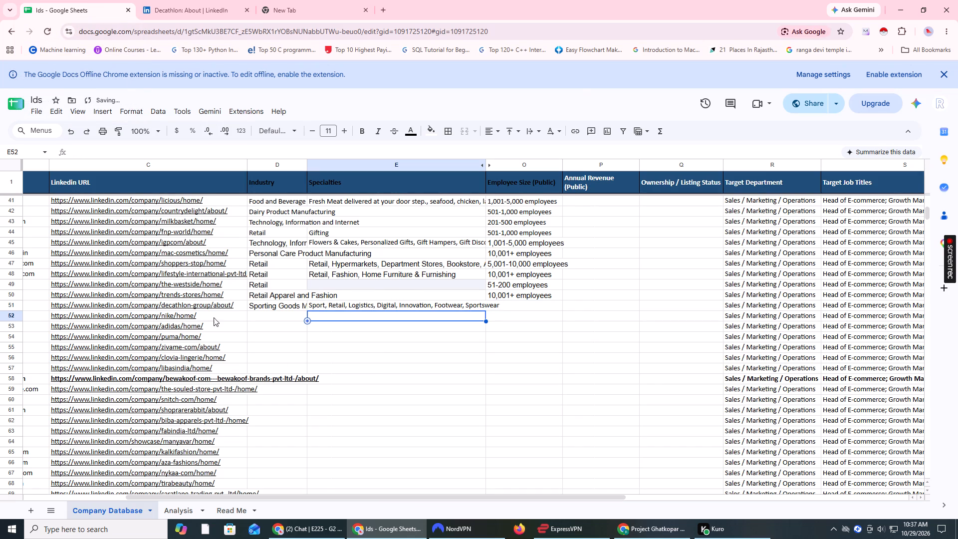
Copy the Decathlon company size, 10,001+ employees, from LinkedIn into its Employee Size cell (O51).
click(206, 0)
triple_click(273, 332)
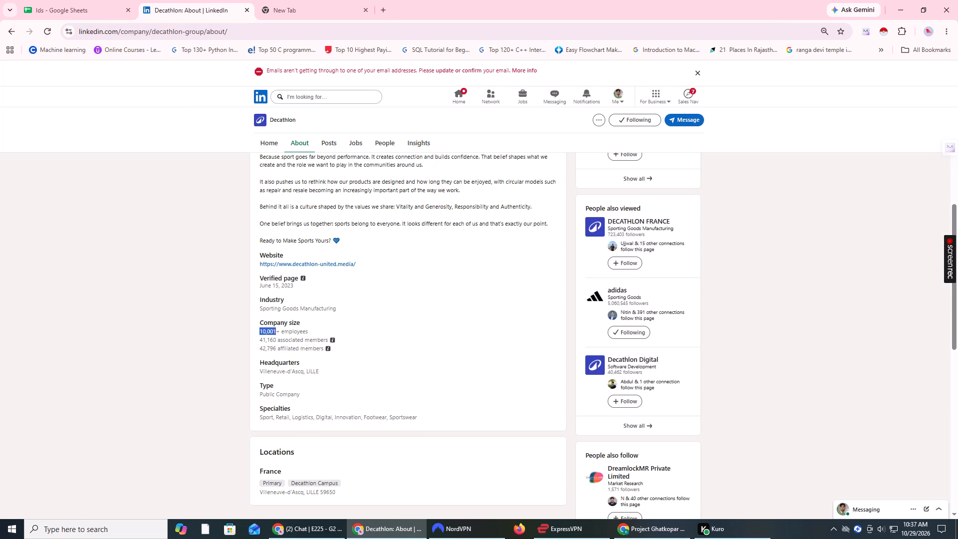
key(ctrl+c)
click(88, 0)
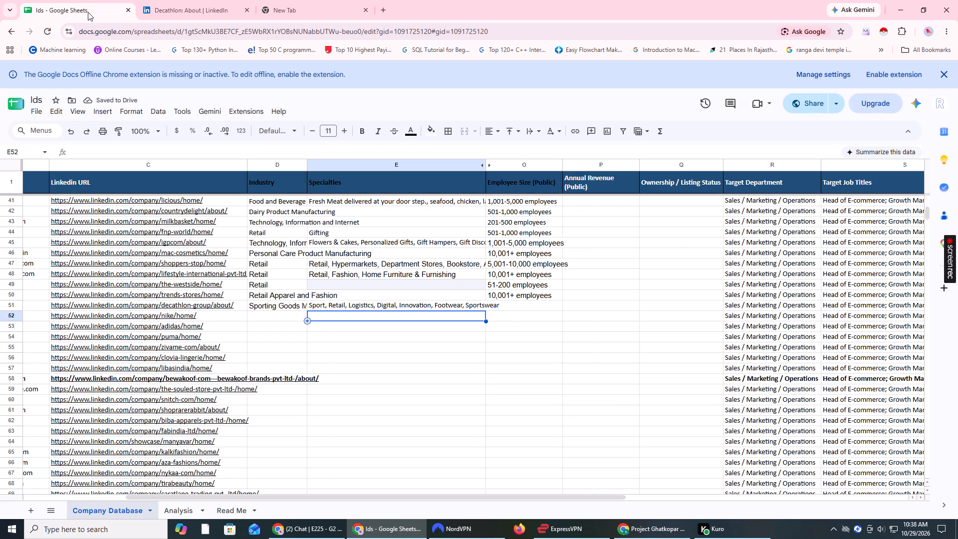
click(497, 308)
key(ctrl+v)
click(419, 331)
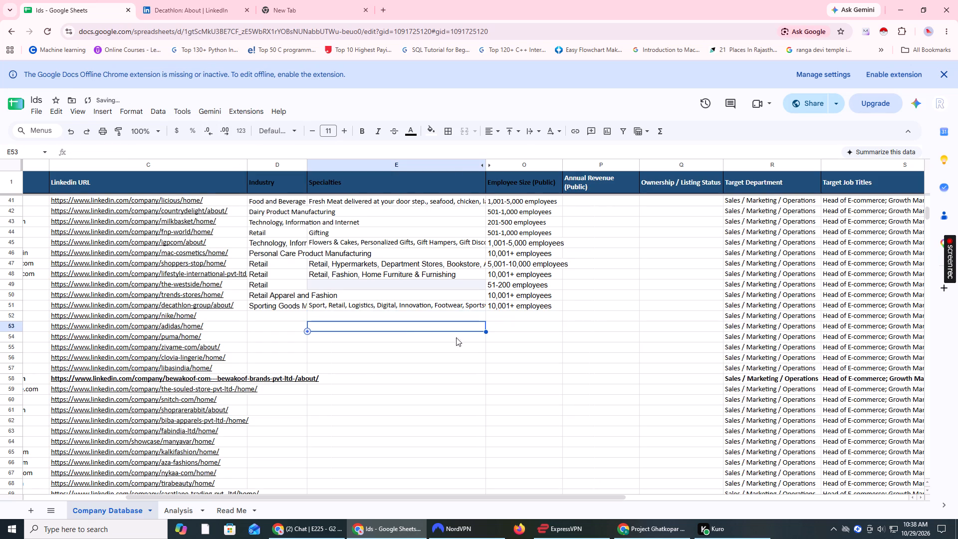
Open Nike's LinkedIn About page from its URL in C52, closing the Decathlon and blank tabs.
click(170, 313)
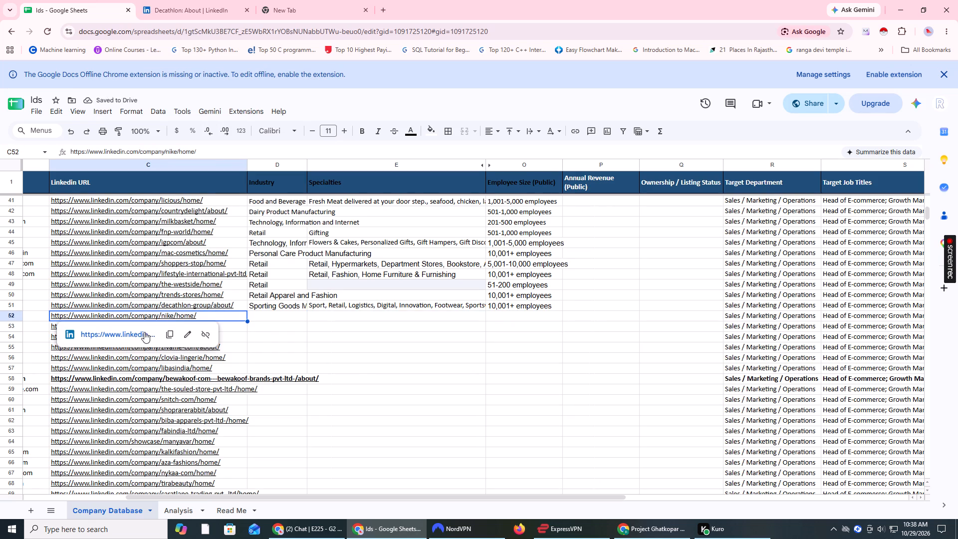
click(144, 333)
click(368, 8)
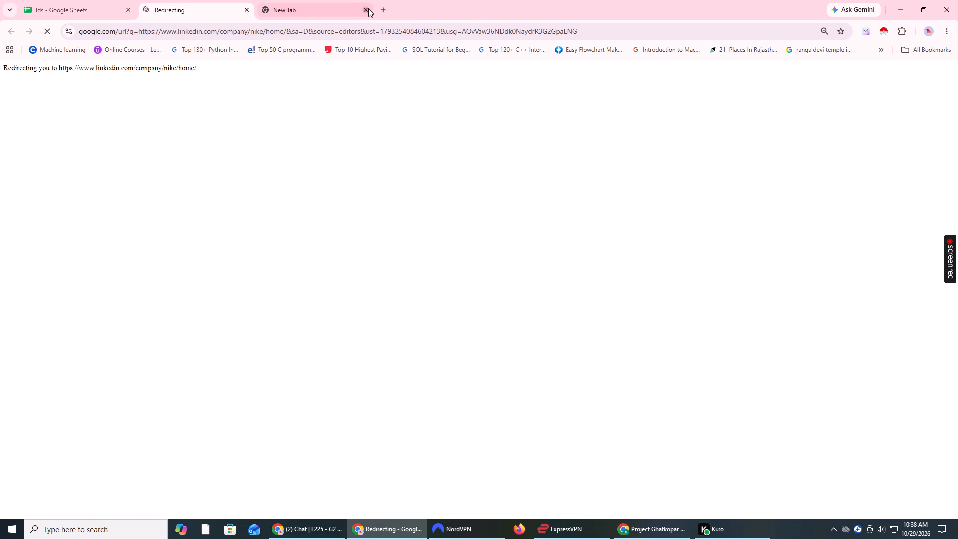
click(368, 8)
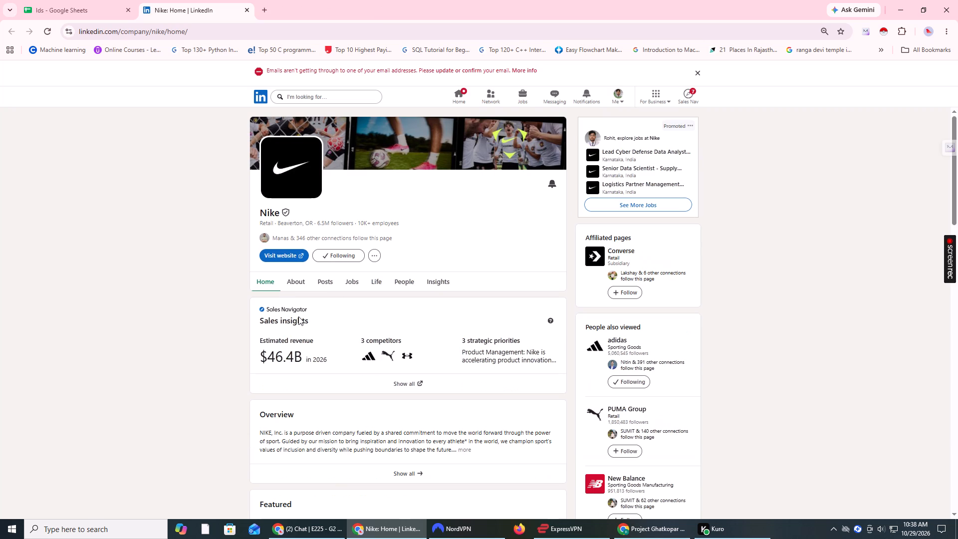
click(303, 285)
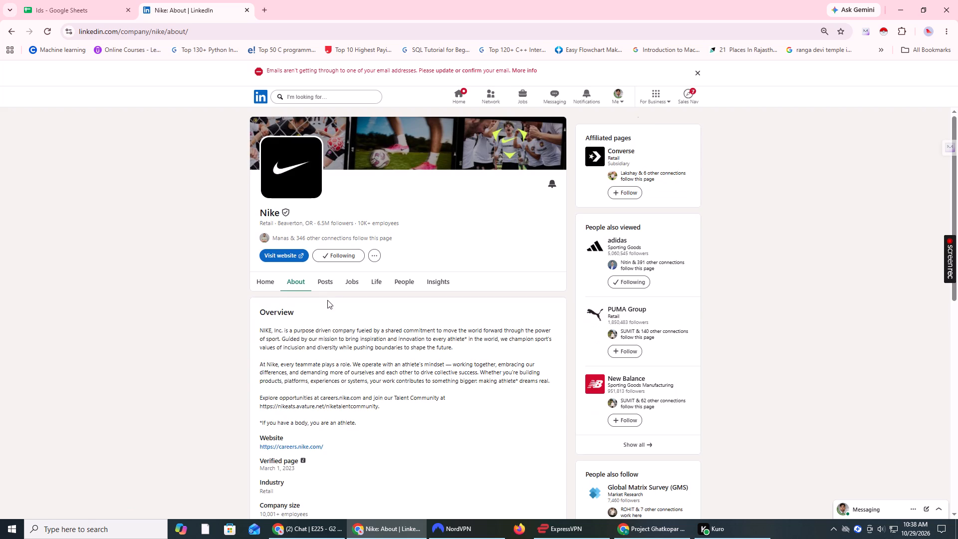
Copy the Nike industry, Retail, from LinkedIn into its Industry cell (D52).
scroll(327, 297, down, 3)
double_click(262, 339)
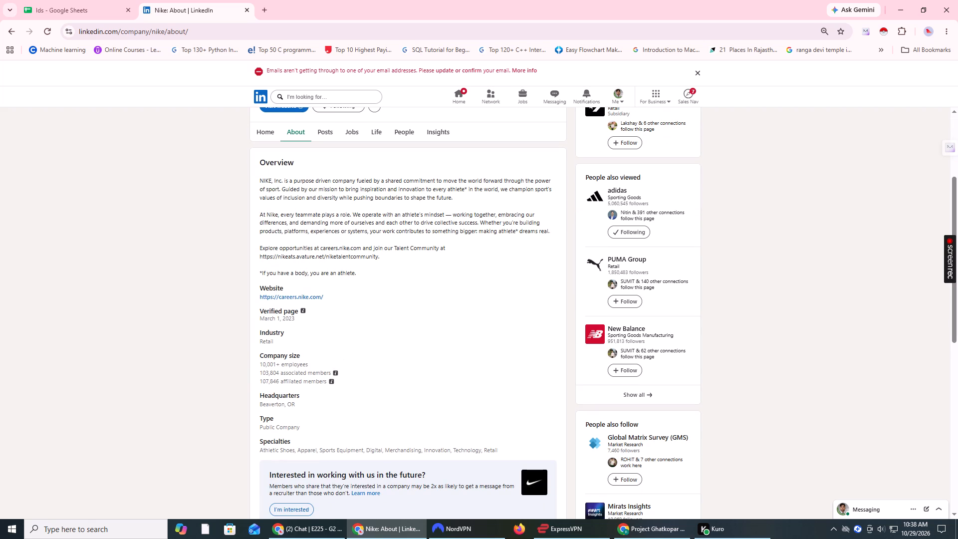
key(ctrl+c)
click(86, 0)
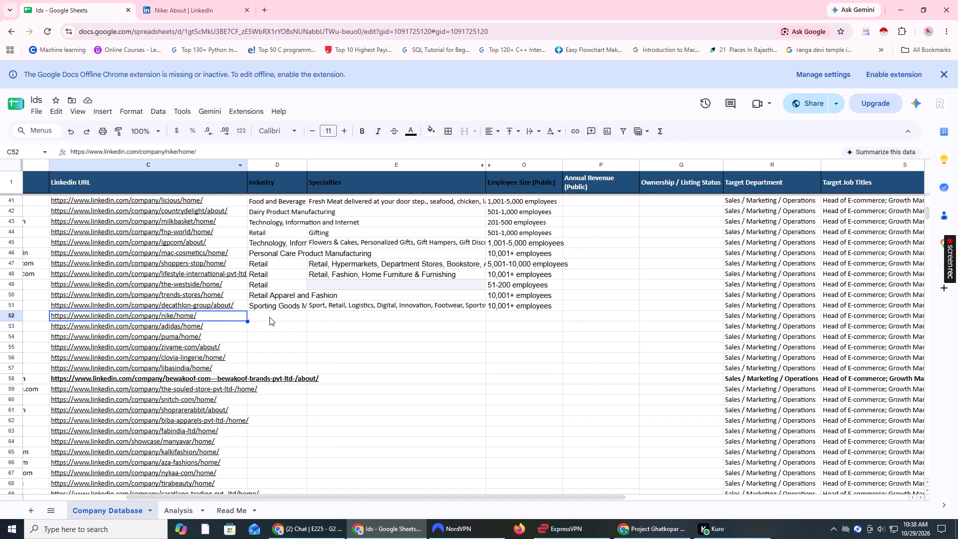
click(269, 317)
key(ctrl+v)
Copy the Nike specialties, Athletic Shoes, Apparel, Sports Equipment, Digital, Merchandising, Innovation, Technology, Retail, from LinkedIn into its Specialties cell (E52).
click(202, 0)
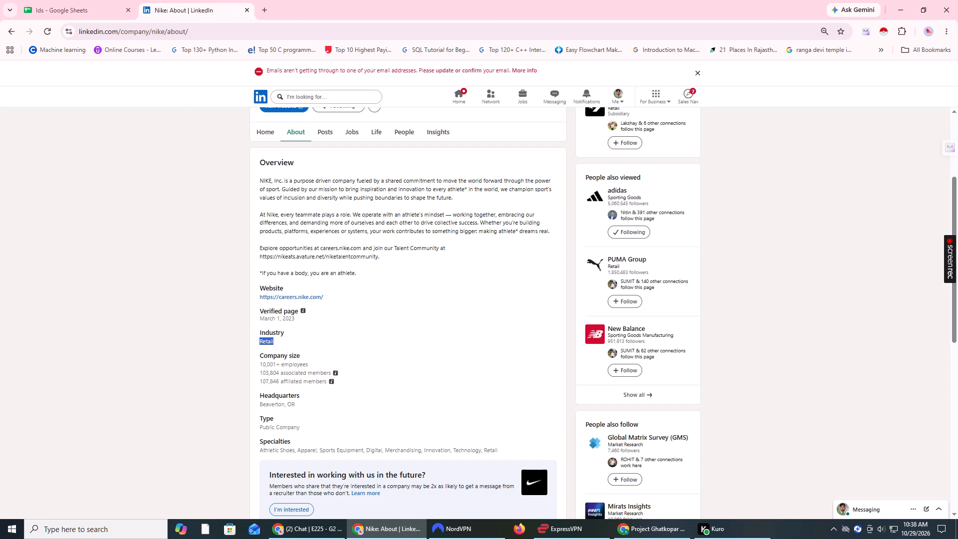
triple_click(279, 452)
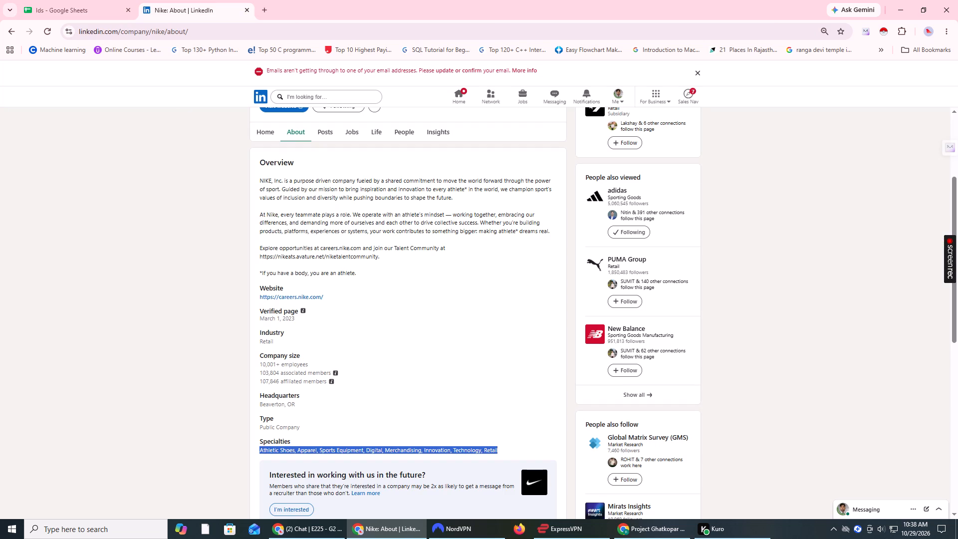
key(ctrl+c)
click(117, 0)
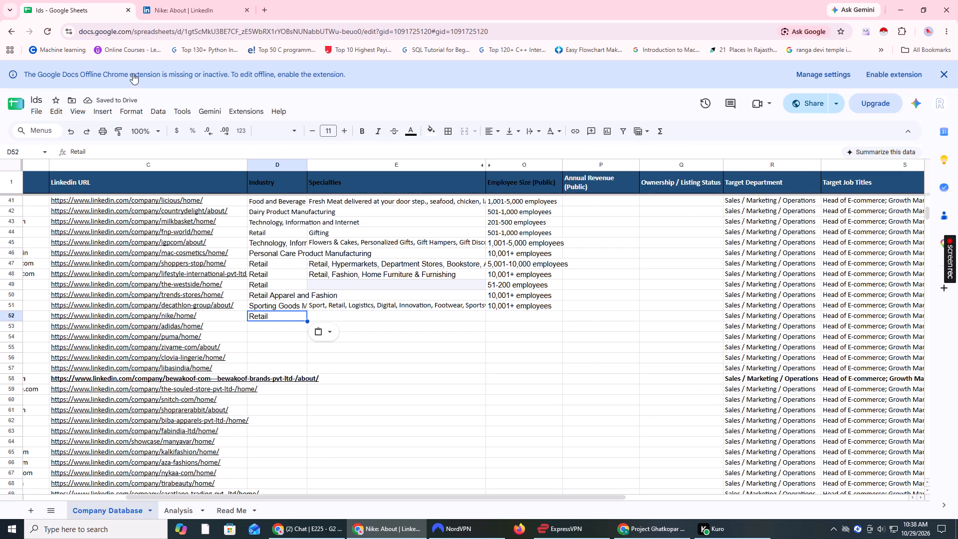
click(318, 315)
key(ctrl+v)
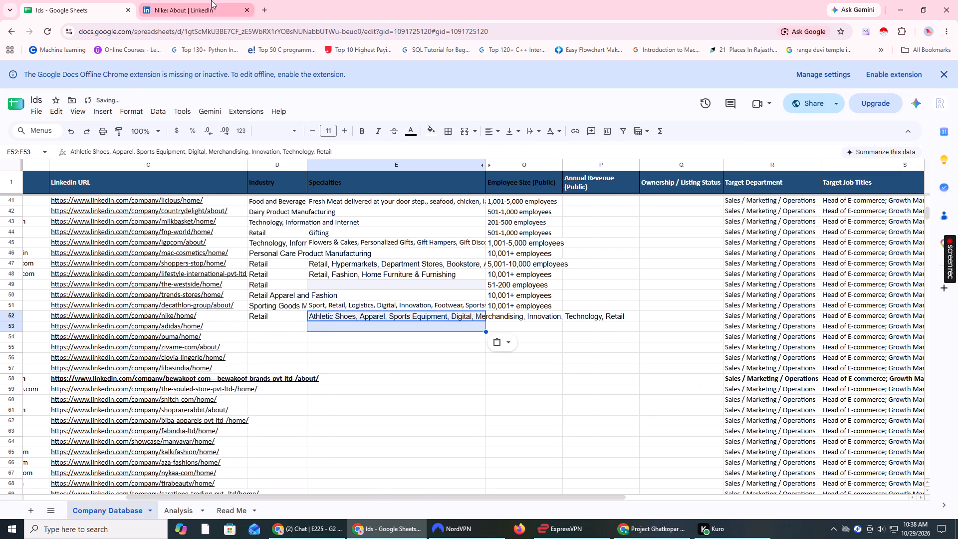
Copy the Nike company size, 10,001+ employees, from LinkedIn into its Employee Size cell (O52).
click(211, 0)
triple_click(280, 365)
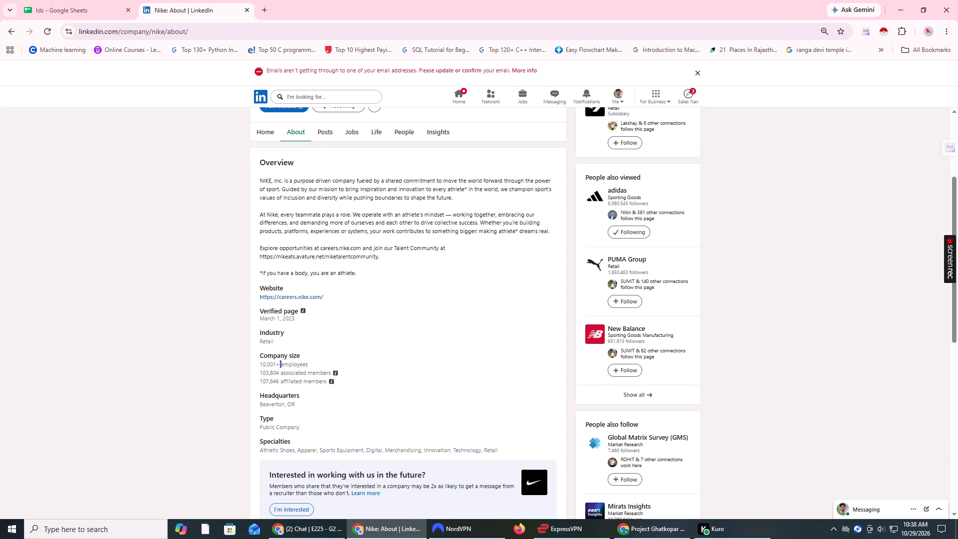
key(ctrl+c)
click(88, 0)
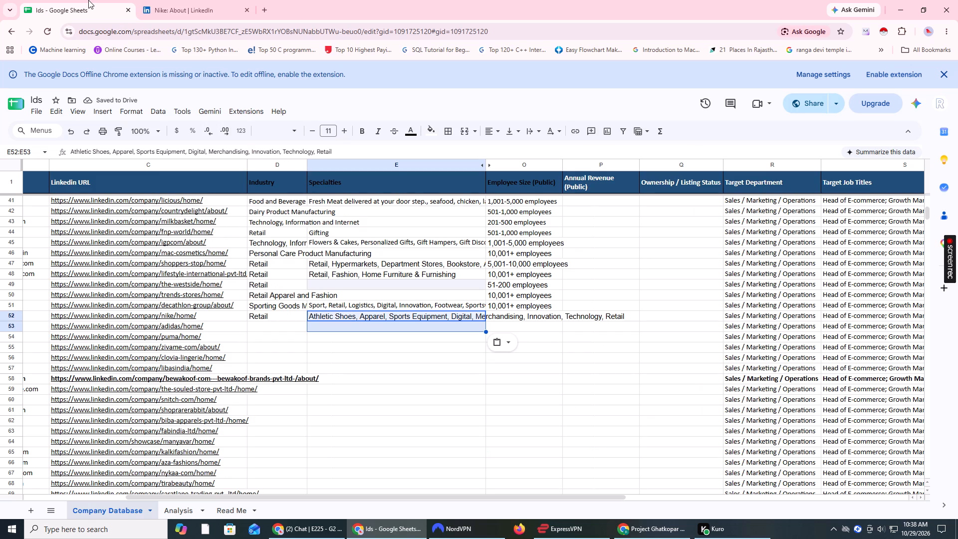
click(495, 317)
key(ctrl+v)
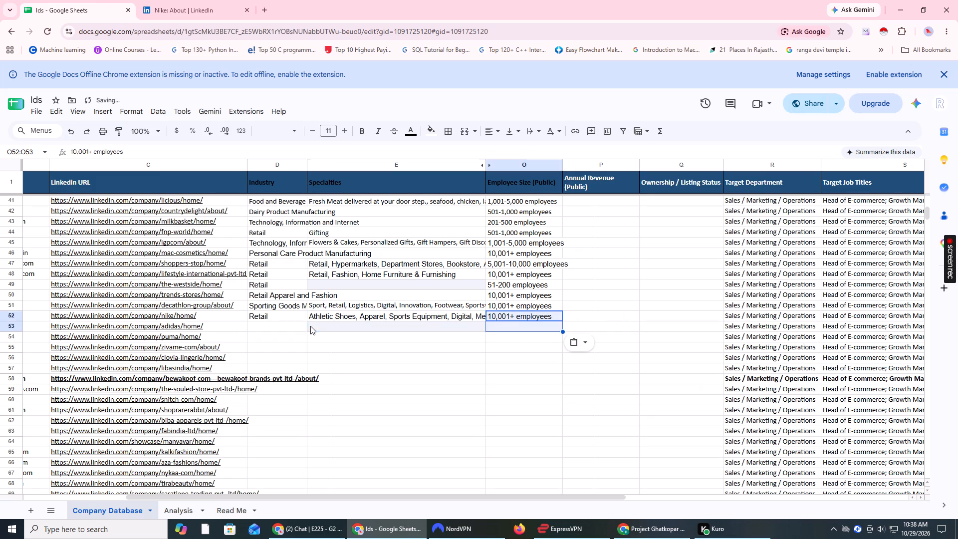
click(310, 326)
Open the adidas LinkedIn About page from its URL in C53, closing the Nike tab.
click(187, 329)
click(140, 343)
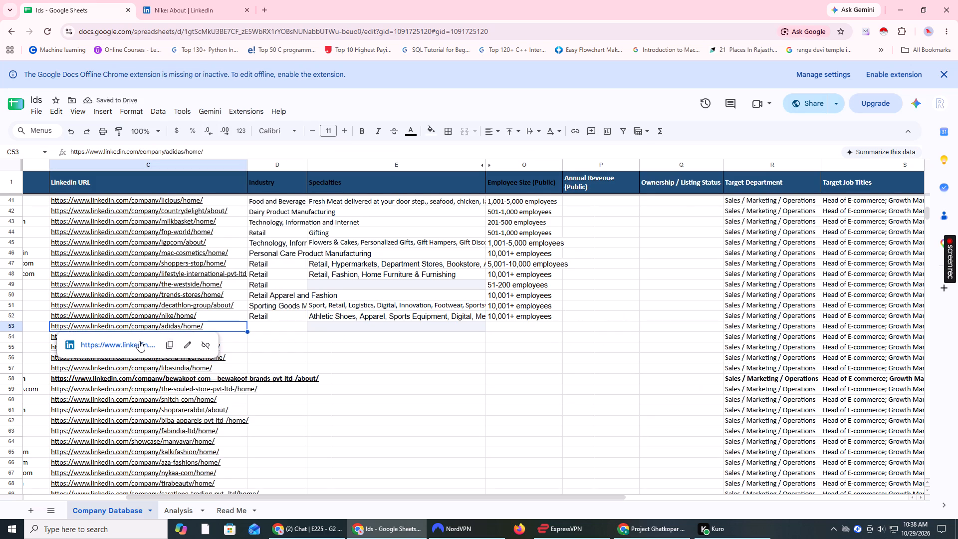
click(370, 7)
click(367, 8)
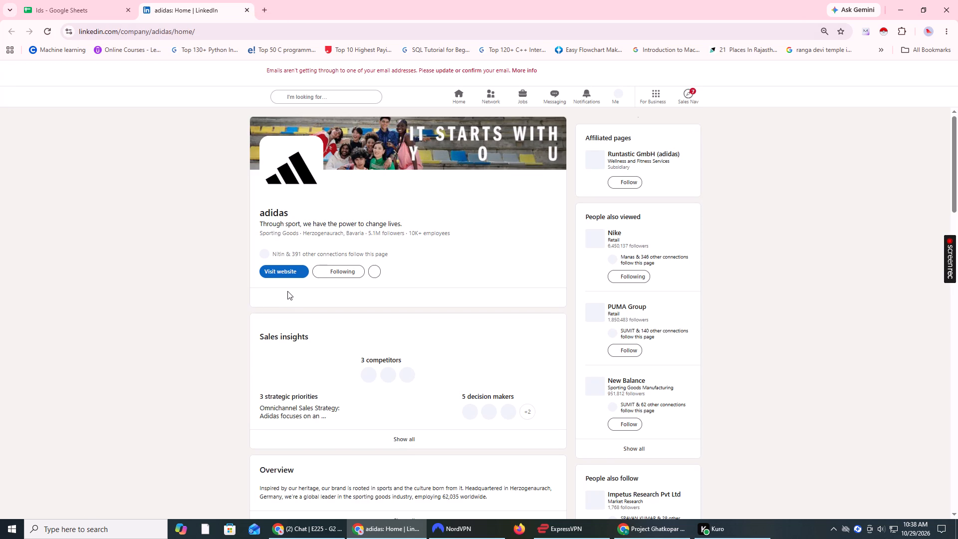
click(296, 290)
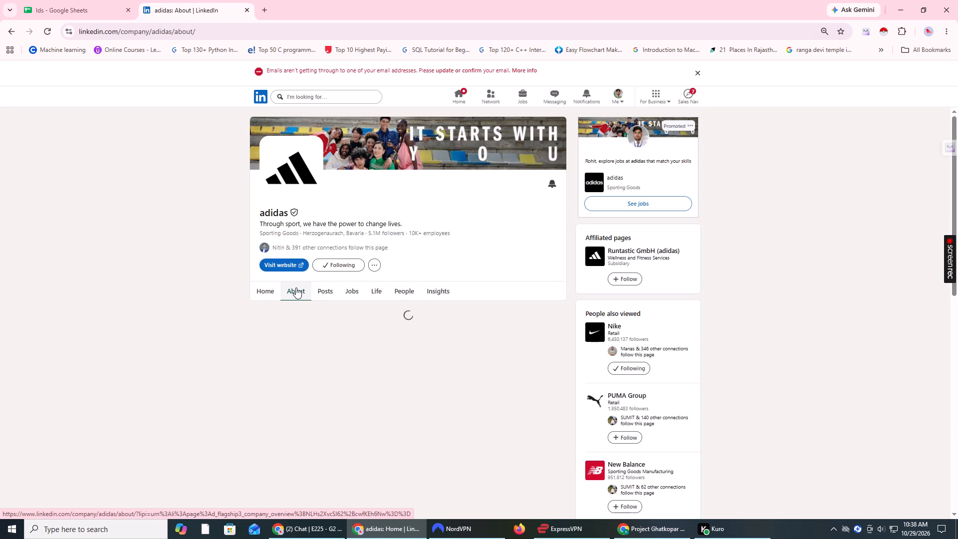
Copy the adidas industry, Sporting Goods, from LinkedIn into its Industry cell (D53).
scroll(296, 287, down, 3)
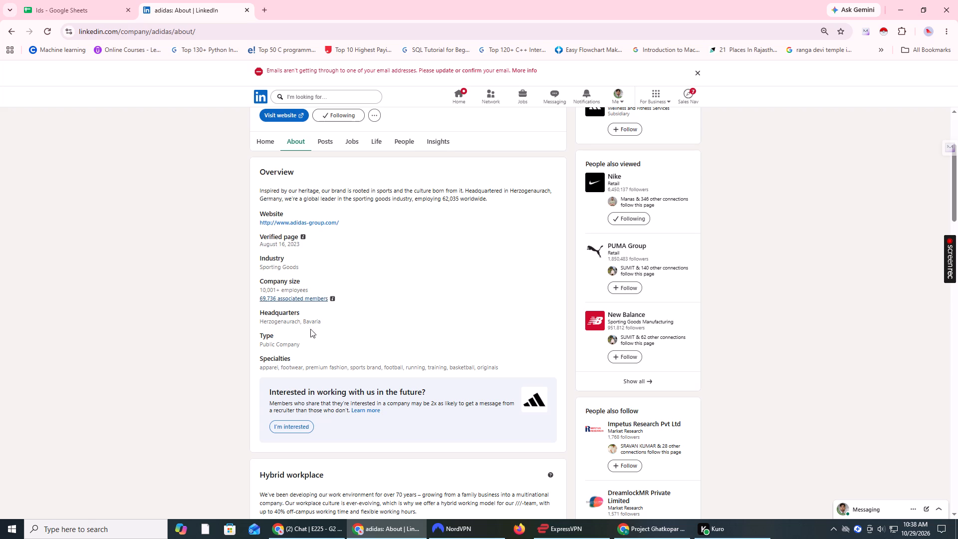
triple_click(277, 268)
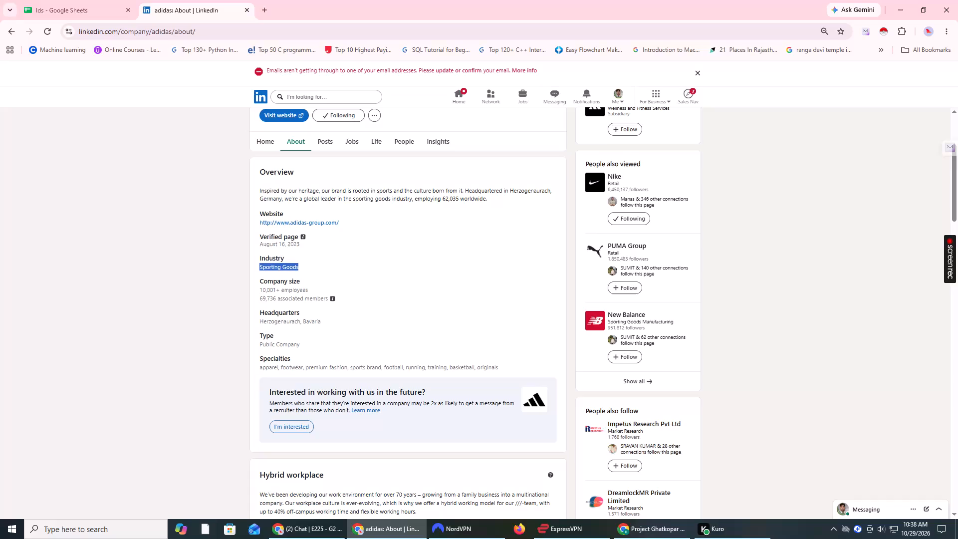
key(ctrl+c)
click(41, 0)
click(264, 323)
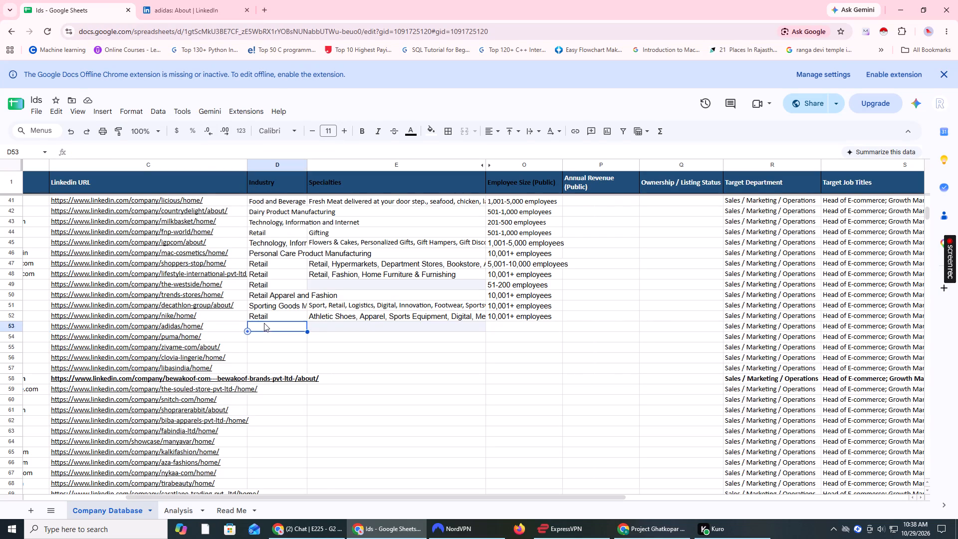
key(ctrl+v)
Copy the adidas specialties, apparel, footwear, premium fashion, sports brand, football, running, training, basketball, originals, from LinkedIn into its Specialties cell (E53).
click(176, 0)
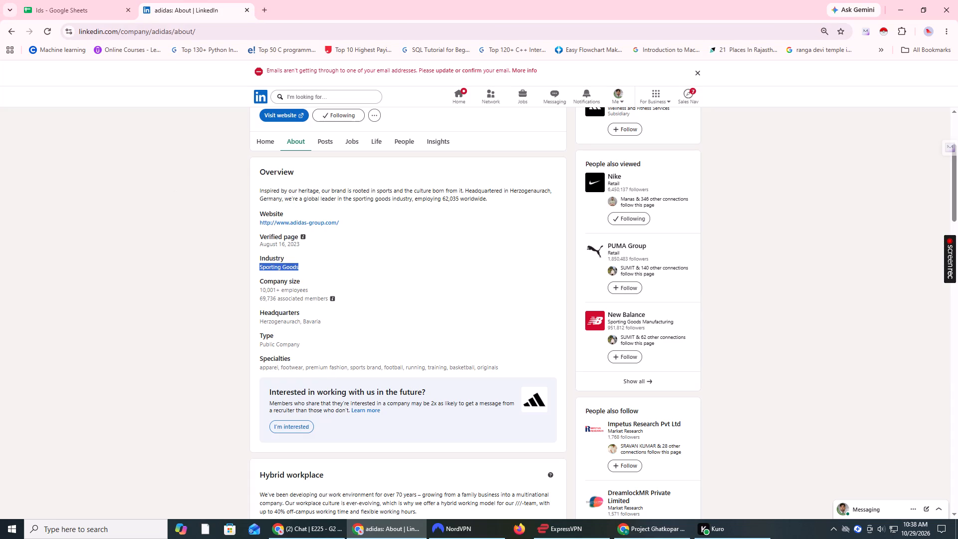
triple_click(286, 369)
key(ctrl+c)
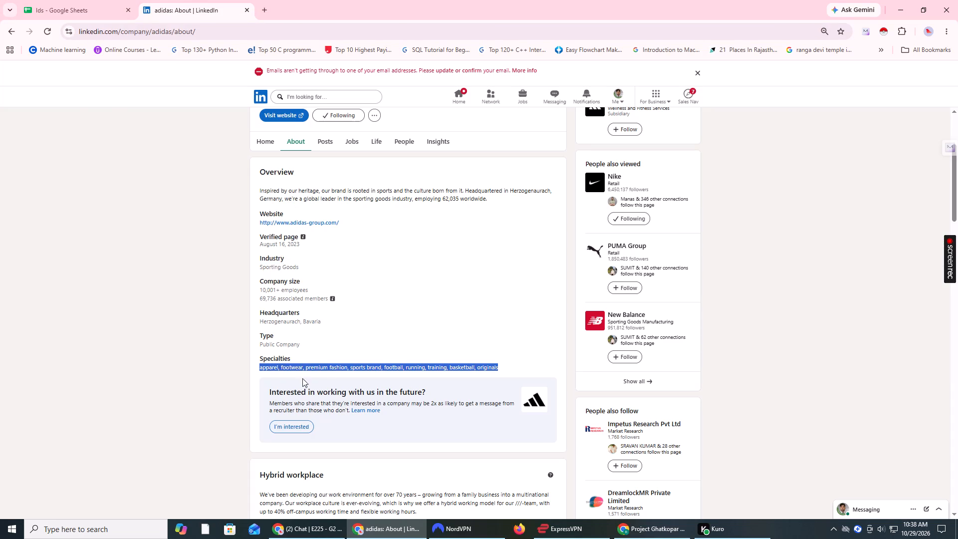
click(92, 0)
click(335, 327)
key(ctrl+v)
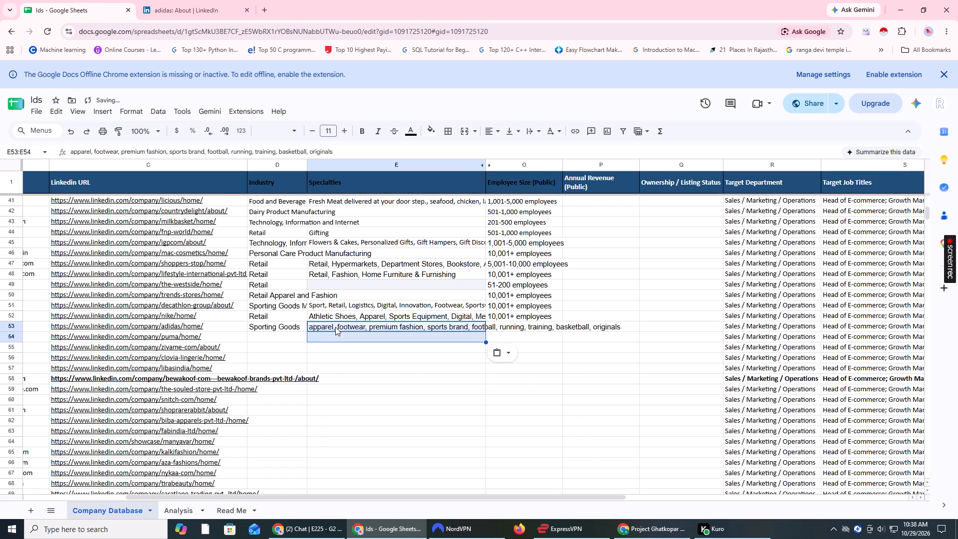
Copy the adidas company size, 10,001+ employees, from LinkedIn into its Employee Size cell (O53).
click(173, 0)
triple_click(277, 288)
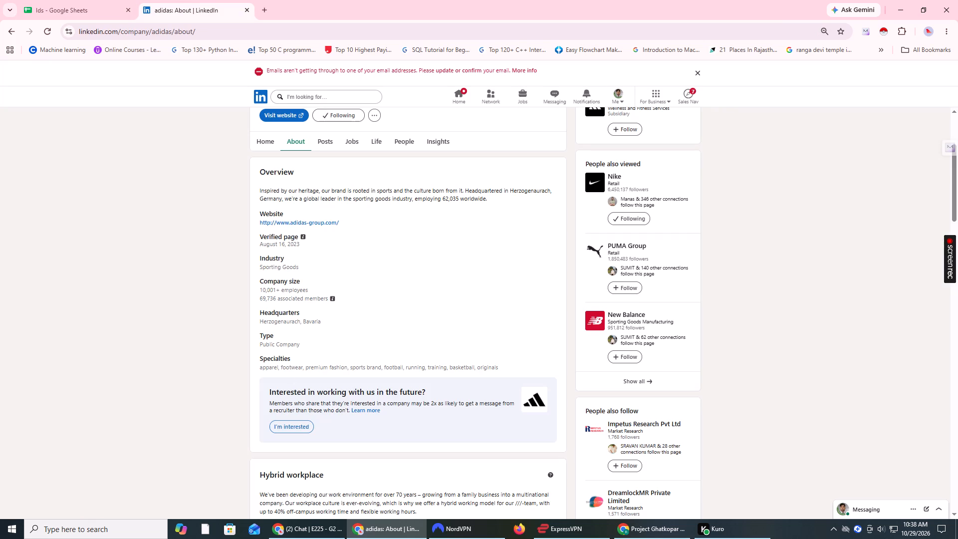
key(ctrl+c)
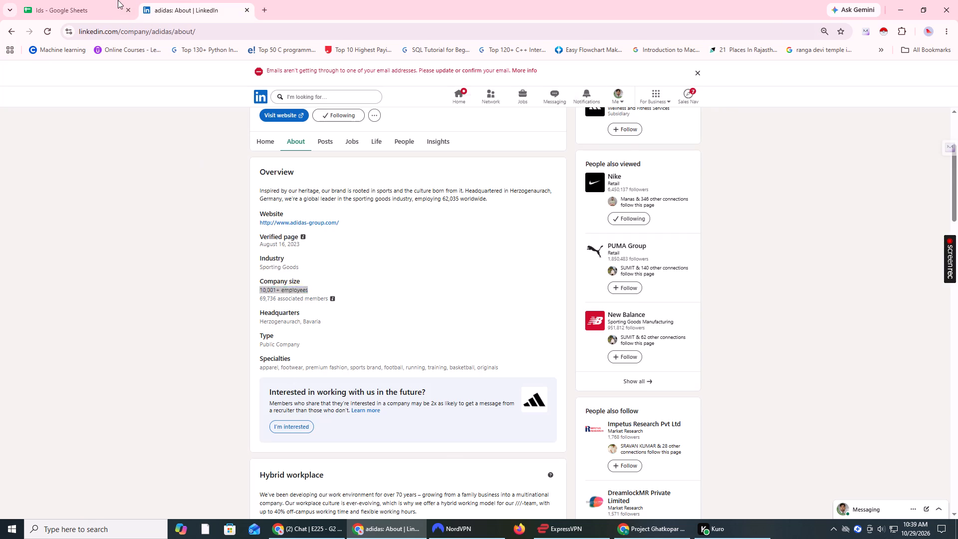
click(118, 0)
click(511, 324)
key(ctrl+v)
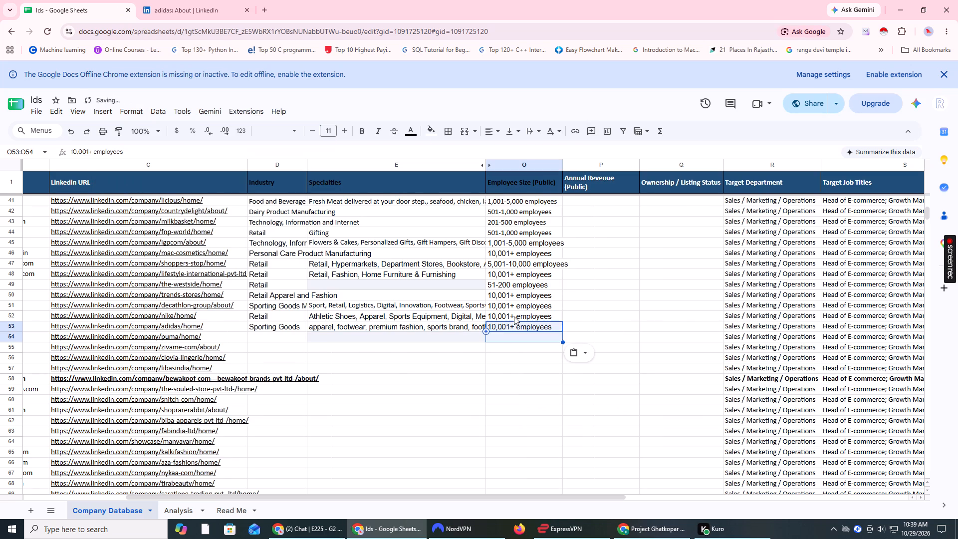
click(379, 373)
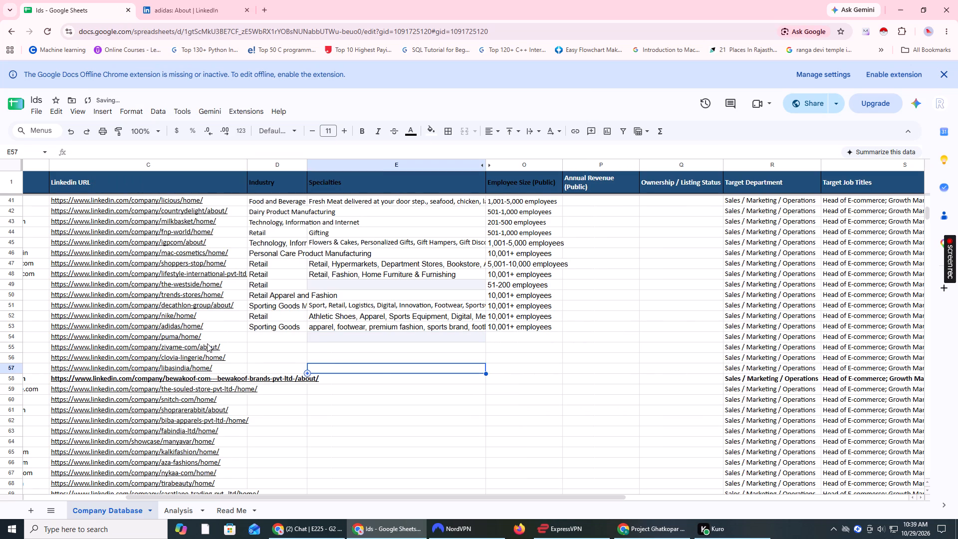
Open PUMA's LinkedIn About page from its URL in C54, closing the adidas tab.
click(190, 335)
click(129, 355)
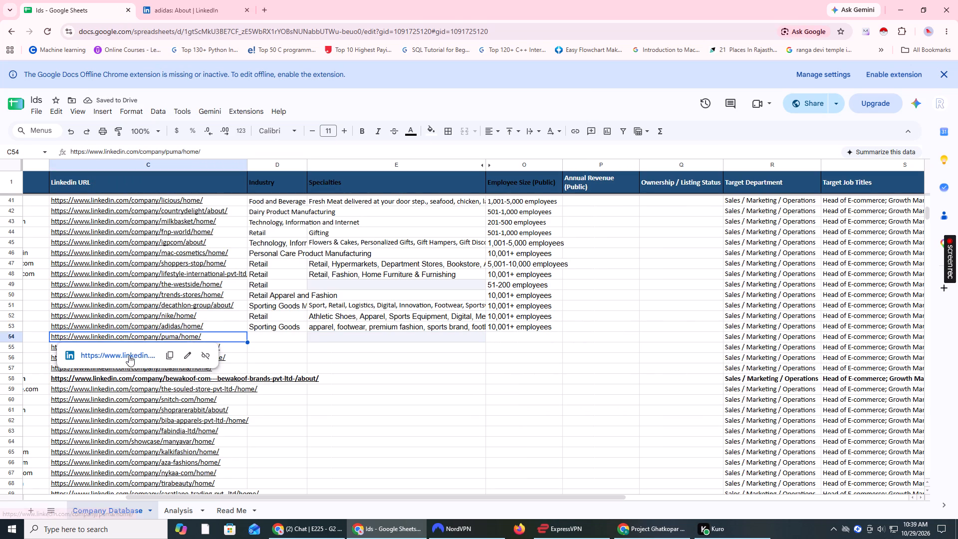
click(364, 10)
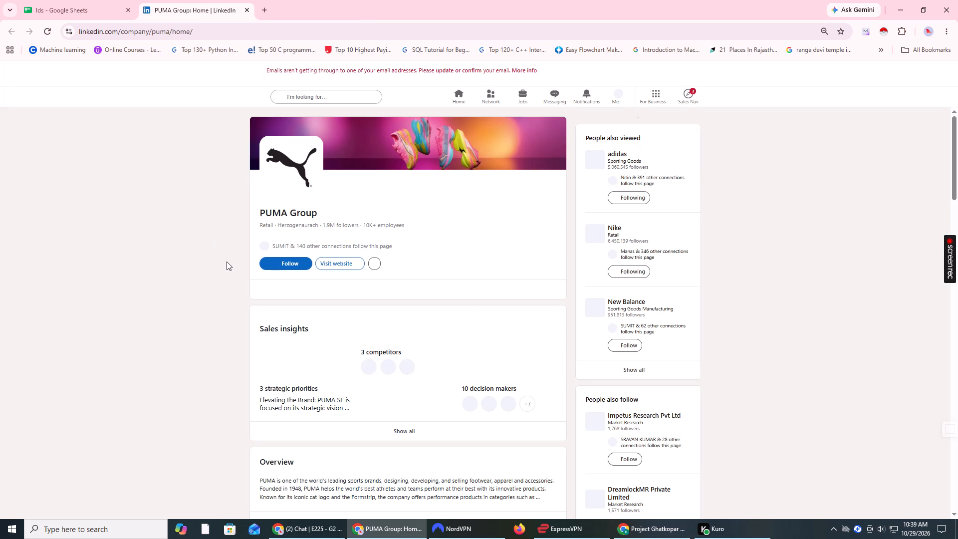
click(296, 287)
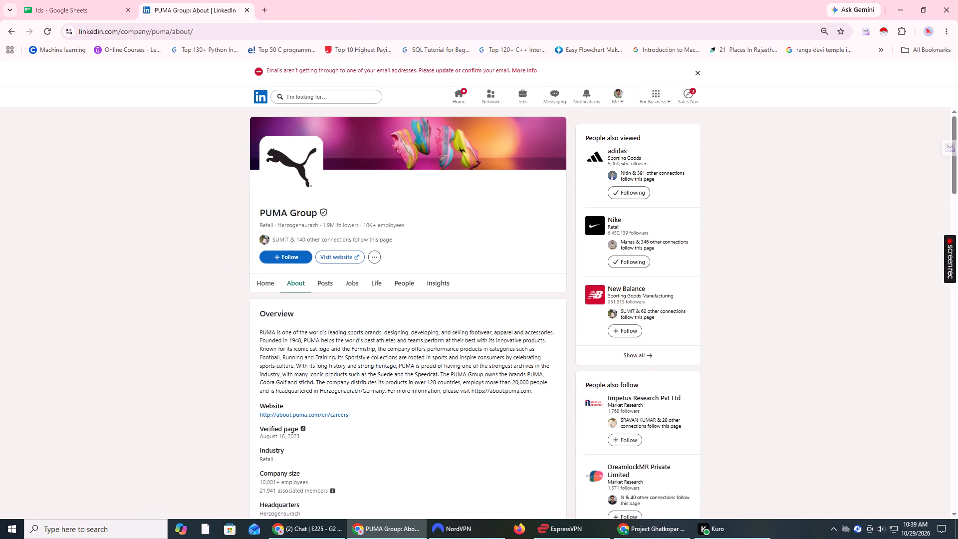
Copy the PUMA industry, Retail, from LinkedIn into its Industry cell (D54) and return to the LinkedIn page.
scroll(321, 364, down, 4)
double_click(265, 259)
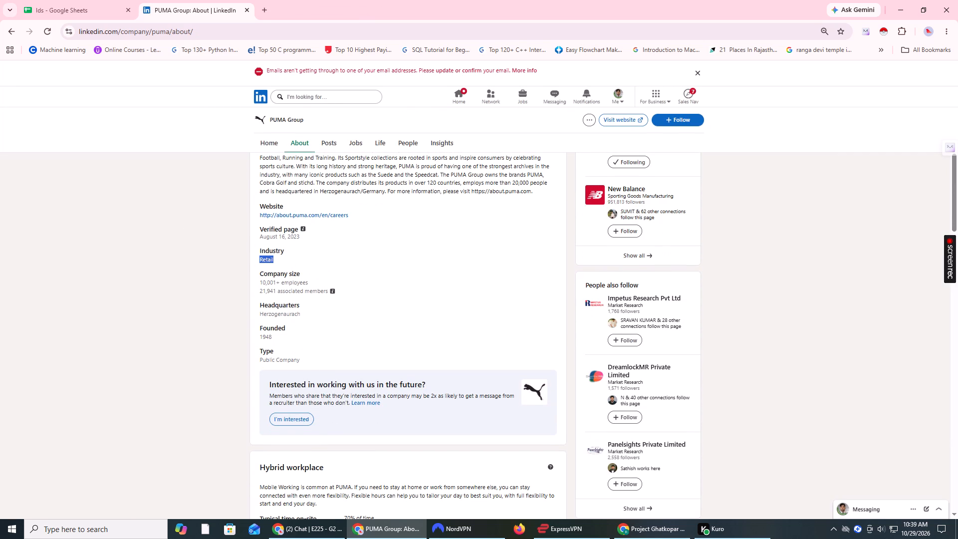
key(ctrl+c)
click(86, 0)
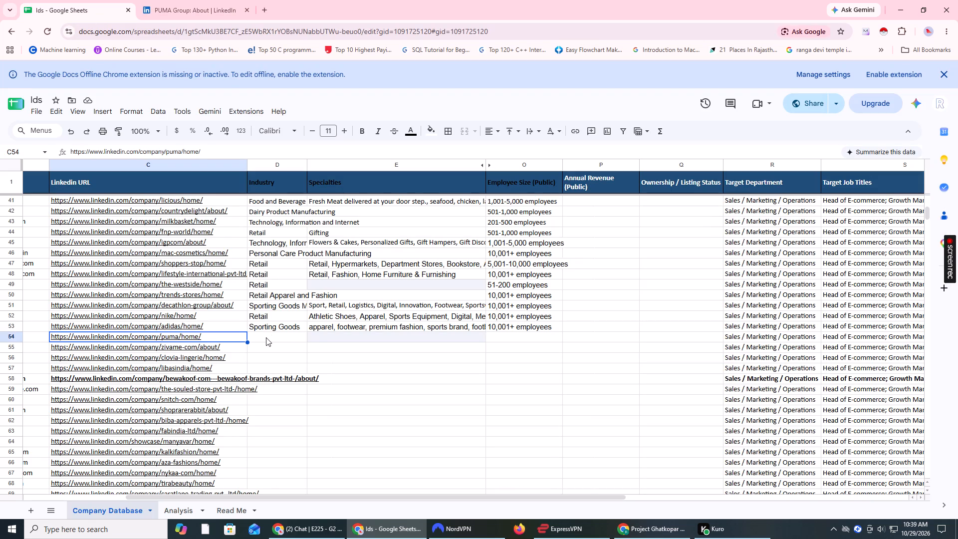
click(266, 337)
key(ctrl+v)
click(169, 0)
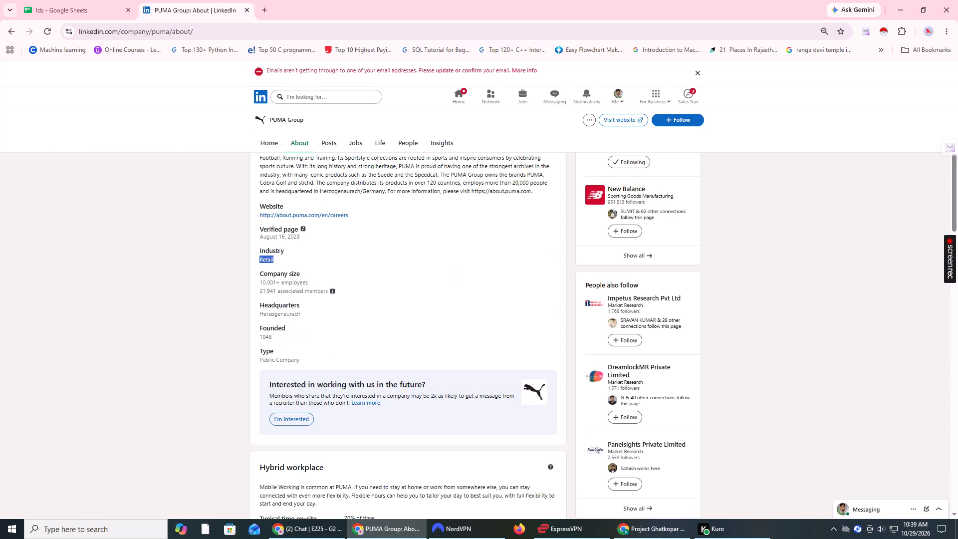
Copy the PUMA company size, 10,001+ employees, from LinkedIn into its Employee Size cell (O54).
triple_click(275, 283)
key(ctrl+c)
click(50, 0)
click(496, 338)
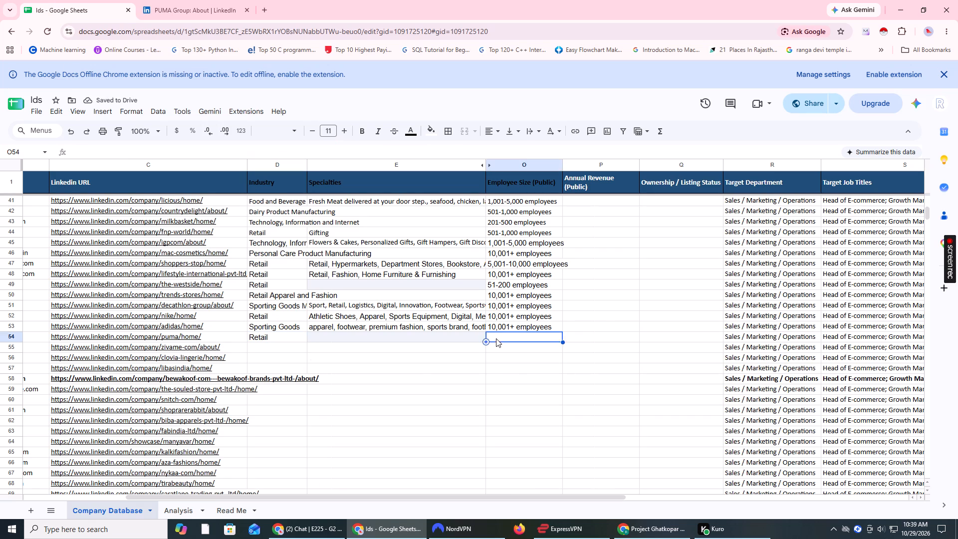
key(ctrl+v)
click(315, 364)
Open Zivame's LinkedIn About page from its URL in C55, closing the PUMA tab.
click(197, 348)
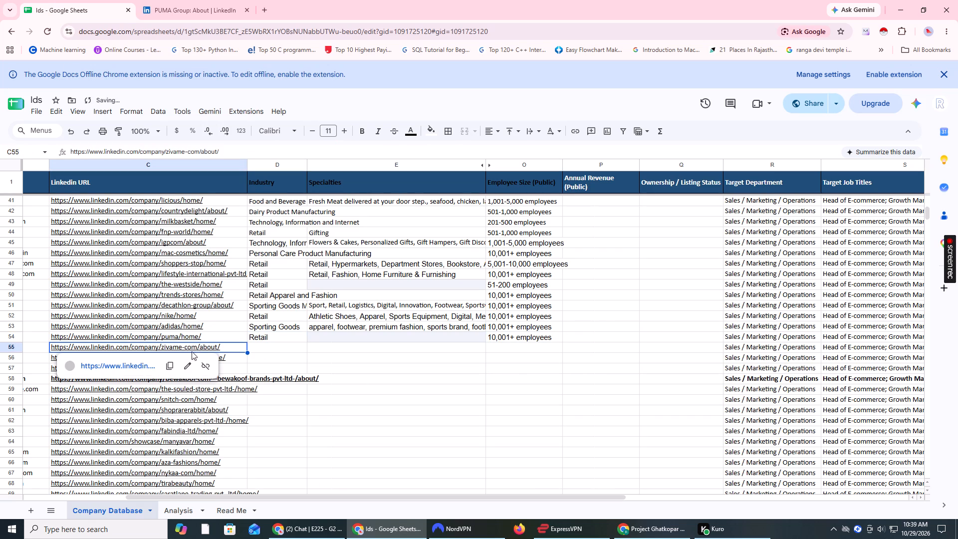
click(128, 366)
click(367, 9)
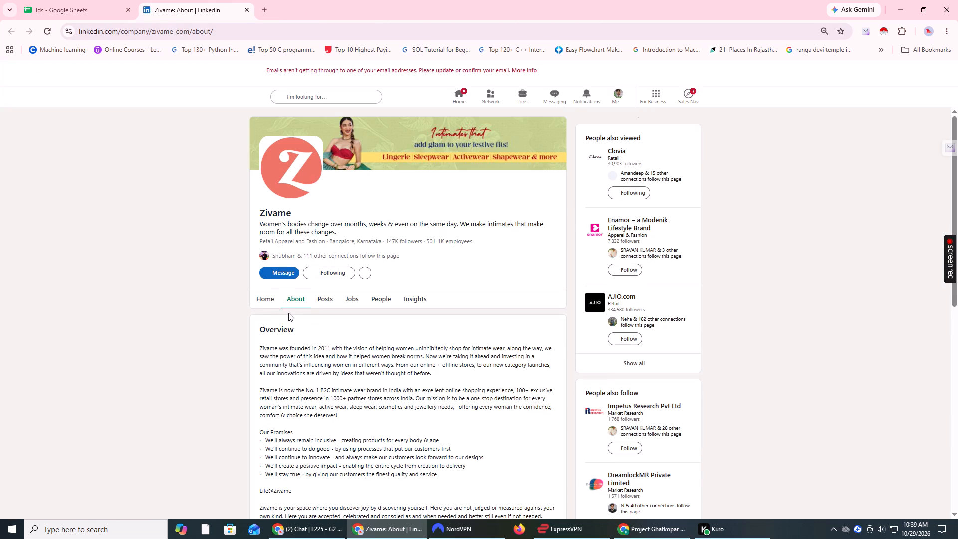
click(288, 304)
Copy the Zivame industry, Retail Apparel and Fashion, from LinkedIn into its Industry cell (D55).
scroll(310, 342, down, 4)
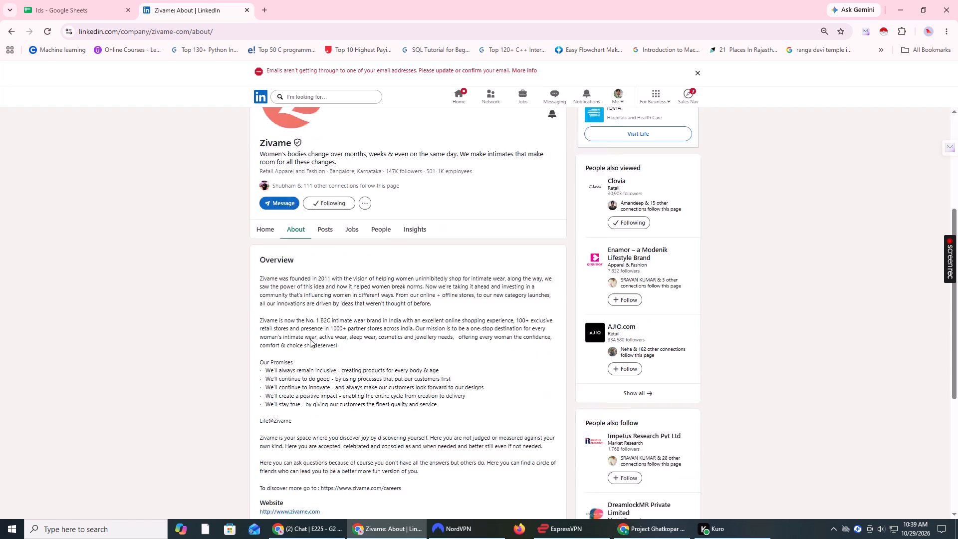
scroll(310, 338, down, 2)
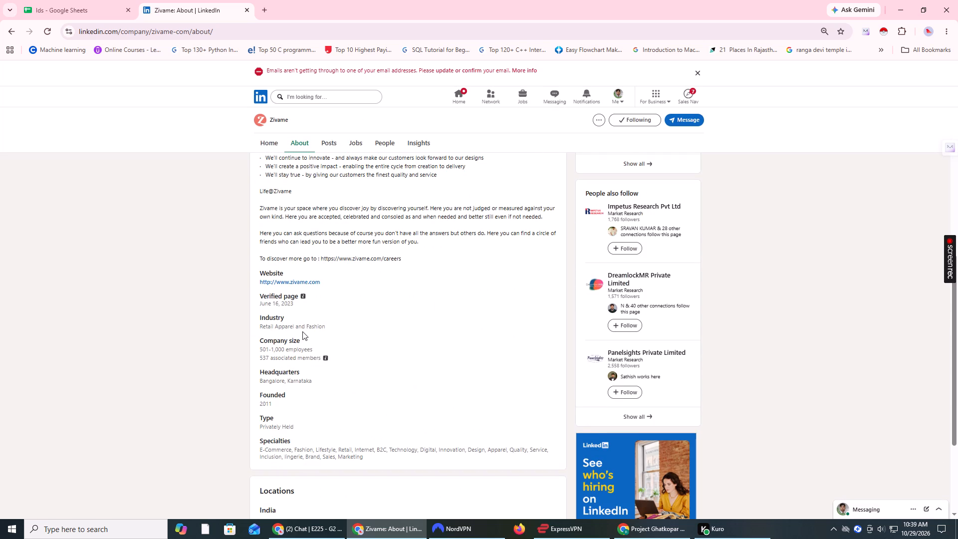
triple_click(281, 325)
key(ctrl+c)
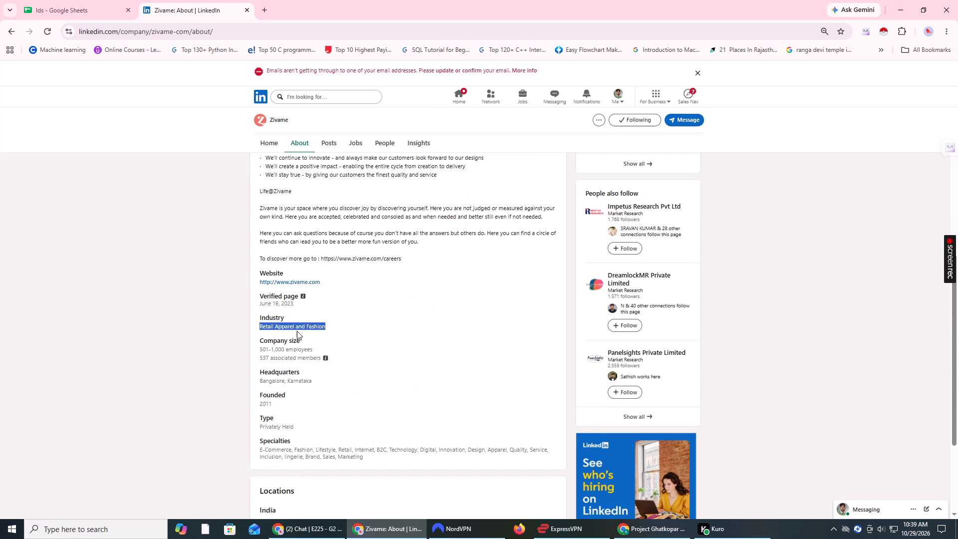
click(103, 0)
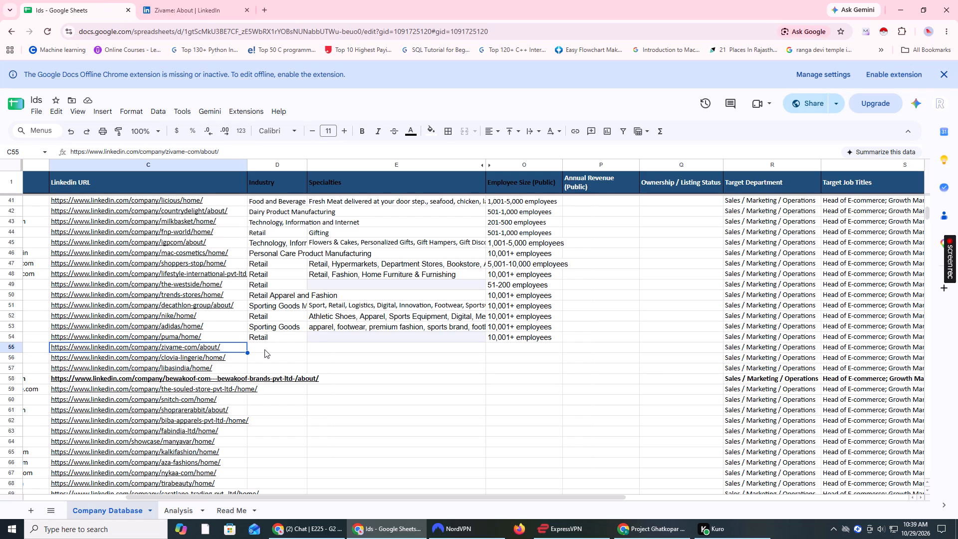
click(264, 349)
key(ctrl+v)
Copy the Zivame company size, 501-1,000 employees, from LinkedIn into its Employee Size cell (O55).
click(175, 0)
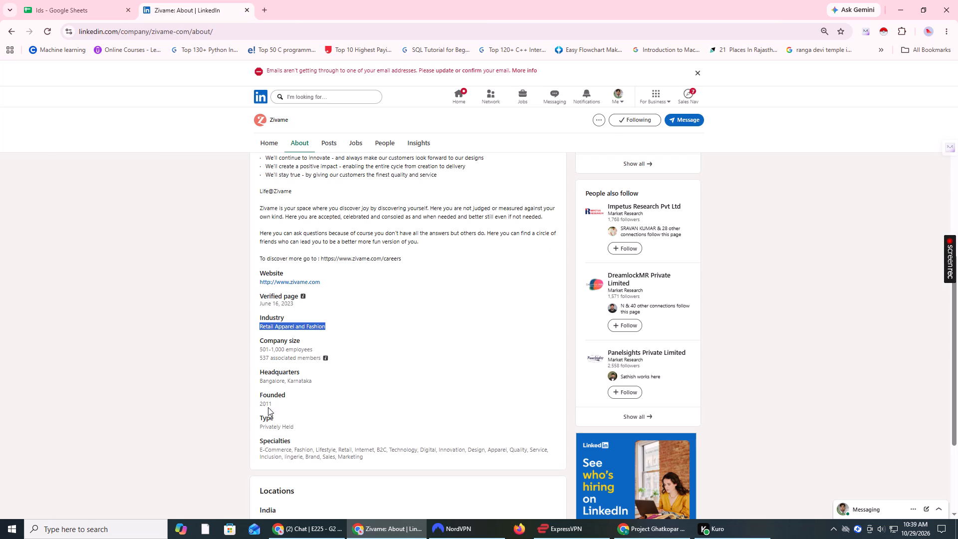
triple_click(273, 350)
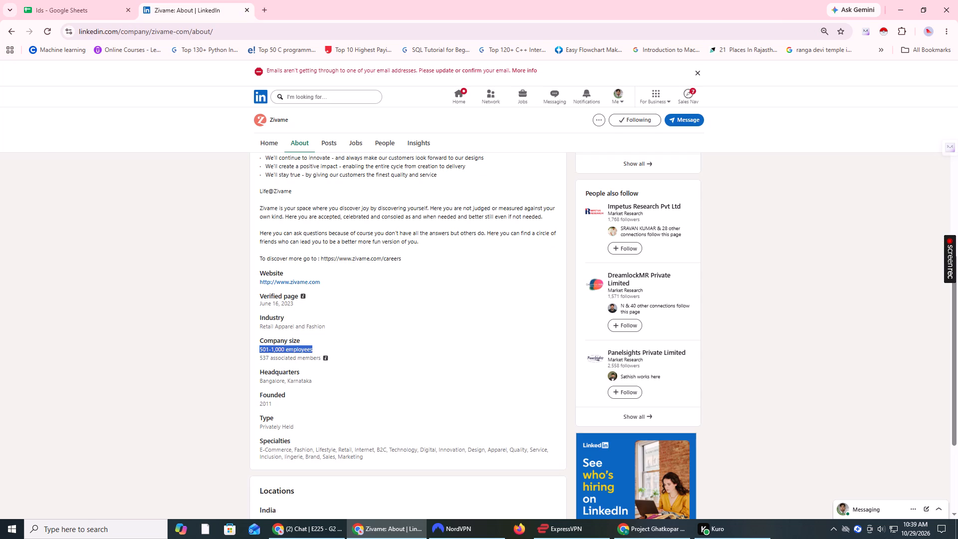
key(ctrl+c)
click(95, 0)
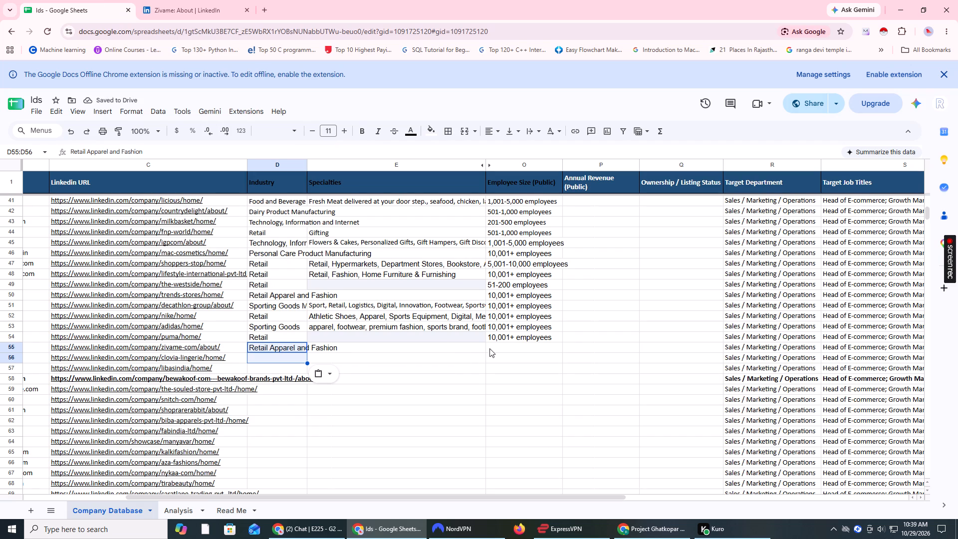
click(491, 348)
key(ctrl+v)
Copy the full Zivame specialties list, E-Commerce and Fashion through Sales and Marketing, from LinkedIn into E55, passing the text through a new browser tab.
click(177, 0)
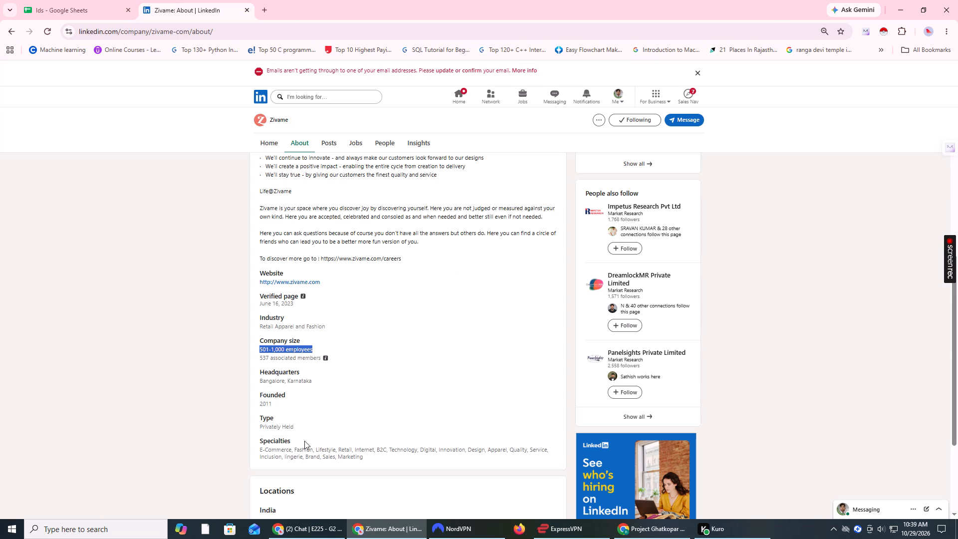
triple_click(292, 451)
key(ctrl+c)
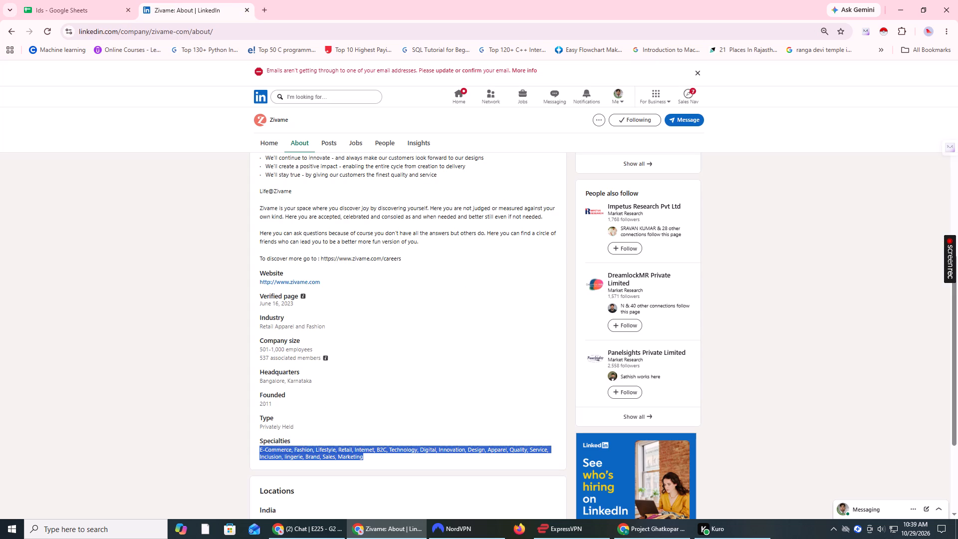
click(271, 5)
key(ctrl+v)
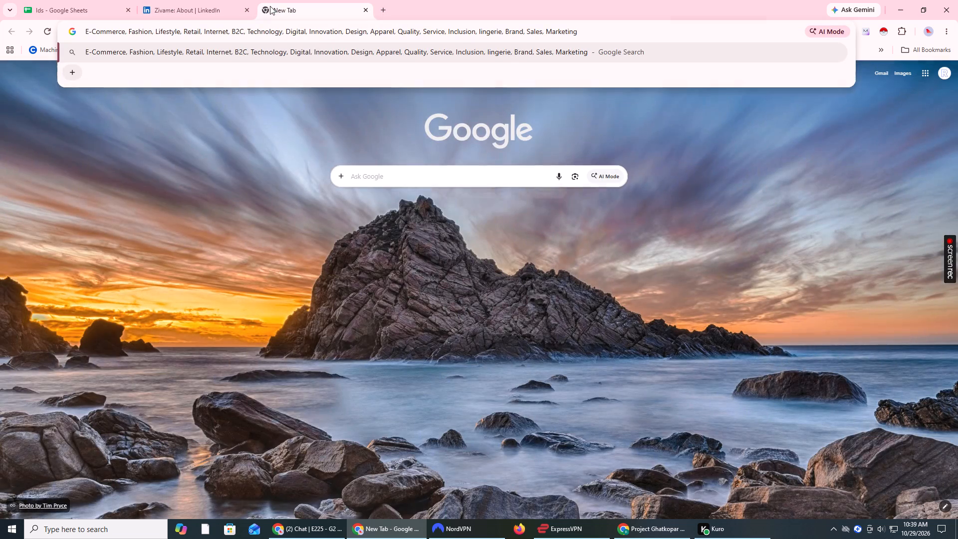
key(ctrl+a)
key(ctrl+x)
click(54, 0)
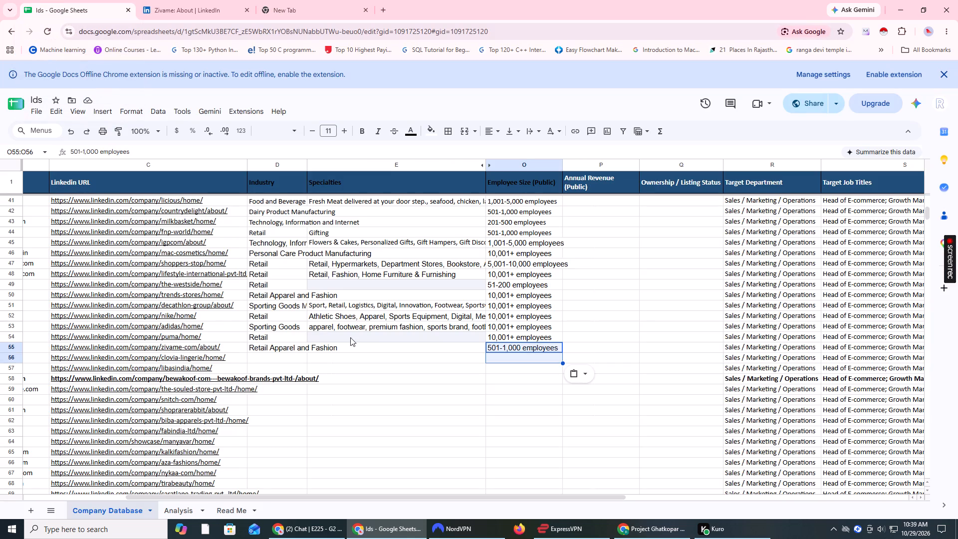
click(341, 347)
key(ctrl+v)
click(318, 364)
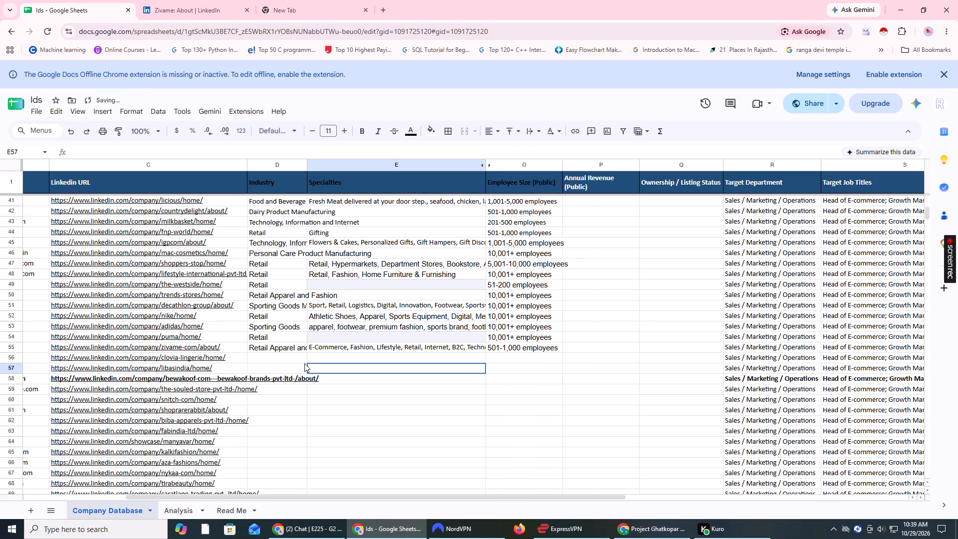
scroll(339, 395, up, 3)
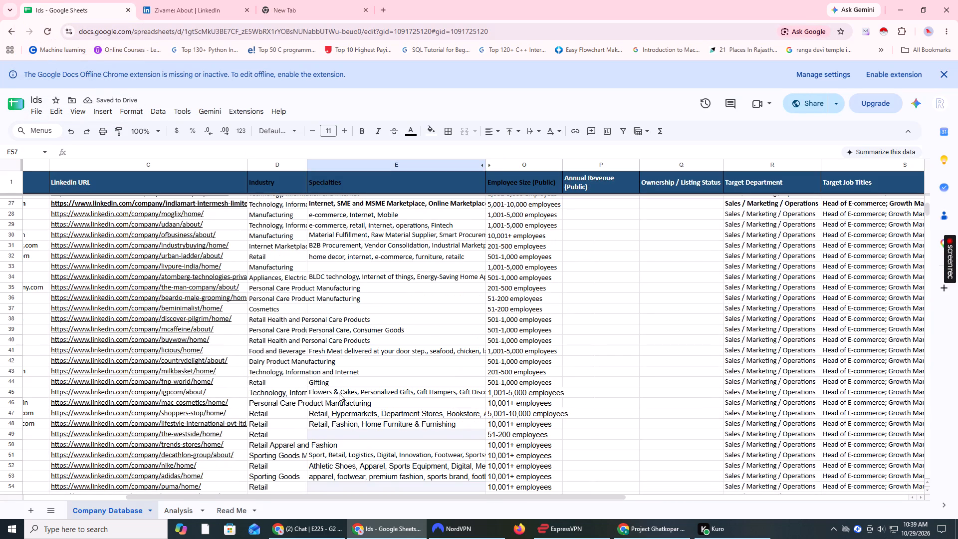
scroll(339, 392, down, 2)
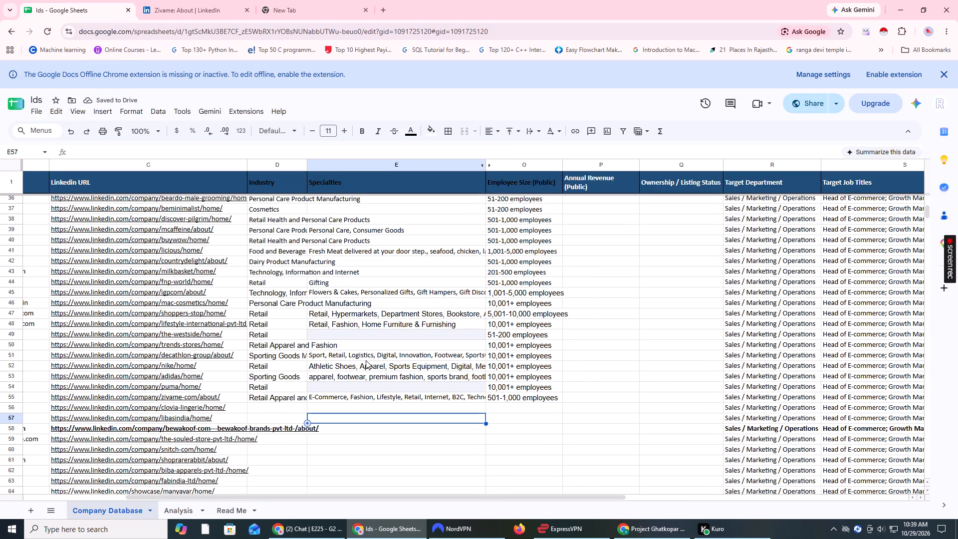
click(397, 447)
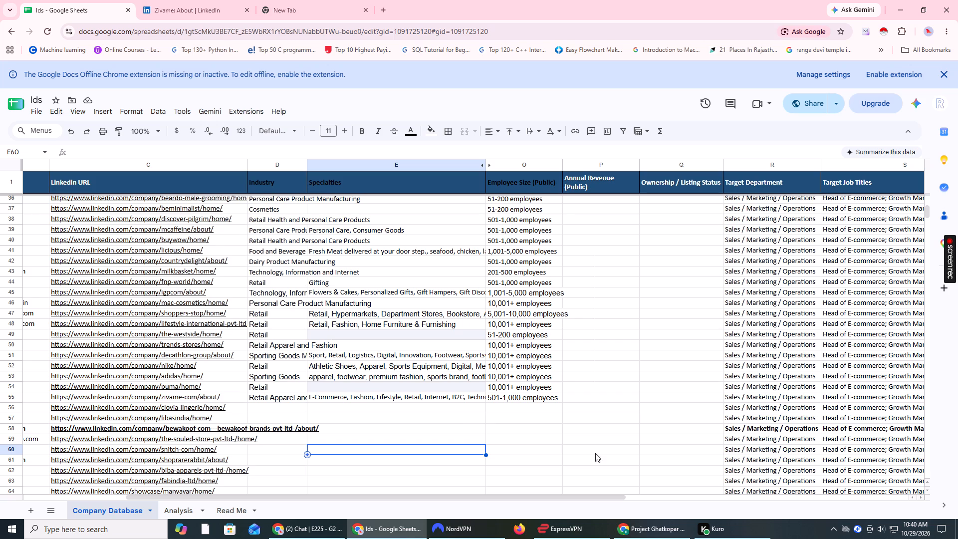
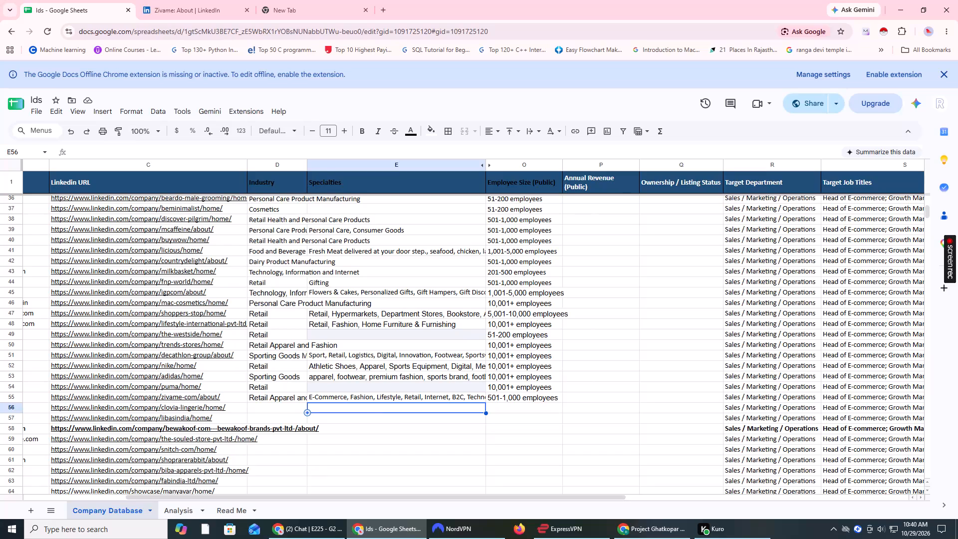
Apply the default font to the Industry, Specialties and Employee Size cells in rows 44 to 55.
scroll(386, 427, up, 2)
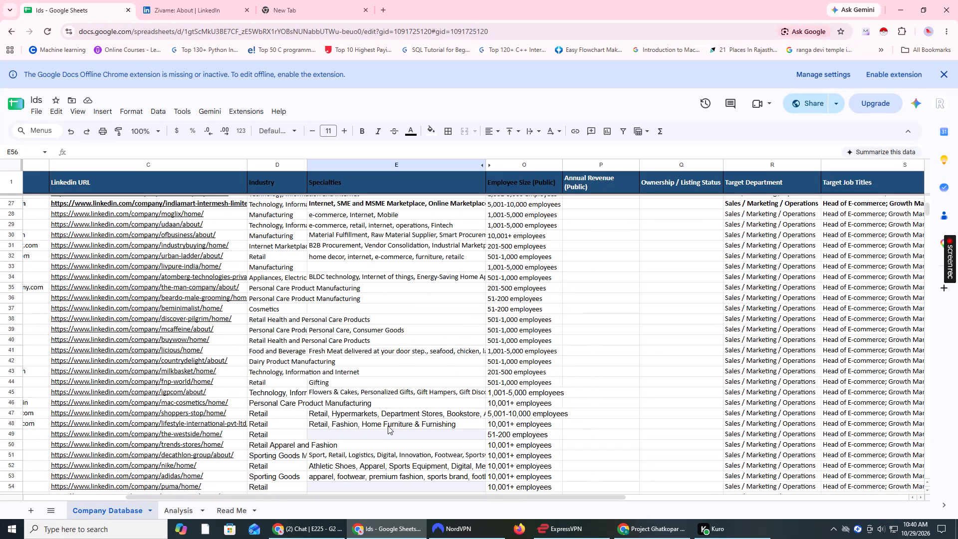
scroll(510, 387, down, 1)
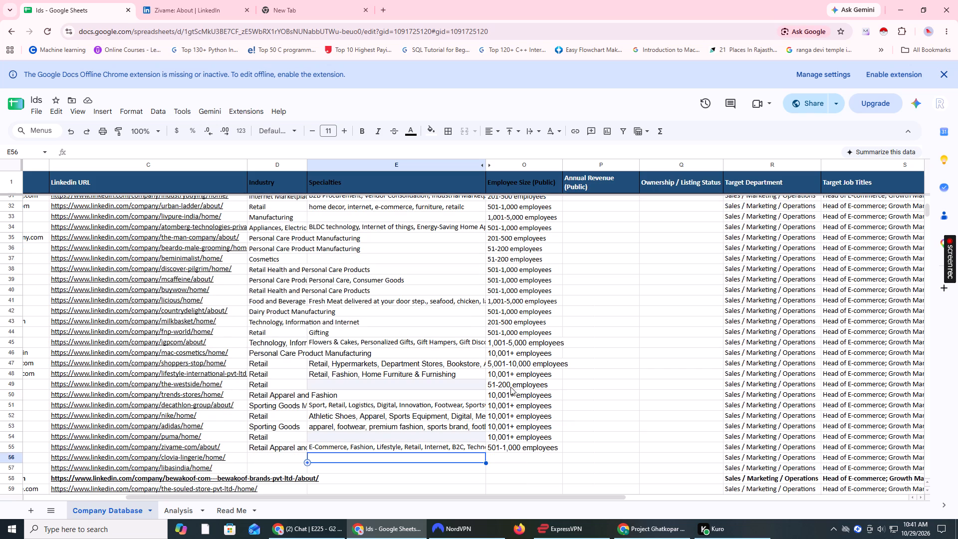
click(258, 334)
key(shift+Right)
key(shift+Right)
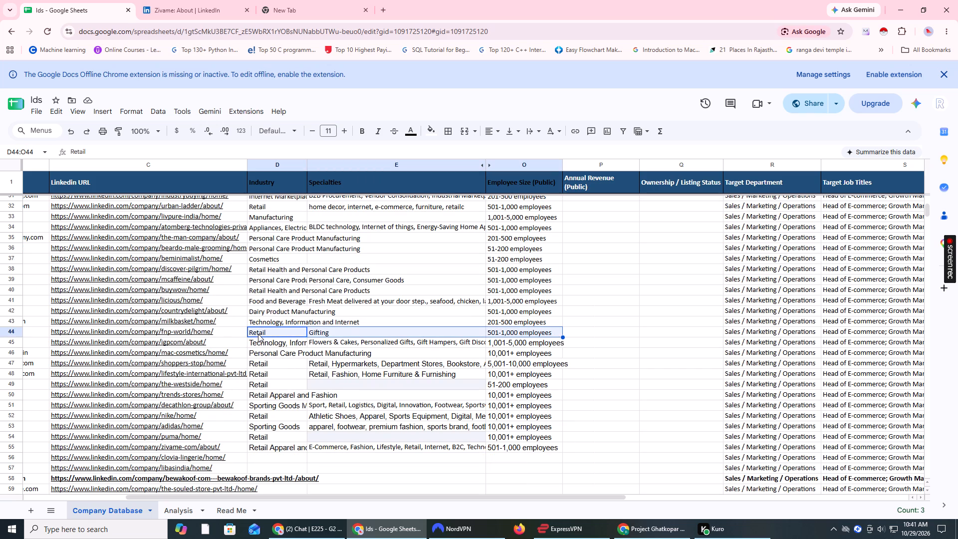
key(shift+Down)
key(shift+Down)
key(shift+Down)
key(shift+Down)
key(shift+Down)
key(shift+Down)
key(shift+Down)
key(shift+Down)
key(shift+Down)
key(shift+Down)
key(shift+Down)
key(shift+Down)
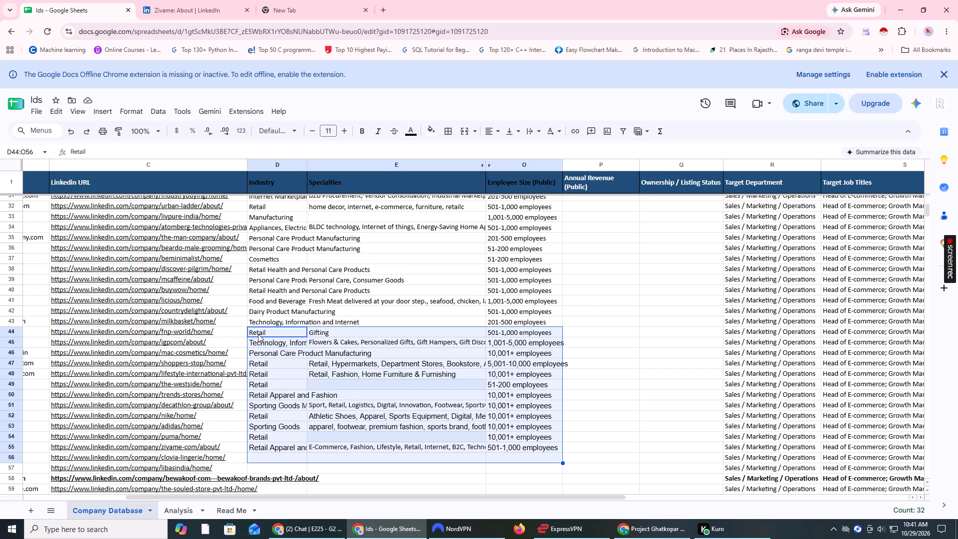
key(shift+Up)
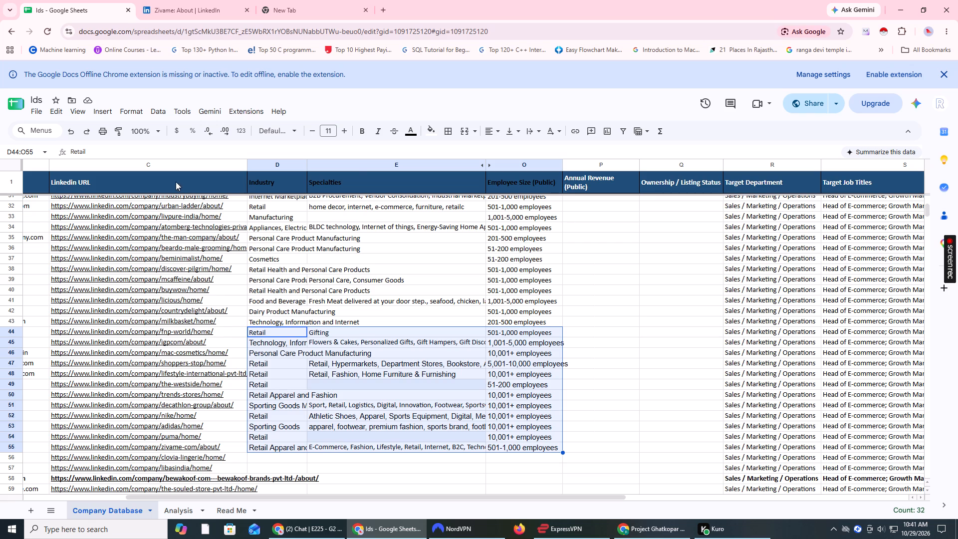
click(282, 135)
click(284, 185)
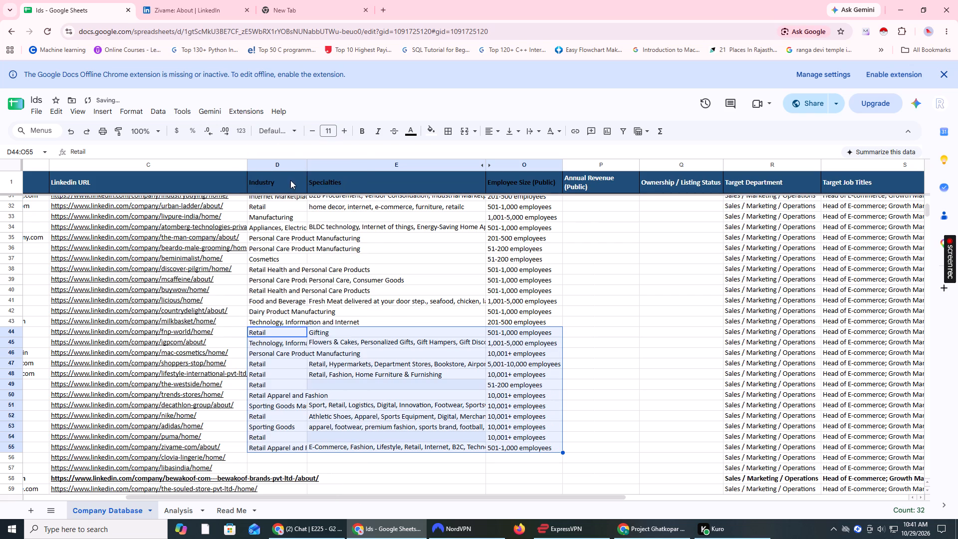
click(341, 302)
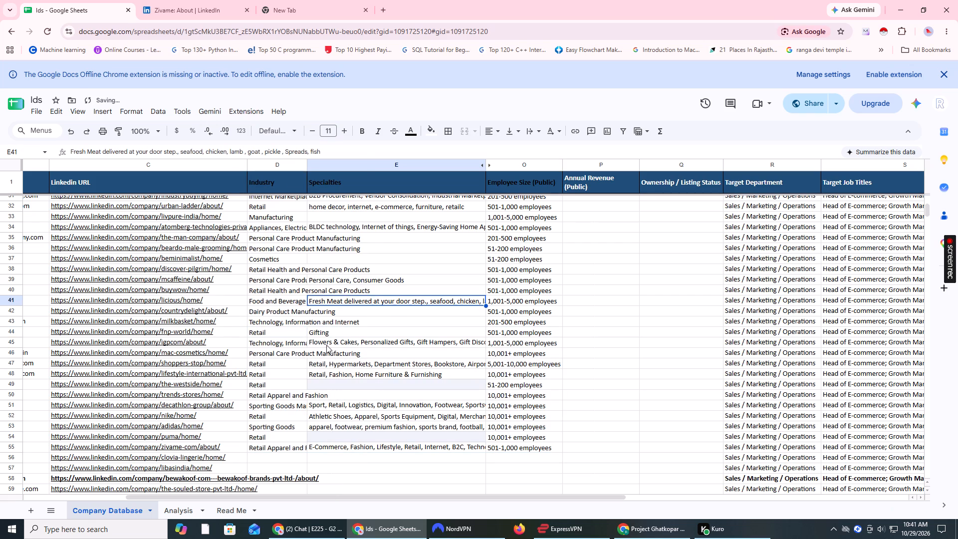
Remove the light tinted fill from the Industry, Specialties and Employee Size cells in rows 40 to 55.
click(277, 295)
key(shift+Right)
key(shift+Right)
key(shift+Down)
key(shift+Down)
key(shift+Down)
key(shift+Down)
key(shift+Down)
key(shift+Down)
key(shift+Down)
key(shift+Down)
key(shift+Down)
key(shift+Down)
key(shift+Down)
key(shift+Down)
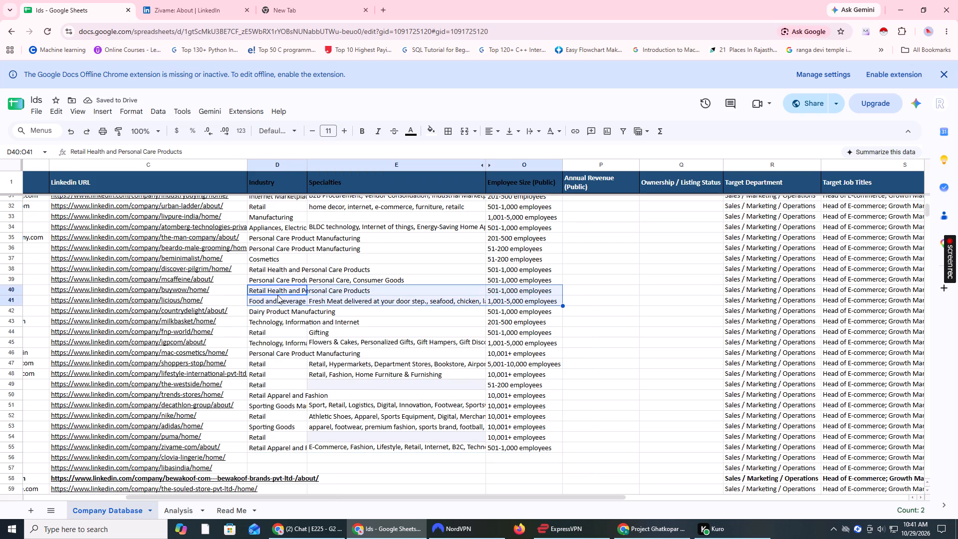
key(shift+Down)
key(shift+Down)
key(shift+Down)
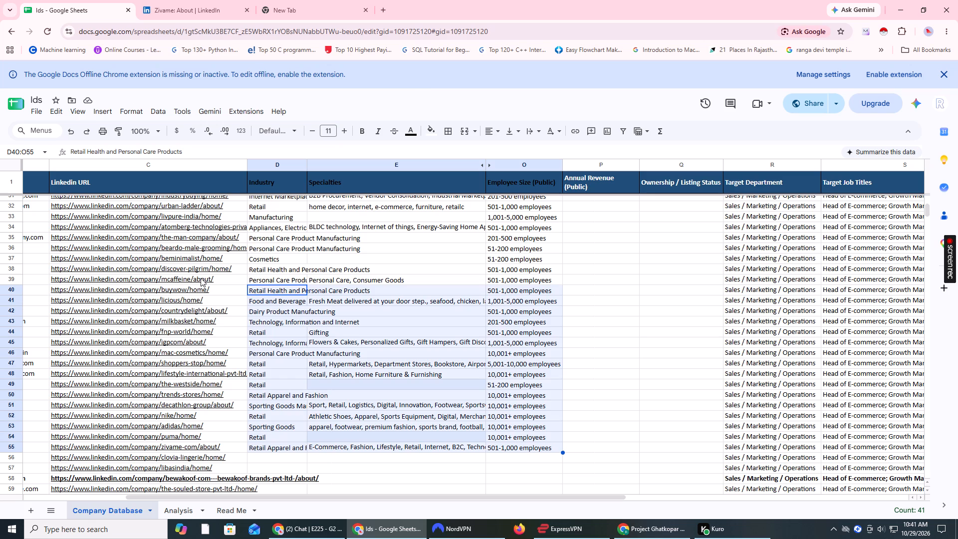
click(429, 130)
click(446, 267)
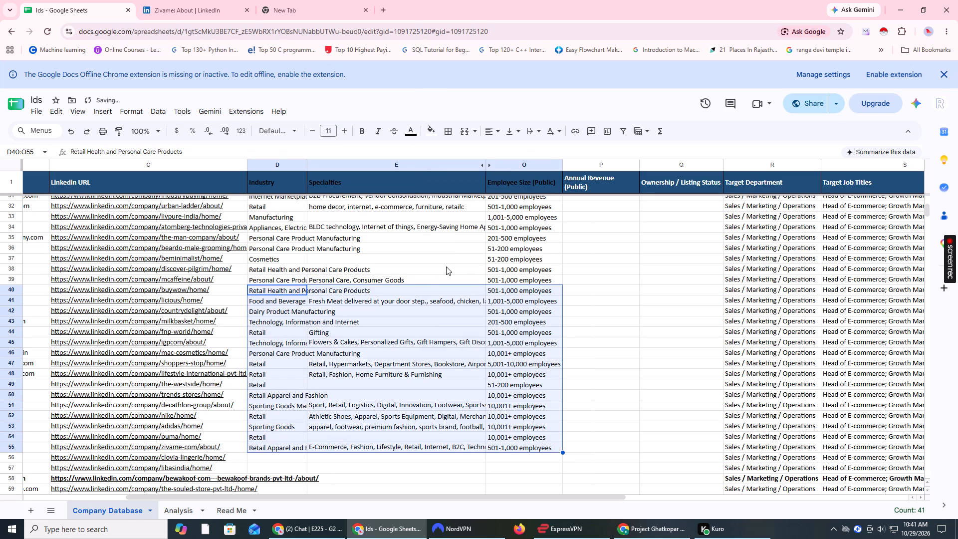
click(373, 364)
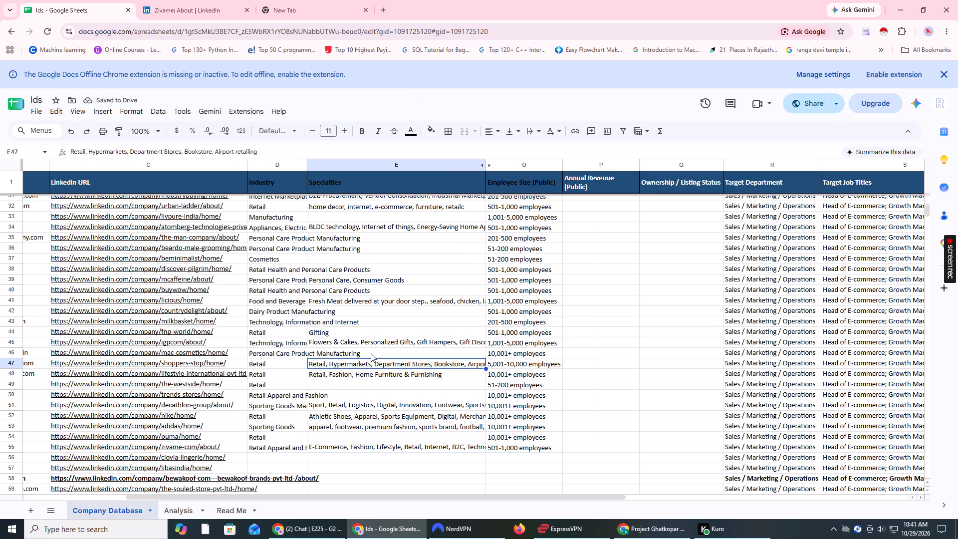
Review the Company Database sheet across its columns, from the company details through the target departments, job titles and source URLs.
scroll(371, 353, up, 1)
scroll(371, 353, down, 2)
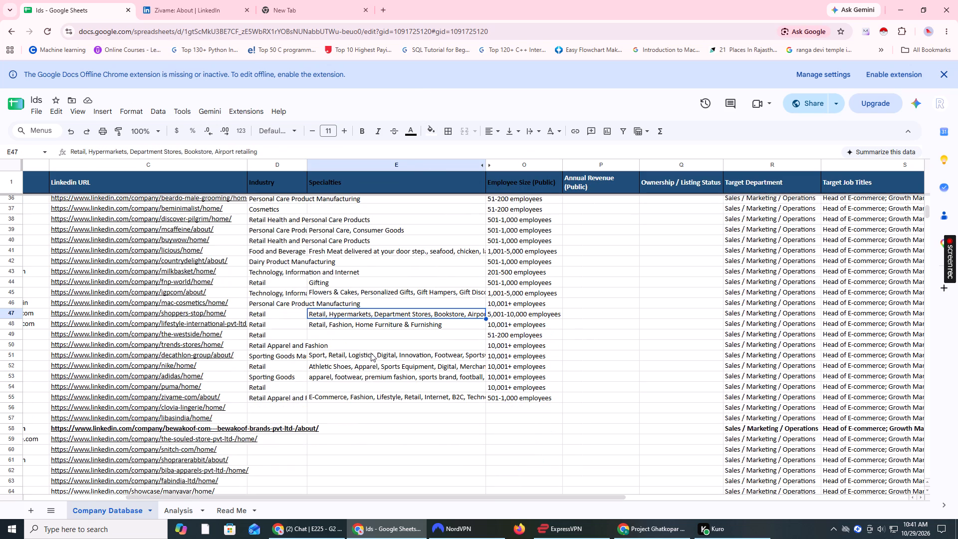
key(Right)
key(Right)
key(Right)
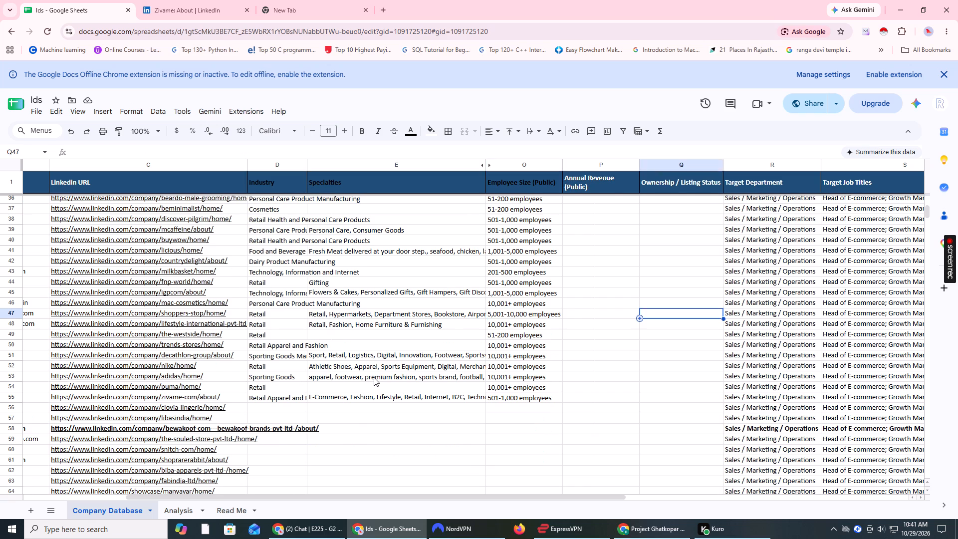
key(Right)
key(Right)
key(Right)
key(Right)
key(Right)
key(Right)
key(Right)
key(Right)
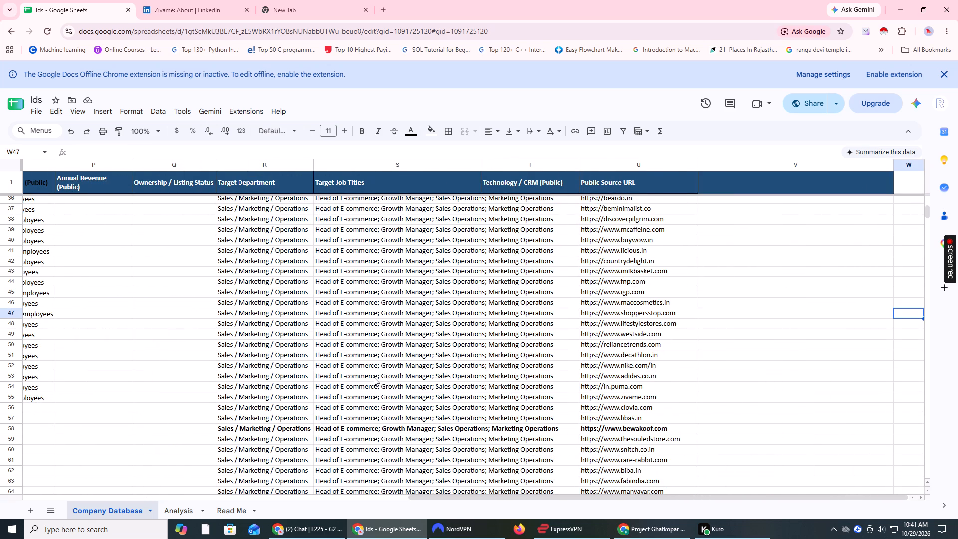
key(Right)
key(Right)
key(Right)
key(Up)
key(Up)
key(Up)
key(Up)
key(Up)
key(Up)
key(Up)
key(Up)
key(Up)
key(Up)
key(Up)
key(Up)
key(Up)
key(Up)
key(Up)
key(Up)
key(Up)
key(Up)
key(Up)
key(Up)
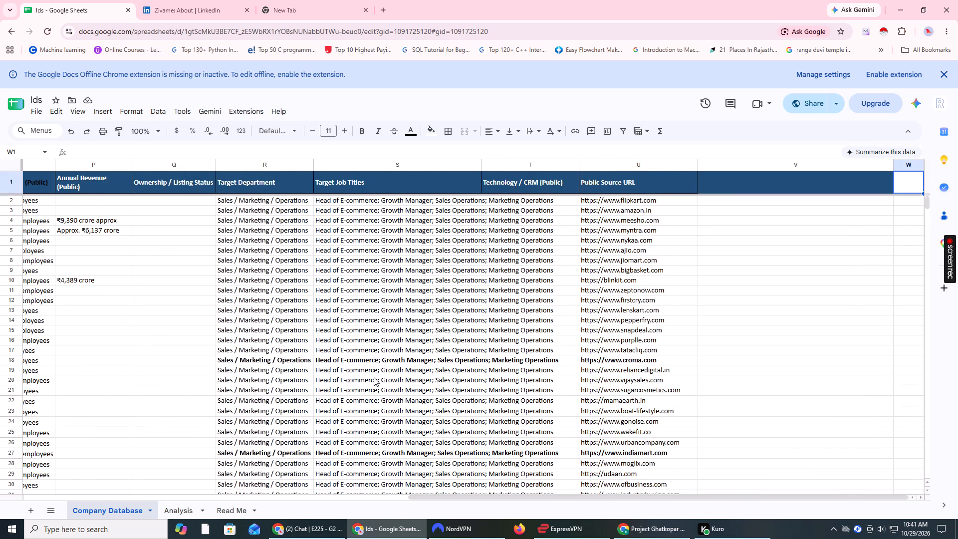
key(Left)
key(Left)
click(550, 367)
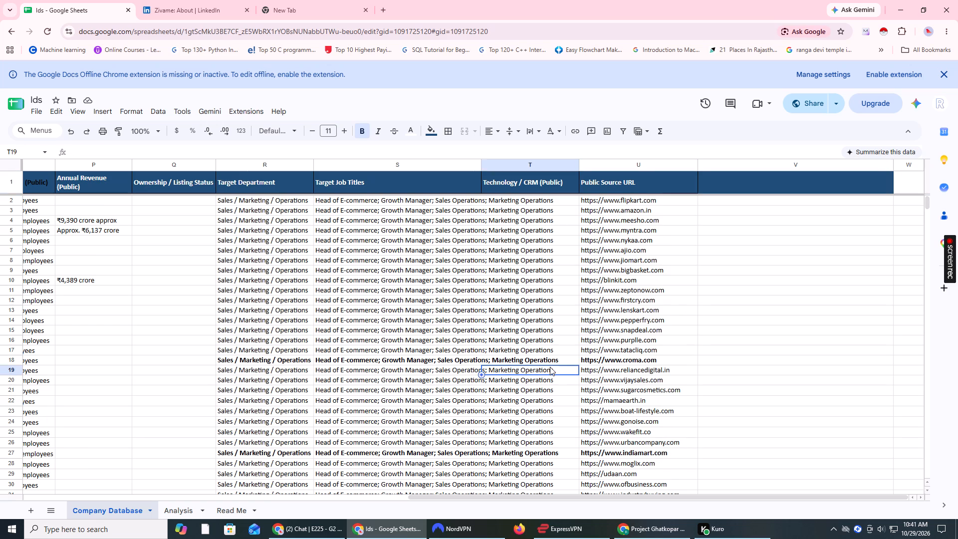
drag(512, 499, 374, 499)
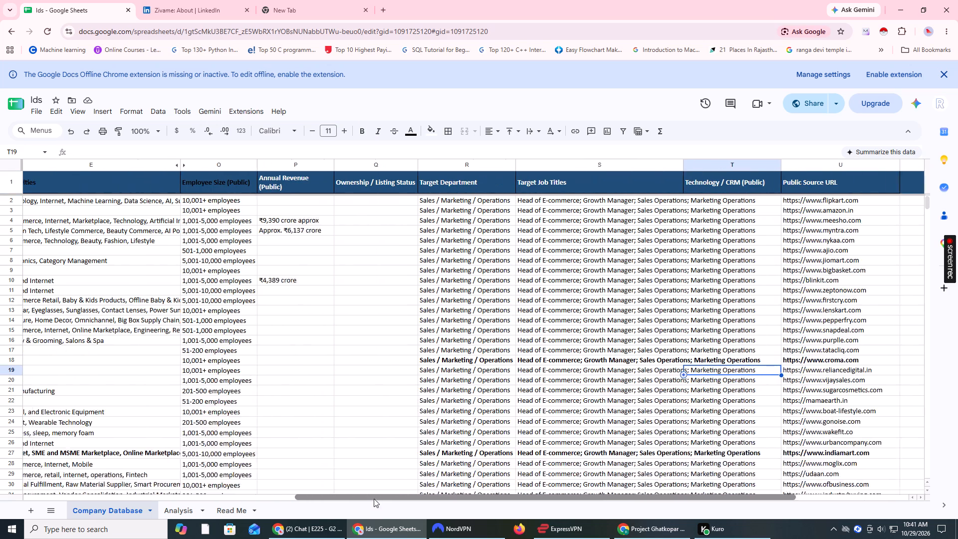
drag(374, 499, 288, 499)
scroll(395, 391, up, 2)
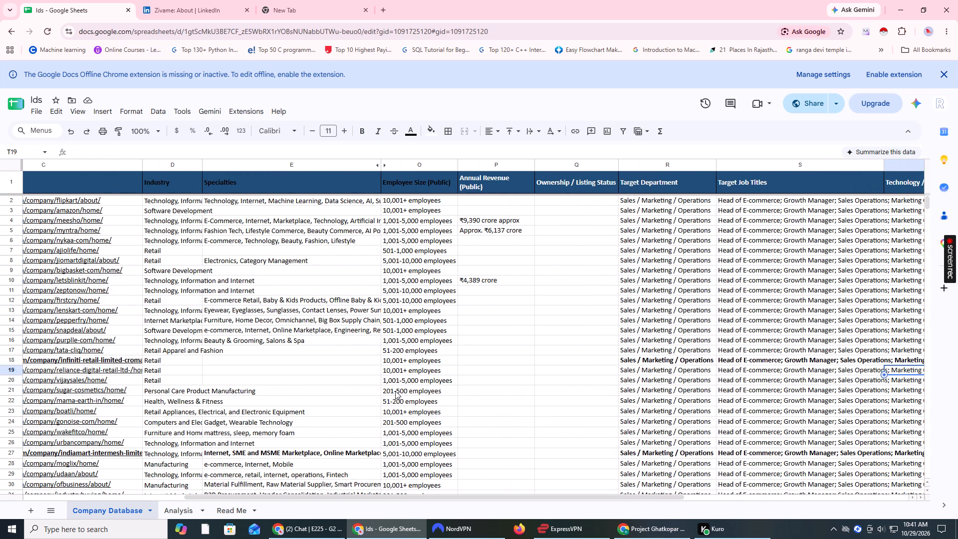
scroll(395, 391, up, 5)
click(336, 361)
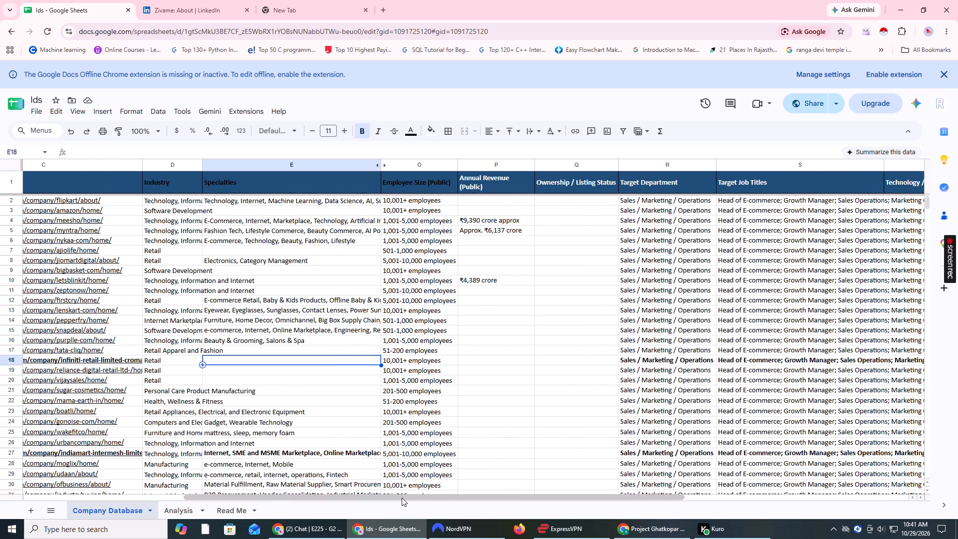
drag(402, 498, 218, 478)
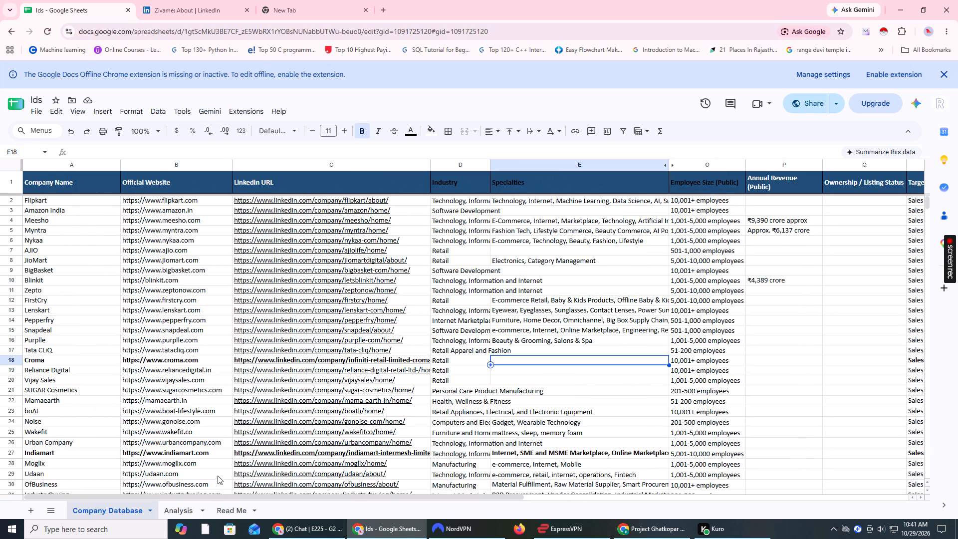
Open Clovia's LinkedIn page from its URL in row 56, and close the leftover Zivame and empty browser tabs.
scroll(469, 365, down, 5)
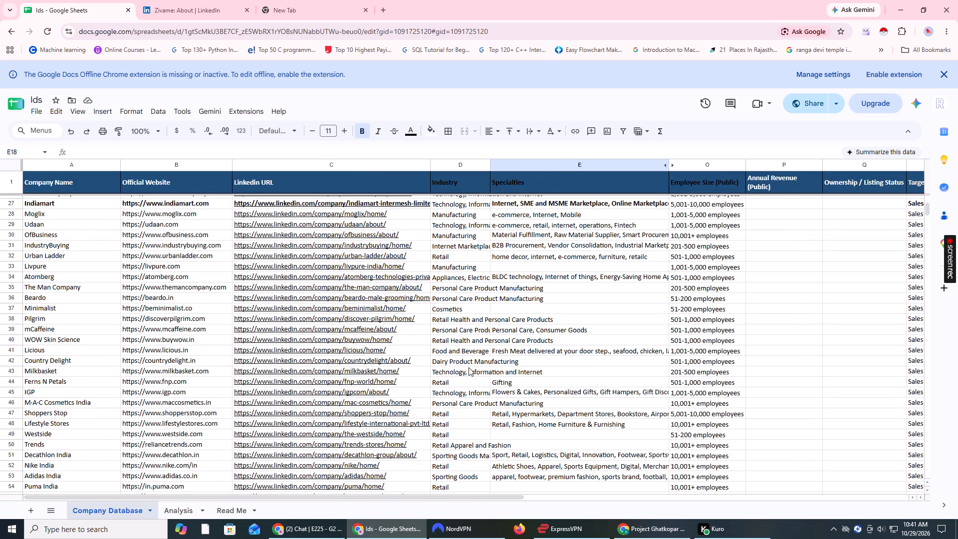
scroll(469, 367, down, 2)
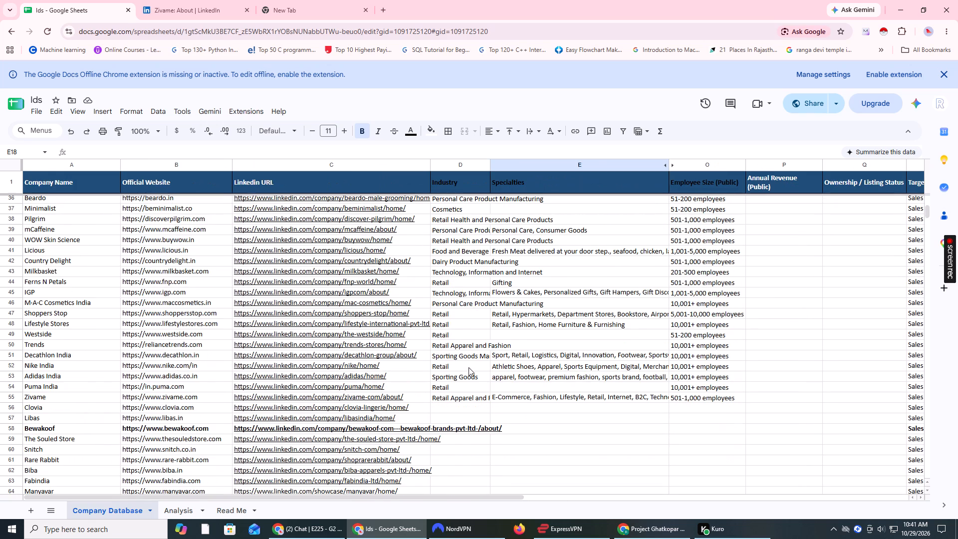
scroll(469, 367, down, 2)
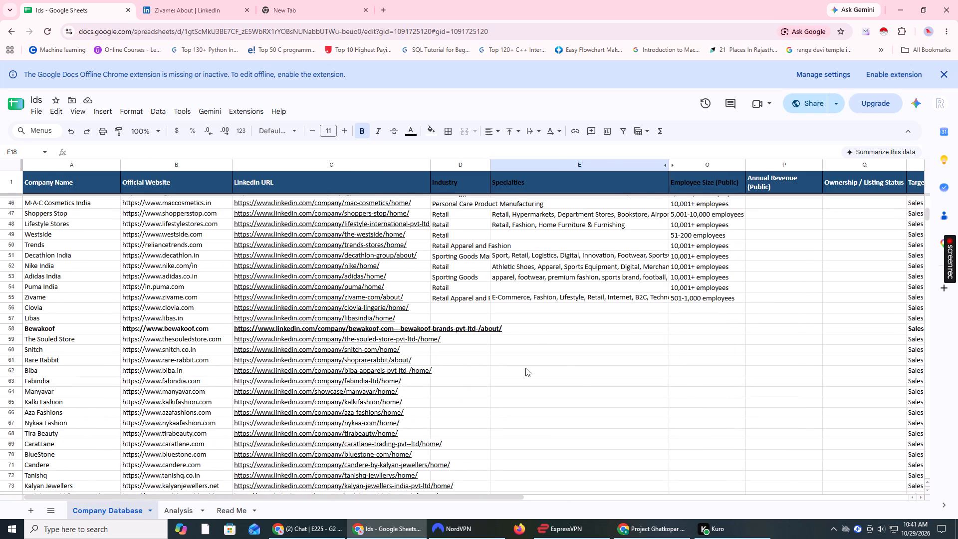
click(358, 312)
click(299, 325)
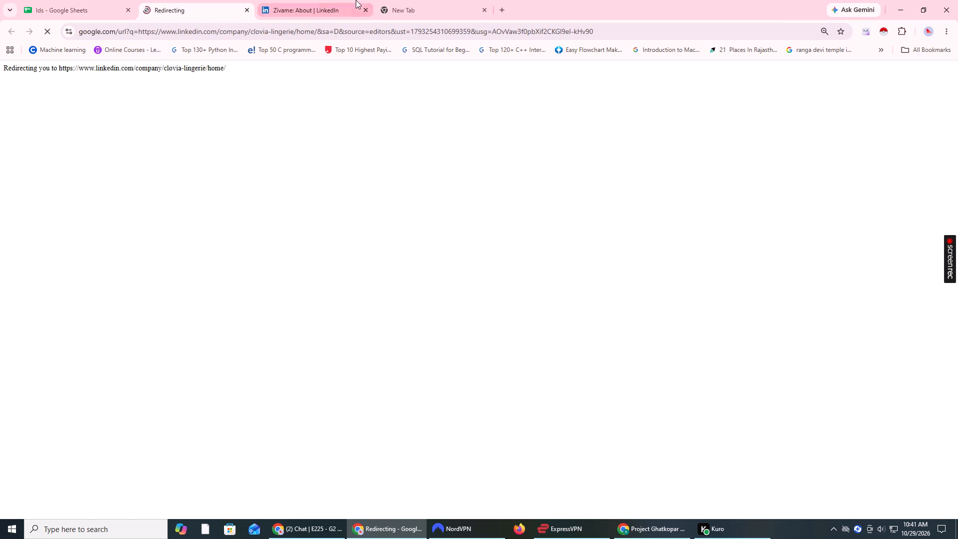
click(366, 11)
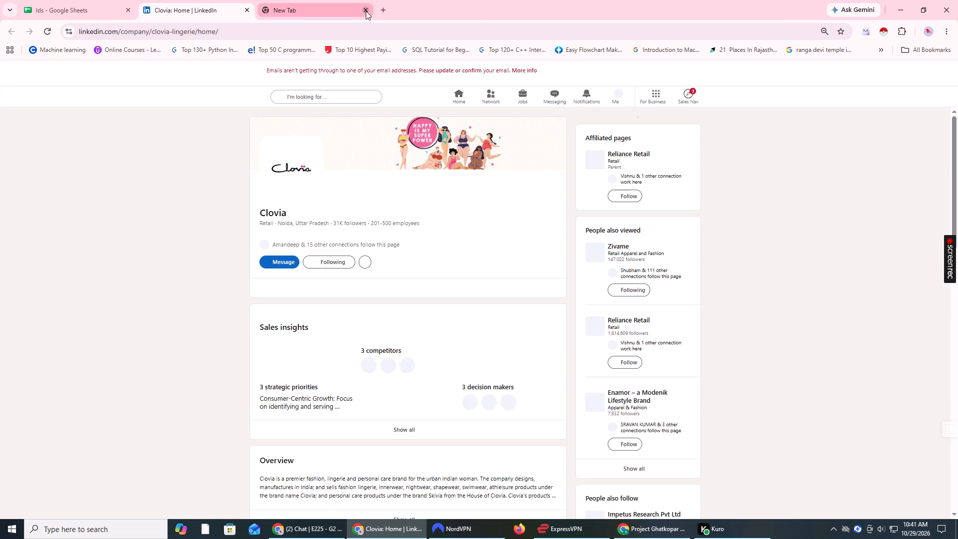
click(366, 11)
Copy the industry "Retail" from Clovia's LinkedIn About page into its Industry cell in row 56 of the sheet.
click(304, 284)
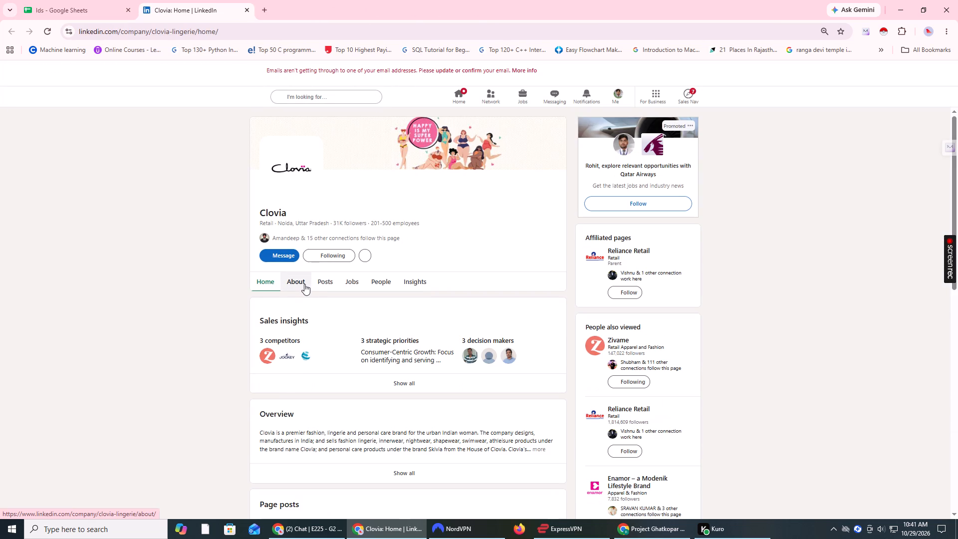
scroll(357, 284, down, 2)
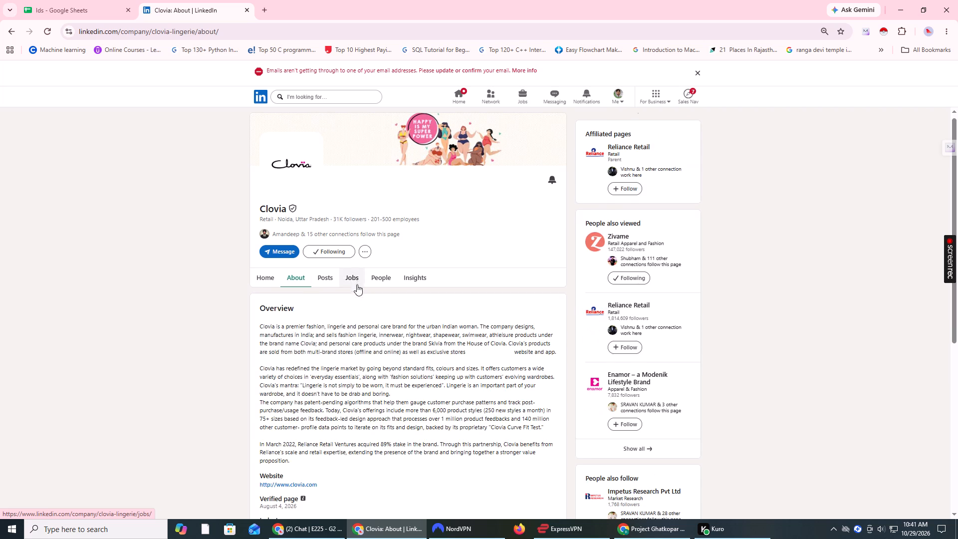
scroll(357, 284, down, 4)
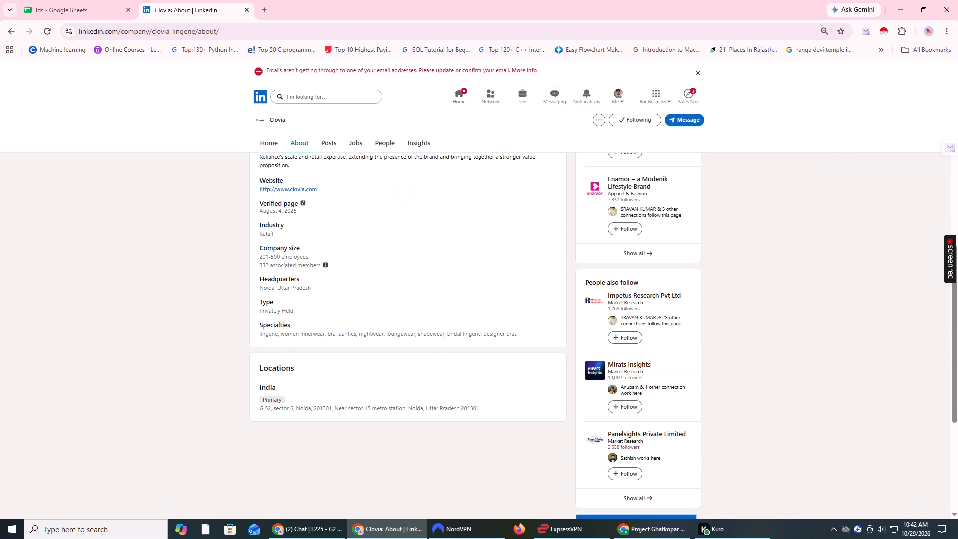
double_click(262, 233)
key(ctrl+c)
click(75, 0)
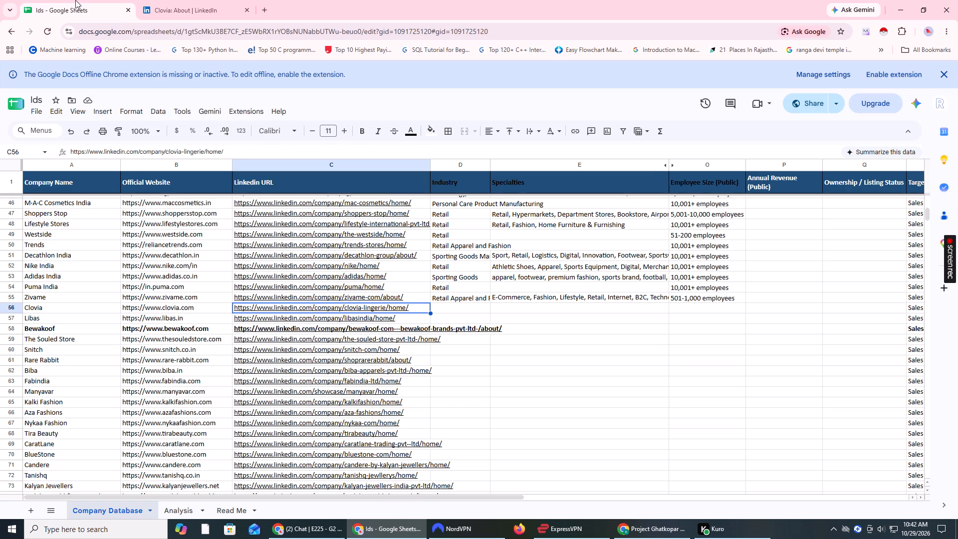
click(453, 312)
key(ctrl+v)
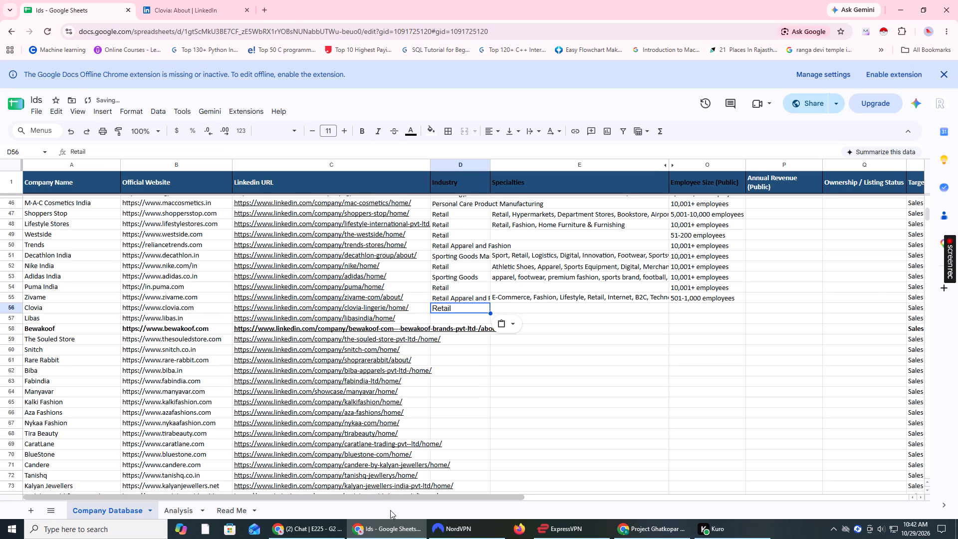
Copy the company size "201-500 employees" from Clovia's LinkedIn About page into its Employee Size cell in row 56.
drag(388, 497, 472, 500)
click(192, 0)
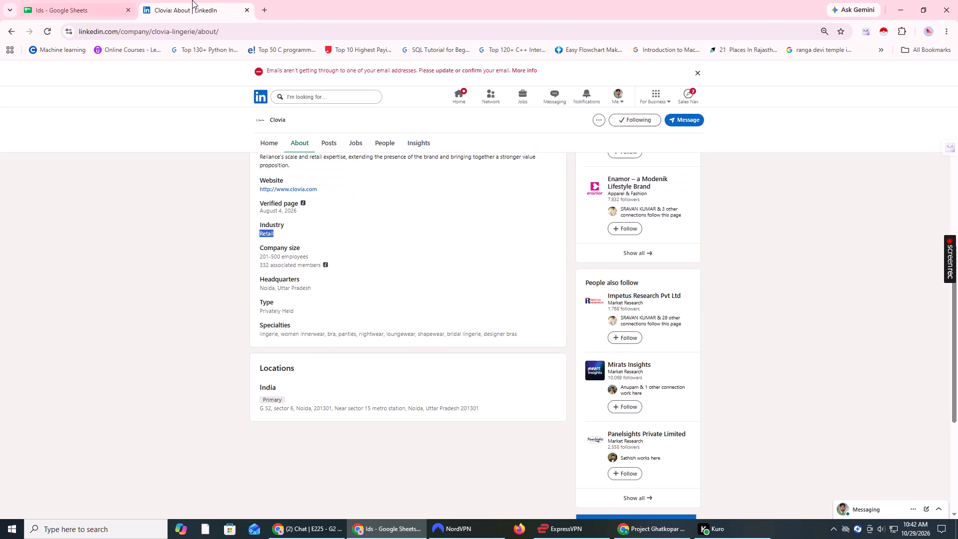
triple_click(278, 254)
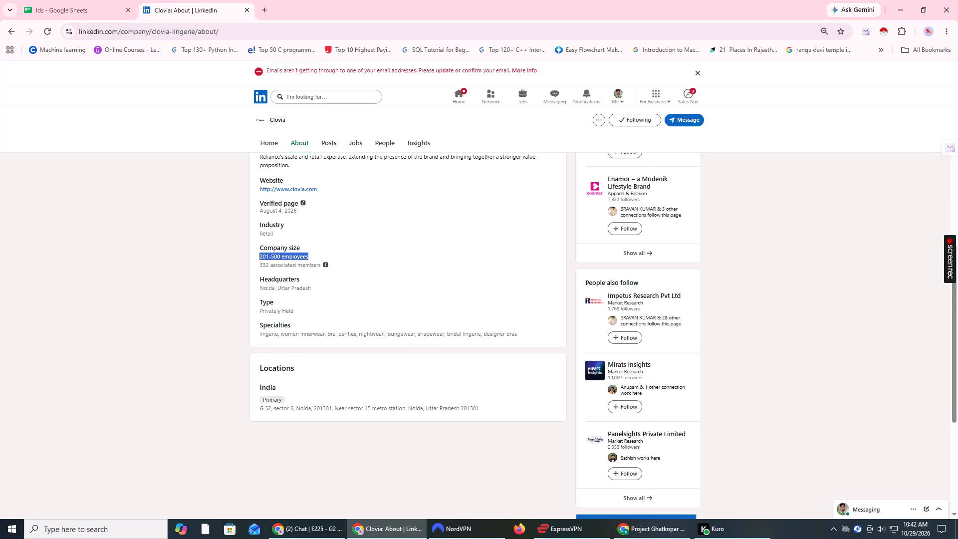
key(ctrl+c)
click(54, 0)
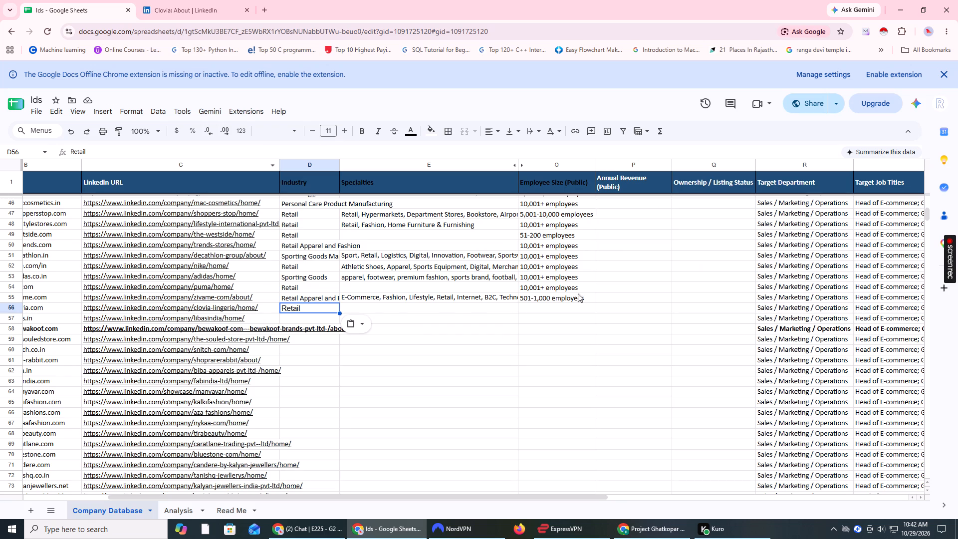
click(351, 307)
click(524, 308)
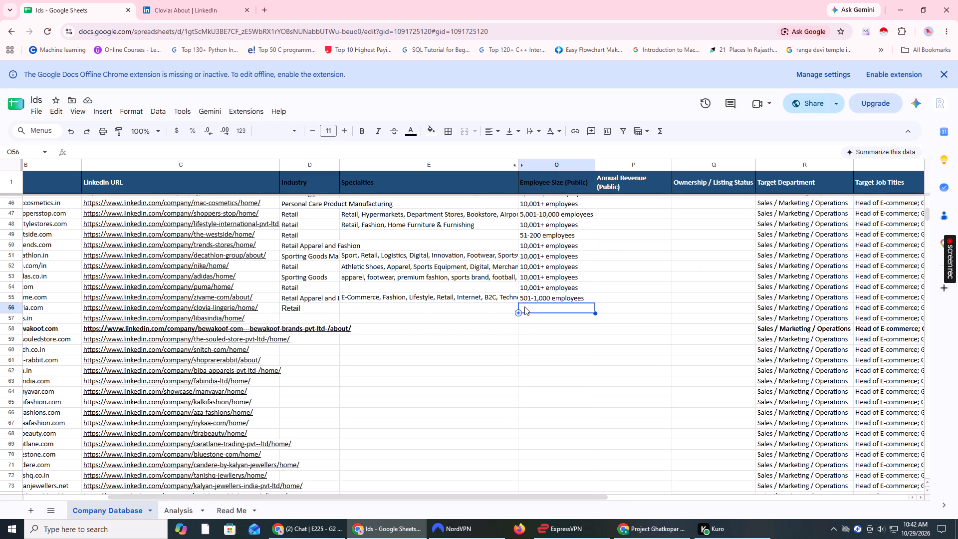
key(ctrl+v)
Copy Clovia's LinkedIn specialties, from "lingerie" through "designer bras", as plain text by way of an empty browser tab into its Specialties cell in row 56.
click(220, 0)
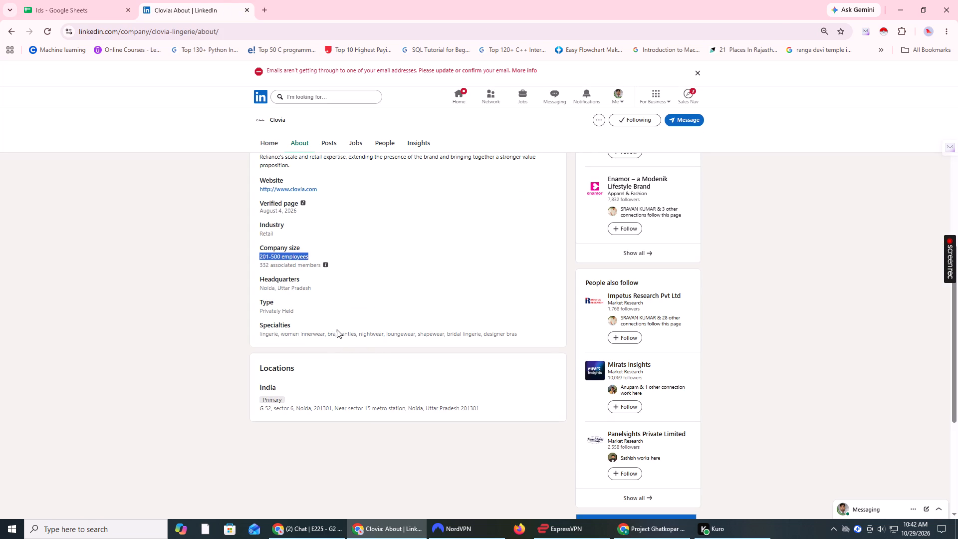
triple_click(337, 329)
key(ctrl+c)
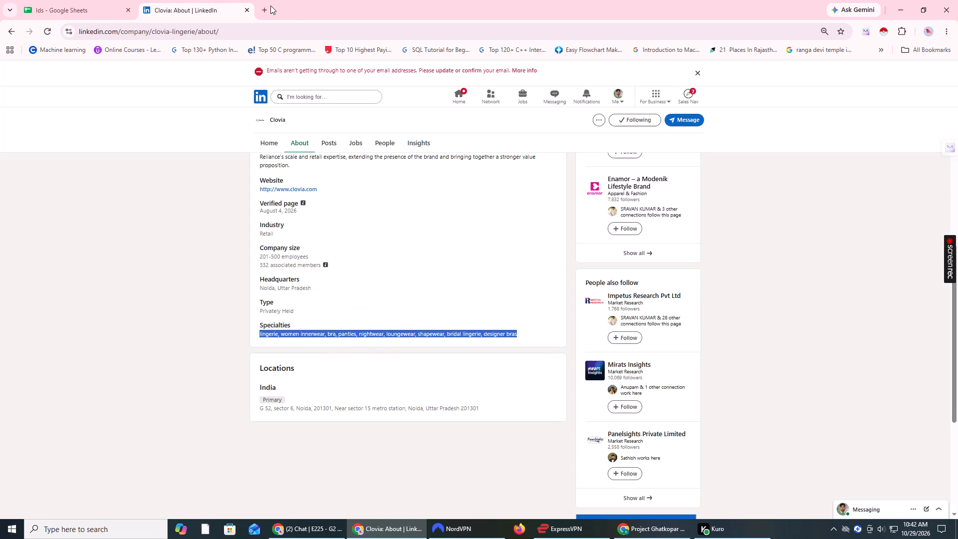
click(263, 5)
key(ctrl+v)
key(ctrl+a)
key(ctrl+x)
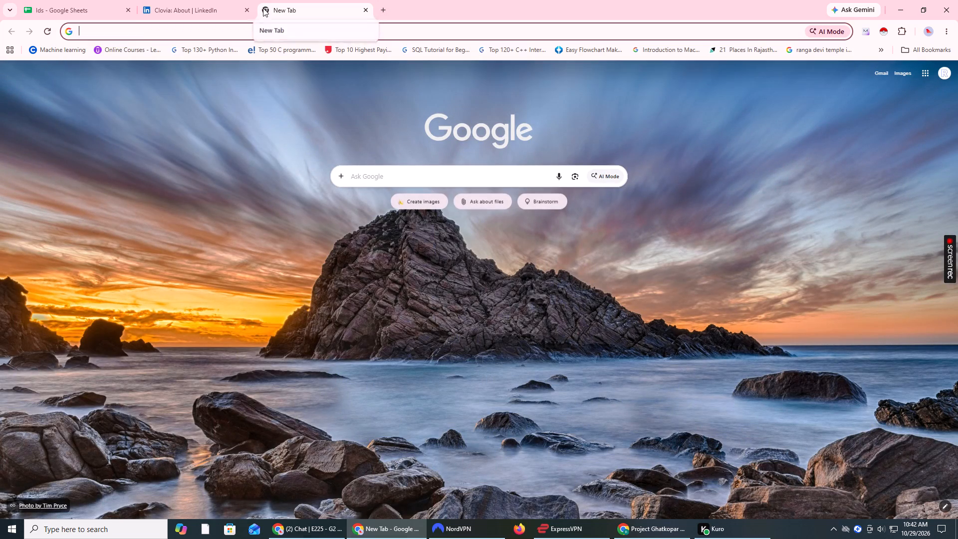
click(10, 0)
click(75, 0)
click(361, 306)
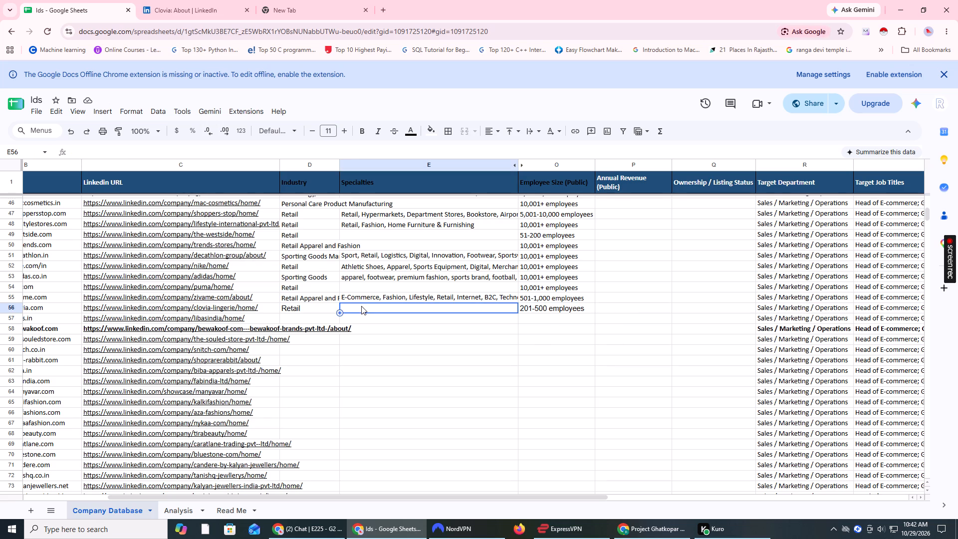
key(ctrl+v)
Open the About page of Libas on LinkedIn from its URL in row 57, closing the leftover Clovia and empty browser tabs.
click(207, 319)
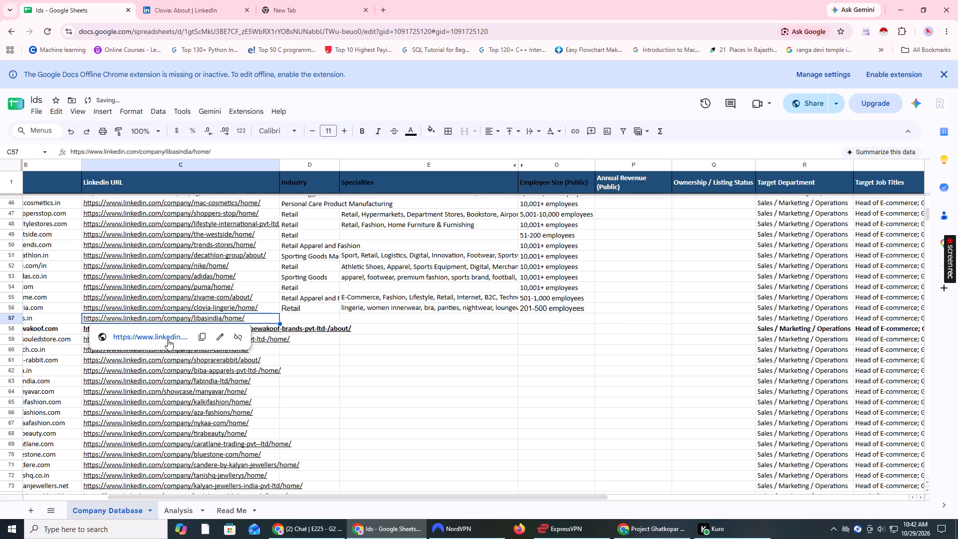
click(167, 339)
double_click(366, 10)
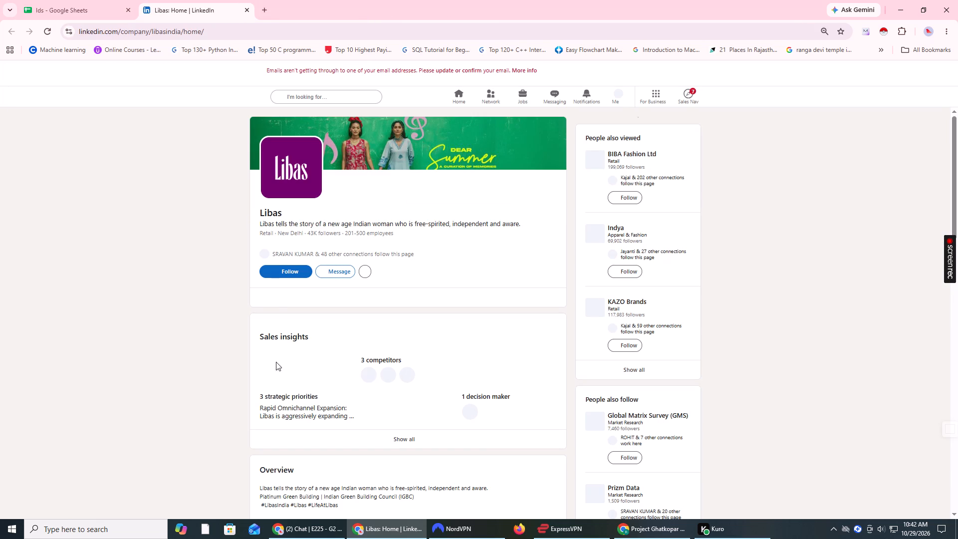
click(297, 293)
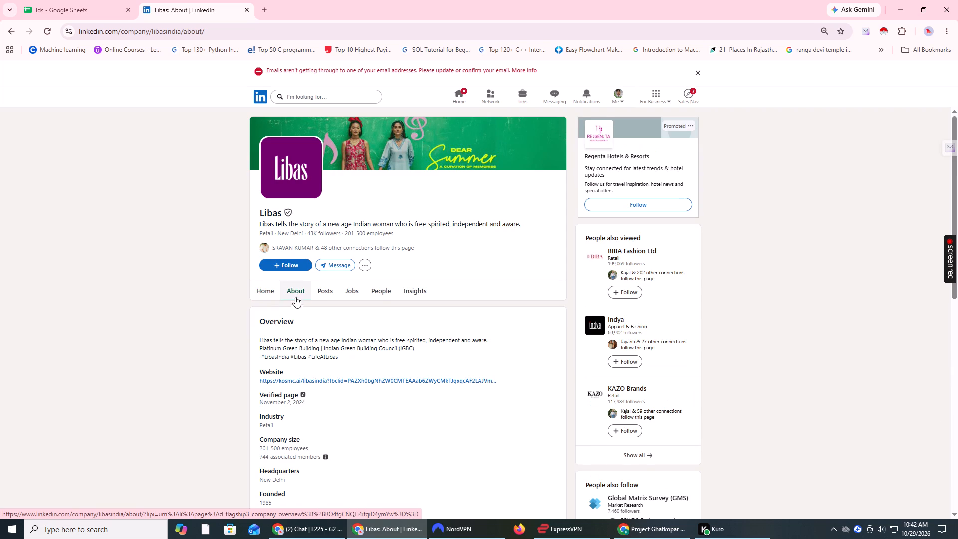
Copy the industry "Retail" from Libas's LinkedIn About page into its Industry cell in row 57 of the sheet.
scroll(294, 299, down, 2)
triple_click(265, 325)
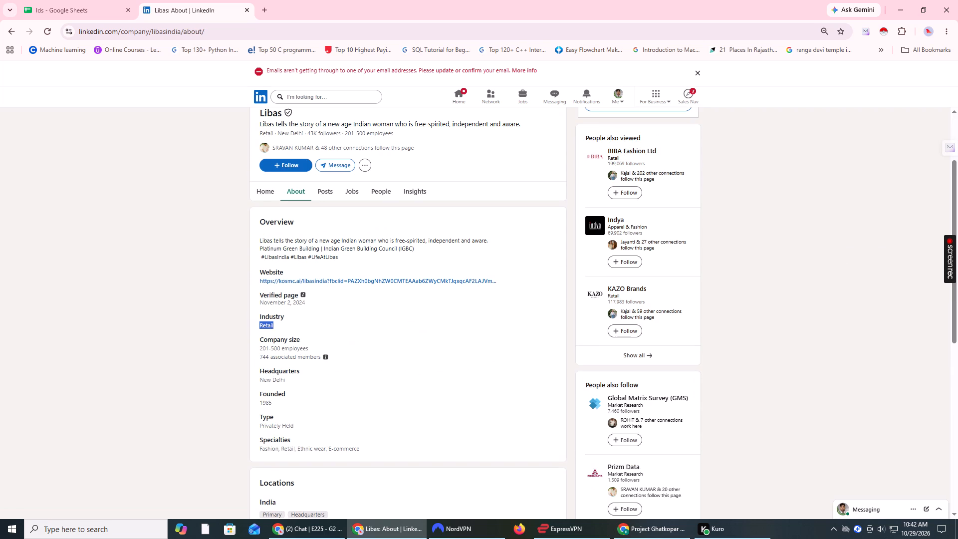
key(ctrl+c)
click(105, 0)
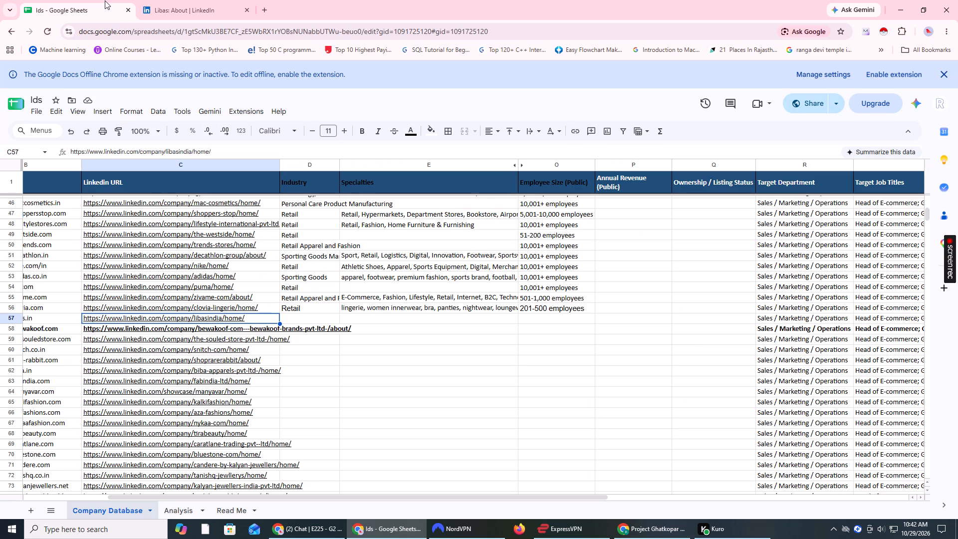
click(299, 320)
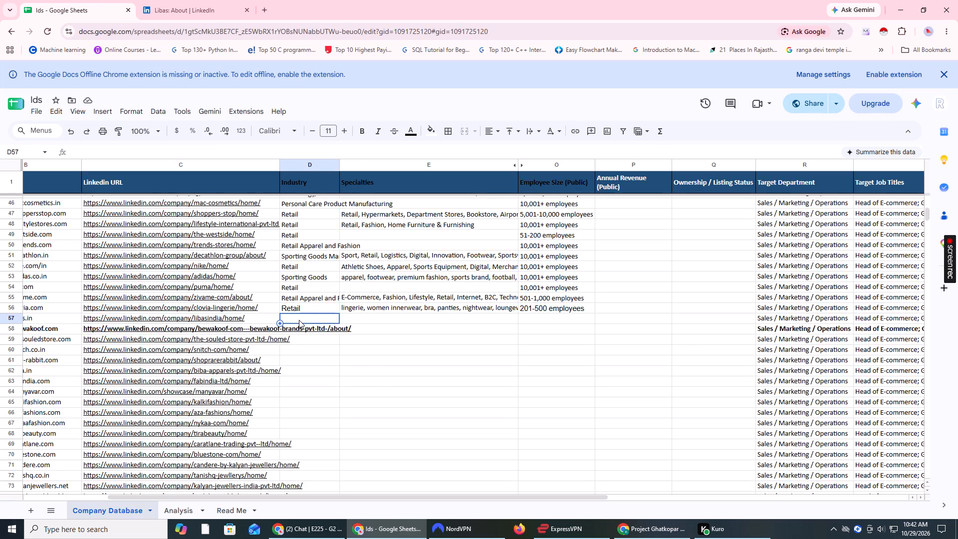
key(ctrl+v)
Copy the specialties "Fashion, Retail, Ethnic wear, E-commerce" from Libas's LinkedIn About page into its Specialties cell in row 57.
click(169, 0)
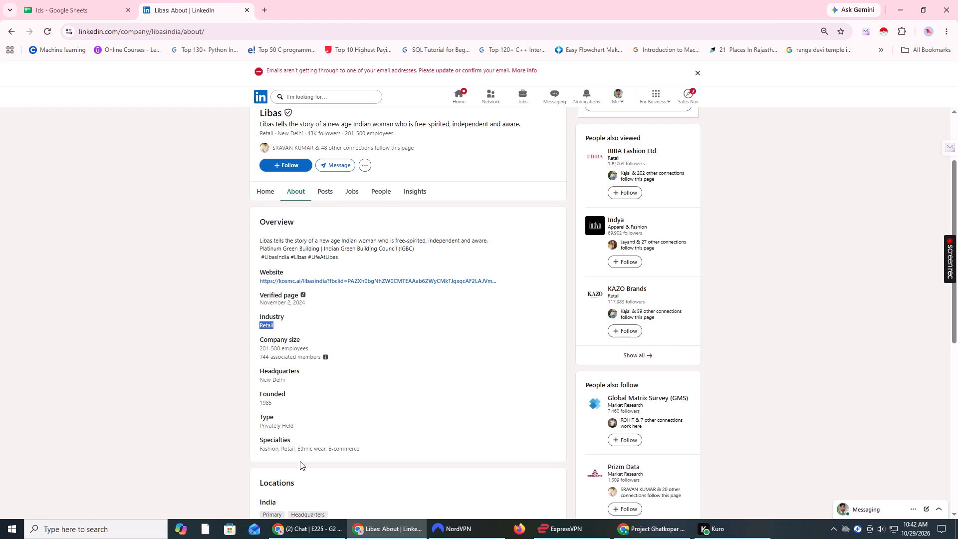
triple_click(291, 447)
key(ctrl+c)
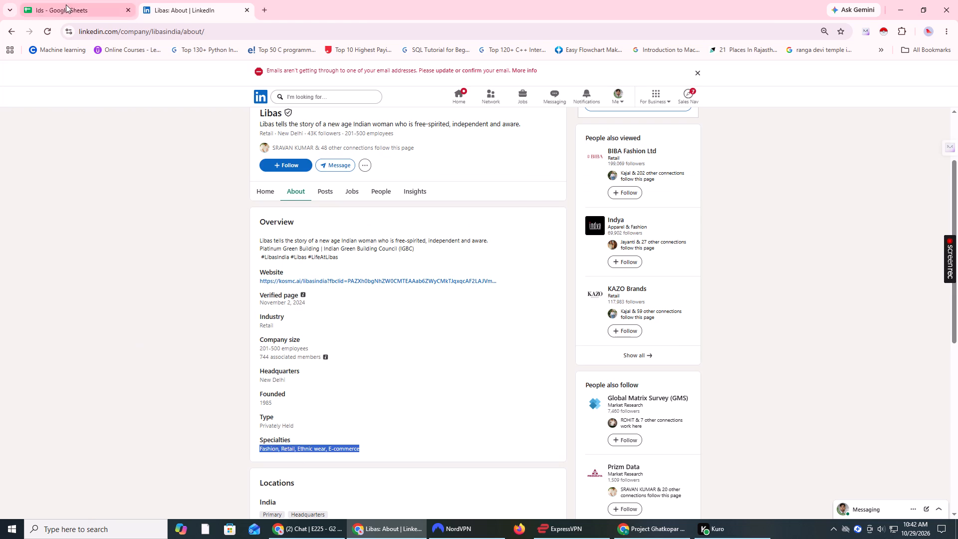
click(66, 2)
click(365, 320)
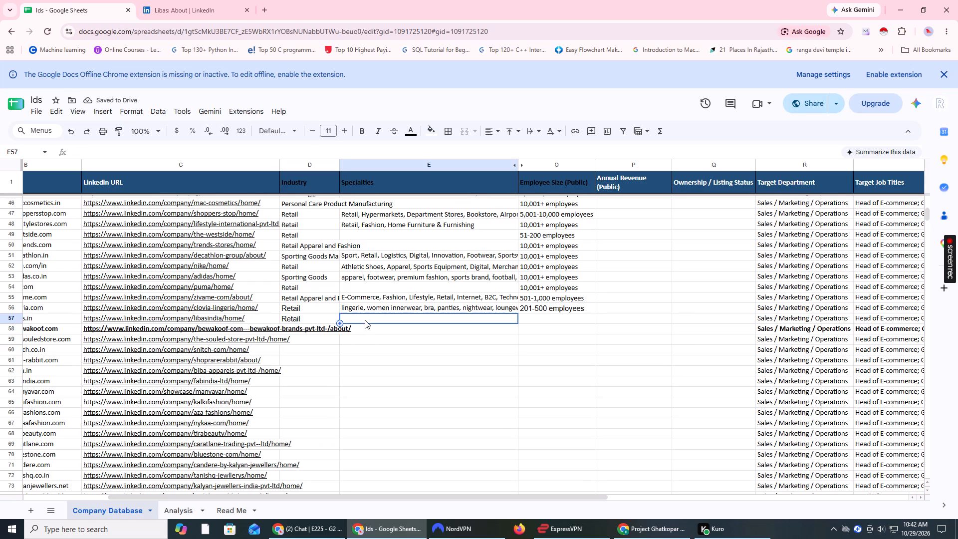
key(ctrl+v)
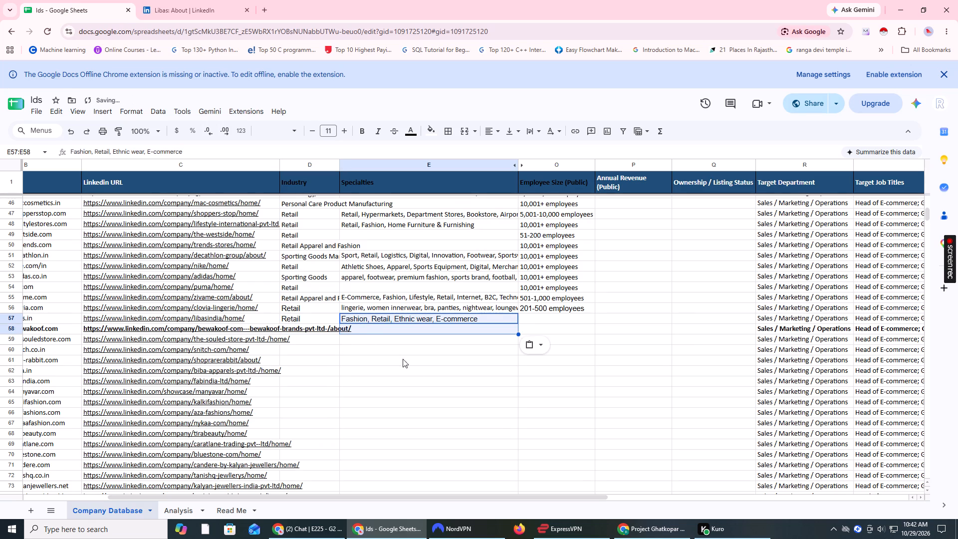
Copy the company size "201-500 employees" from Libas's LinkedIn About page into its Employee Size cell in row 57.
click(197, 0)
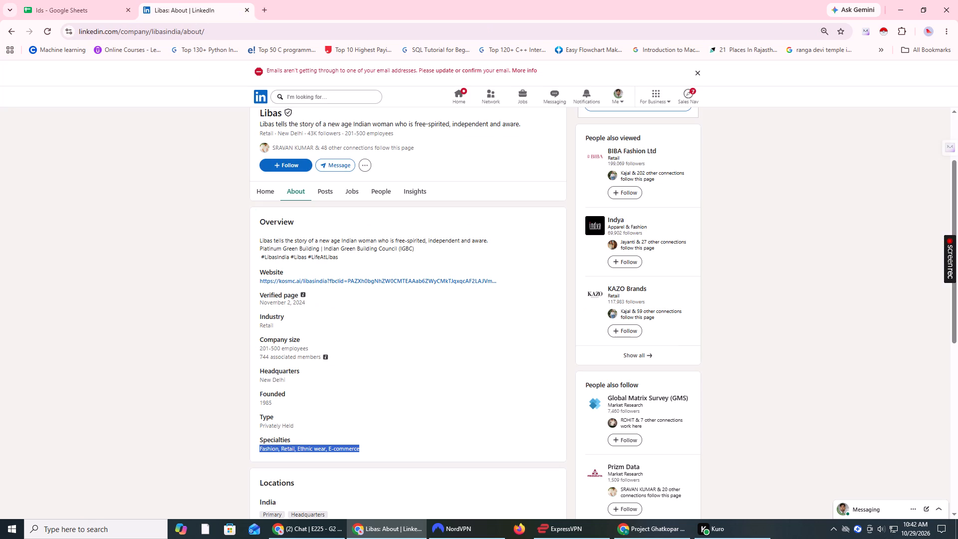
triple_click(268, 348)
key(ctrl+c)
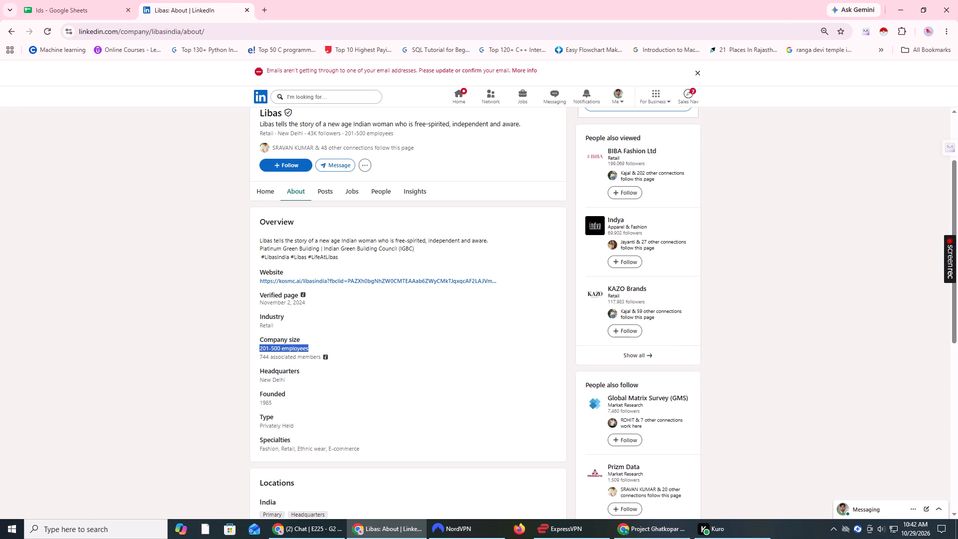
click(24, 0)
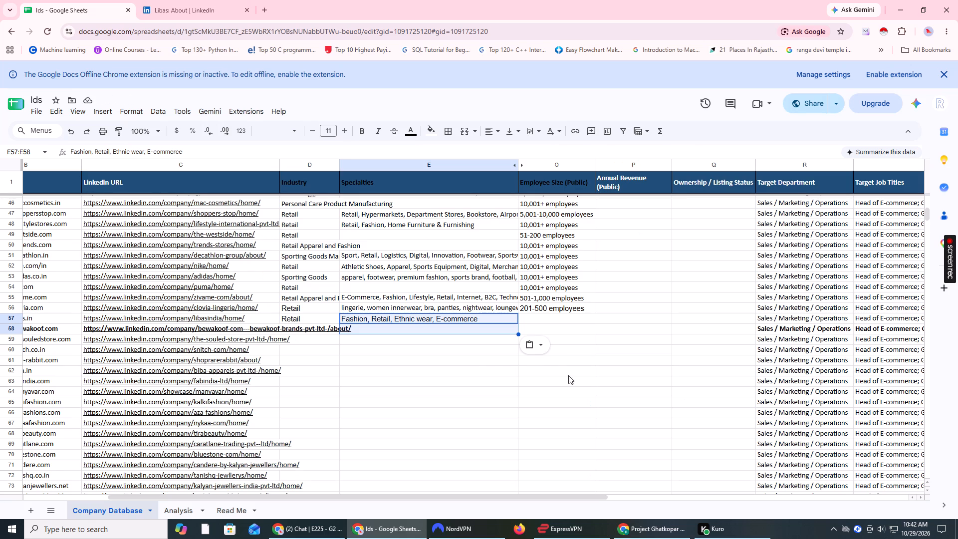
click(526, 322)
key(ctrl+v)
click(444, 361)
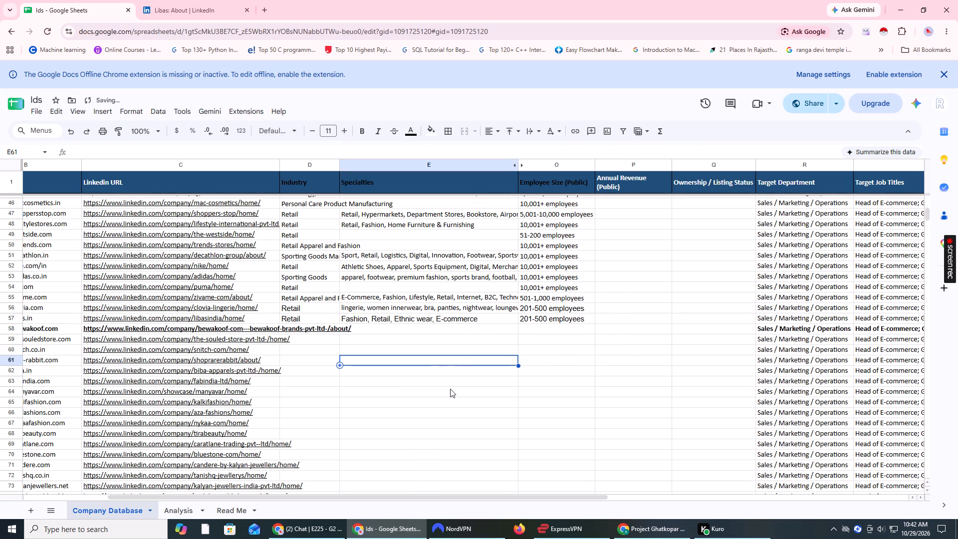
Open Bewakoof's LinkedIn About page from its URL in row 58, and close the leftover Libas tab.
click(162, 326)
click(142, 349)
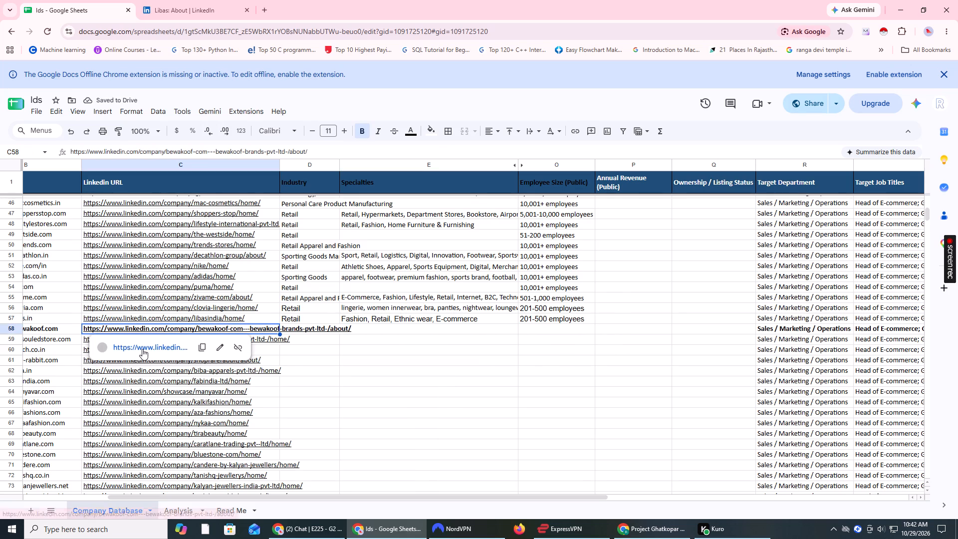
click(363, 11)
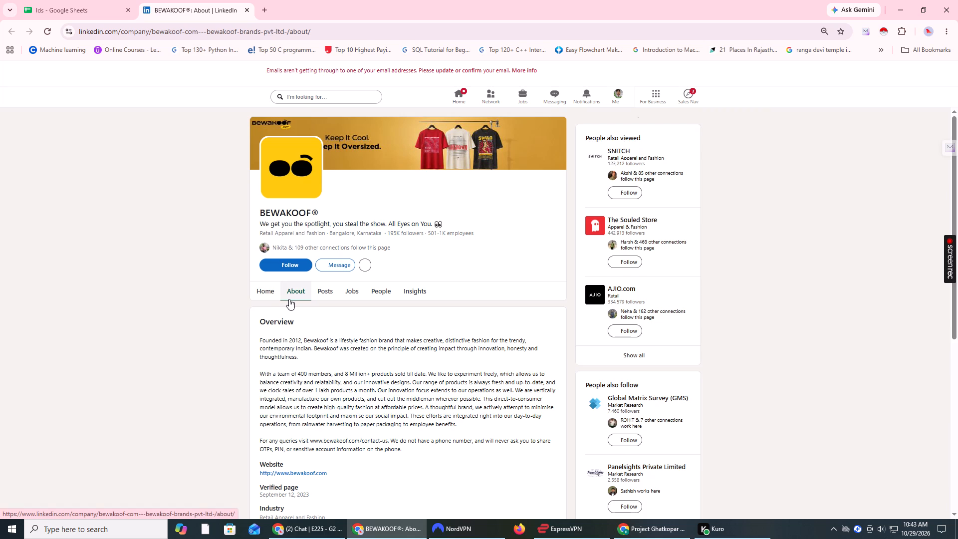
Copy the industry "Retail Apparel and Fashion" from Bewakoof's LinkedIn About page into its Industry cell in row 58.
scroll(289, 299, down, 2)
scroll(308, 353, down, 2)
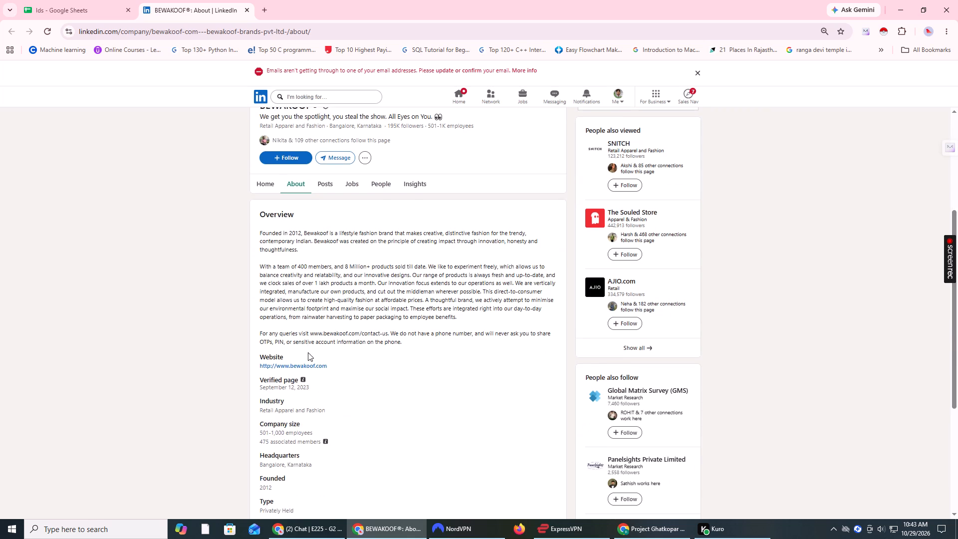
triple_click(284, 317)
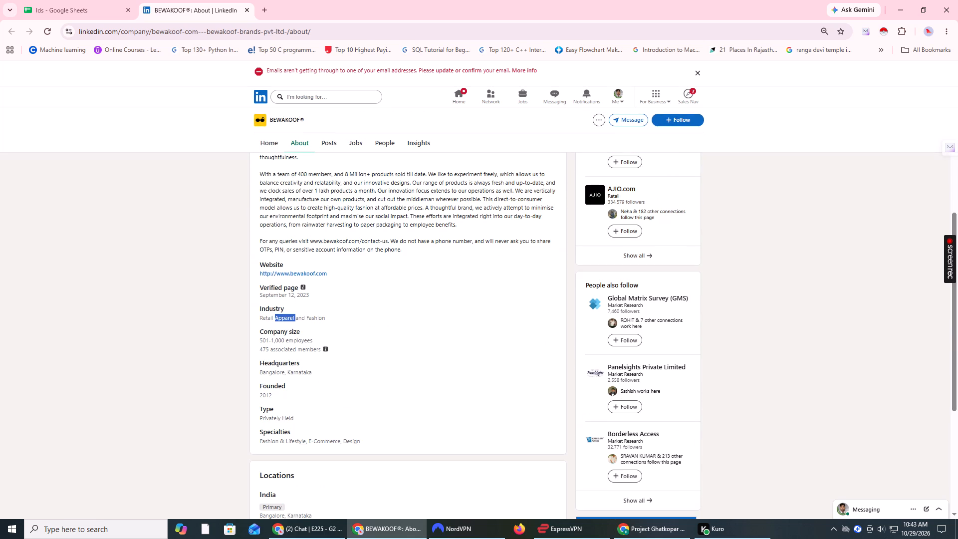
key(ctrl+c)
click(57, 0)
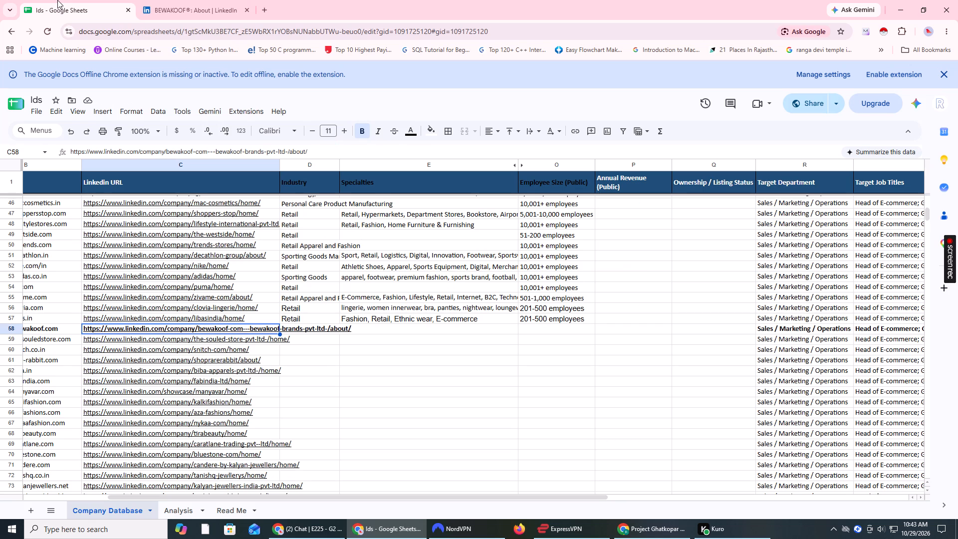
click(304, 330)
key(ctrl+v)
click(287, 345)
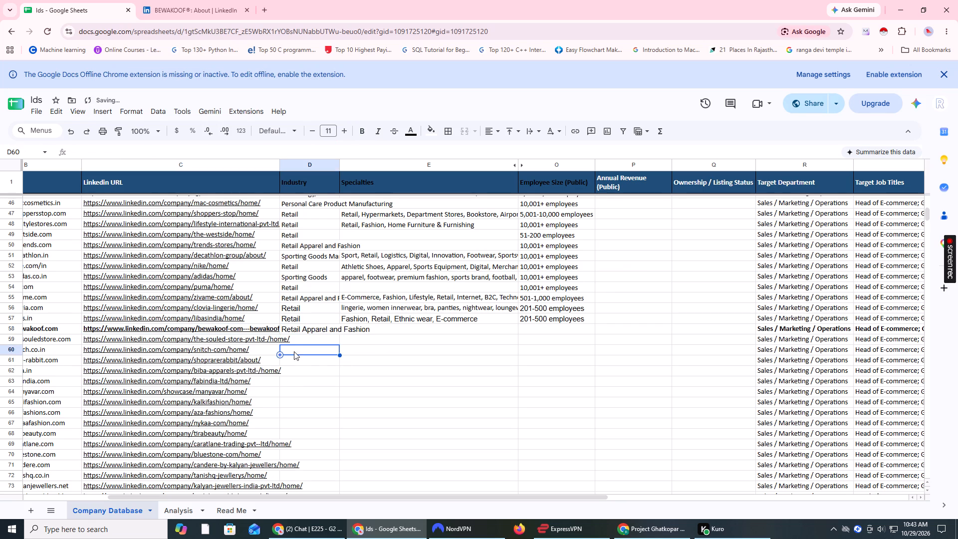
Copy the specialties "Fashion & Lifestyle, E-Commerce, Design" from Bewakoof's LinkedIn About page into its Specialties cell in row 58.
click(226, 0)
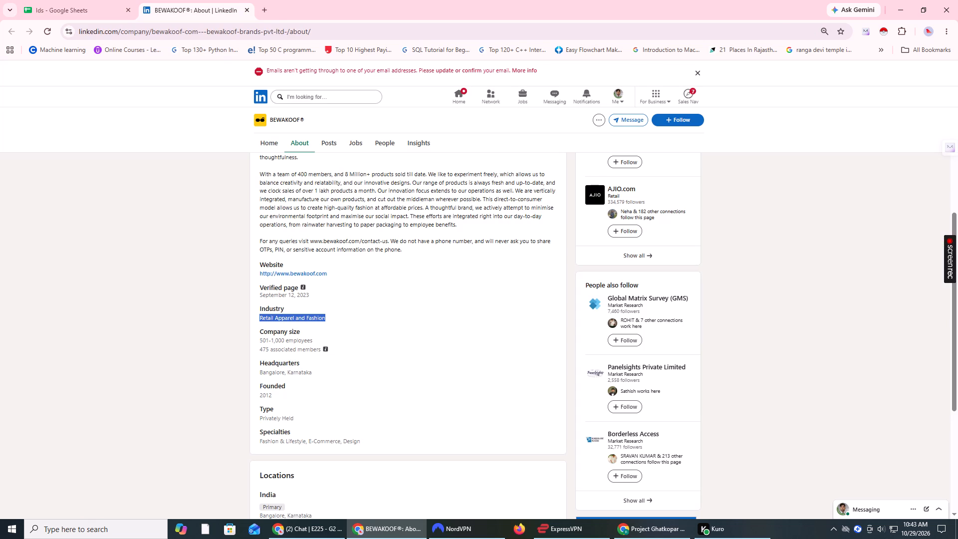
triple_click(293, 440)
key(ctrl+c)
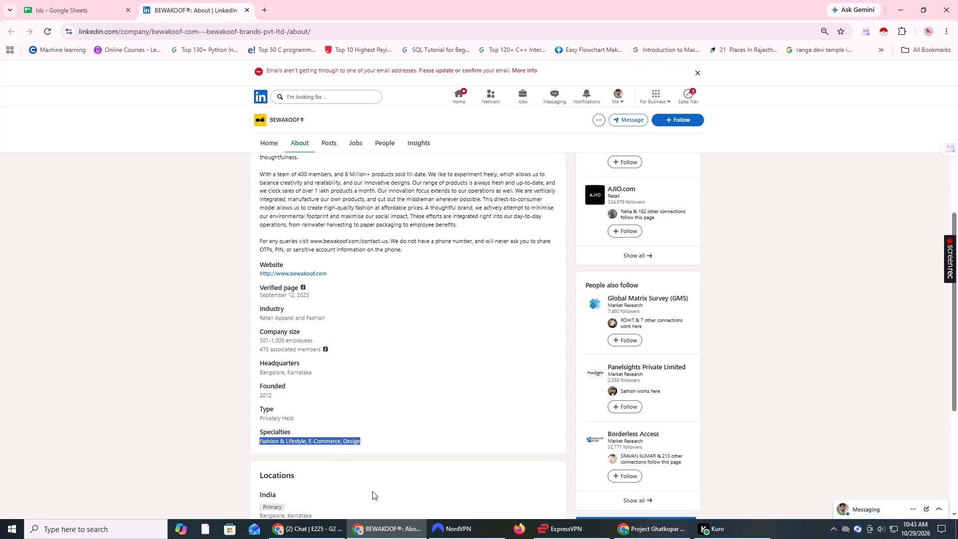
click(65, 0)
click(361, 324)
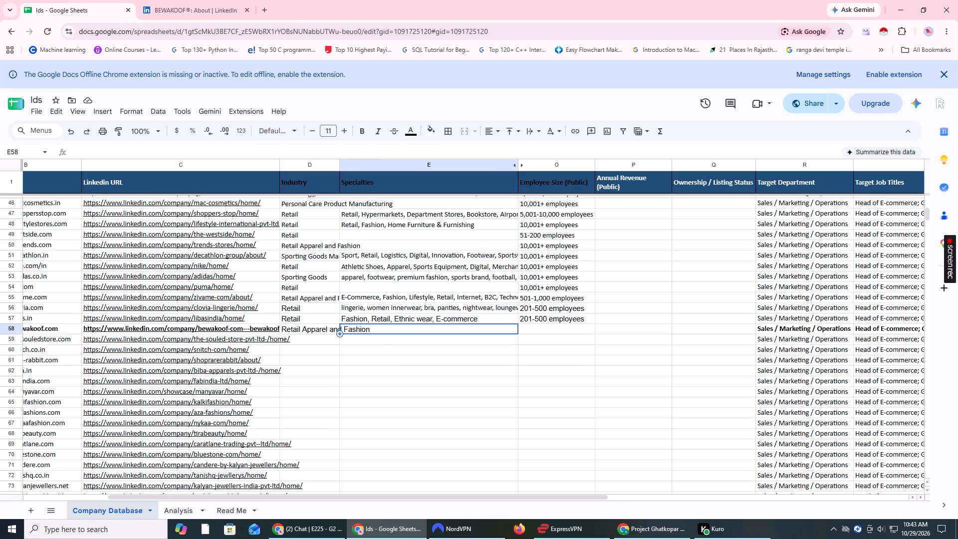
key(ctrl+v)
click(325, 353)
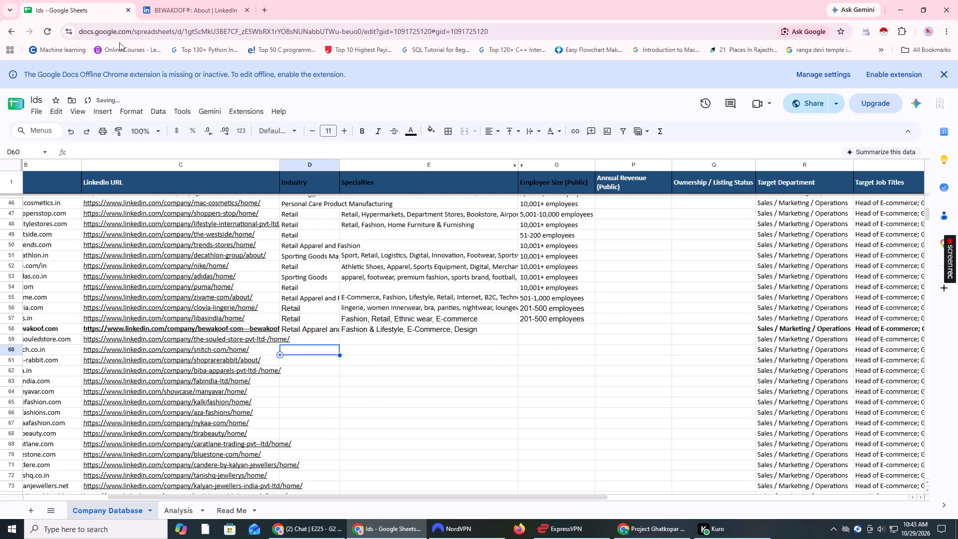
Copy the company size "501-1,000 employees" from Bewakoof's LinkedIn About page into its Employee Size cell in row 58.
click(165, 0)
triple_click(273, 341)
click(273, 341)
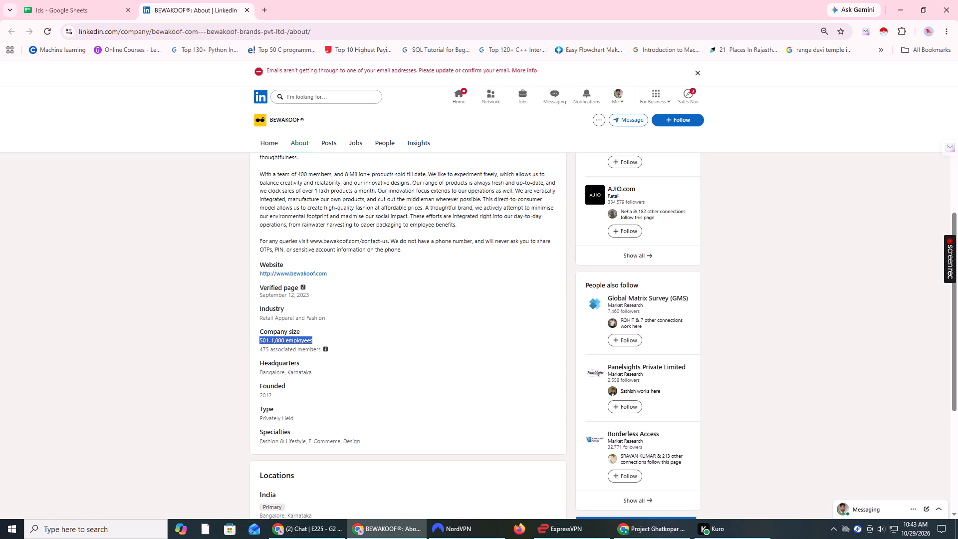
key(ctrl+c)
click(85, 0)
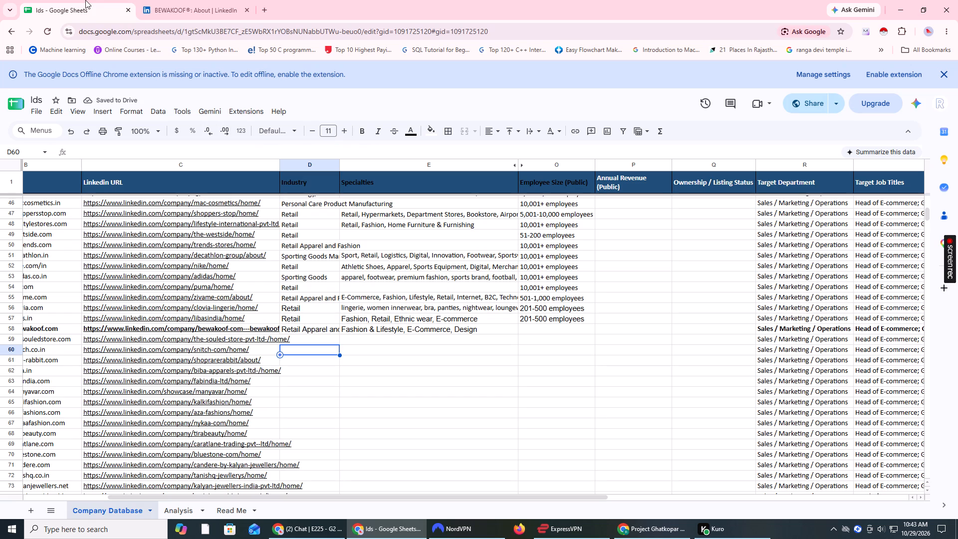
click(531, 328)
key(ctrl+v)
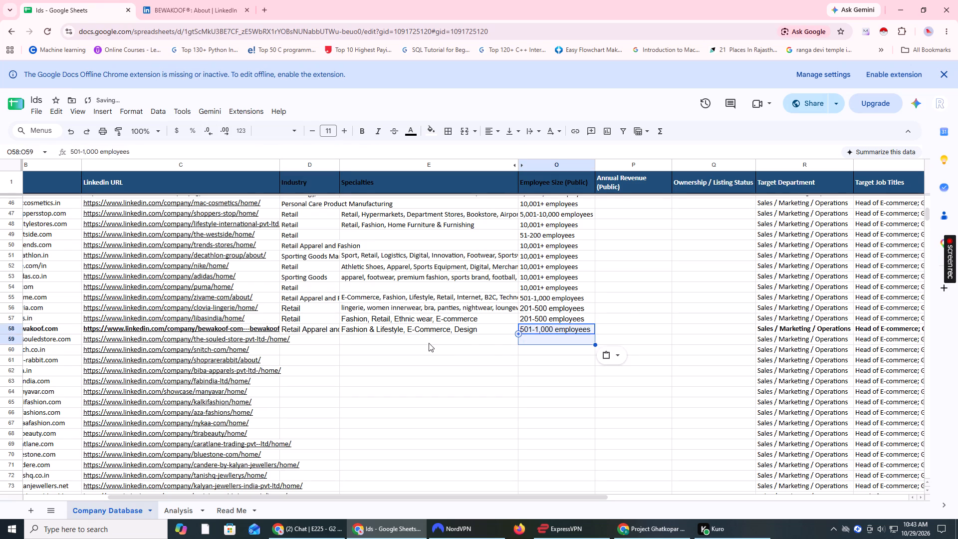
click(429, 343)
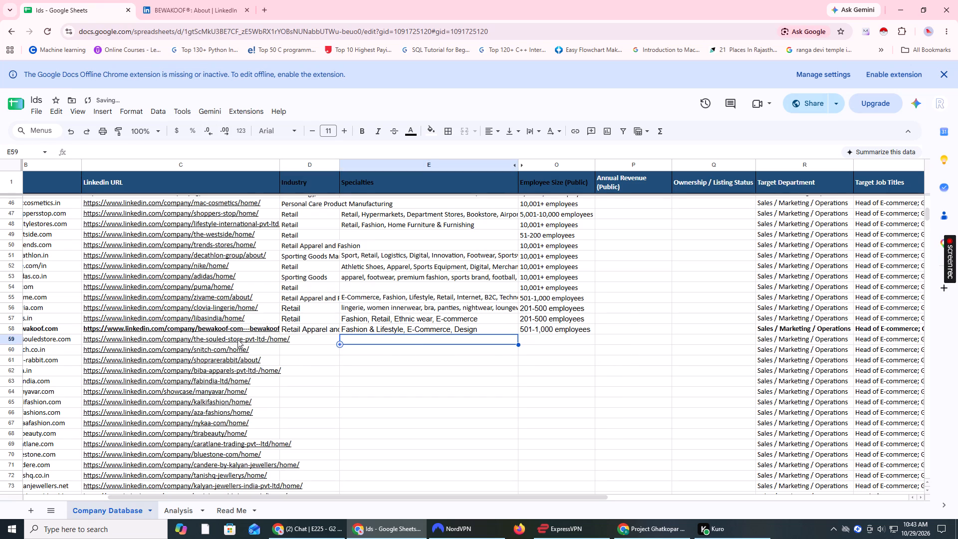
Open The Souled Store's LinkedIn About page from its URL in row 59, closing the leftover Bewakoof tab.
click(207, 336)
click(155, 360)
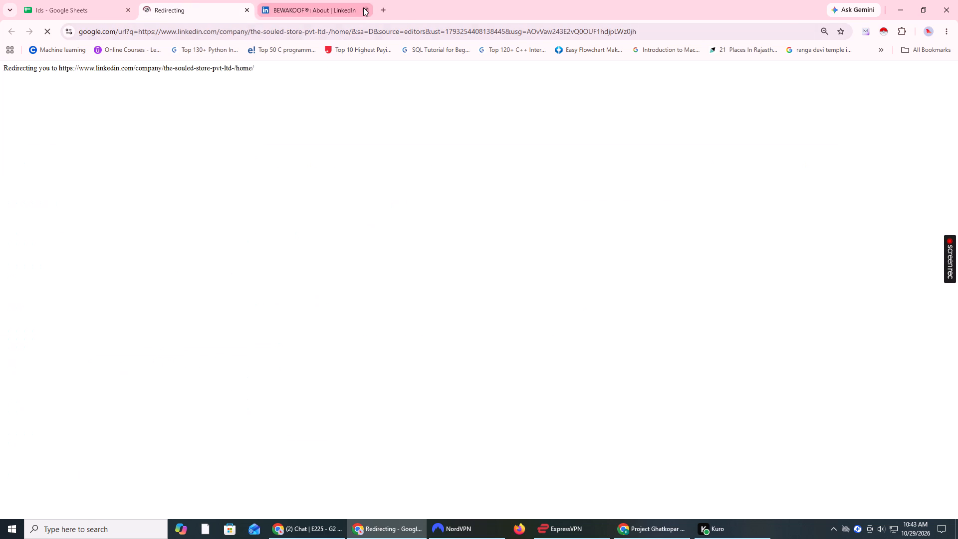
click(363, 7)
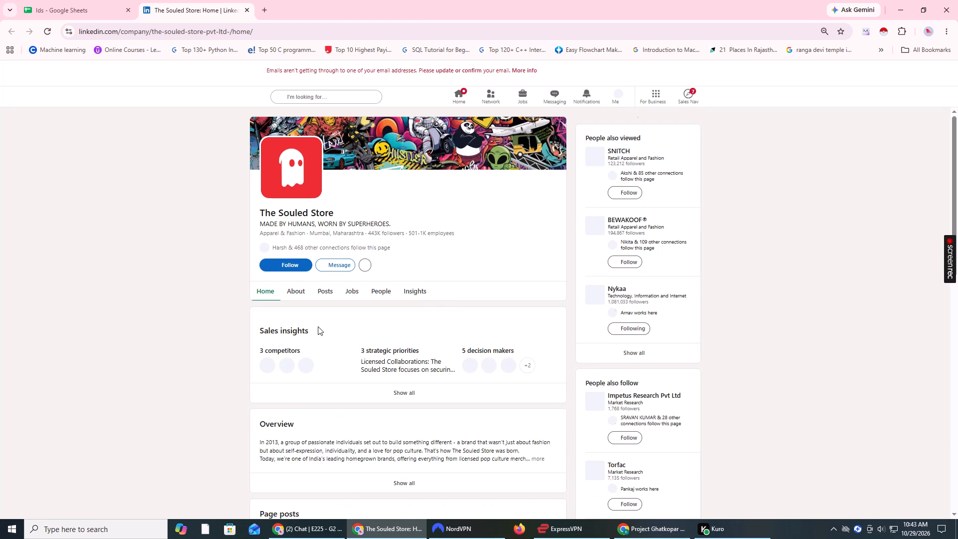
click(297, 294)
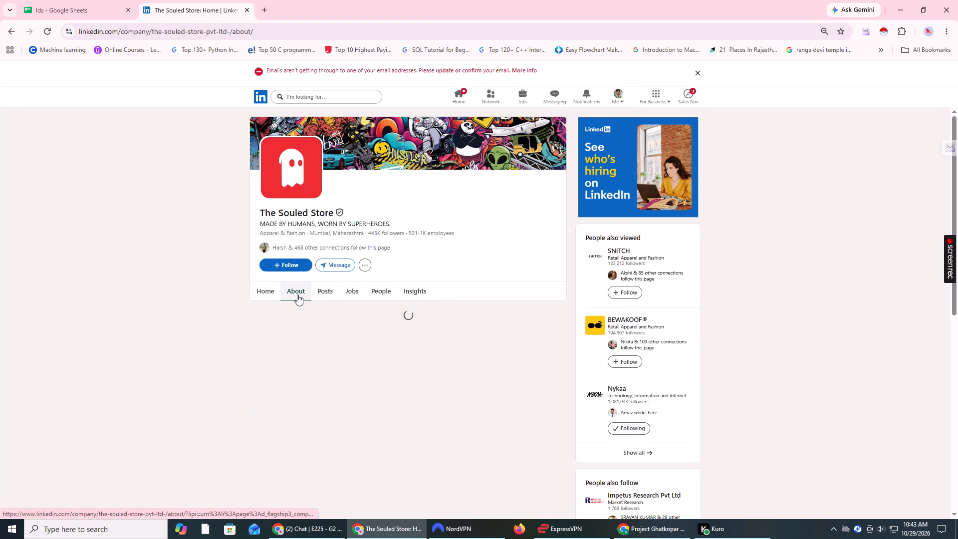
Follow The Souled Store's company page on LinkedIn.
click(284, 263)
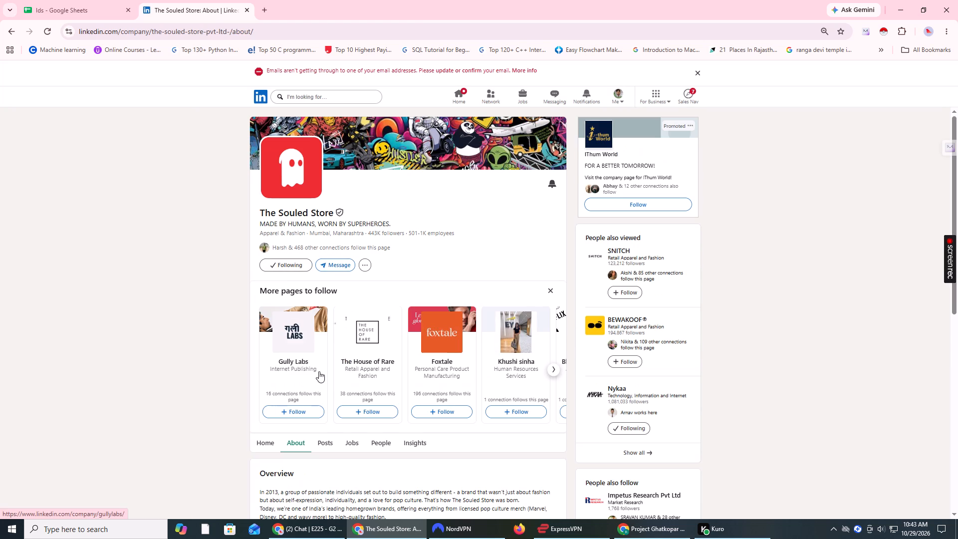
Copy the industry "Apparel & Fashion" from The Souled Store's LinkedIn About page into its Industry cell in row 59.
scroll(317, 368, down, 2)
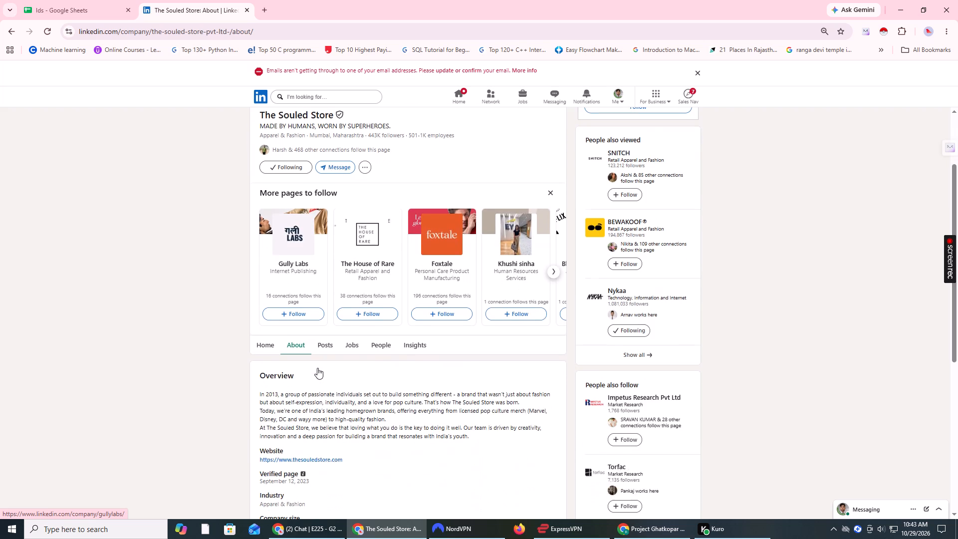
scroll(317, 367, down, 3)
triple_click(283, 351)
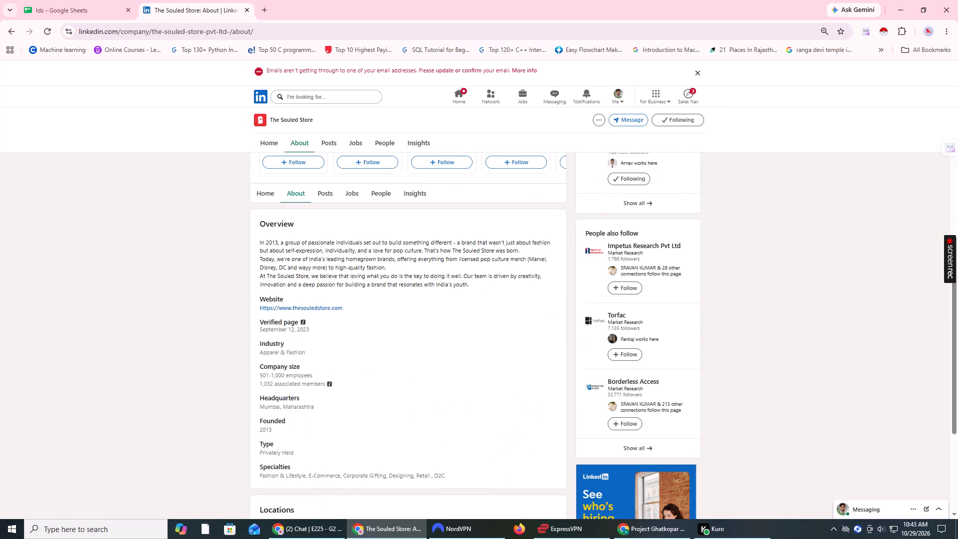
key(ctrl+c)
click(72, 0)
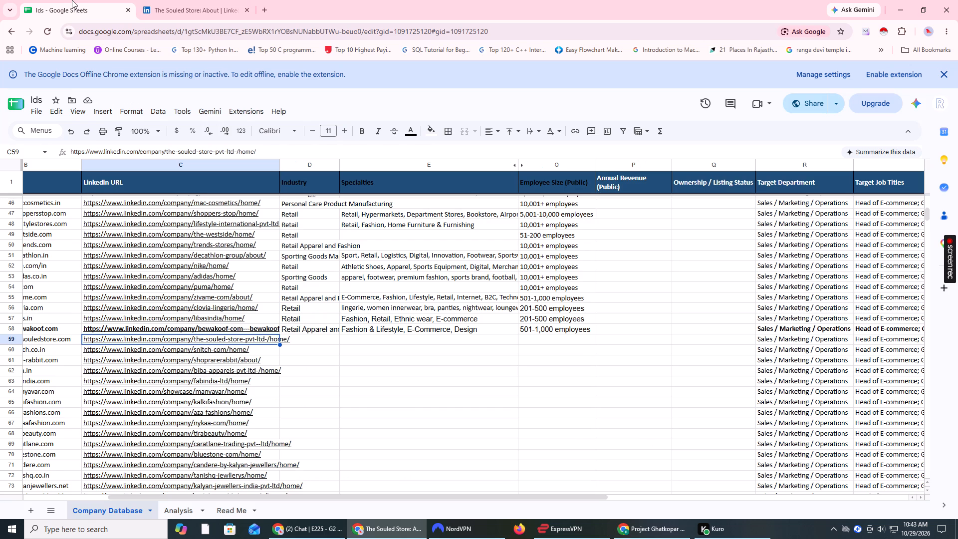
click(291, 335)
key(ctrl+v)
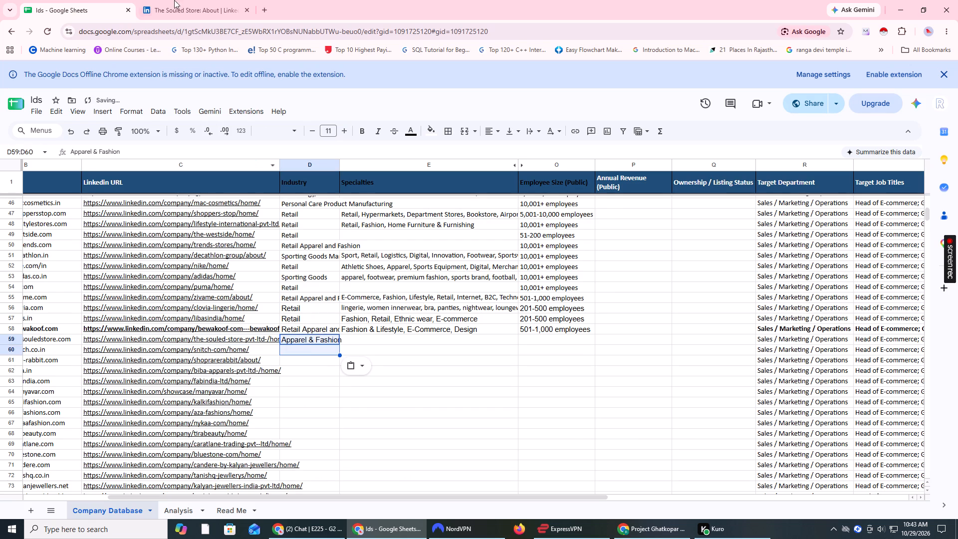
Copy the company size "501-1,000 employees" from The Souled Store's LinkedIn About page into its Employee Size cell in row 59.
click(180, 0)
scroll(175, 329, down, 2)
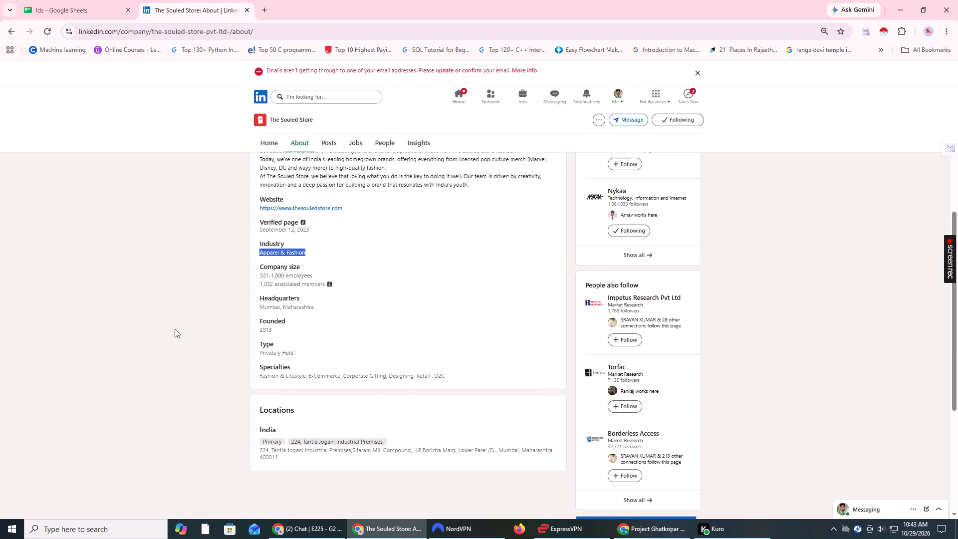
triple_click(274, 273)
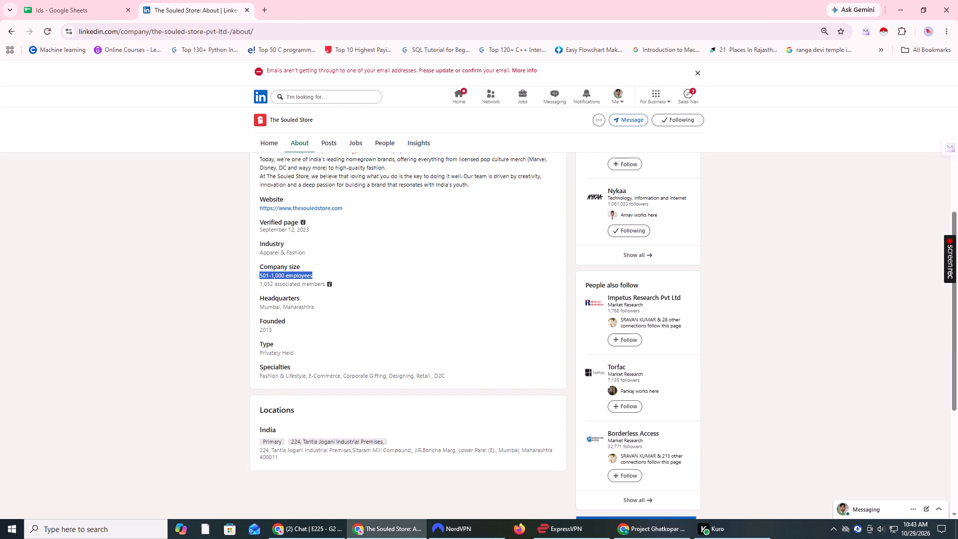
key(ctrl+c)
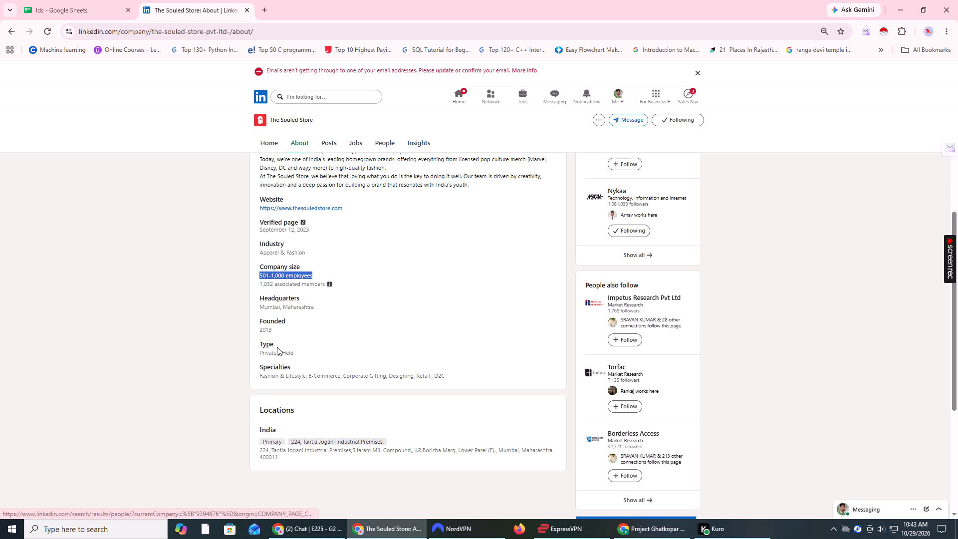
click(79, 0)
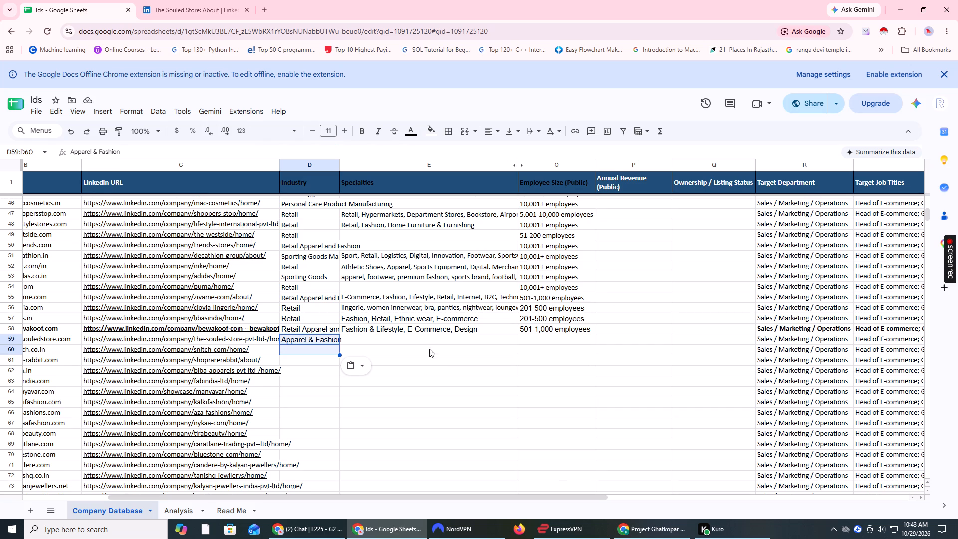
click(532, 339)
key(ctrl+v)
click(397, 346)
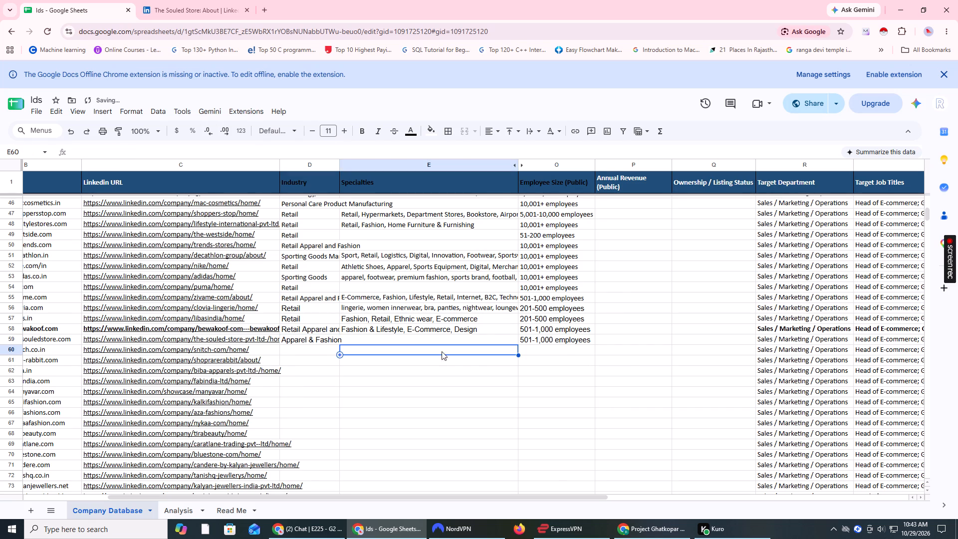
Copy the specialties "Fashion & Lifestyle, E-Commerce, Corporate Gifting, Designing, Retail , D2C" from The Souled Store's LinkedIn About page.
click(182, 0)
triple_click(302, 375)
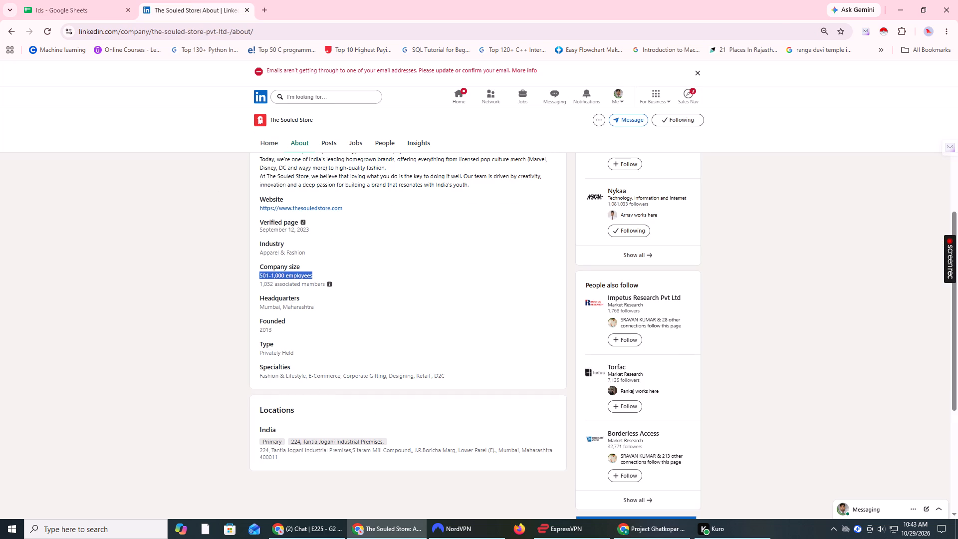
key(ctrl+c)
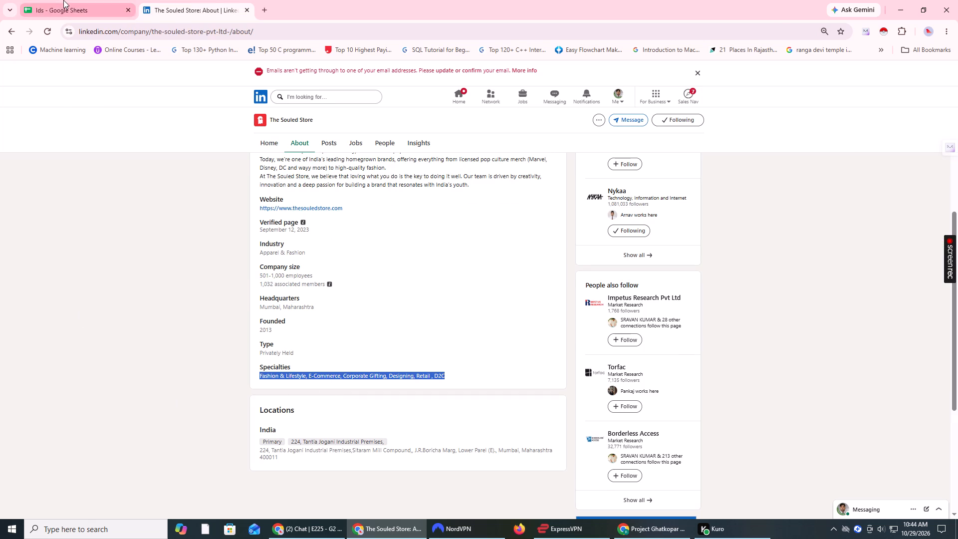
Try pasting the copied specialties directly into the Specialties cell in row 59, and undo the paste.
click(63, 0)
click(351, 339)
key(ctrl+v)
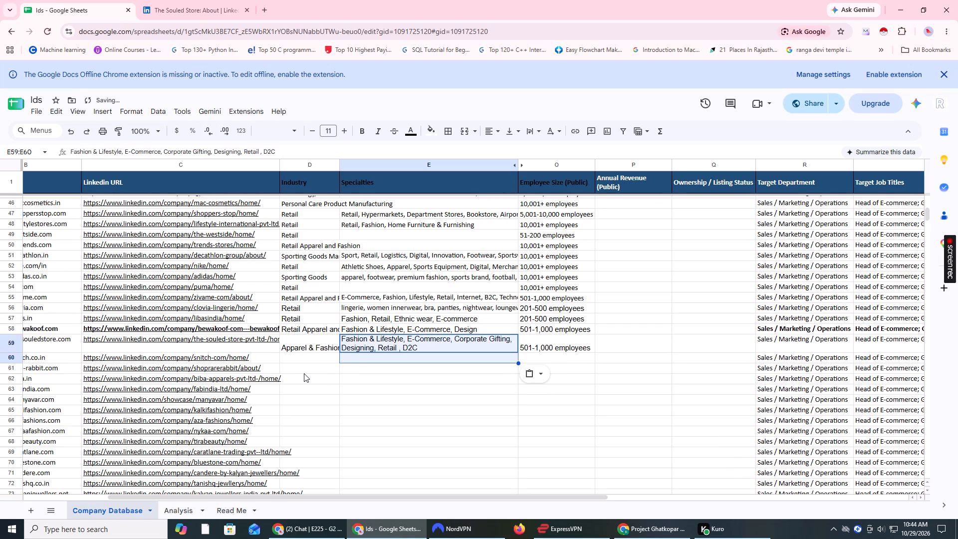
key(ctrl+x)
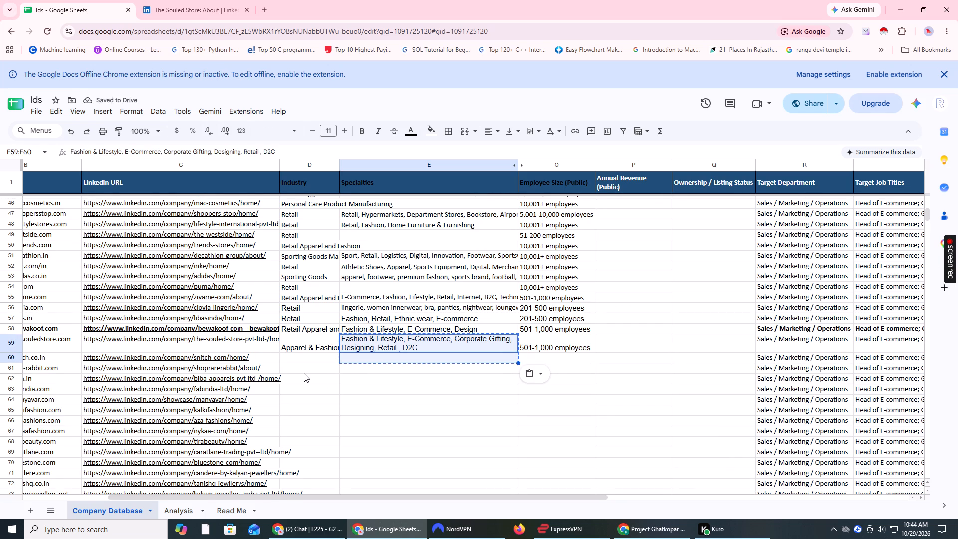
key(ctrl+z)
Turn the copied specialties into plain text using a new tab's address bar and enter them in the Specialties cell in row 59.
click(261, 3)
key(ctrl+v)
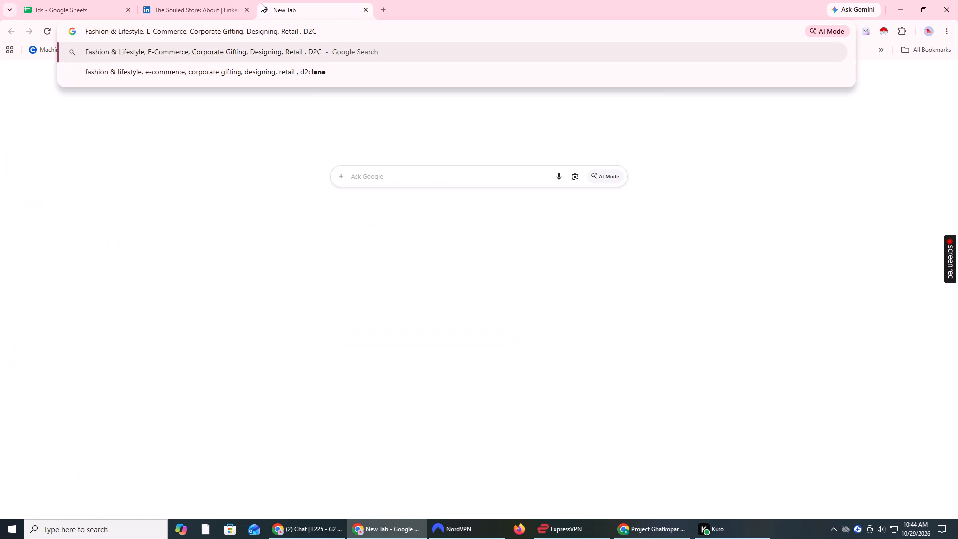
key(ctrl+a)
key(ctrl+x)
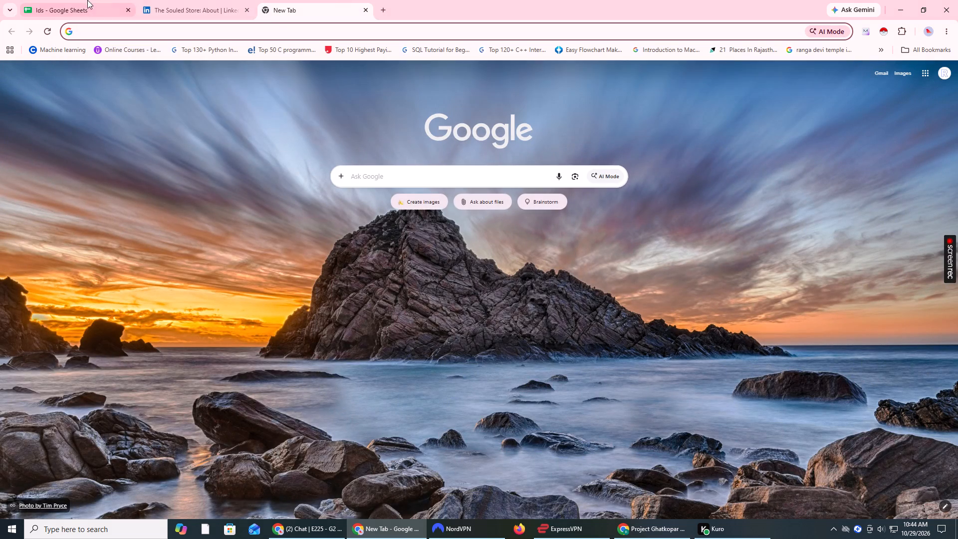
click(82, 0)
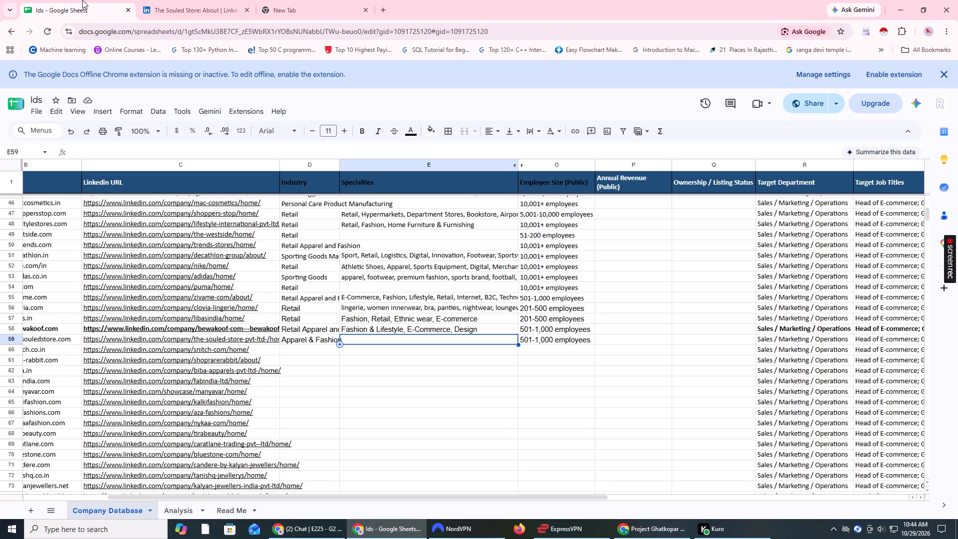
double_click(350, 340)
key(ctrl+v)
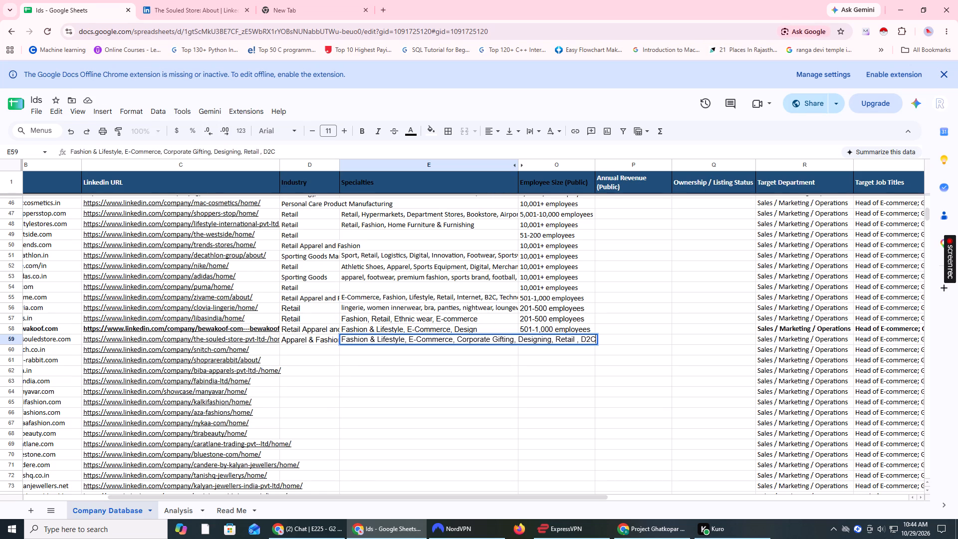
key(Return)
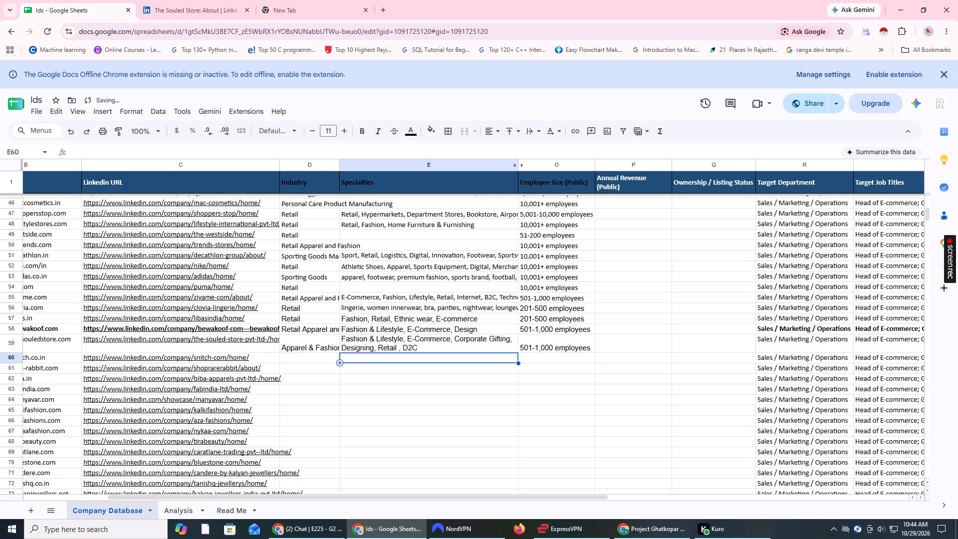
Remove the trailing line break from The Souled Store's specialties in row 59.
click(411, 440)
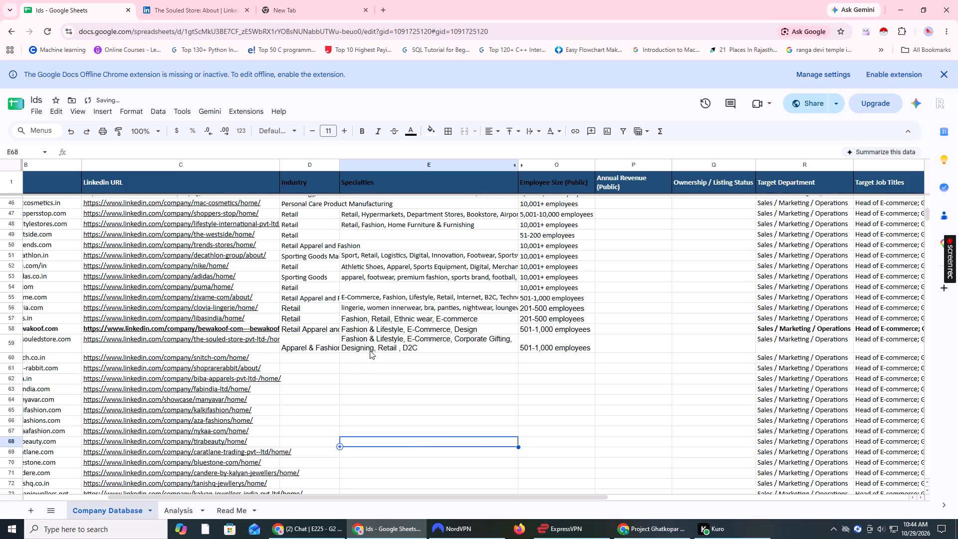
double_click(369, 347)
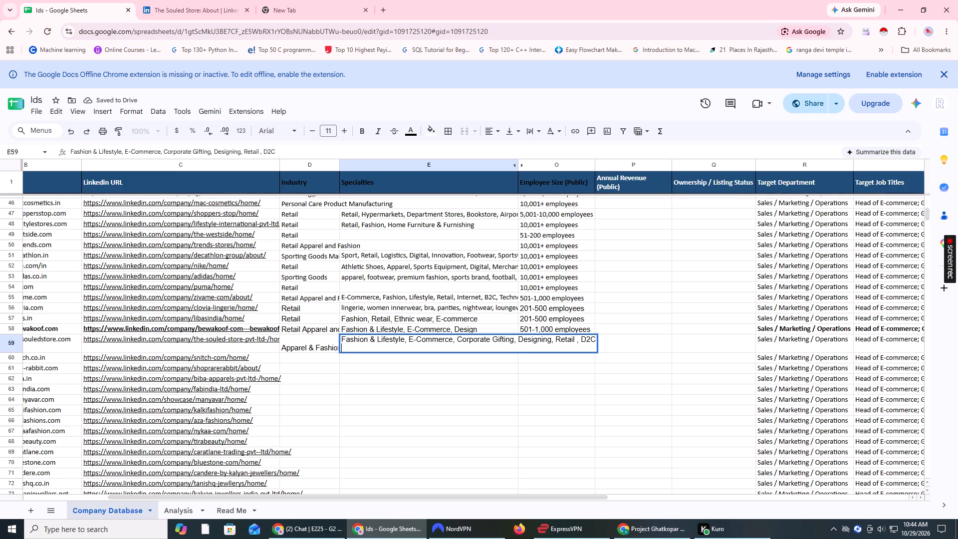
key(BackSpace)
key(Return)
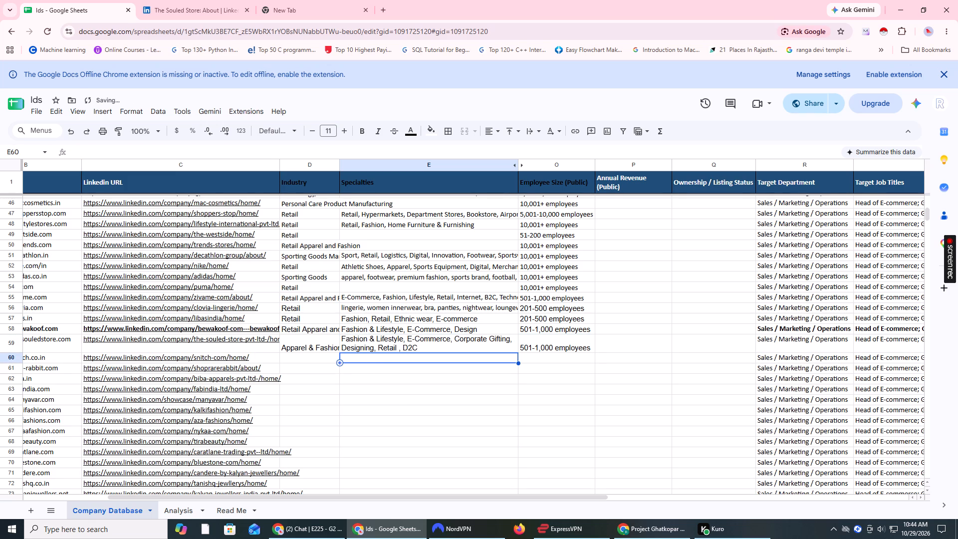
click(366, 389)
Open SNITCH's LinkedIn About page from its URL in row 60, closing the leftover Souled Store and blank tabs.
click(216, 359)
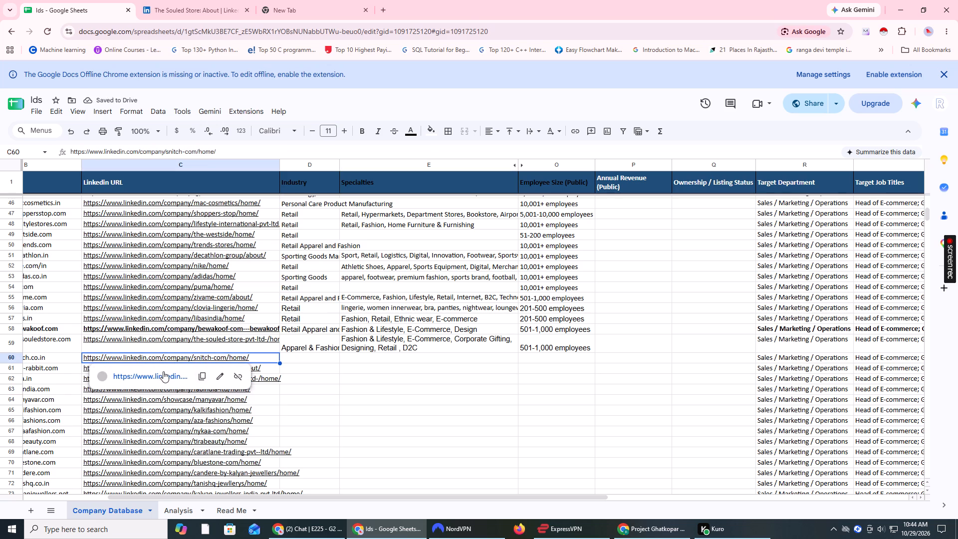
click(159, 376)
click(364, 7)
click(364, 7)
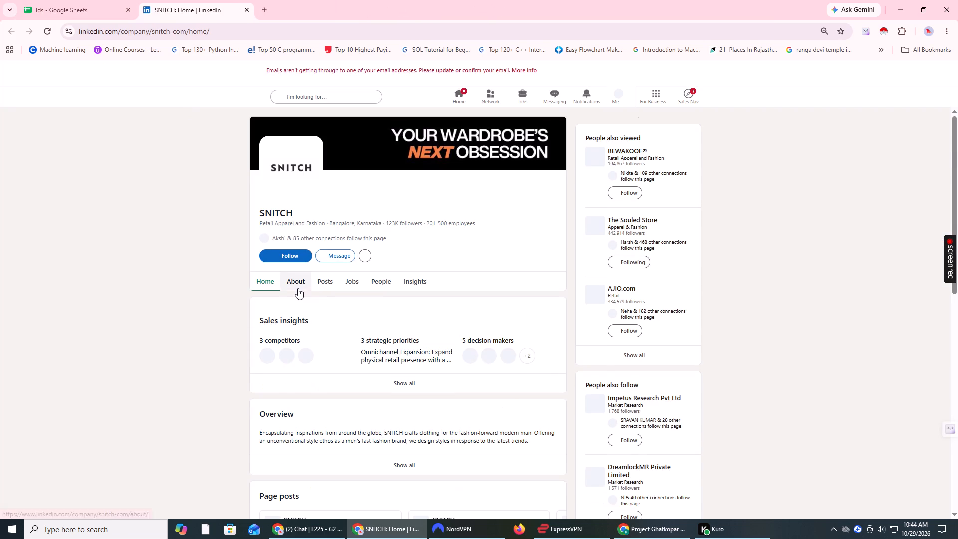
click(297, 282)
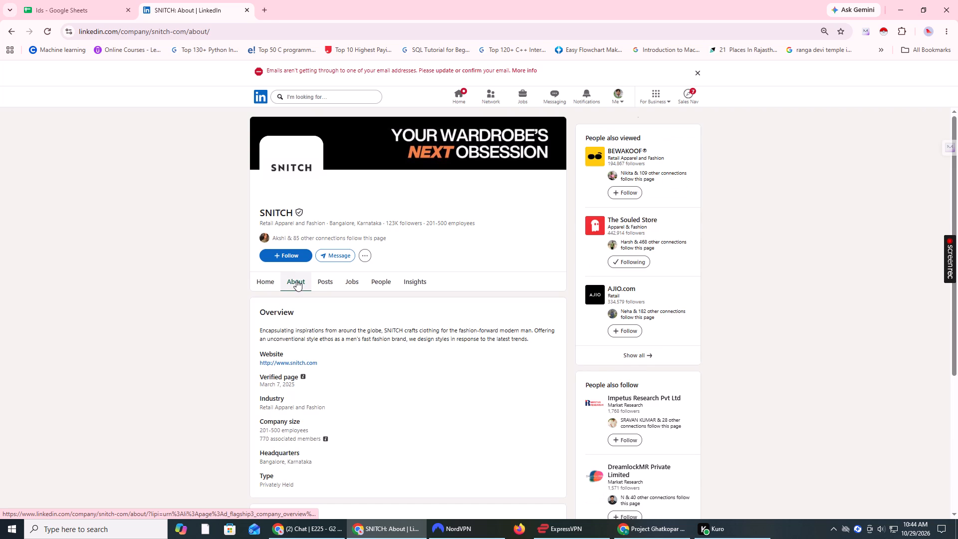
Copy the industry "Retail Apparel and Fashion" from SNITCH's LinkedIn About page into its Industry cell in row 60.
scroll(296, 278, down, 3)
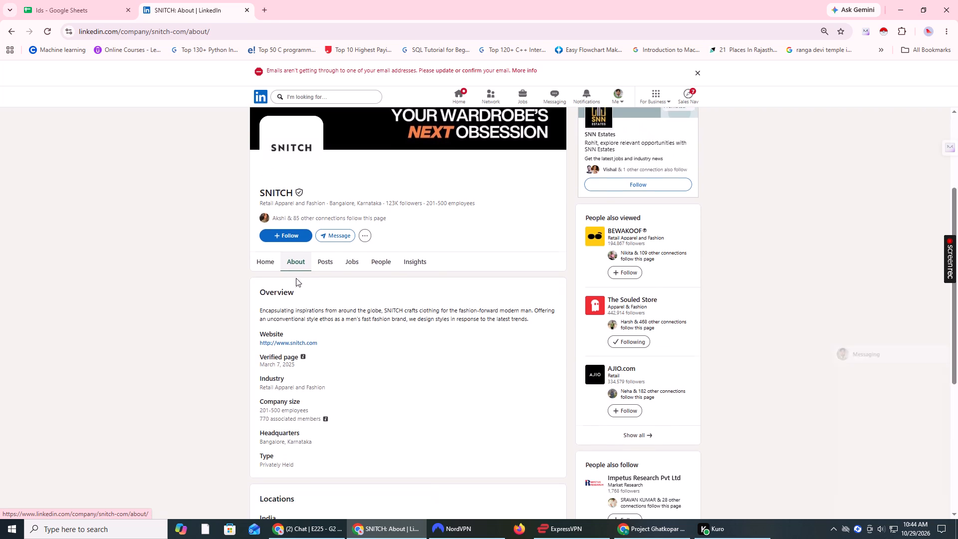
scroll(296, 278, down, 2)
scroll(296, 280, up, 2)
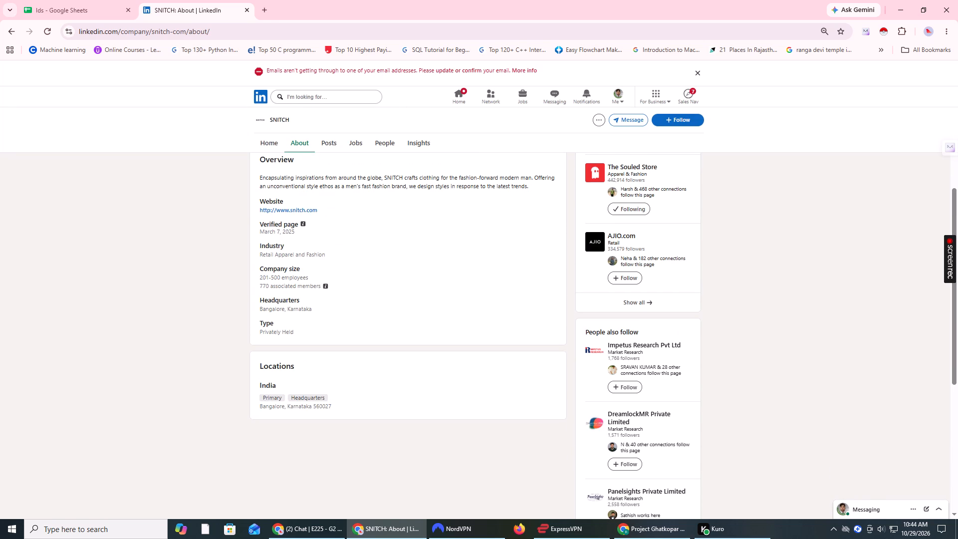
triple_click(279, 258)
key(ctrl+c)
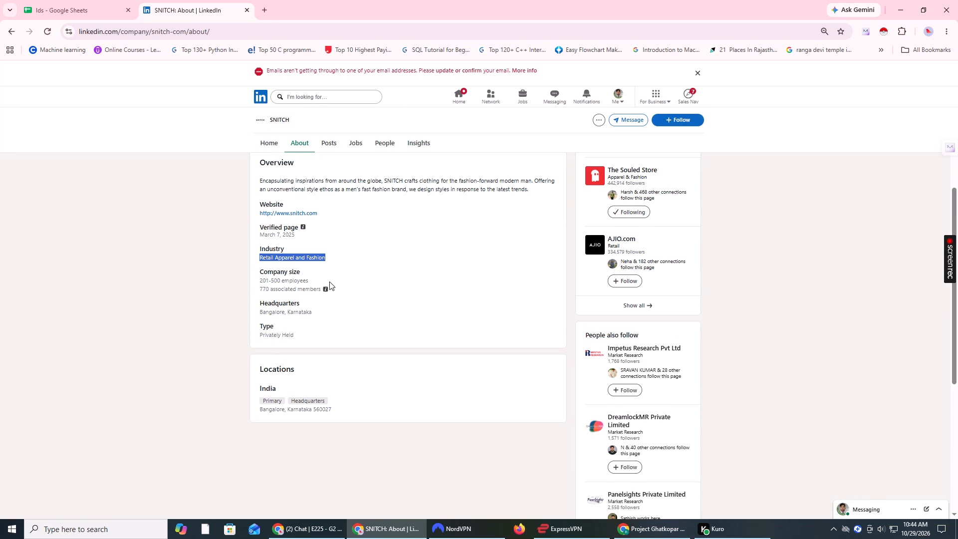
click(82, 0)
click(285, 359)
key(ctrl+v)
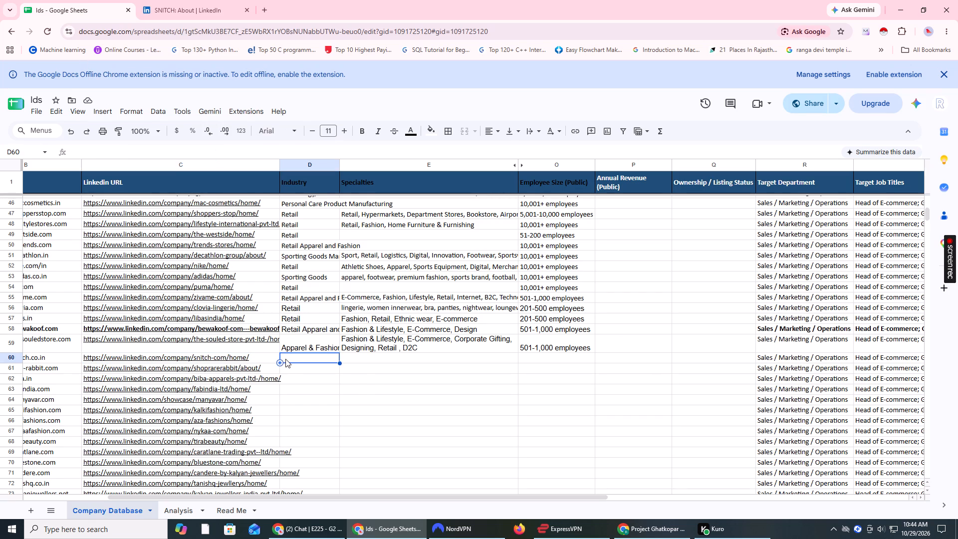
Copy the company size "201-500 employees" from SNITCH's LinkedIn About page into its Employee Size cell in row 60.
click(185, 0)
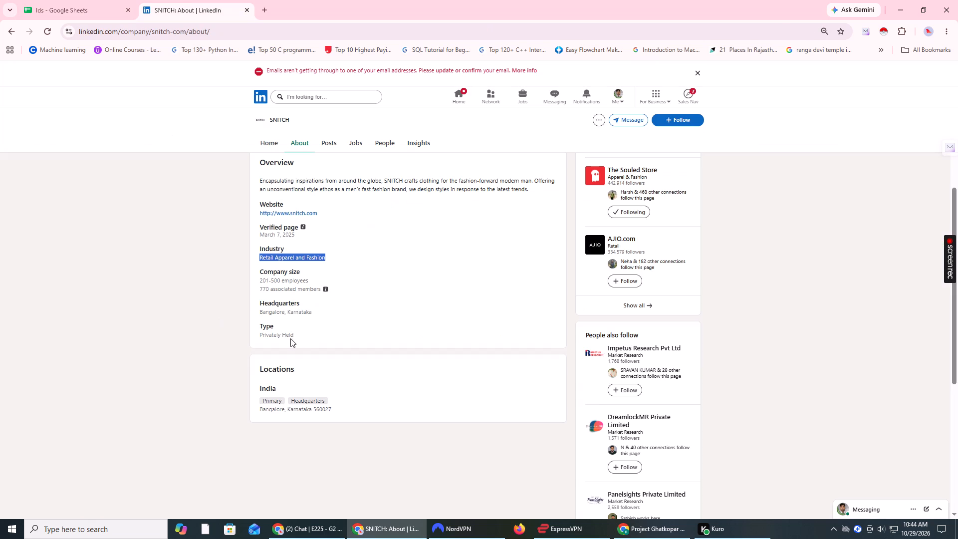
click(270, 276)
triple_click(268, 278)
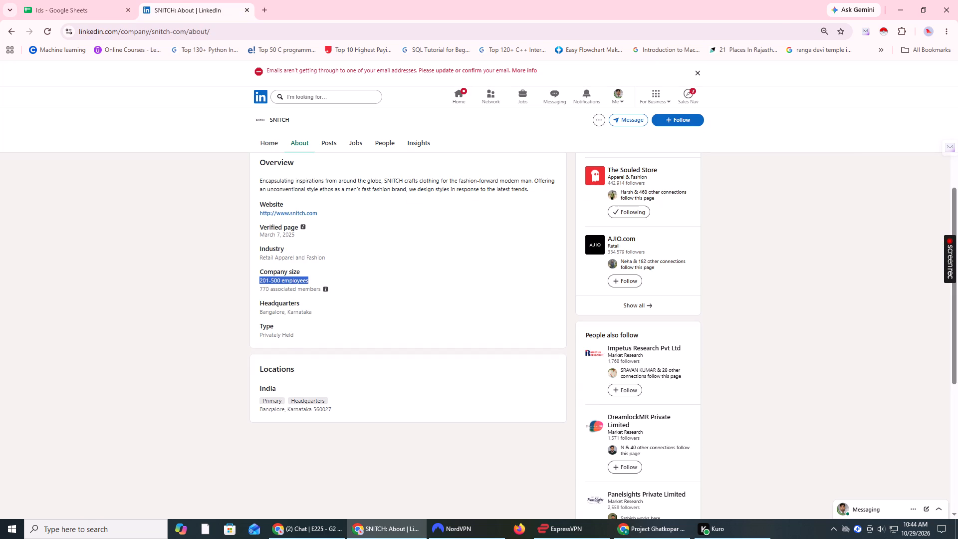
key(ctrl+c)
click(83, 0)
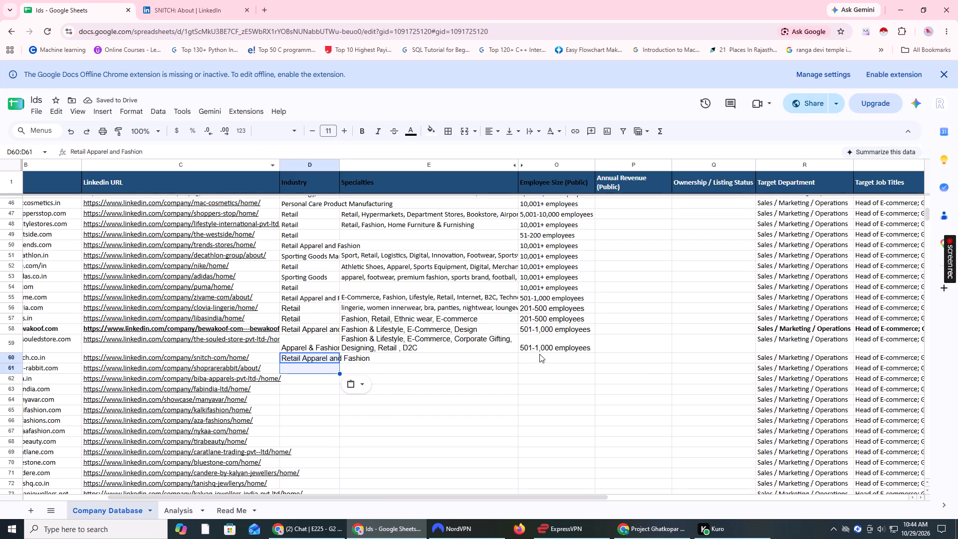
click(539, 354)
key(ctrl+v)
click(328, 369)
Open Rare Rabbit's LinkedIn About page from its URL in row 61, closing the leftover SNITCH tab.
click(225, 365)
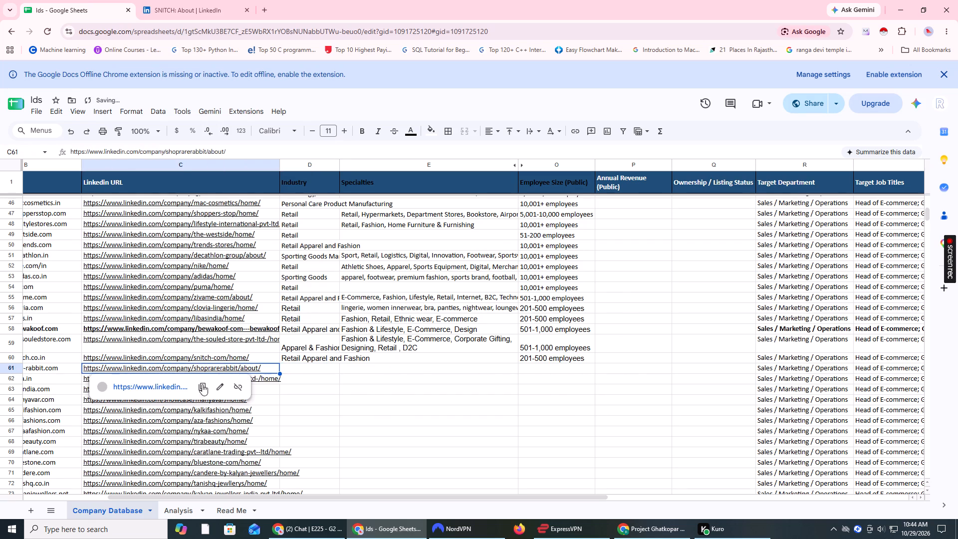
click(154, 390)
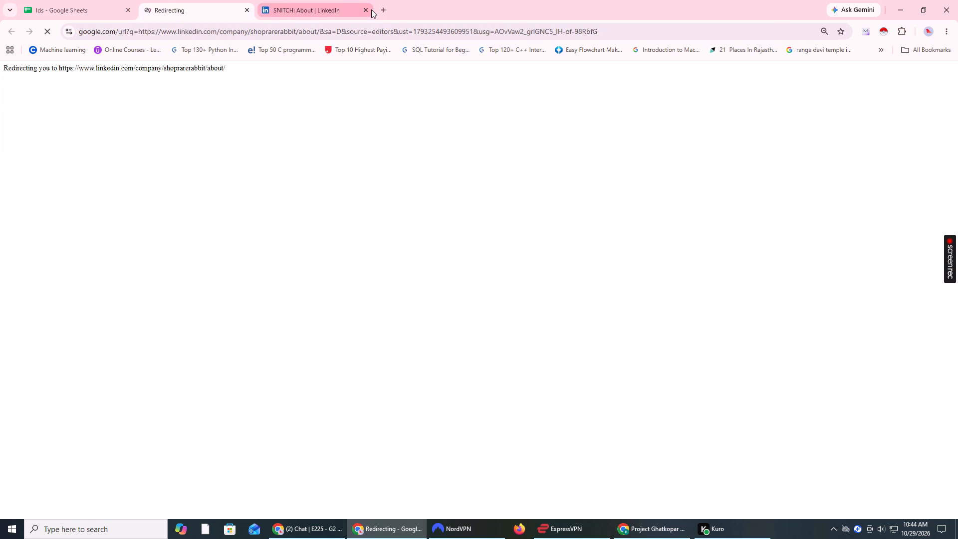
click(371, 9)
click(368, 10)
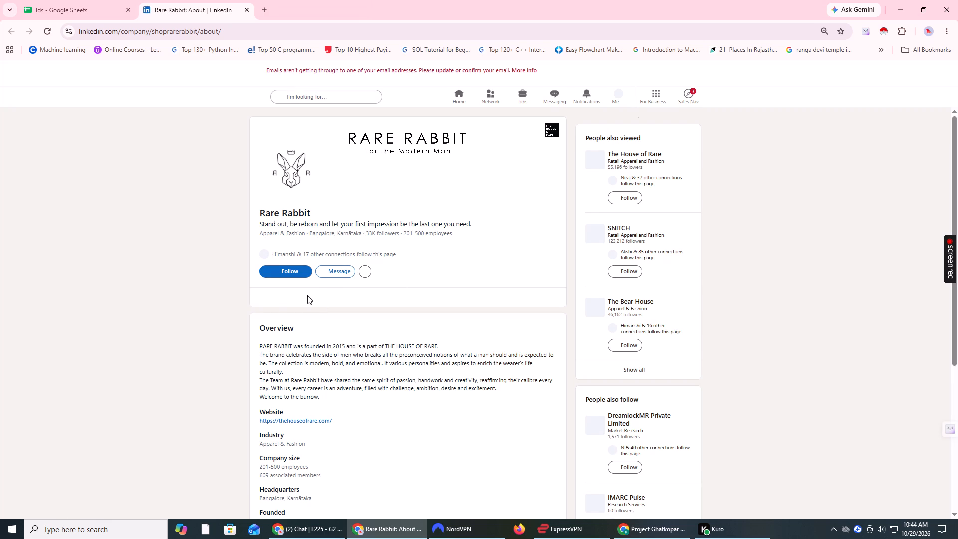
click(305, 289)
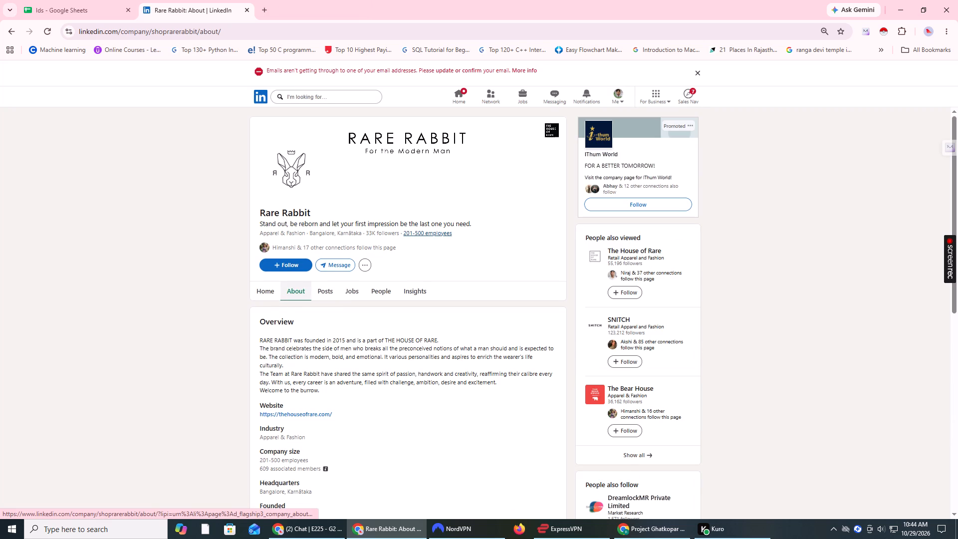
Copy the industry "Apparel & Fashion" from Rare Rabbit's LinkedIn About page into its Industry cell in row 61.
scroll(320, 348, down, 2)
double_click(271, 336)
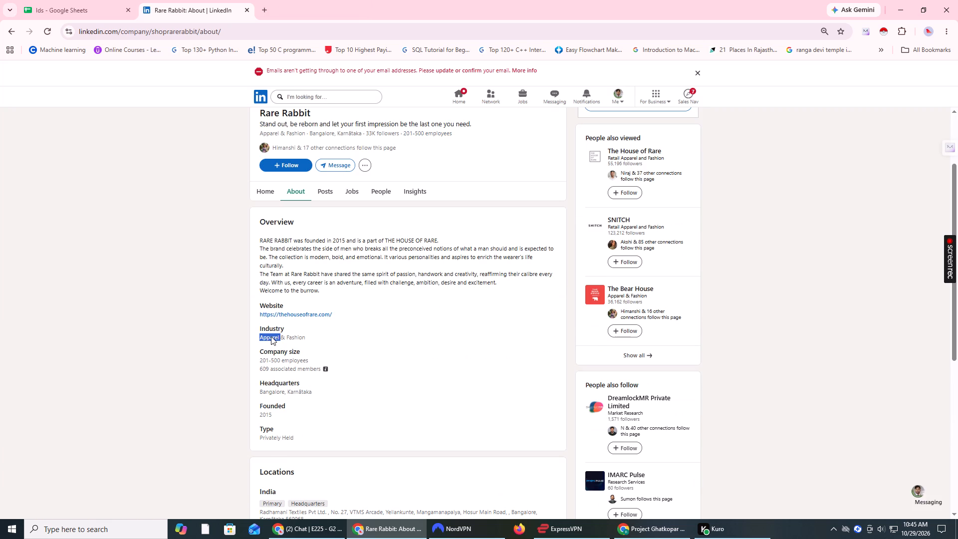
key(ctrl+c)
ctrl+triple_click(271, 336)
key(ctrl+c)
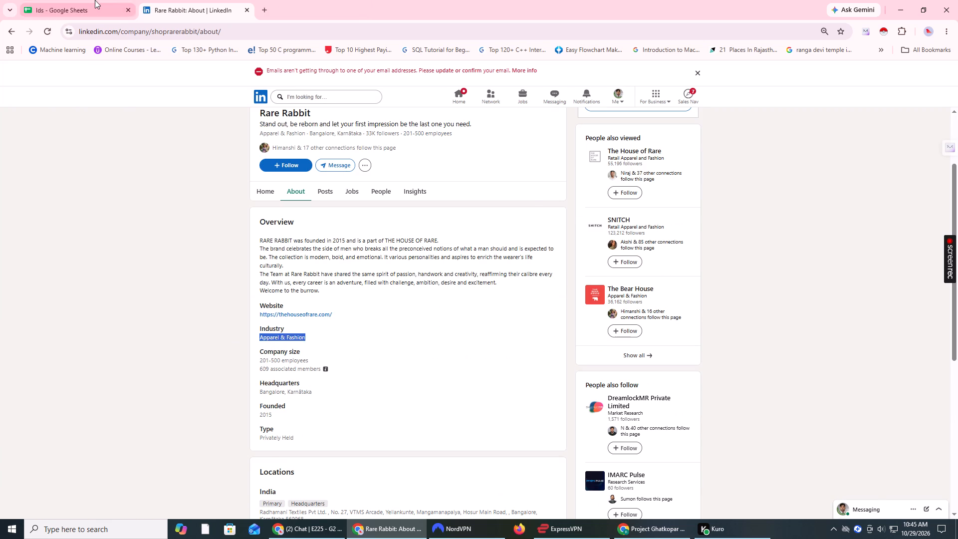
click(94, 0)
click(290, 370)
key(ctrl+v)
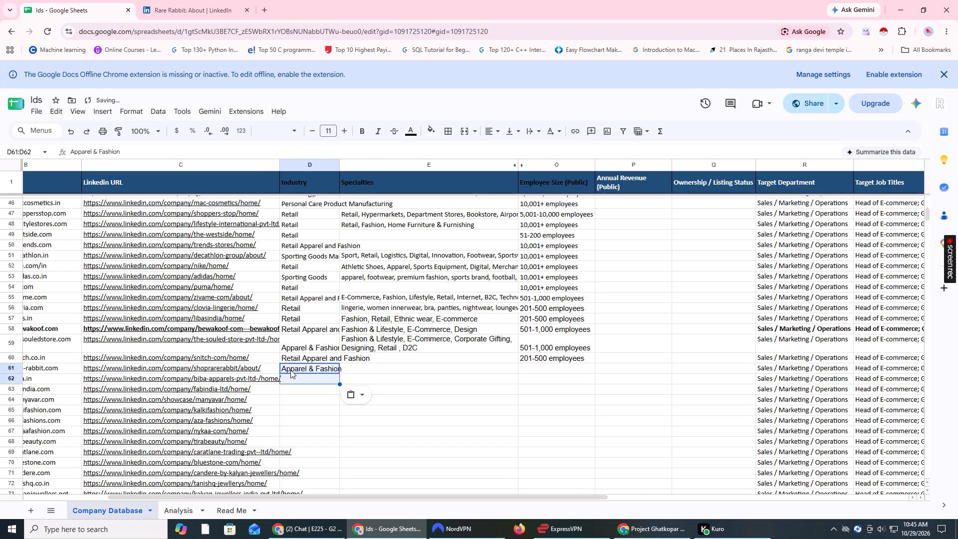
Copy the company size "201-500 employees" from Rare Rabbit's LinkedIn About page into its Employee Size cell in row 61.
click(229, 386)
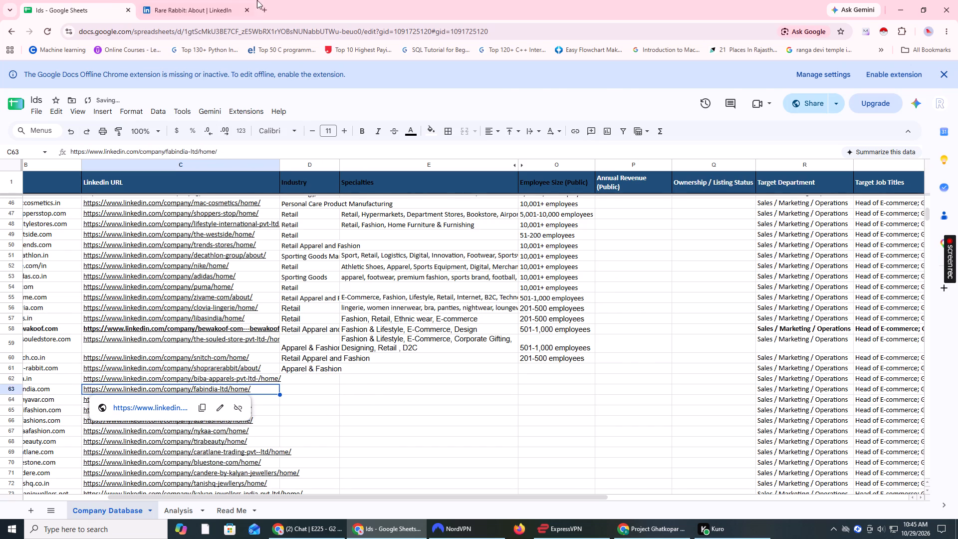
click(183, 0)
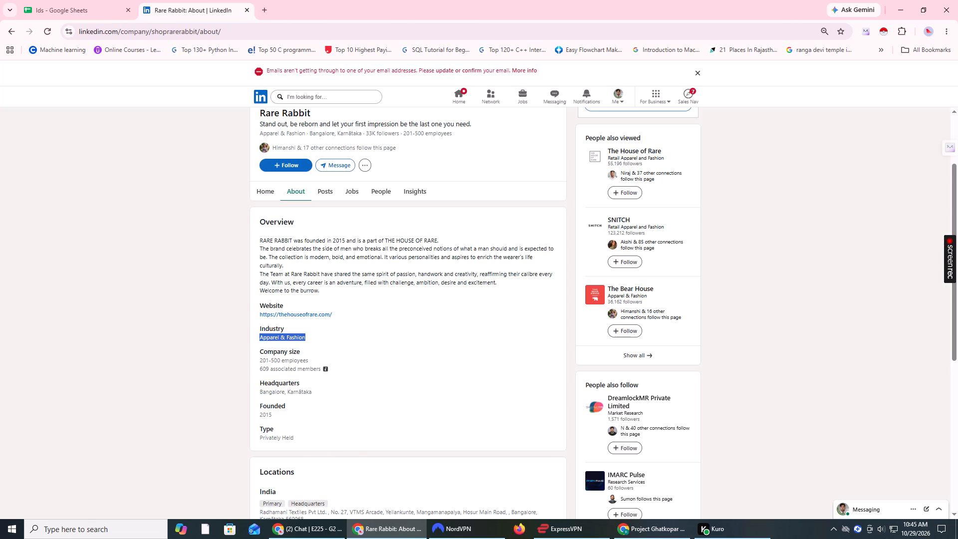
triple_click(284, 360)
key(ctrl+c)
click(82, 0)
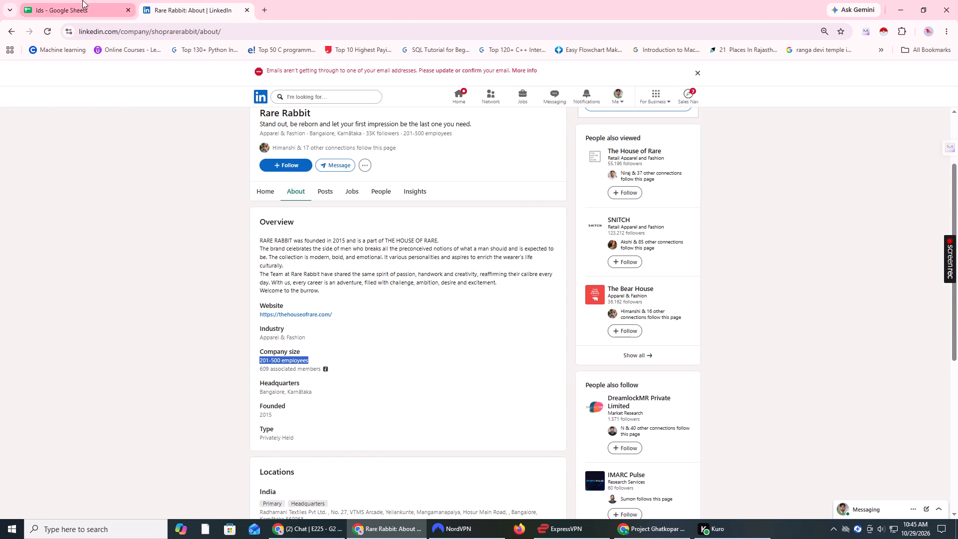
click(531, 371)
key(ctrl+v)
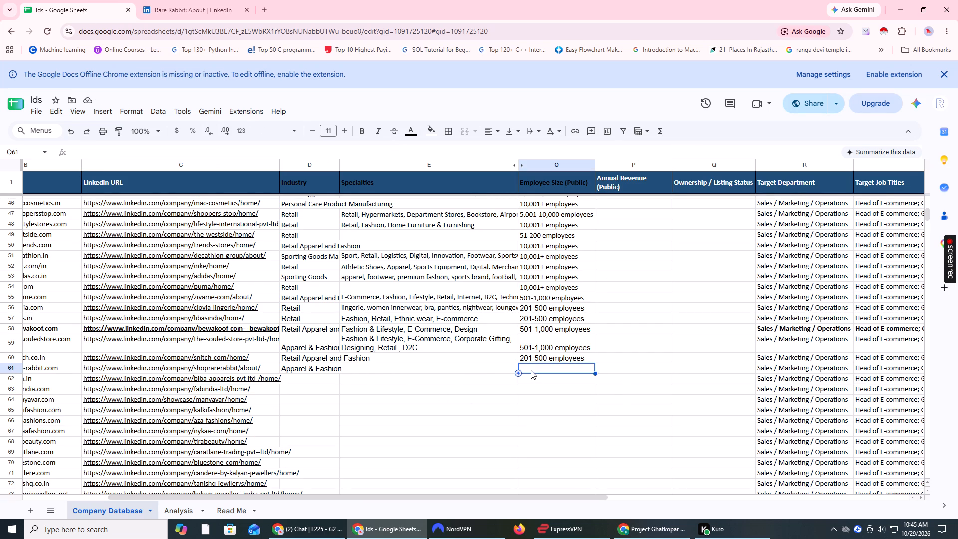
Open BIBA Fashion's LinkedIn About page from its URL in row 62, closing the leftover Rare Rabbit tab.
click(146, 378)
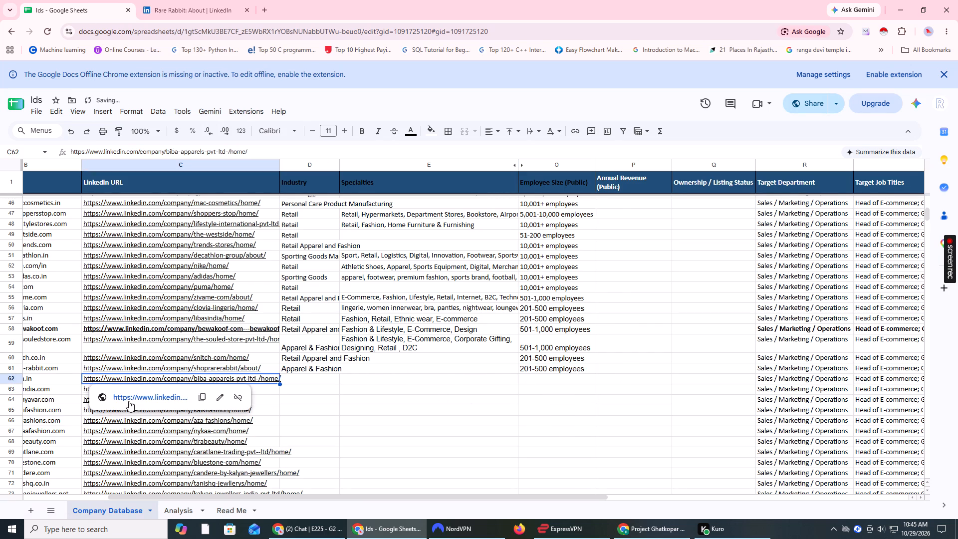
click(129, 401)
click(368, 11)
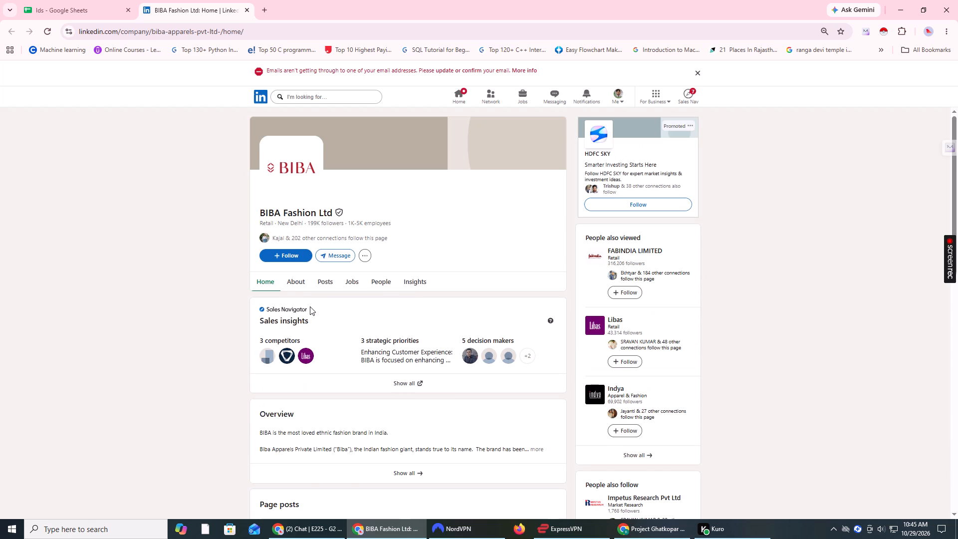
click(297, 283)
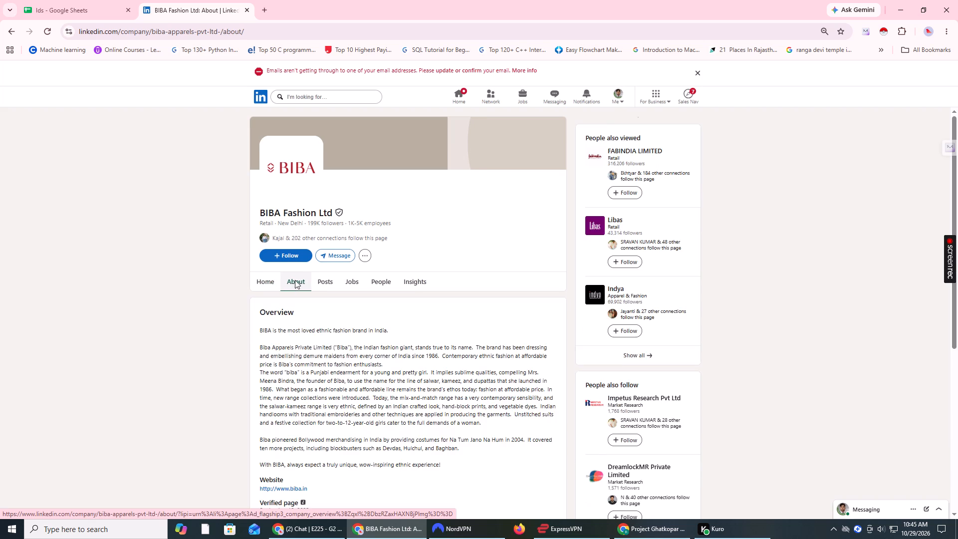
Copy the industry "Retail" from BIBA Fashion's LinkedIn About page into its Industry cell in row 62.
scroll(295, 280, down, 3)
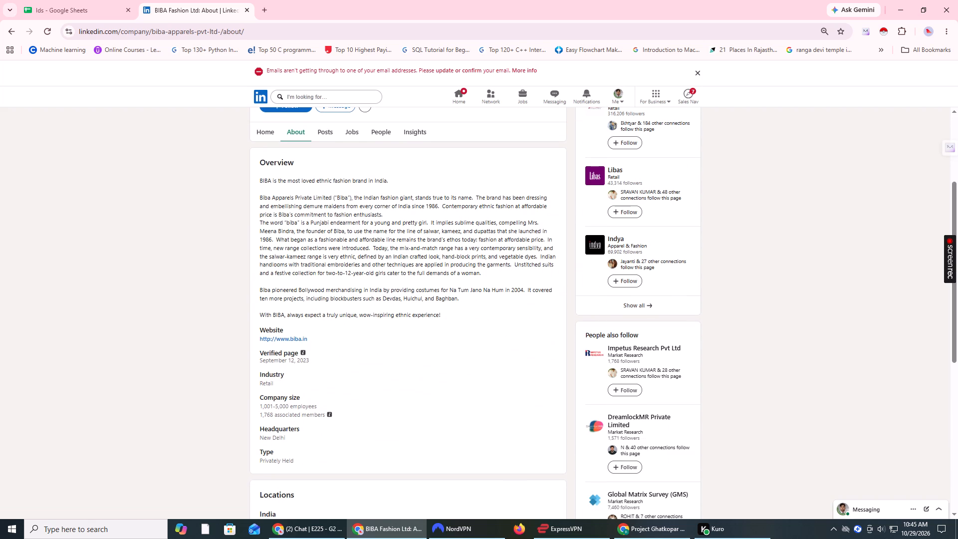
double_click(264, 382)
key(ctrl+c)
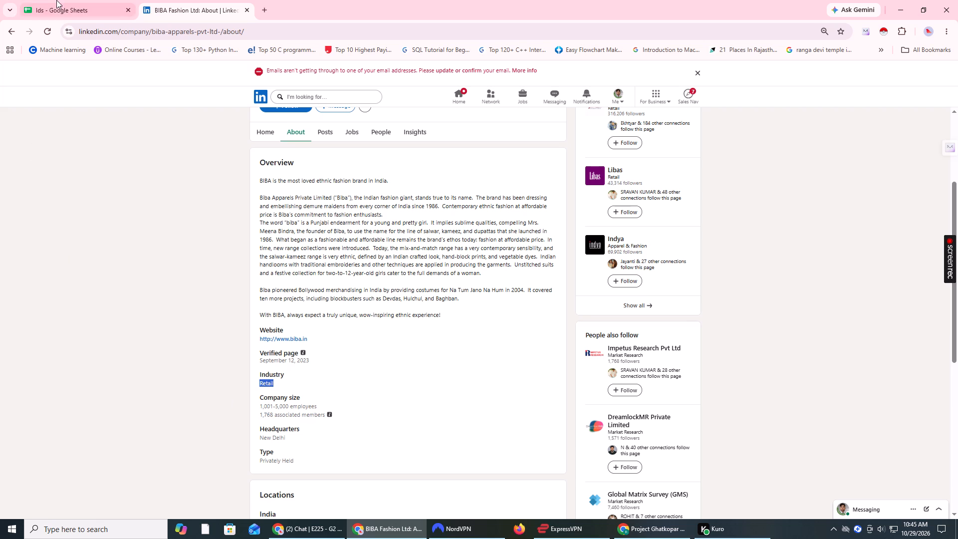
click(58, 0)
click(285, 378)
key(ctrl+v)
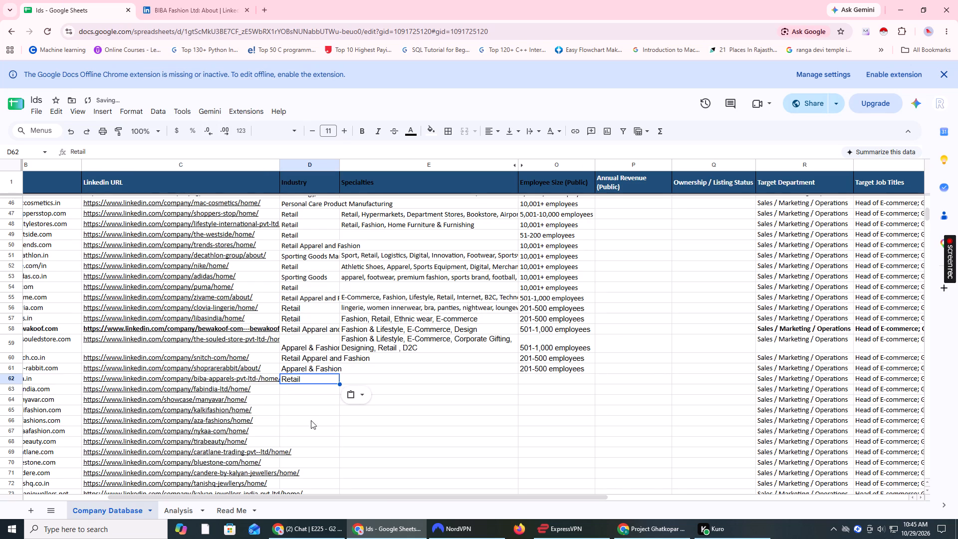
Copy the company size "1,001-5,000 employees" from BIBA Fashion's LinkedIn About page into its Employee Size cell in row 62.
click(196, 0)
scroll(284, 372, down, 3)
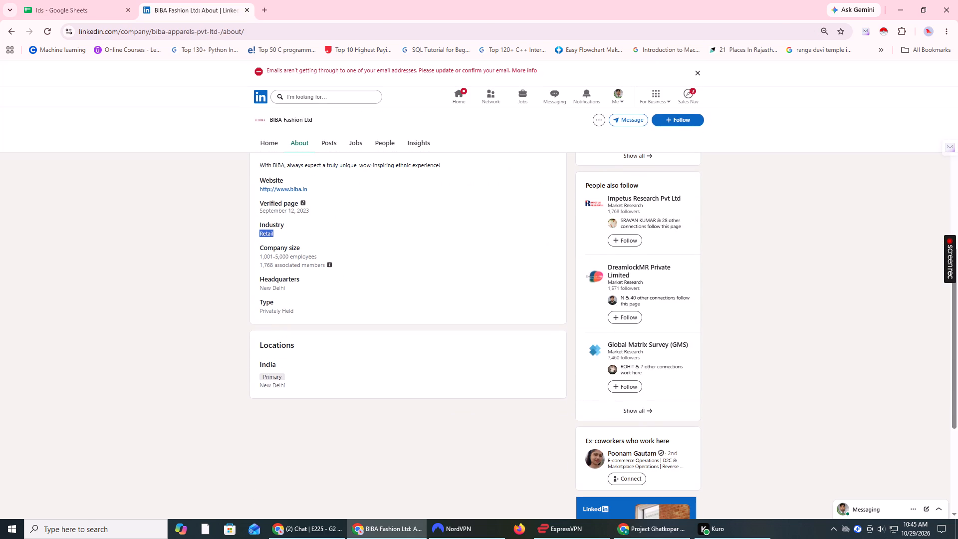
triple_click(275, 254)
key(ctrl+c)
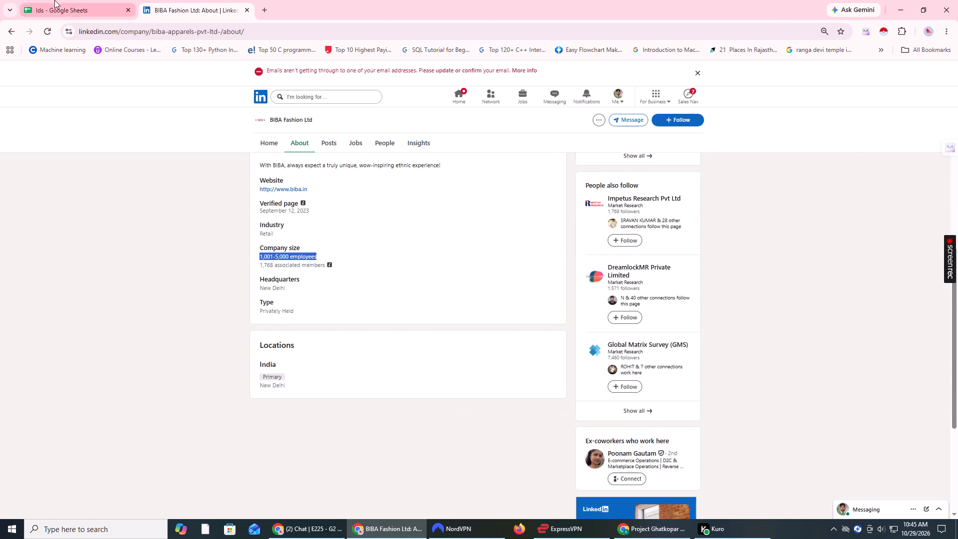
click(54, 0)
click(532, 377)
key(ctrl+v)
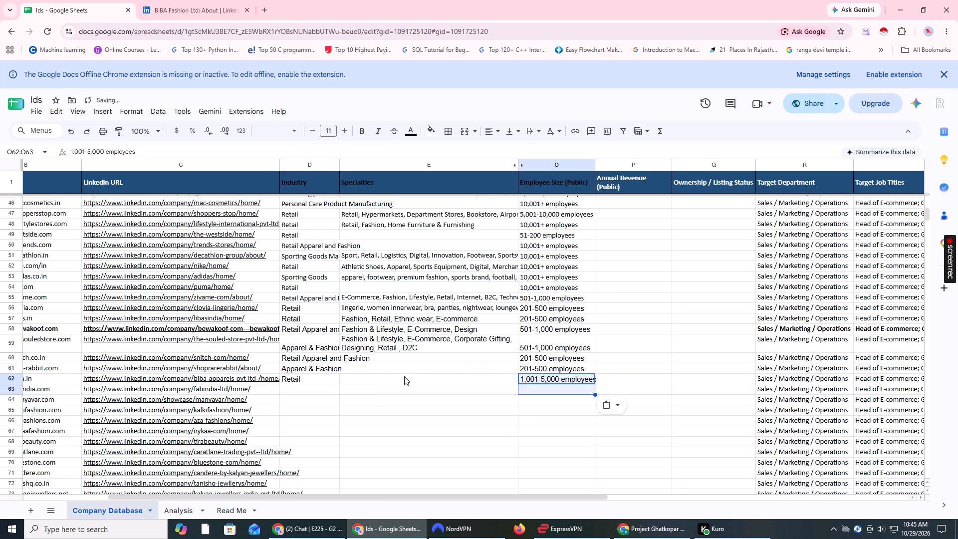
Open Fabindia's LinkedIn About page from its URL in row 63, closing the leftover BIBA tab.
click(390, 375)
scroll(389, 374, down, 2)
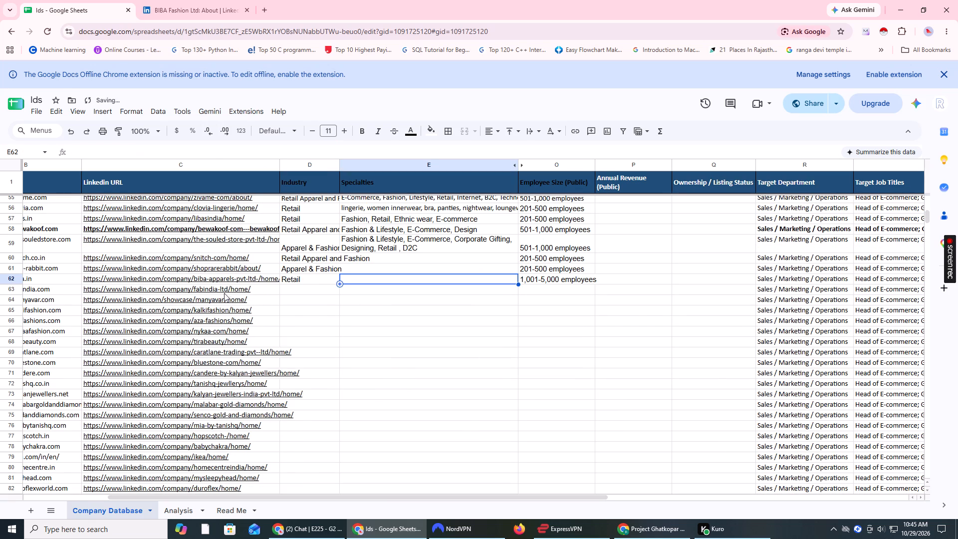
click(219, 289)
click(157, 307)
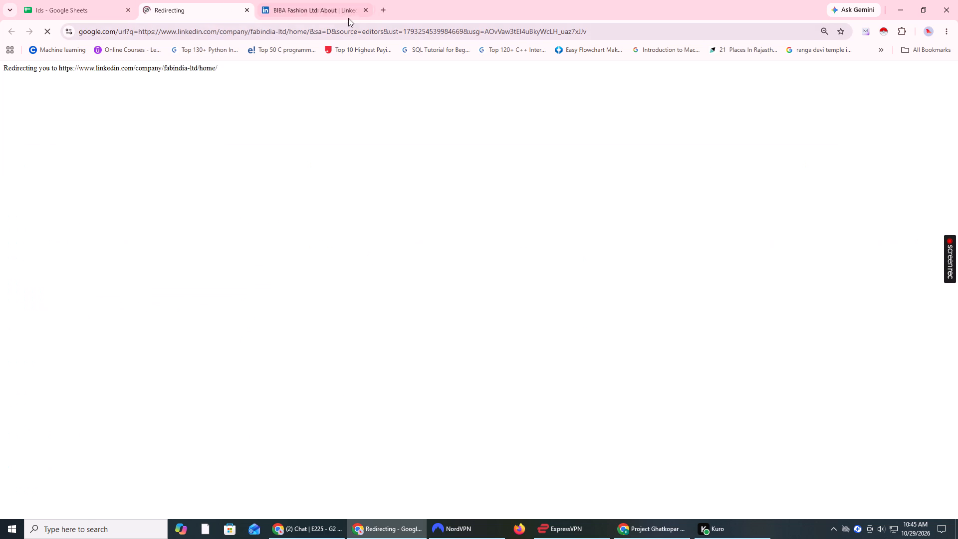
click(363, 9)
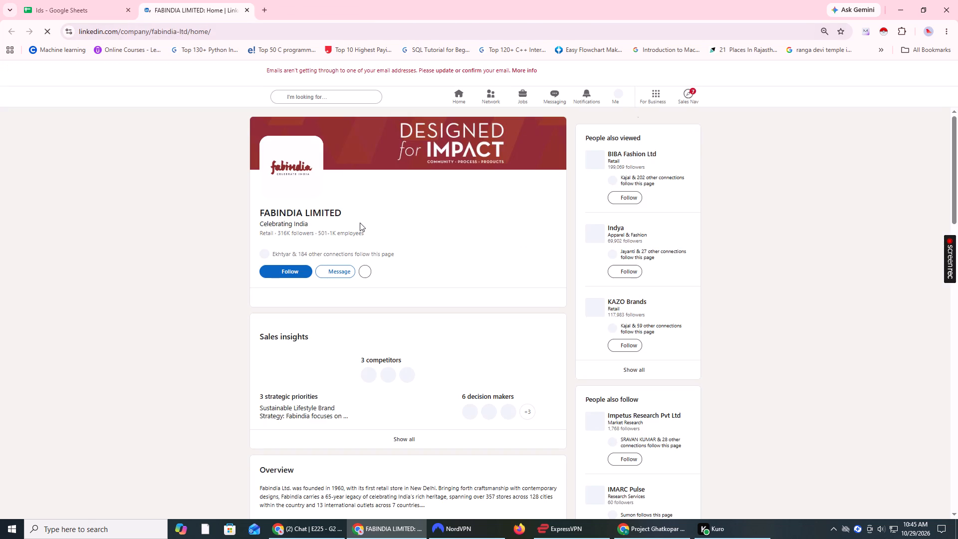
scroll(318, 228, down, 3)
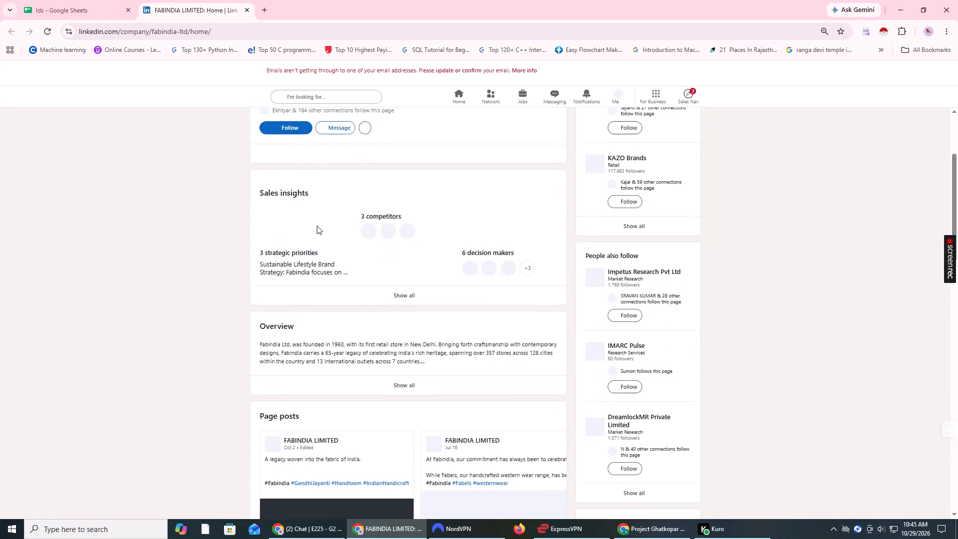
scroll(303, 282, up, 1)
click(293, 292)
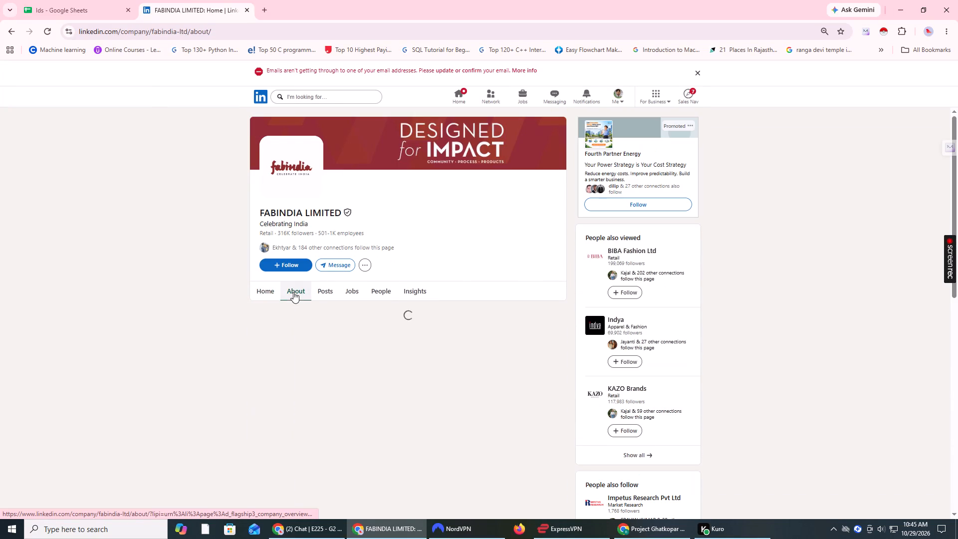
Copy the industry "Retail" from Fabindia's LinkedIn About page into its Industry cell in row 63.
scroll(350, 269, down, 5)
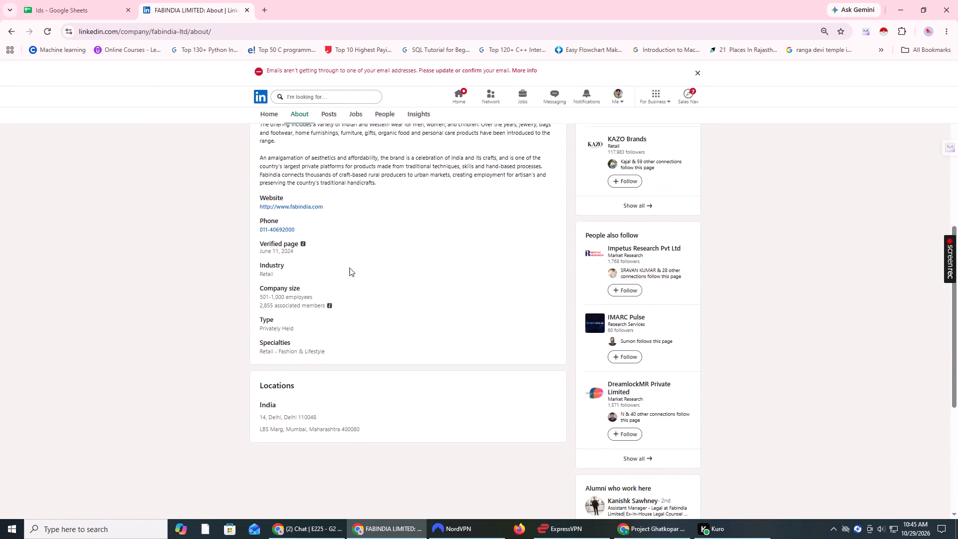
scroll(349, 268, down, 2)
scroll(281, 226, up, 1)
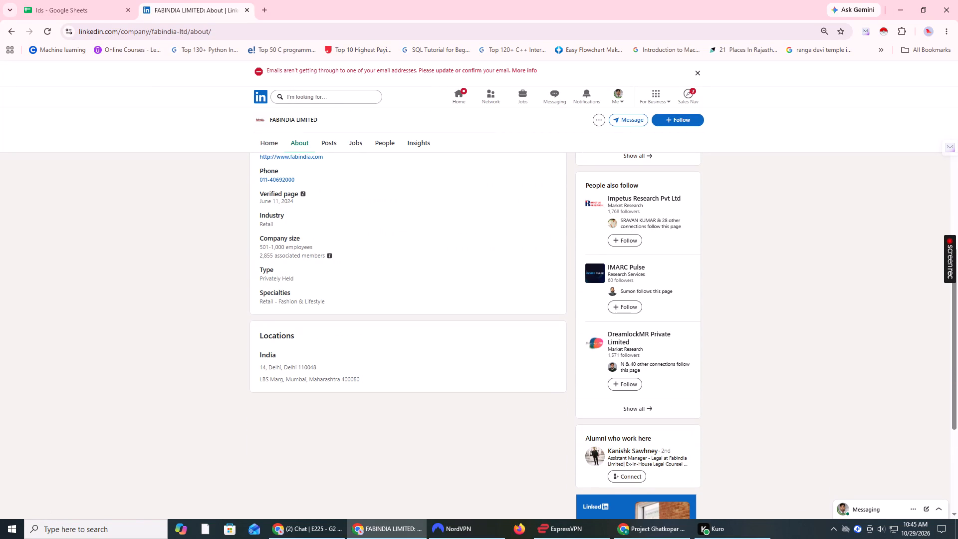
double_click(265, 224)
key(ctrl+c)
click(111, 0)
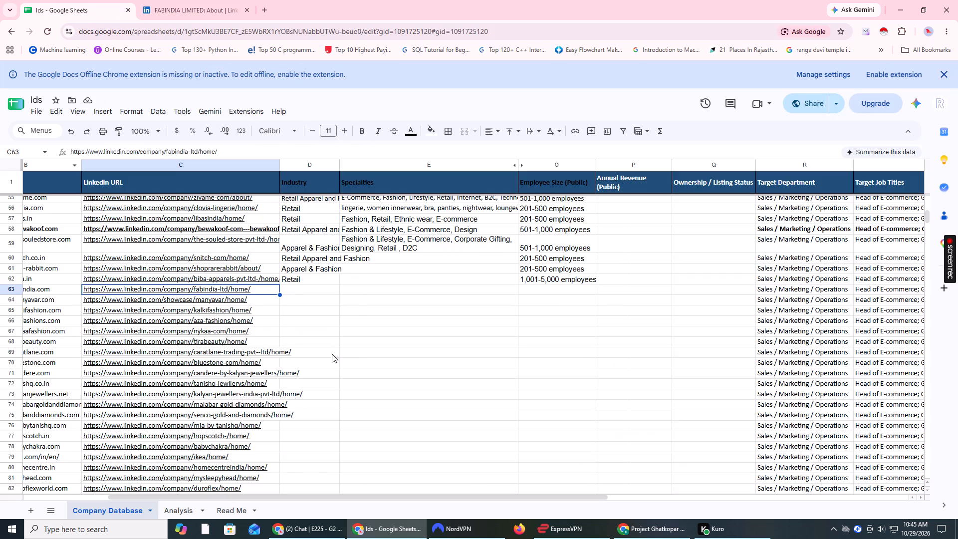
click(303, 287)
key(ctrl+v)
Copy the company size "501-1,000 employees" from Fabindia's LinkedIn About page into its Employee Size cell in row 63.
click(226, 0)
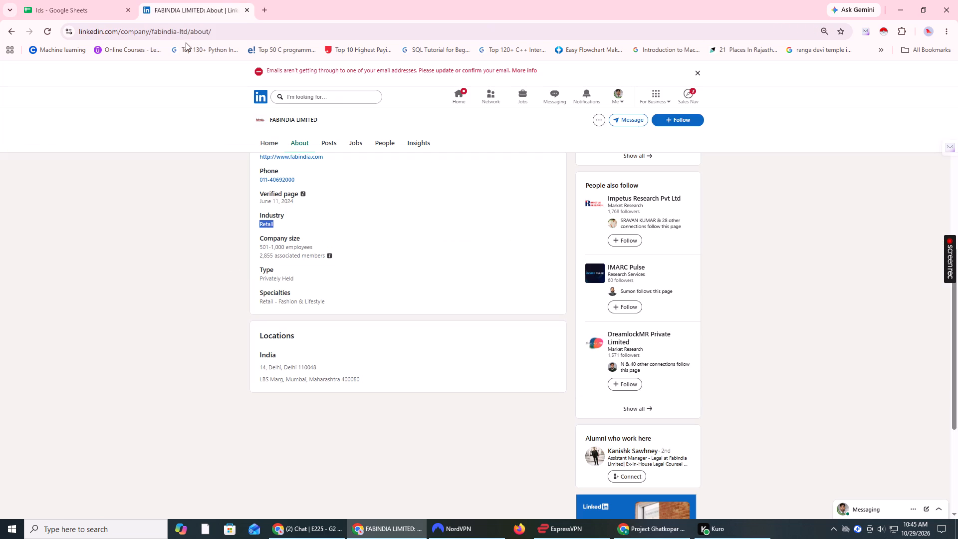
triple_click(278, 246)
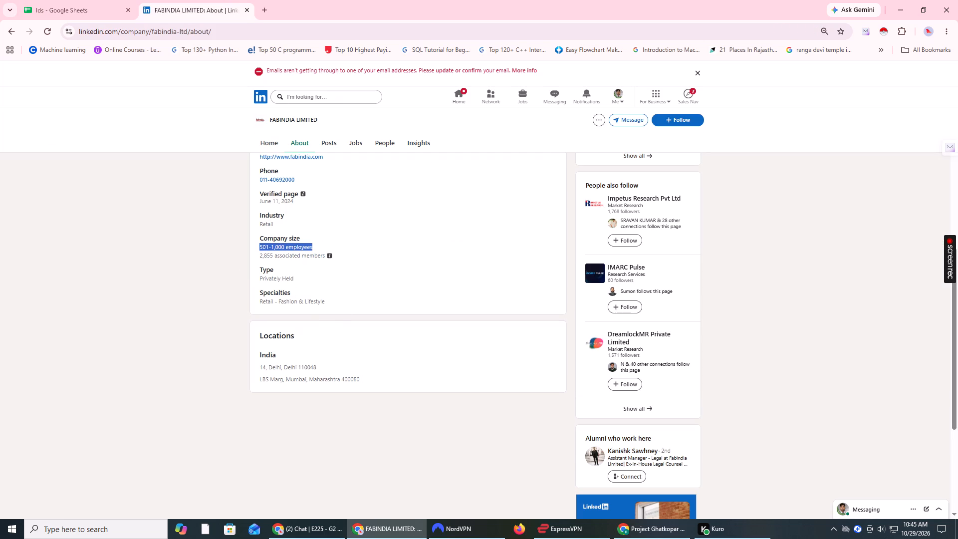
key(ctrl+c)
click(98, 0)
click(523, 290)
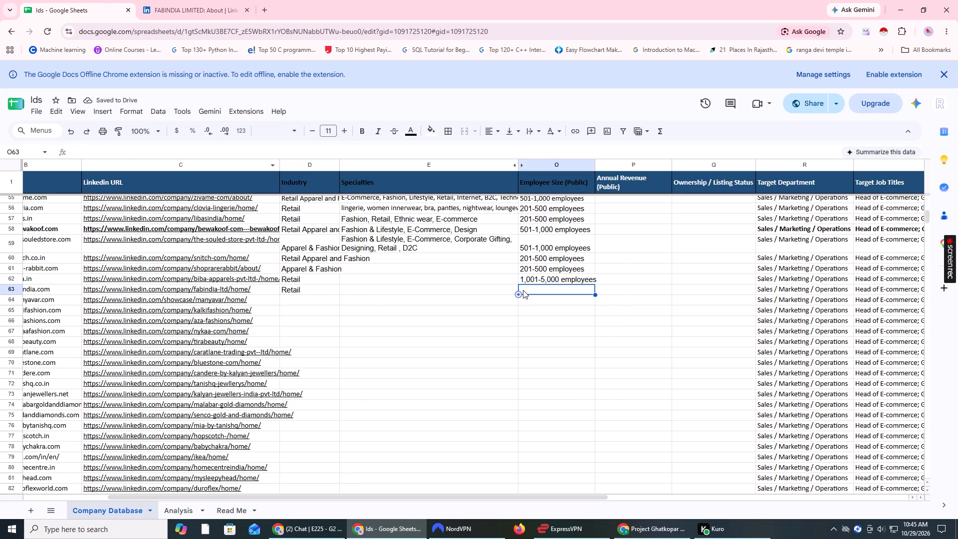
key(ctrl+v)
Copy the specialties "Retail - Fashion & Lifestyle" from Fabindia's LinkedIn About page into its Specialties cell in row 63.
click(202, 0)
triple_click(294, 298)
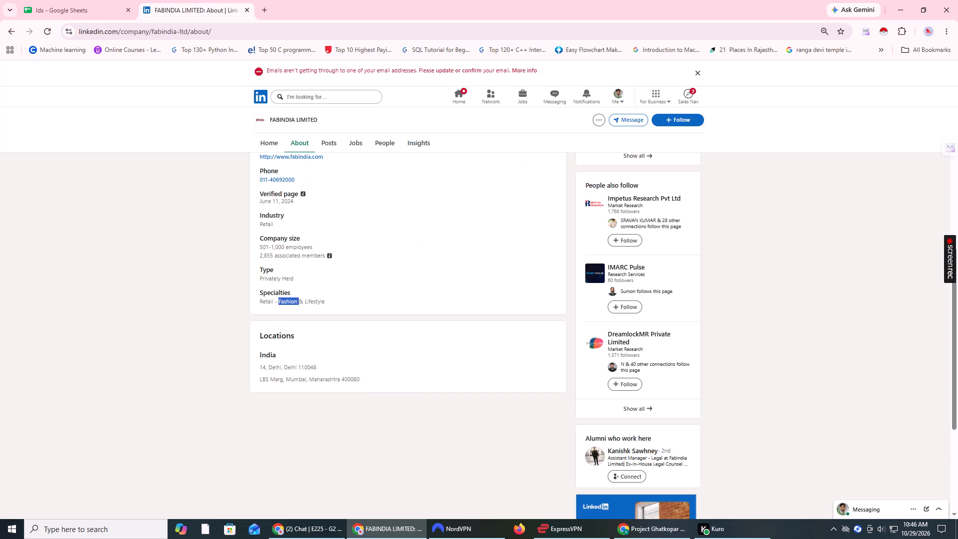
key(ctrl+c)
click(89, 0)
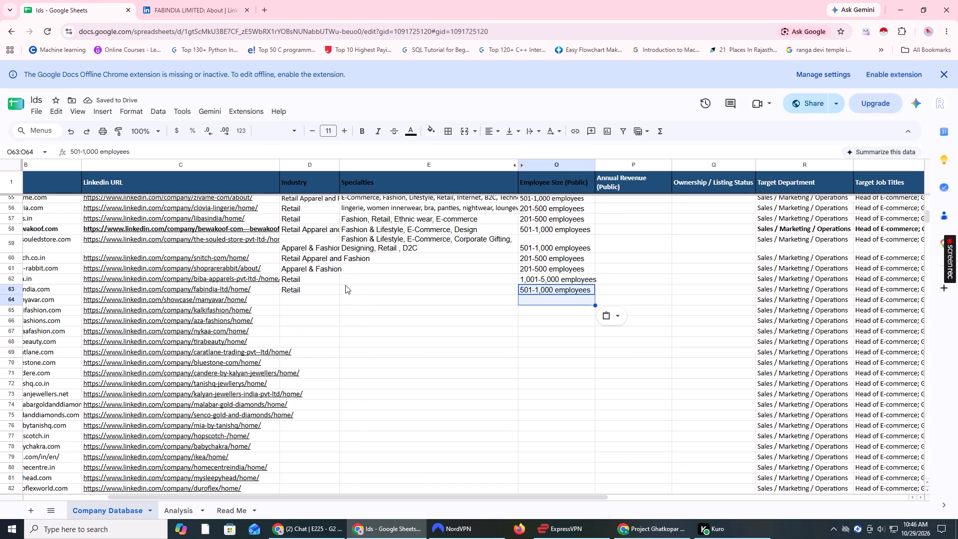
click(346, 291)
key(ctrl+v)
Open Manyavar's LinkedIn About page from its URL in row 64, closing the leftover Fabindia tab.
click(317, 311)
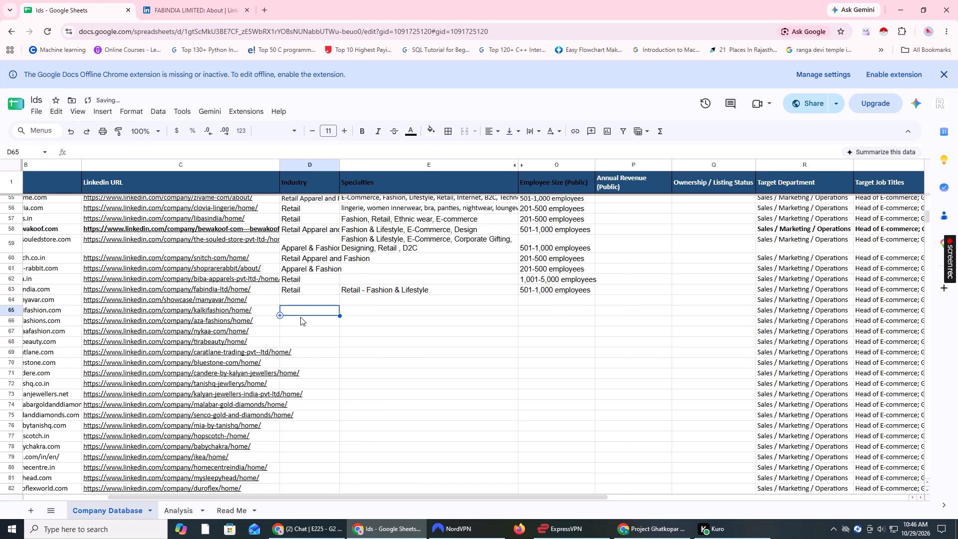
scroll(300, 317, down, 1)
click(231, 252)
click(167, 271)
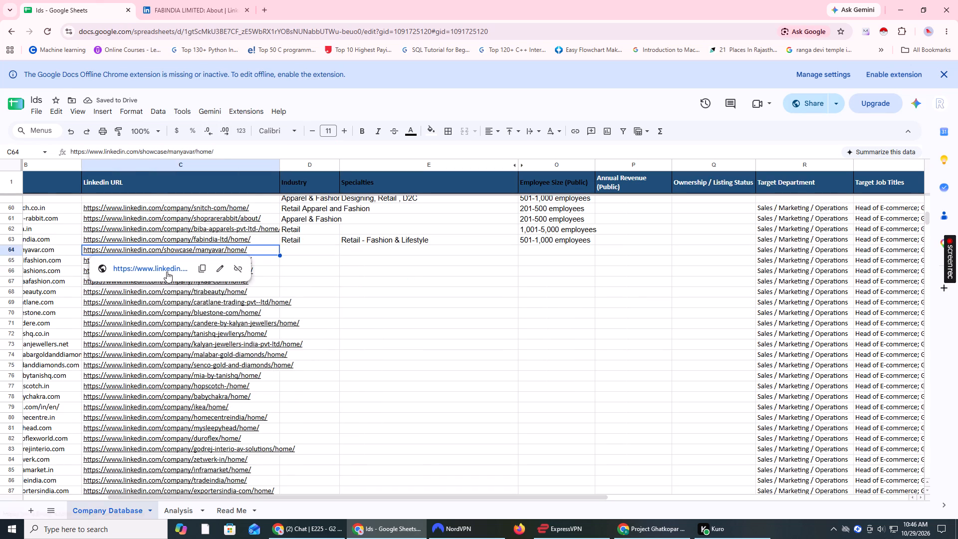
click(367, 8)
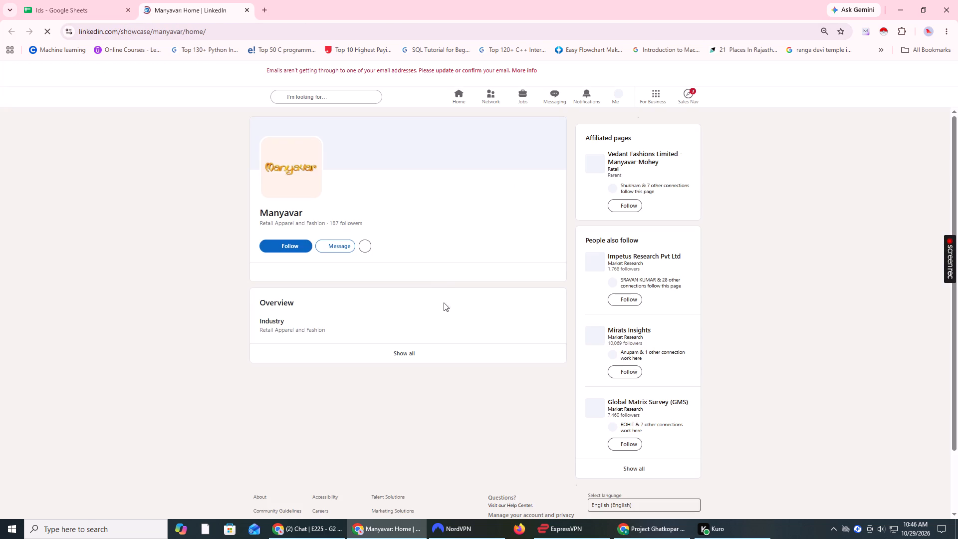
click(295, 273)
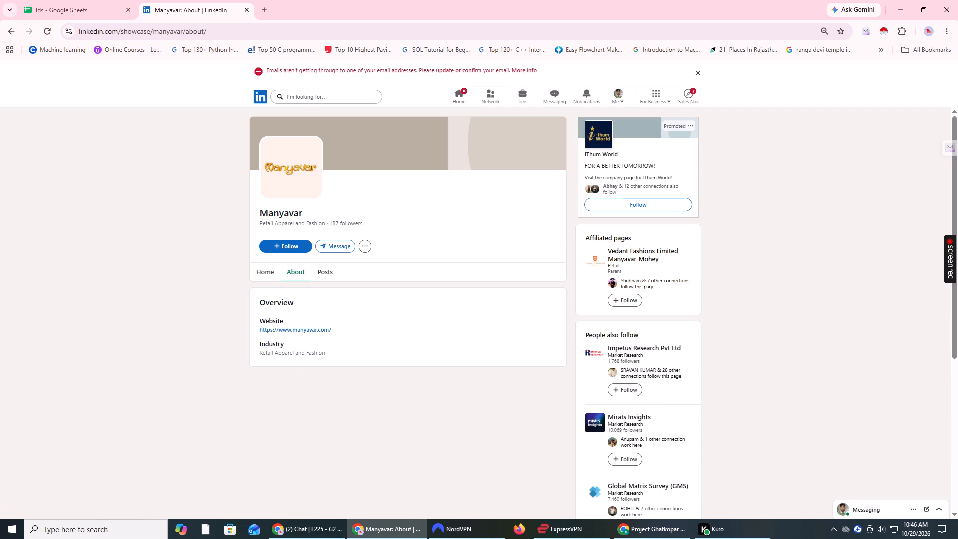
Copy the industry "Retail Apparel and Fashion" from Manyavar's LinkedIn About page into its Industry cell in row 64.
triple_click(288, 354)
key(ctrl+c)
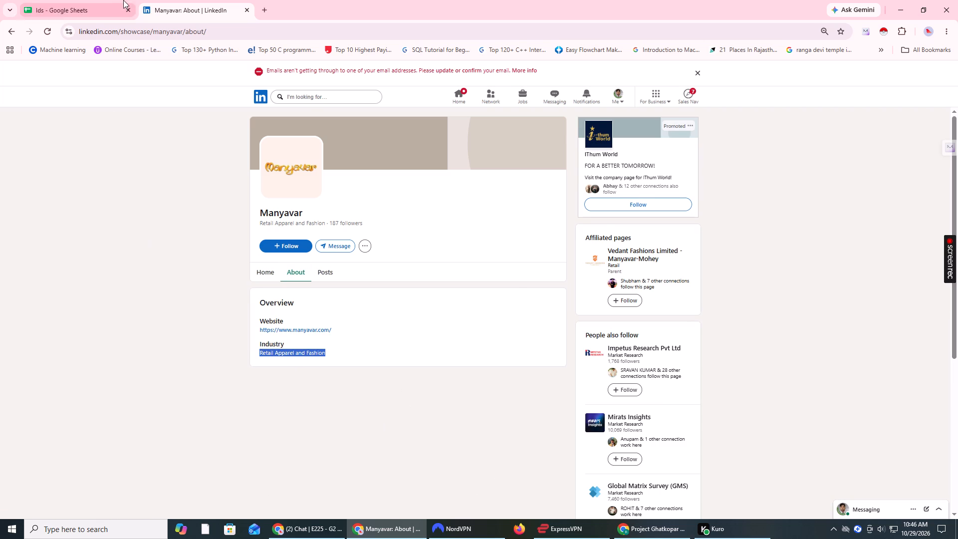
click(114, 0)
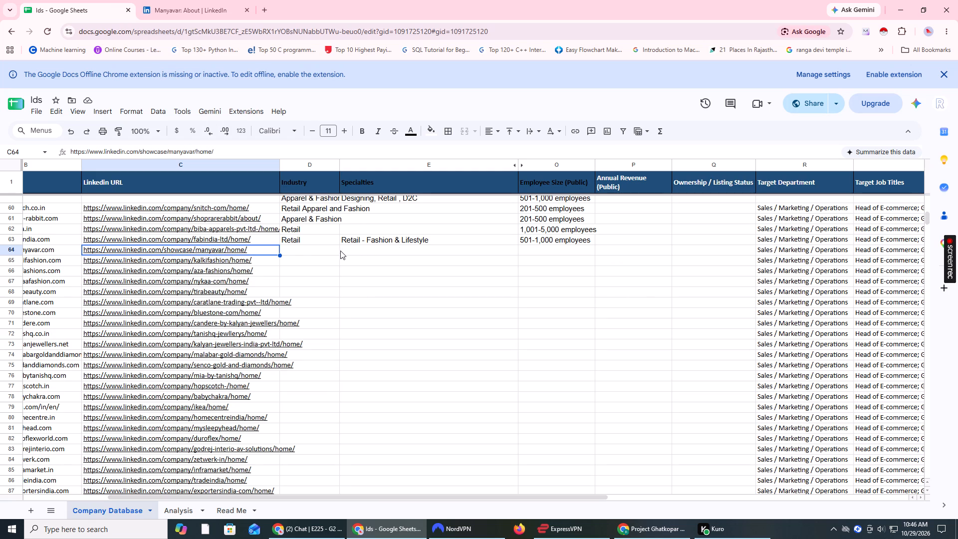
click(286, 251)
key(ctrl+v)
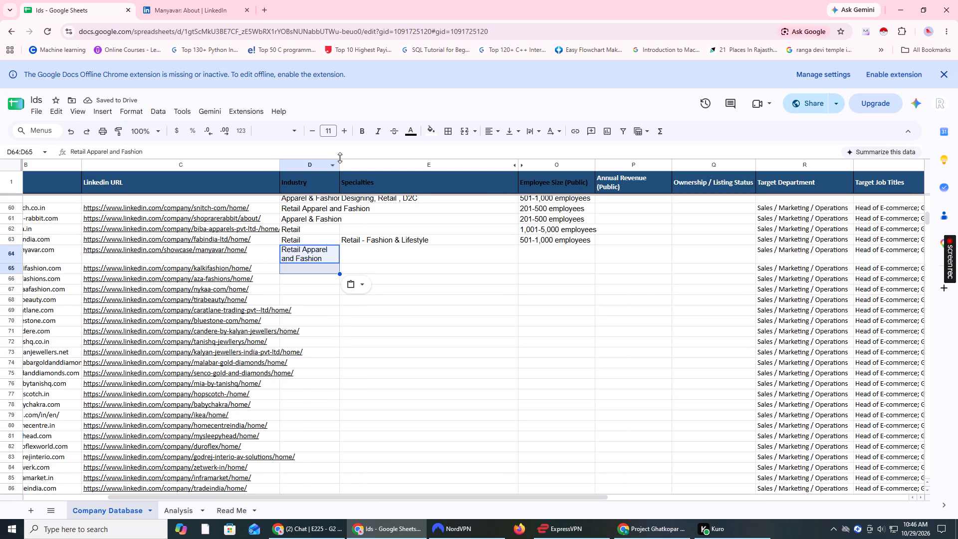
Widen the Industry column so that "Retail Apparel and Fashion" fits on one line.
drag(340, 163, 356, 167)
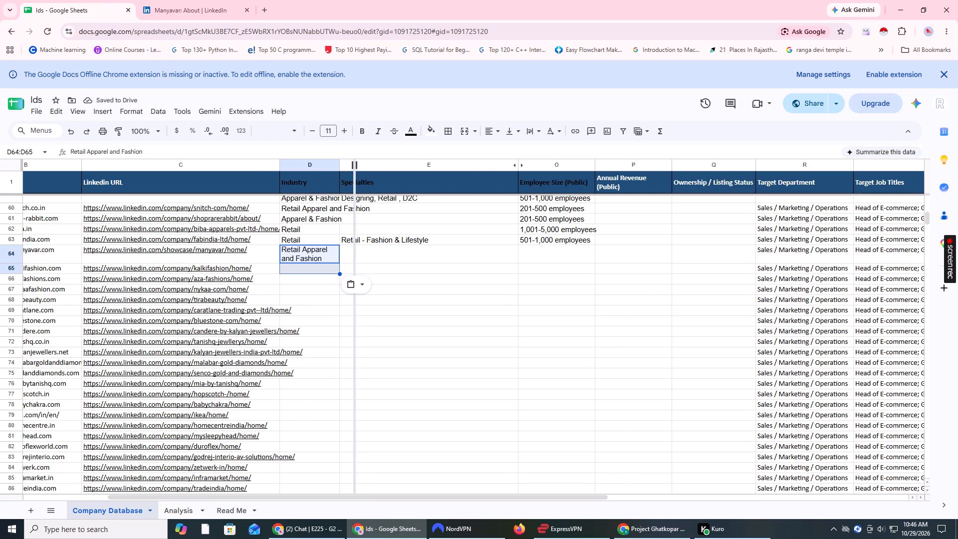
drag(356, 167, 363, 167)
drag(363, 167, 378, 168)
click(338, 274)
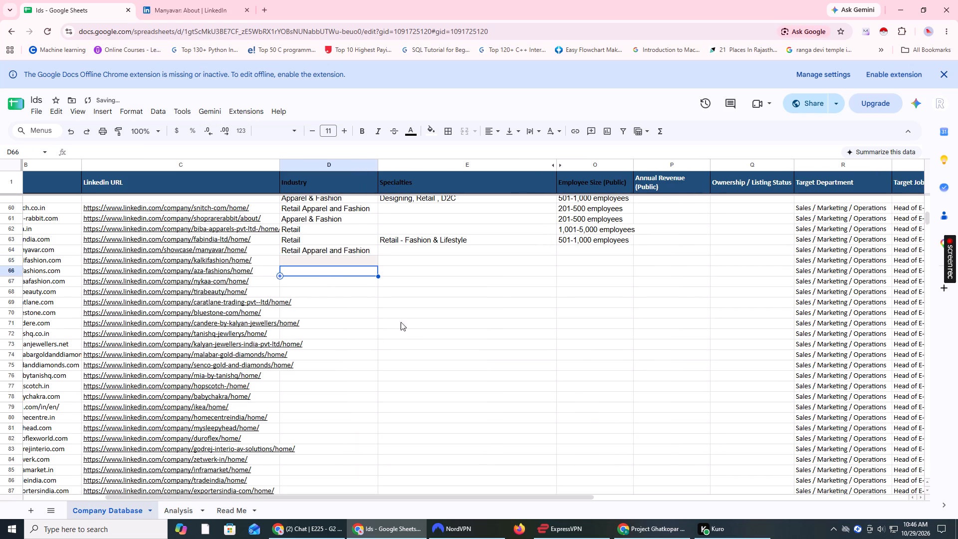
click(413, 318)
scroll(417, 317, up, 13)
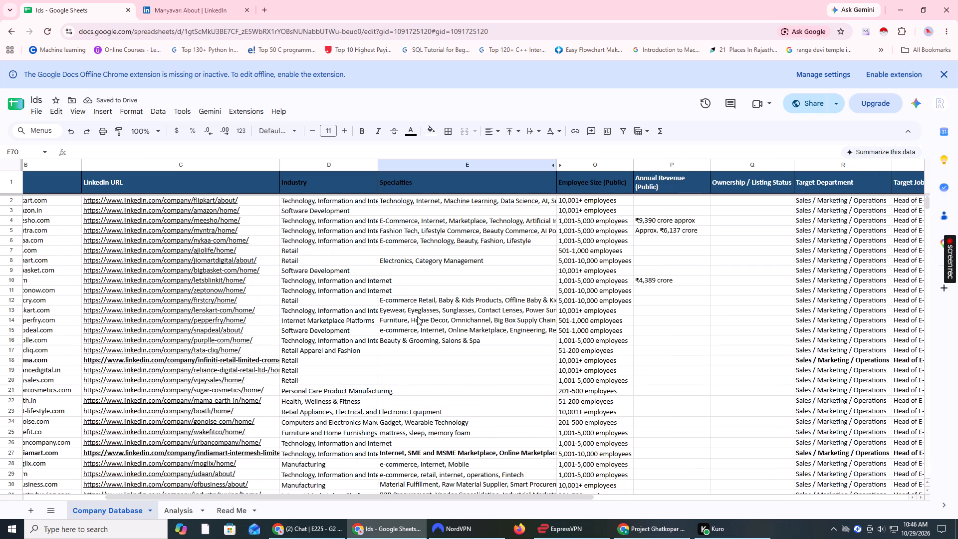
click(417, 316)
scroll(371, 322, down, 11)
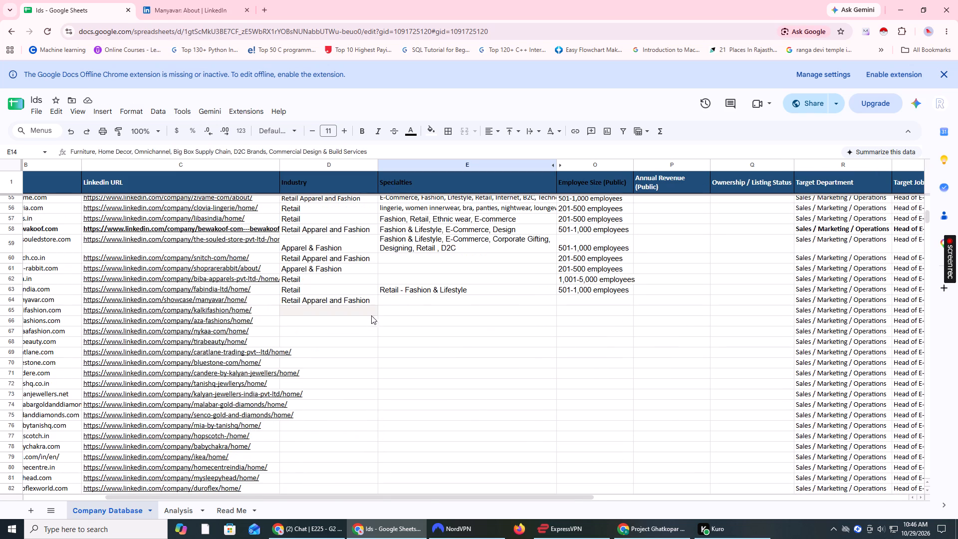
Open KALKI's LinkedIn page from its URL in row 65, closing the leftover Manyavar tab.
click(311, 315)
click(223, 310)
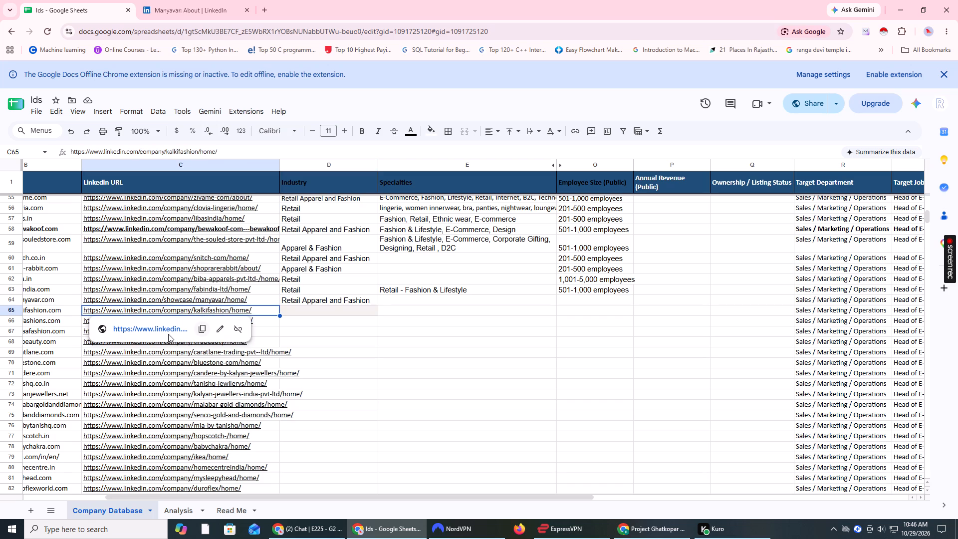
click(165, 328)
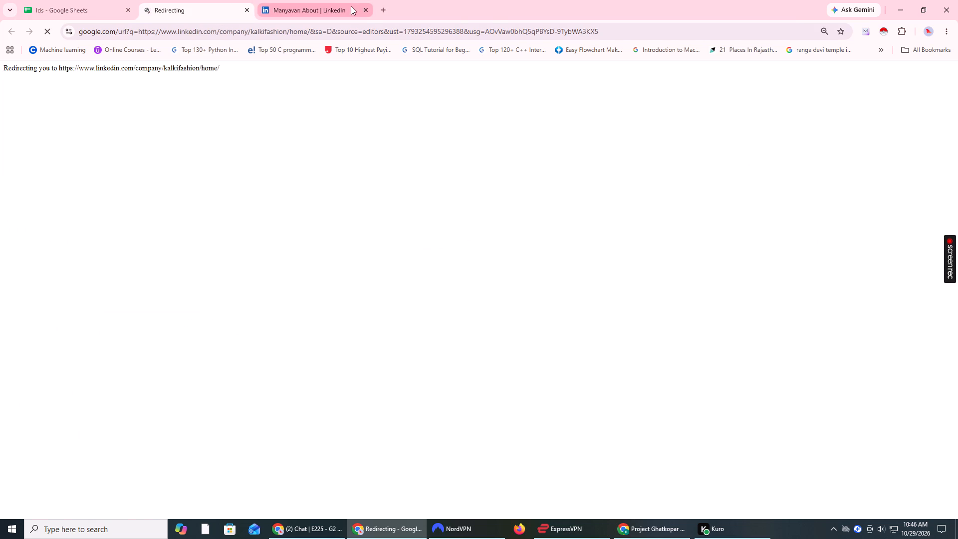
click(365, 7)
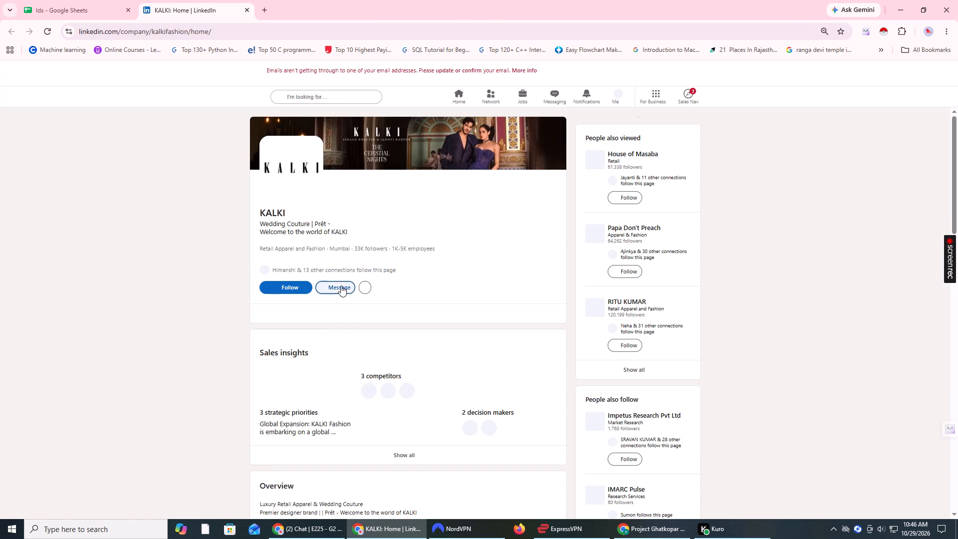
Follow KALKI on LinkedIn and open its About page.
click(284, 280)
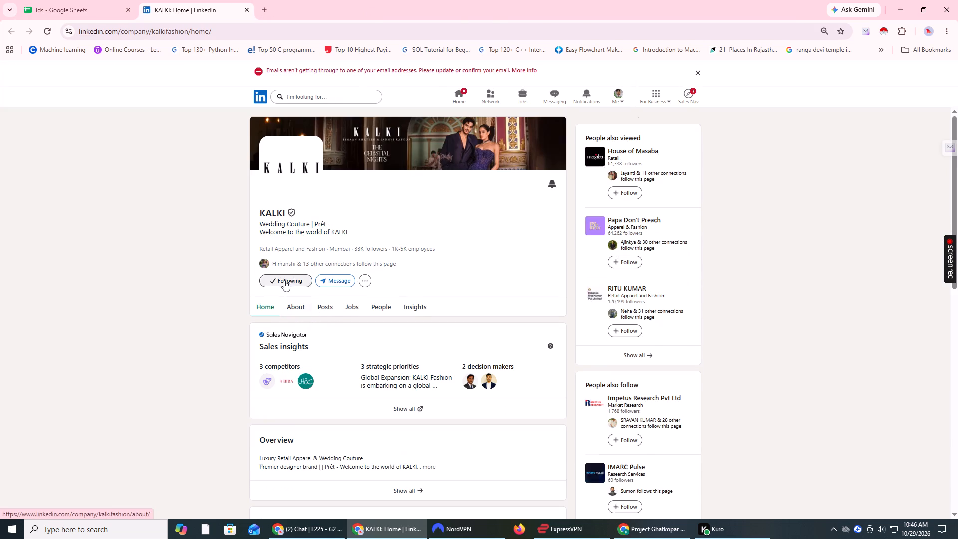
click(291, 309)
Copy the industry "Retail Apparel and Fashion" from KALKI's LinkedIn About page into its Industry cell in row 65.
scroll(291, 306, down, 1)
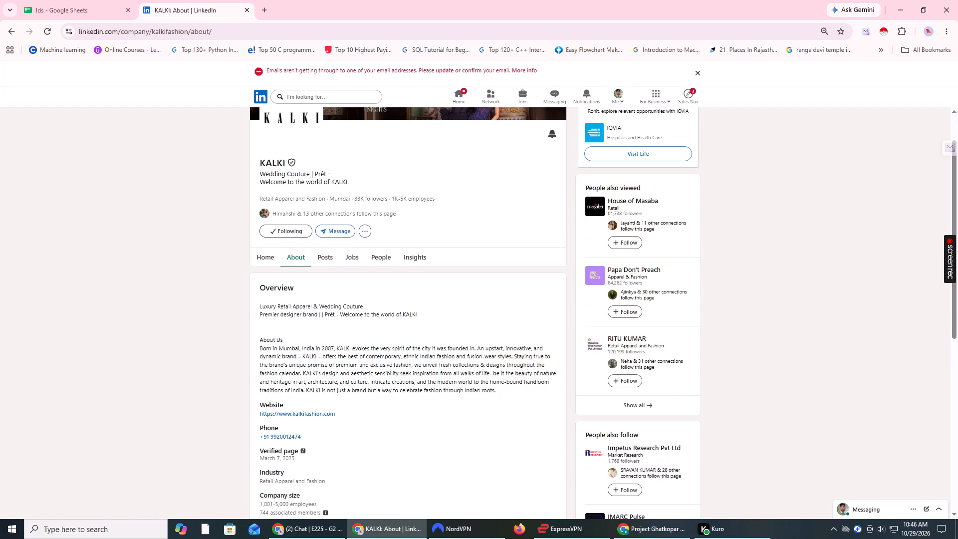
scroll(291, 306, down, 3)
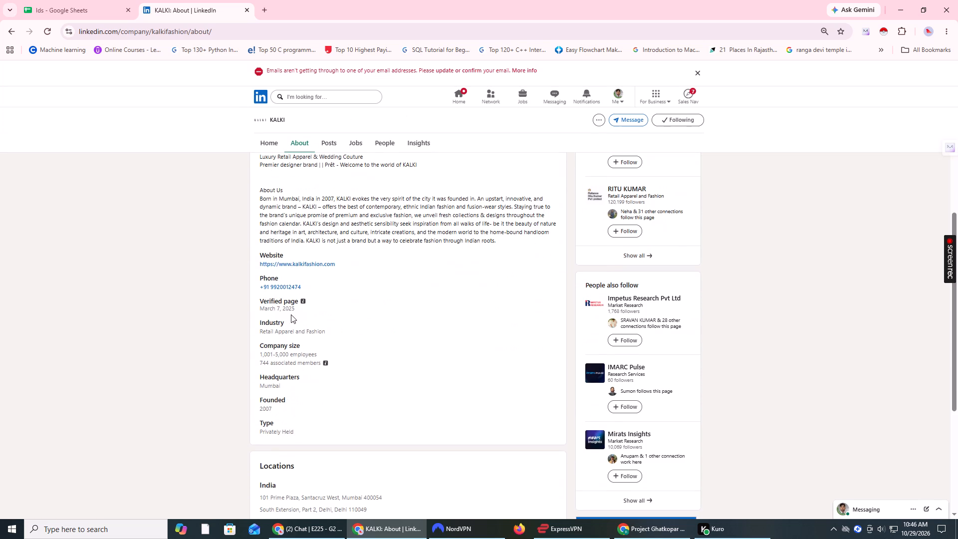
double_click(285, 331)
click(285, 331)
key(ctrl+c)
click(75, 0)
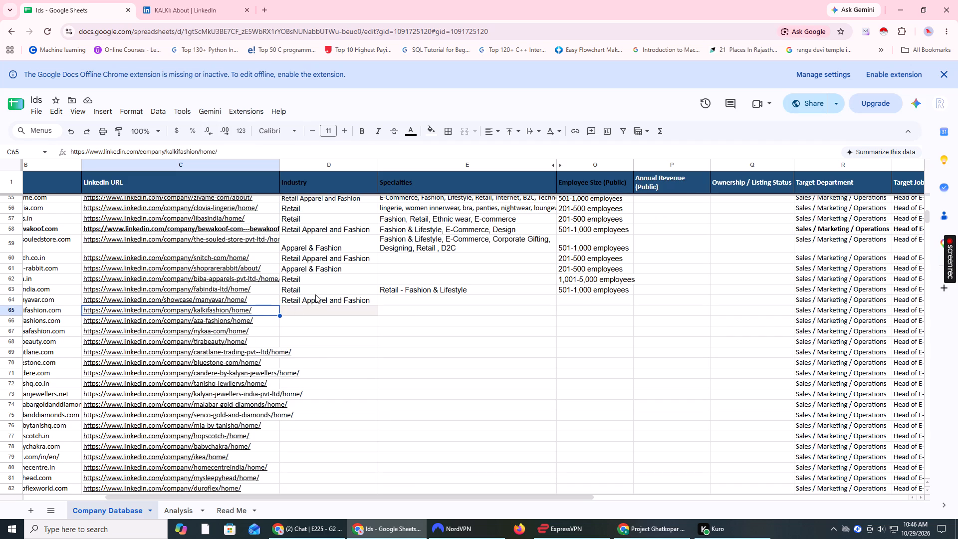
click(297, 310)
key(ctrl+v)
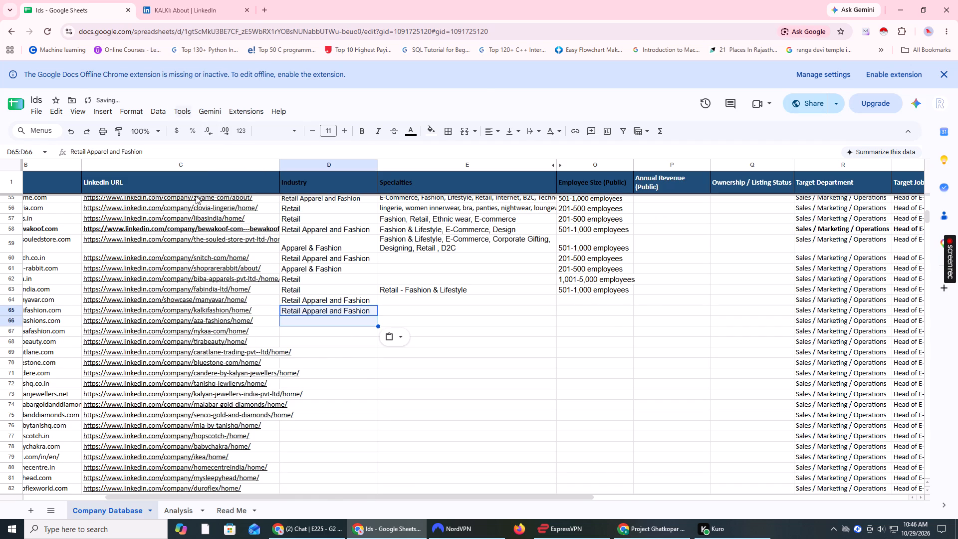
Copy the company size "1,001-5,000 employees" from KALKI's LinkedIn About page into its Employee Size cell in row 65.
click(196, 0)
scroll(331, 357, down, 2)
triple_click(275, 253)
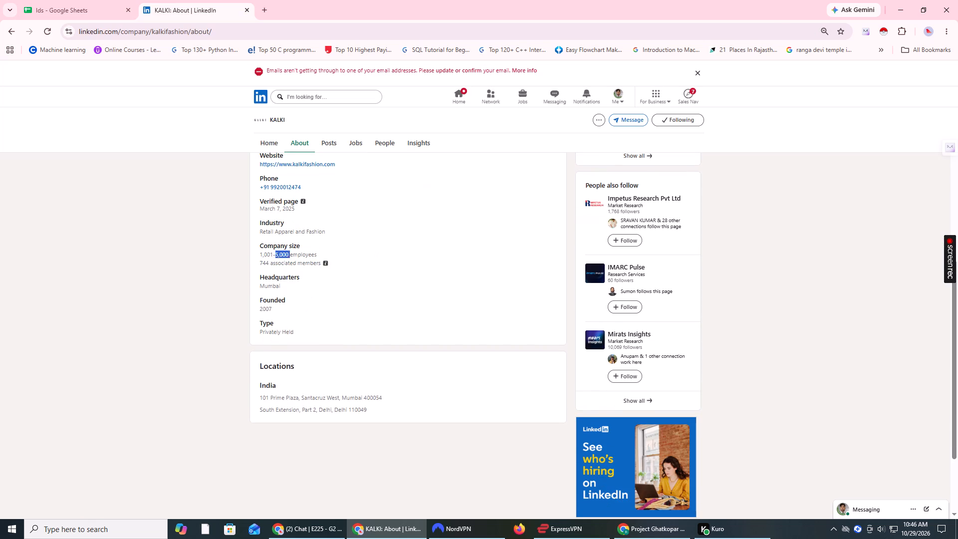
key(ctrl+c)
click(100, 0)
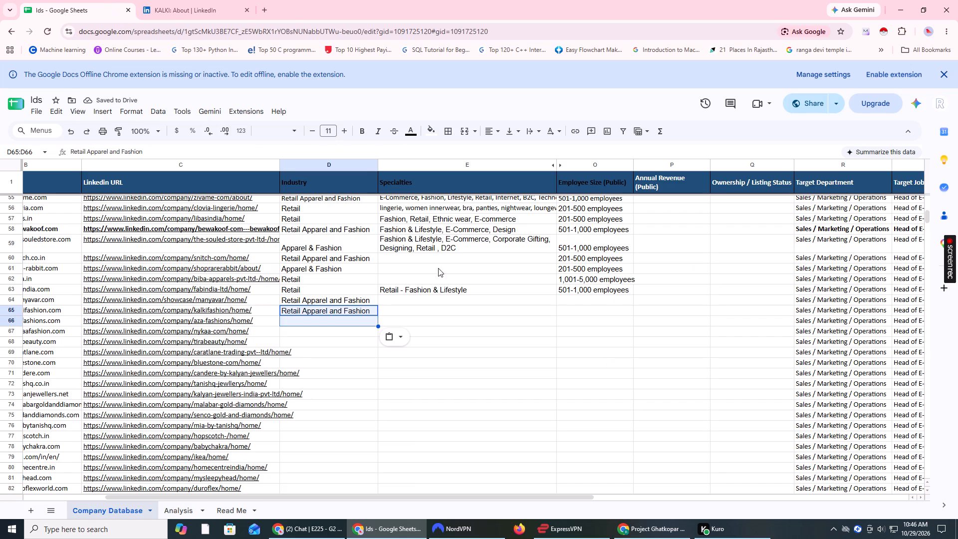
click(571, 316)
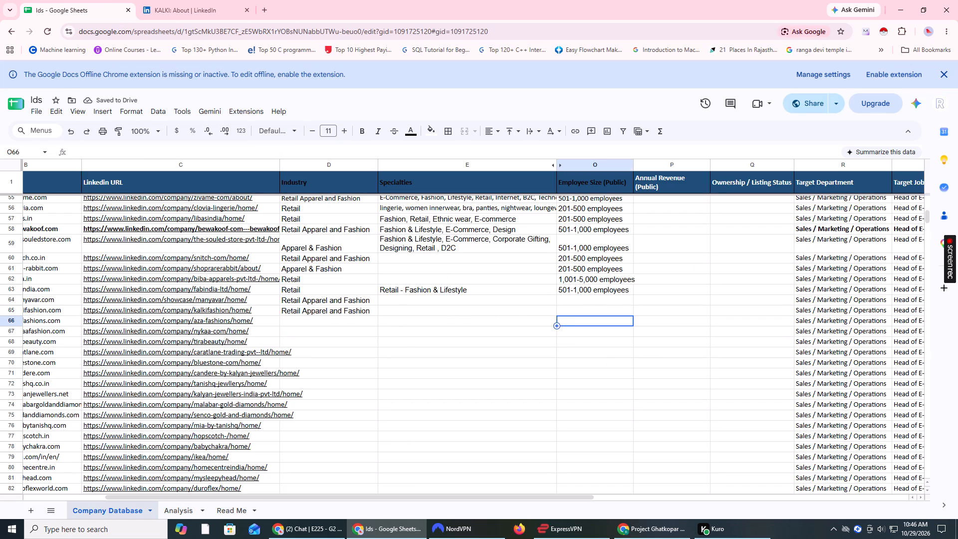
click(571, 312)
key(ctrl+v)
Check KALKI's About page for specialties, close it, and open Aza Fashions' LinkedIn About page from its URL in row 66.
click(197, 0)
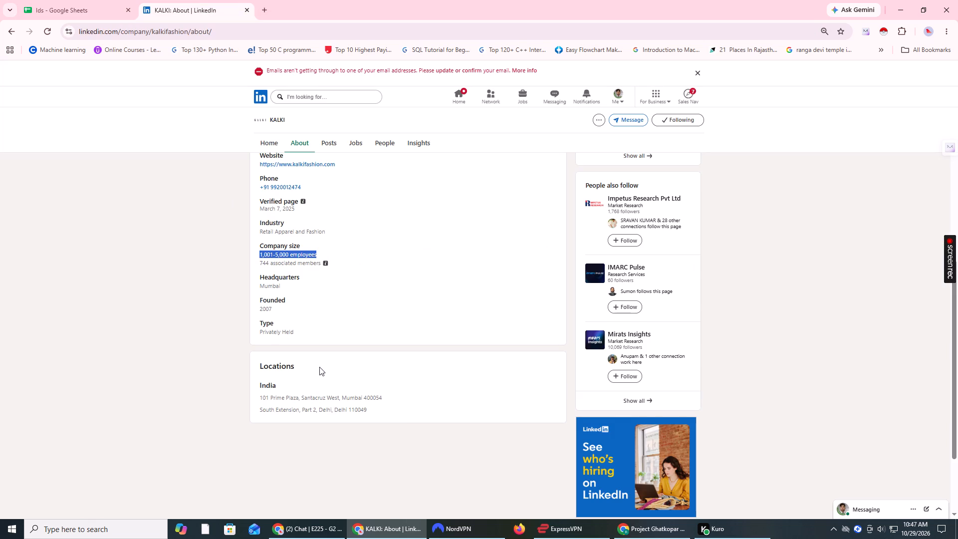
scroll(319, 367, down, 1)
click(100, 0)
click(248, 9)
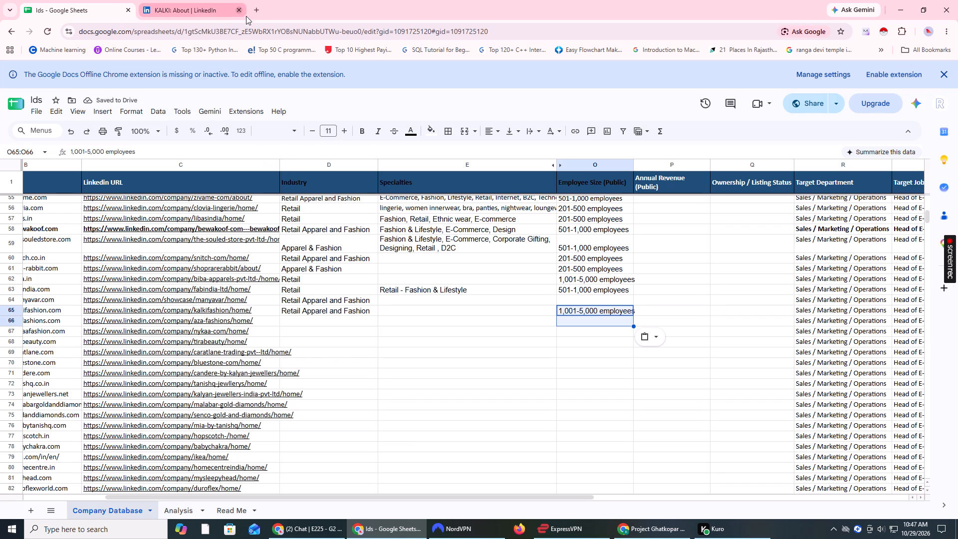
click(227, 323)
click(175, 337)
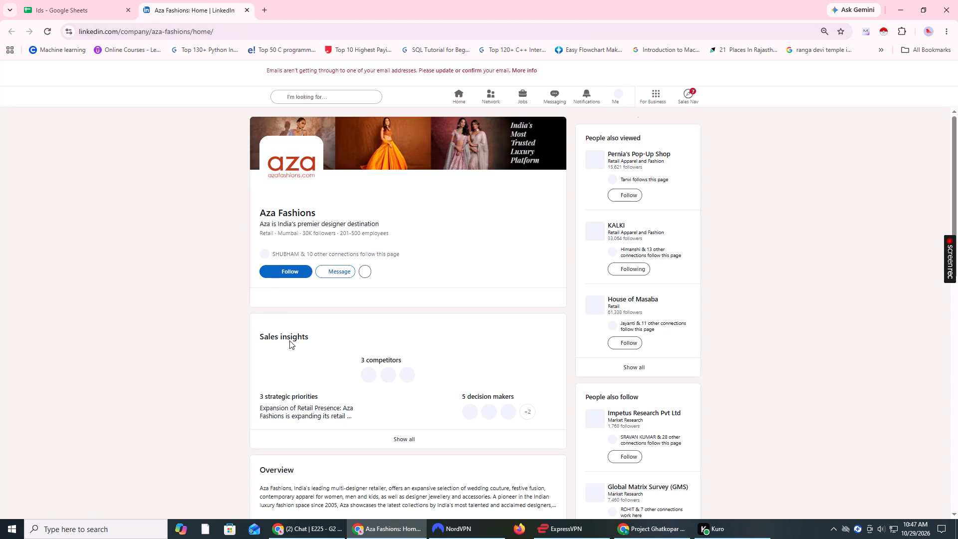
click(297, 294)
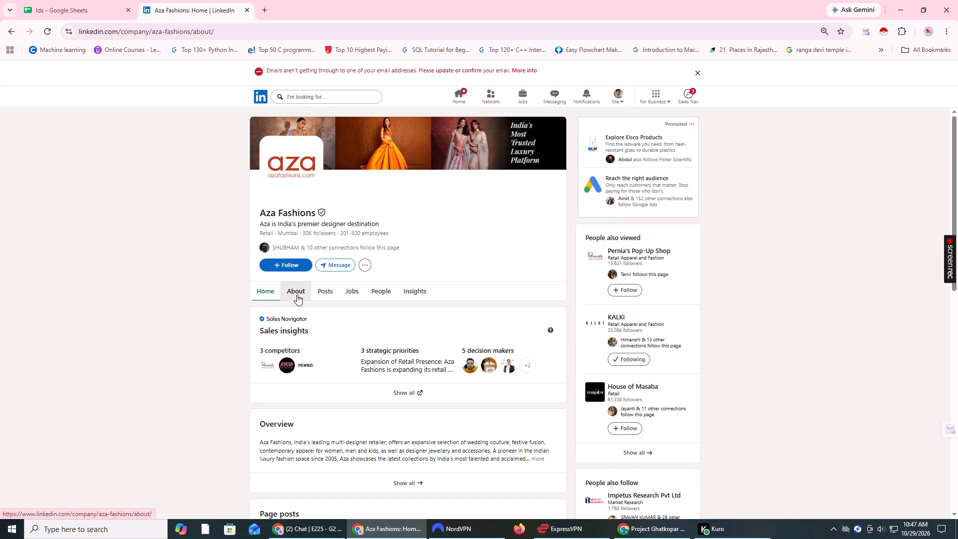
Follow Aza Fashions on LinkedIn.
click(290, 267)
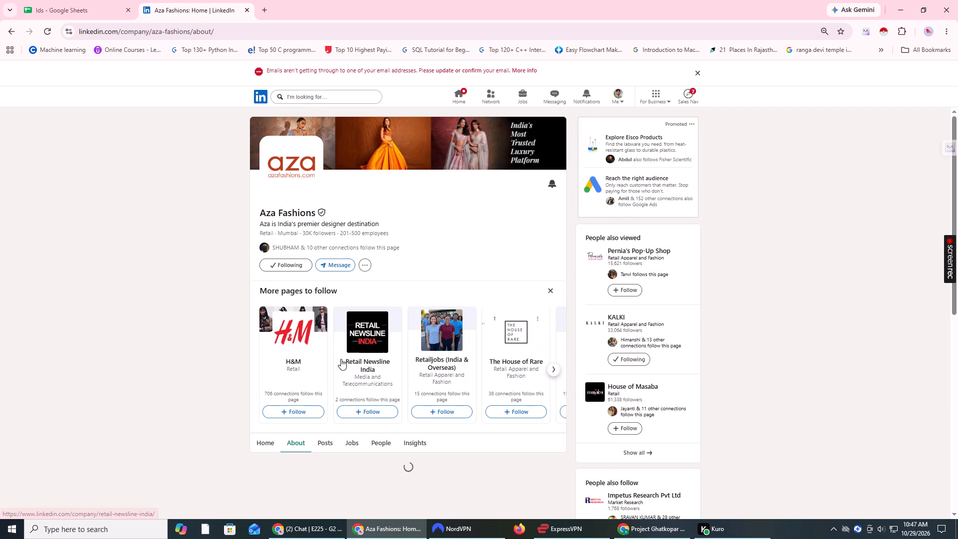
Copy the industry "Retail" from Aza Fashions' LinkedIn About page into its Industry cell in row 66.
scroll(341, 359, down, 4)
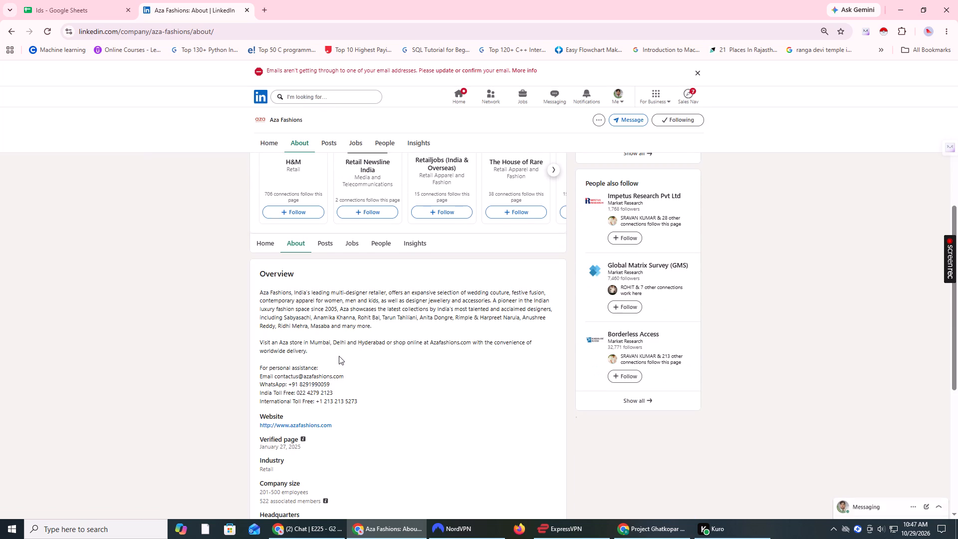
scroll(336, 355, down, 3)
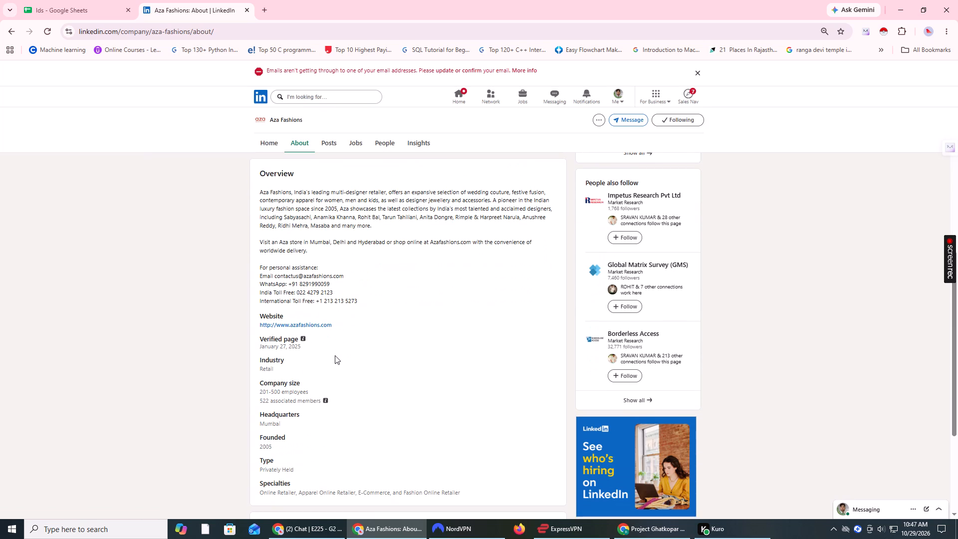
scroll(337, 363, up, 1)
scroll(335, 285, up, 3)
scroll(335, 285, down, 1)
scroll(335, 285, up, 7)
scroll(335, 285, down, 6)
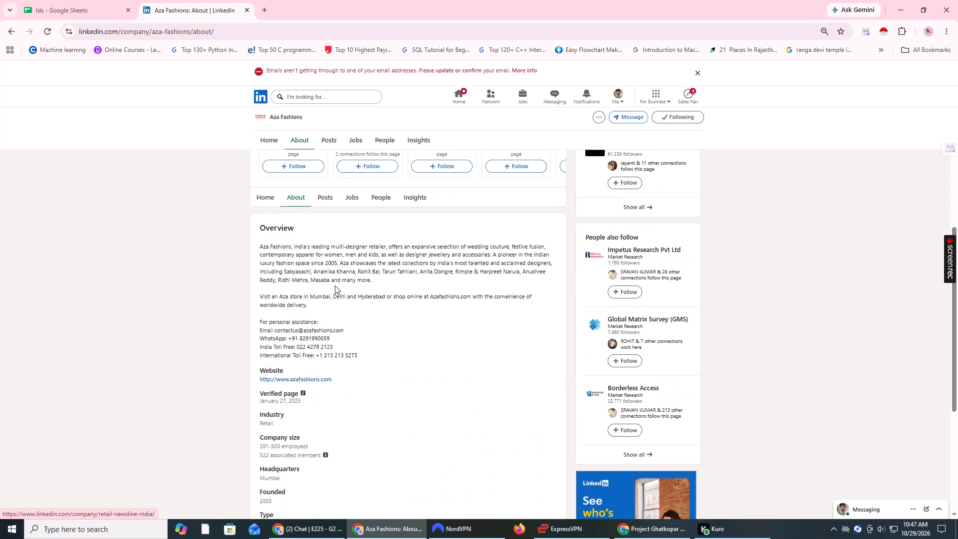
scroll(335, 285, down, 1)
double_click(267, 319)
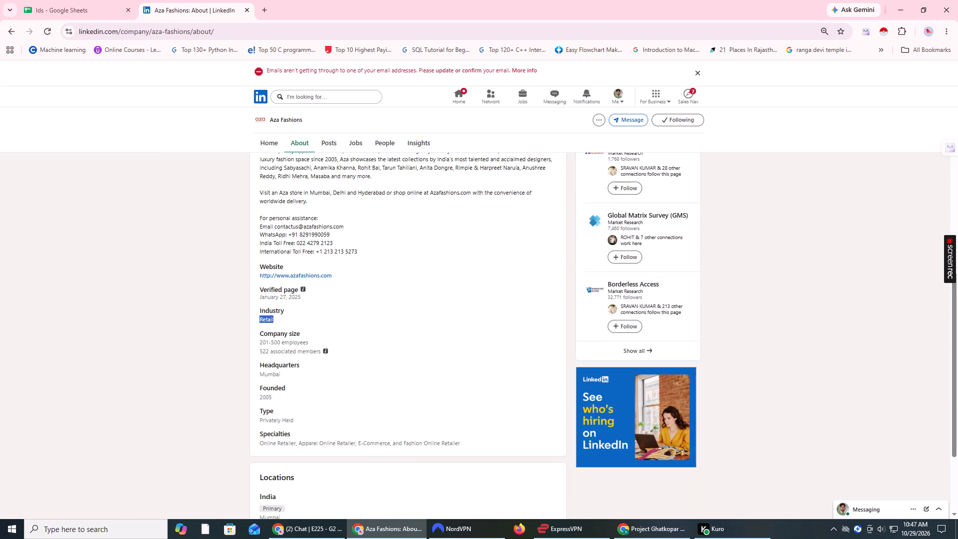
key(ctrl+c)
click(54, 0)
click(287, 321)
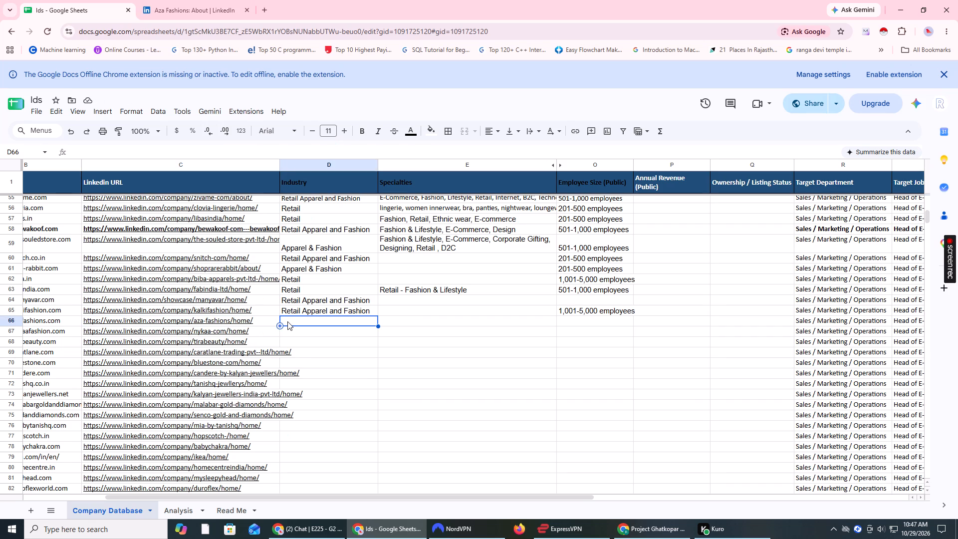
key(ctrl+v)
Copy the company size "201-500 employees" from Aza Fashions' LinkedIn About page into its Employee Size cell in row 66.
click(179, 0)
triple_click(278, 342)
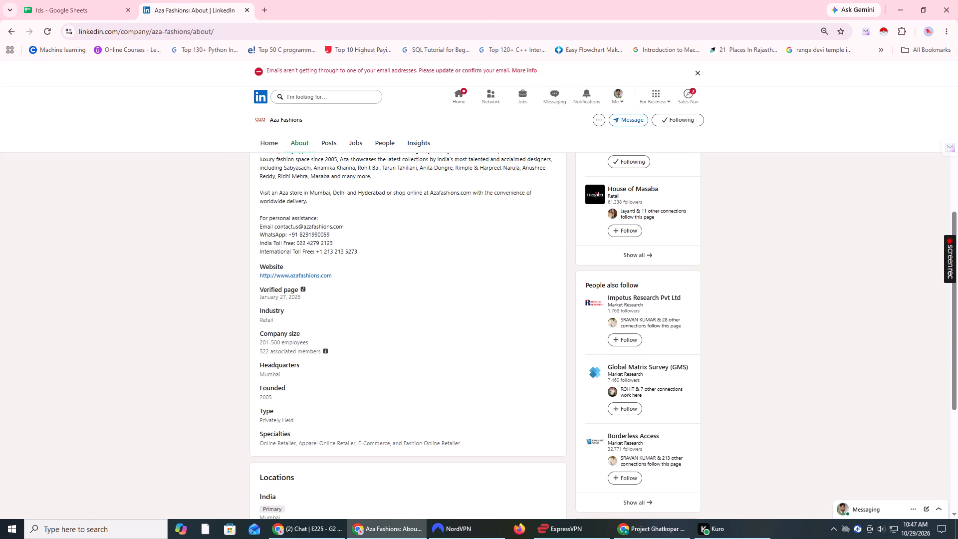
key(ctrl+c)
click(79, 0)
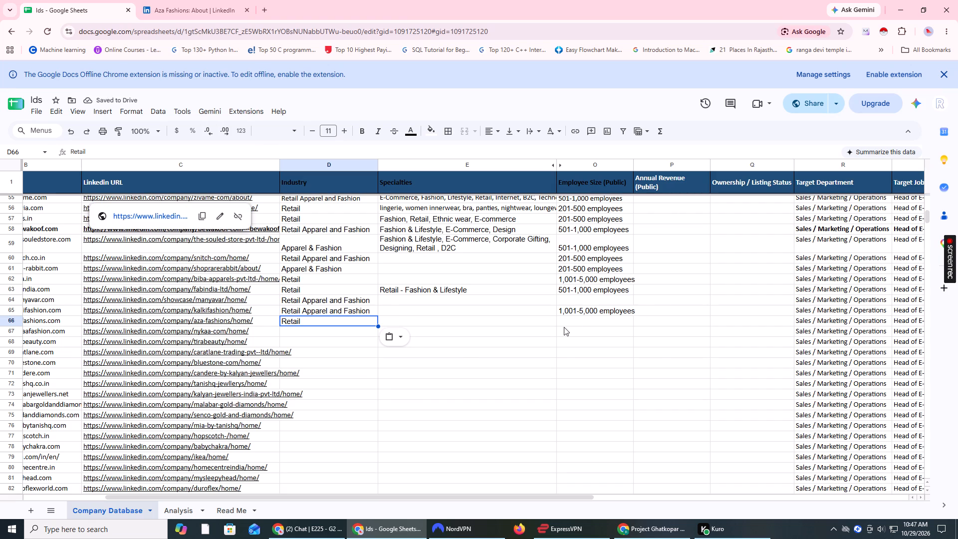
click(564, 322)
key(ctrl+v)
Copy Aza Fashions' specialties from its About page, strip their formatting through a blank browser tab, and paste them into its Specialties cell in row 66.
click(222, 0)
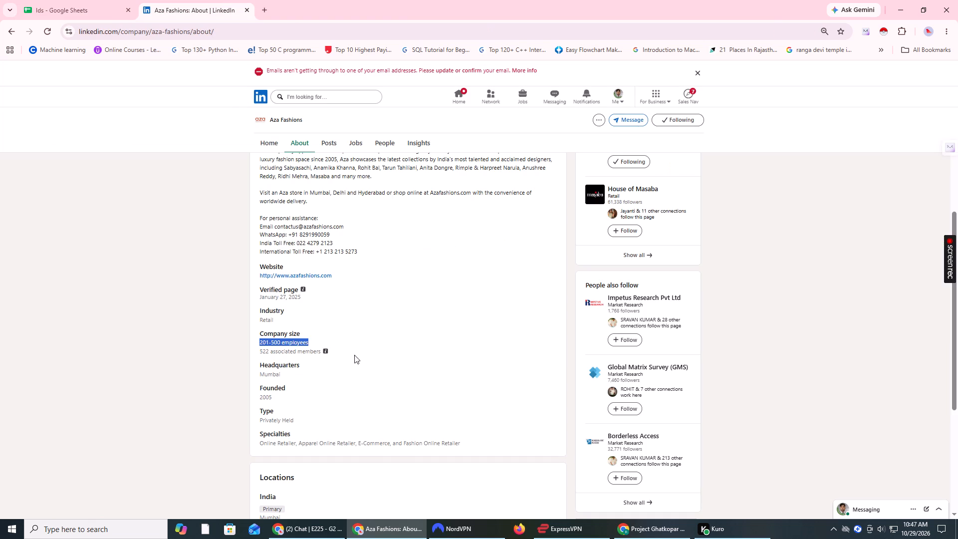
triple_click(304, 443)
key(ctrl+c)
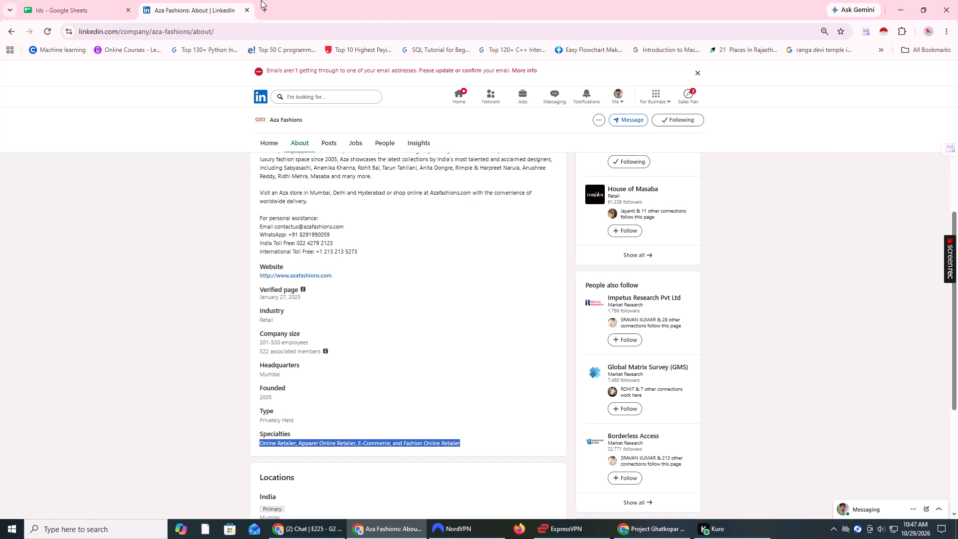
click(262, 8)
key(ctrl+v)
key(ctrl+a)
key(ctrl+x)
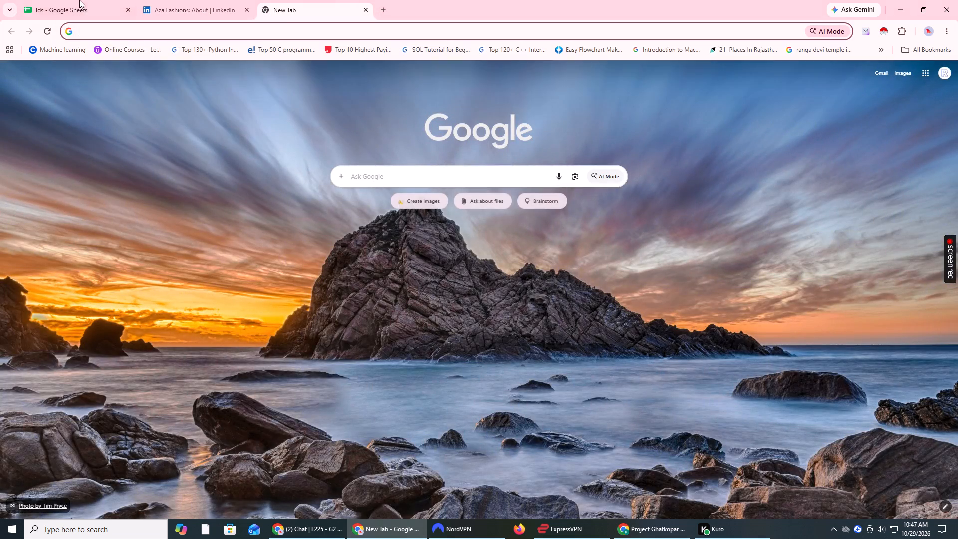
click(81, 0)
click(408, 321)
key(ctrl+v)
click(415, 340)
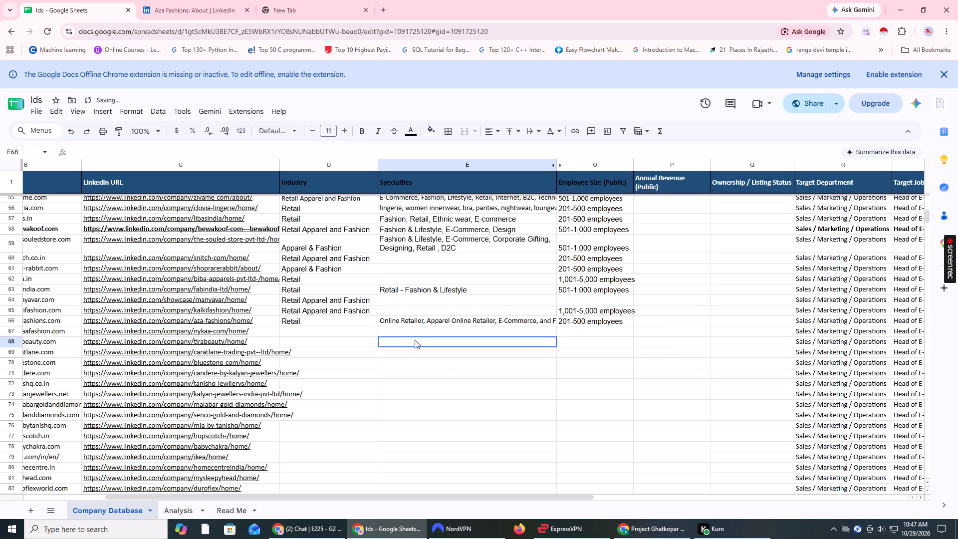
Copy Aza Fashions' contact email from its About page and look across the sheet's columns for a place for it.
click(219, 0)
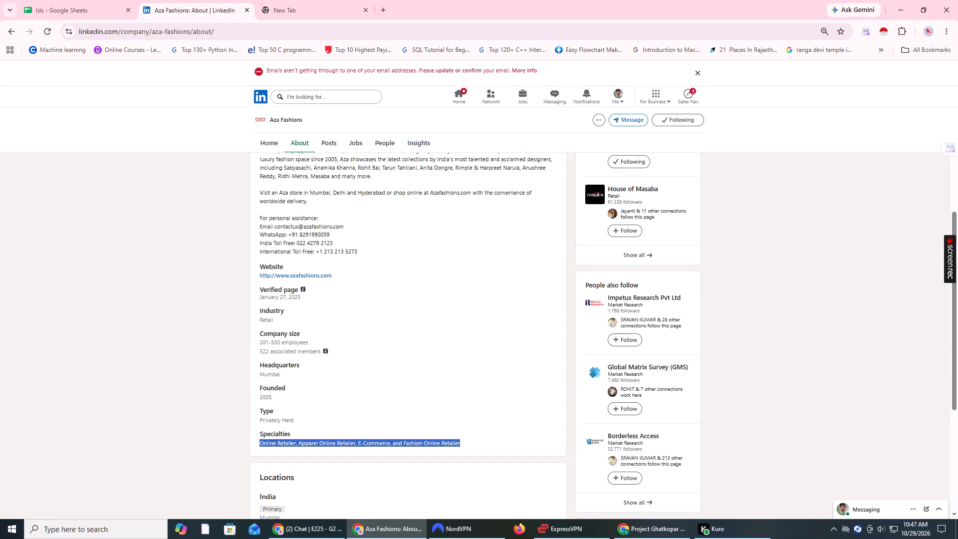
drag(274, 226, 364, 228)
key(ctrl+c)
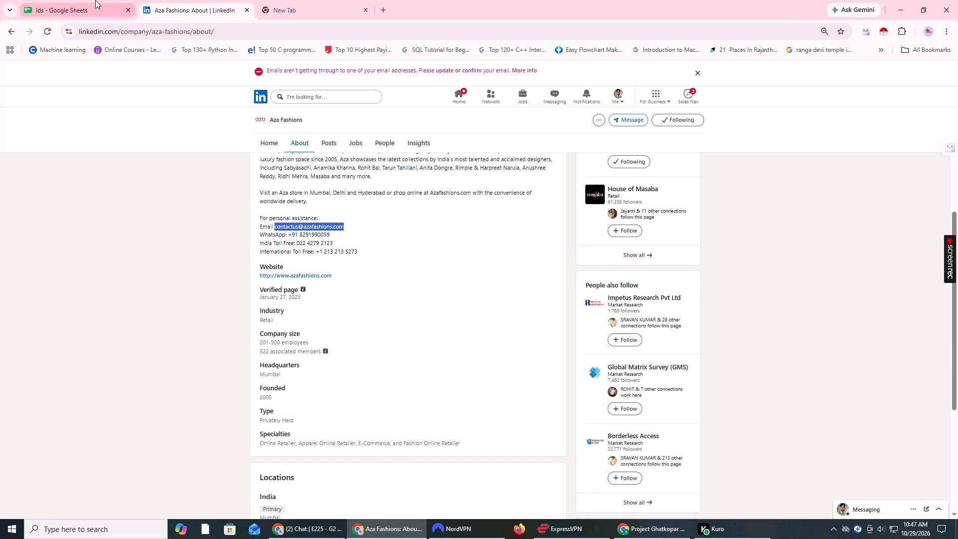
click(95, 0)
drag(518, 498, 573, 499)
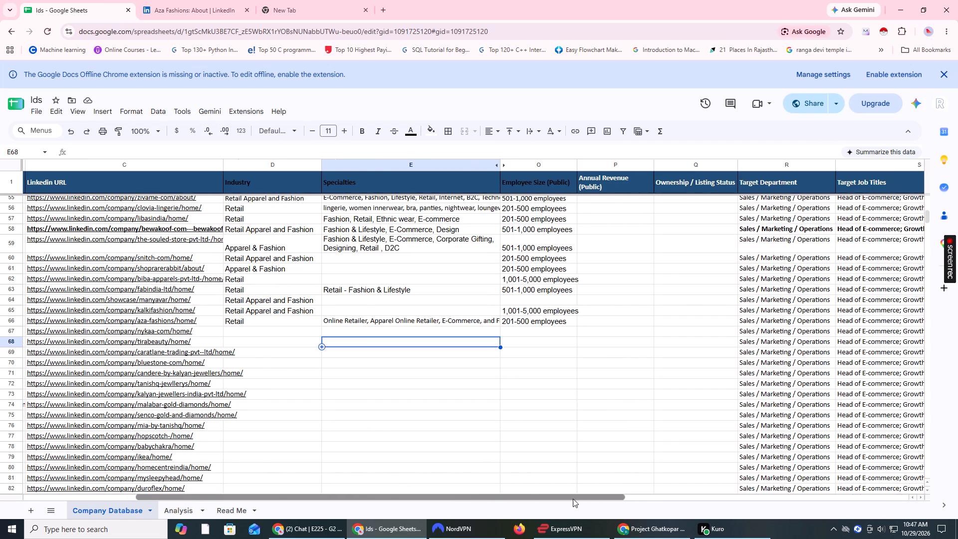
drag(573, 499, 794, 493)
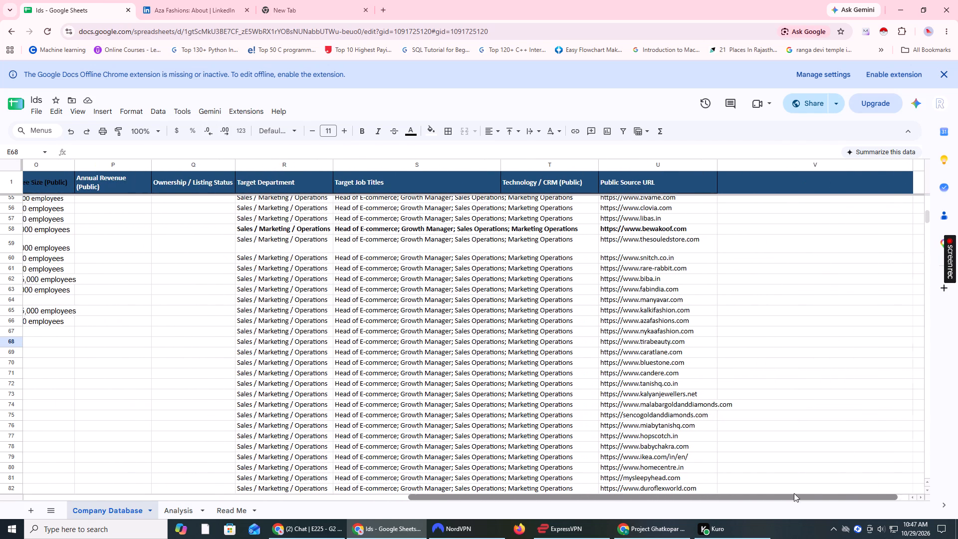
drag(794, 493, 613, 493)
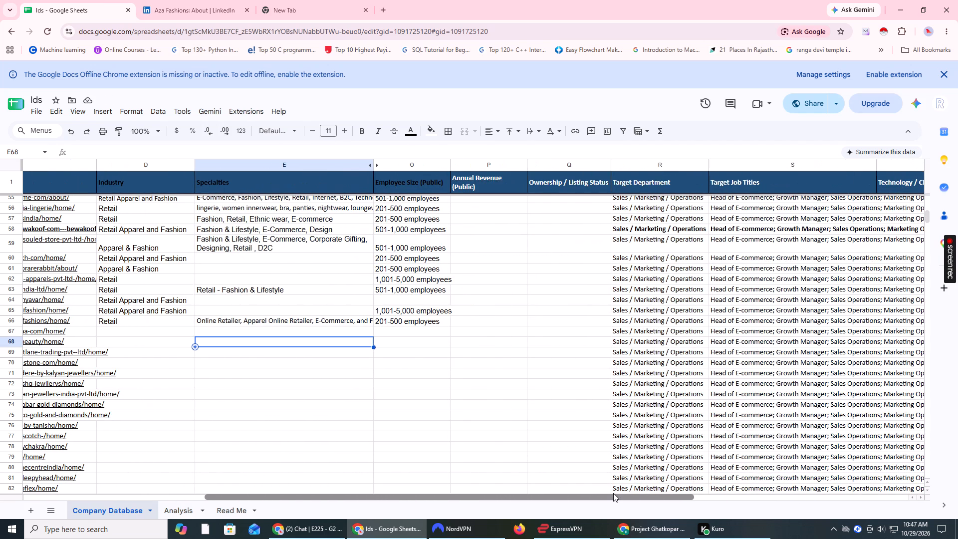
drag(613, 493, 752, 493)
Paste Aza Fashions' copied contact email into row 66 of the unlabelled column V, just after Public Source URL.
click(227, 318)
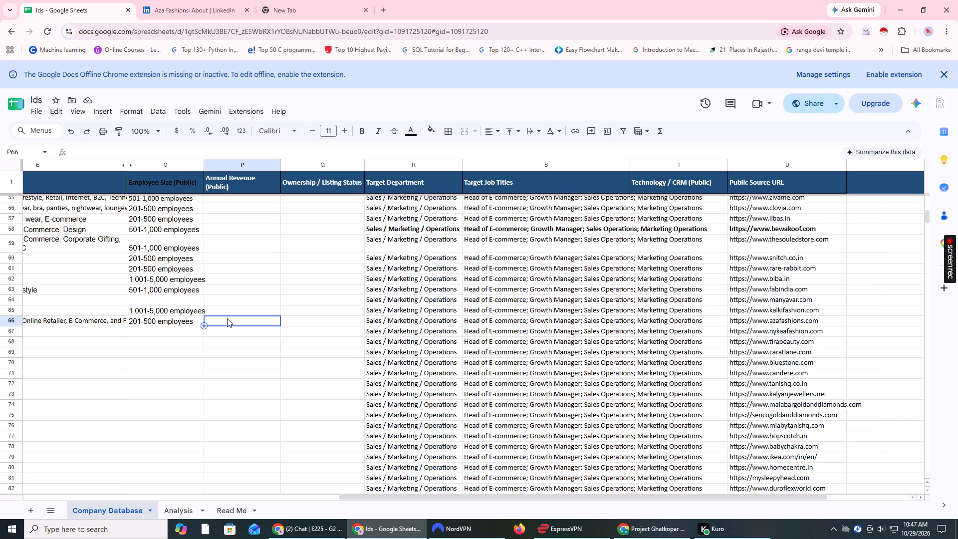
key(Right)
key(Right)
key(Right)
key(Right)
key(Right)
key(Right)
key(Right)
key(Right)
key(Right)
key(Right)
key(Right)
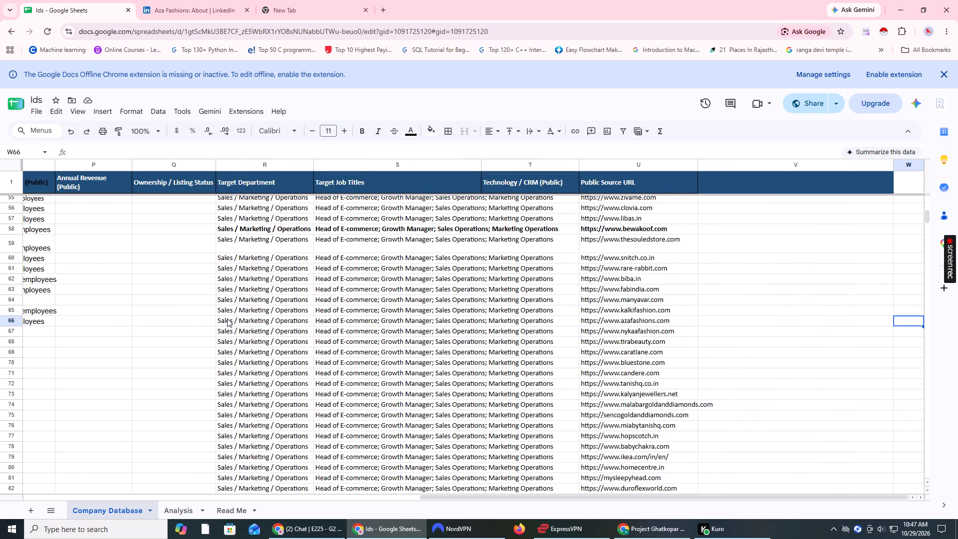
key(Left)
key(ctrl+v)
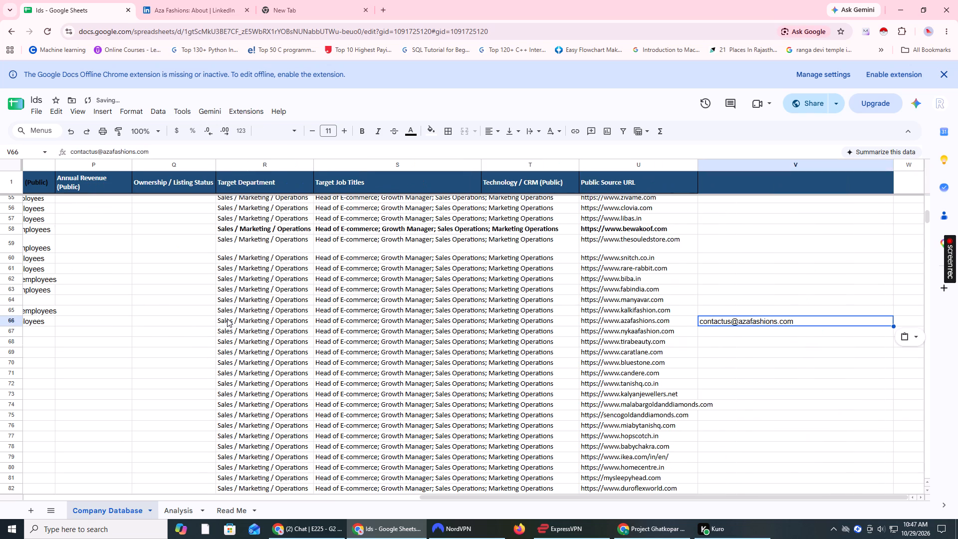
Copy Aza Fashions' WhatsApp number from its LinkedIn About page and enter it as text in column W of row 66.
click(217, 0)
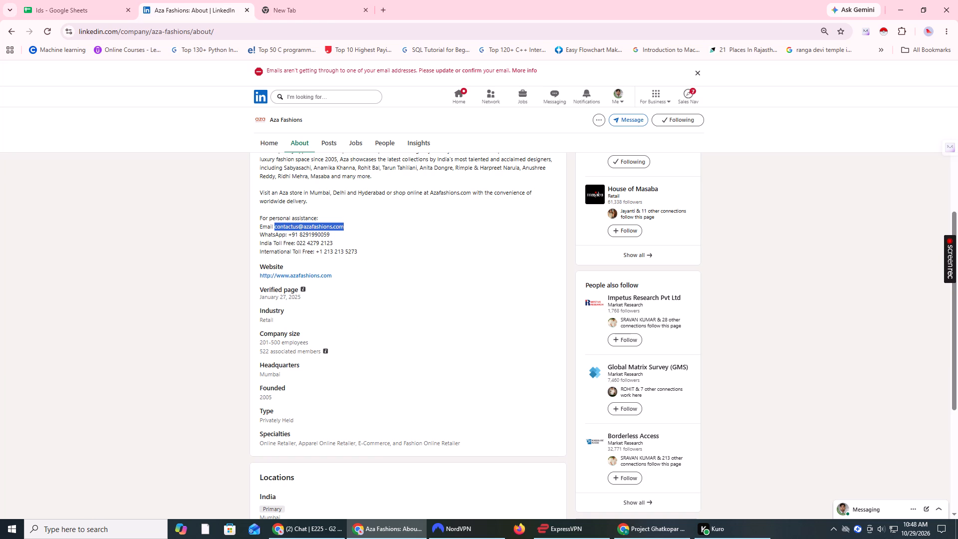
triple_click(303, 235)
click(303, 235)
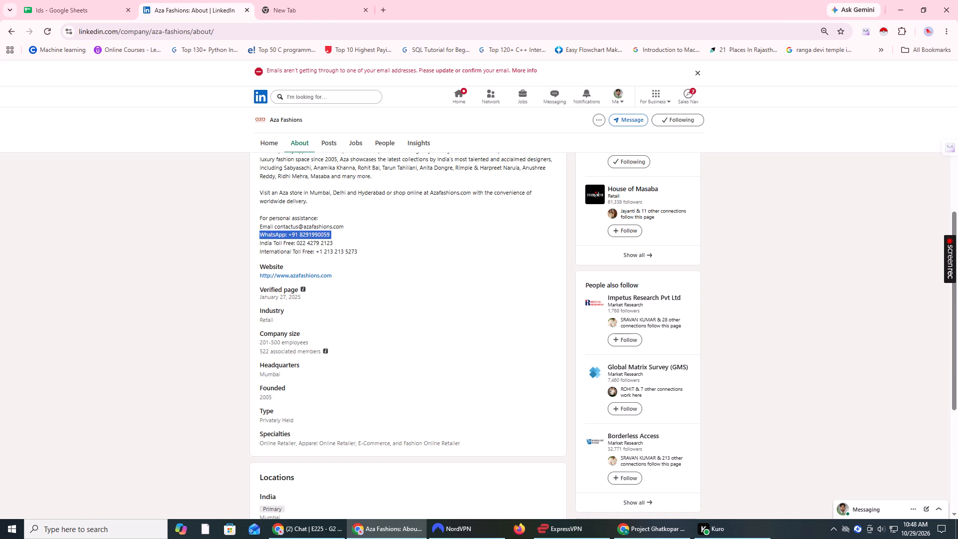
drag(289, 235, 349, 235)
key(ctrl+c)
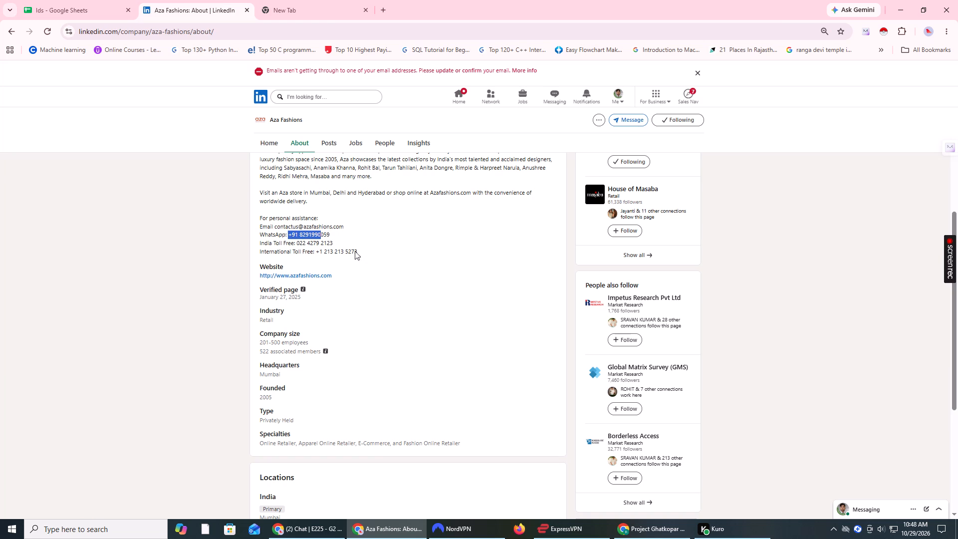
click(103, 0)
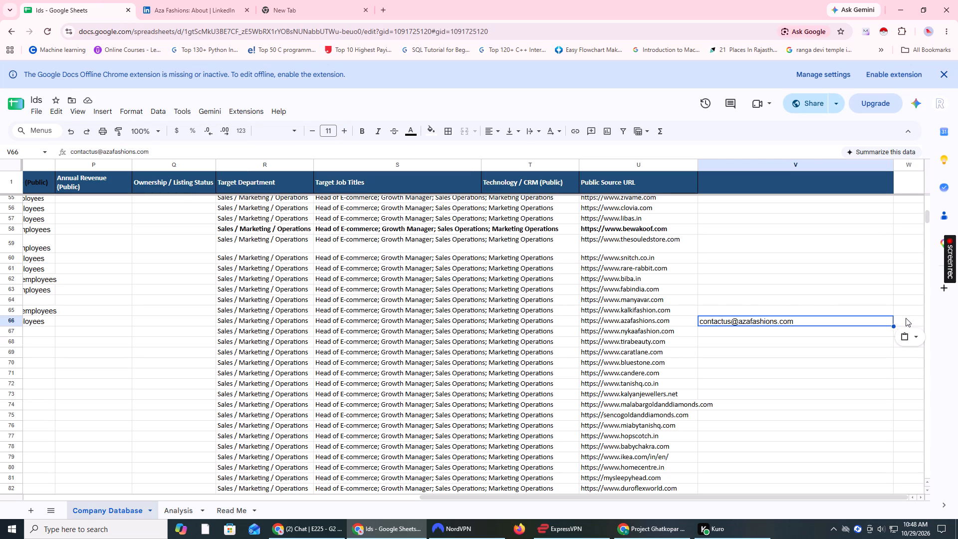
click(906, 318)
key(apostrophe)
key(ctrl+v)
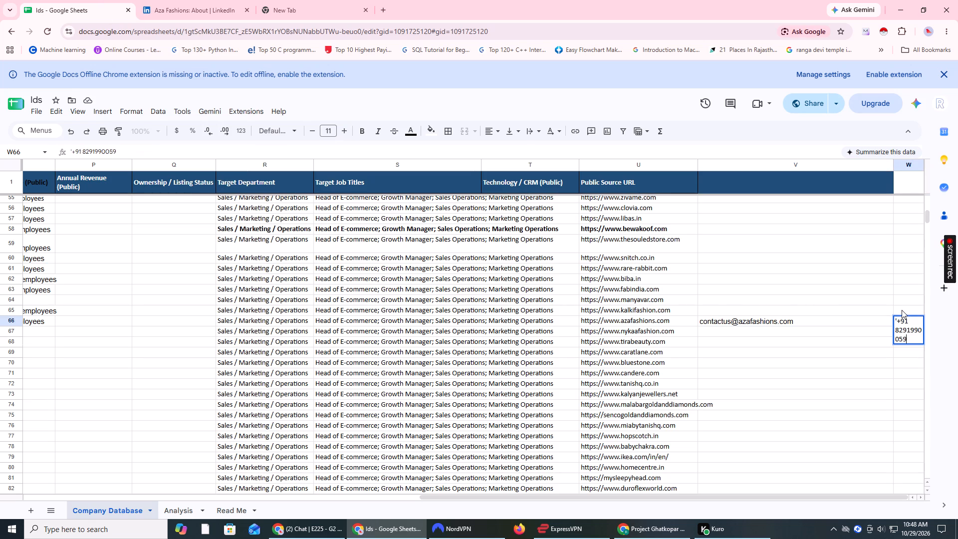
key(Return)
Open Nykaa Fashion's LinkedIn URL from row 67 and close the leftover Aza Fashions and blank browser tabs.
click(782, 349)
click(743, 332)
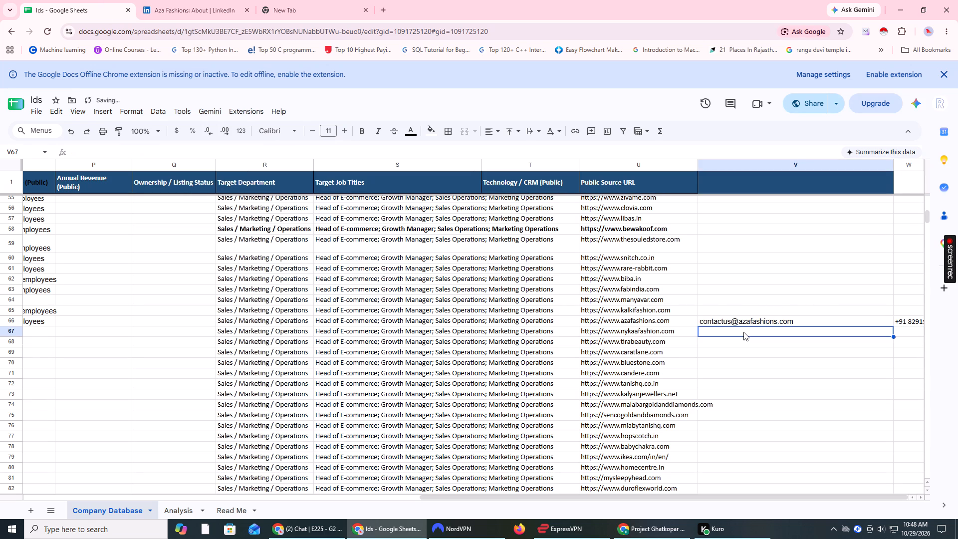
key(Left)
key(Left)
key(Left)
key(Left)
key(Left)
key(Left)
key(Left)
key(Left)
key(Left)
key(Left)
key(Left)
key(Left)
key(Left)
key(Left)
key(Left)
key(Left)
key(Left)
key(Left)
key(Left)
key(Left)
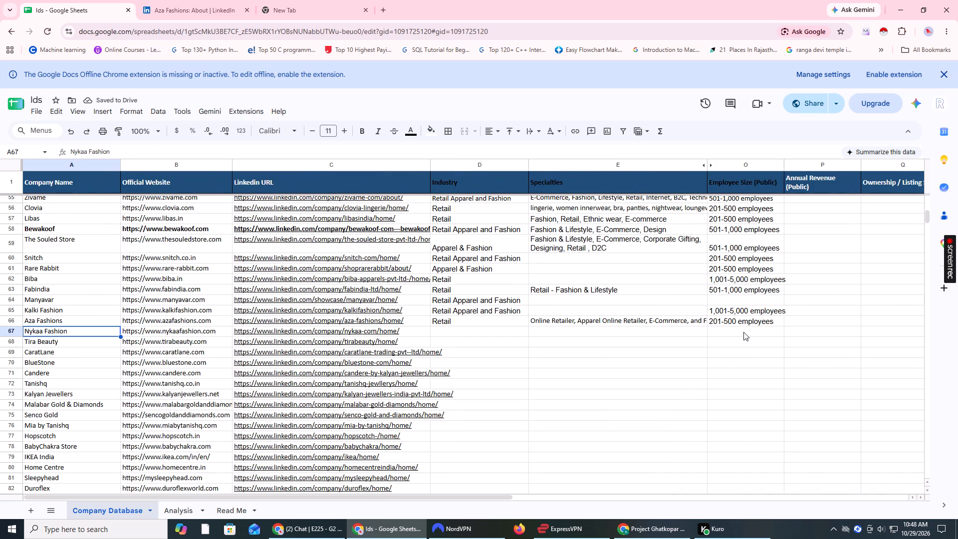
key(Right)
key(Right)
key(Right)
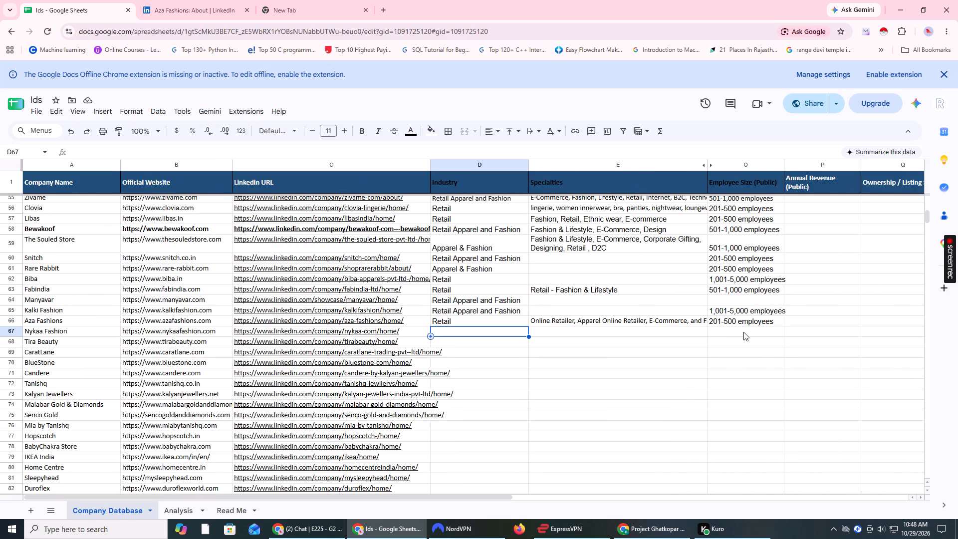
drag(496, 498, 603, 503)
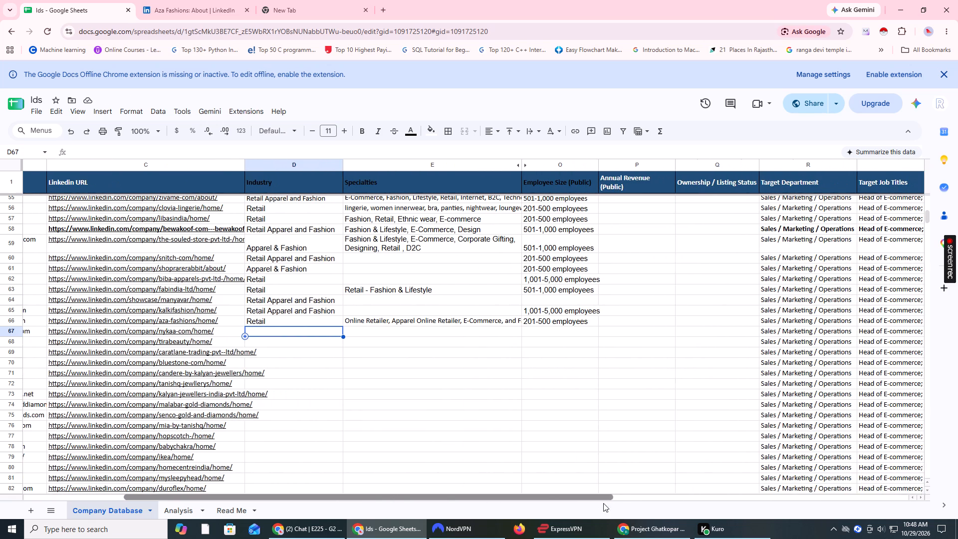
drag(603, 503, 610, 504)
click(158, 331)
click(96, 353)
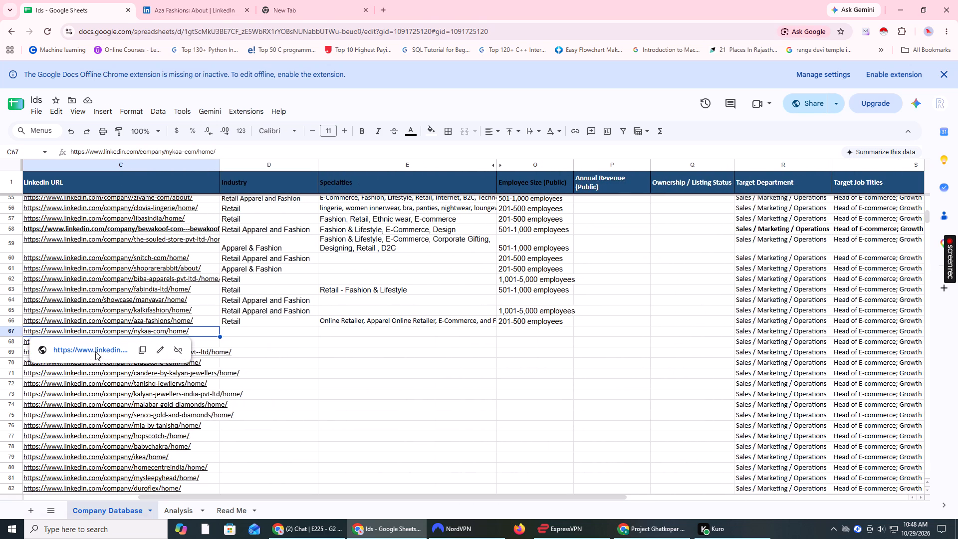
click(366, 8)
click(366, 8)
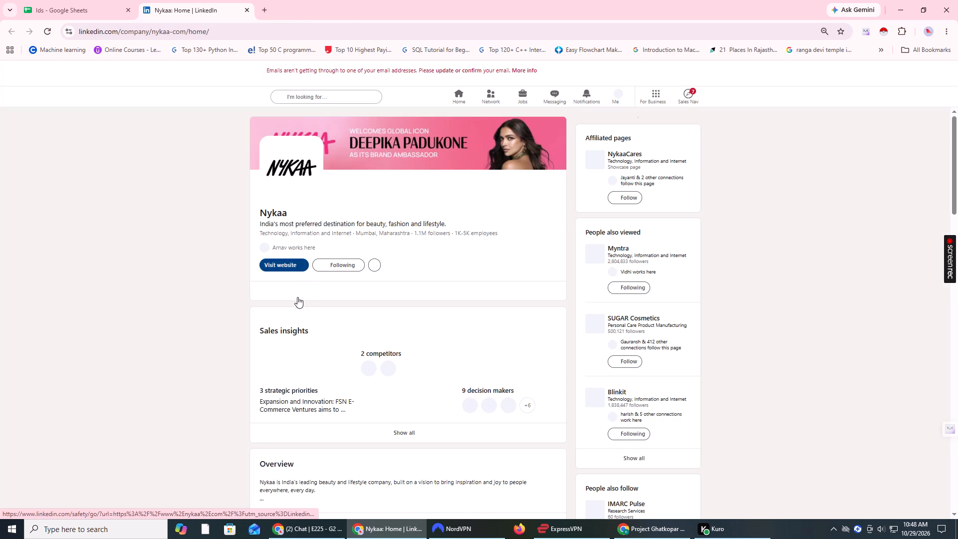
Copy the industry "Technology, Information and Internet" from Nykaa's LinkedIn About page into its Industry cell in row 67.
click(297, 292)
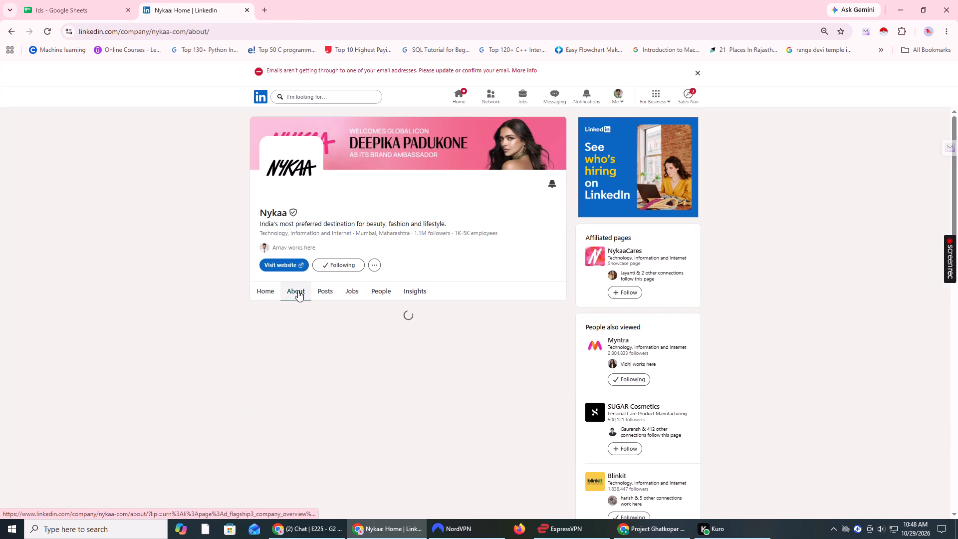
scroll(406, 275, down, 6)
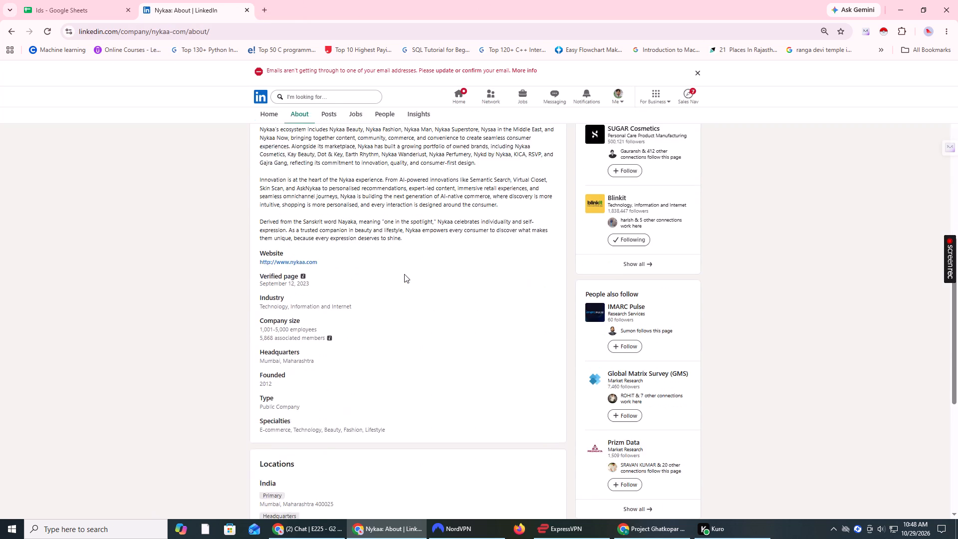
triple_click(267, 287)
key(ctrl+c)
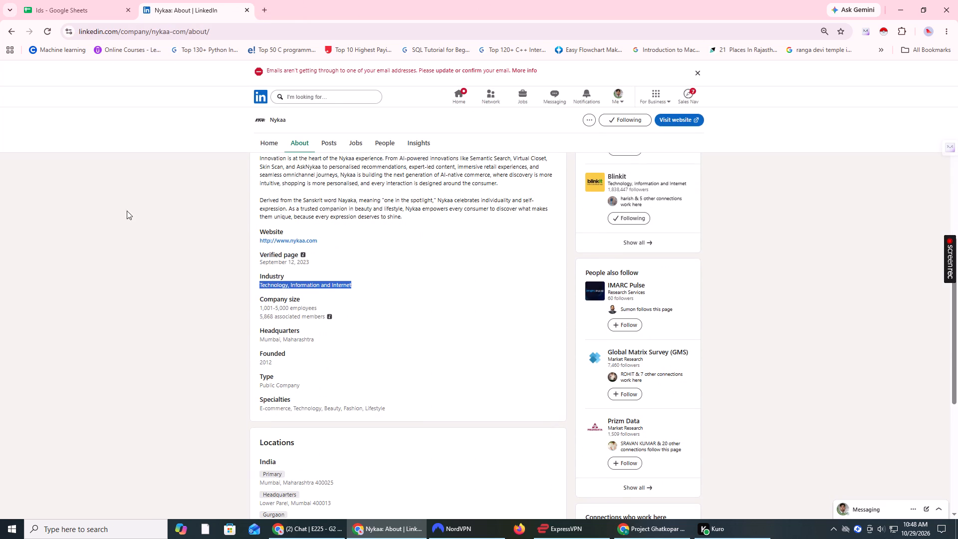
click(58, 0)
click(252, 328)
key(ctrl+v)
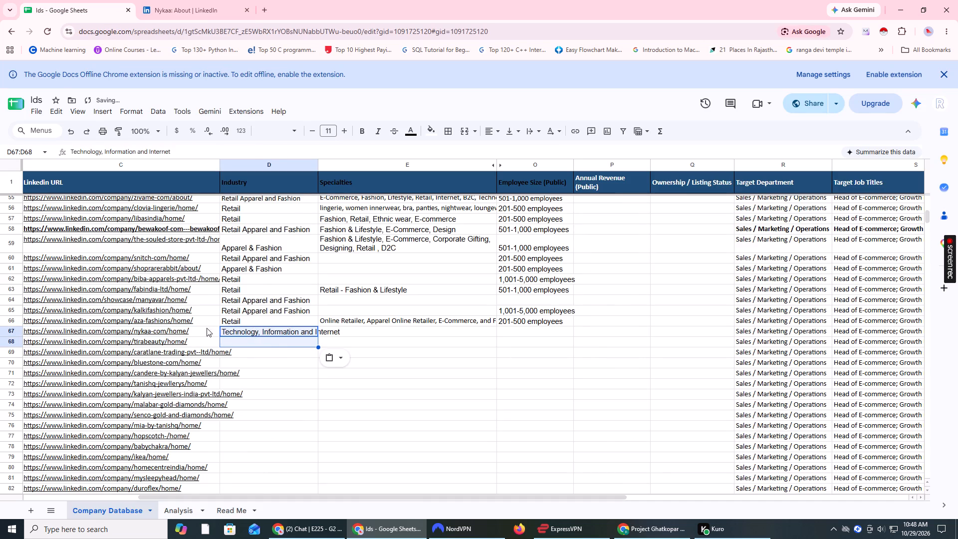
Copy the company size "1,001-5,000 employees" from Nykaa's LinkedIn About page into its Employee Size cell in row 67.
click(154, 0)
triple_click(276, 311)
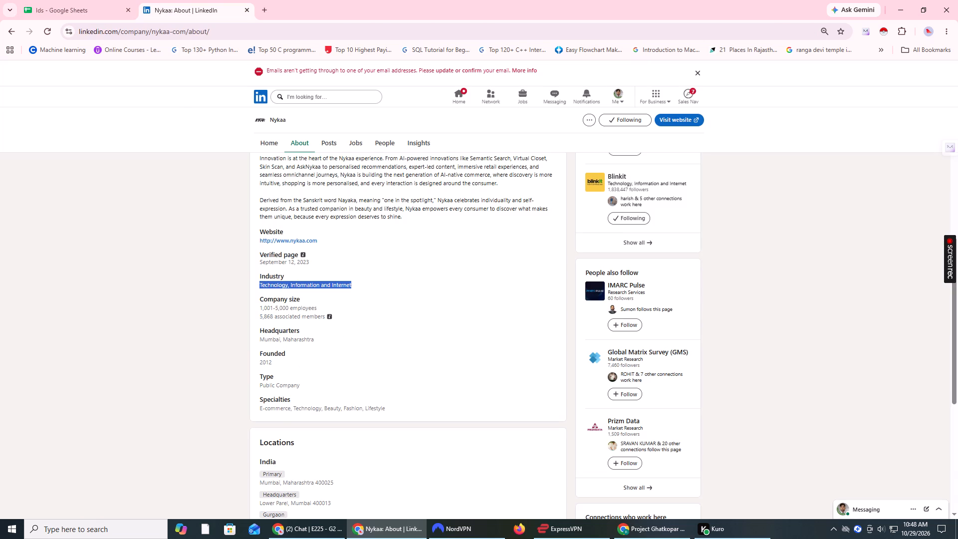
key(ctrl+c)
click(59, 0)
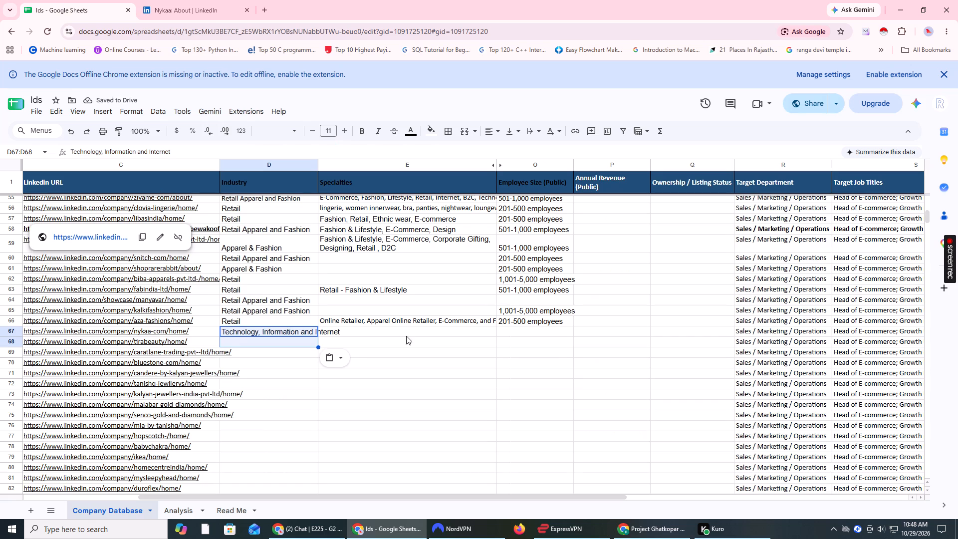
click(511, 330)
key(ctrl+v)
Copy the specialties "E-commerce, Technology, Beauty, Fashion, Lifestyle" from Nykaa's LinkedIn About page into its Specialties cell in row 67.
click(145, 0)
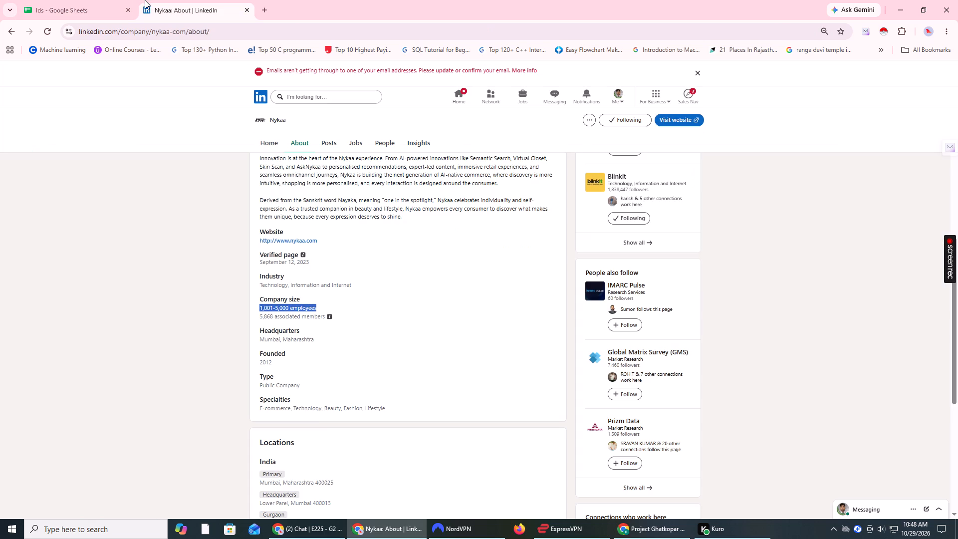
triple_click(291, 406)
key(ctrl+c)
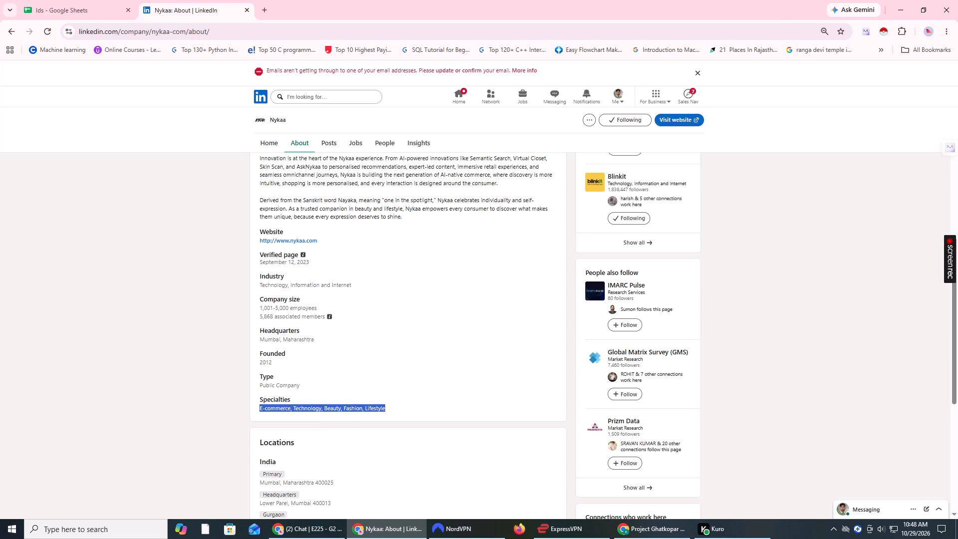
click(57, 0)
click(335, 334)
key(ctrl+v)
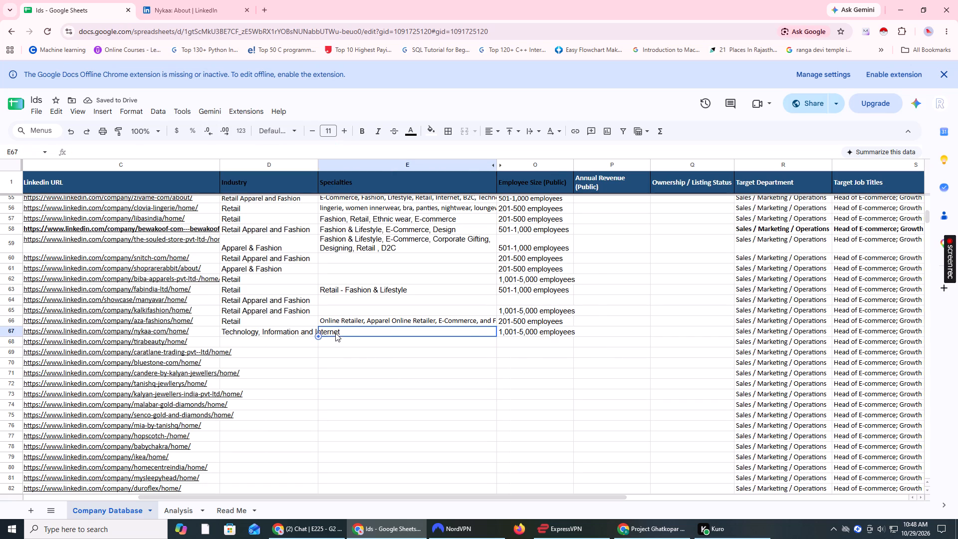
click(292, 364)
click(292, 364)
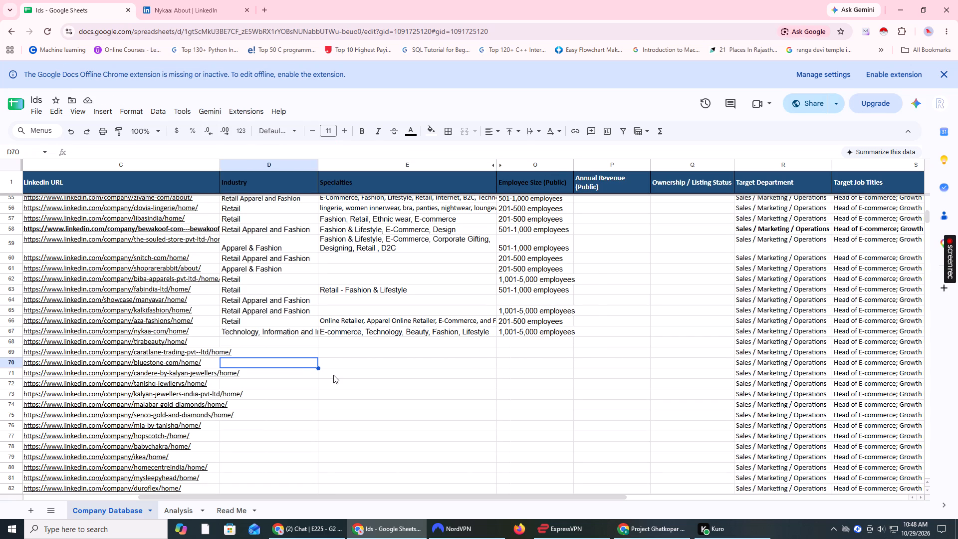
Review the industry, specialties and employee size entries in the filled rows down to row 67, checking individual Specialties cells.
scroll(362, 386, down, 1)
scroll(364, 387, up, 2)
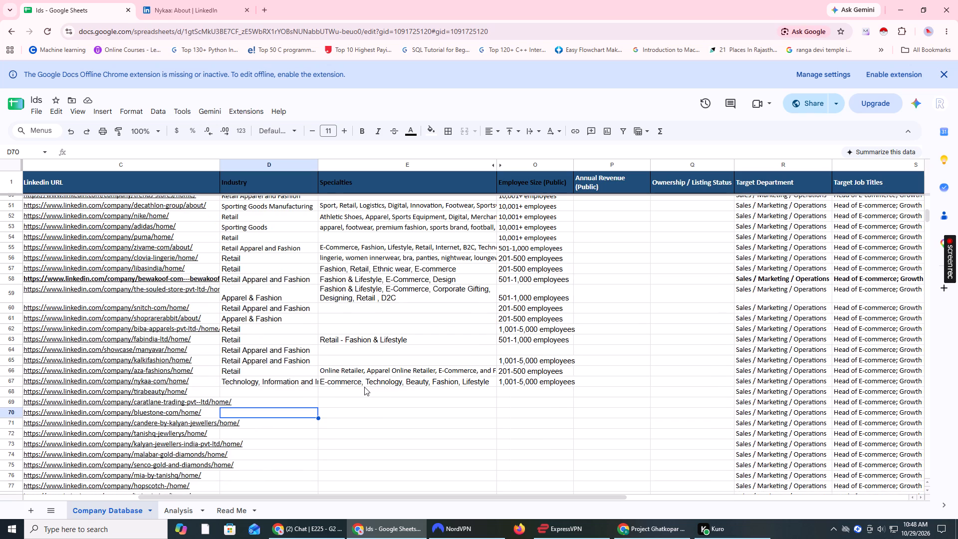
scroll(365, 387, up, 2)
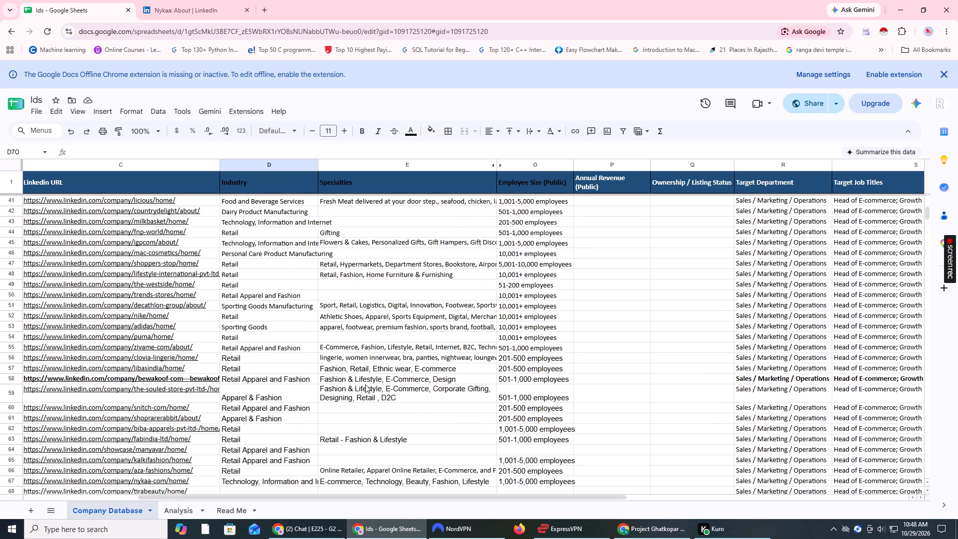
scroll(366, 379, down, 4)
scroll(369, 378, up, 4)
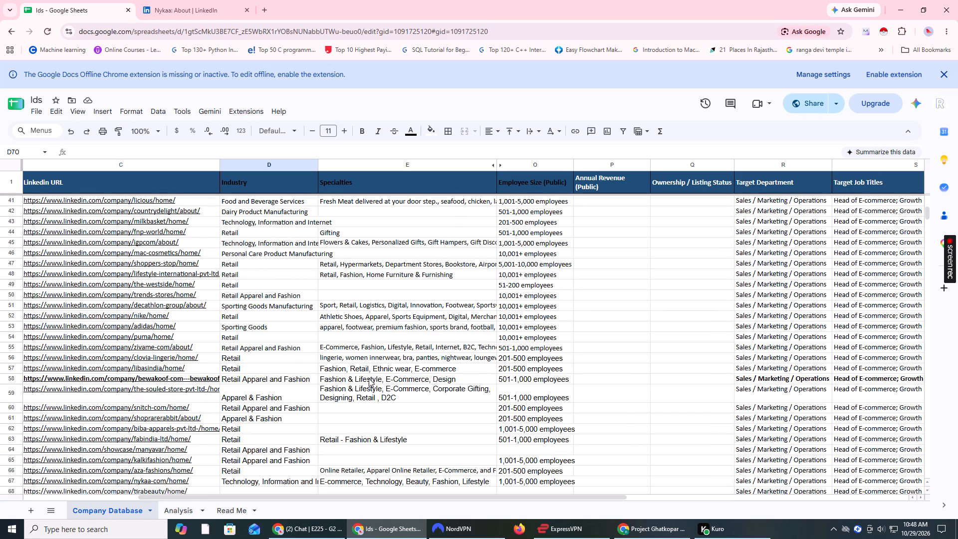
scroll(369, 378, up, 3)
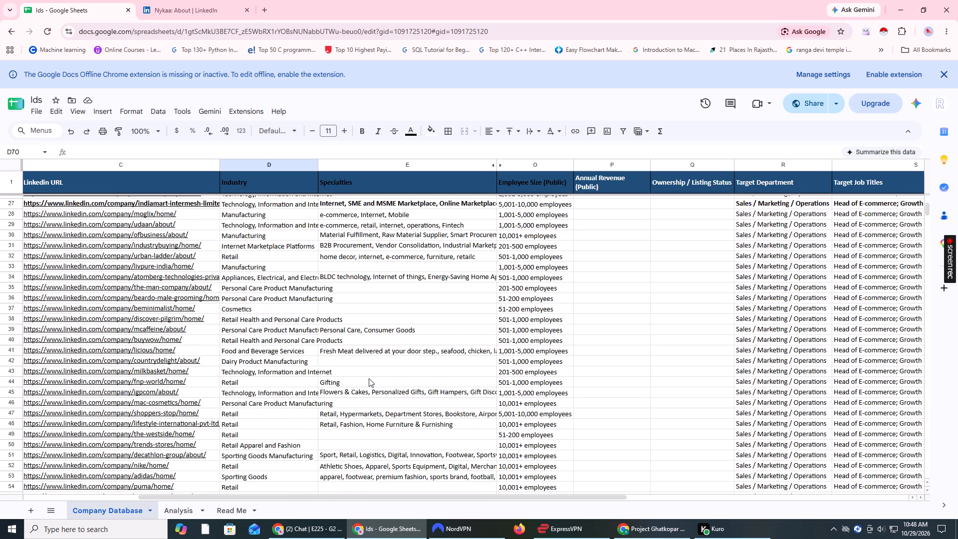
scroll(368, 378, down, 2)
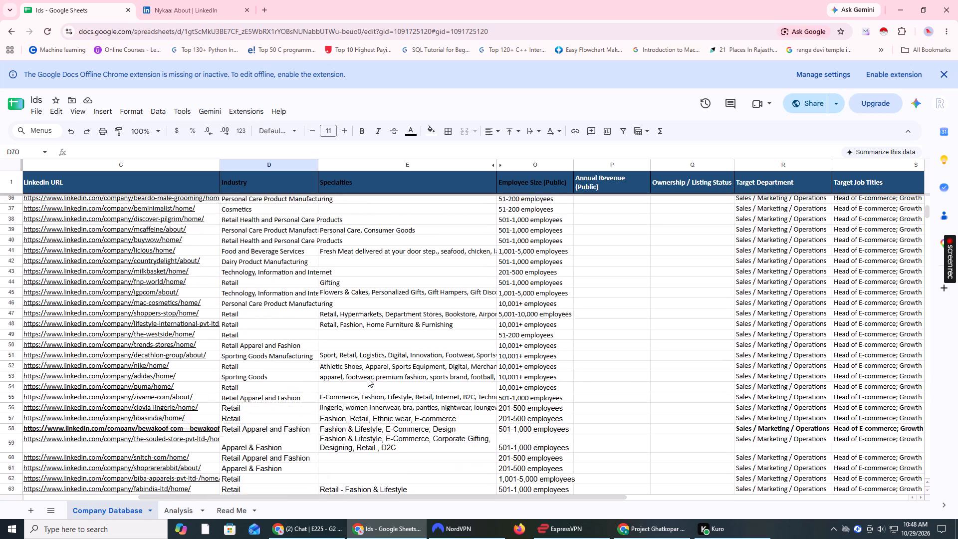
scroll(368, 378, down, 1)
scroll(368, 378, up, 1)
scroll(368, 378, down, 3)
click(454, 373)
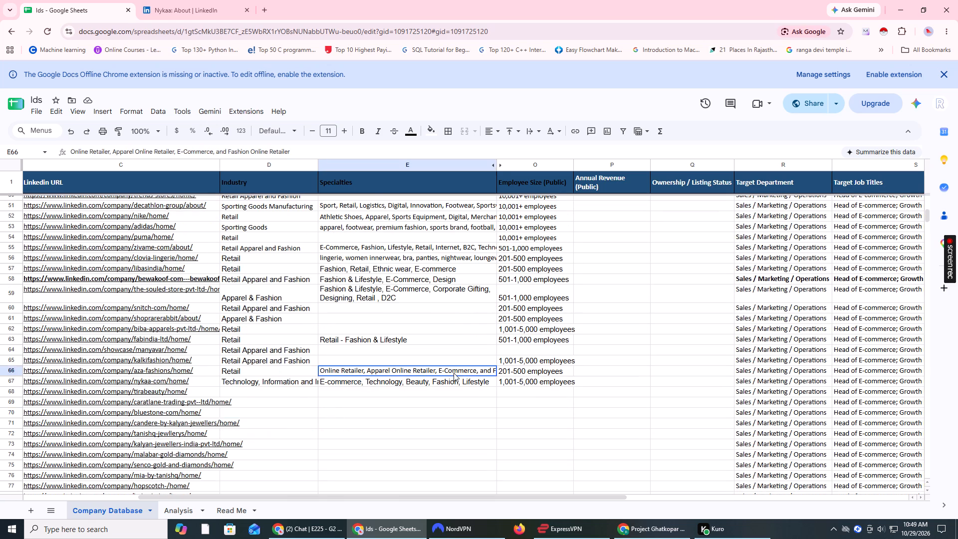
scroll(442, 365, down, 4)
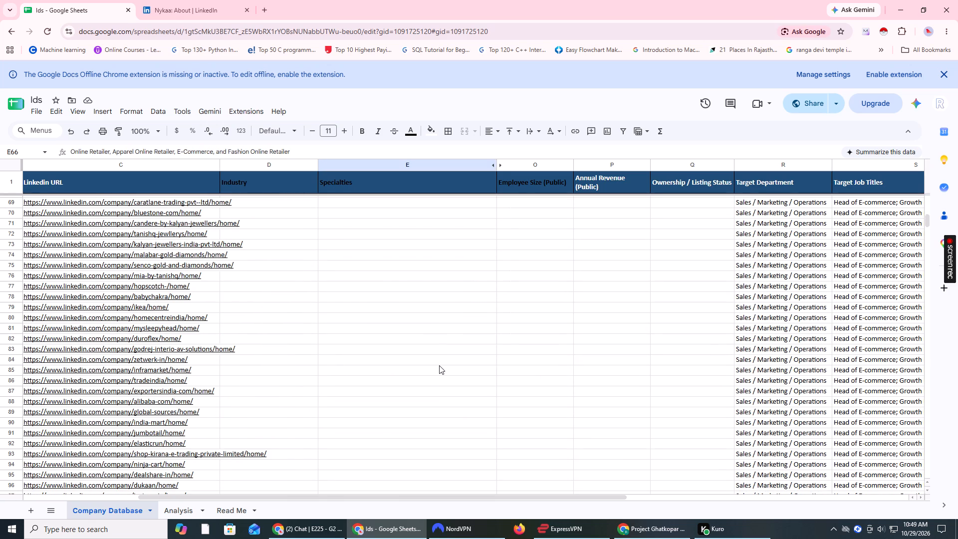
scroll(439, 365, up, 3)
click(402, 289)
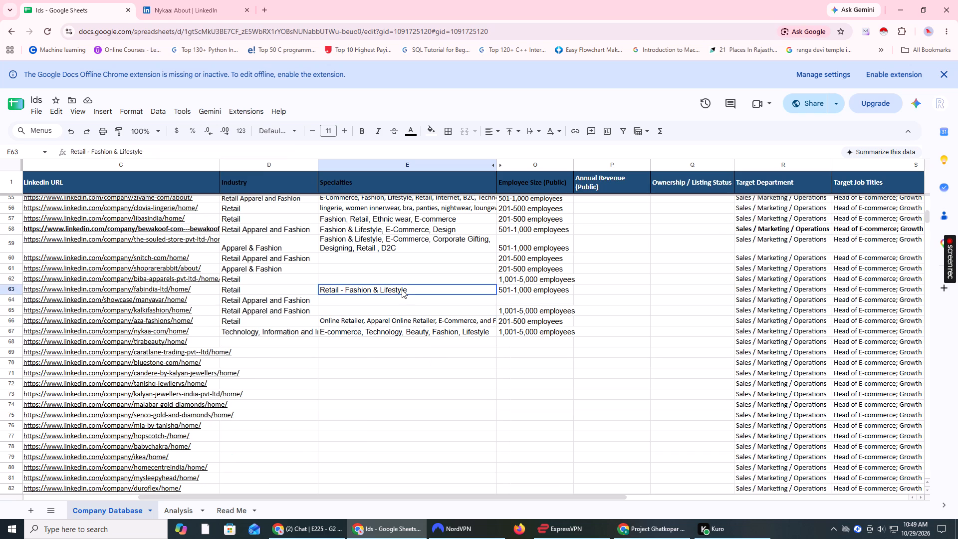
click(404, 266)
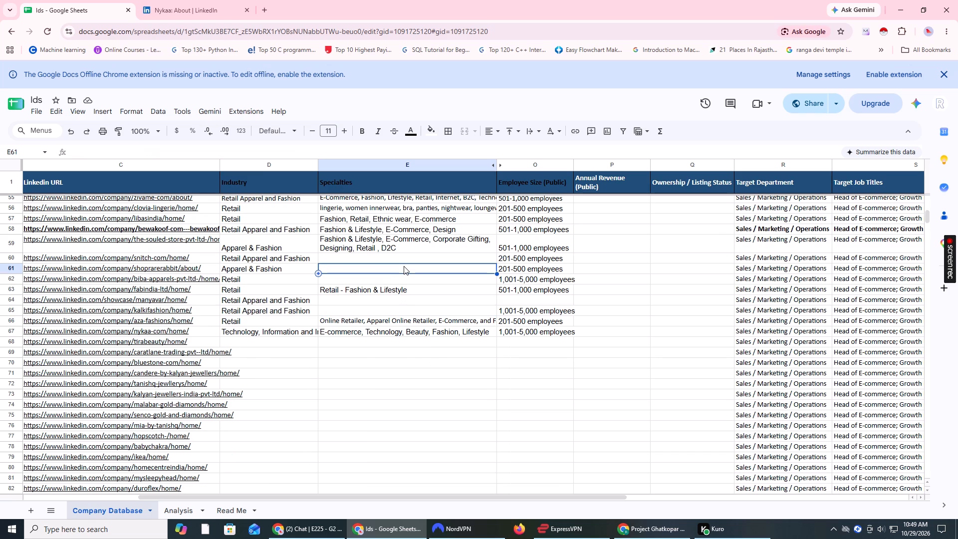
Examine the earlier company rows up to the start of the Company Database sheet, including their specialties and employee sizes.
scroll(404, 266, down, 1)
scroll(404, 266, up, 10)
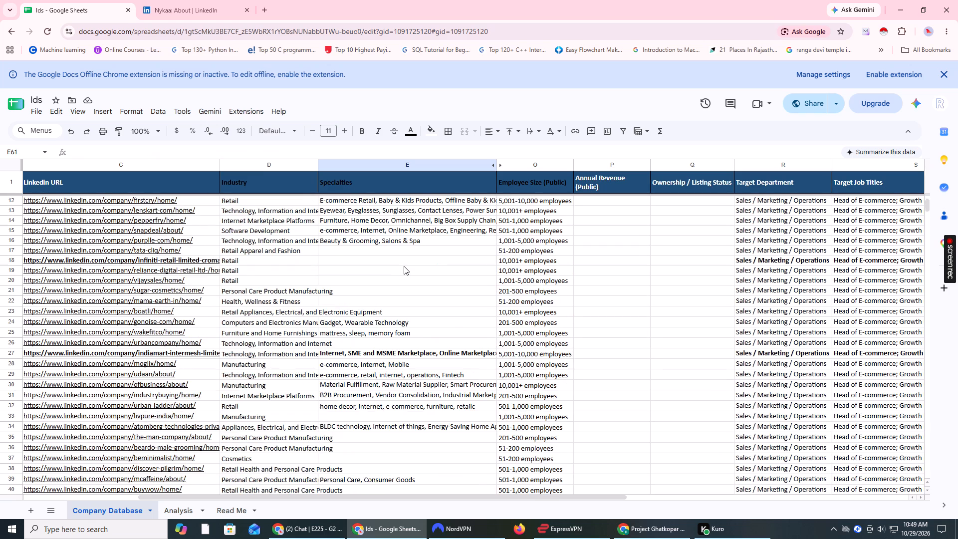
scroll(404, 266, up, 8)
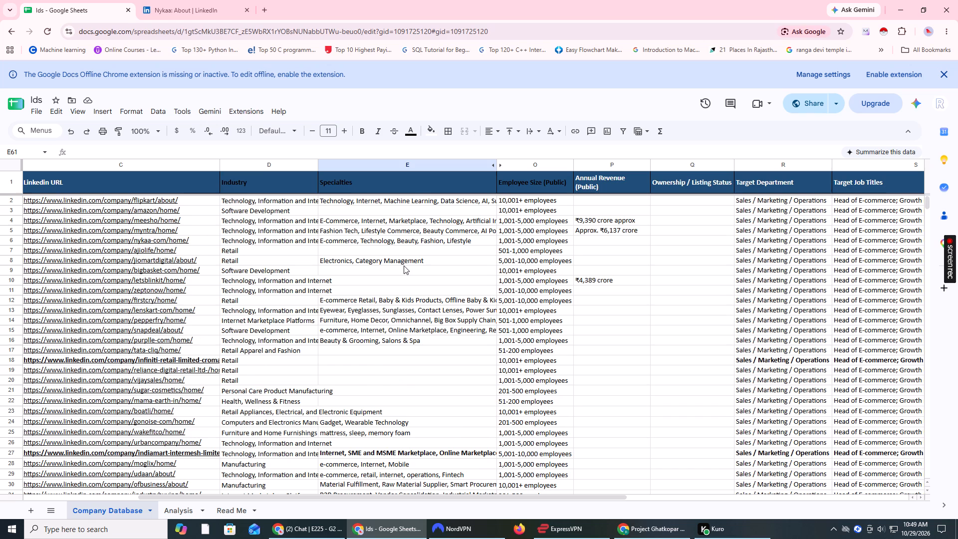
scroll(403, 266, up, 9)
Open Tira's LinkedIn page from its link in row 68 and close the Nykaa page.
scroll(396, 268, up, 3)
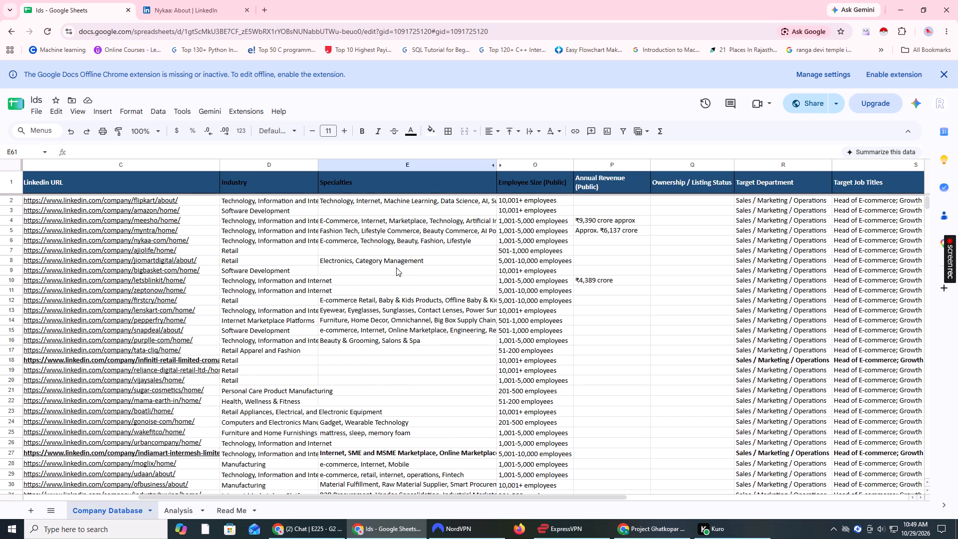
scroll(395, 269, down, 2)
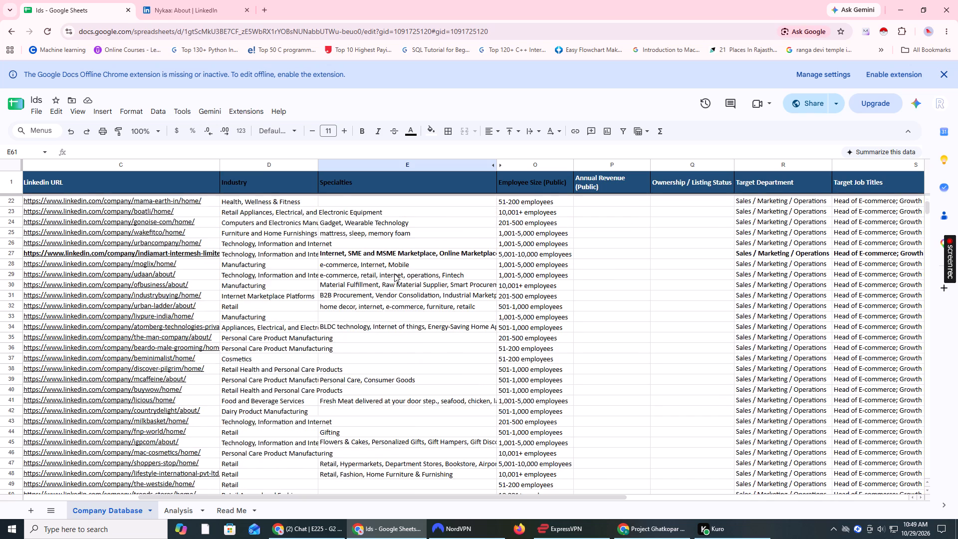
scroll(394, 273, down, 11)
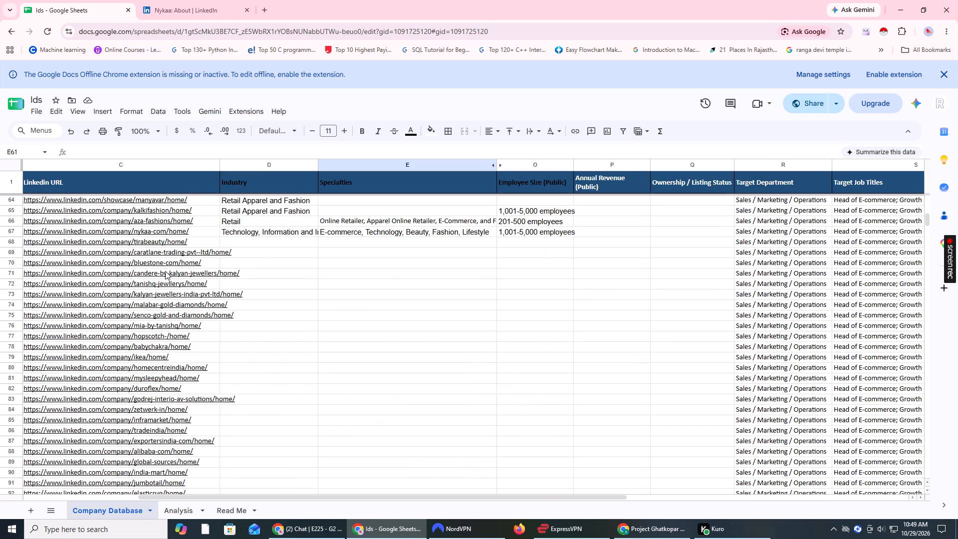
click(117, 243)
click(99, 261)
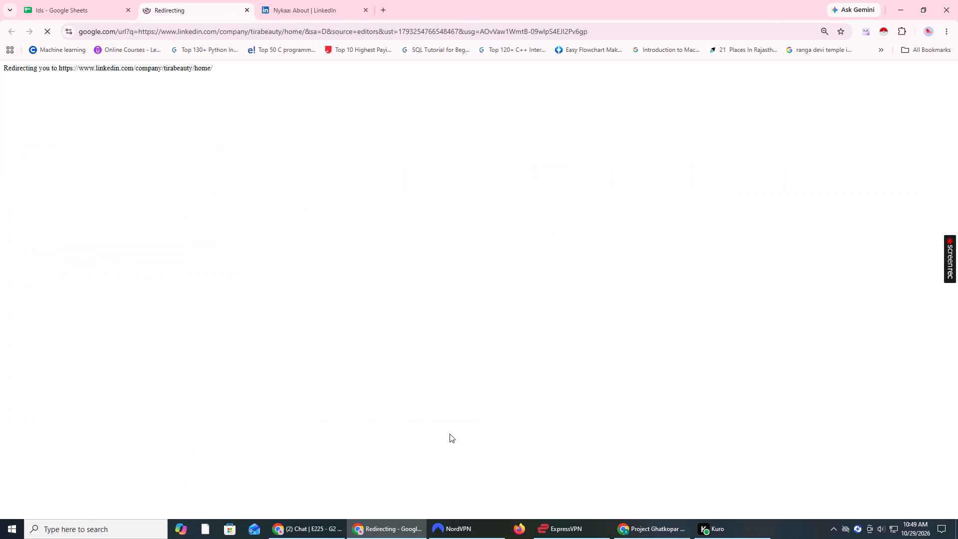
click(364, 9)
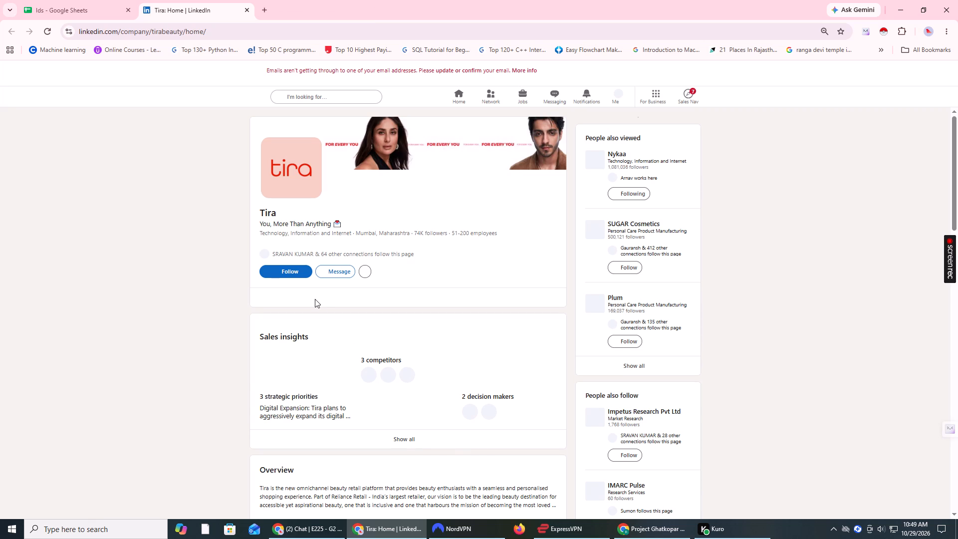
Follow Tira on LinkedIn and open its About page.
click(290, 274)
click(287, 267)
click(292, 292)
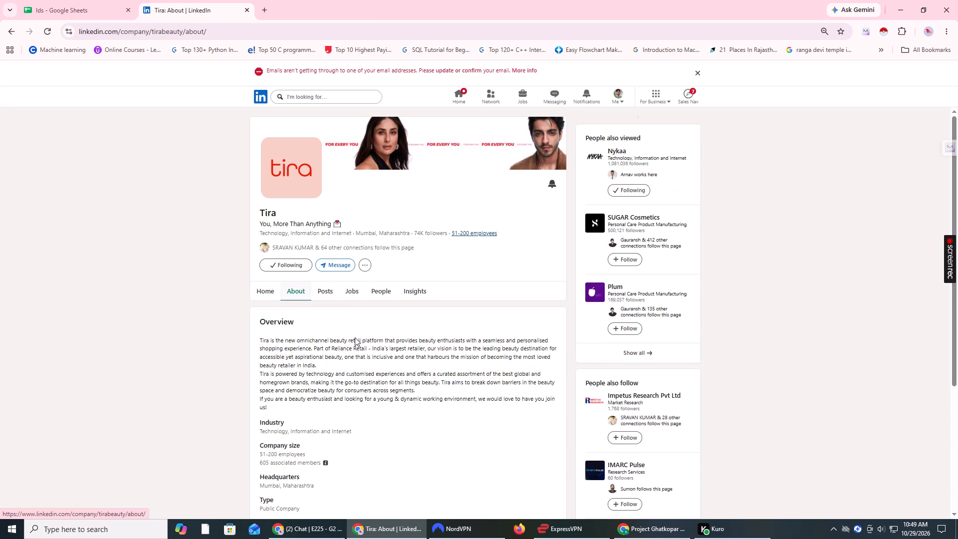
Copy the industry "Technology, Information and Internet" from Tira's About page into its Industry cell in row 68.
scroll(356, 339, down, 3)
triple_click(291, 282)
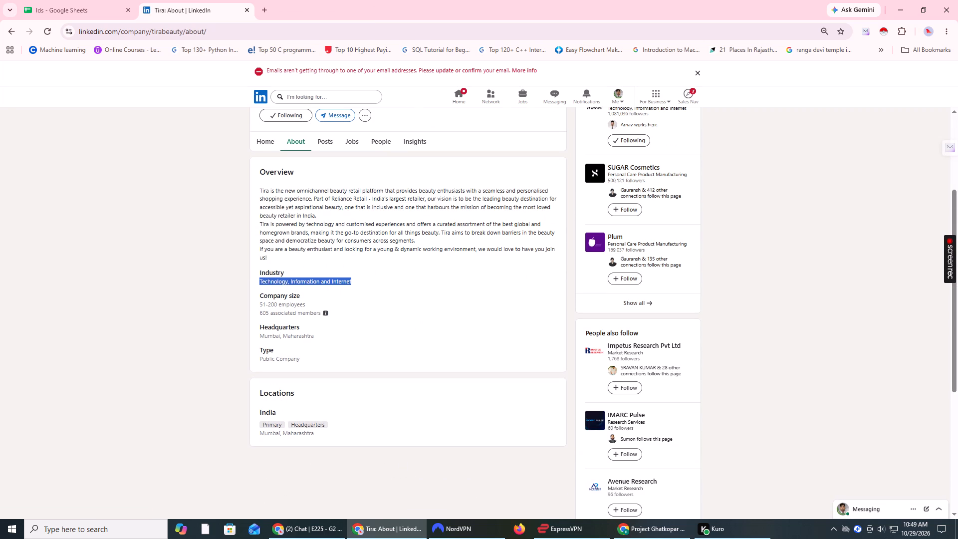
key(ctrl+c)
click(59, 0)
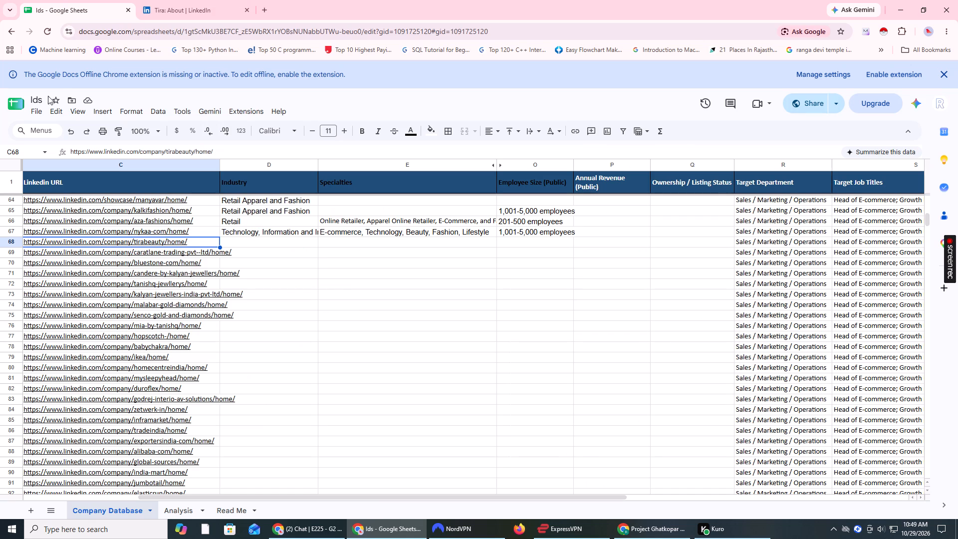
click(239, 243)
key(ctrl+v)
Copy the company size "51-200 employees" from Tira's LinkedIn About page into its Employee Size cell in row 68.
click(166, 0)
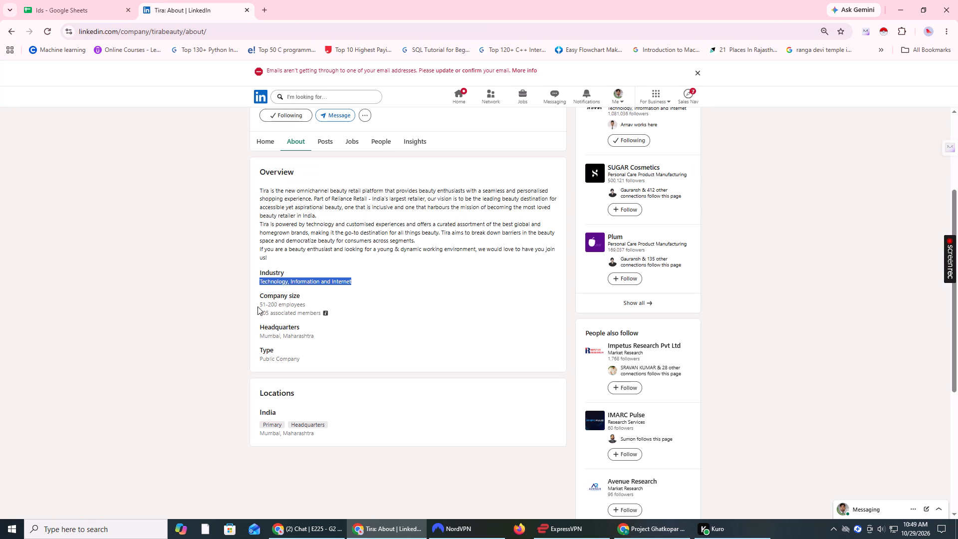
triple_click(274, 304)
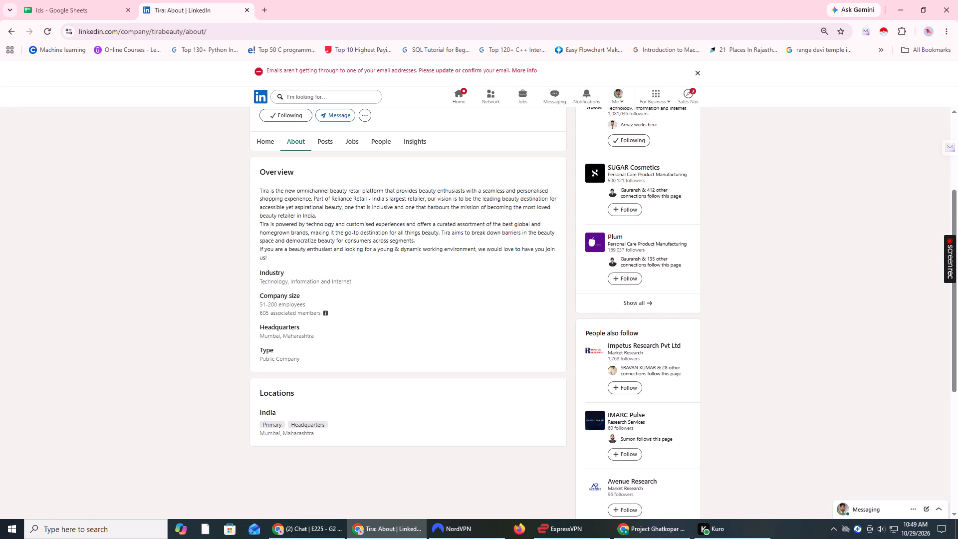
key(ctrl+c)
click(72, 0)
click(512, 245)
key(ctrl+v)
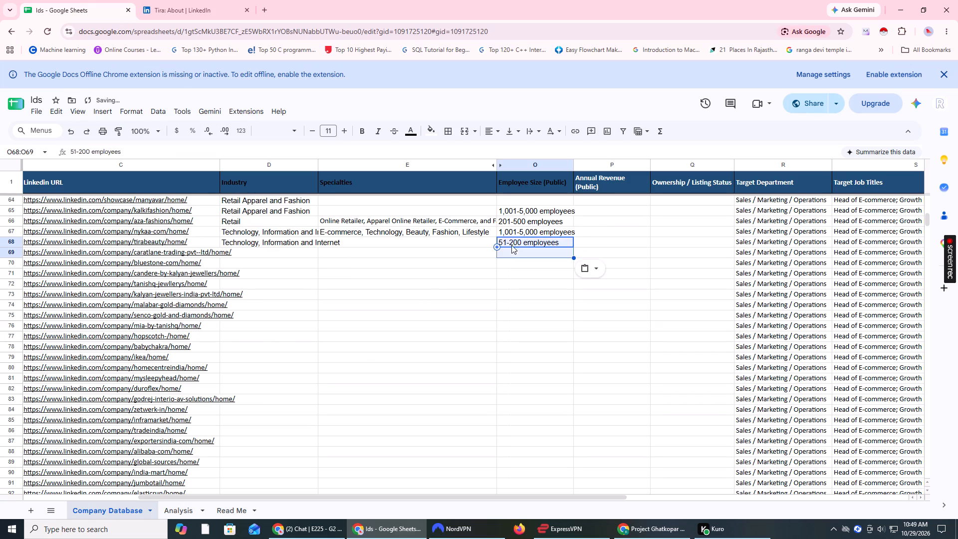
click(400, 282)
Open the About page of CaratLane on LinkedIn from its link in row 69, closing the Tira page.
click(189, 247)
click(211, 252)
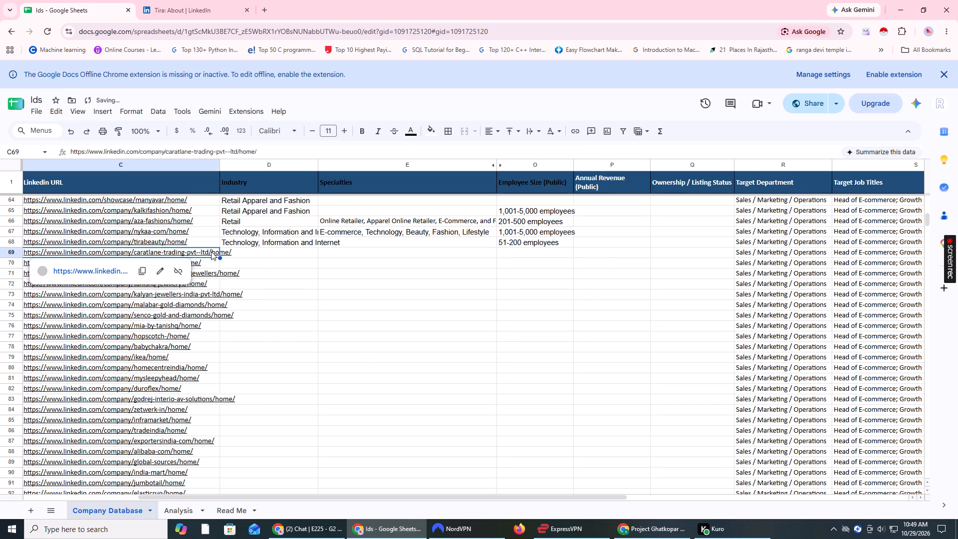
click(102, 269)
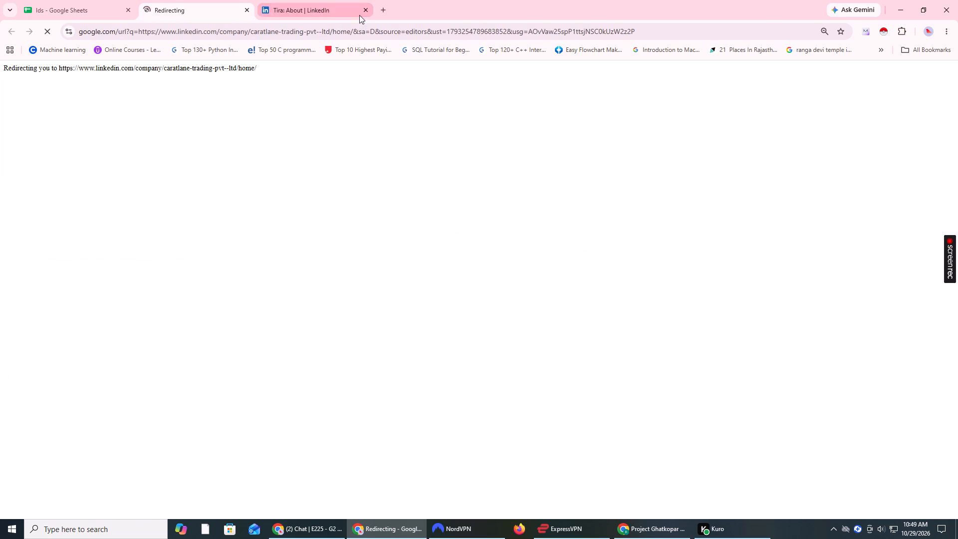
click(365, 9)
click(91, 0)
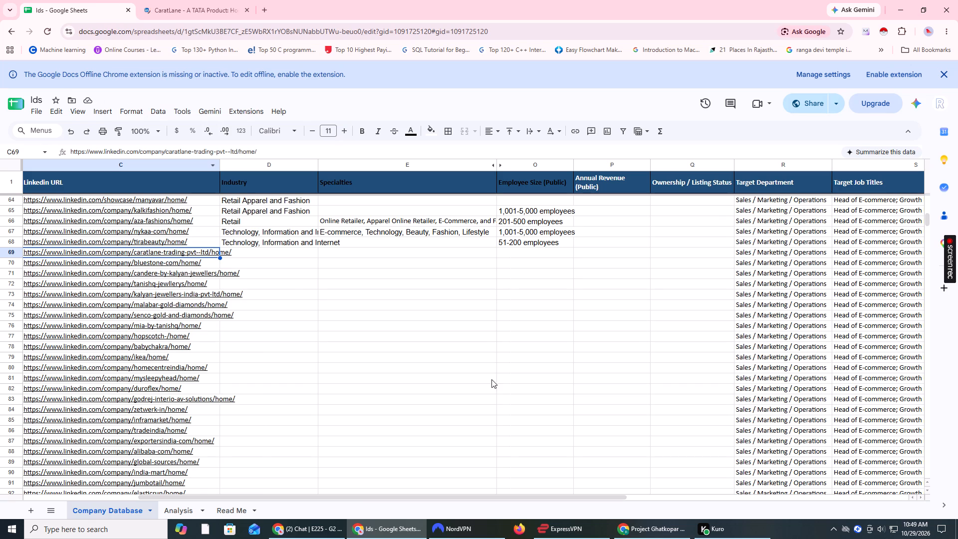
drag(468, 498, 450, 498)
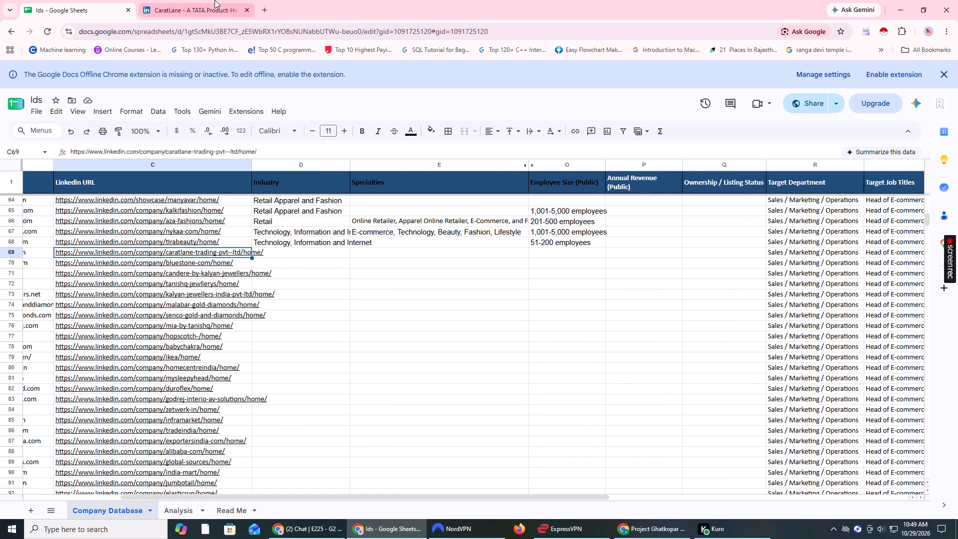
click(215, 0)
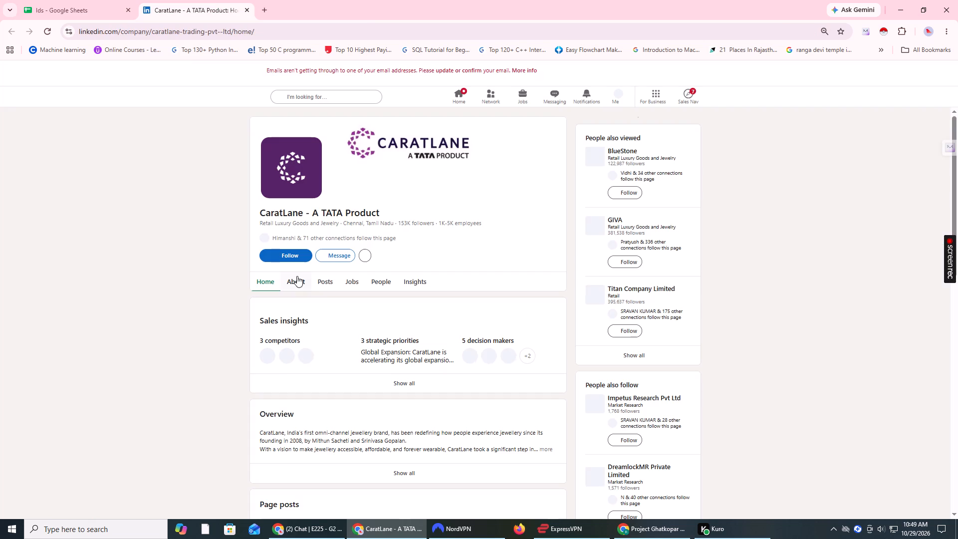
click(296, 282)
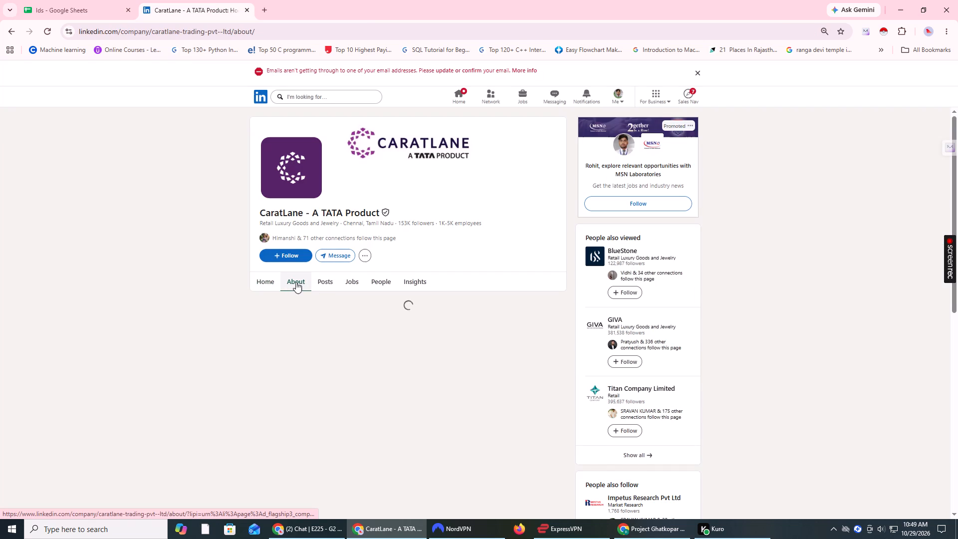
Copy the industry "Retail Luxury Goods and Jewelry" from CaratLane's About page into its Industry cell in row 69.
scroll(296, 283, down, 3)
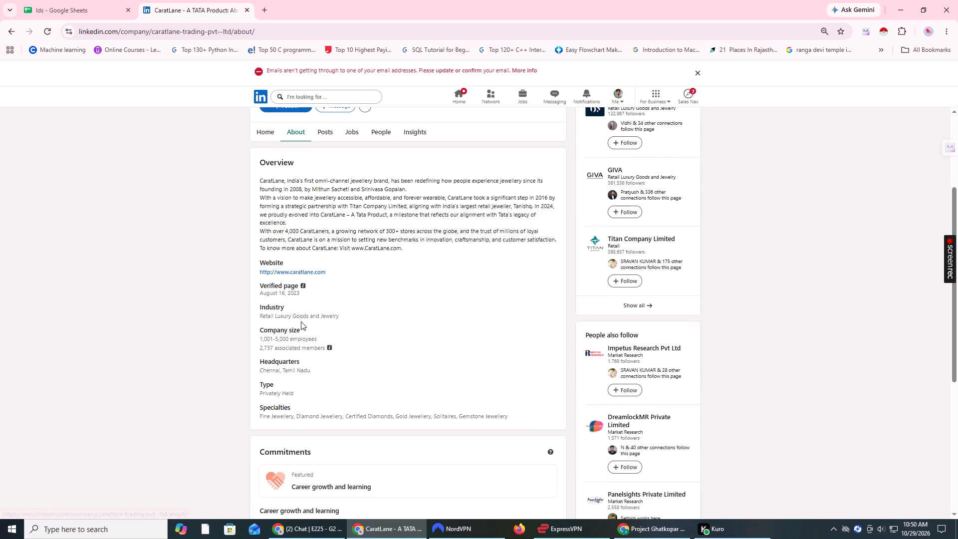
triple_click(276, 315)
key(ctrl+c)
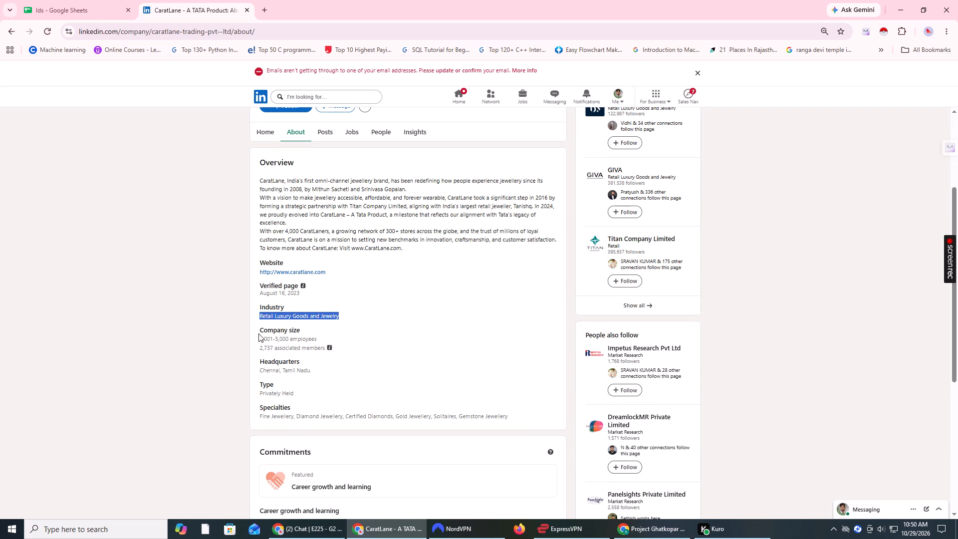
click(62, 0)
click(287, 255)
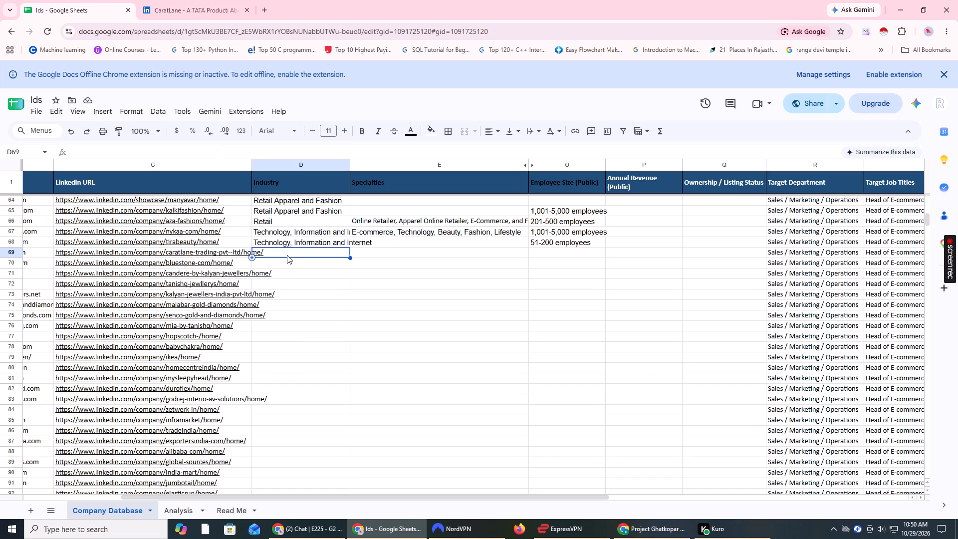
key(ctrl+v)
click(81, 0)
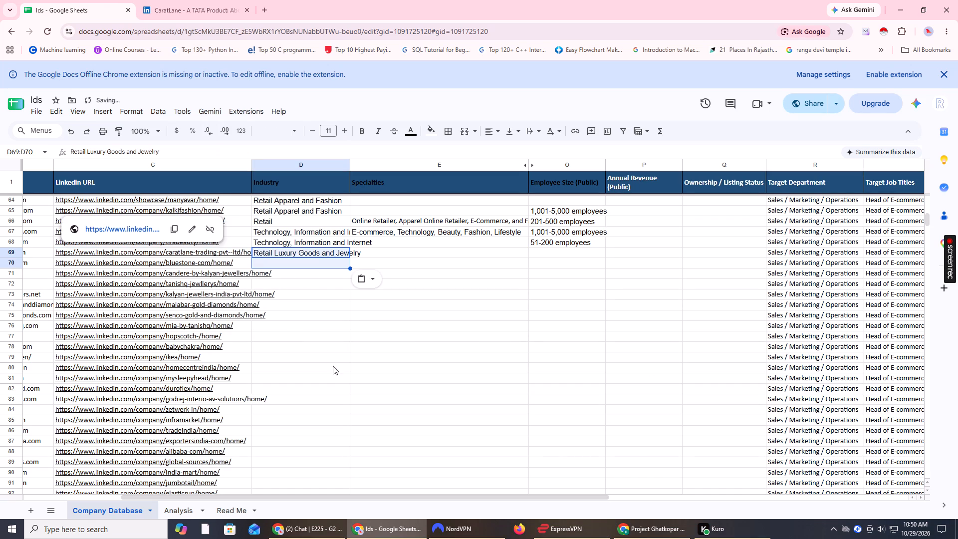
click(63, 0)
Copy the company size "1,001-5,000 employees" from CaratLane's LinkedIn About page into its Employee Size cell in row 69.
click(173, 0)
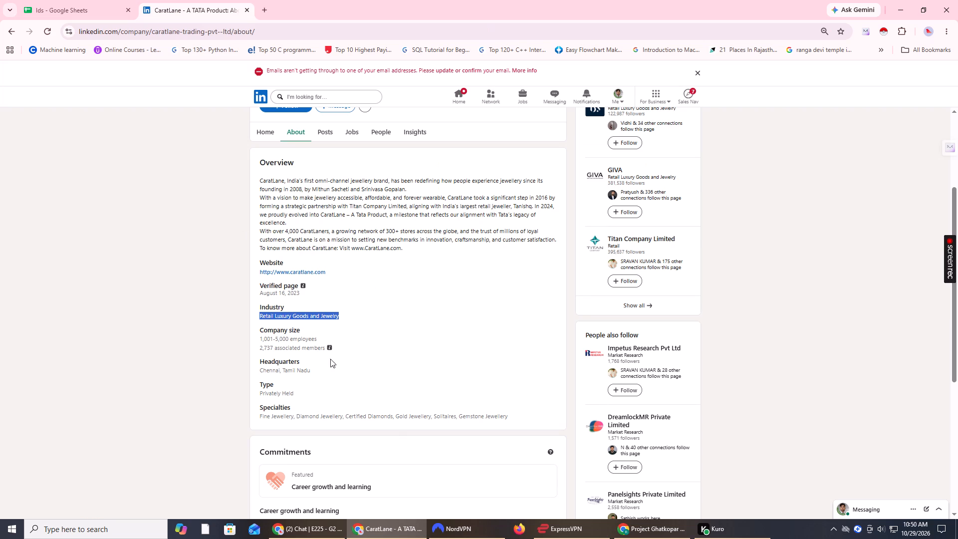
triple_click(276, 338)
key(ctrl+c)
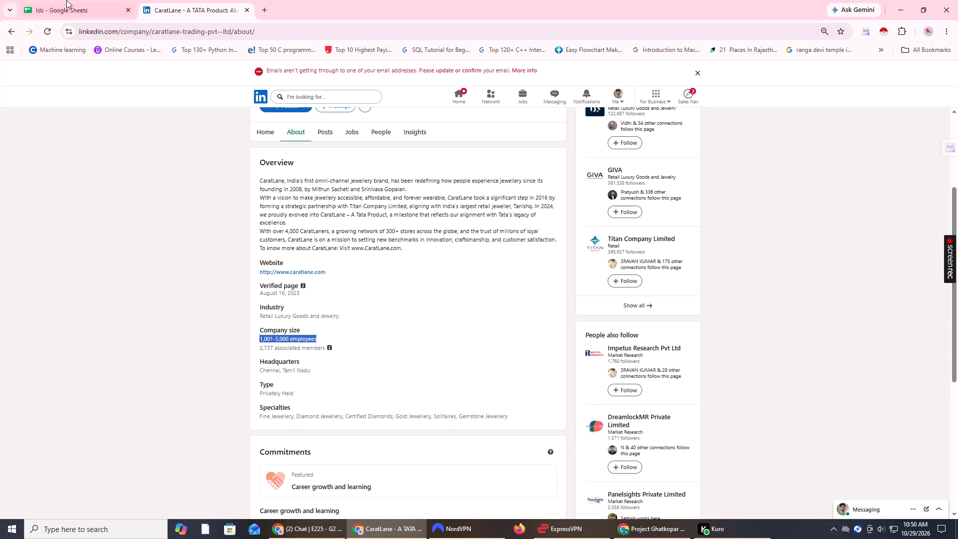
click(66, 0)
click(542, 258)
key(ctrl+v)
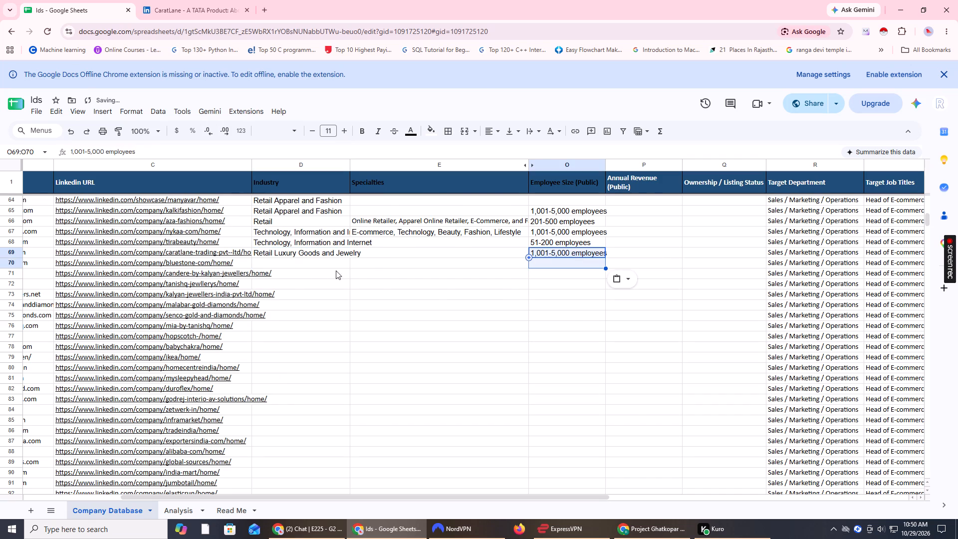
Copy the specialties "Fine Jewellery, Diamond Jewellery, Certified Diamonds, Gold Jewellery, Solitaires, Gemstone Jewellery" from CaratLane's LinkedIn About page.
click(178, 0)
triple_click(375, 412)
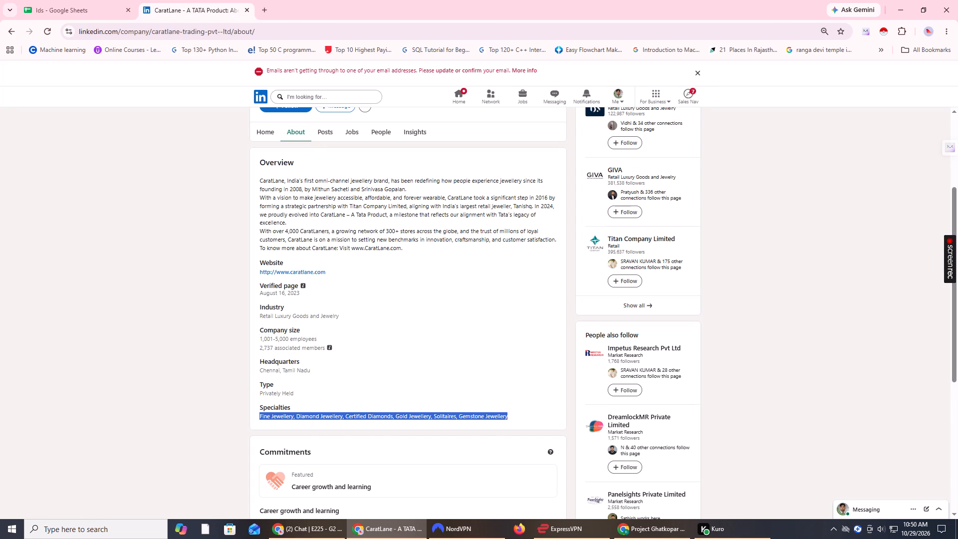
key(ctrl+c)
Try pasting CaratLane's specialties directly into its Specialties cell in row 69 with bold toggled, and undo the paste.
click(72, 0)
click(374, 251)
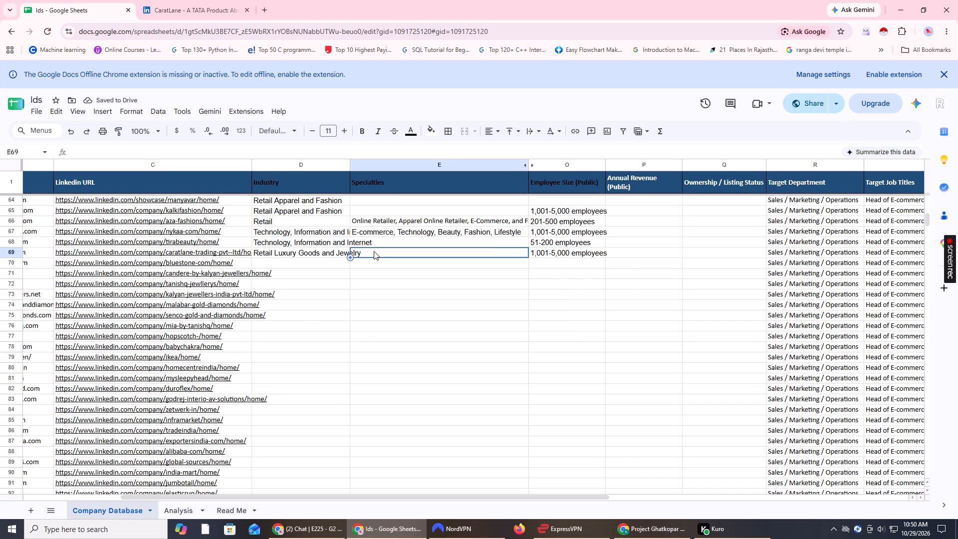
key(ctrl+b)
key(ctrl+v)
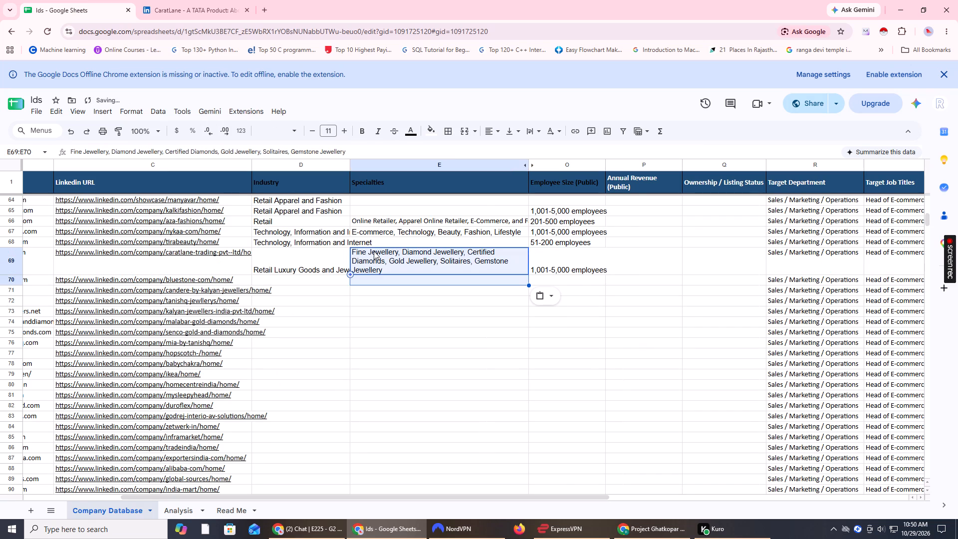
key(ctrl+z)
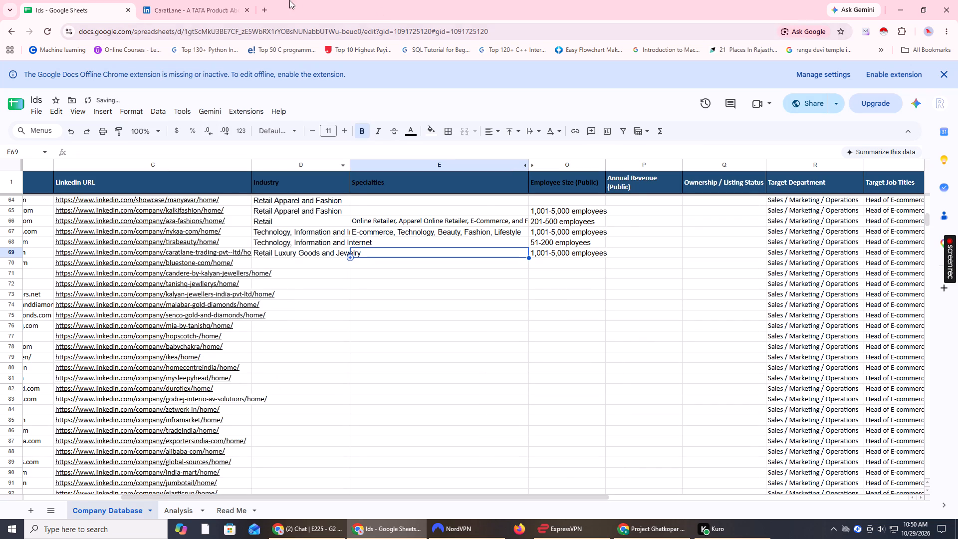
Pass the copied specialties through a new browser tab's address bar as plain text and paste them into CaratLane's Specialties cell in row 69.
click(263, 2)
key(ctrl+v)
key(ctrl+a)
key(ctrl+x)
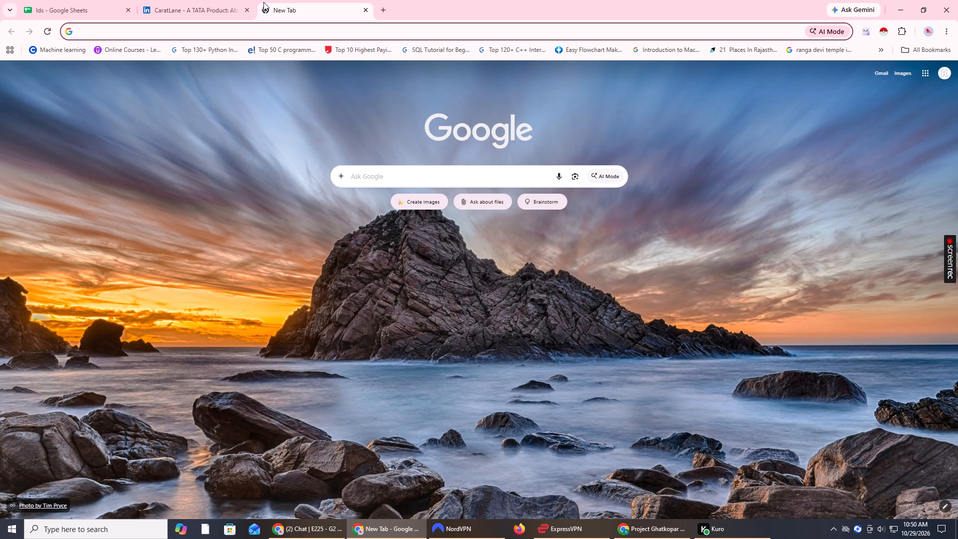
key(ctrl+v)
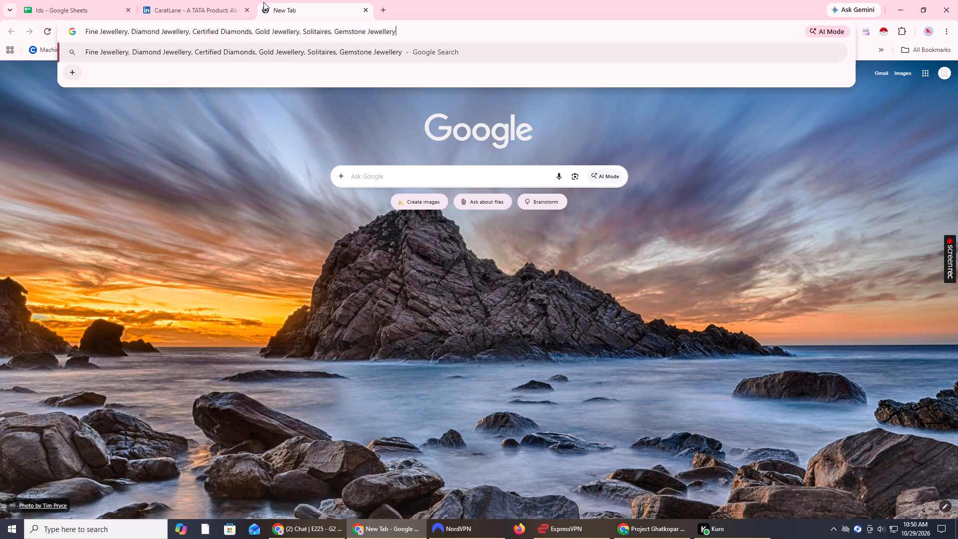
key(ctrl+a)
key(ctrl+c)
click(47, 0)
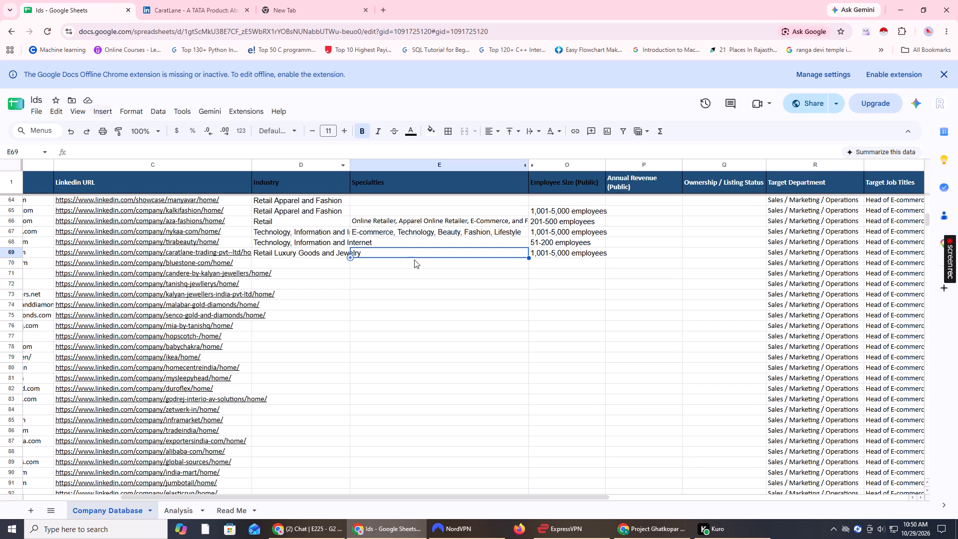
click(380, 255)
key(ctrl+v)
click(342, 294)
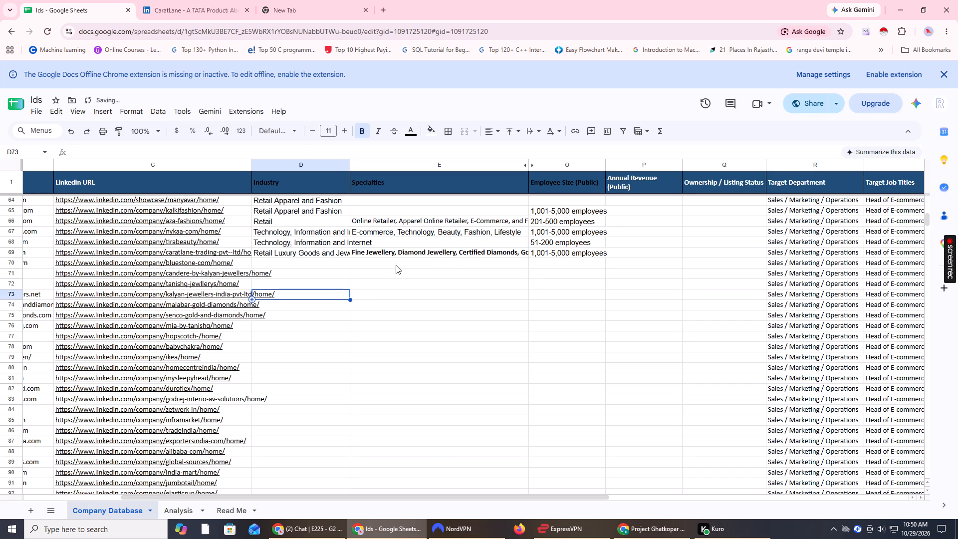
Remove the bold formatting from CaratLane's Specialties cell in row 69.
click(390, 254)
key(ctrl+b)
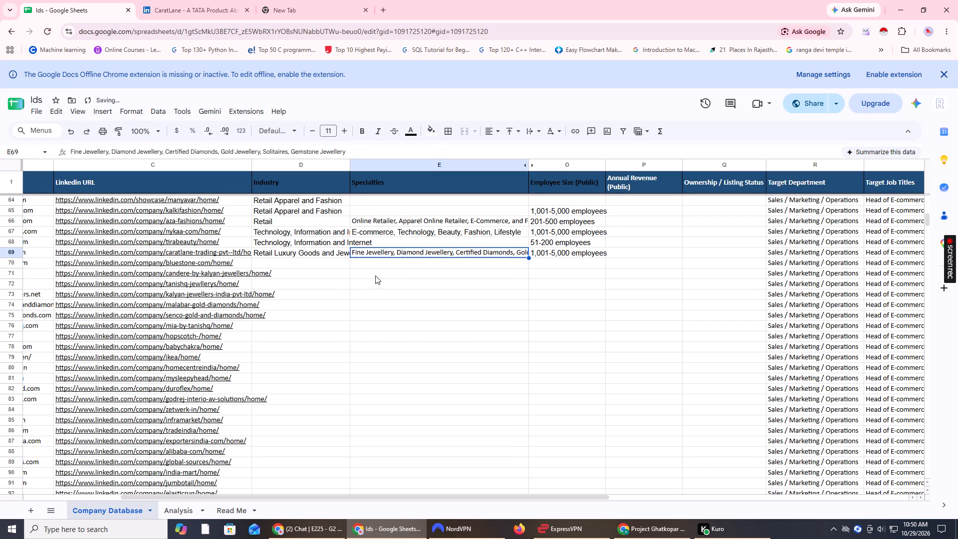
ctrl+click(375, 275)
click(361, 313)
click(367, 359)
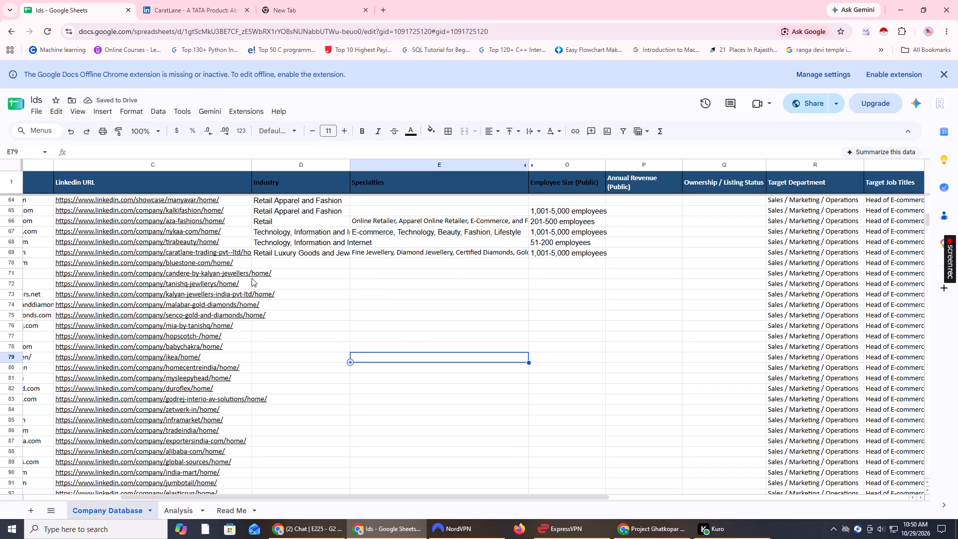
Open BlueStone's LinkedIn About page from its row 70 link, close the leftover CaratLane and blank tabs, and bring up the company details.
click(201, 263)
click(123, 279)
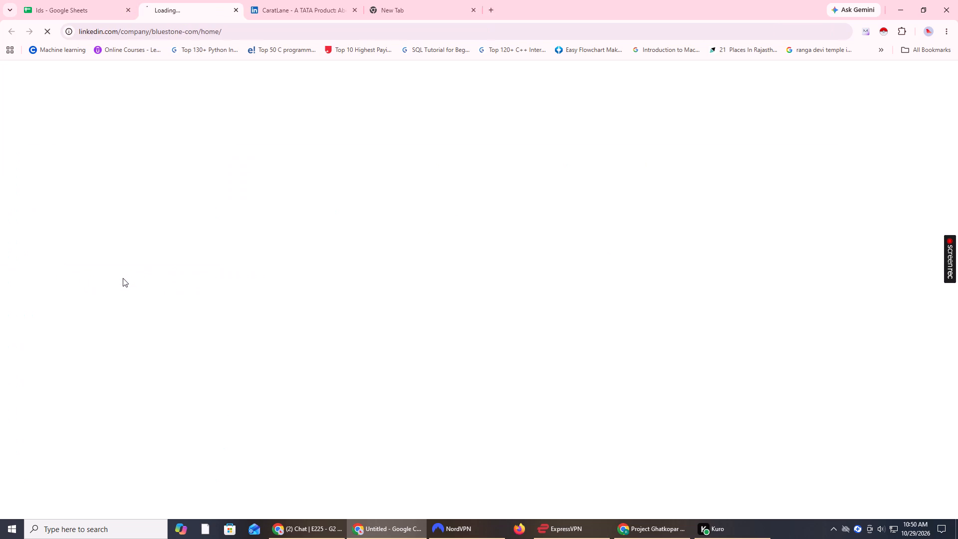
click(367, 8)
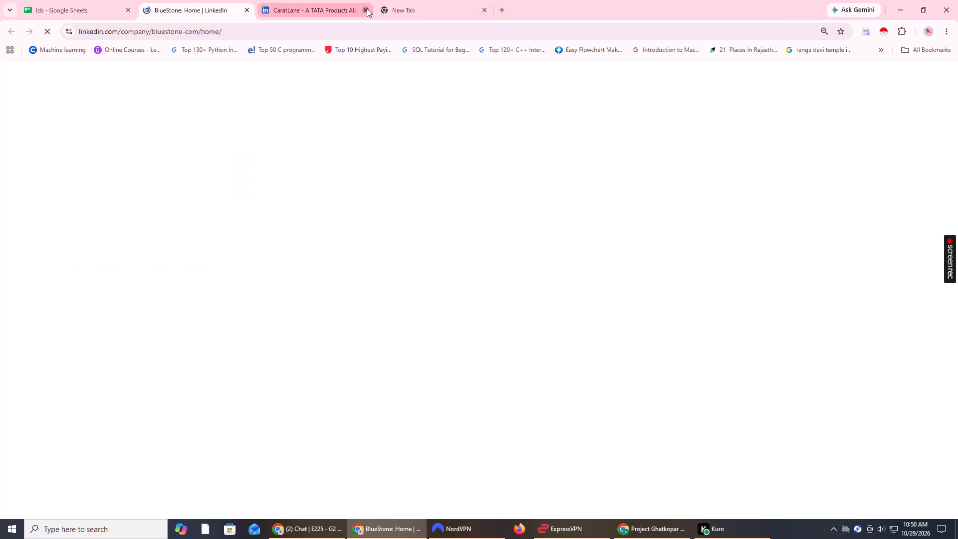
click(367, 8)
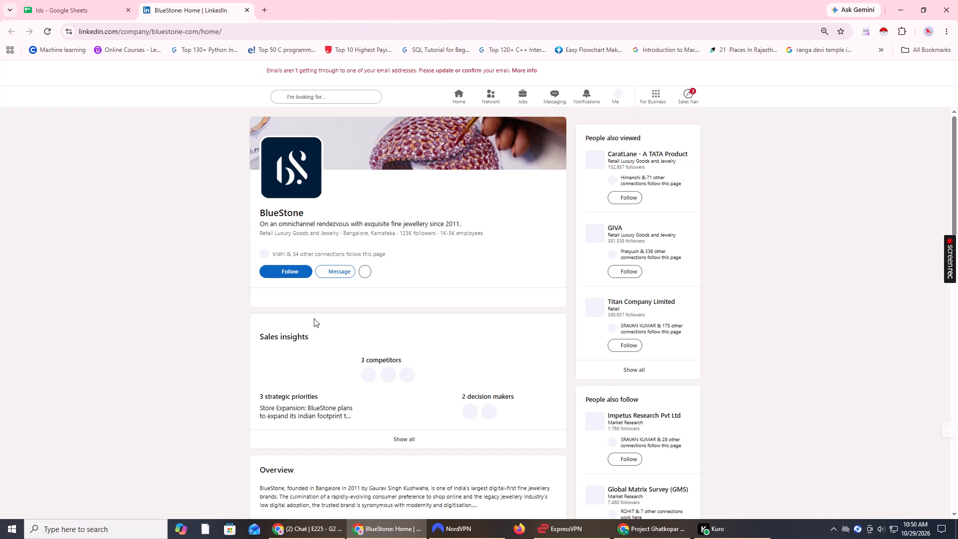
click(297, 285)
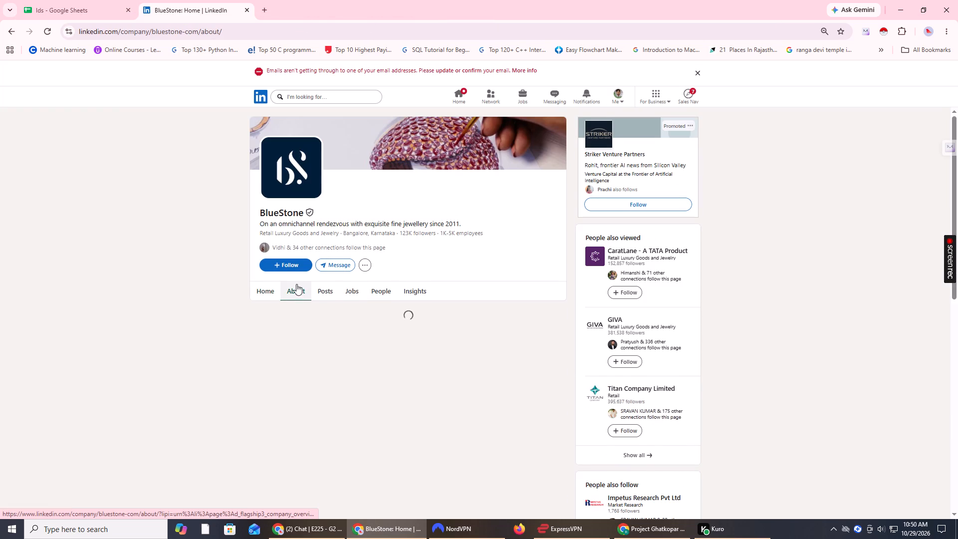
scroll(296, 284, down, 5)
Copy the industry "Retail Luxury Goods and Jewelry" from BlueStone's About page into its Industry cell in row 70.
click(274, 294)
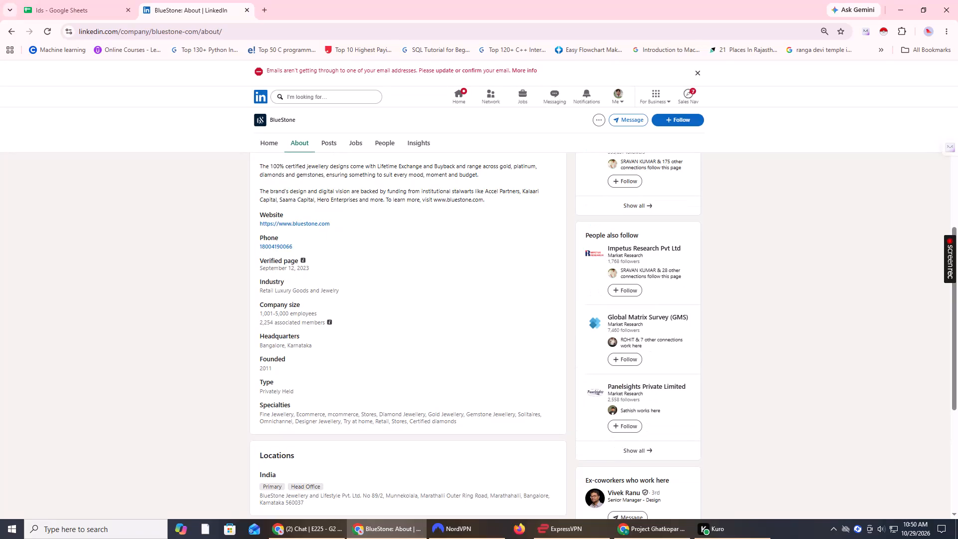
triple_click(274, 289)
key(ctrl+c)
click(34, 0)
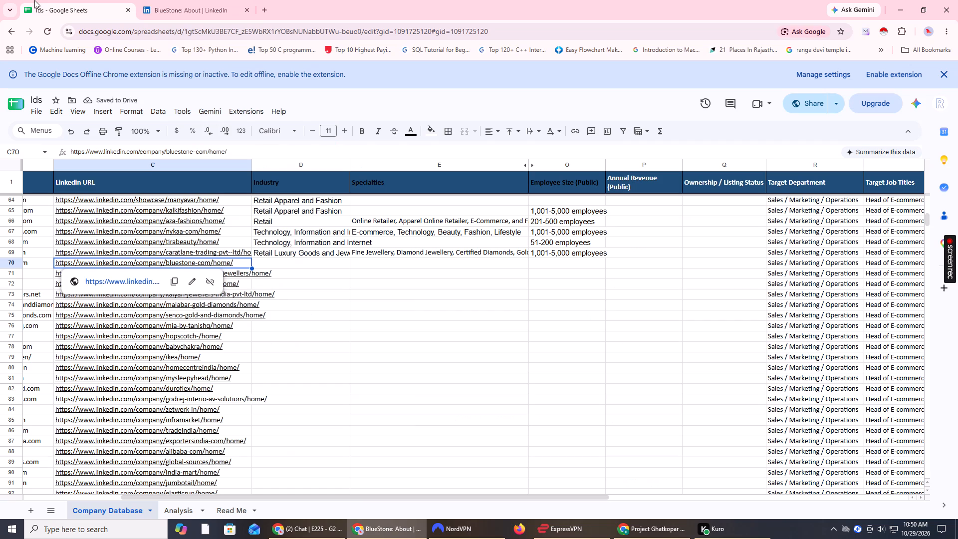
click(268, 261)
key(ctrl+v)
Copy the company size "1,001-5,000 employees" from BlueStone's About page into its Employee Size cell in row 70.
click(185, 0)
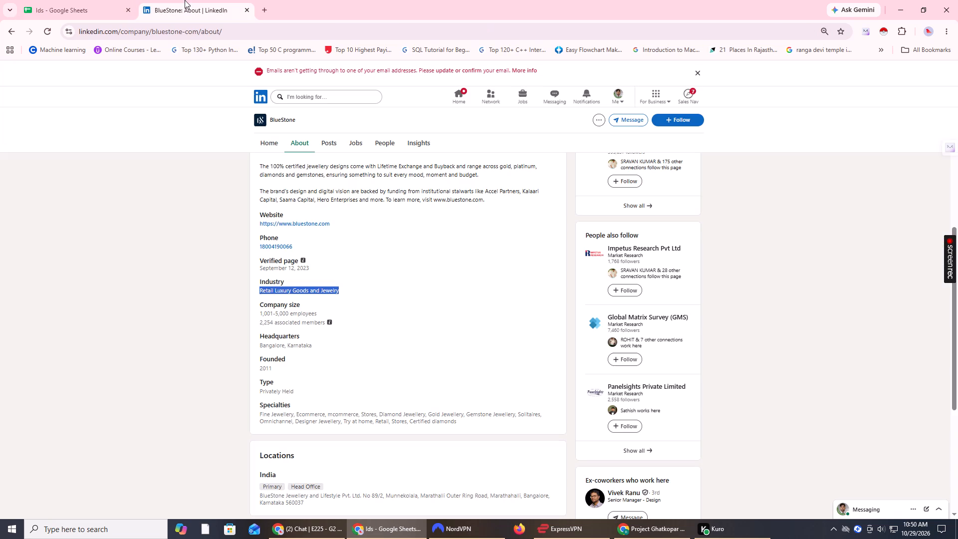
triple_click(274, 312)
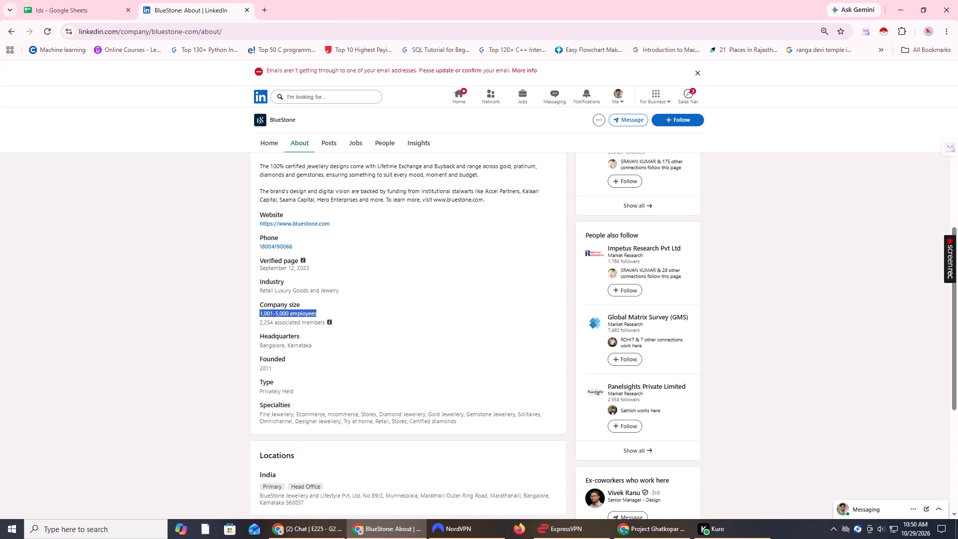
key(ctrl+c)
click(55, 0)
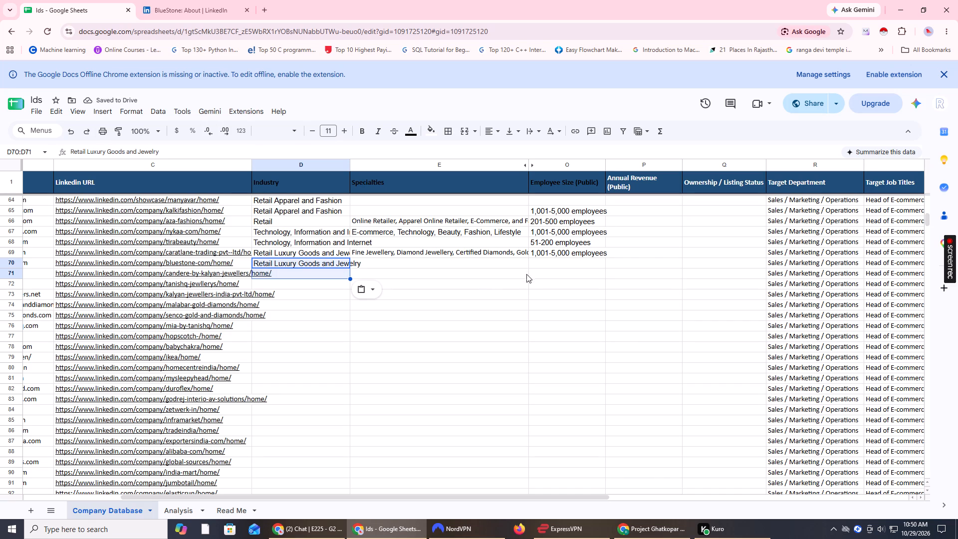
click(534, 264)
key(ctrl+v)
Transfer BlueStone's LinkedIn specialties, "Fine Jewellery" through "Certified diamonds", as plain text via a new tab's address bar into its Specialties cell in row 70.
click(219, 0)
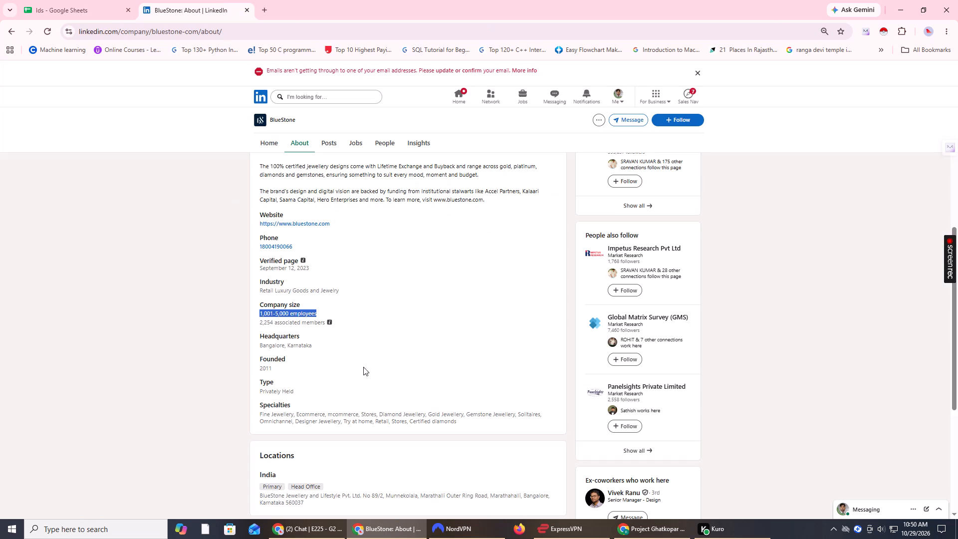
drag(466, 422, 255, 417)
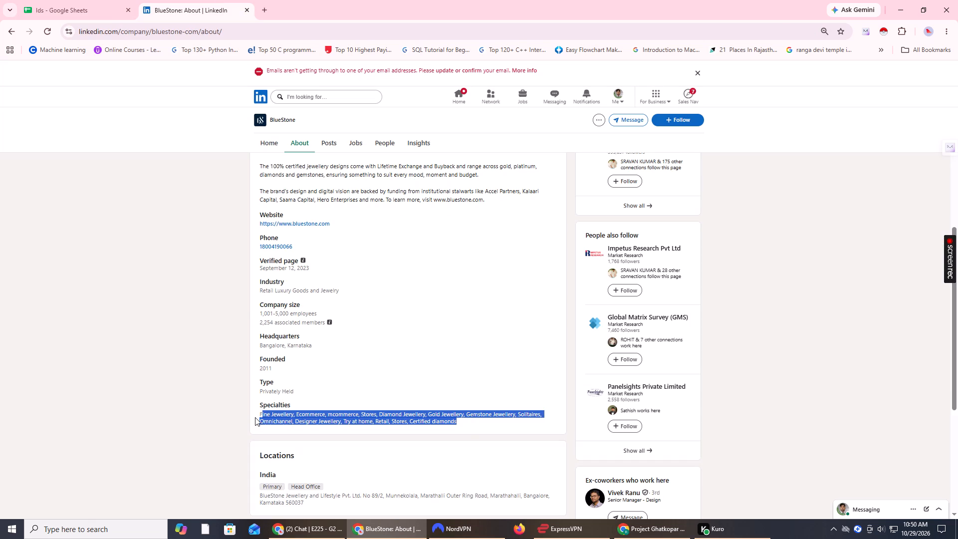
drag(255, 417, 254, 417)
key(ctrl+c)
click(267, 3)
key(ctrl+v)
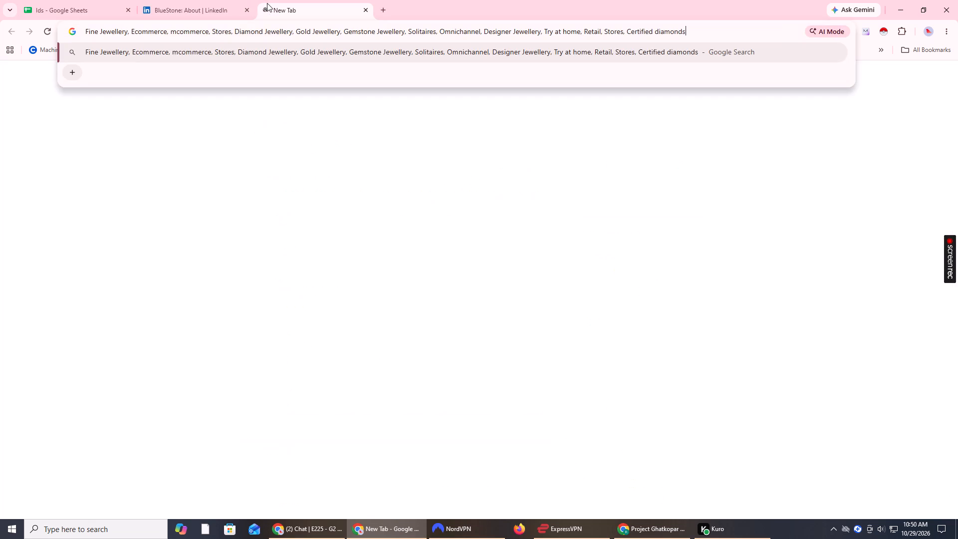
key(ctrl+a)
key(ctrl+x)
click(79, 0)
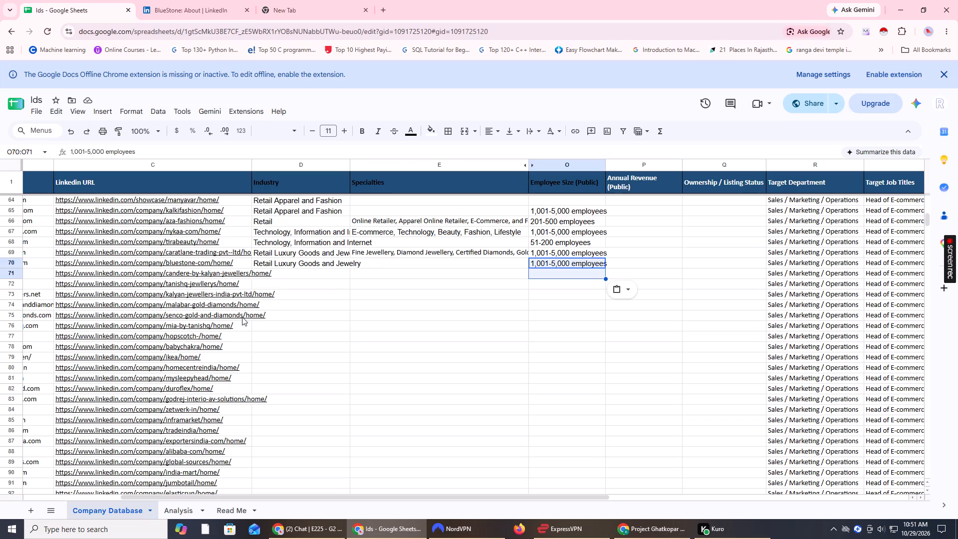
click(372, 259)
key(ctrl+v)
click(332, 286)
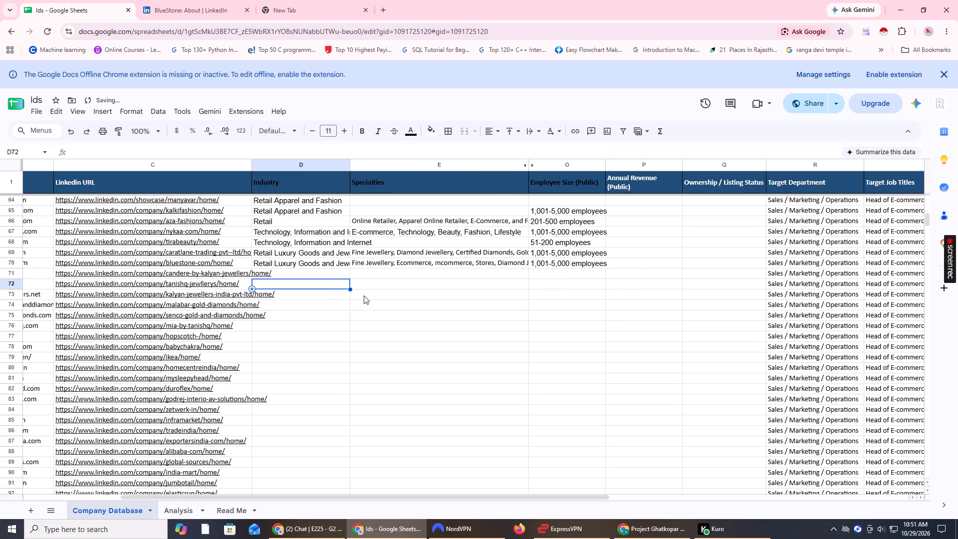
Open Candere By Kalyan Jewellers' LinkedIn About page from its row 71 link, close the leftover BlueStone and blank tabs, and bring up the company details.
click(207, 272)
click(146, 291)
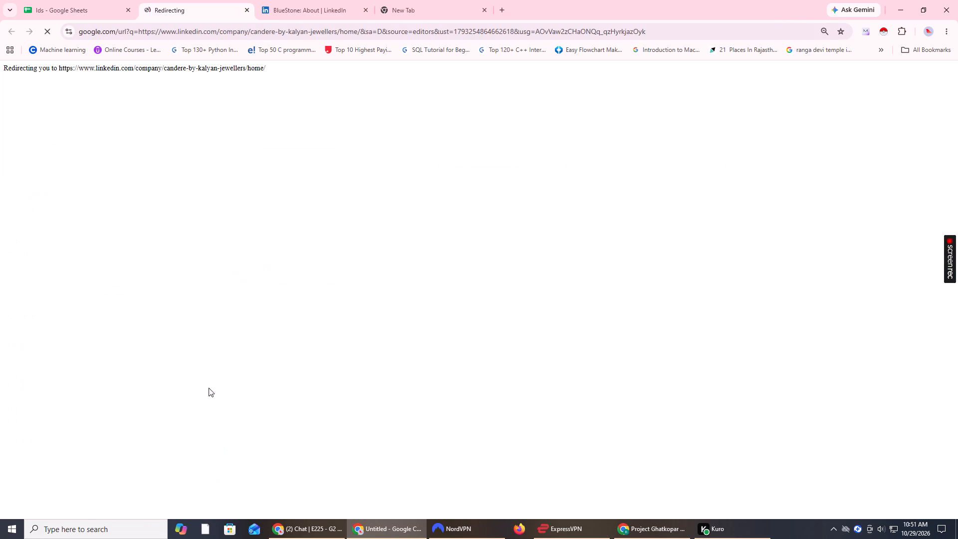
click(363, 8)
click(363, 8)
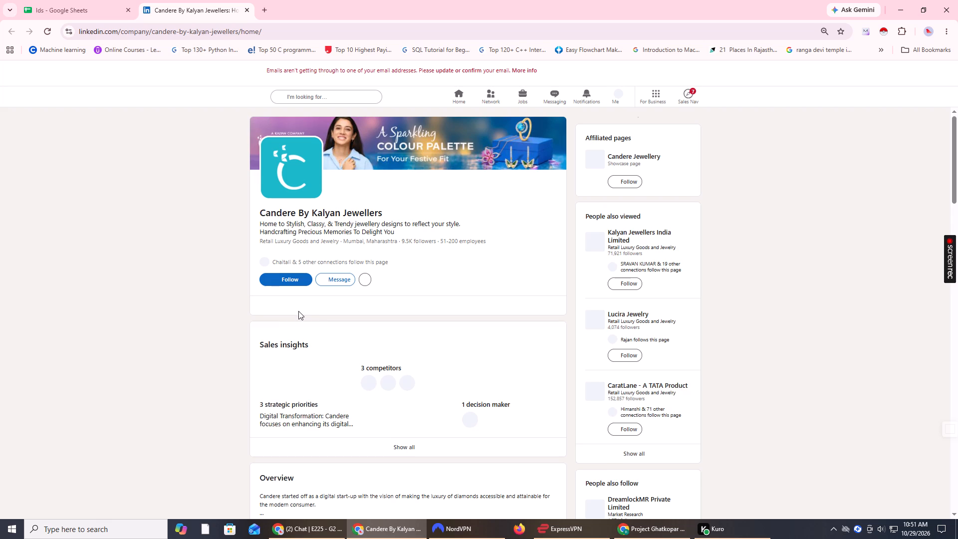
click(295, 304)
click(291, 275)
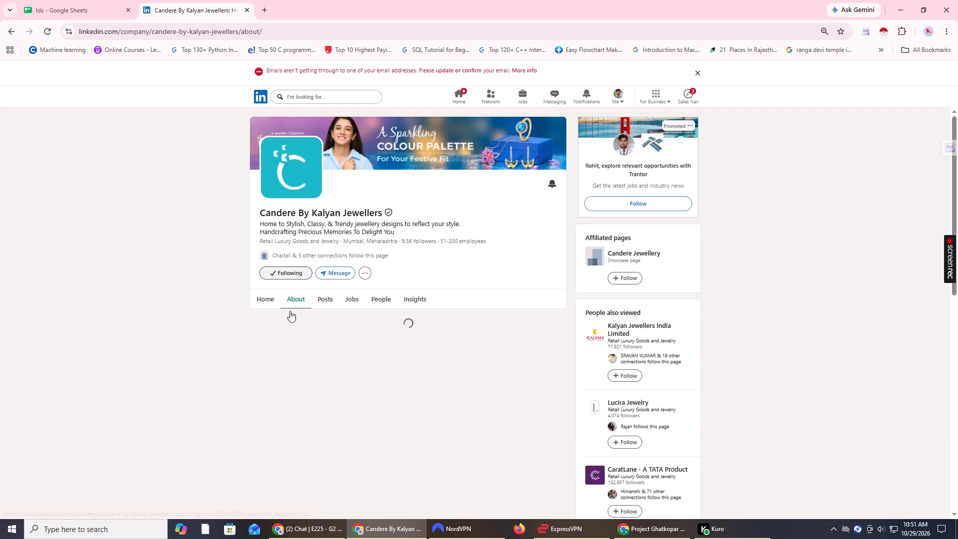
scroll(288, 316, down, 5)
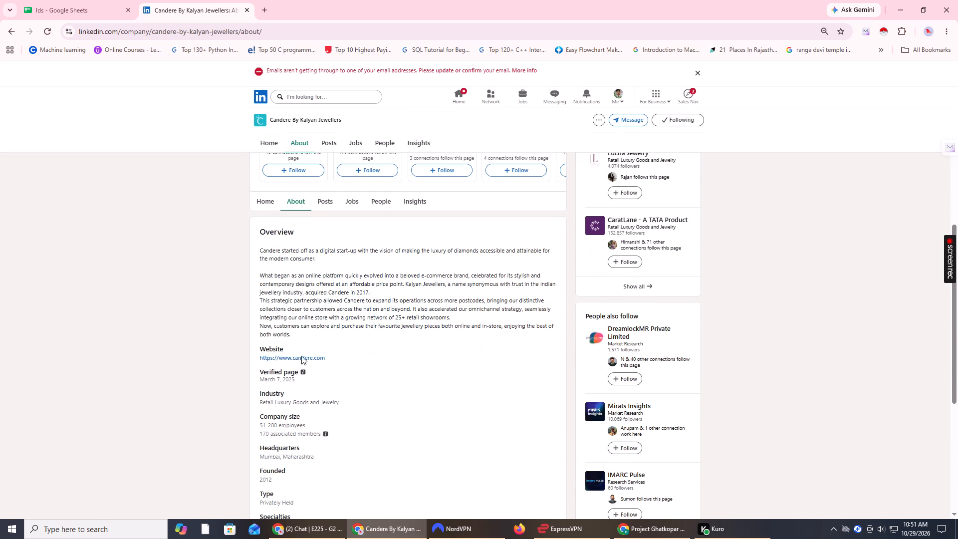
scroll(301, 356, down, 3)
Copy the industry "Retail Luxury Goods and Jewelry" from Candere's About page into its Industry cell in row 71.
triple_click(283, 251)
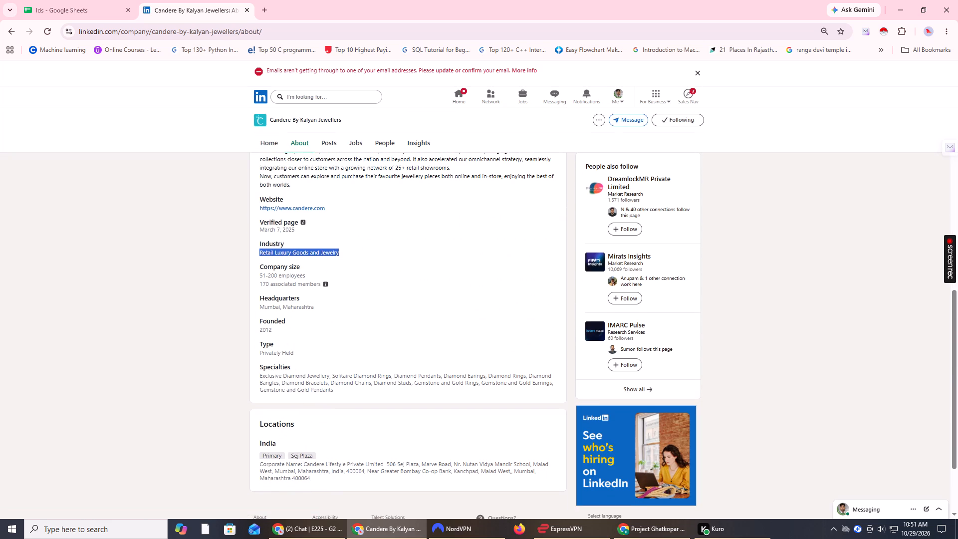
click(283, 251)
key(ctrl+c)
click(85, 0)
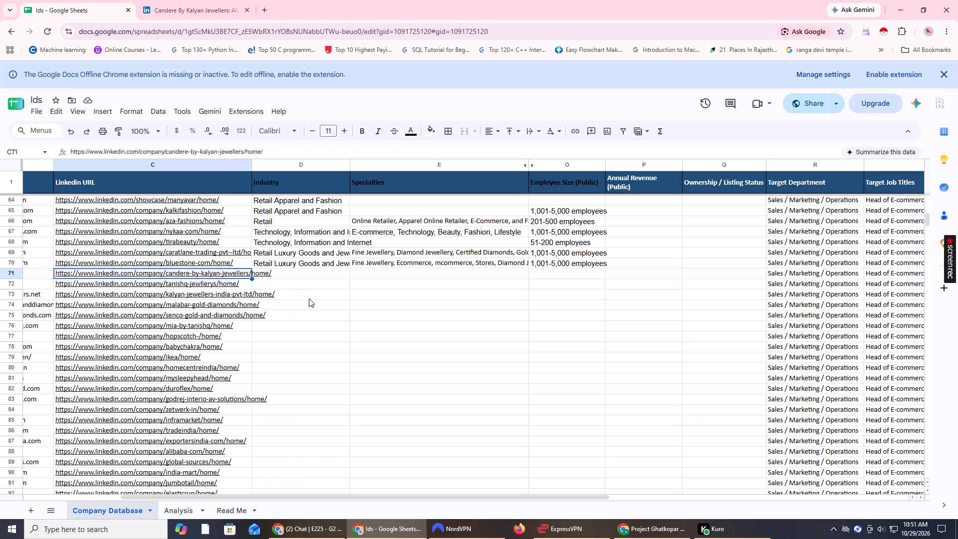
click(279, 272)
key(ctrl+v)
Copy the company size "51-200 employees" from Candere's About page into its Employee Size cell in row 71.
click(177, 0)
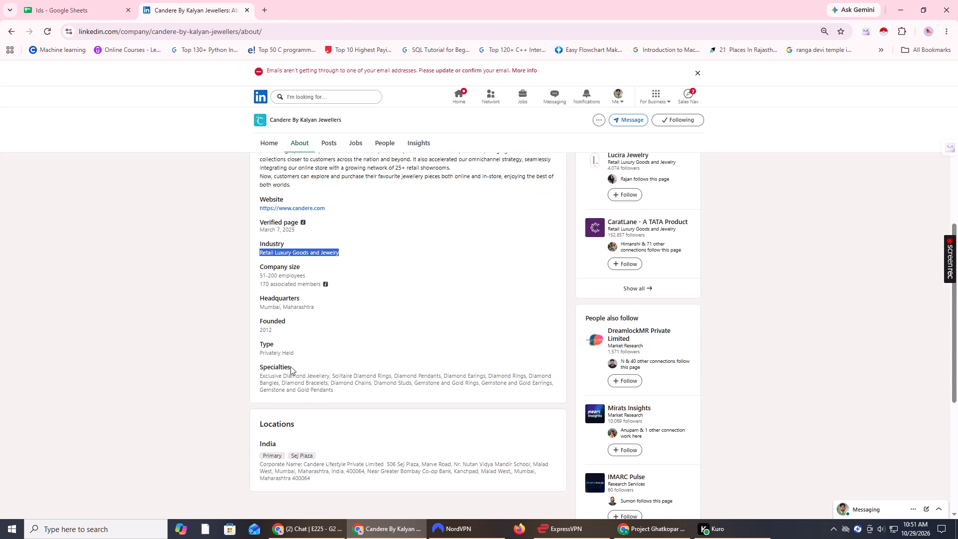
triple_click(276, 275)
key(ctrl+c)
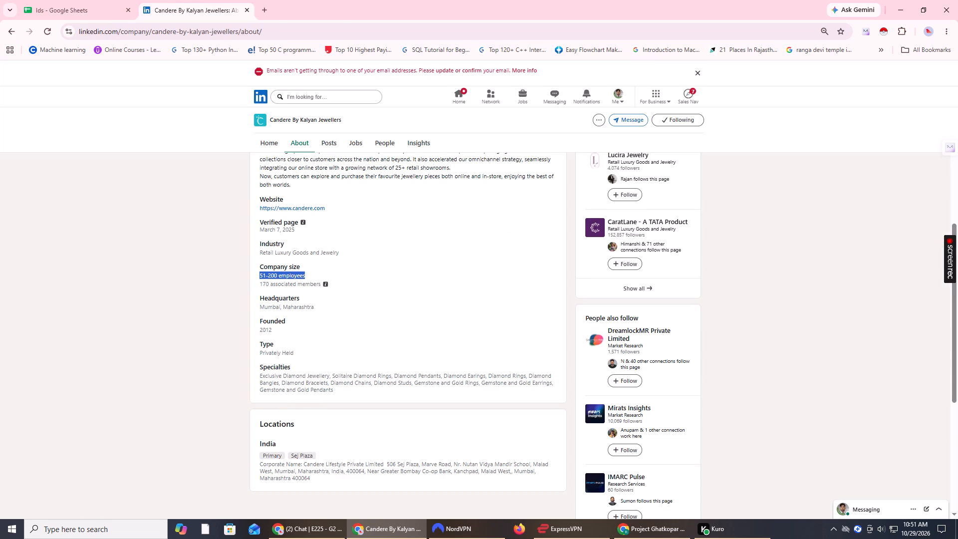
click(82, 0)
click(535, 277)
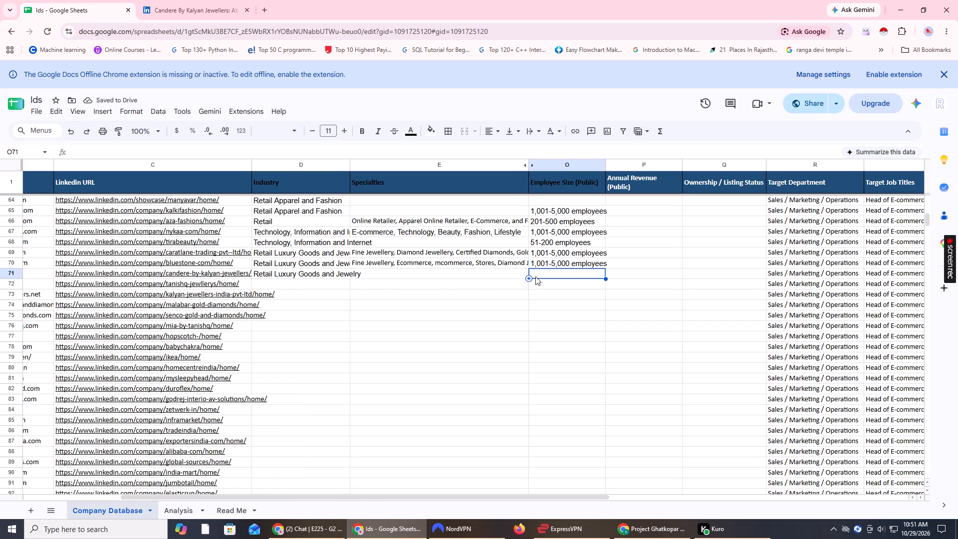
key(ctrl+v)
Transfer Candere's LinkedIn specialties, "Exclusive Diamond Jewellery" through "Gemstone and Gold Pendants", as plain text via a new tab's address bar into Specialties in row 71.
click(182, 0)
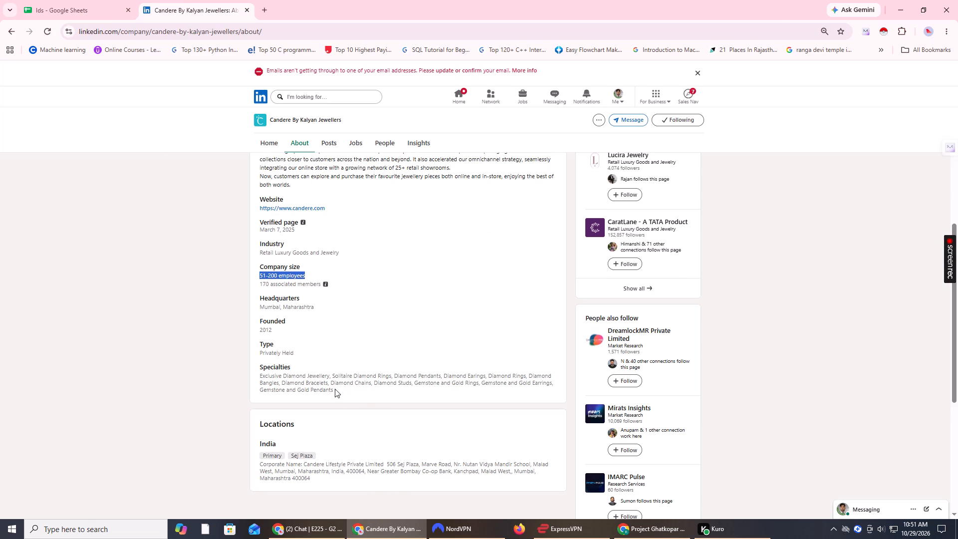
drag(337, 390, 256, 378)
key(ctrl+c)
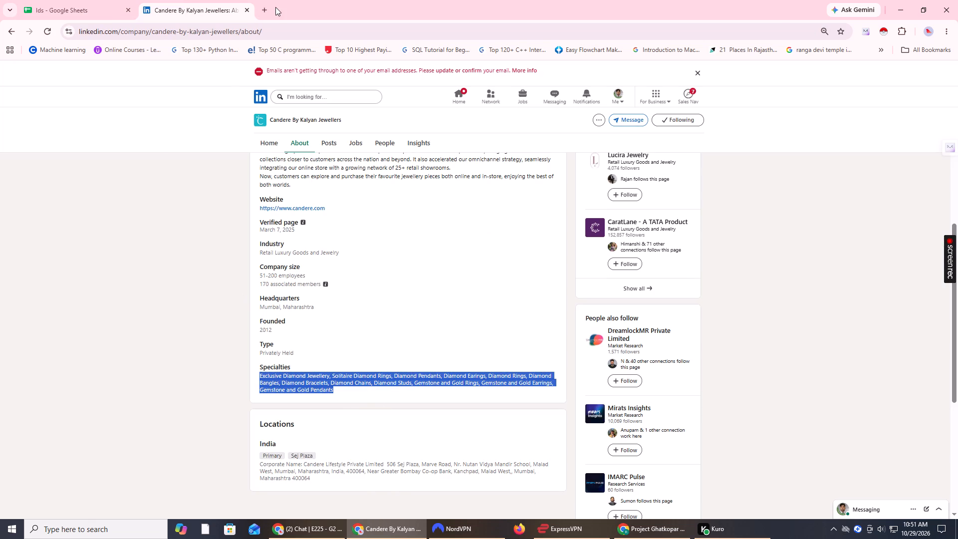
click(267, 10)
key(ctrl+v)
key(ctrl+a)
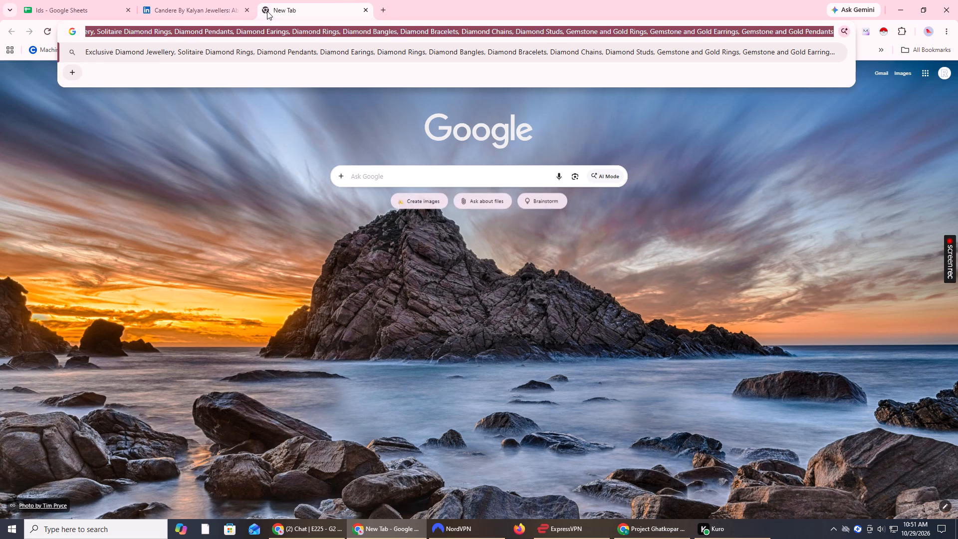
key(ctrl+c)
click(56, 0)
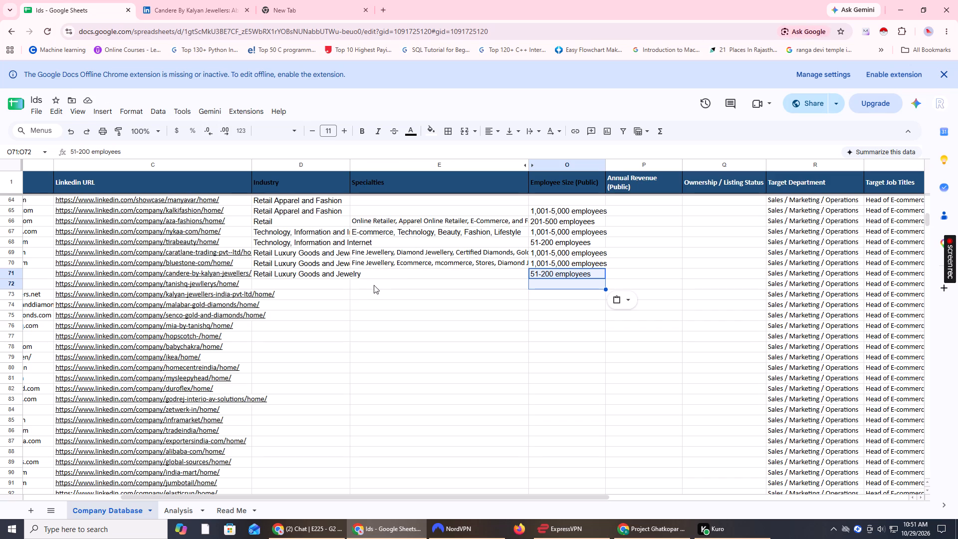
click(372, 276)
key(ctrl+v)
click(328, 293)
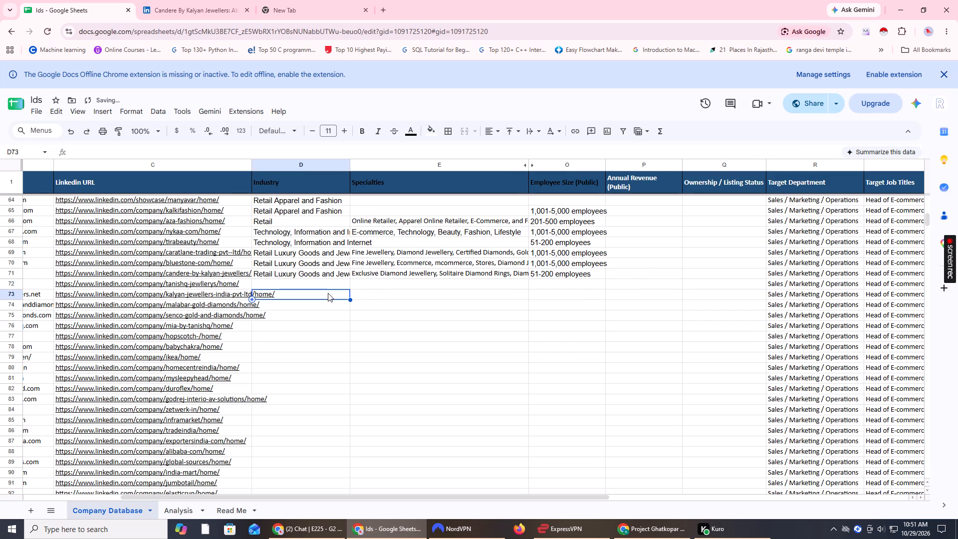
Review the industry, specialties and employee size entries already filled in for the companies above row 72.
click(270, 282)
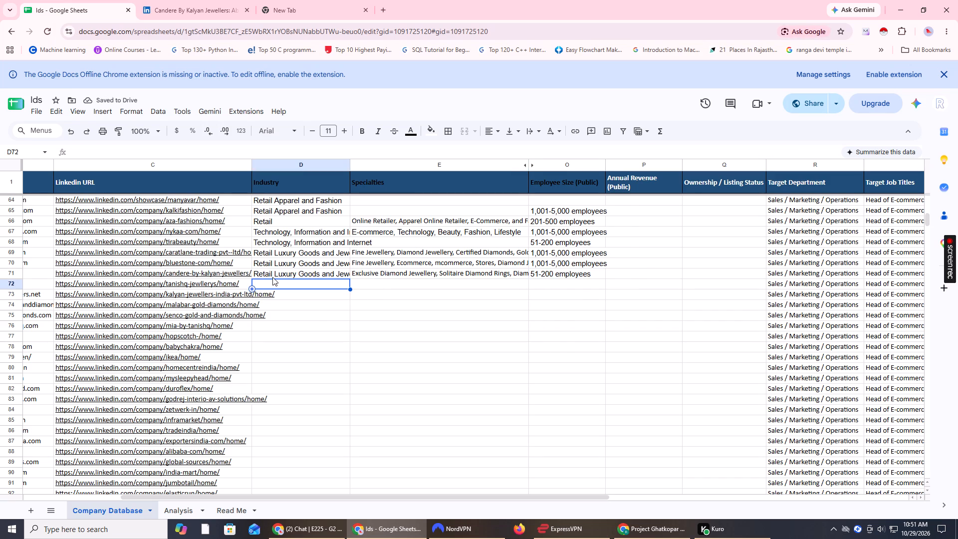
scroll(315, 324, up, 6)
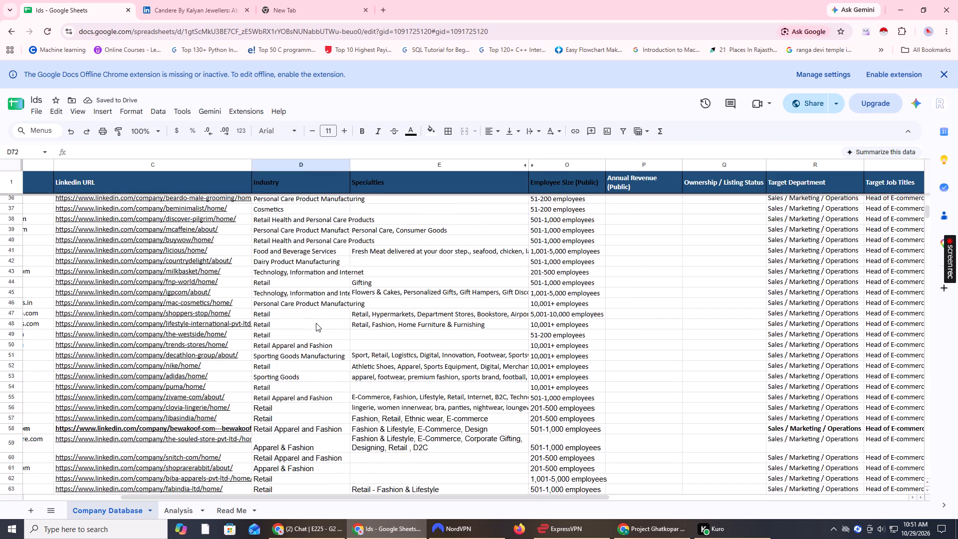
scroll(316, 323, up, 6)
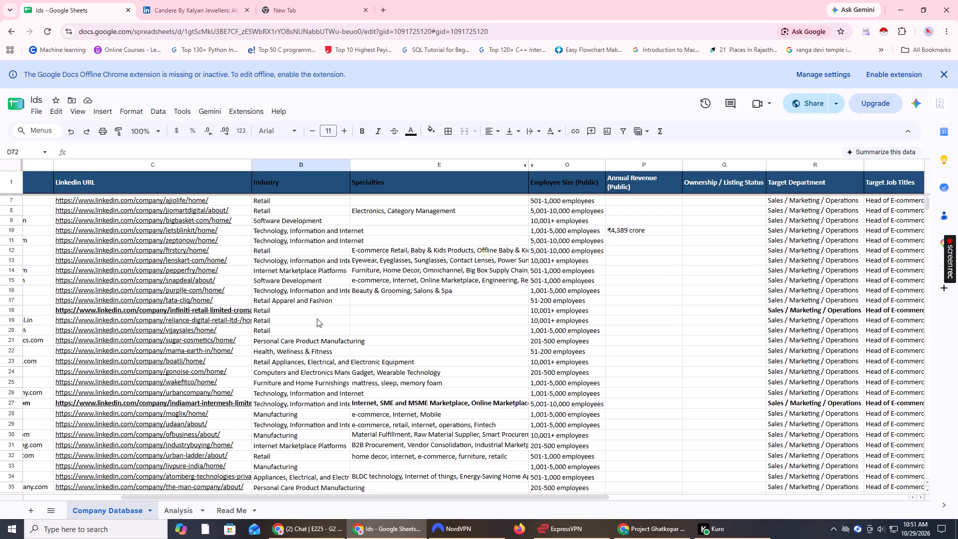
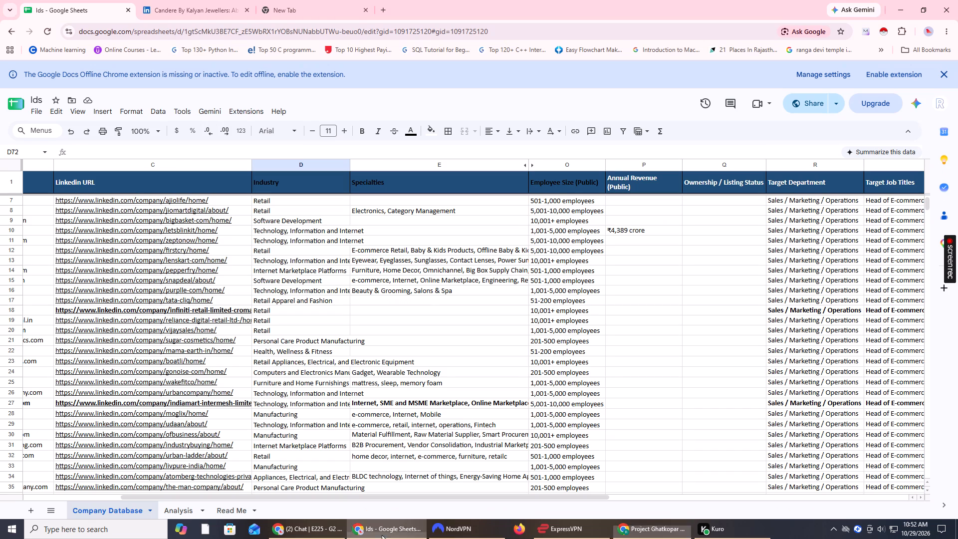
Open the Tanishq Jewllerys LinkedIn About page from its URL in row 72, closing the leftover Candere and blank tabs.
click(481, 304)
scroll(480, 296, down, 8)
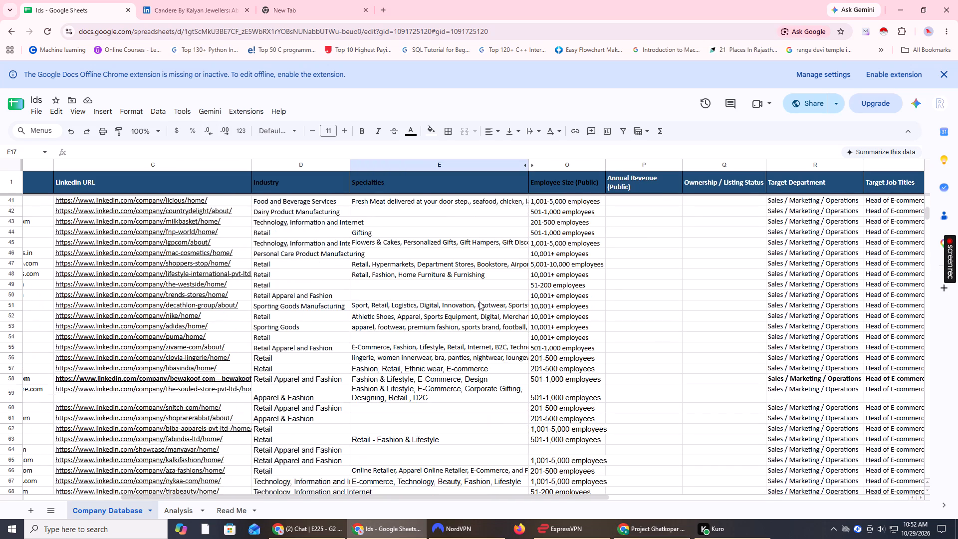
scroll(479, 301, down, 6)
scroll(478, 305, up, 2)
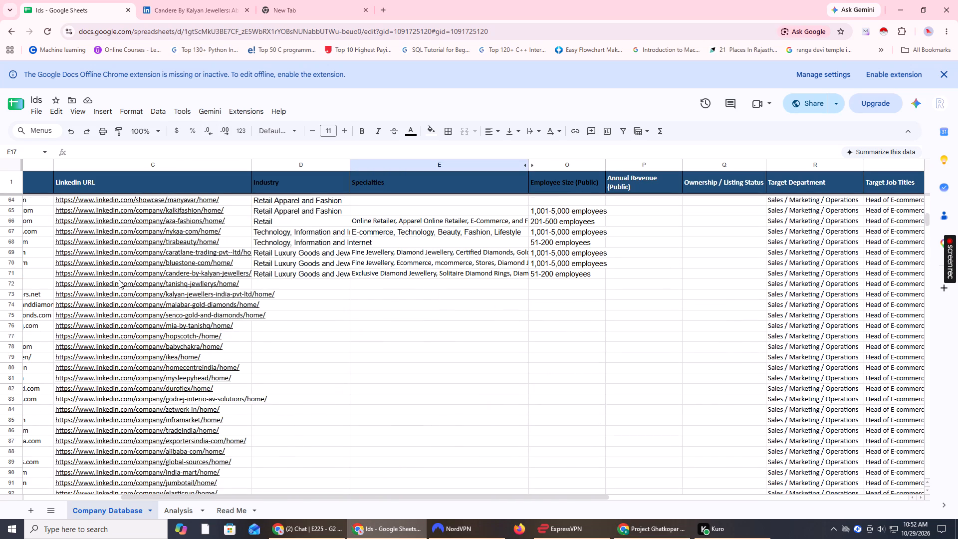
click(130, 283)
click(119, 301)
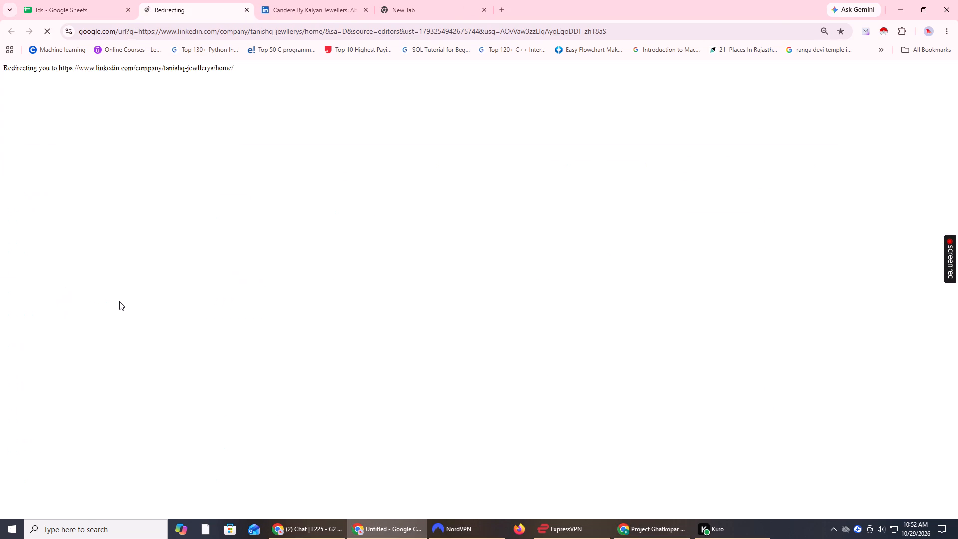
click(363, 10)
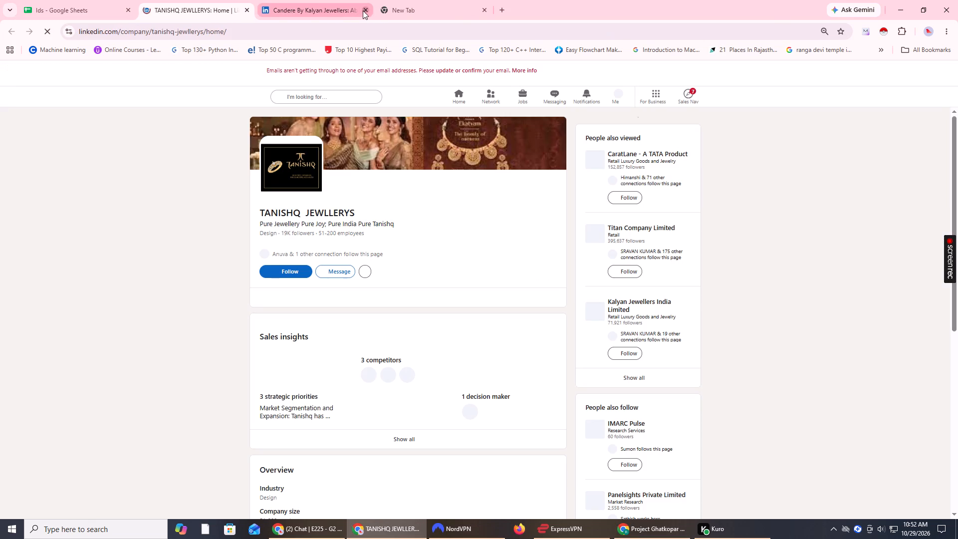
click(363, 10)
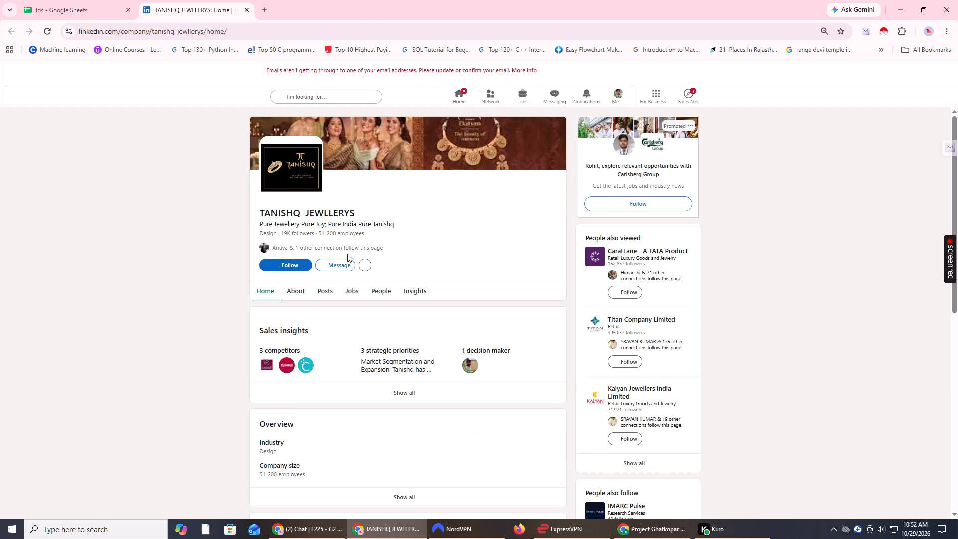
click(300, 292)
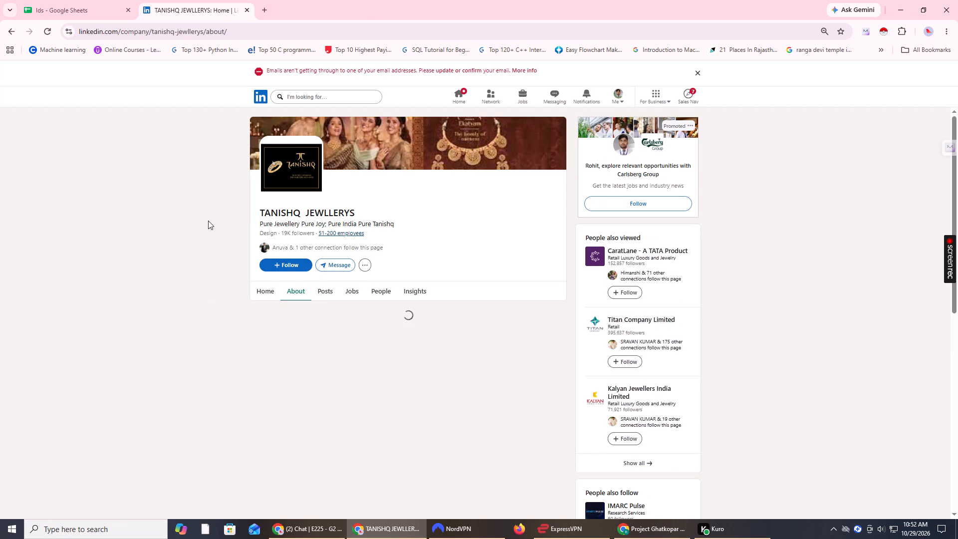
Copy the industry "Design" from Tanishq's About page into its Industry cell in row 72.
scroll(209, 212, down, 1)
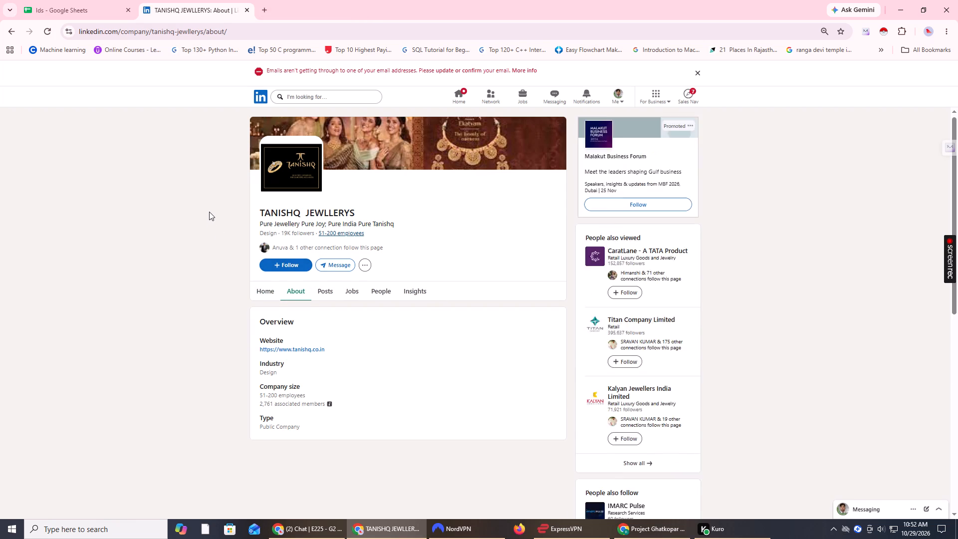
scroll(209, 212, down, 2)
double_click(267, 220)
key(ctrl+c)
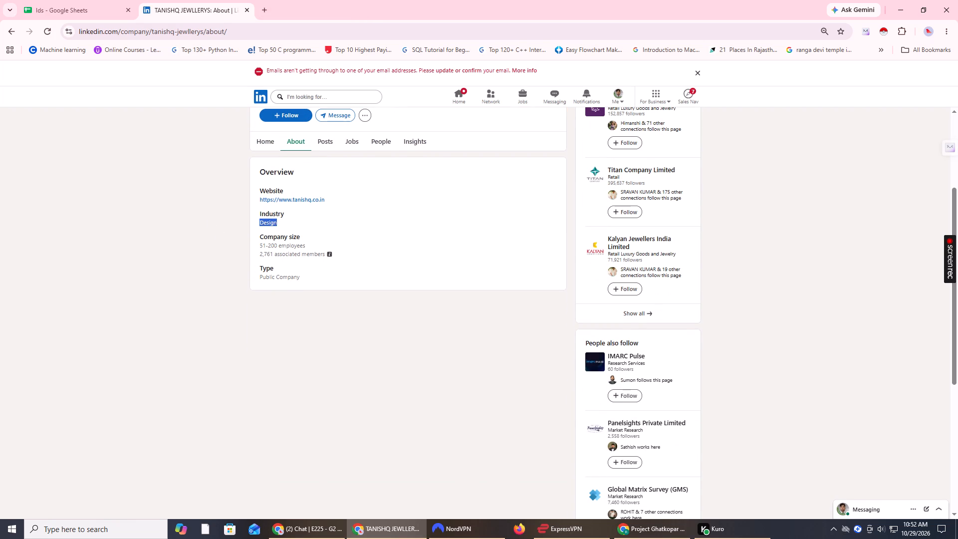
click(80, 0)
click(274, 286)
key(ctrl+v)
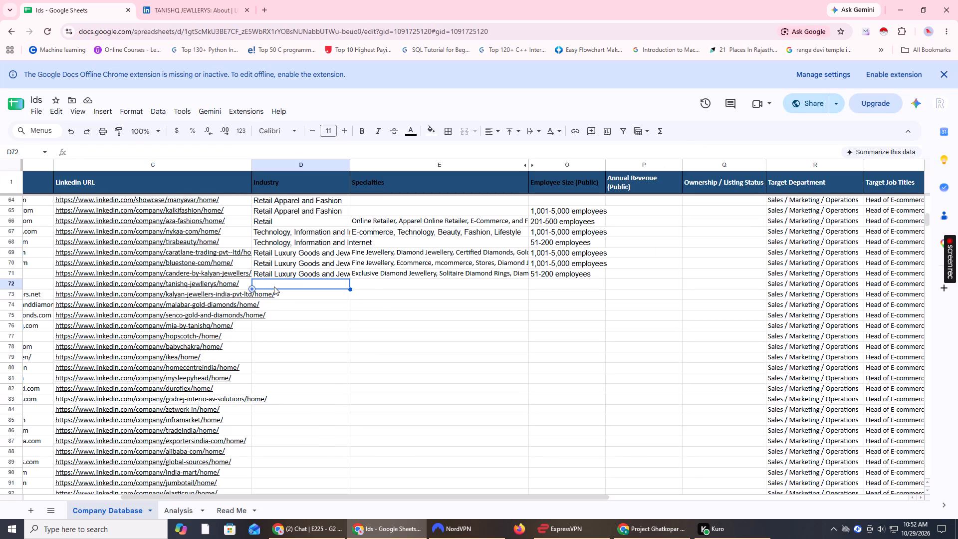
Copy the company size "51-200 employees" from Tanishq's About page into its Employee Size cell in row 72.
click(167, 0)
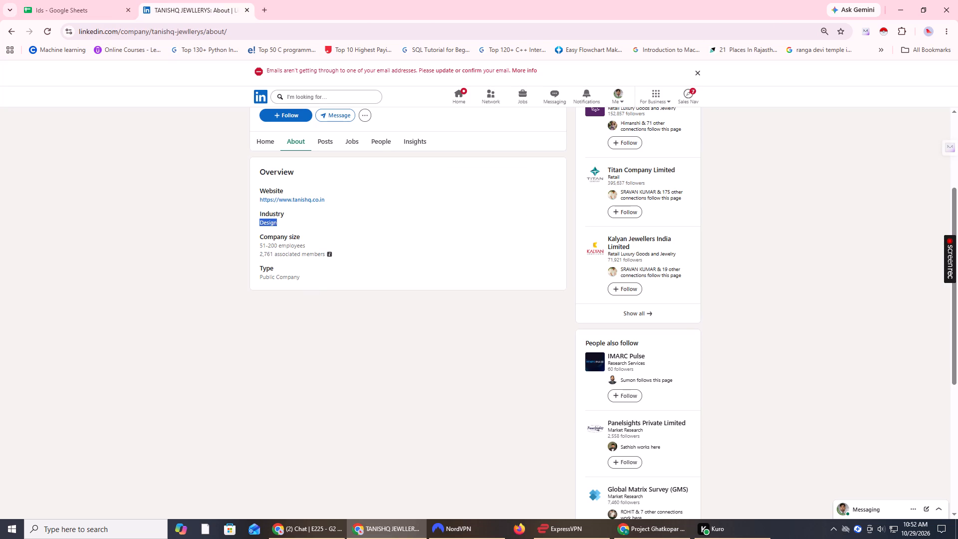
triple_click(276, 248)
key(ctrl+c)
click(114, 0)
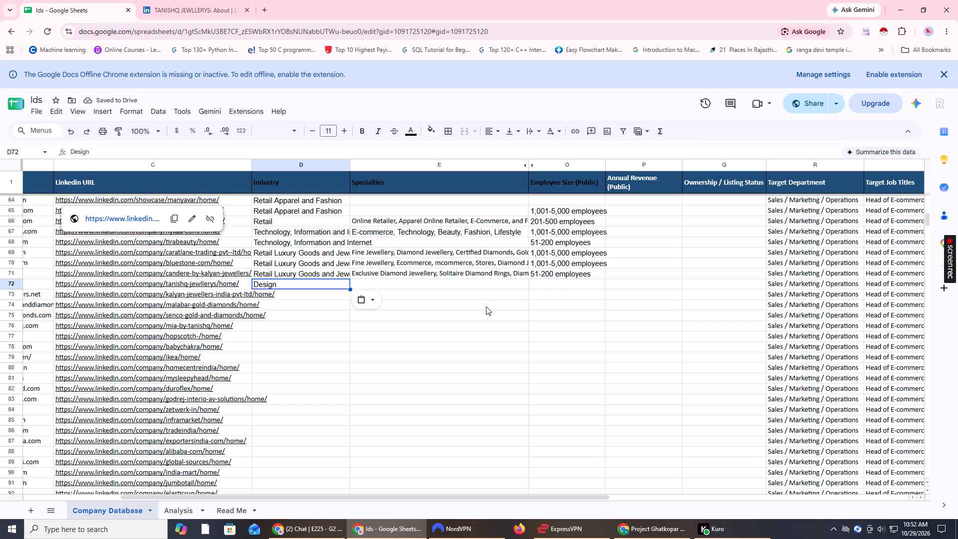
click(546, 282)
key(ctrl+v)
click(447, 308)
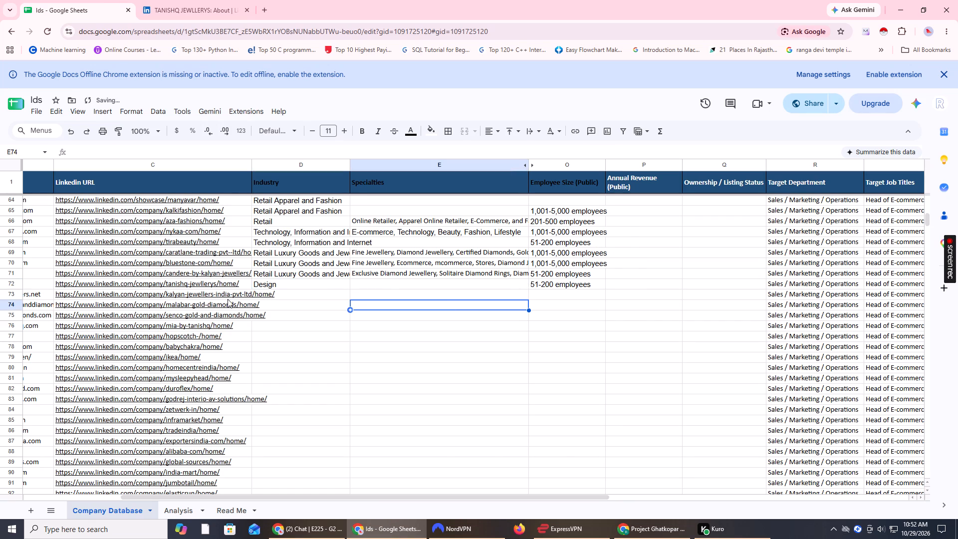
Open the Kalyan Jewellers India Limited LinkedIn About page from row 73, closing the Tanishq tab, and follow the company.
click(204, 292)
click(123, 315)
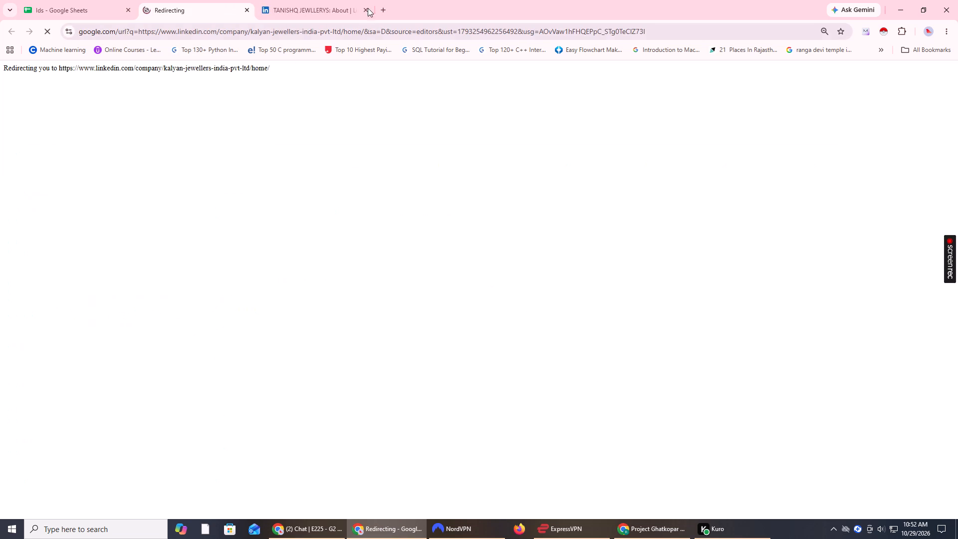
click(367, 8)
click(98, 0)
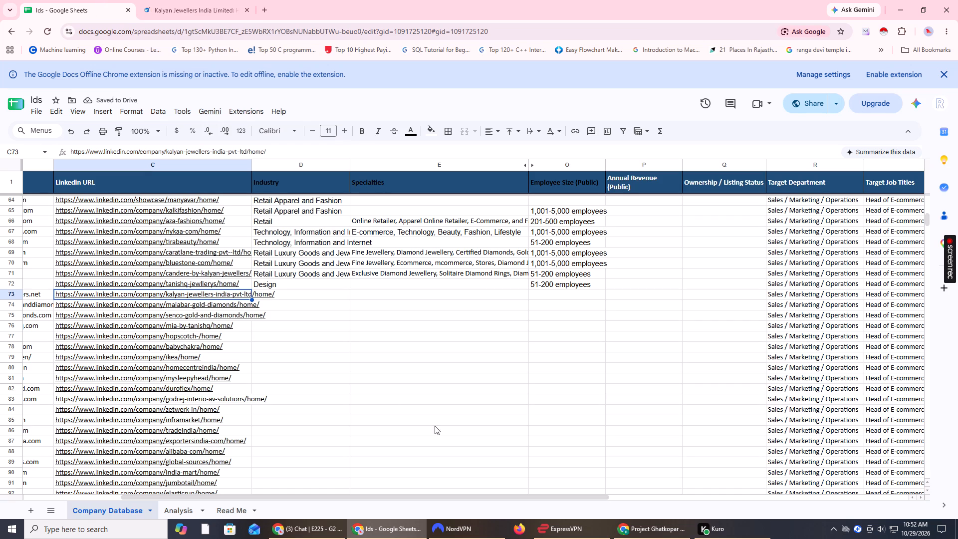
drag(355, 496, 333, 496)
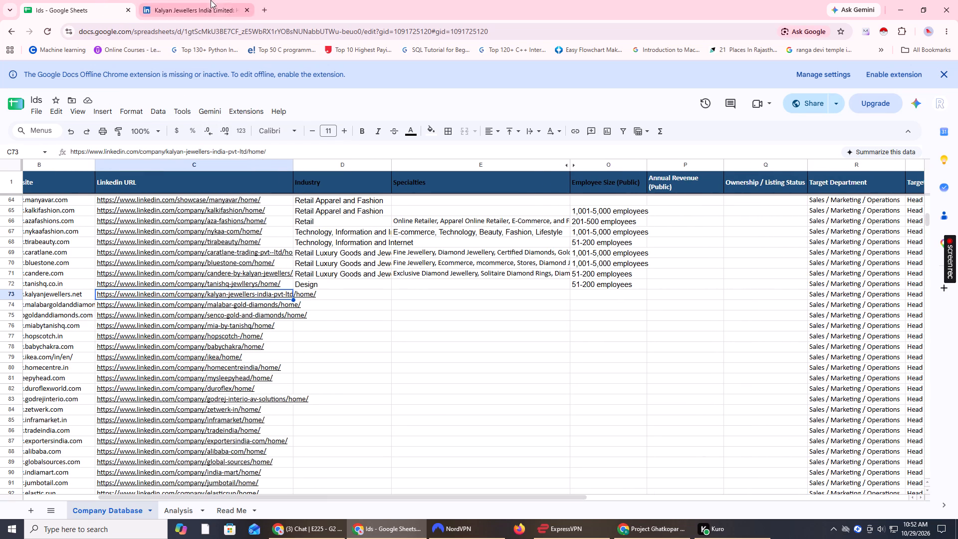
click(231, 0)
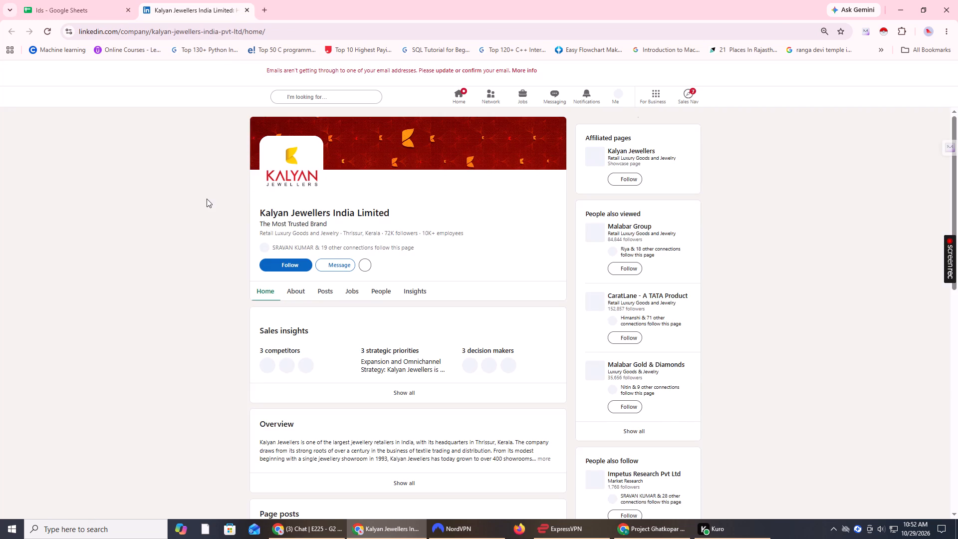
click(289, 295)
click(280, 264)
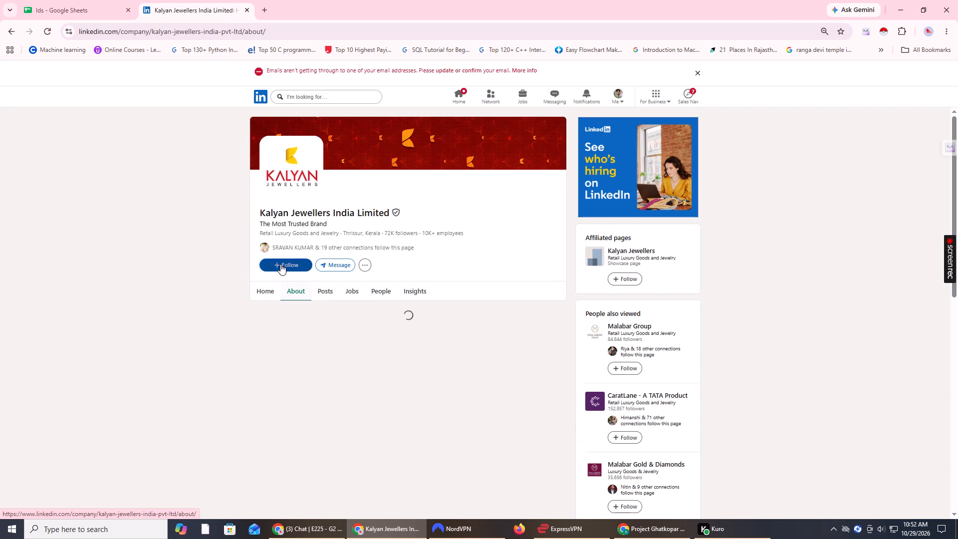
Copy the industry "Retail Luxury Goods and Jewelry" from Kalyan Jewellers' About page into its Industry cell in row 73.
scroll(333, 269, down, 1)
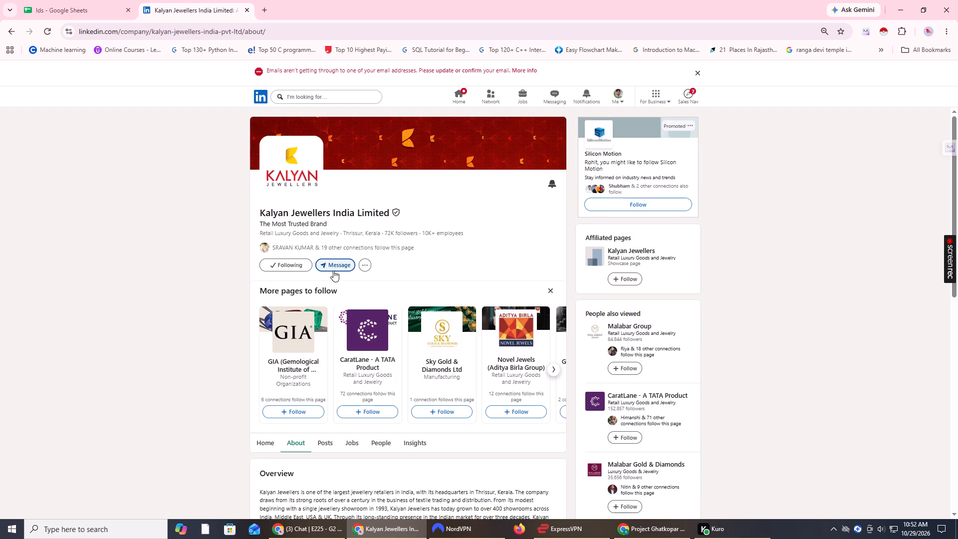
scroll(333, 270, down, 6)
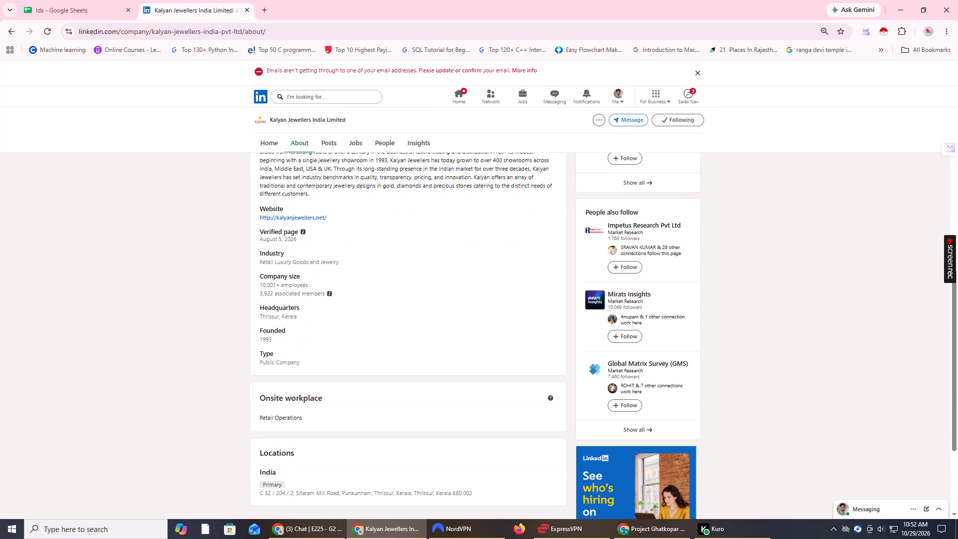
triple_click(273, 262)
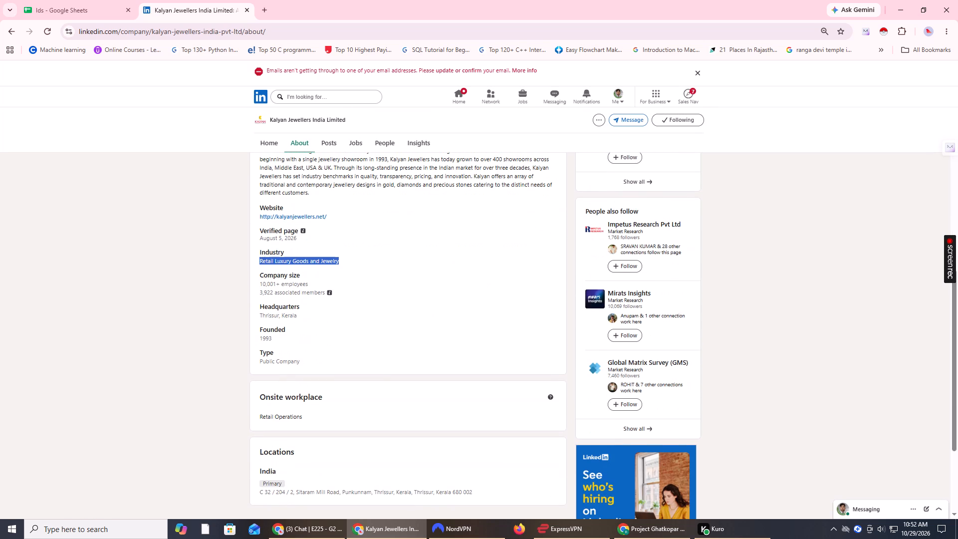
key(ctrl+c)
click(59, 0)
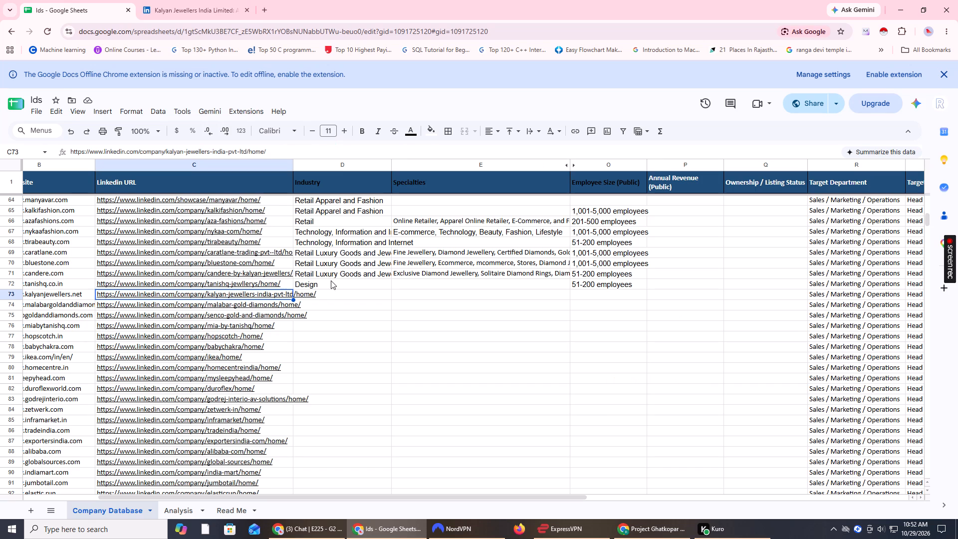
click(311, 297)
key(ctrl+v)
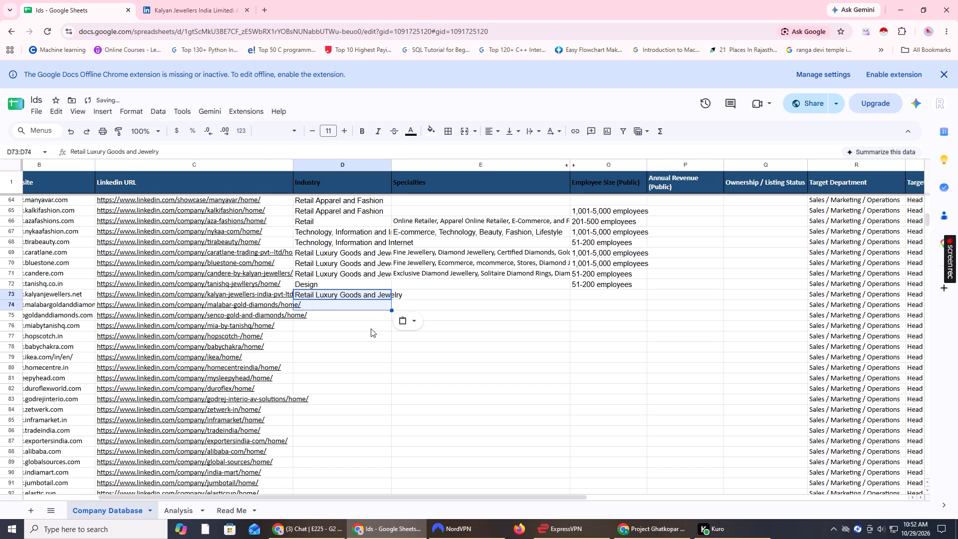
Copy the company size "10,001+ employees" from Kalyan Jewellers' About page into its Employee Size cell in row 73.
click(76, 0)
click(211, 0)
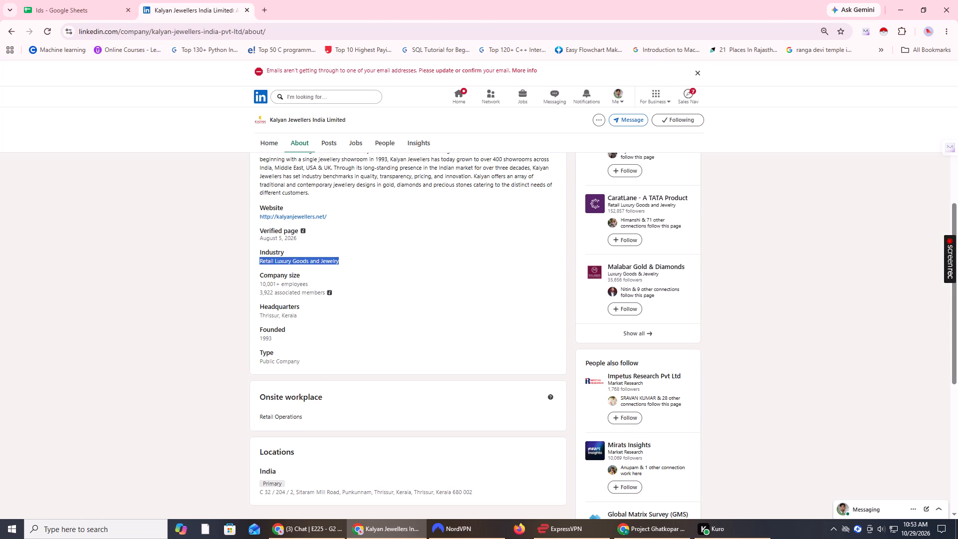
triple_click(277, 284)
key(ctrl+c)
click(36, 0)
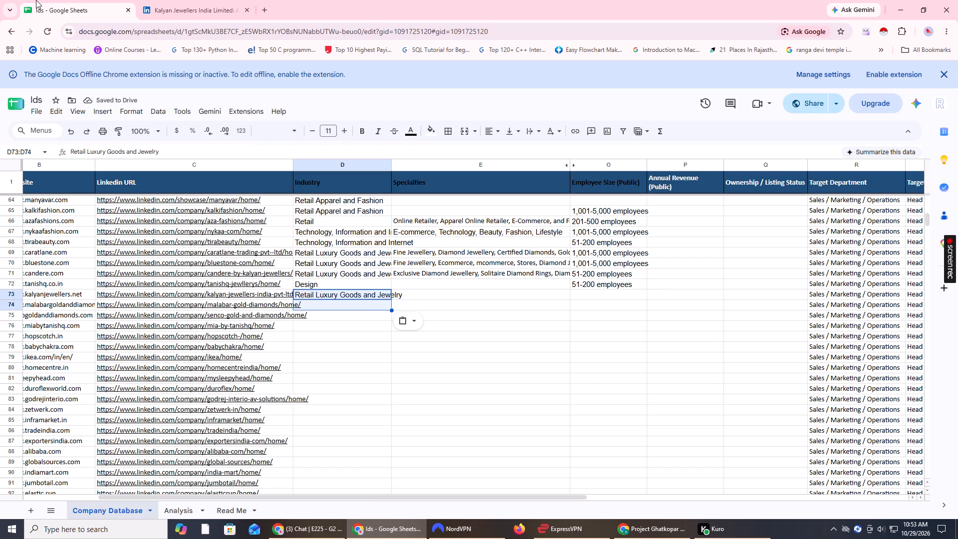
click(567, 295)
click(584, 295)
key(ctrl+v)
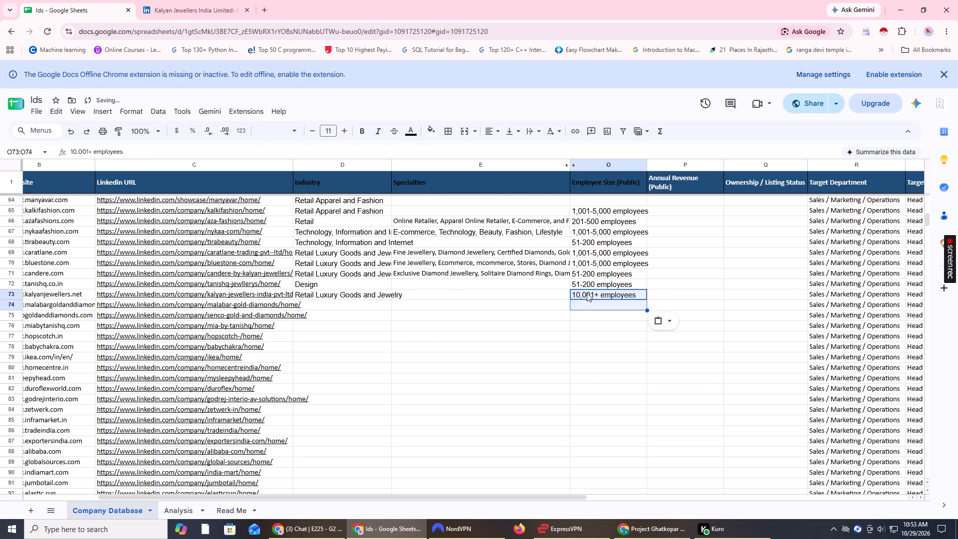
Check Kalyan Jewellers' About page for specialties and open the Malabar Gold & Diamonds About page from row 74, closing the Kalyan tab.
click(177, 0)
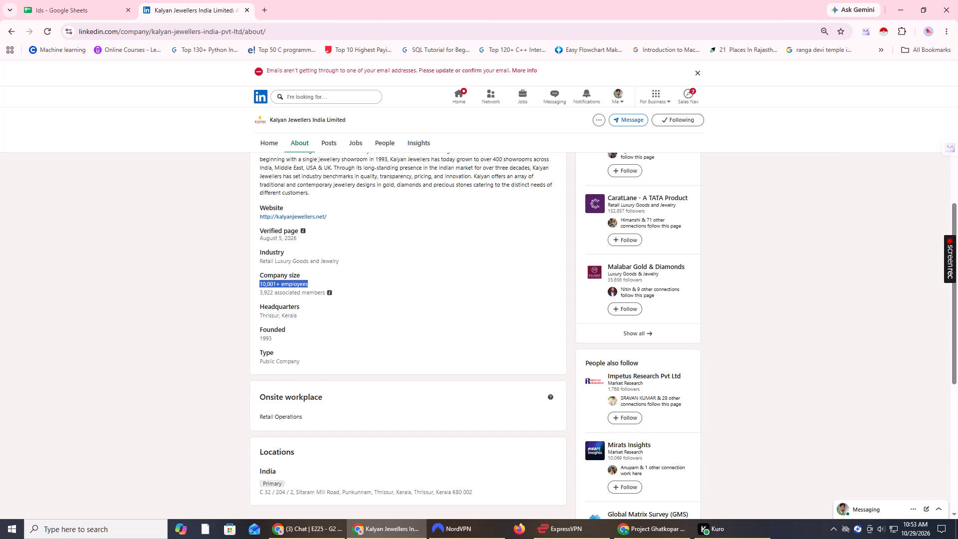
scroll(321, 385, down, 2)
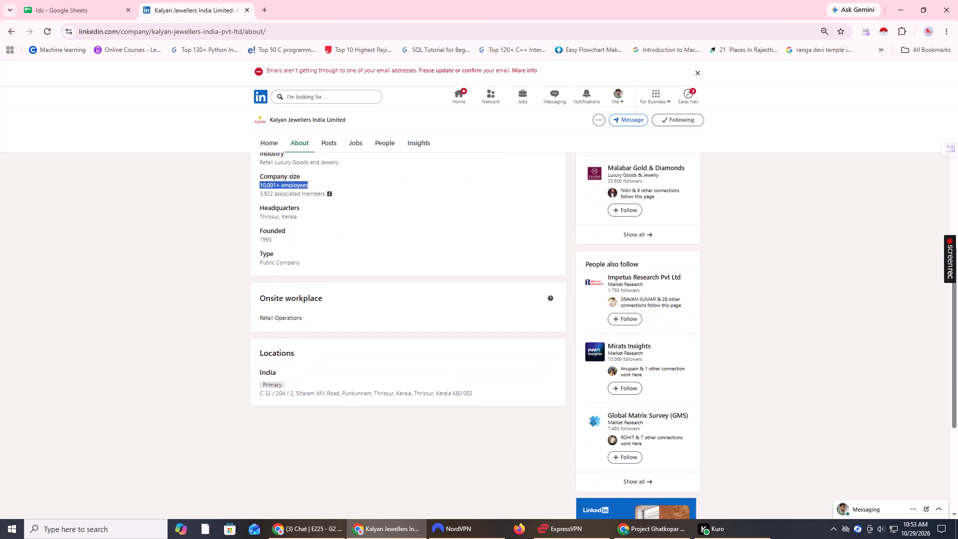
scroll(292, 353, down, 3)
scroll(343, 377, up, 4)
click(75, 0)
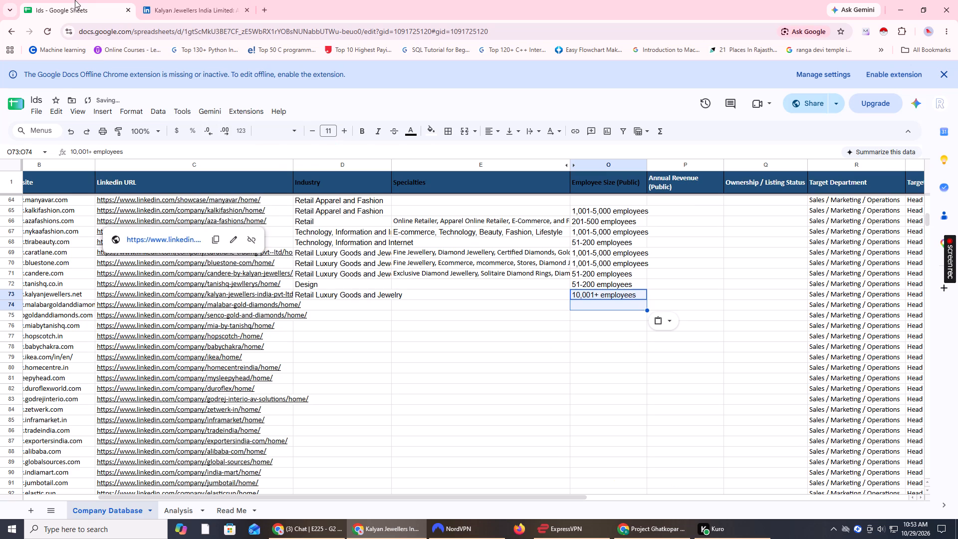
click(252, 304)
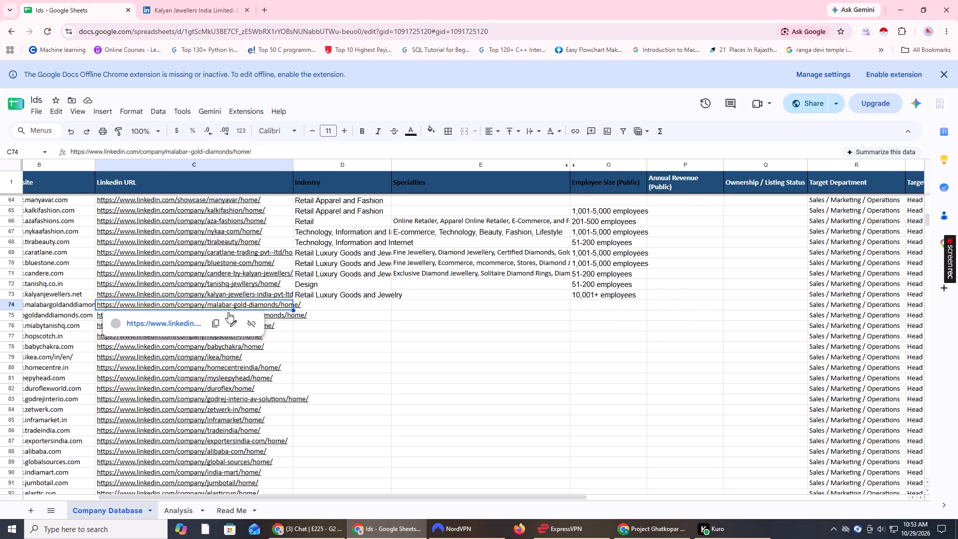
click(169, 323)
click(366, 8)
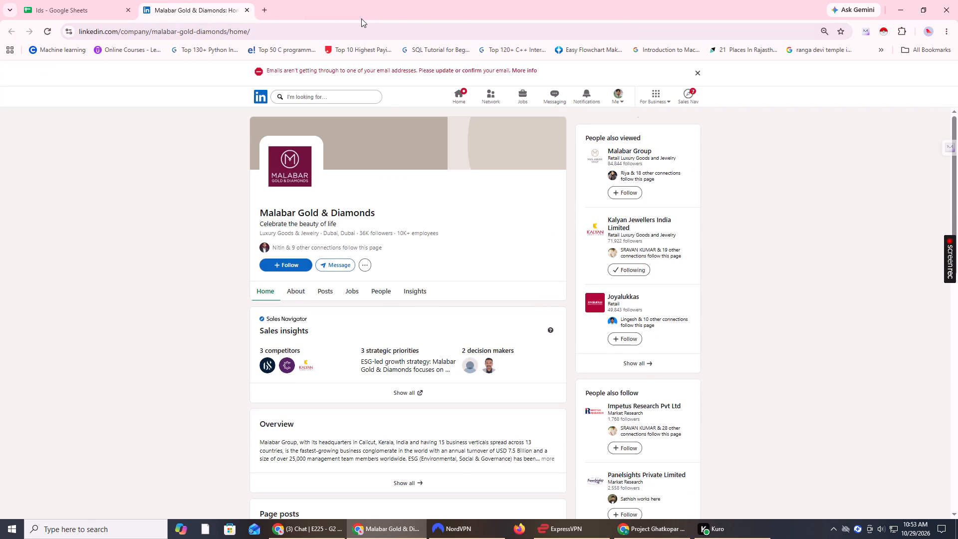
click(303, 292)
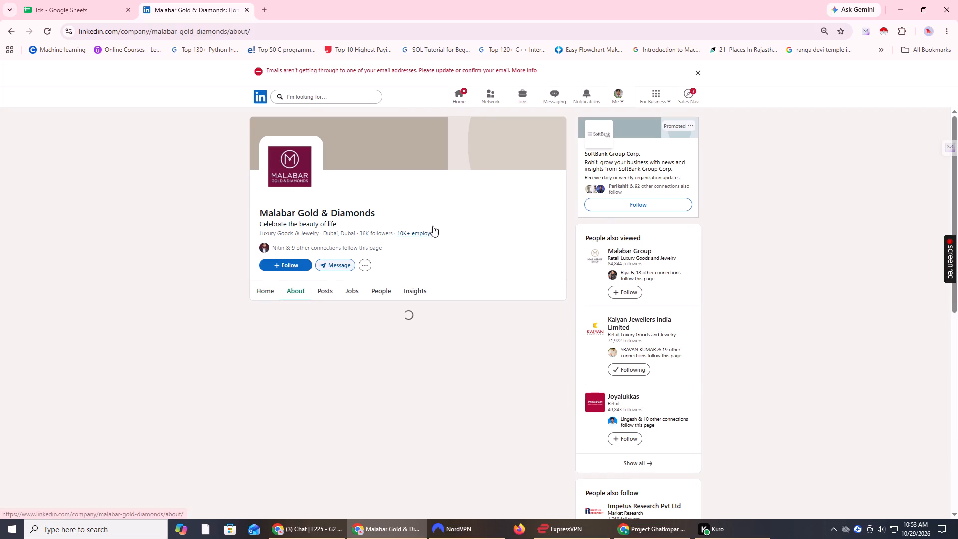
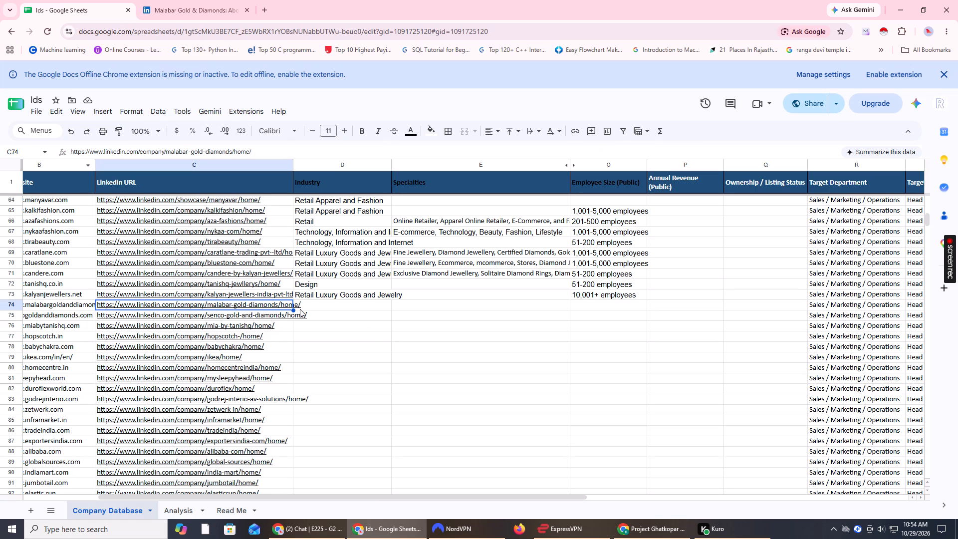
Paste the copied industry "Luxury Goods & Jewelry" into the Malabar Gold & Diamonds Industry cell in row 74.
click(309, 303)
key(ctrl+v)
click(332, 345)
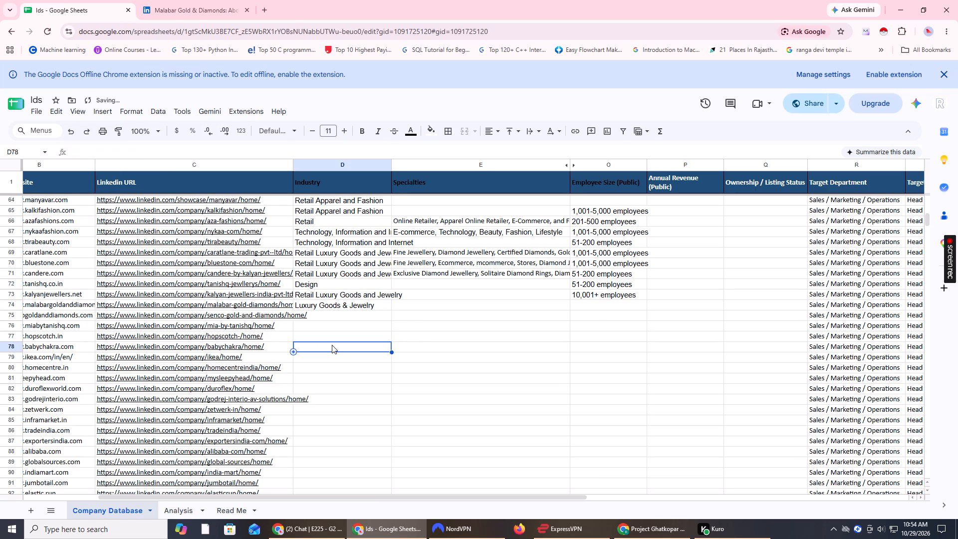
Copy the company size "10,001+ employees" from Malabar Gold & Diamonds' About page into its Employee Size cell in row 74.
click(197, 0)
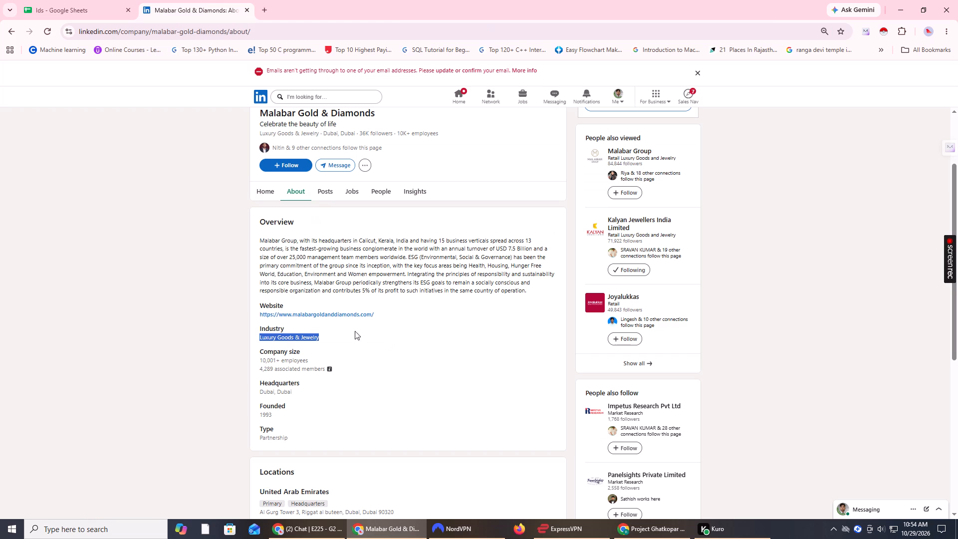
triple_click(279, 360)
key(ctrl+c)
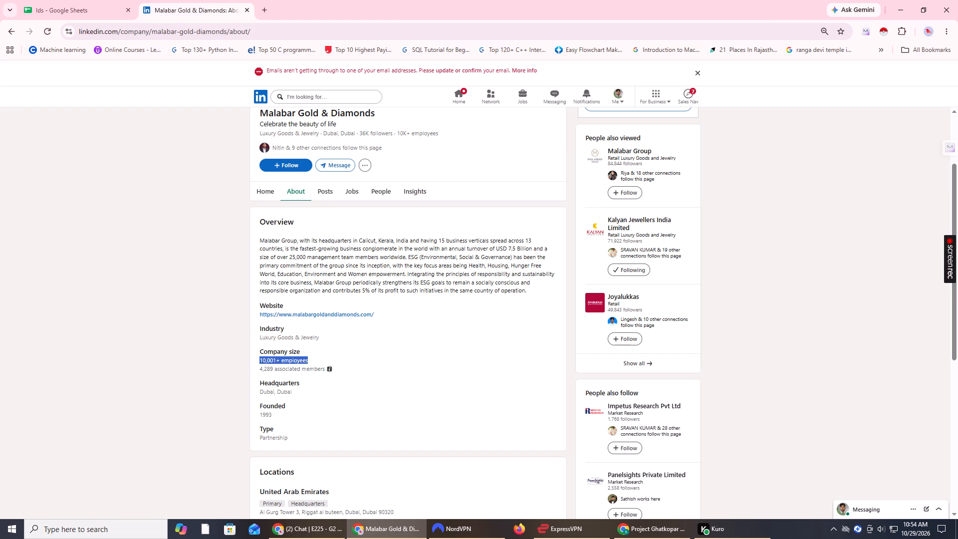
click(34, 0)
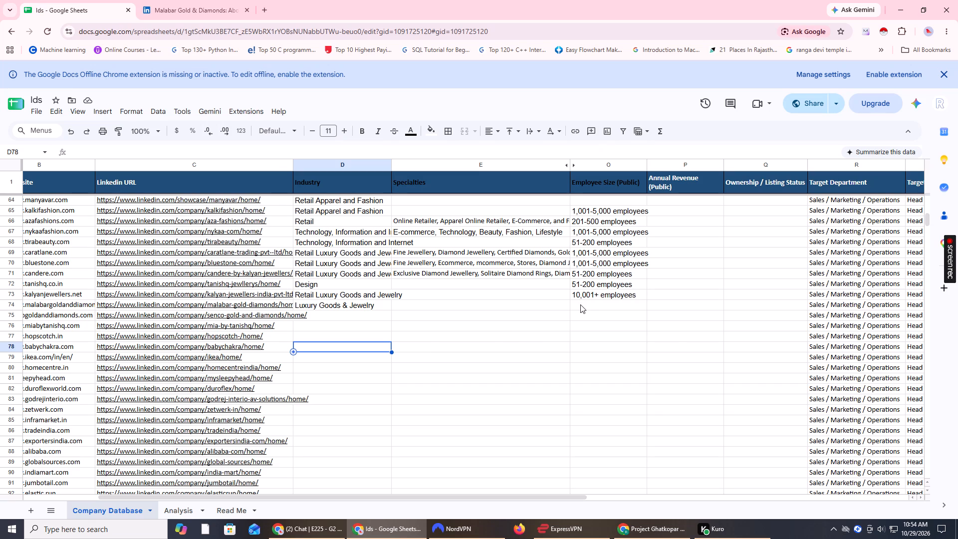
click(580, 304)
key(ctrl+v)
click(453, 320)
Open the Senco Gold and Diamonds LinkedIn About page from row 75, closing the Malabar tab, and follow the company.
scroll(396, 346, down, 1)
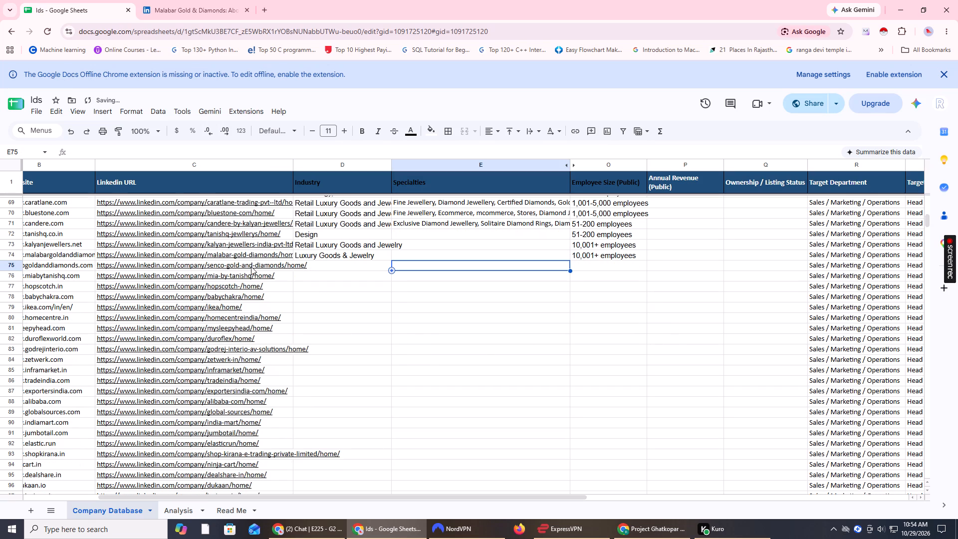
click(185, 266)
click(159, 280)
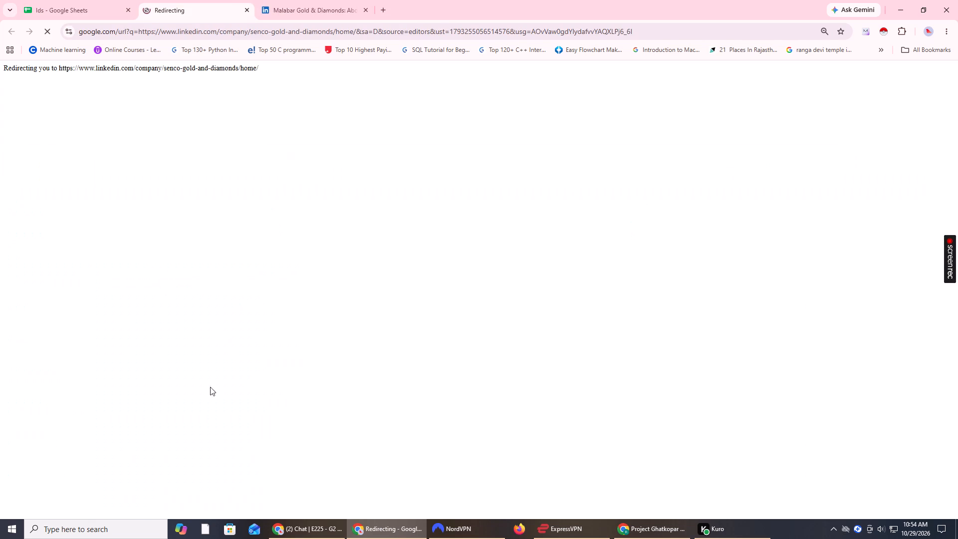
click(367, 11)
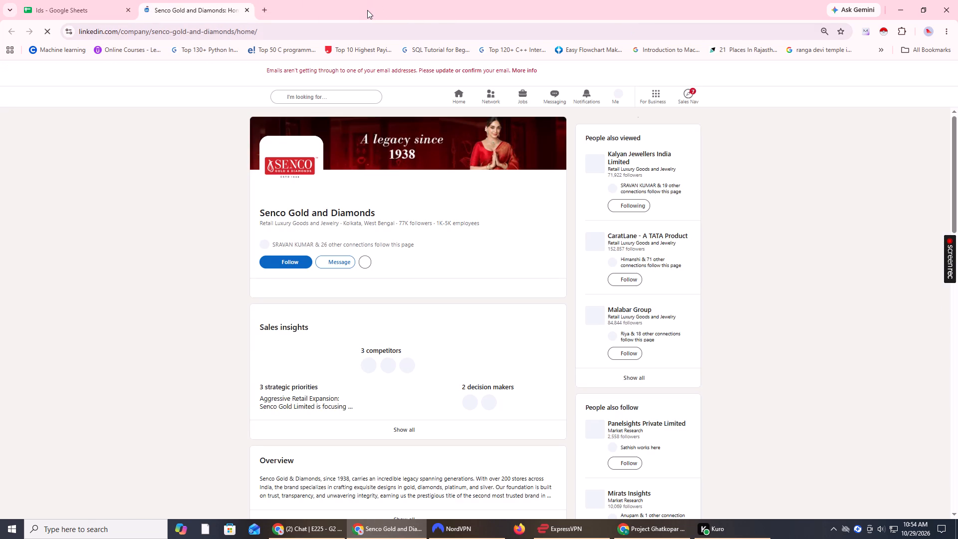
scroll(387, 334, down, 5)
scroll(385, 332, up, 2)
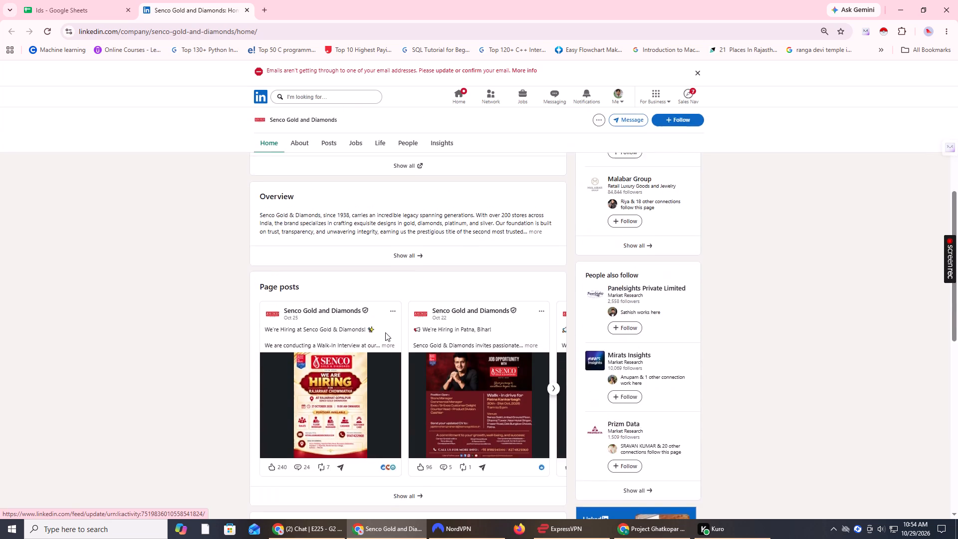
scroll(385, 332, up, 1)
click(298, 182)
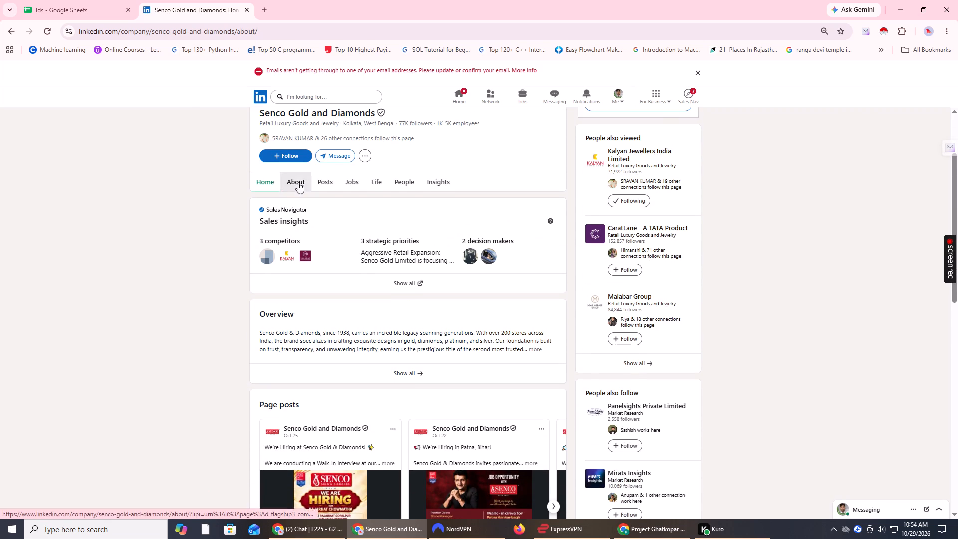
click(286, 254)
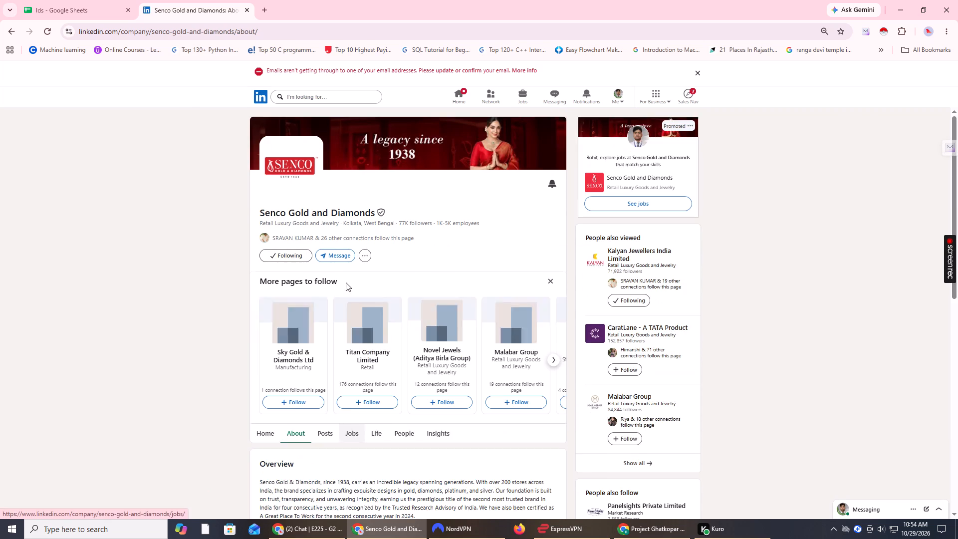
Copy the industry "Retail Luxury Goods and Jewelry" from Senco's About page into its Industry cell in row 75.
scroll(345, 282, down, 7)
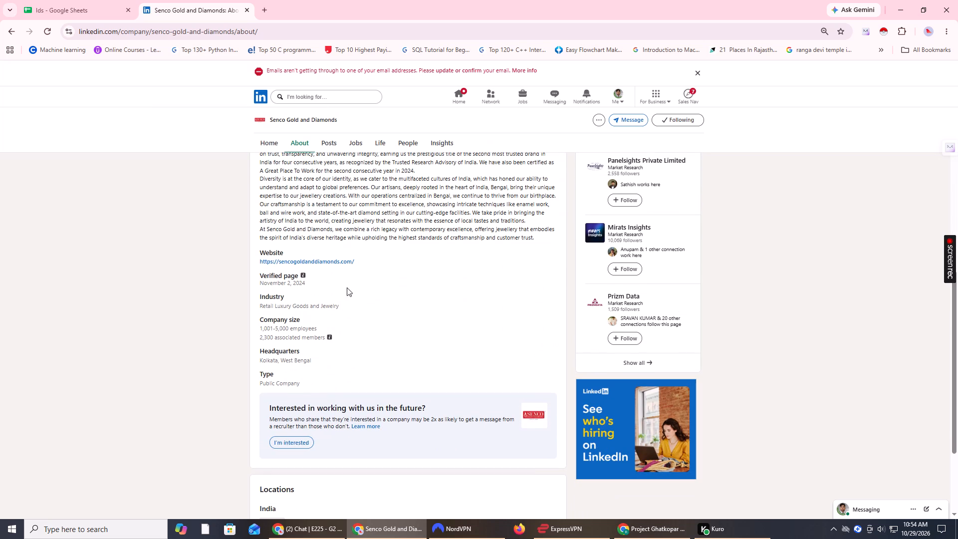
triple_click(296, 300)
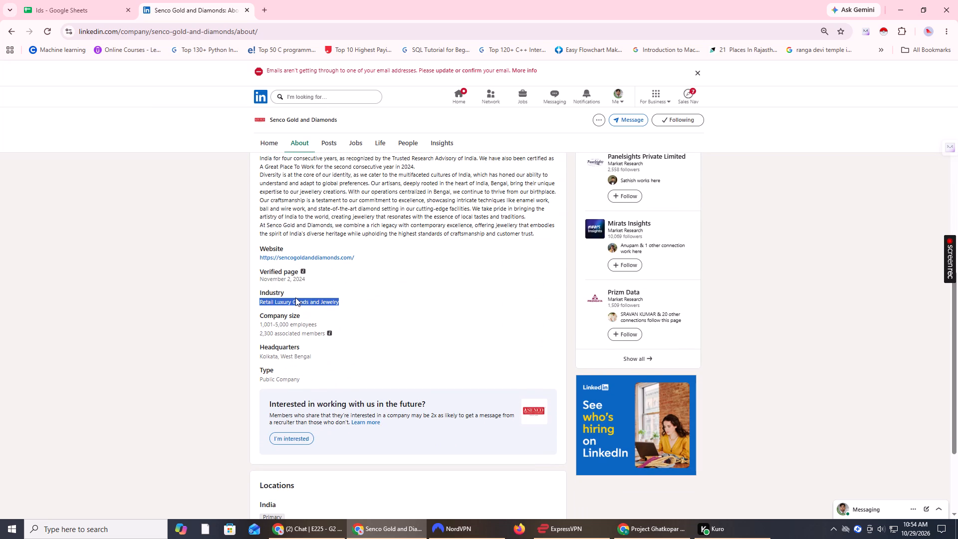
key(ctrl+c)
click(52, 0)
click(319, 265)
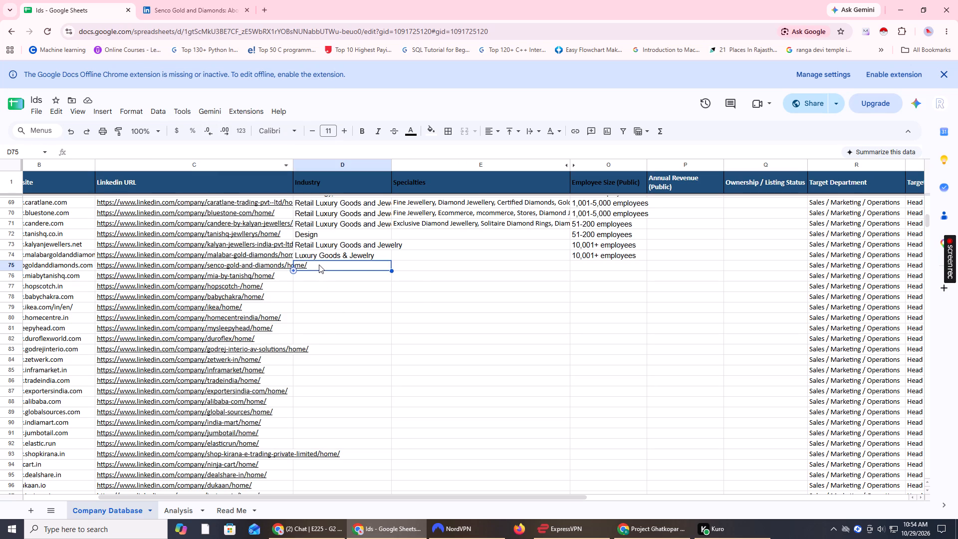
key(ctrl+v)
Copy the company size "1,001-5,000 employees" from Senco's About page into its Employee Size cell in row 75 and check the page for specialties.
click(211, 0)
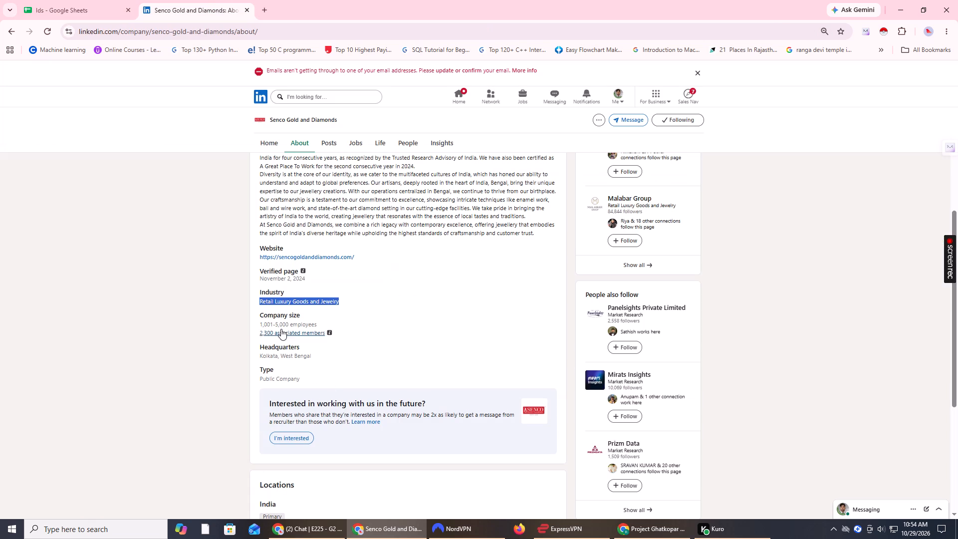
double_click(279, 323)
ctrl+triple_click(279, 323)
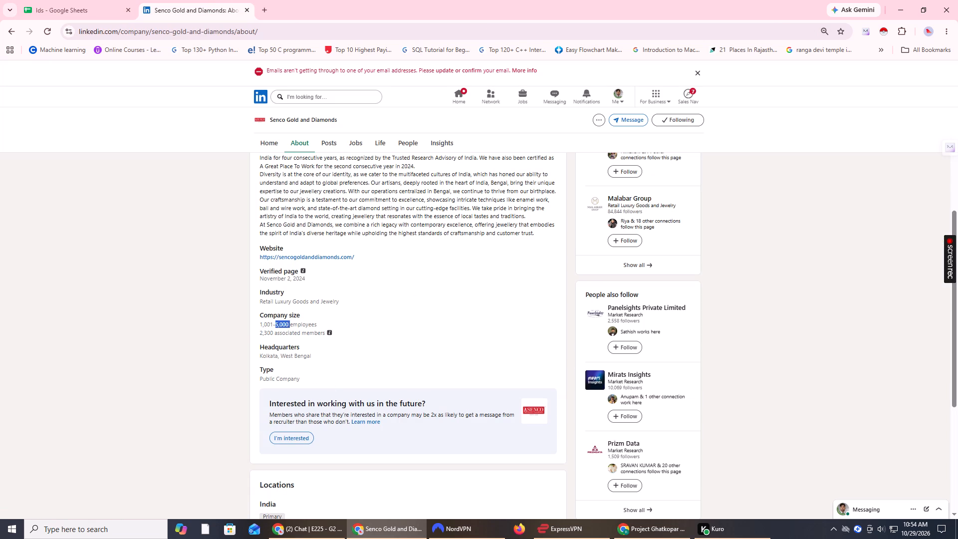
key(ctrl+c)
click(123, 0)
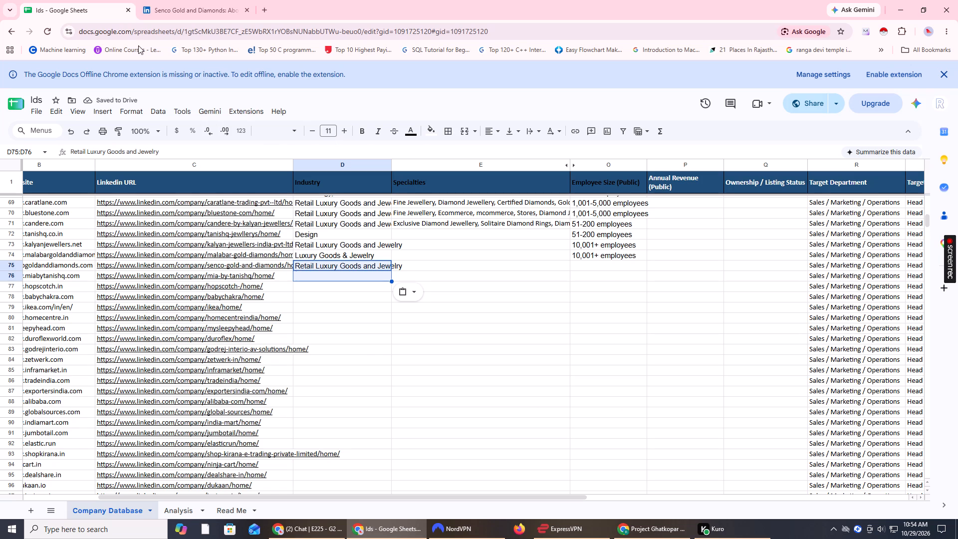
click(579, 263)
key(ctrl+v)
click(483, 288)
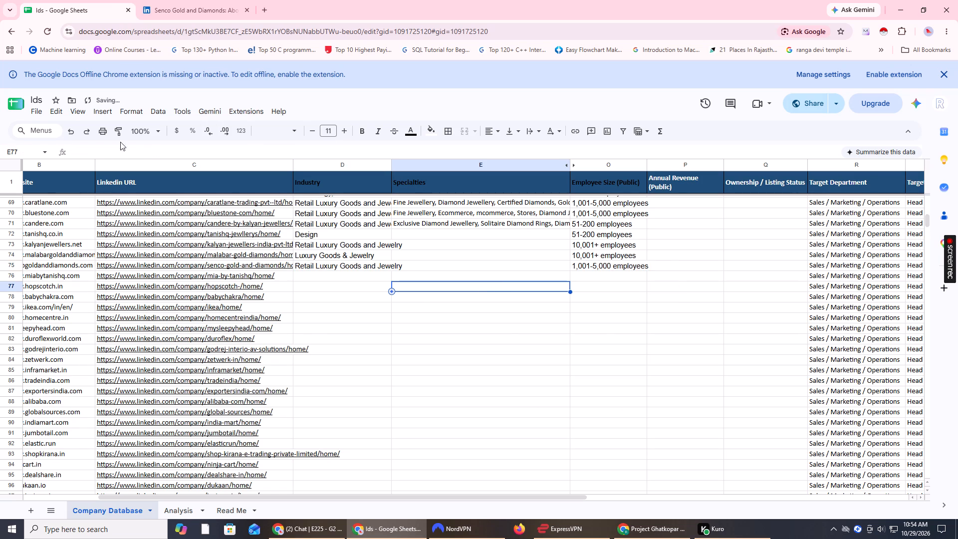
click(173, 0)
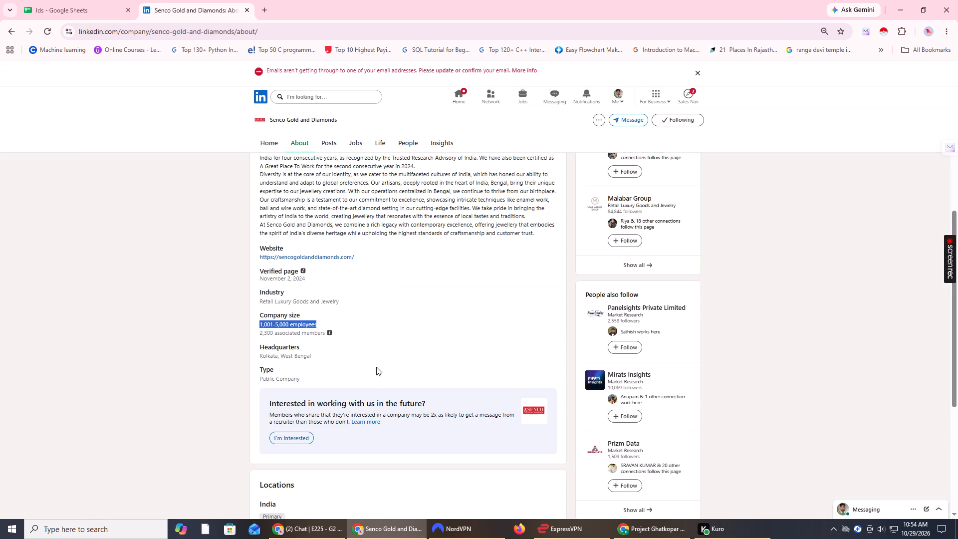
scroll(387, 371, down, 3)
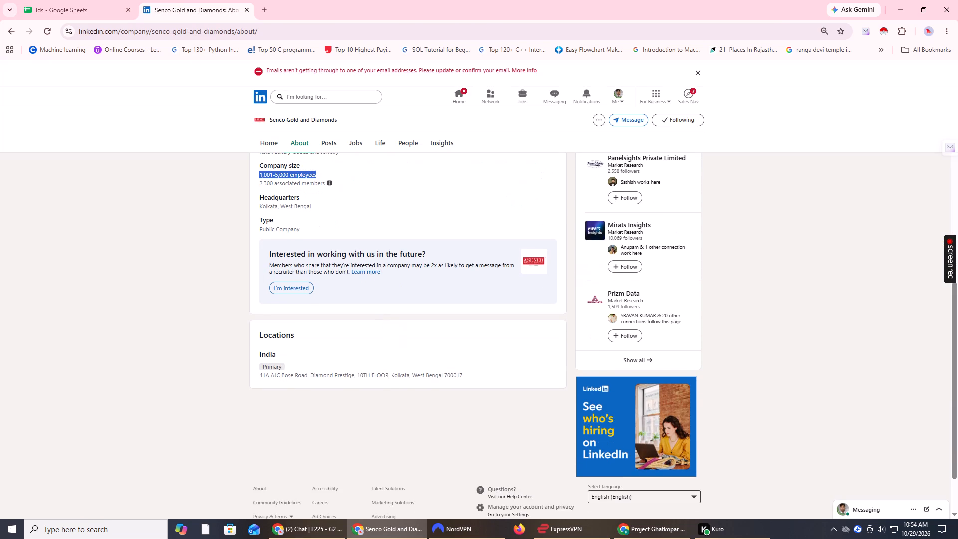
Open the Mia by Tanishq LinkedIn About page from row 76, closing the Senco tab, and follow the company.
click(103, 0)
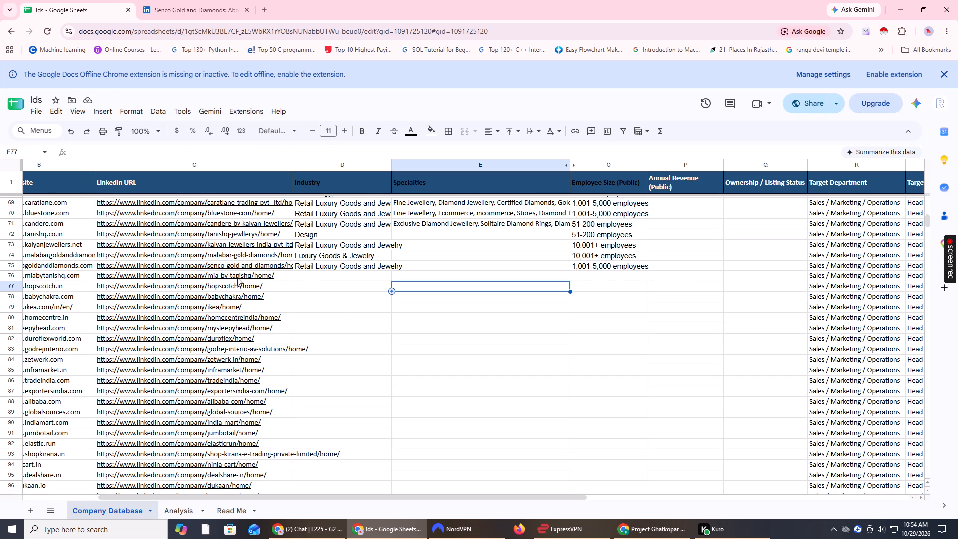
click(237, 277)
click(175, 293)
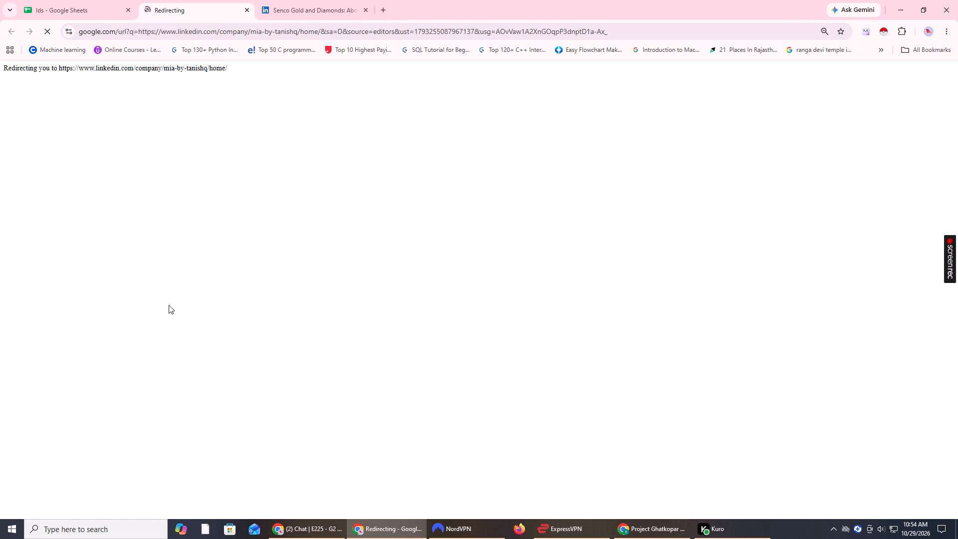
click(366, 10)
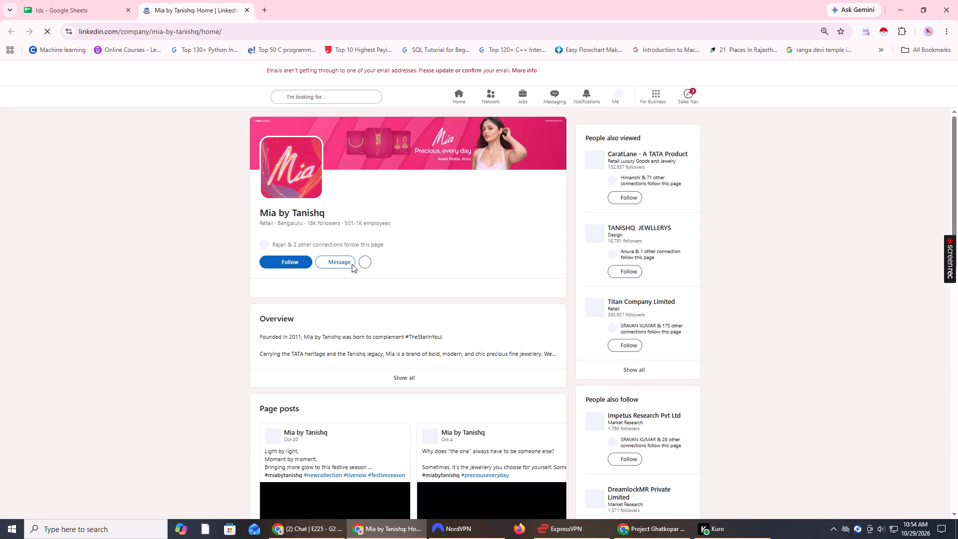
click(290, 265)
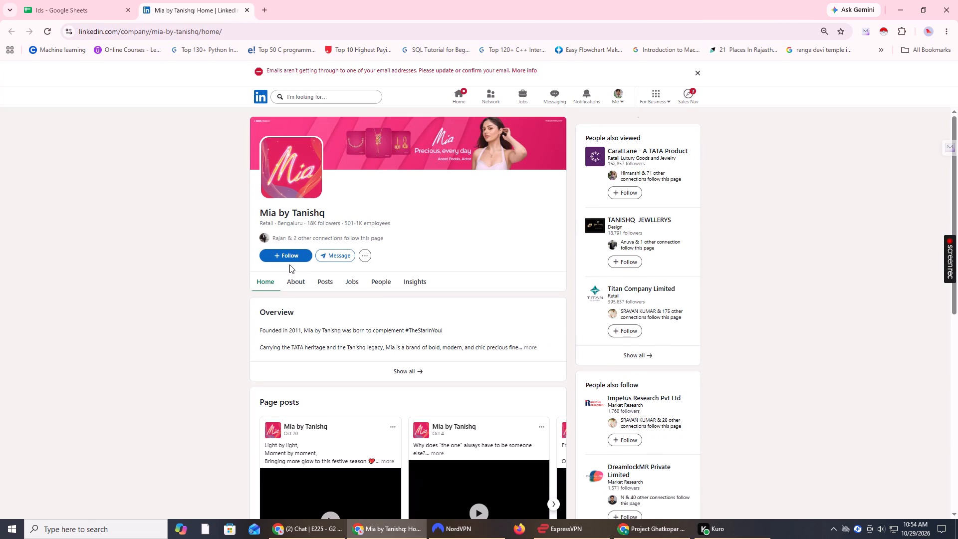
click(291, 256)
click(296, 282)
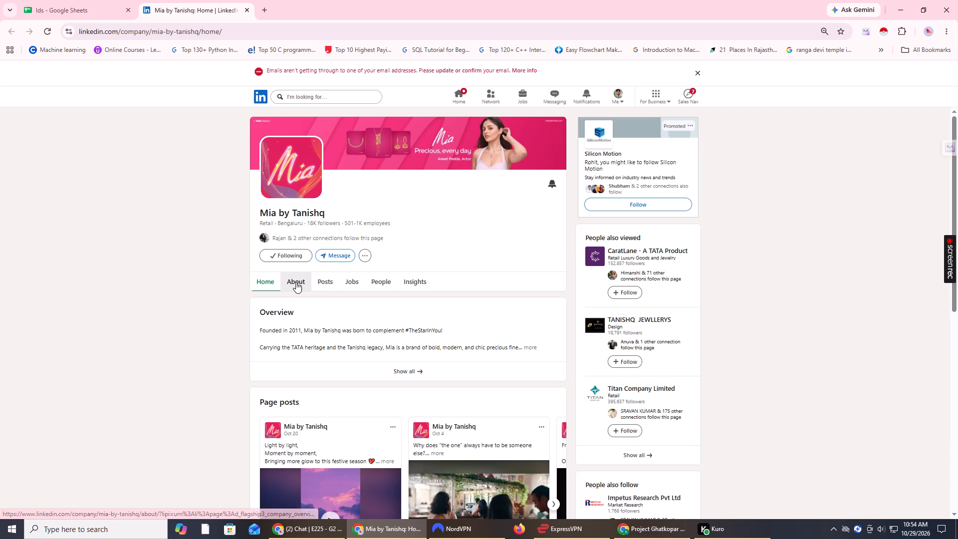
Copy the industry "Retail" from Mia by Tanishq's About page into its Industry cell in row 76.
scroll(470, 308, down, 2)
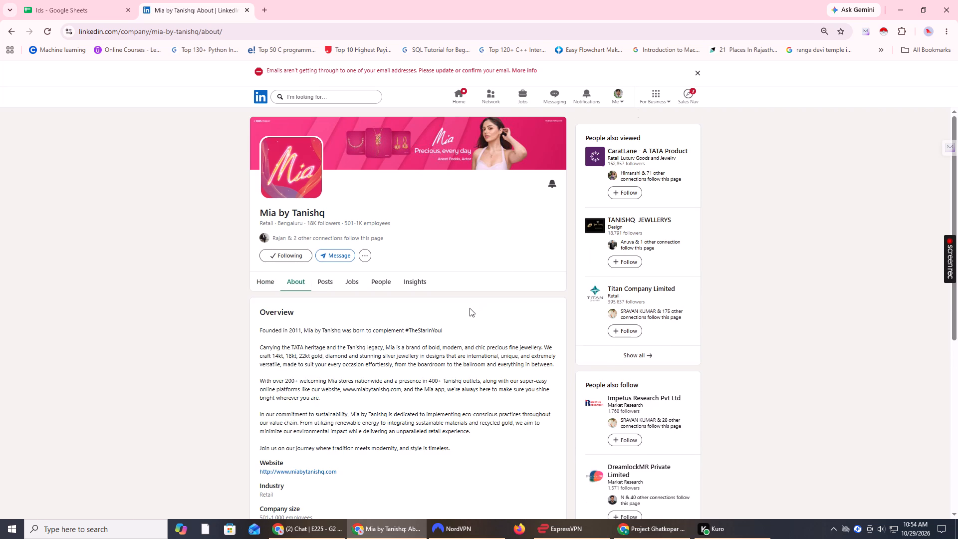
scroll(470, 308, down, 3)
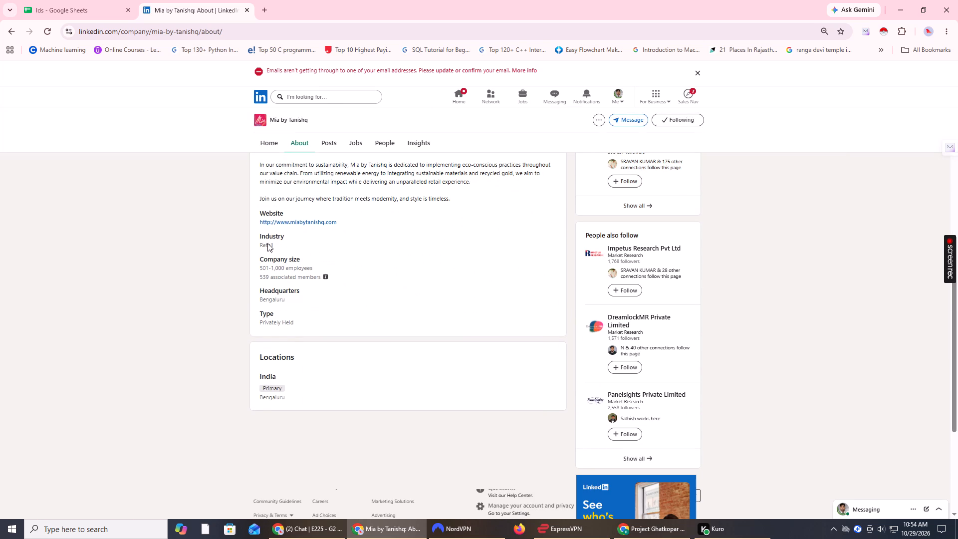
click(267, 243)
ctrl+double_click(267, 243)
key(ctrl+c)
click(98, 0)
click(324, 276)
key(ctrl+v)
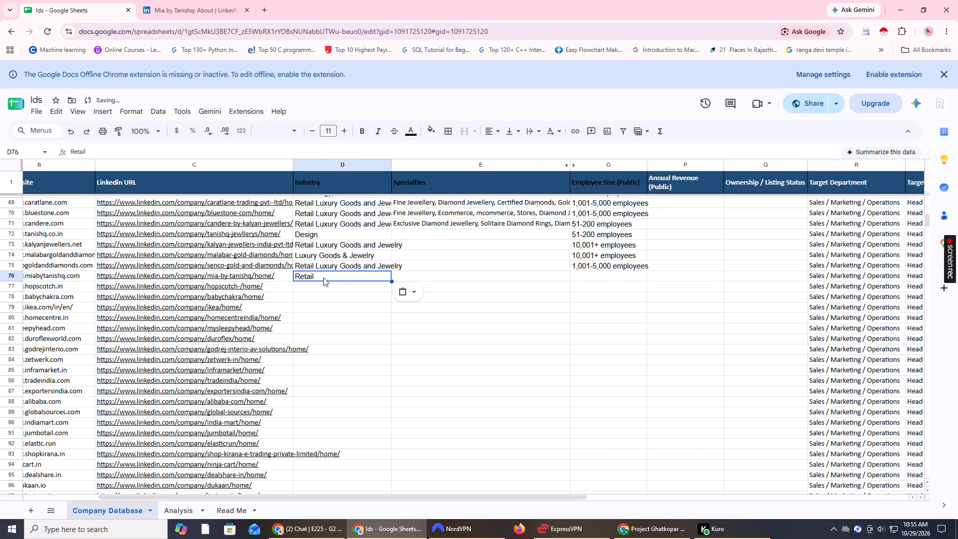
Copy the company size "501-1,000 employees" from Mia by Tanishq's About page into its Employee Size cell in row 76.
click(190, 0)
triple_click(278, 267)
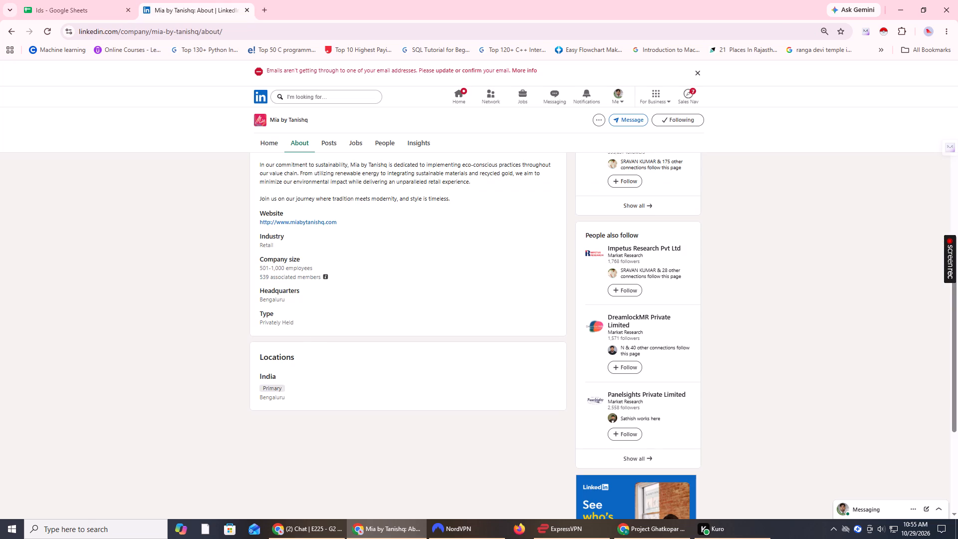
key(ctrl+c)
click(69, 0)
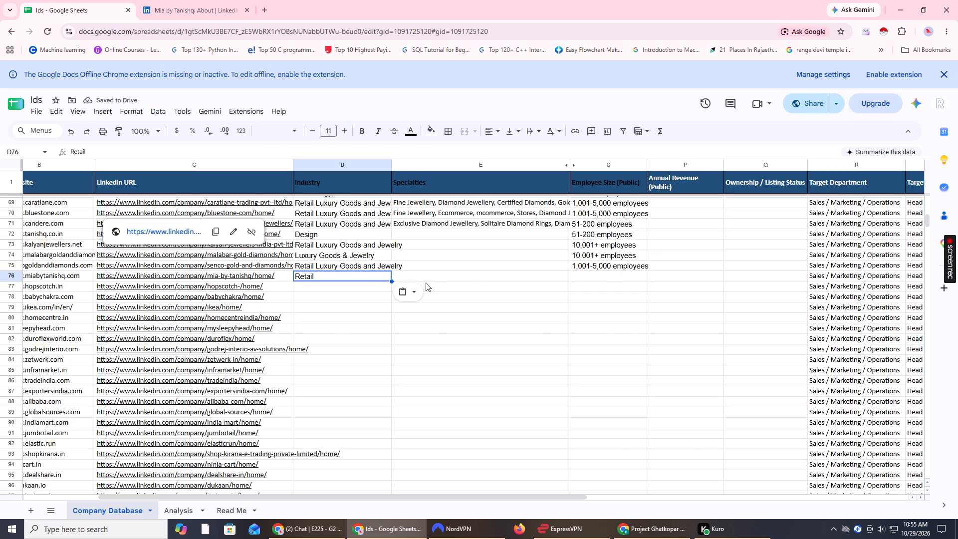
click(588, 273)
key(ctrl+v)
Open the Hopscotch LinkedIn About page from row 77, closing the Mia by Tanishq tab, and follow the company.
click(223, 287)
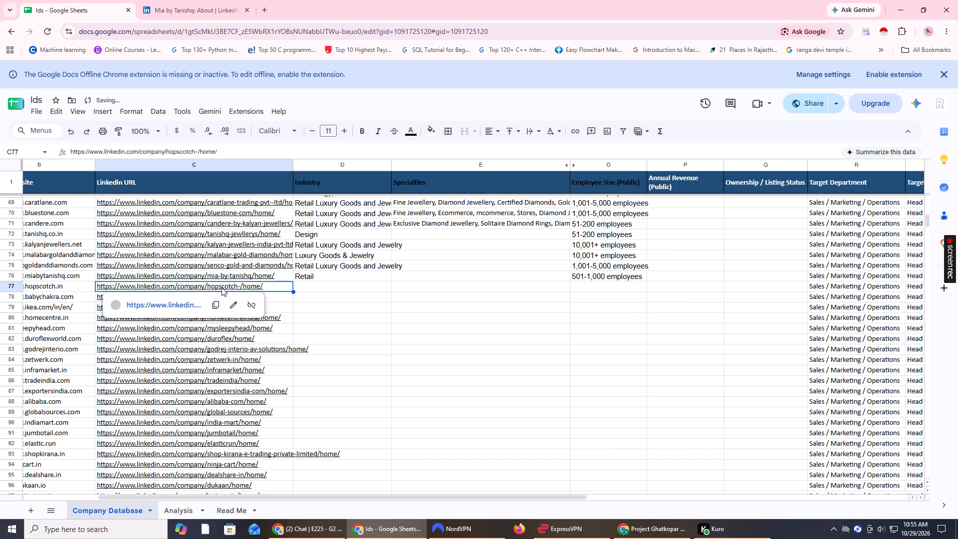
click(160, 307)
click(367, 9)
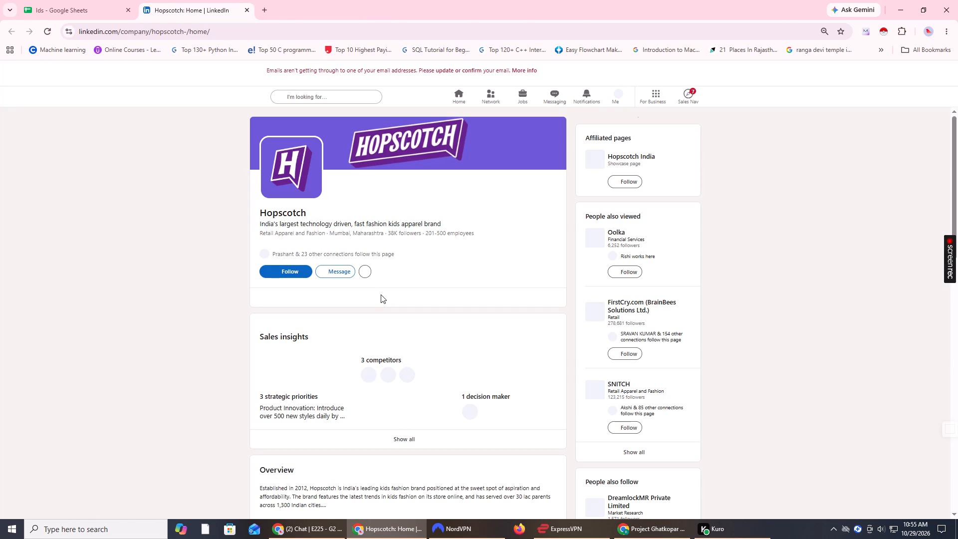
click(290, 267)
click(292, 290)
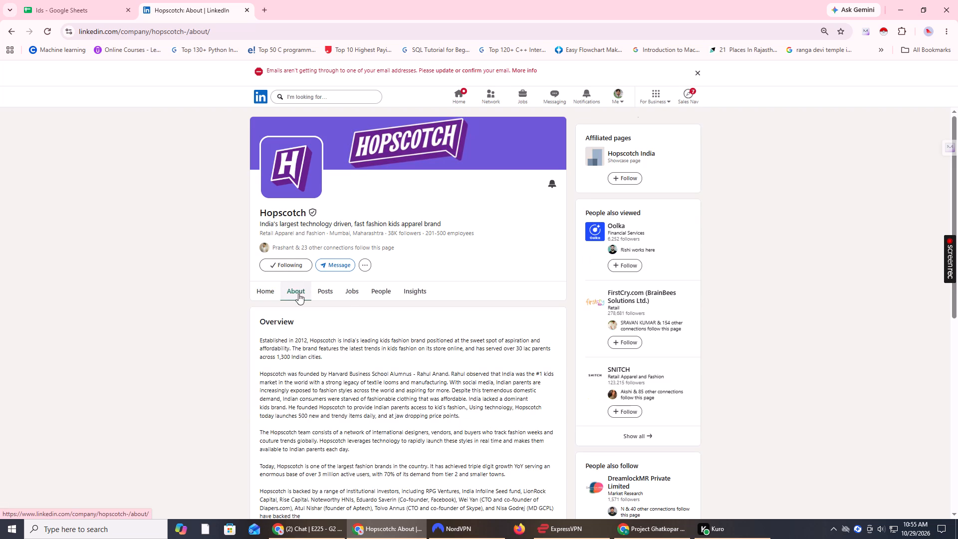
Copy the industry "Retail Apparel and Fashion" from Hopscotch's About page into its Industry cell in row 77.
scroll(305, 330, down, 5)
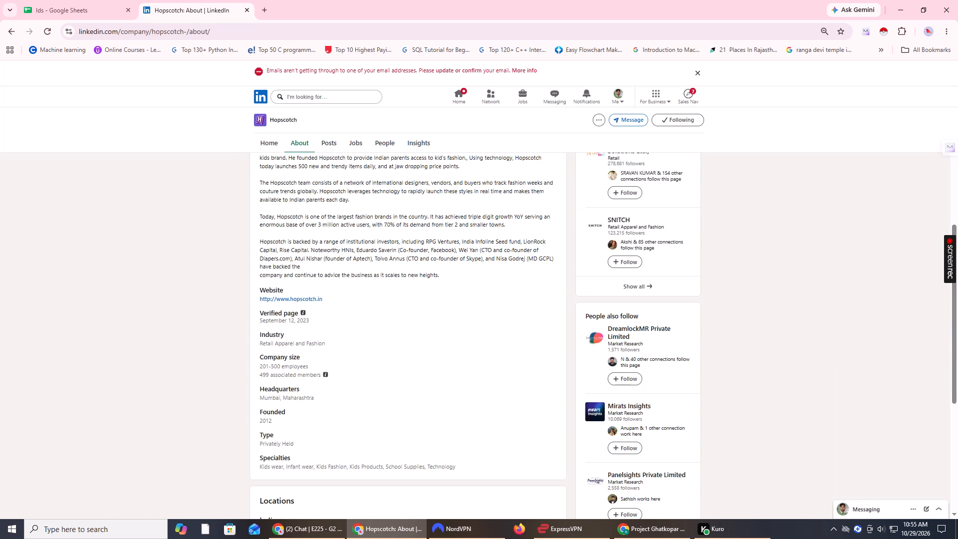
triple_click(278, 342)
key(ctrl+c)
click(62, 0)
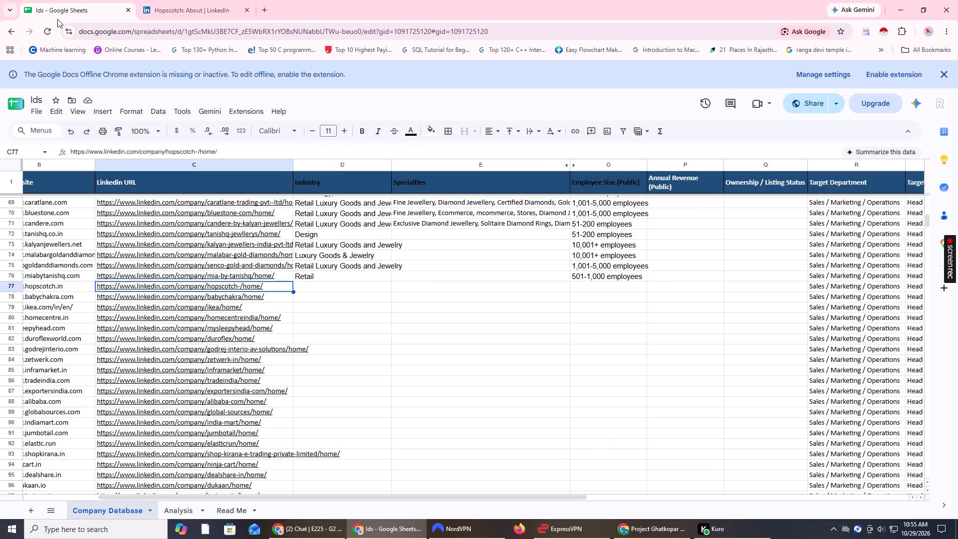
click(319, 291)
key(ctrl+v)
Copy the company size "201-500 employees" from Hopscotch's About page into its Employee Size cell in row 77.
click(216, 0)
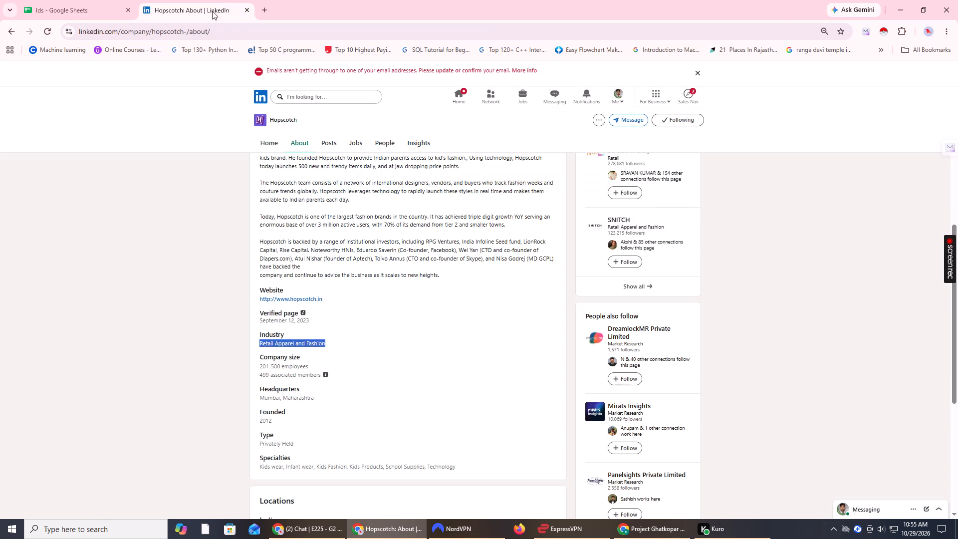
triple_click(262, 365)
key(ctrl+c)
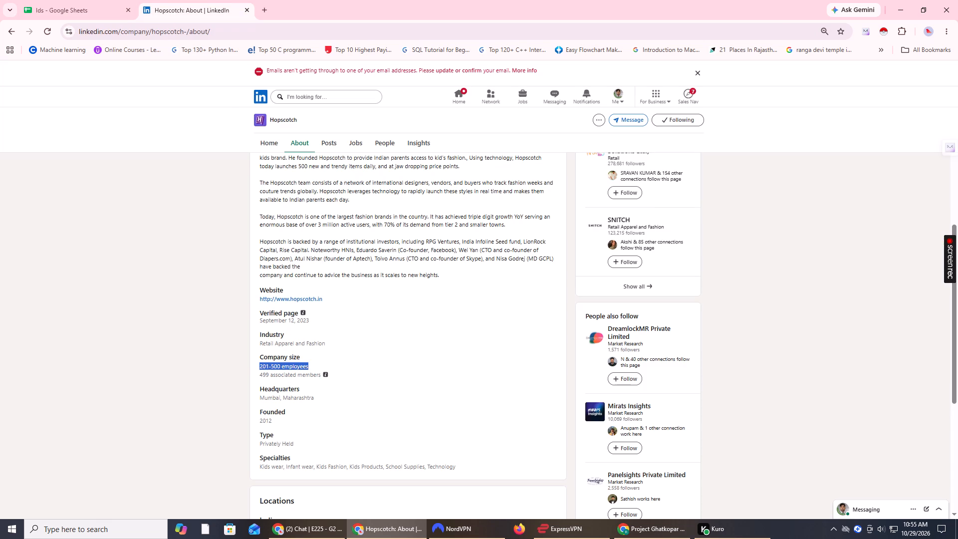
click(67, 0)
click(600, 291)
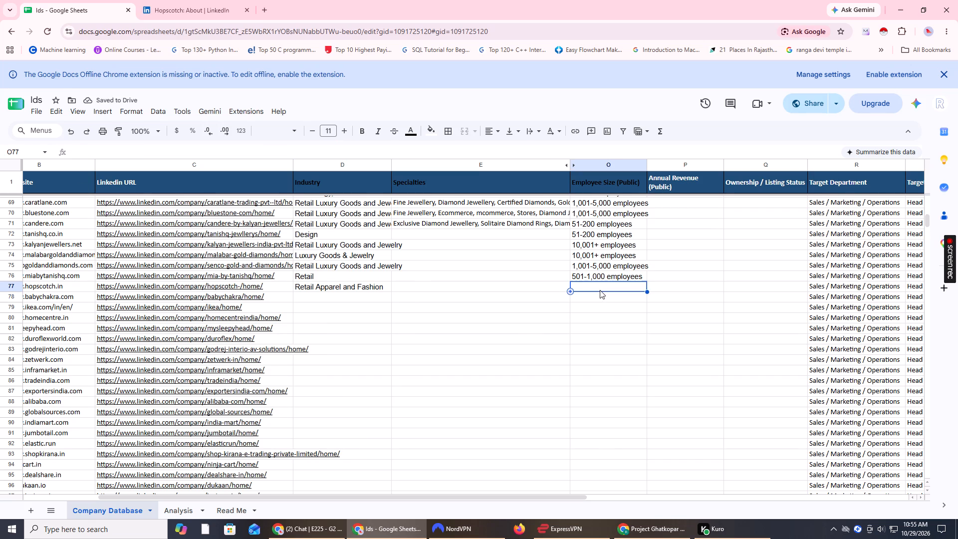
key(ctrl+v)
Copy Hopscotch's specialties from its About page, strip the formatting in a new browser tab, and paste them into the Specialties cell in row 77.
click(198, 0)
triple_click(320, 466)
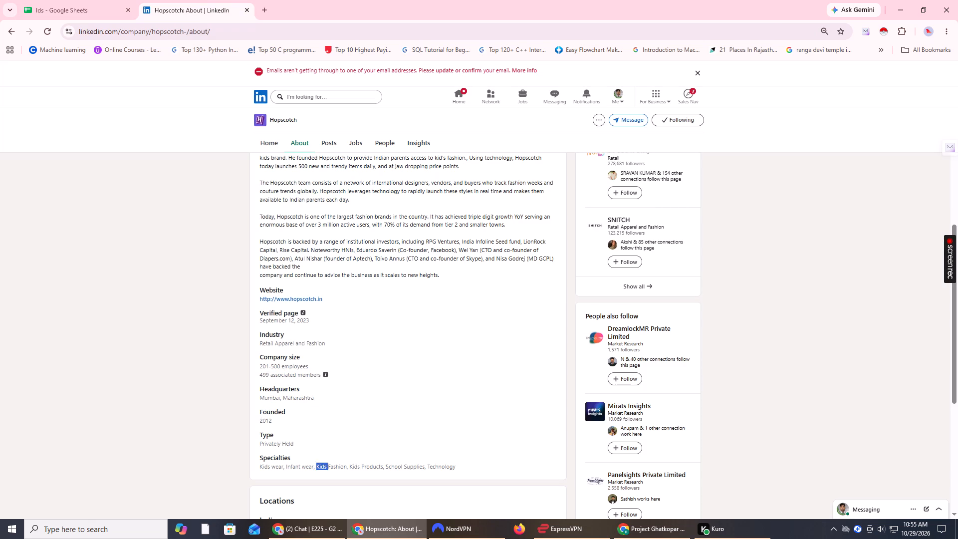
key(ctrl+c)
click(76, 0)
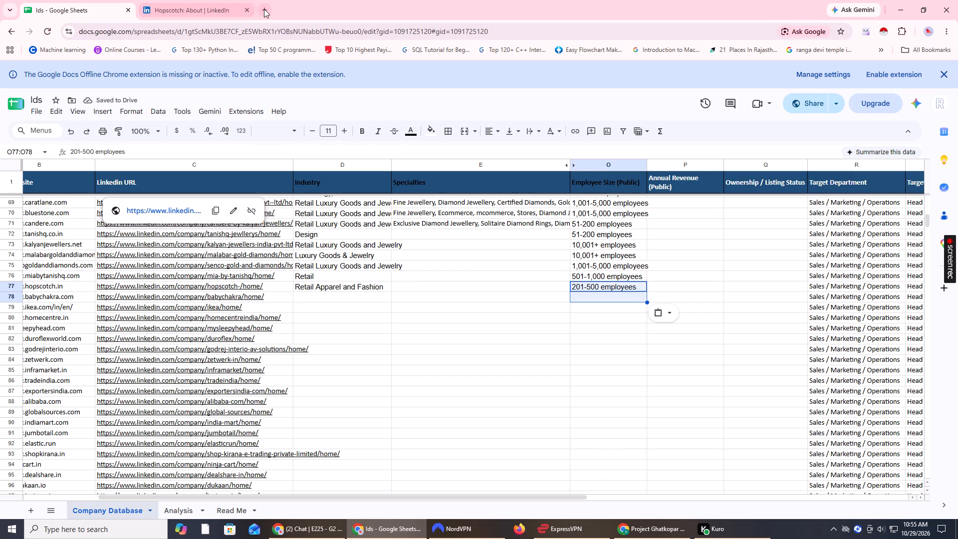
click(264, 9)
key(ctrl+v)
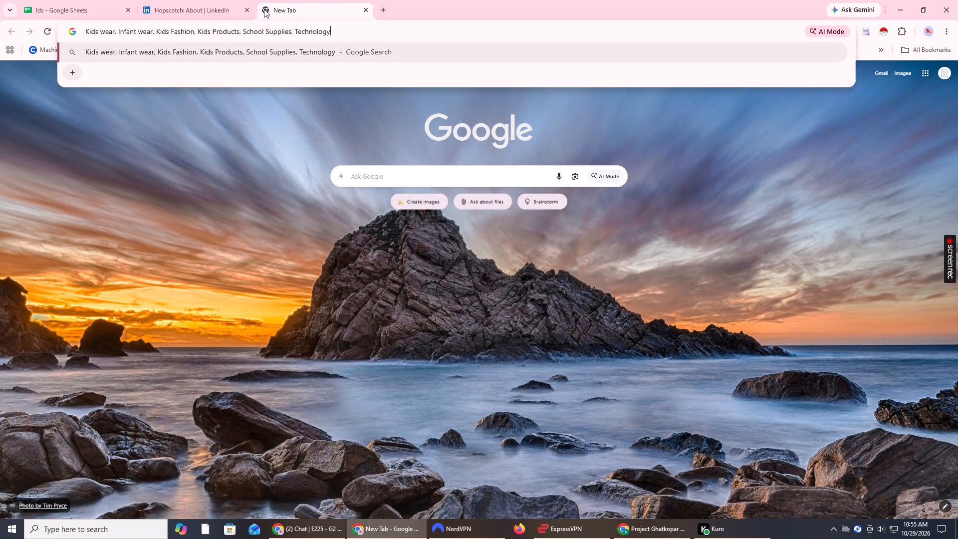
key(ctrl+a)
key(ctrl+x)
click(94, 0)
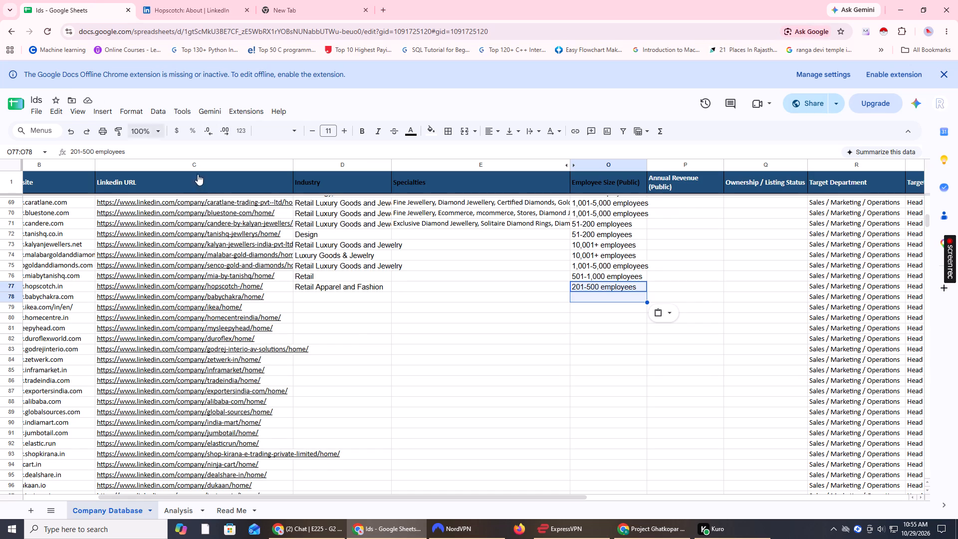
click(412, 289)
key(ctrl+v)
click(384, 308)
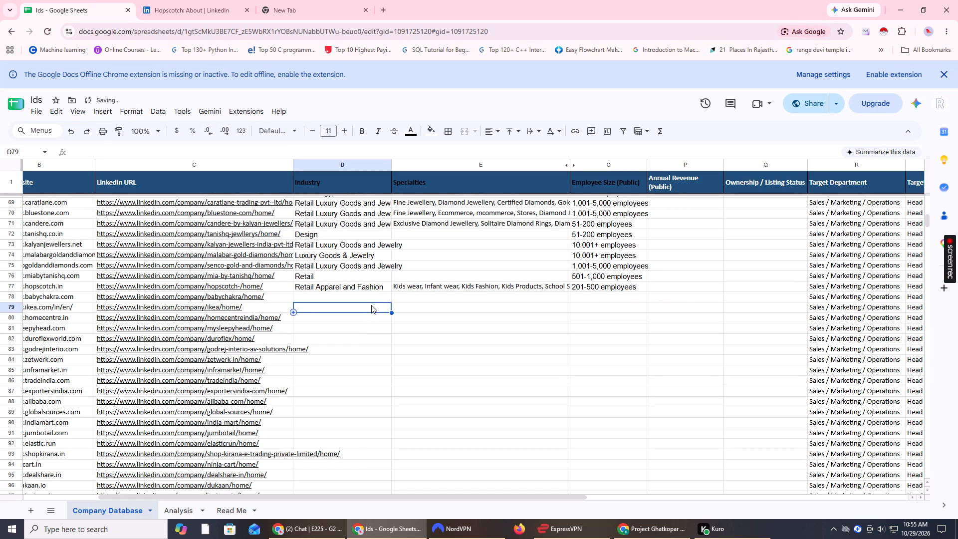
Open the BabyChakra LinkedIn About page from row 78, closing the Hopscotch and blank tabs.
click(245, 296)
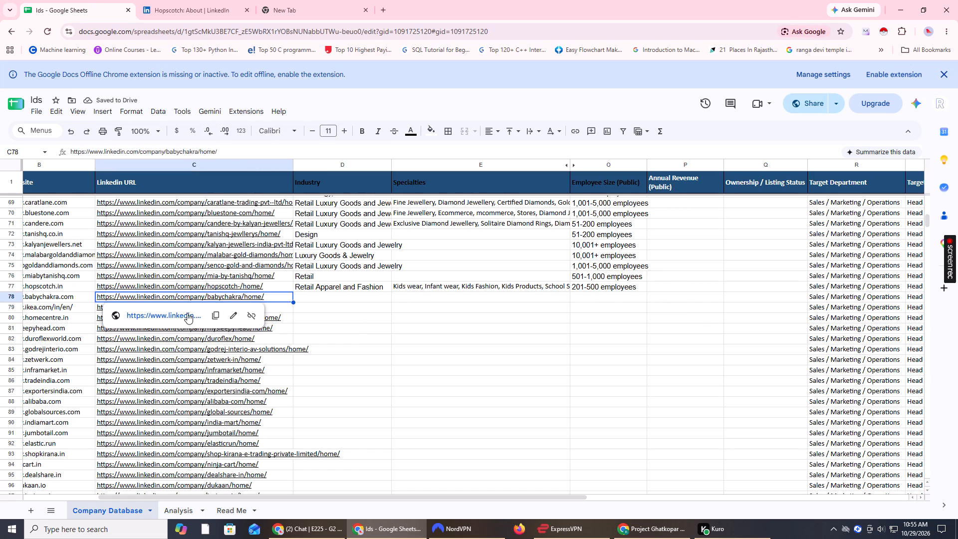
click(187, 313)
click(364, 11)
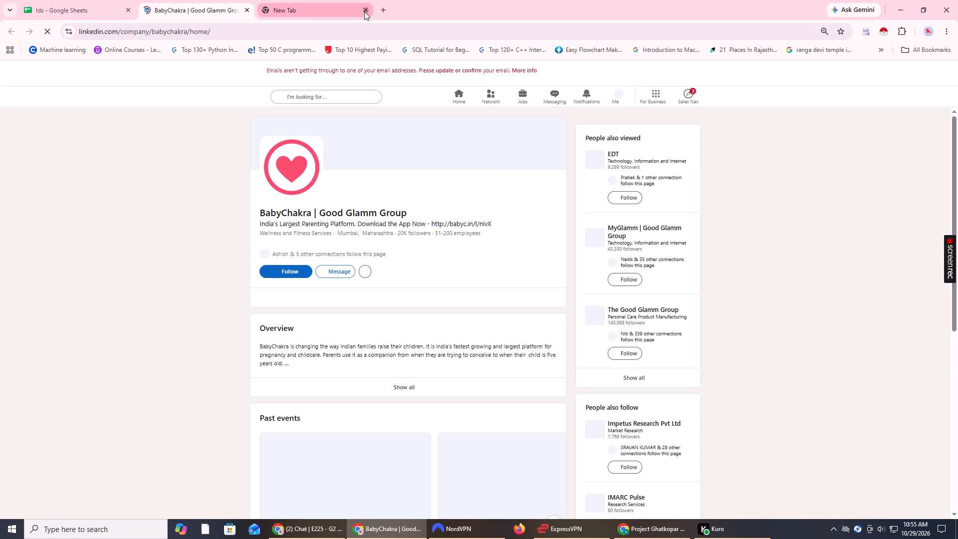
click(364, 11)
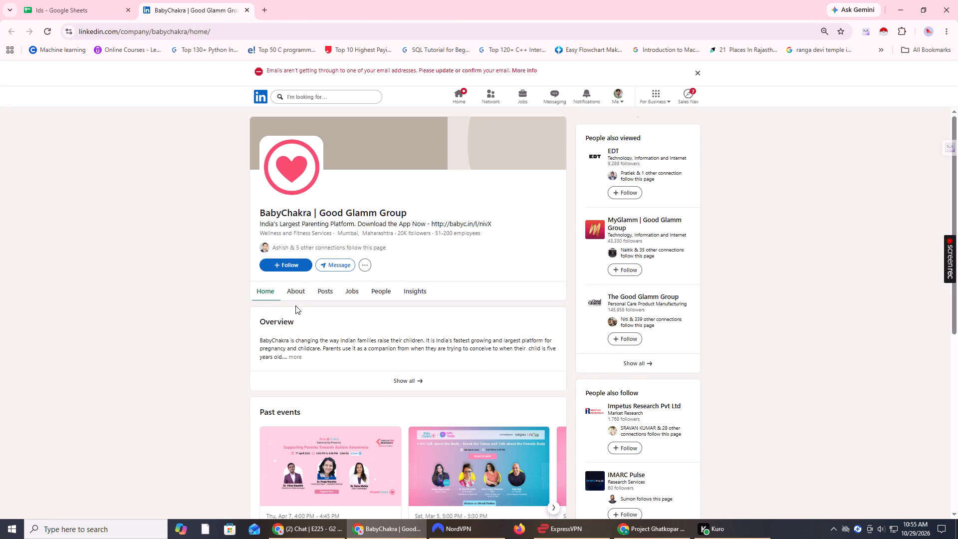
click(297, 296)
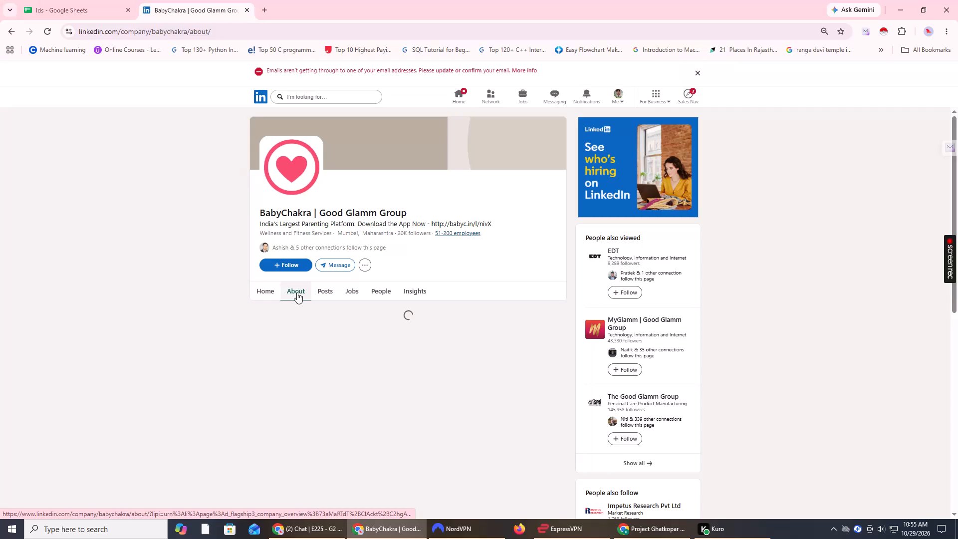
Copy the industry "Wellness and Fitness Services" from BabyChakra's About page and select its Industry cell in row 78.
scroll(333, 331, down, 5)
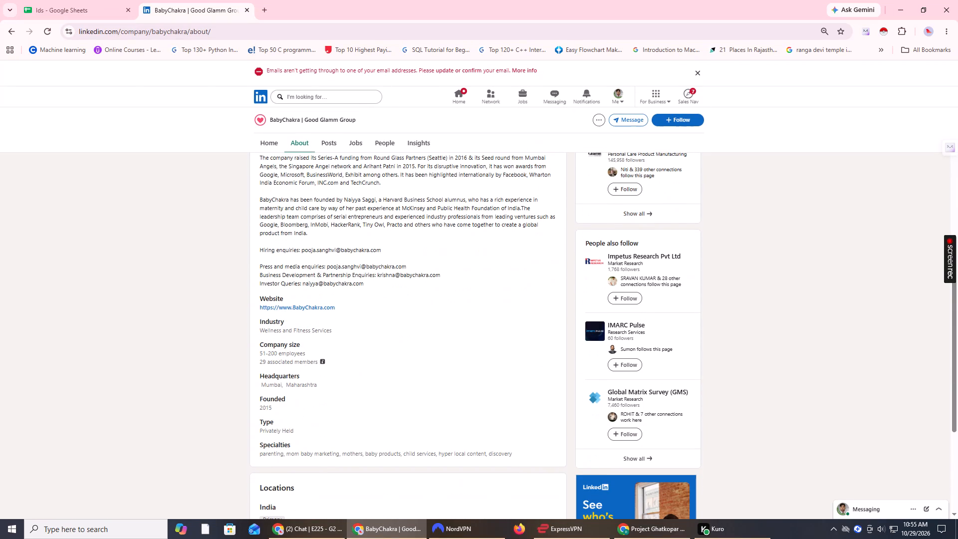
triple_click(284, 332)
right_click(284, 332)
click(331, 344)
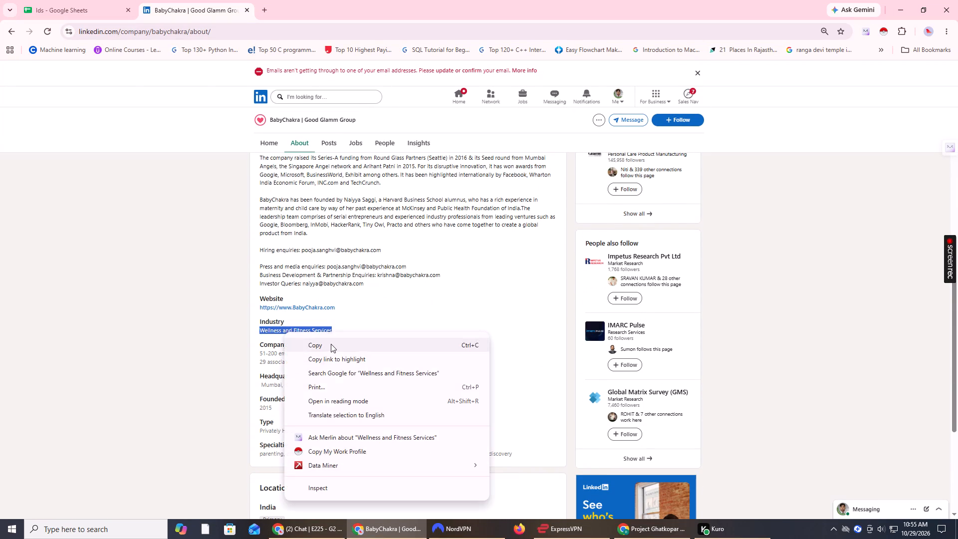
click(105, 0)
click(315, 298)
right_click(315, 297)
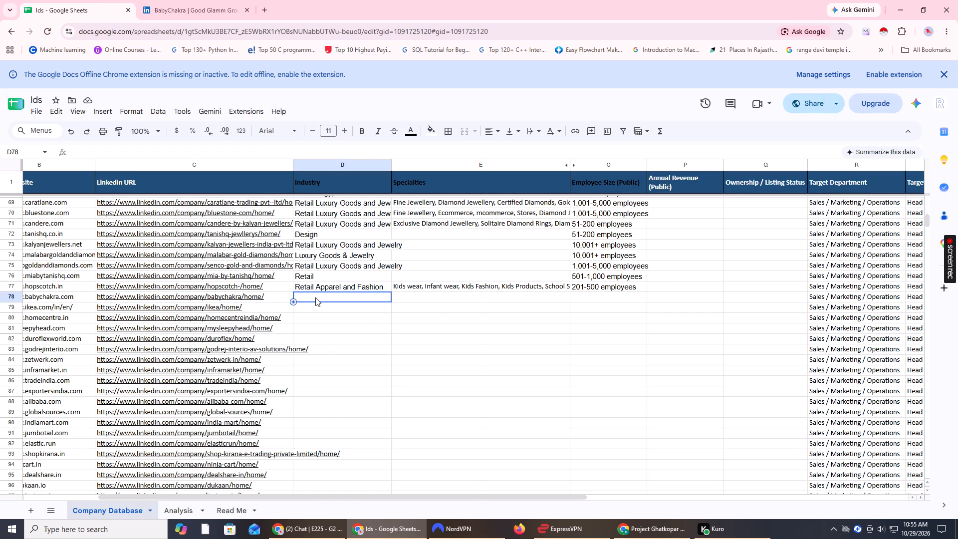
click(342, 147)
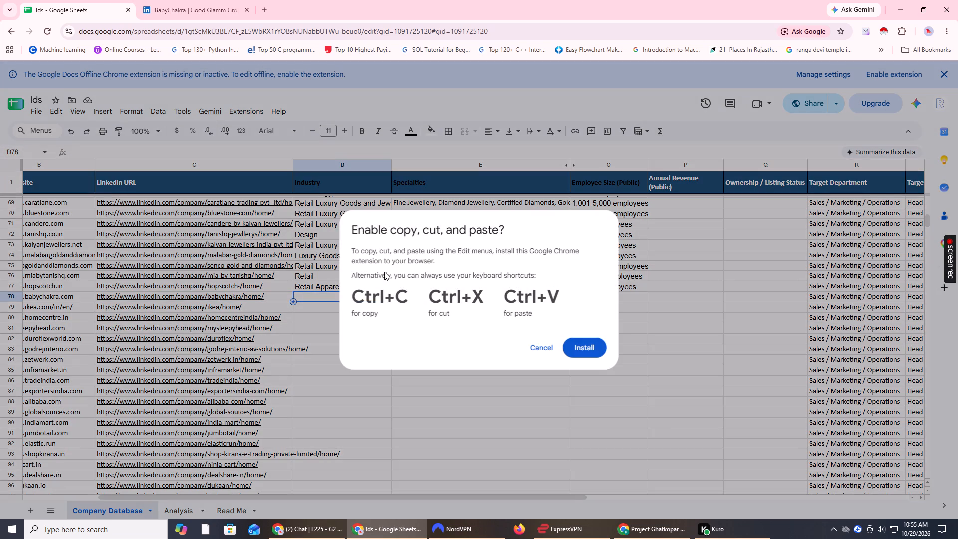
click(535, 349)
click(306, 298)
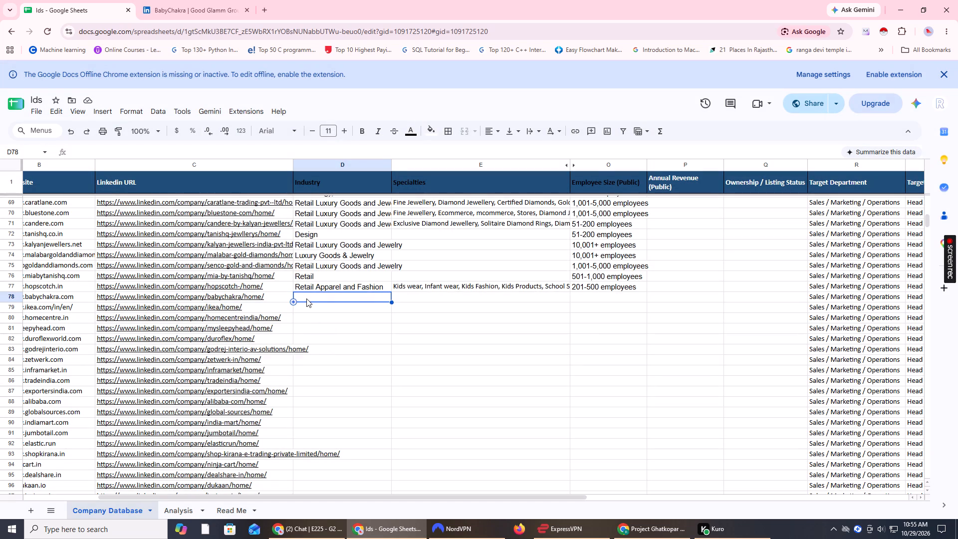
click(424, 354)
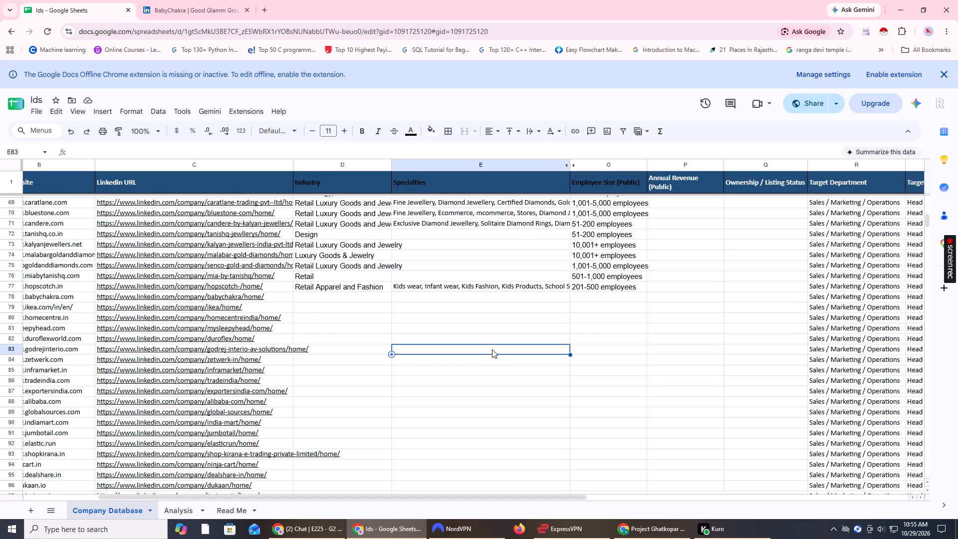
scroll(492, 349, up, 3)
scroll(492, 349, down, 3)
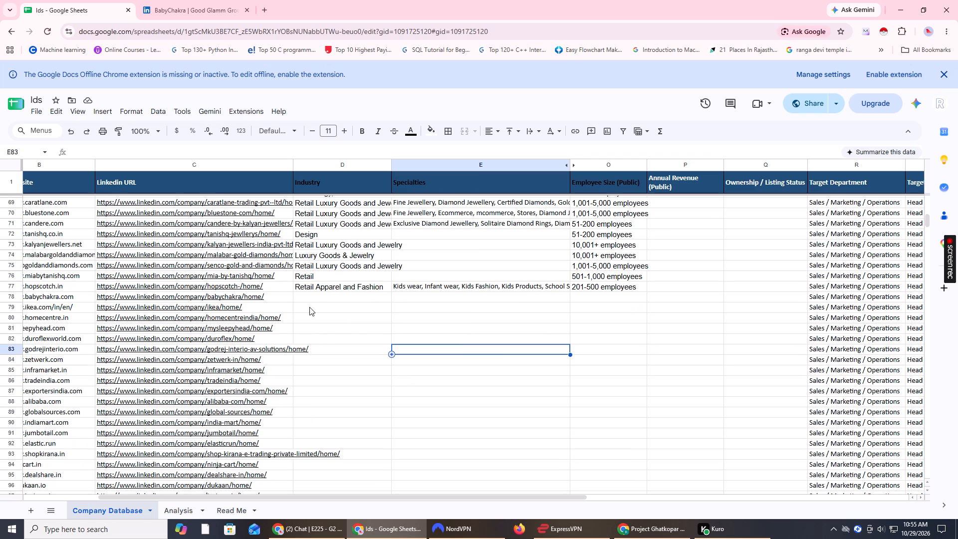
Paste the copied industry "Wellness and Fitness Services" into BabyChakra's Industry cell in row 78.
click(307, 300)
key(ctrl+v)
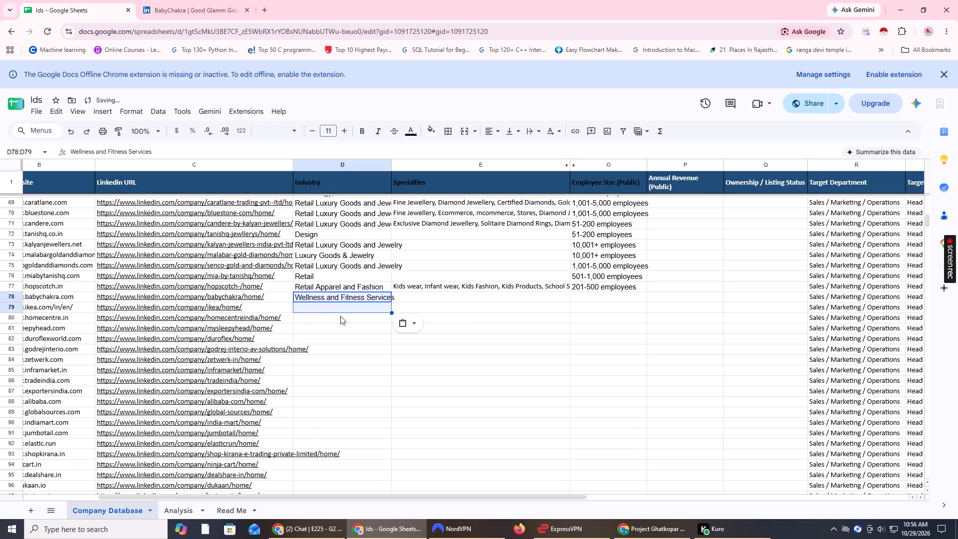
click(292, 350)
Copy the company size "51-200 employees" from BabyChakra's About page into its Employee Size cell in row 78.
click(198, 0)
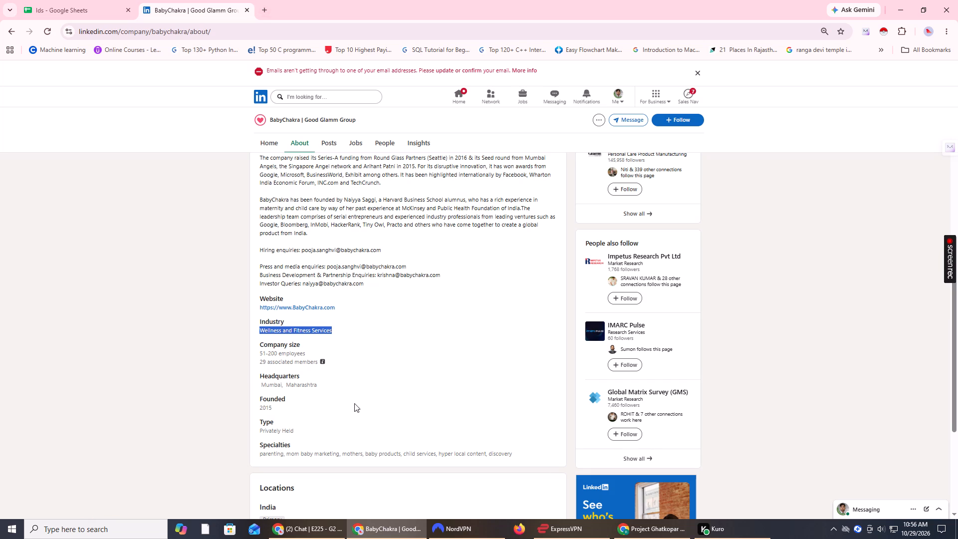
triple_click(283, 352)
key(ctrl+c)
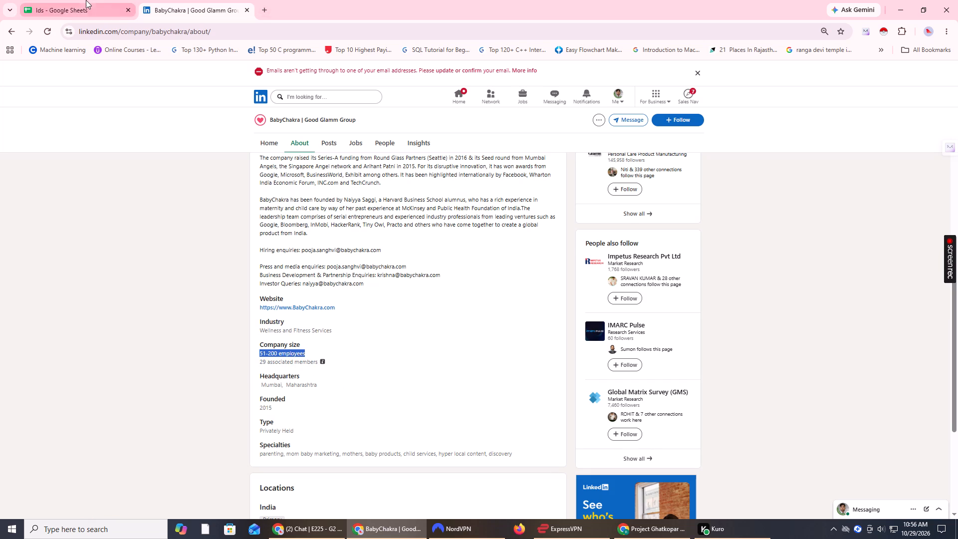
click(86, 0)
click(604, 299)
key(ctrl+v)
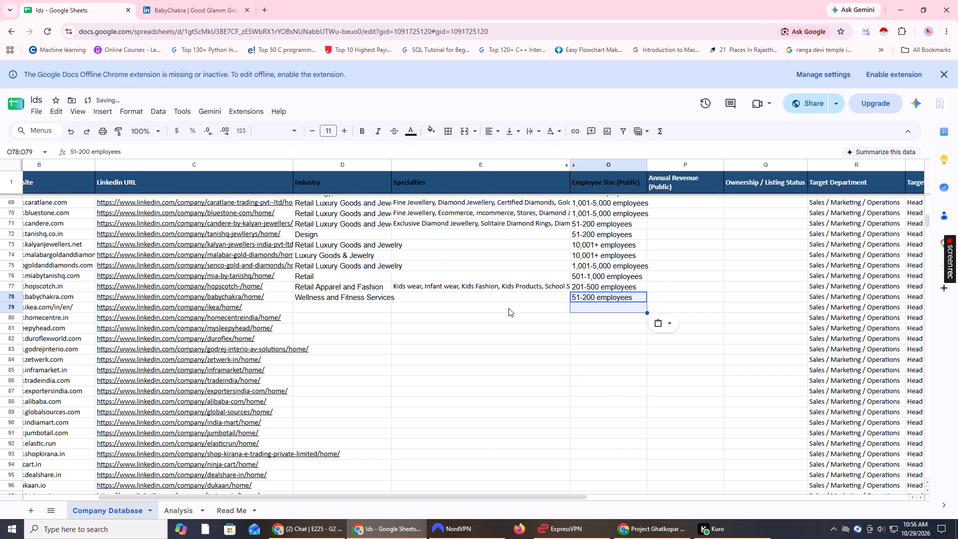
Copy the full specialties list from BabyChakra's About page and return to the sheet.
click(194, 0)
click(403, 457)
triple_click(402, 454)
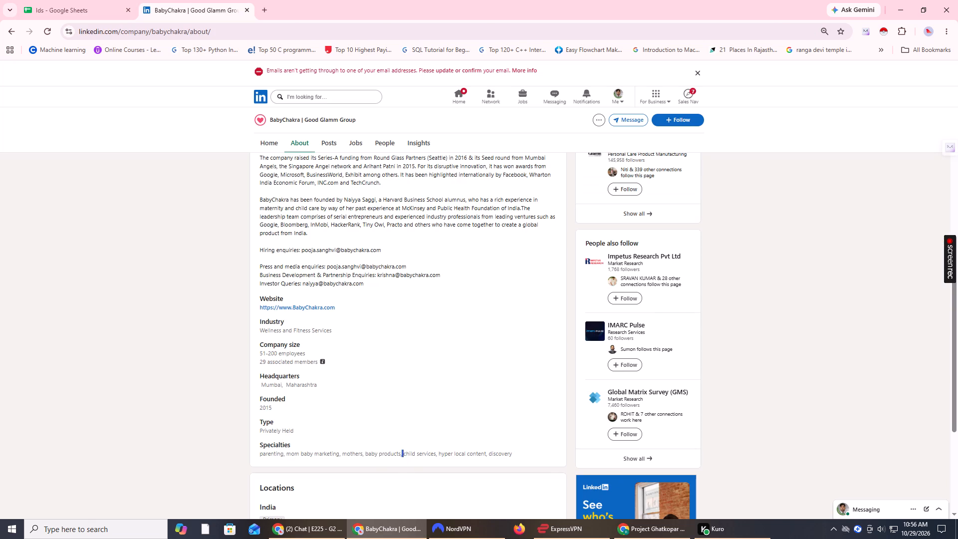
key(ctrl+c)
click(59, 0)
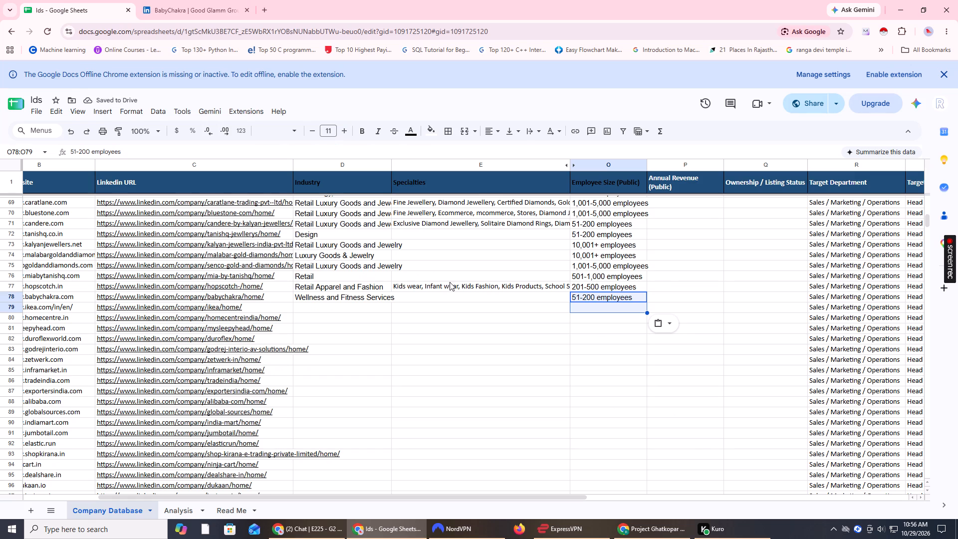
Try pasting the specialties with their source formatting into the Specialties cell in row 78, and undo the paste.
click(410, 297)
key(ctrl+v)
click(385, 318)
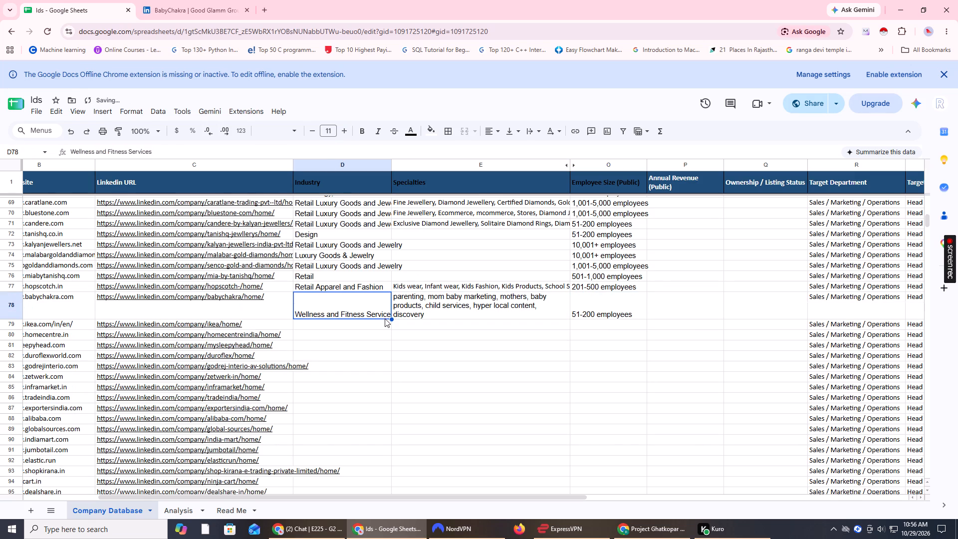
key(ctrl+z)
Strip the formatting from the copied specialties in a new browser tab and paste them into BabyChakra's Specialties cell in row 78.
click(270, 8)
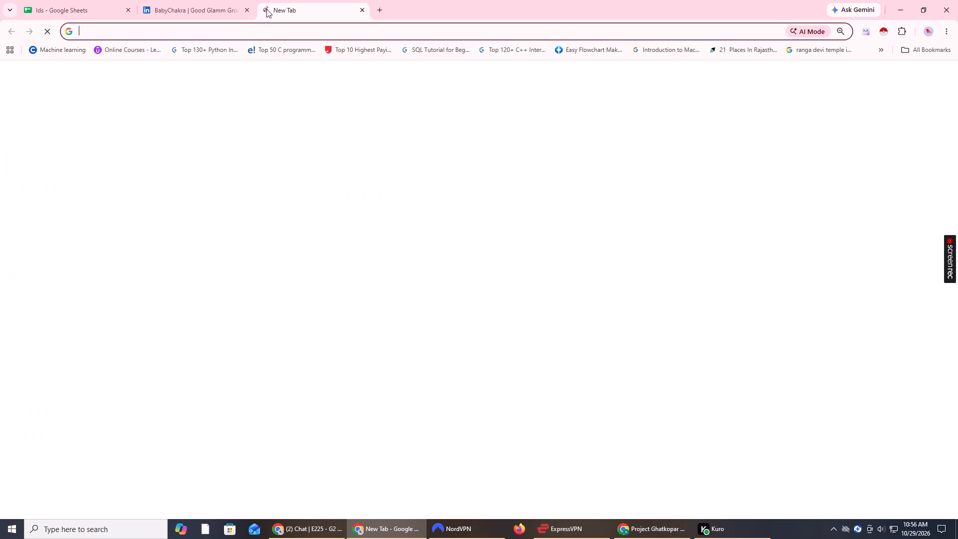
key(ctrl+v)
key(ctrl+a)
key(ctrl+x)
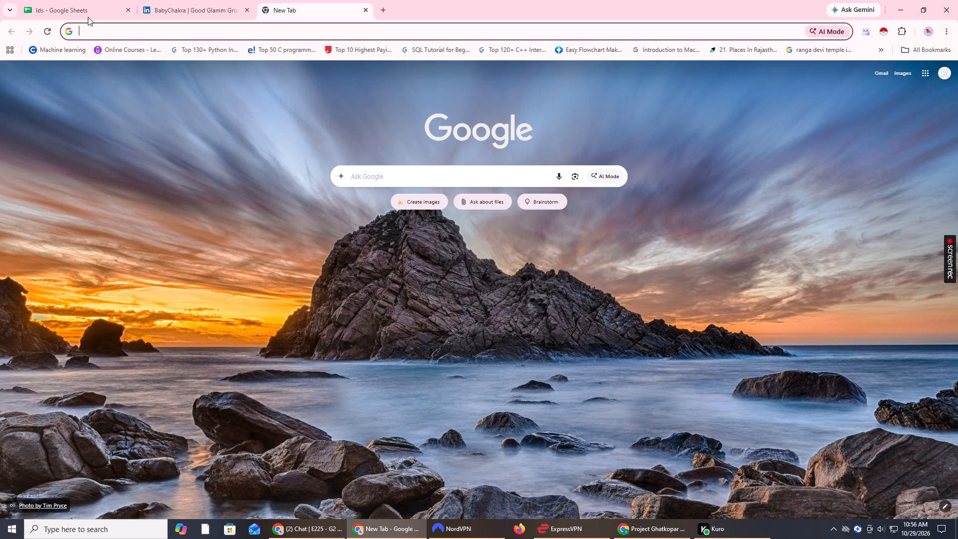
click(79, 0)
key(ctrl+v)
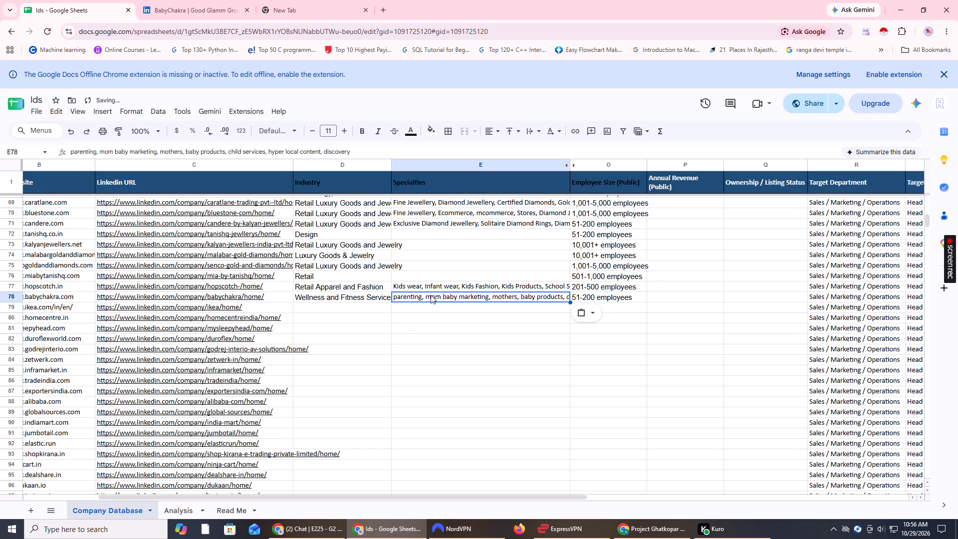
click(399, 322)
Open IKEA's LinkedIn About page from its URL in row 79, closing the BabyChakra and blank tabs.
click(242, 308)
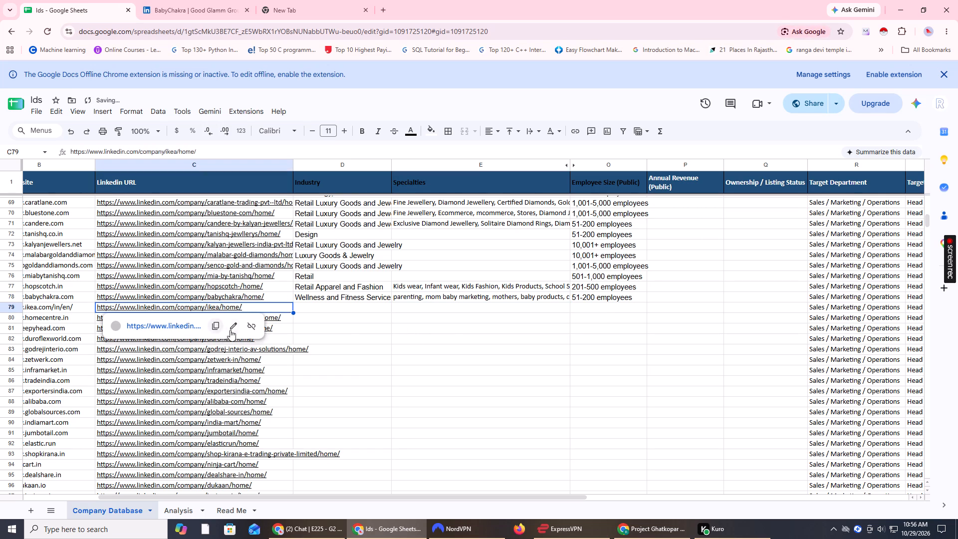
click(157, 323)
click(366, 14)
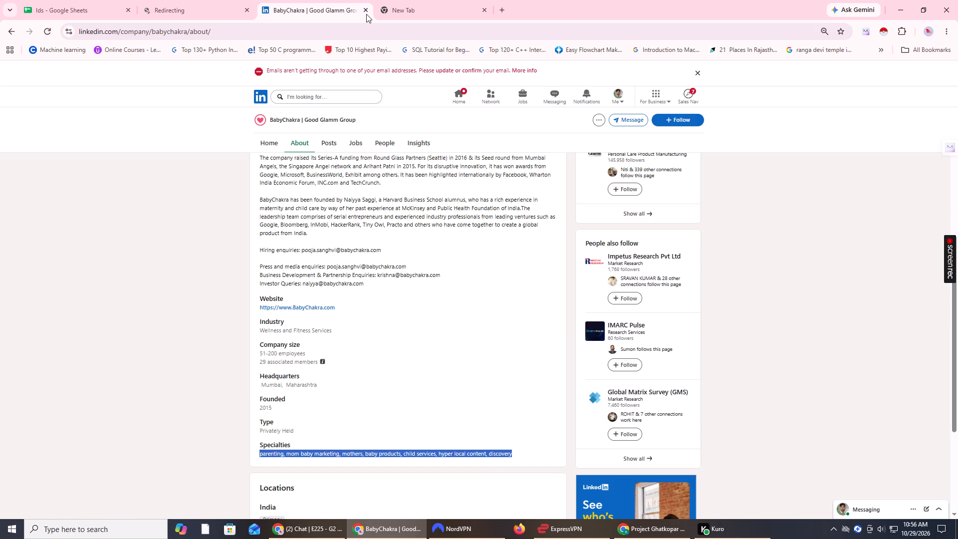
click(366, 13)
click(366, 13)
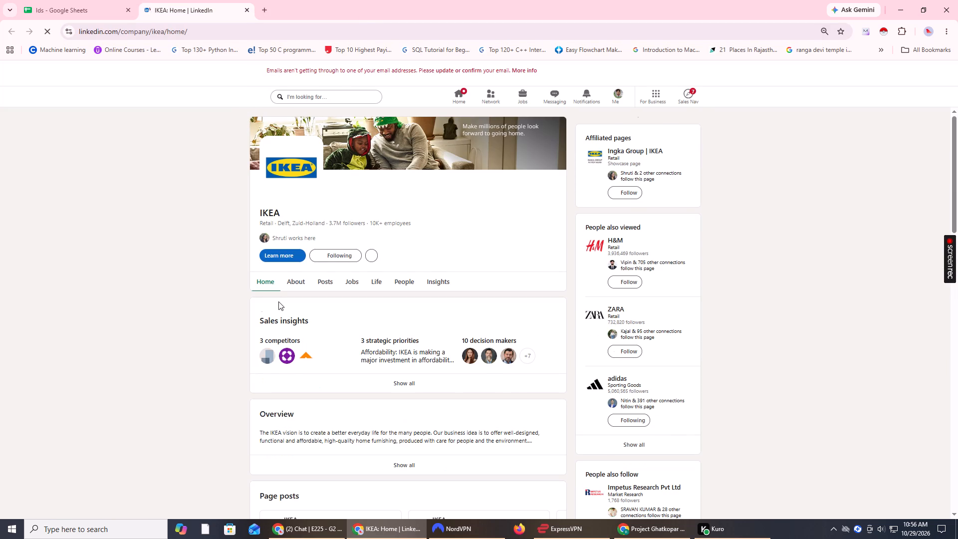
scroll(288, 301, down, 4)
scroll(327, 245, up, 1)
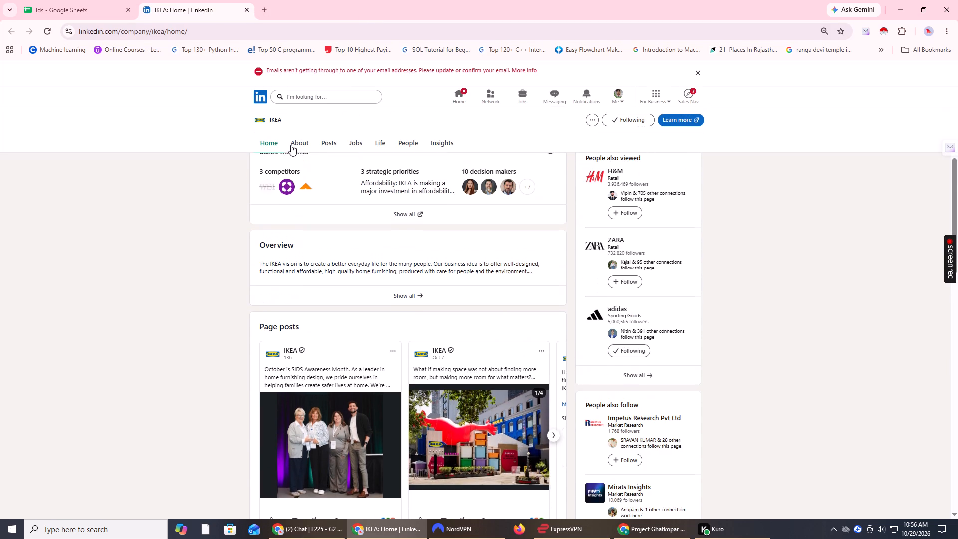
click(291, 145)
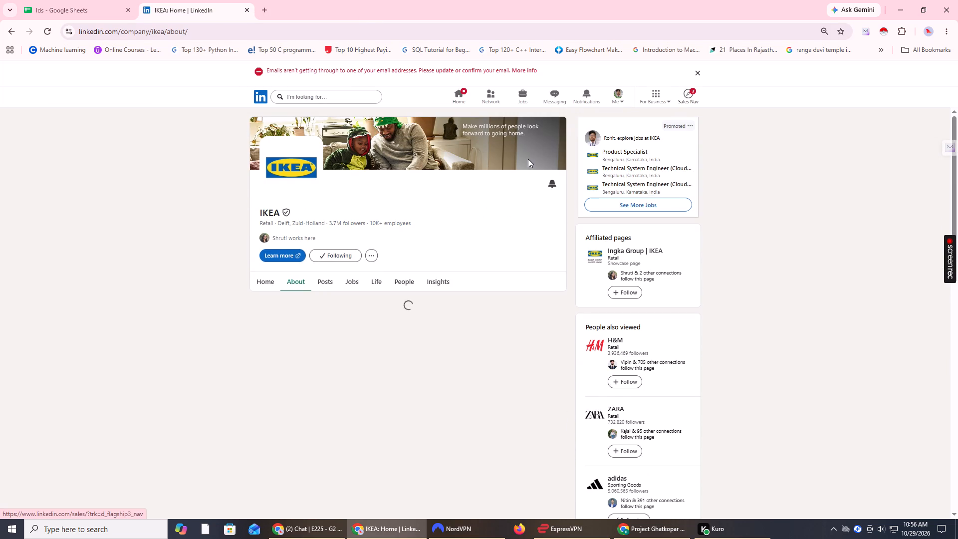
Copy the industry "Retail" from IKEA's About page into its Industry cell in row 79.
scroll(350, 312, down, 4)
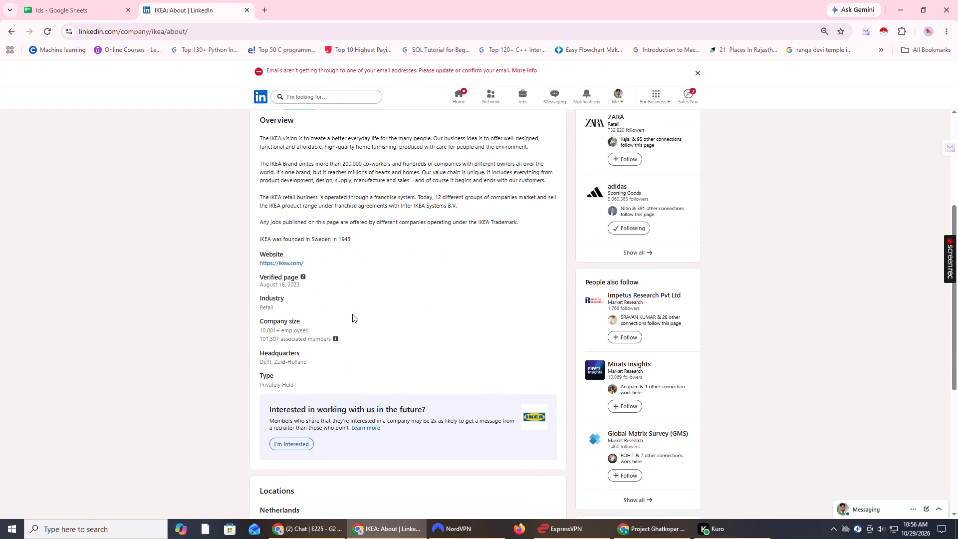
double_click(265, 298)
key(ctrl+c)
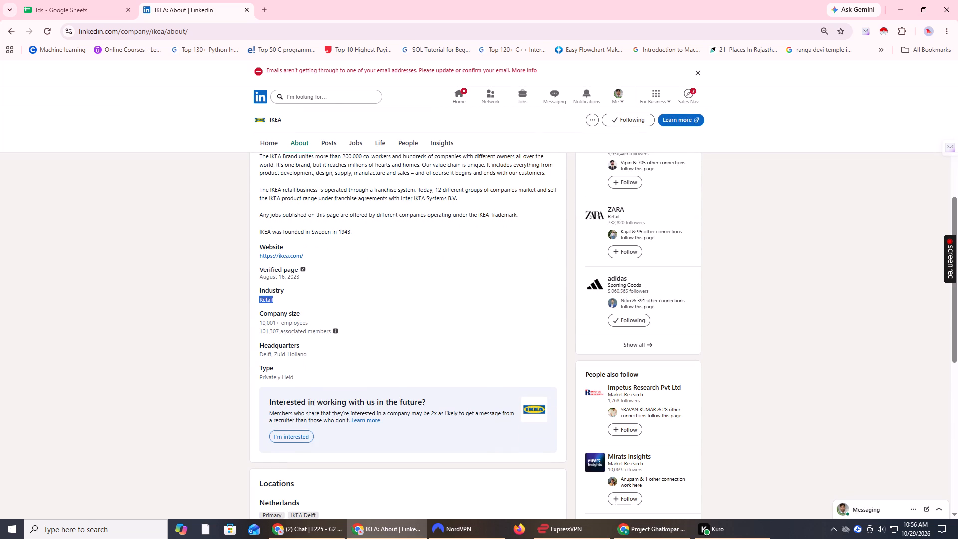
click(70, 0)
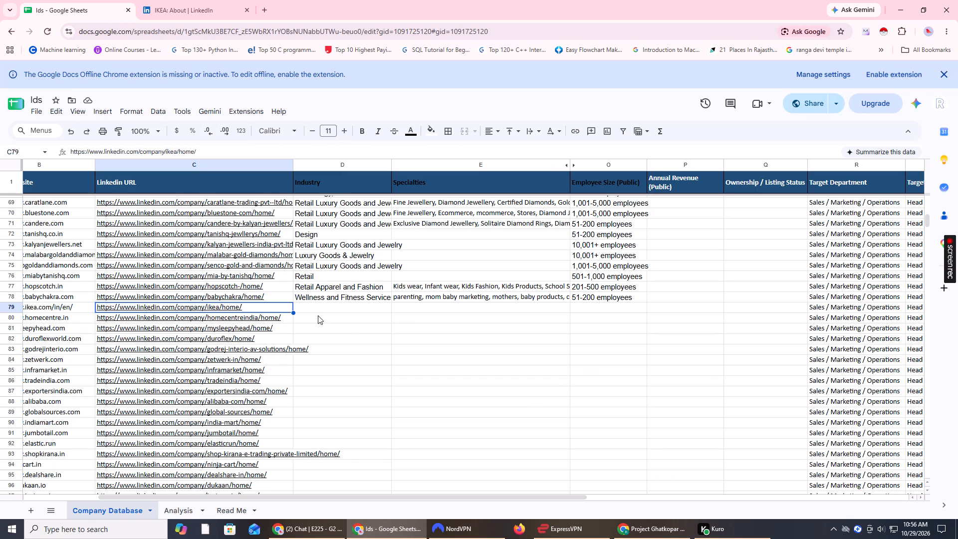
click(316, 310)
key(ctrl+v)
Copy the company size "10,001+ employees" from IKEA's About page into its Employee Size cell in row 79.
click(234, 0)
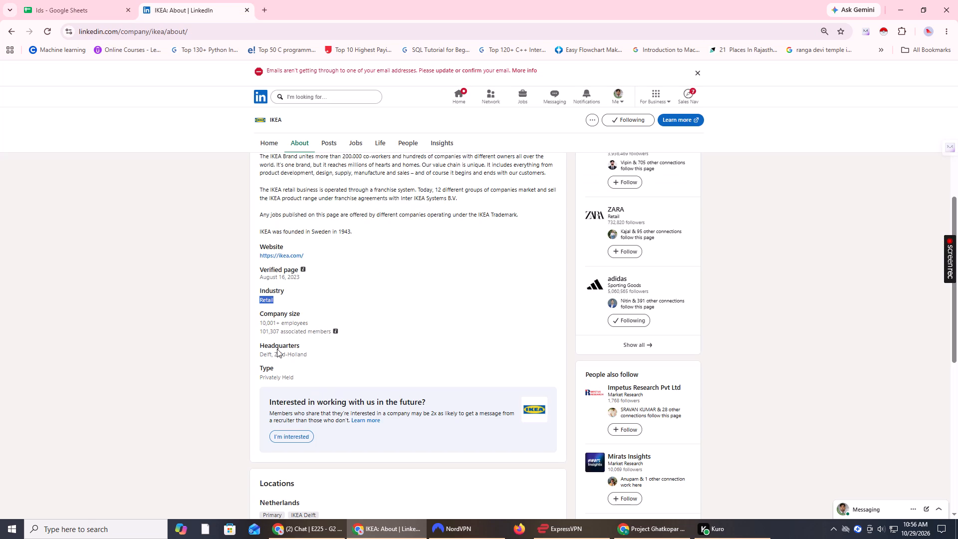
triple_click(273, 321)
key(ctrl+c)
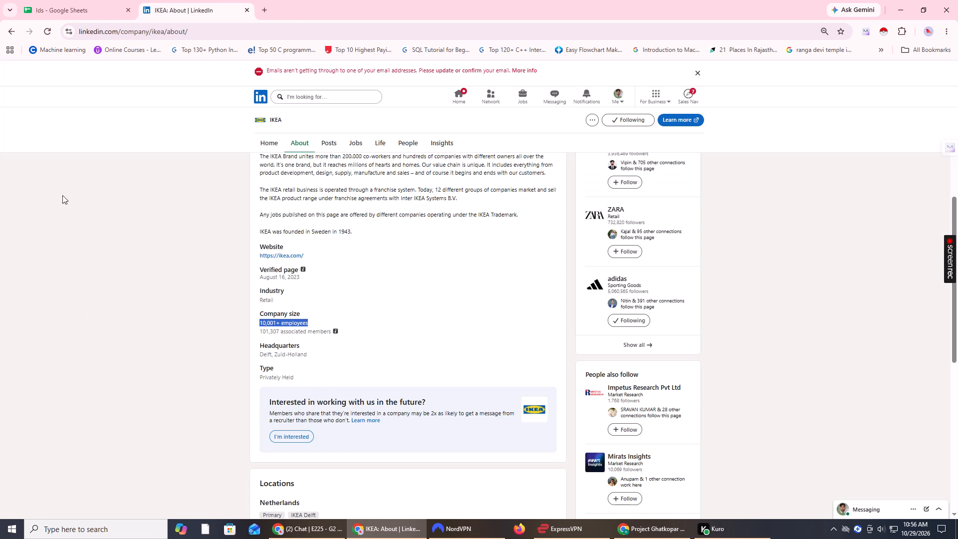
click(56, 0)
click(576, 306)
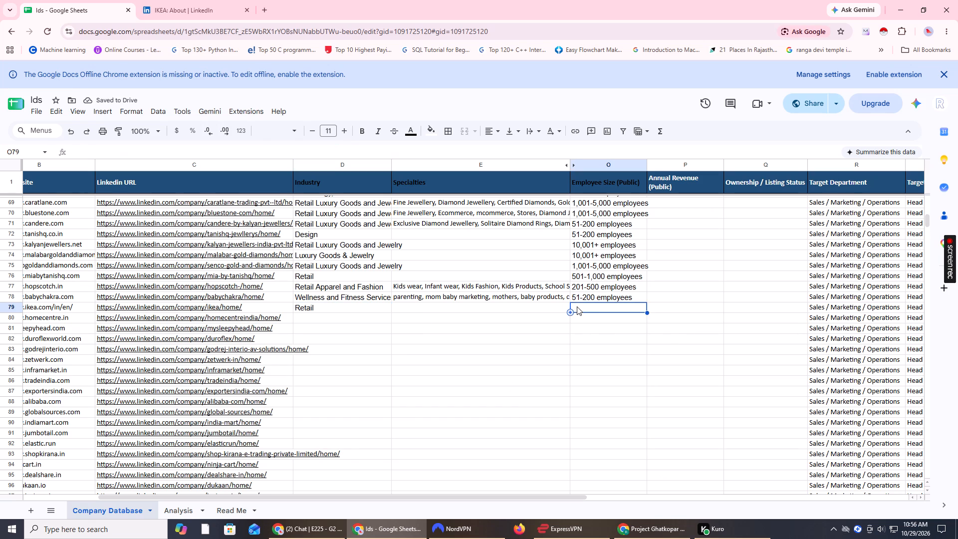
key(ctrl+v)
click(334, 344)
Open Home Centre India's LinkedIn About page from its URL in row 80, closing the IKEA tab.
click(236, 318)
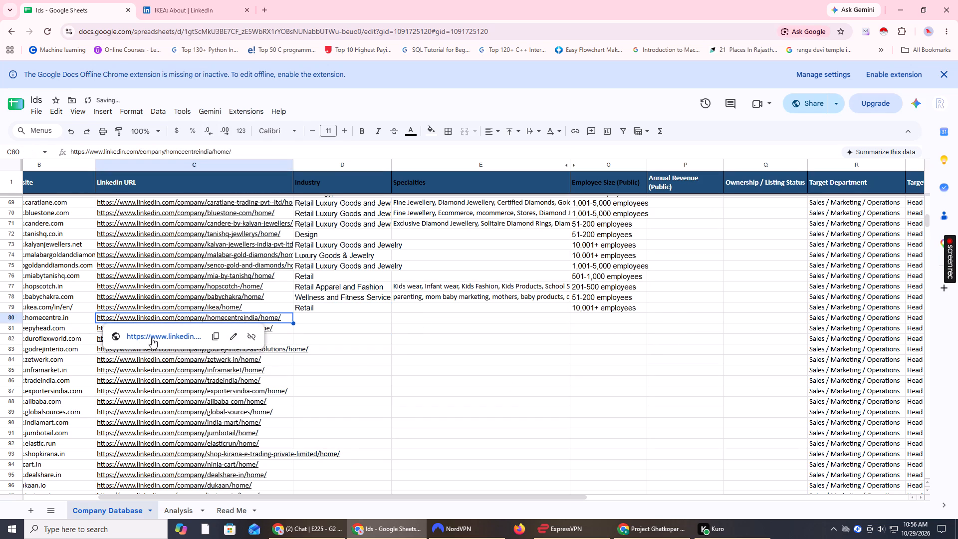
click(152, 338)
click(367, 10)
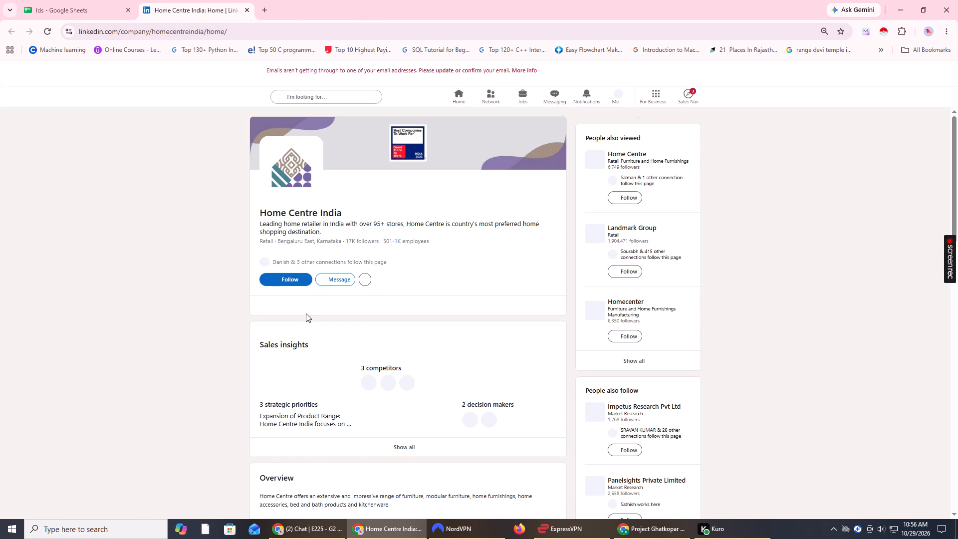
click(297, 297)
Follow Home Centre India on its LinkedIn page.
click(280, 273)
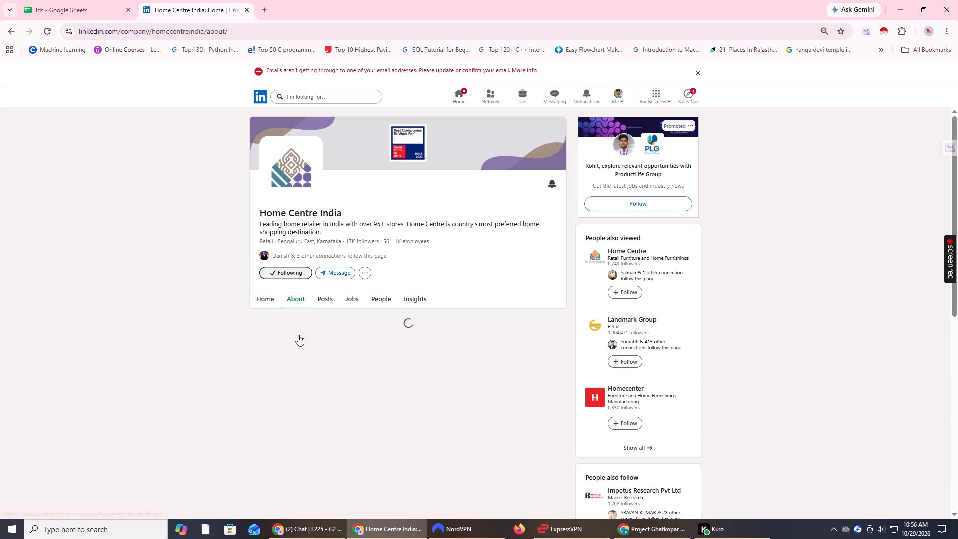
Copy the industry "Retail" from Home Centre India's About page into its Industry cell in row 80.
scroll(326, 335, down, 5)
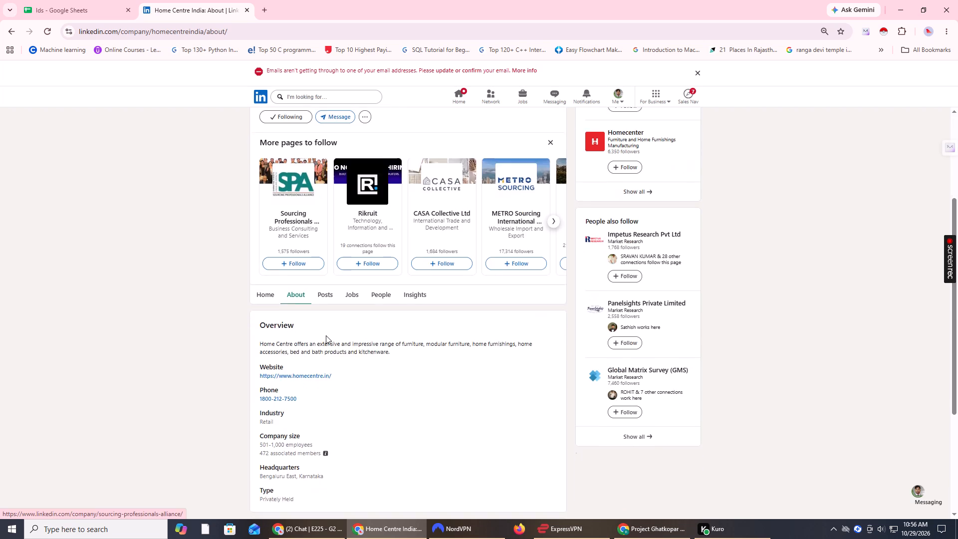
scroll(326, 335, down, 2)
double_click(264, 241)
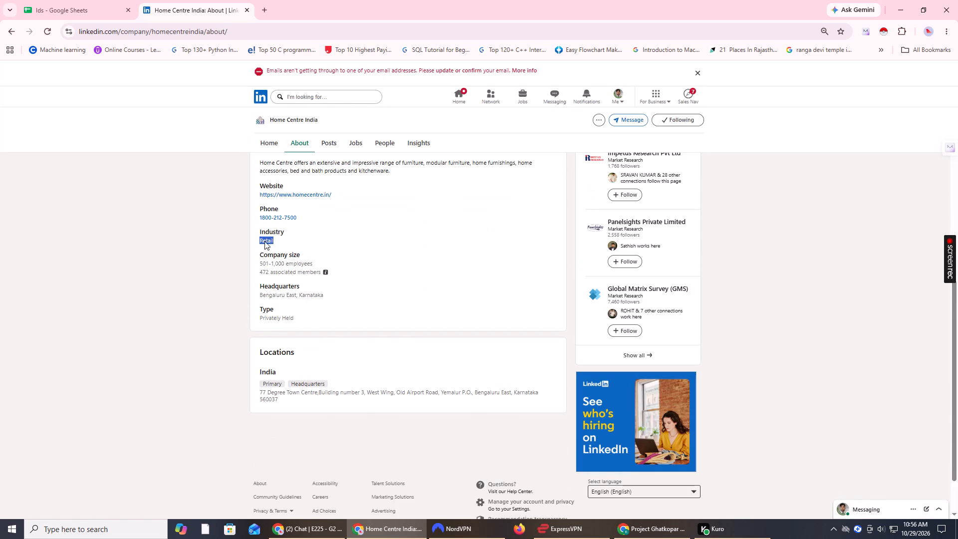
key(ctrl+c)
click(77, 0)
click(295, 314)
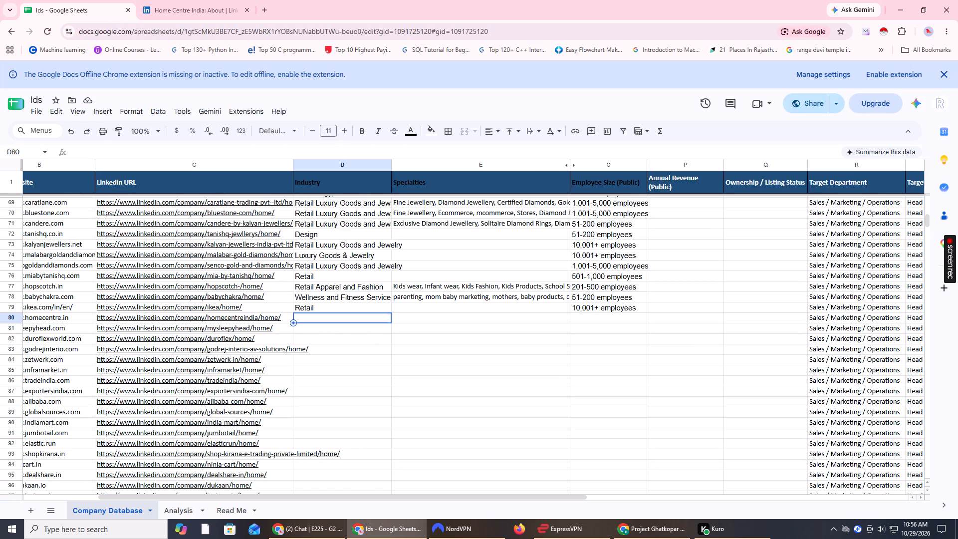
key(ctrl+v)
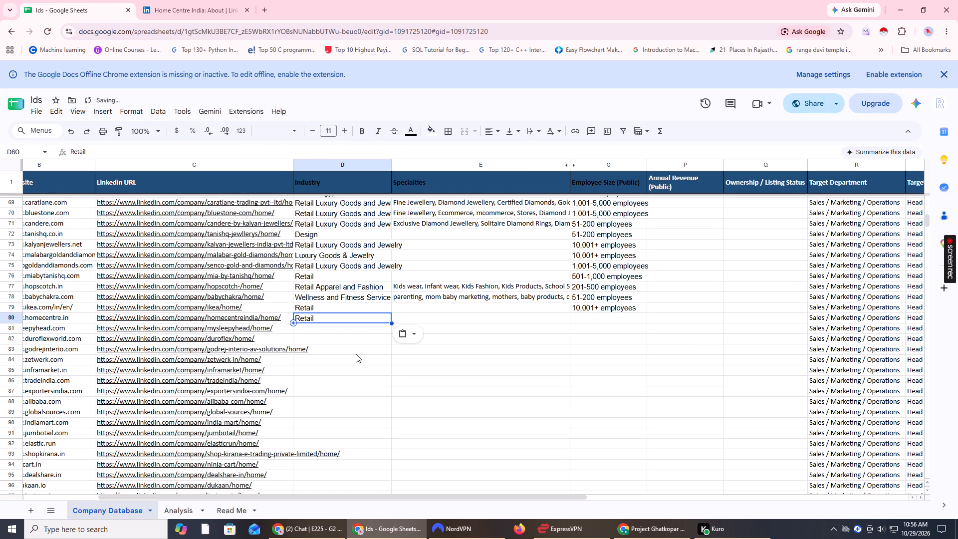
Copy the company size "501-1,000 employees" from Home Centre India's About page into its Employee Size cell in row 80.
click(221, 4)
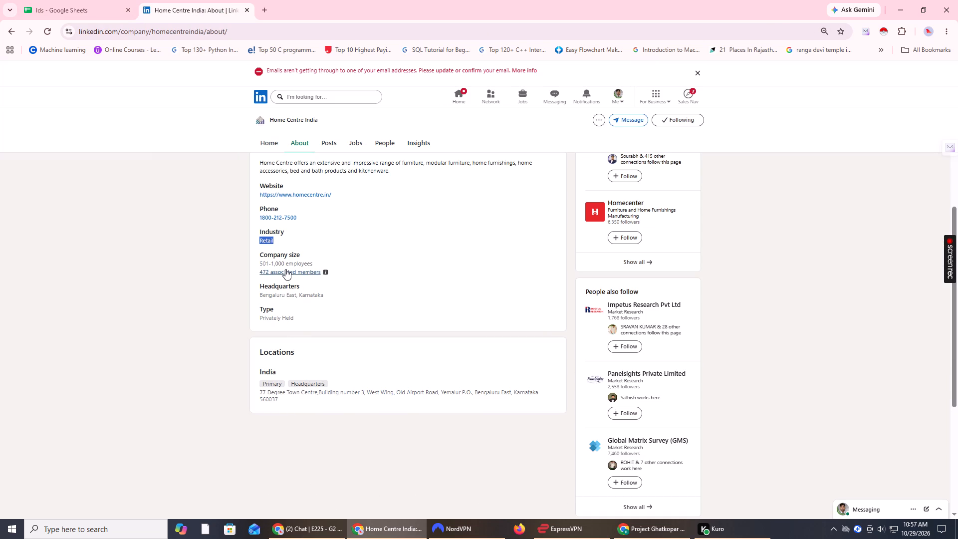
triple_click(286, 262)
key(ctrl+c)
click(39, 0)
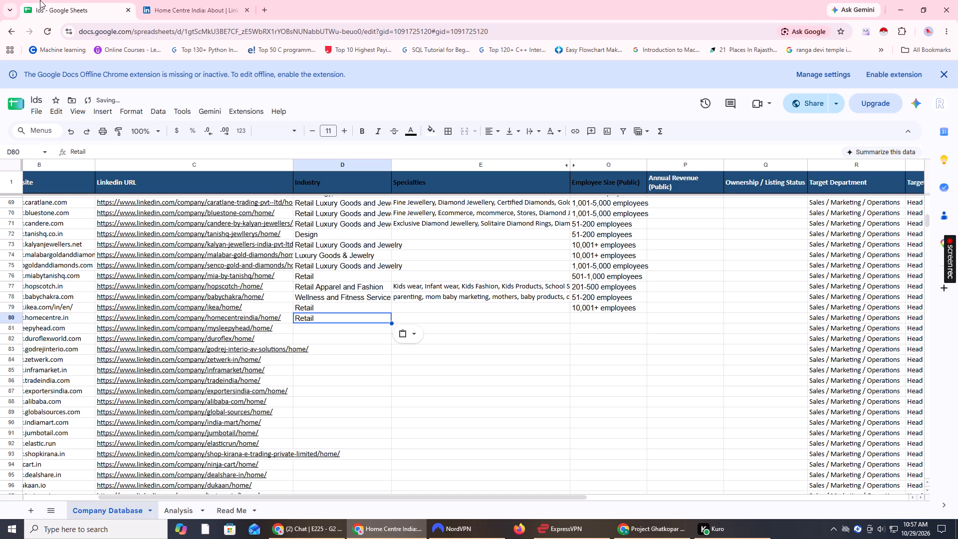
click(586, 317)
key(ctrl+v)
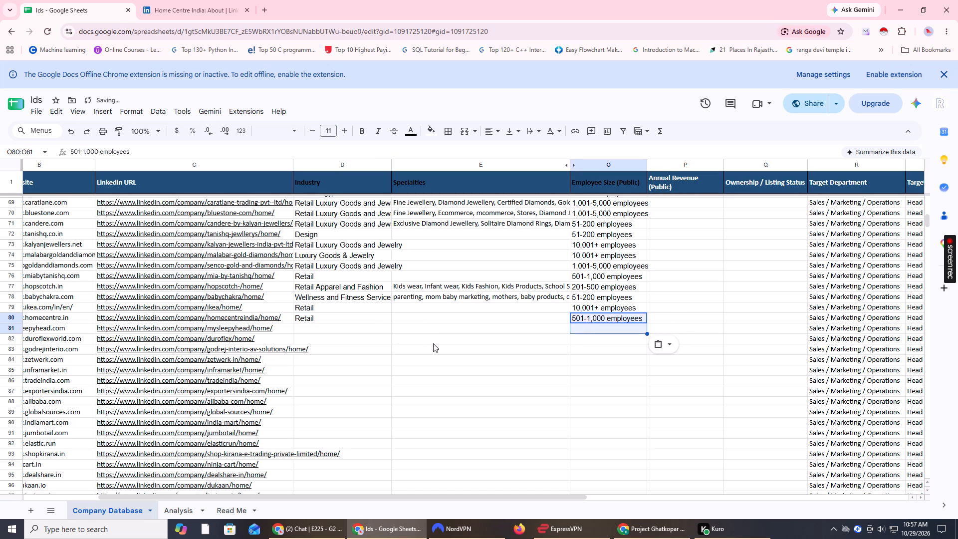
click(433, 343)
Open Sleepyhead's LinkedIn About page from its URL in row 81, closing the Home Centre India tab.
click(236, 329)
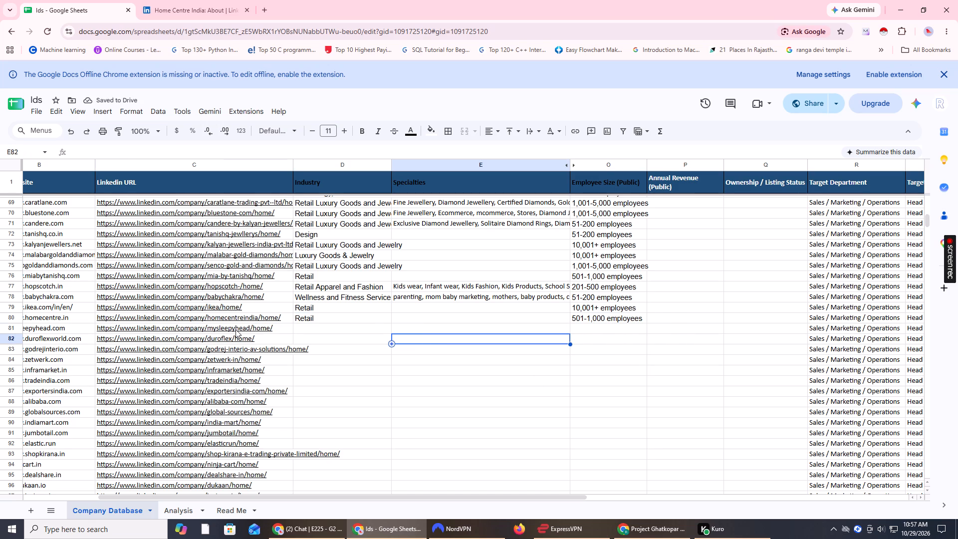
click(159, 345)
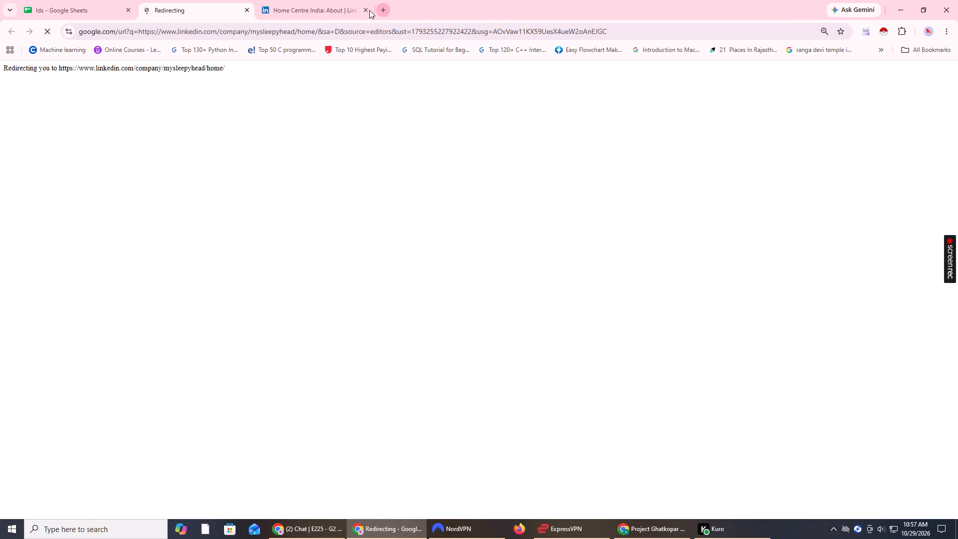
click(367, 8)
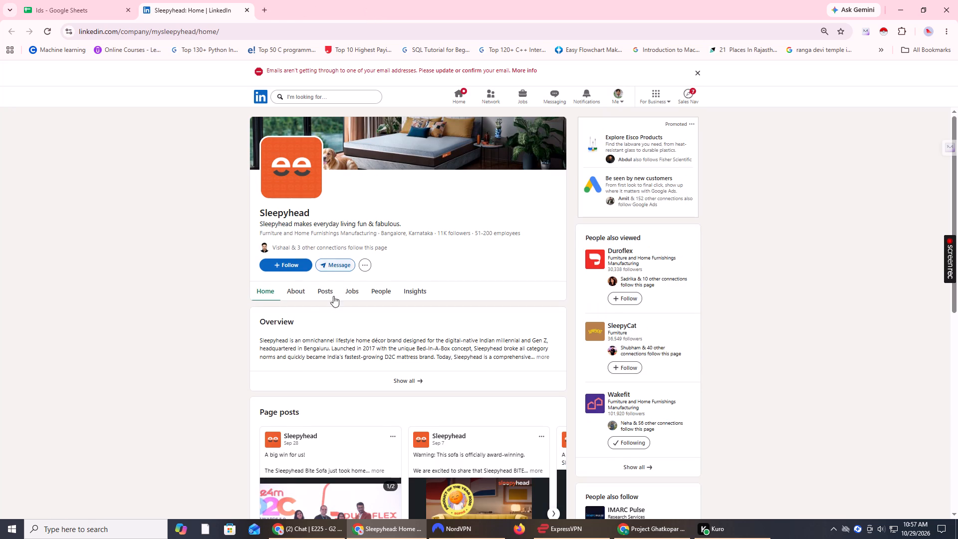
click(297, 292)
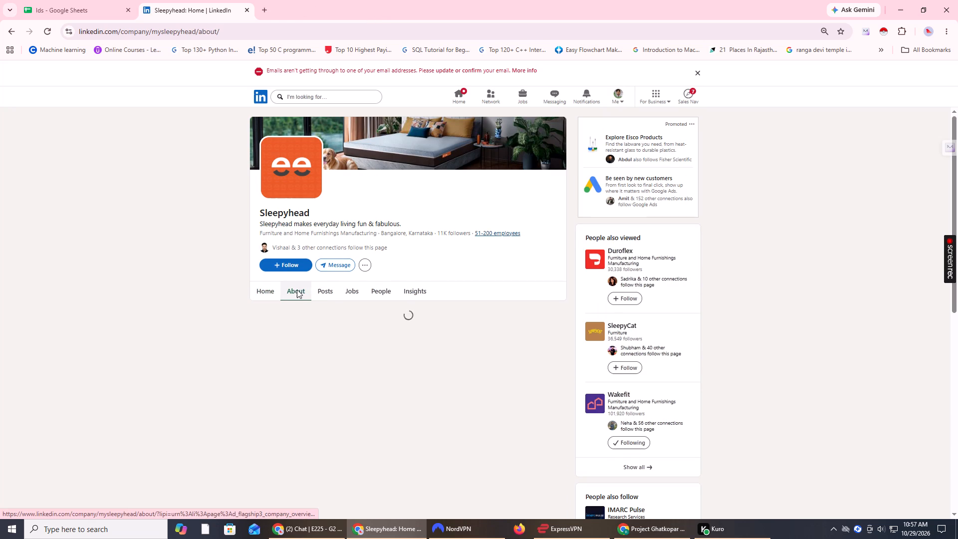
Copy the industry "Furniture and Home Furnishings Manufacturing" from Sleepyhead's About page into its Industry cell in row 81.
scroll(297, 289, down, 5)
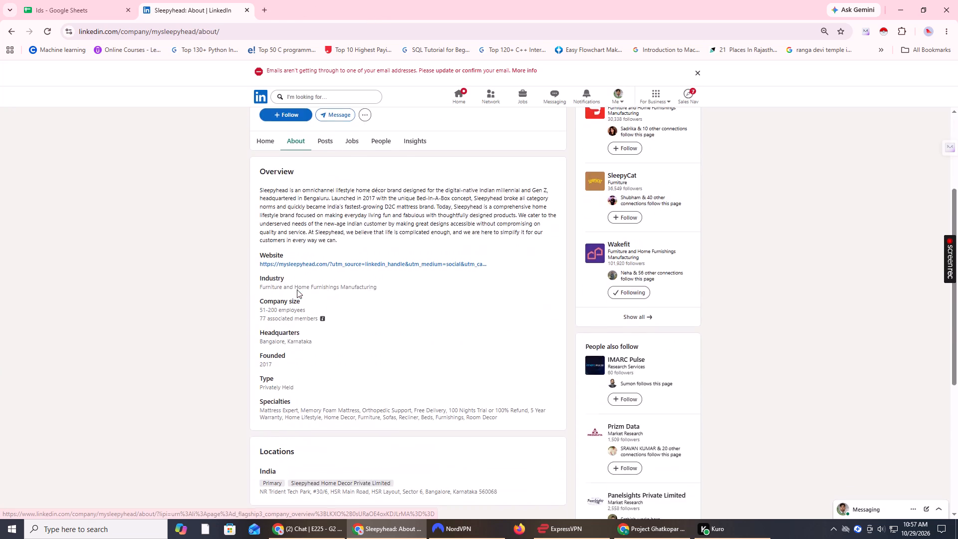
triple_click(279, 185)
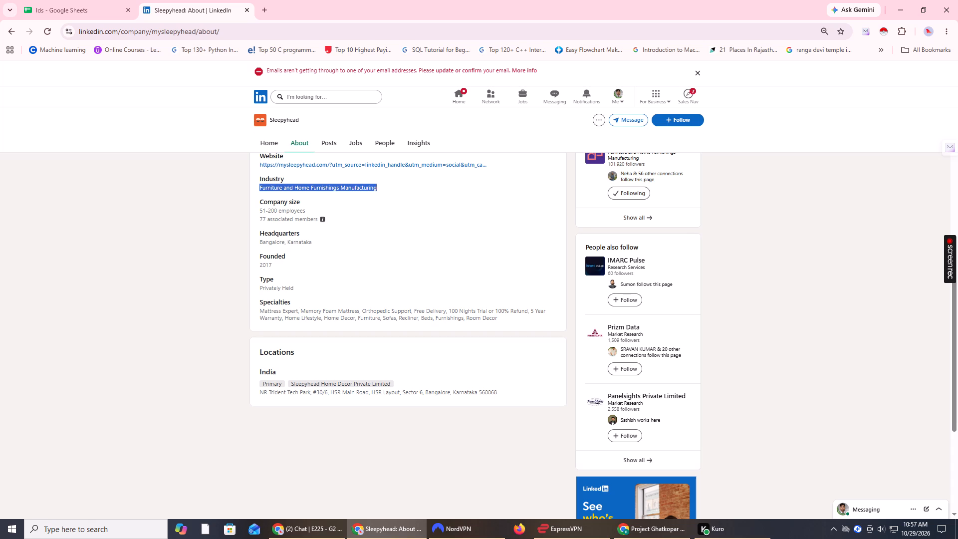
key(ctrl+c)
click(68, 0)
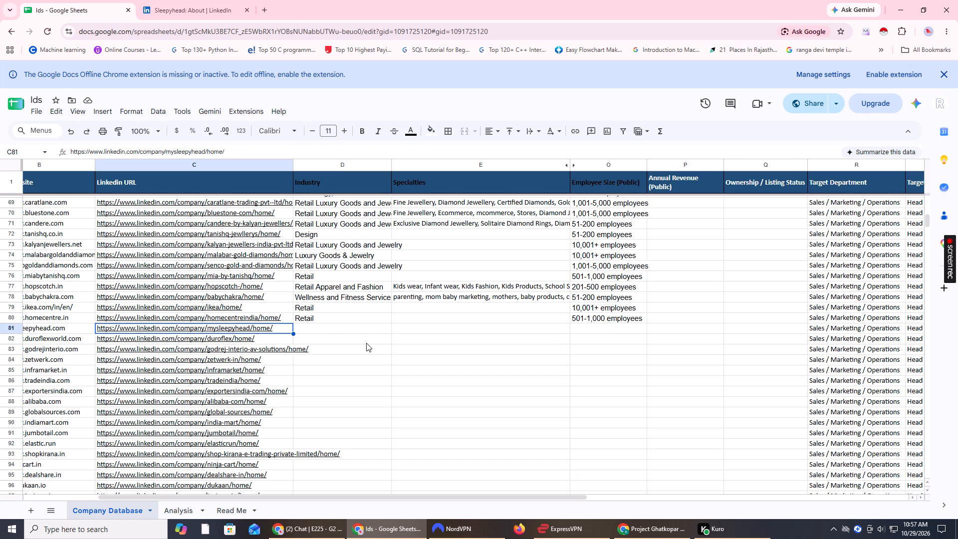
click(299, 326)
key(ctrl+v)
Copy the company size "51-200 employees" from Sleepyhead's About page into its Employee Size cell in row 81.
click(136, 0)
click(173, 0)
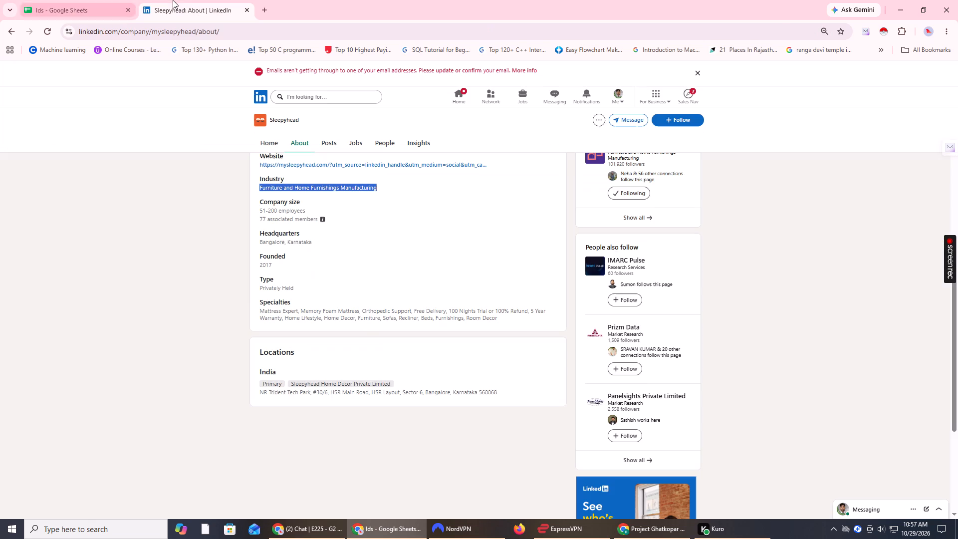
triple_click(278, 212)
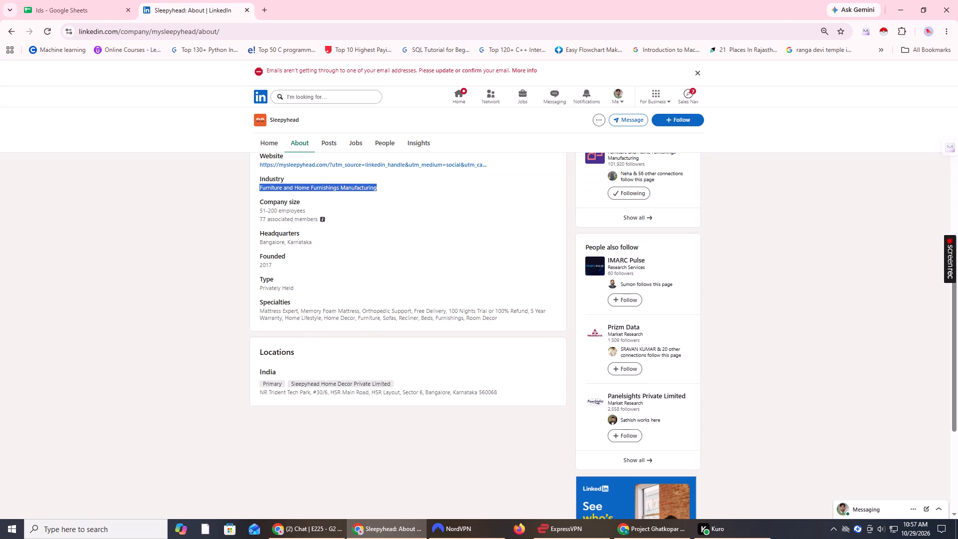
key(ctrl+c)
click(59, 0)
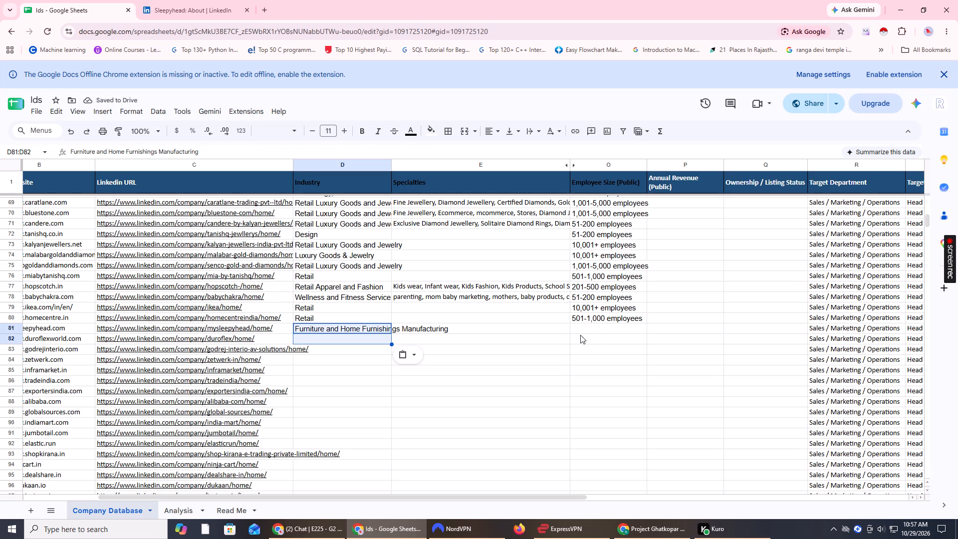
click(587, 330)
key(ctrl+v)
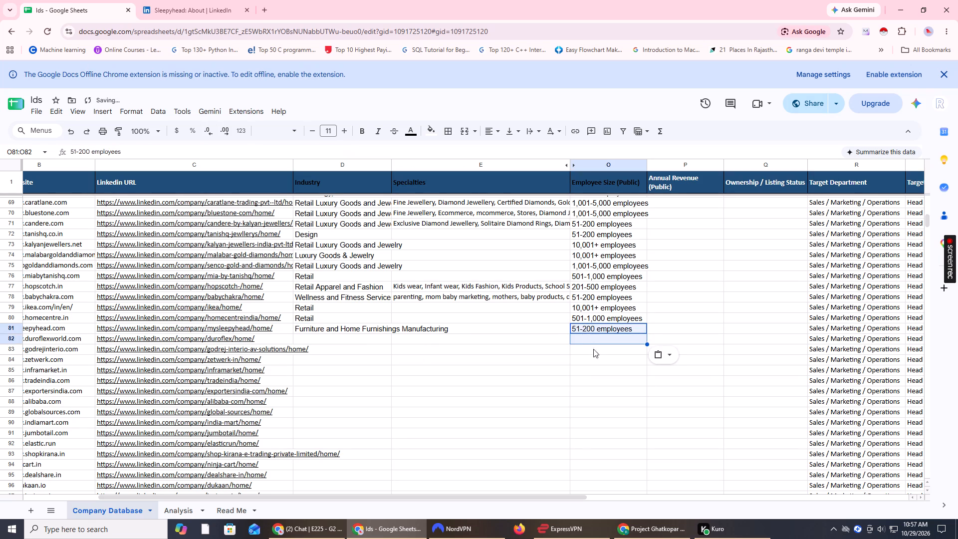
Copy the full specialties list, from "Mattress Expert" to "Room Decor", on Sleepyhead's LinkedIn About page.
click(166, 0)
triple_click(415, 305)
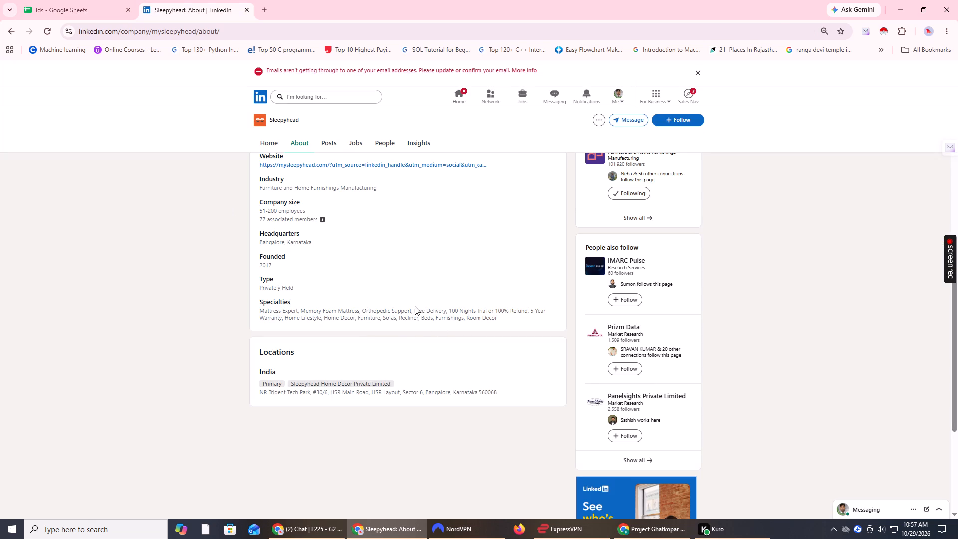
click(415, 307)
triple_click(410, 314)
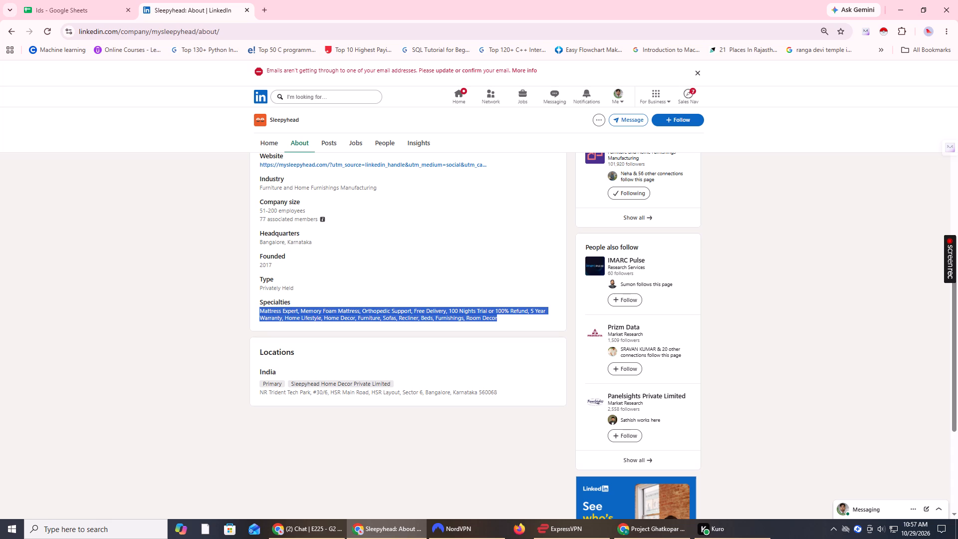
key(ctrl+c)
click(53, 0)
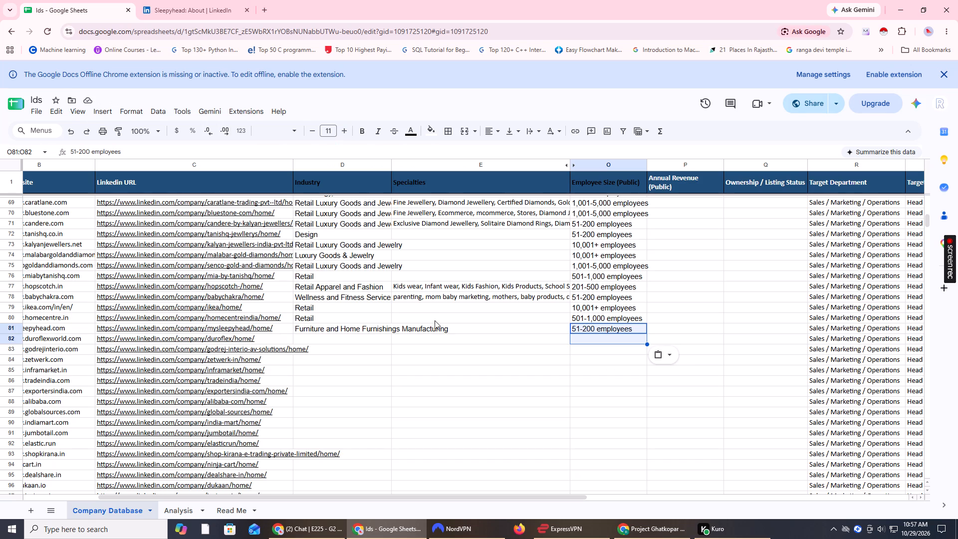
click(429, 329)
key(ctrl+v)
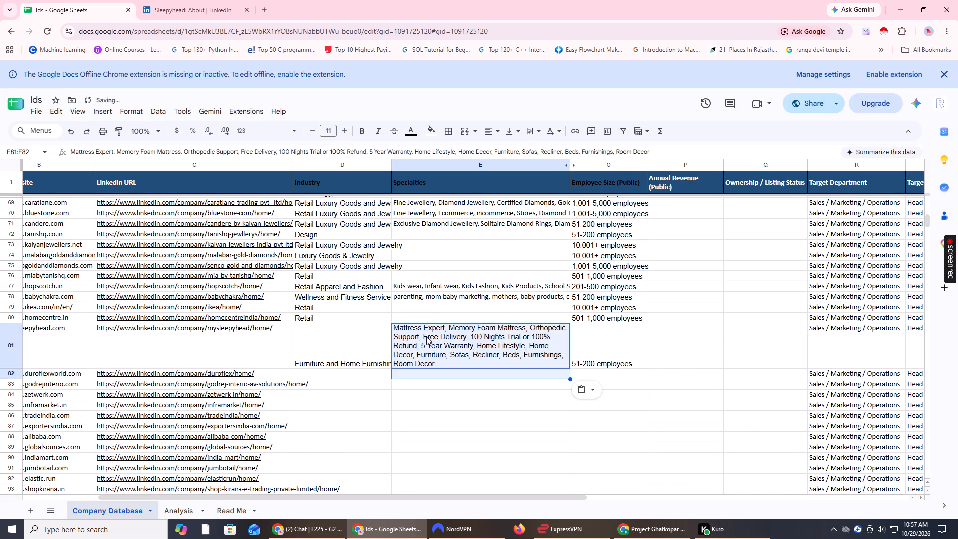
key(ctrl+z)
Strip the formatting from Sleepyhead's copied specialties using a new tab's address field, and put the plain text into its Specialties cell in row 81.
click(261, 5)
key(ctrl+v)
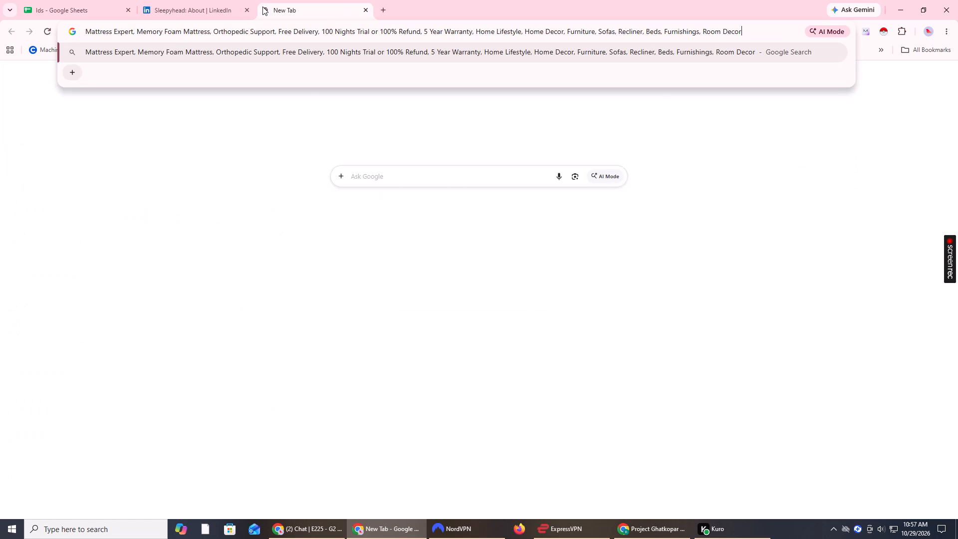
key(ctrl+a)
key(ctrl+x)
click(54, 0)
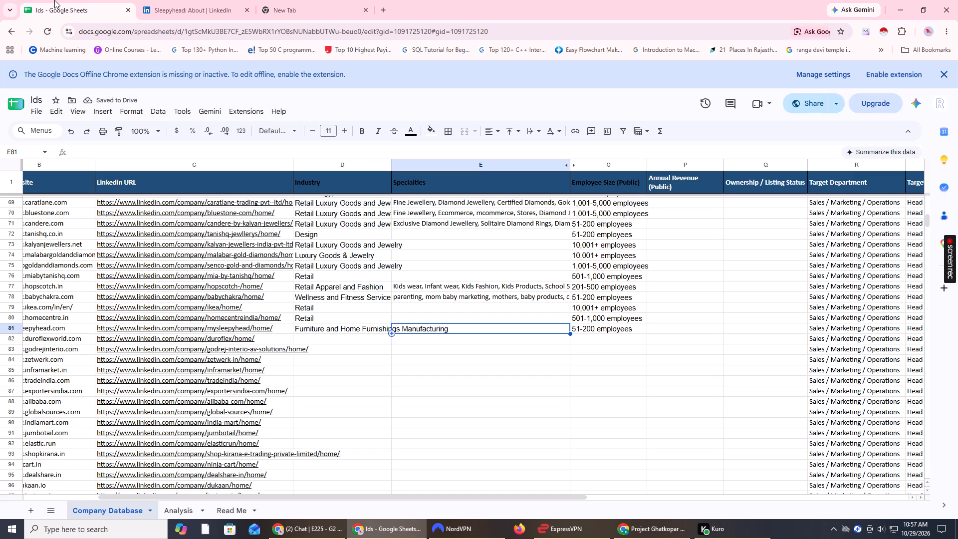
click(422, 329)
key(ctrl+v)
click(369, 337)
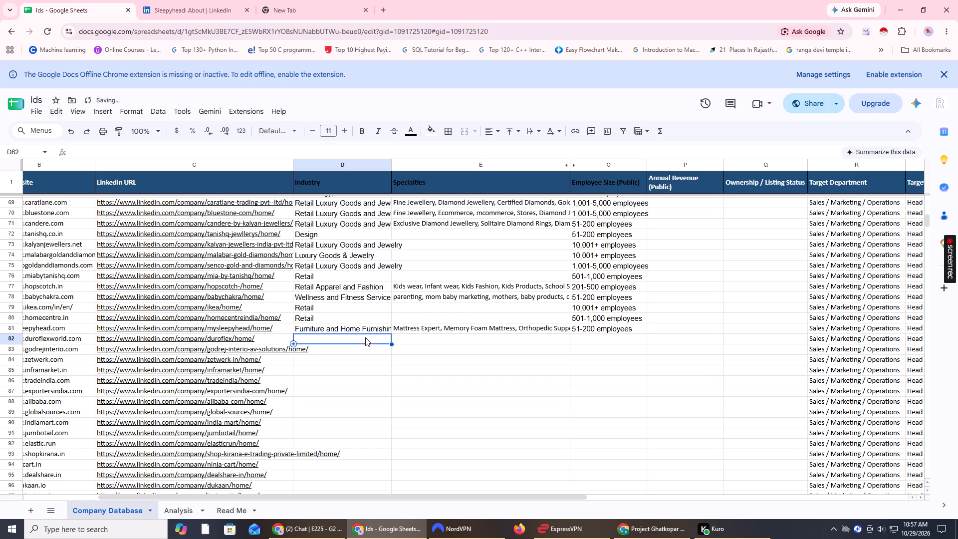
Open Duroflex's LinkedIn page from its URL in row 82, closing the Sleepyhead tab and the blank tab.
click(218, 339)
click(159, 358)
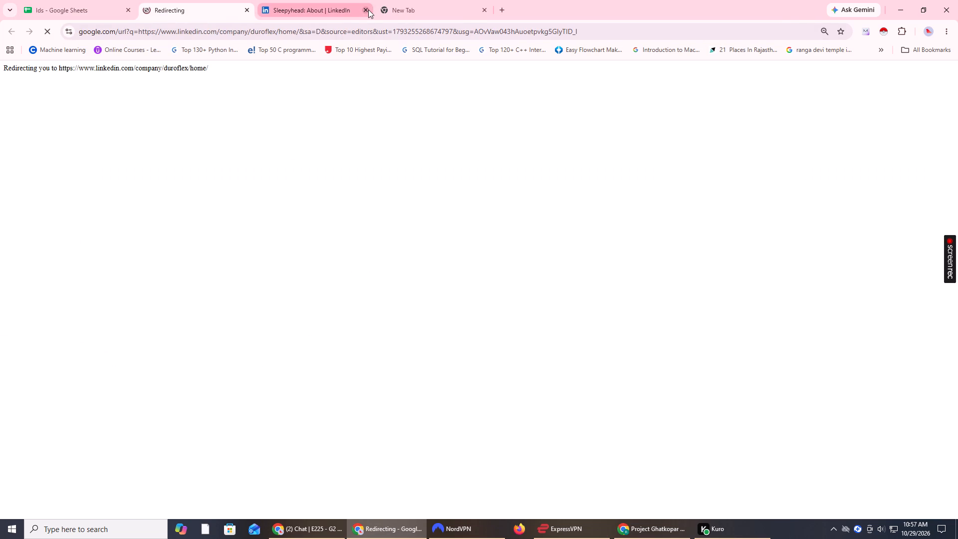
click(368, 9)
click(367, 10)
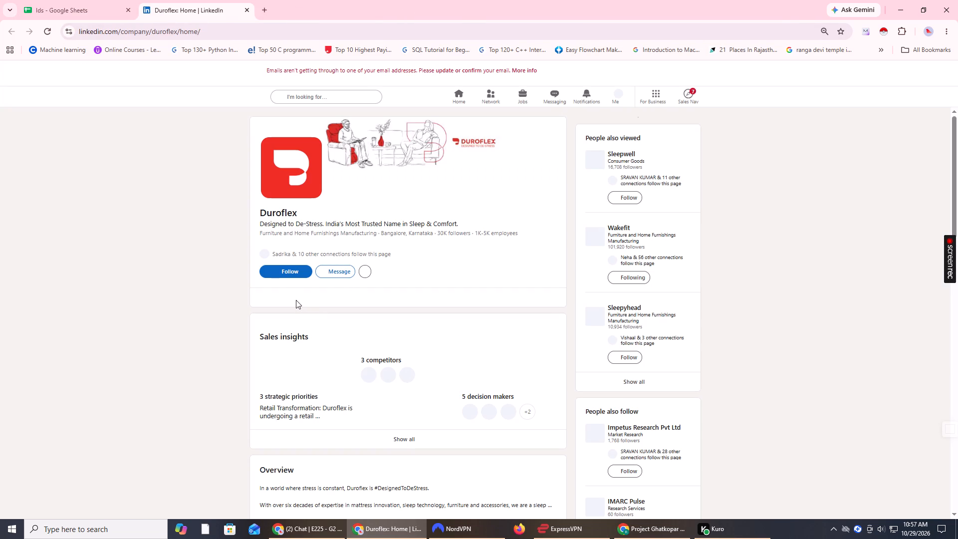
Go to Duroflex's About page and follow the company.
click(290, 271)
click(296, 290)
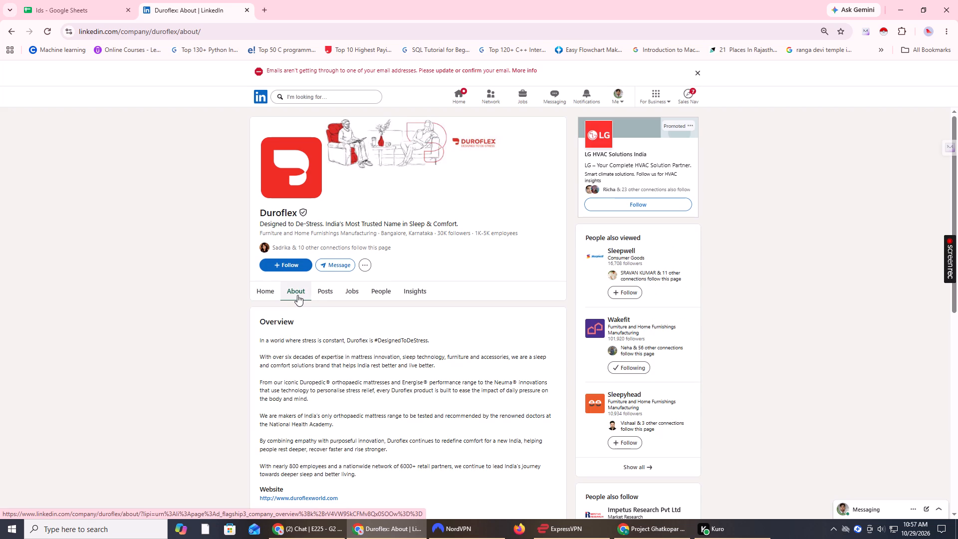
click(288, 264)
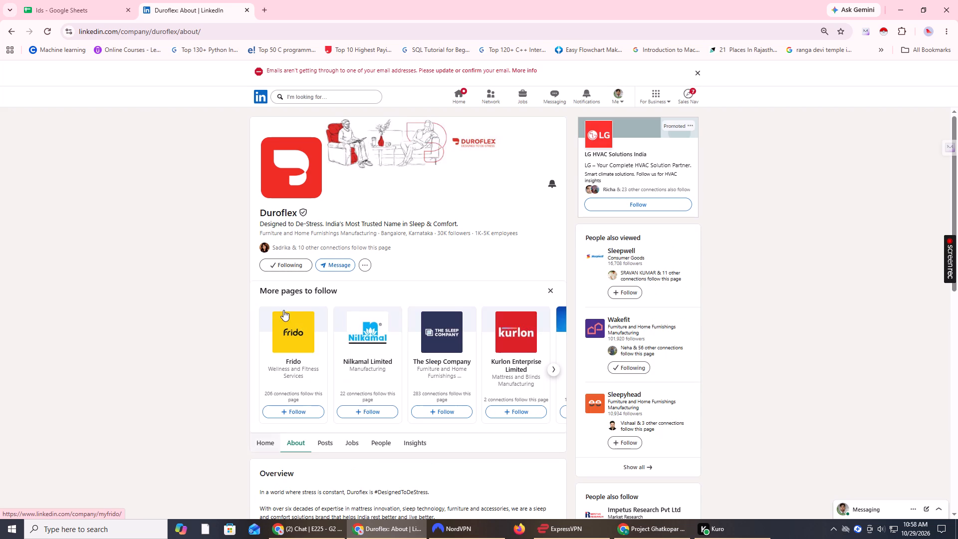
Copy the industry "Furniture and Home Furnishings Manufacturing" from Duroflex's About page into its Industry cell in row 82.
scroll(318, 341, down, 8)
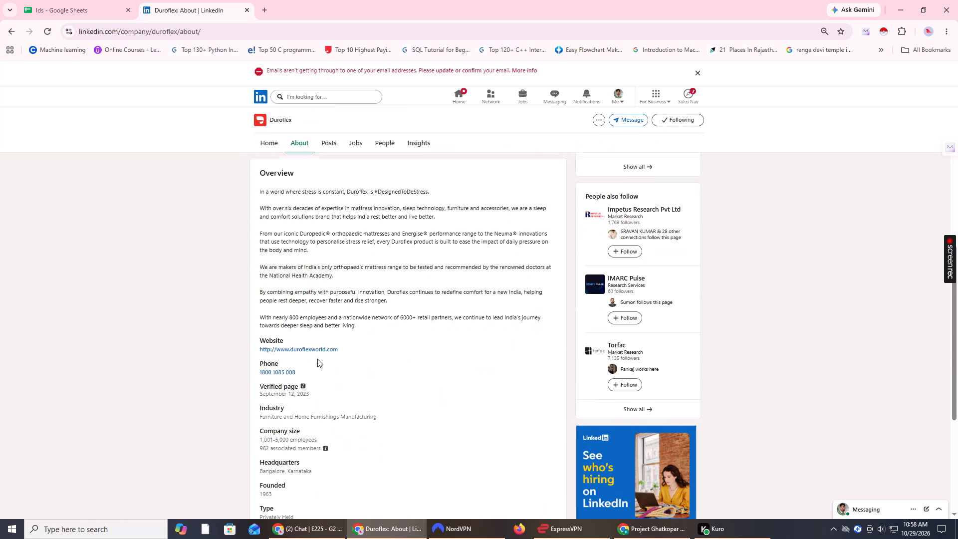
triple_click(290, 315)
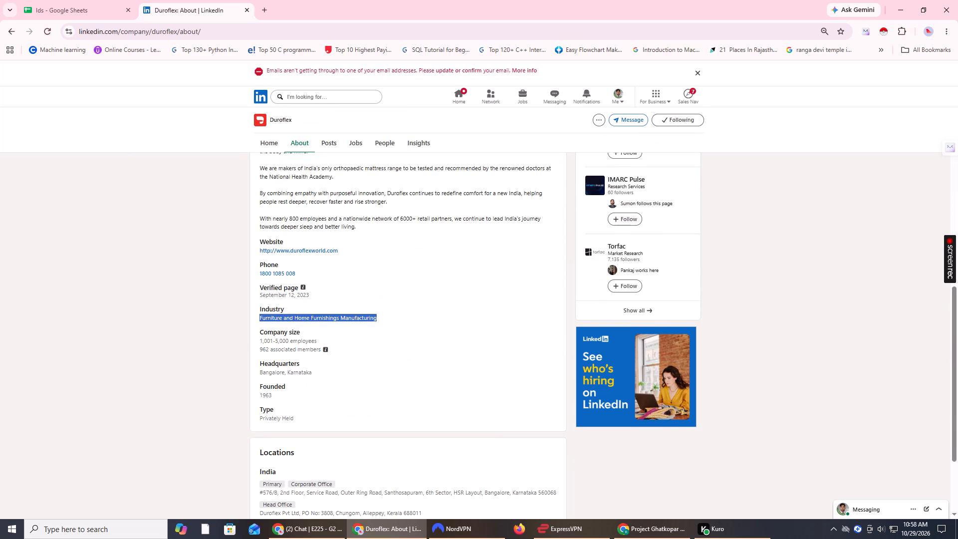
key(ctrl+c)
click(82, 0)
click(316, 337)
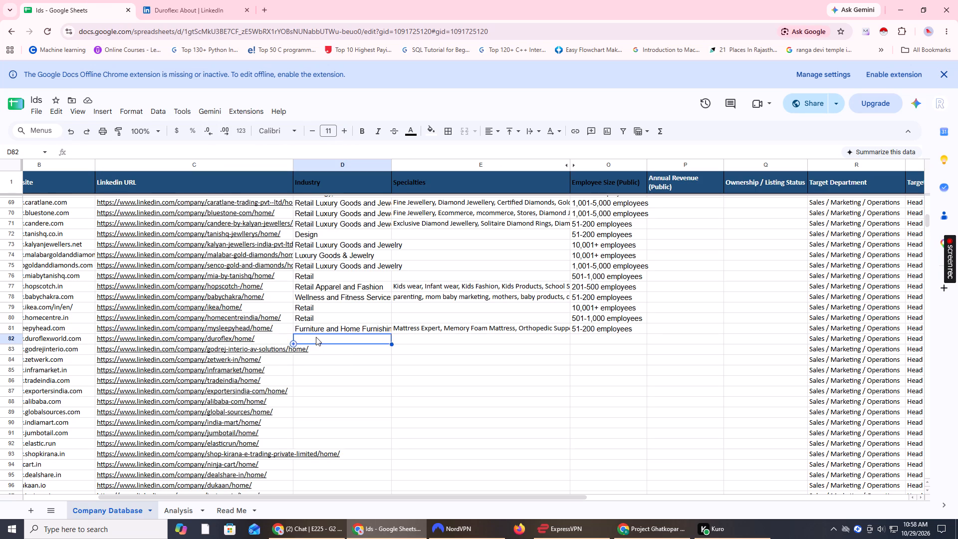
key(ctrl+v)
Copy the company size "1,001-5,000 employees" from Duroflex's About page into its Employee Size cell in row 82.
click(173, 0)
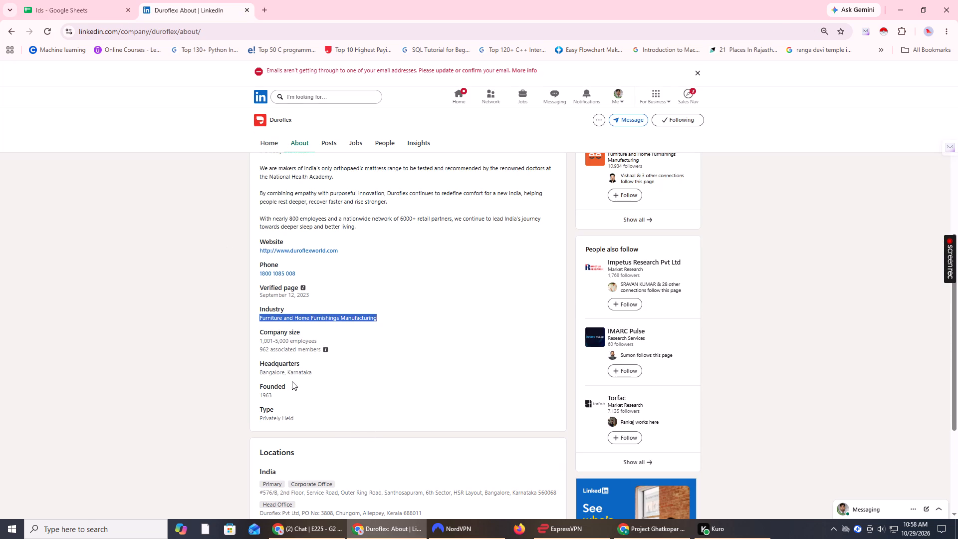
triple_click(274, 340)
key(ctrl+c)
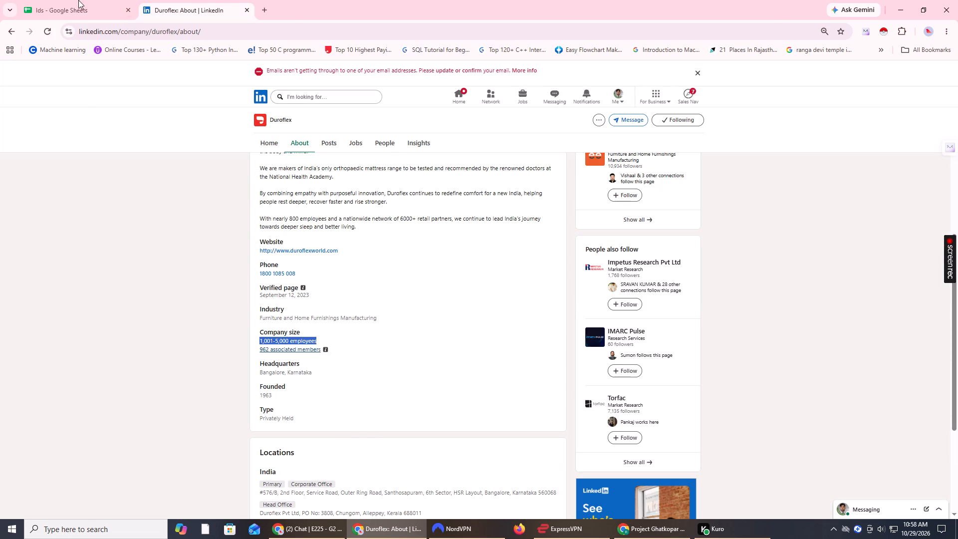
click(86, 0)
click(587, 343)
key(ctrl+v)
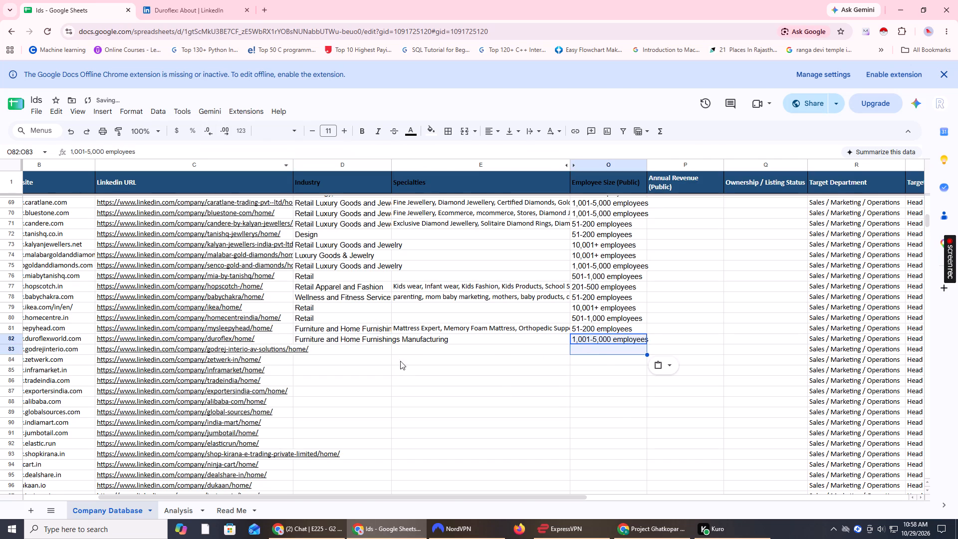
Check the rest of Duroflex's About page for specialties and close its tab.
click(192, 0)
scroll(291, 411, down, 4)
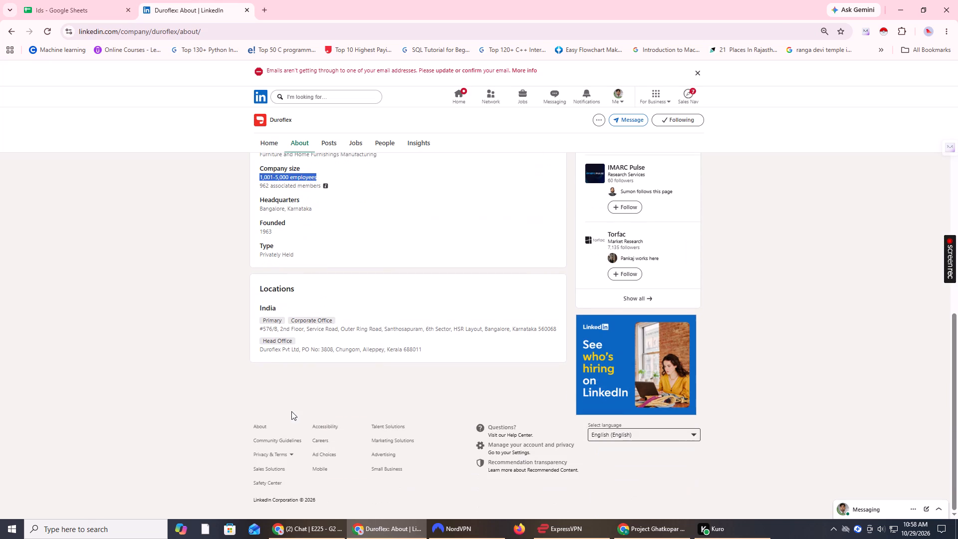
click(77, 0)
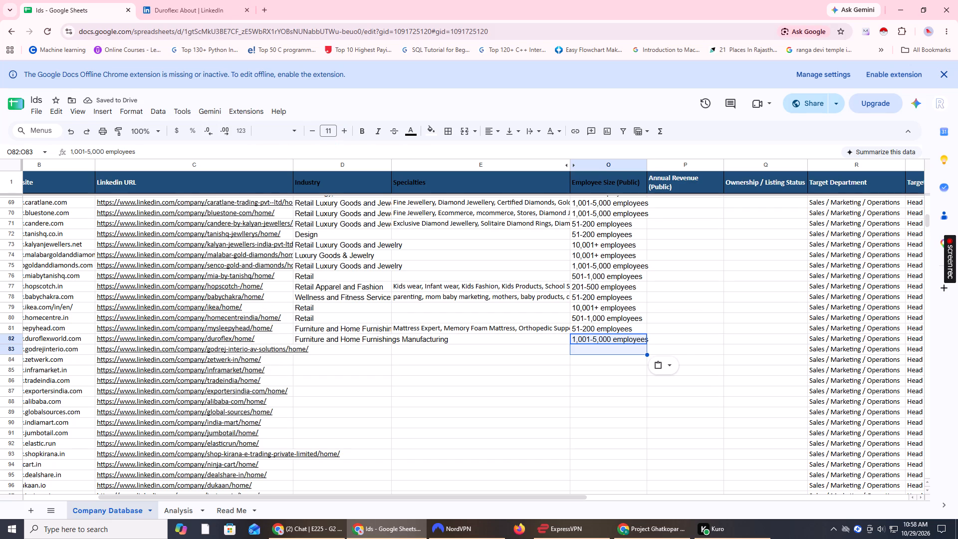
click(245, 10)
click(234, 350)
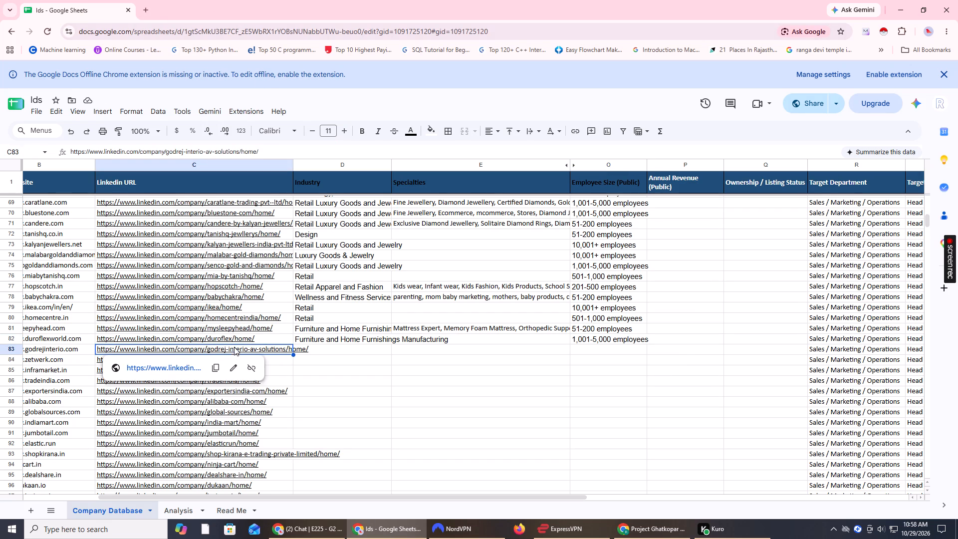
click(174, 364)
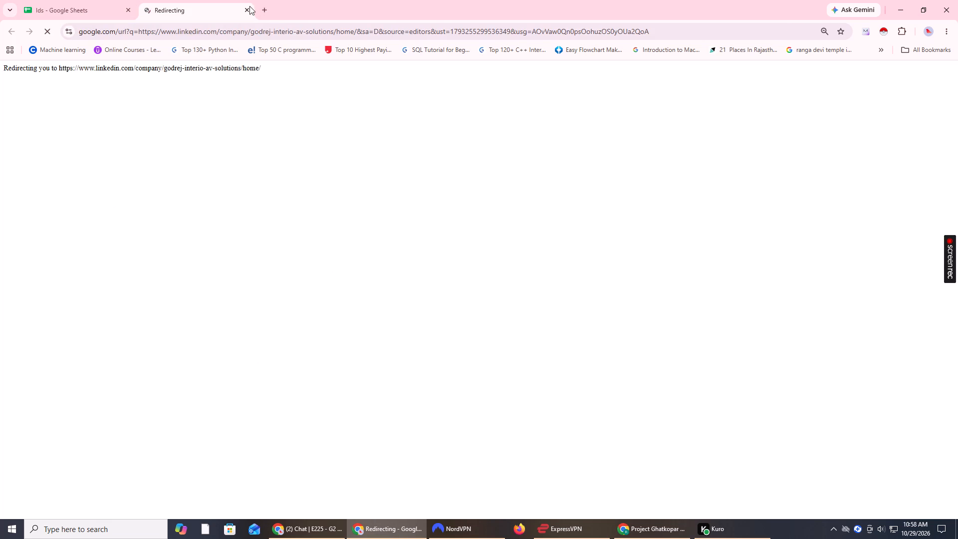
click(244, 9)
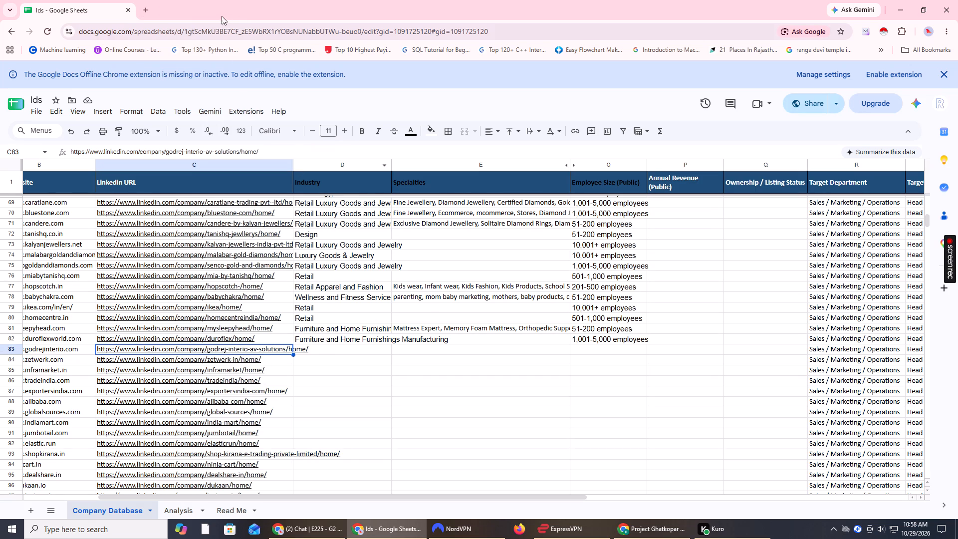
Open Godrej Interio AV Solutions' LinkedIn About page from its URL in row 83 and follow the company.
click(213, 351)
click(177, 368)
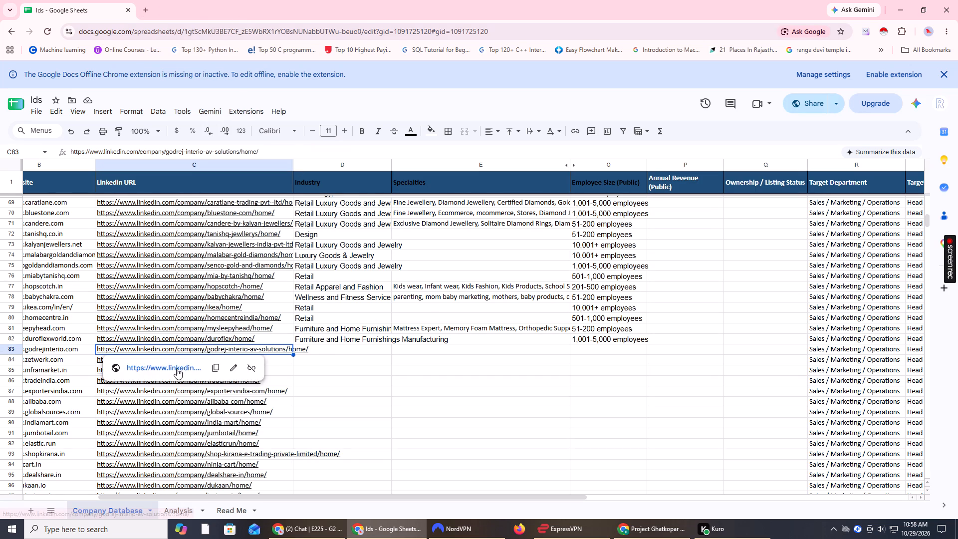
click(213, 0)
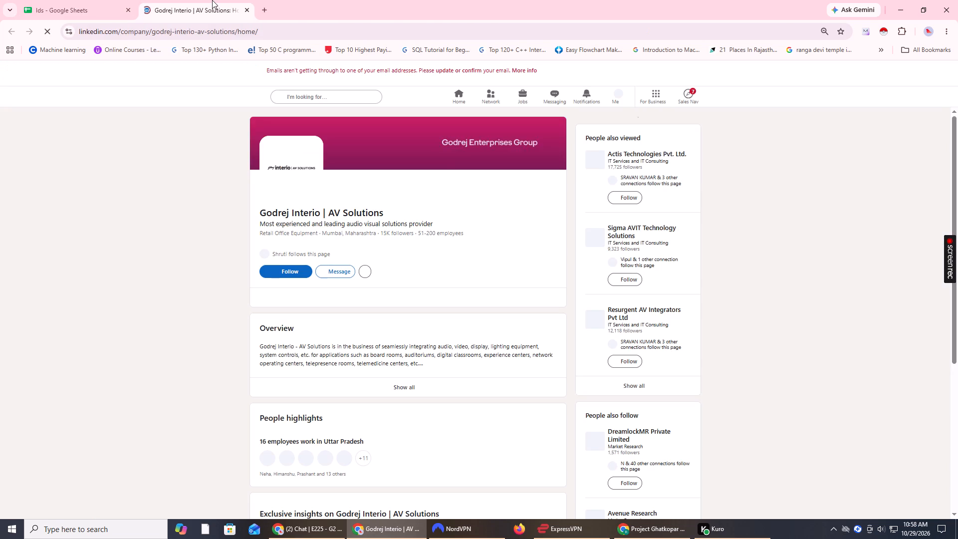
click(297, 293)
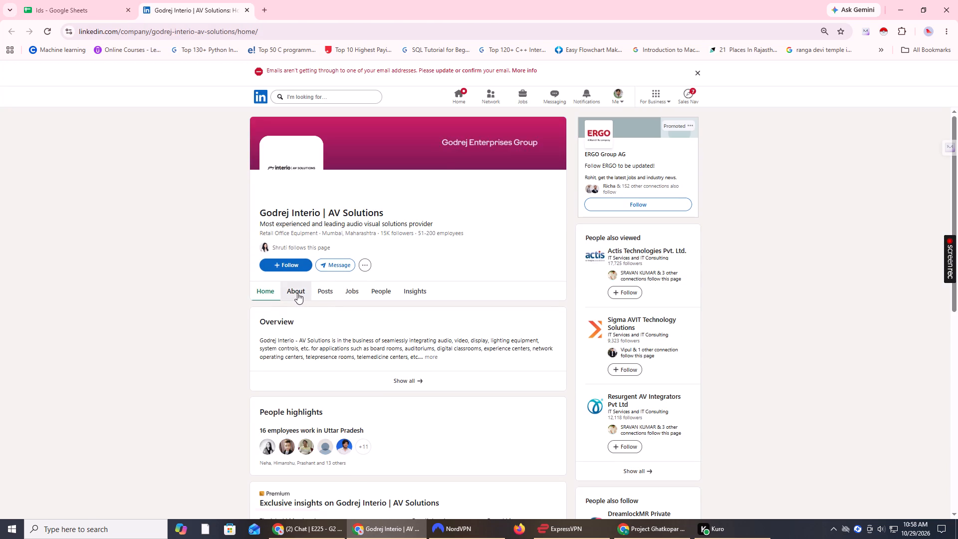
click(289, 263)
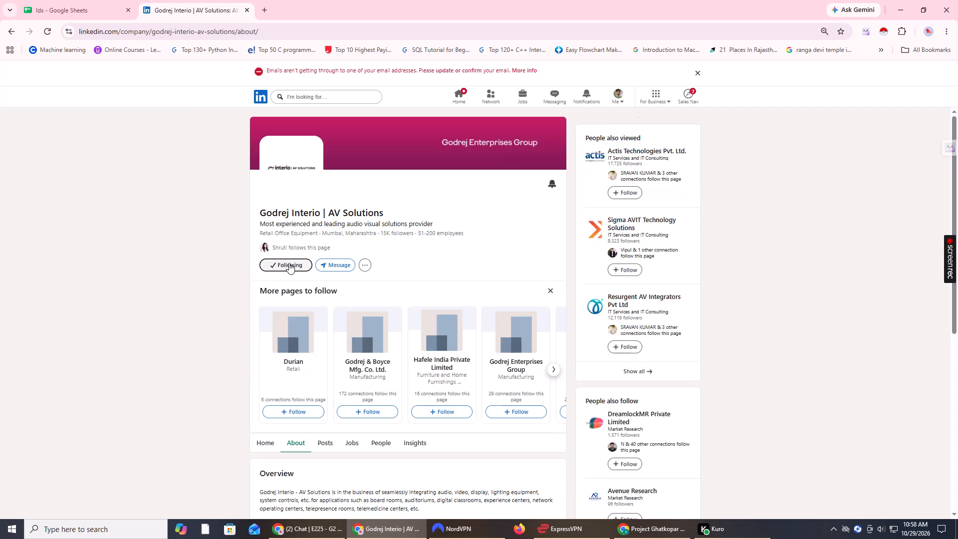
Copy the industry "Retail Office Equipment" from Godrej Interio AV Solutions' About page for its Industry cell in row 83.
scroll(314, 345, down, 6)
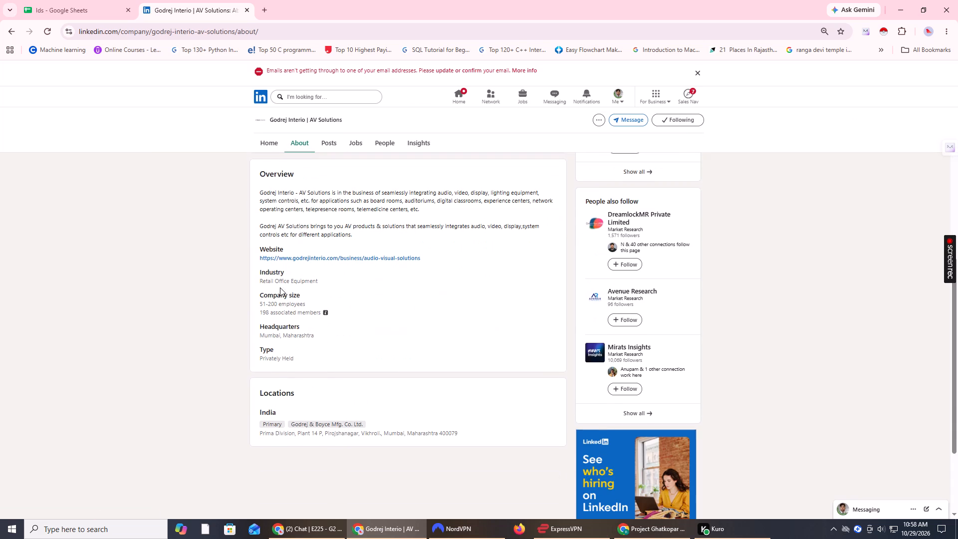
triple_click(277, 281)
key(ctrl+c)
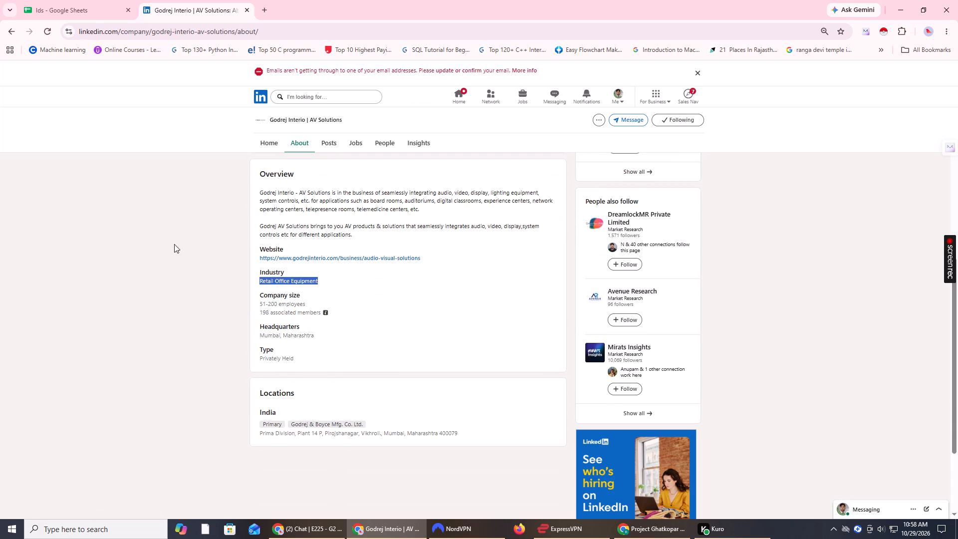
click(75, 0)
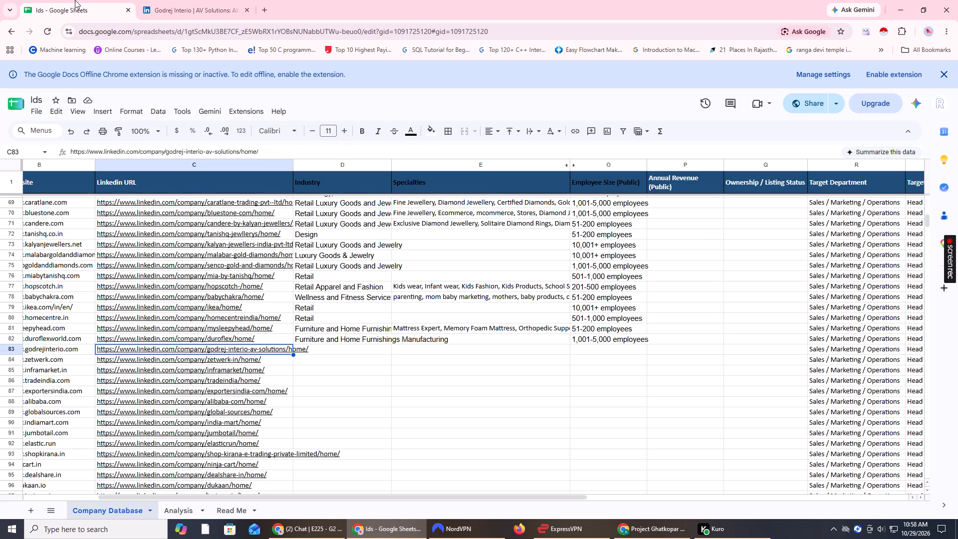
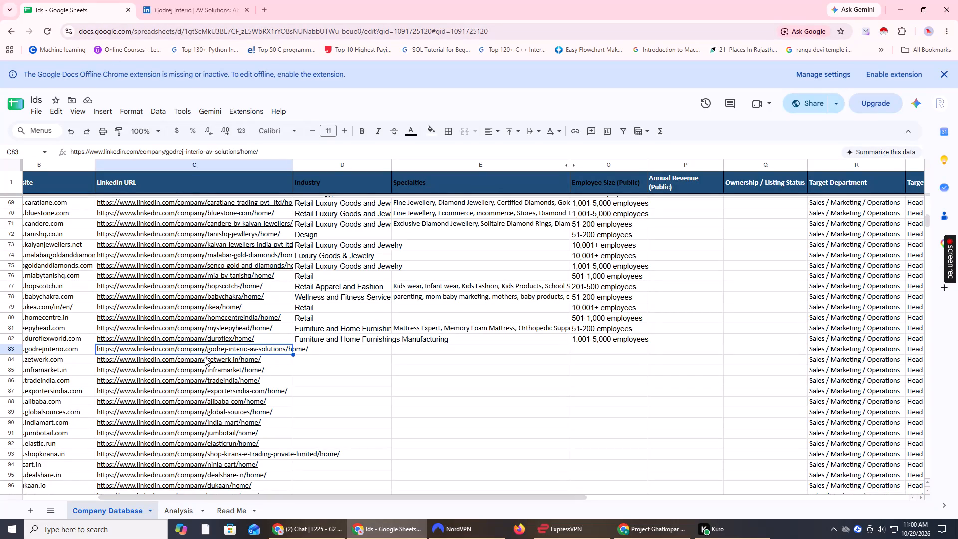
Copy the industry "Retail Office Equipment" from Godrej Interio AV Solutions' About page into its Industry cell in row 83.
click(195, 0)
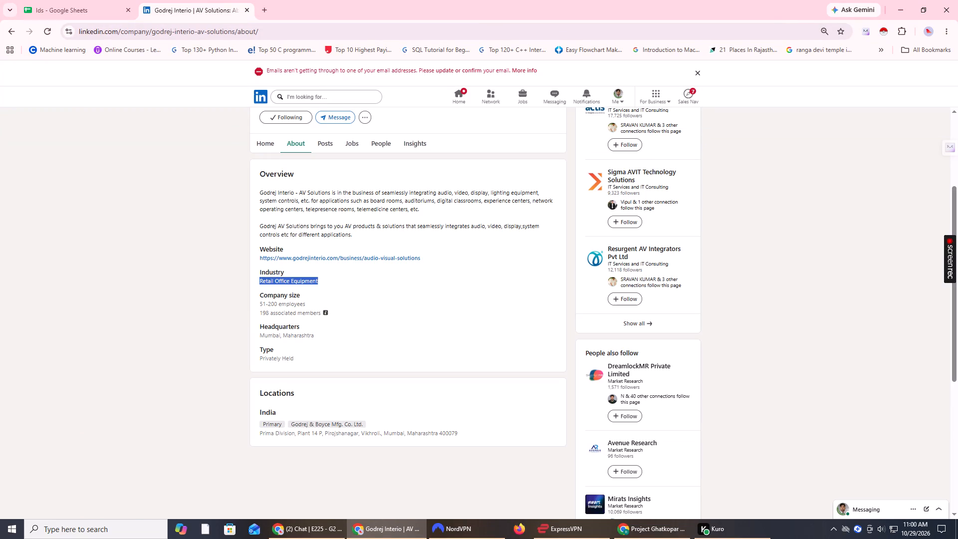
key(ctrl+c)
click(68, 0)
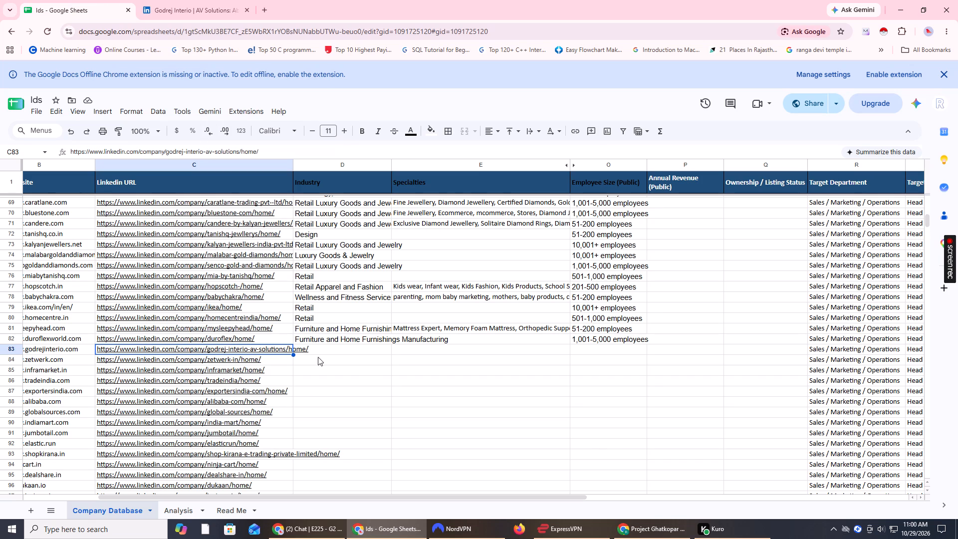
click(314, 349)
key(ctrl+v)
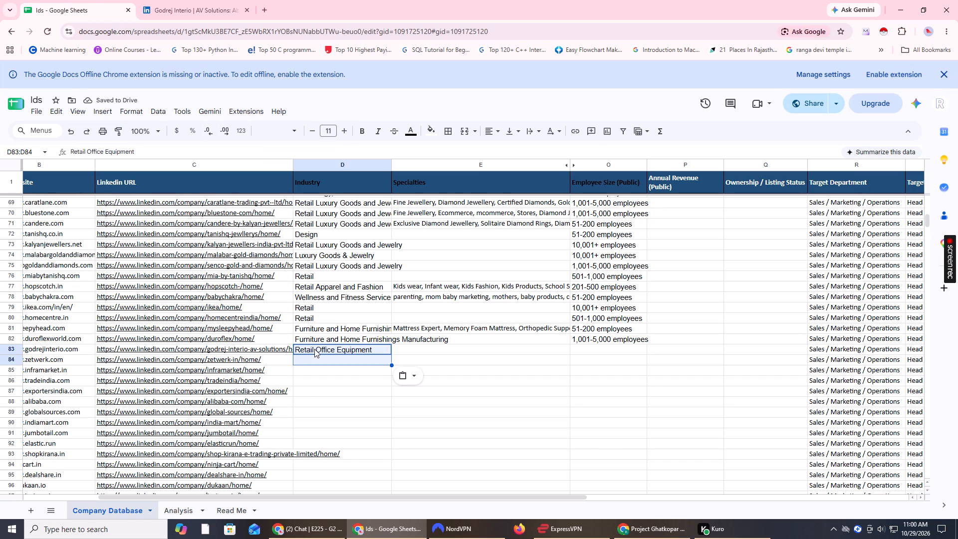
Copy the company size "51-200 employees" from Godrej Interio AV Solutions' About page into its Employee Size cell in row 83.
click(175, 4)
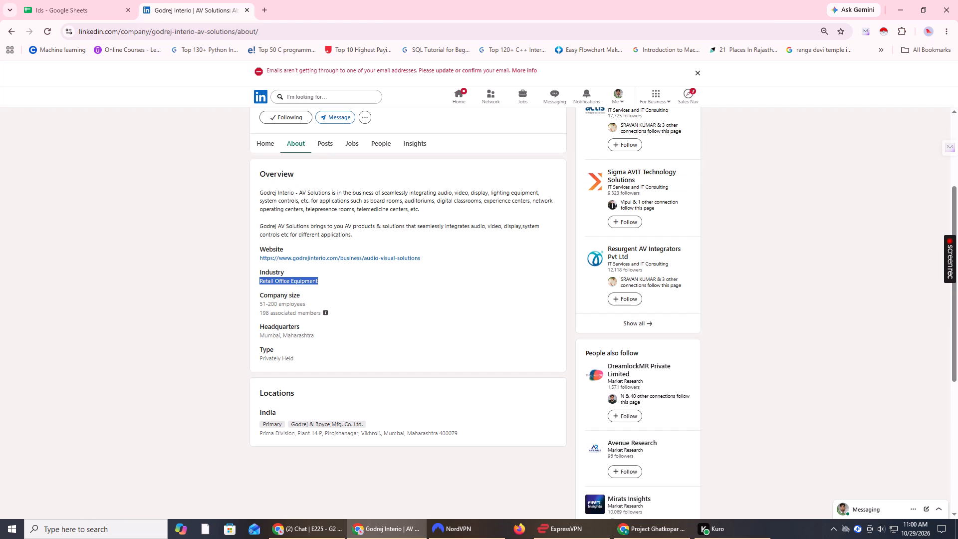
triple_click(273, 303)
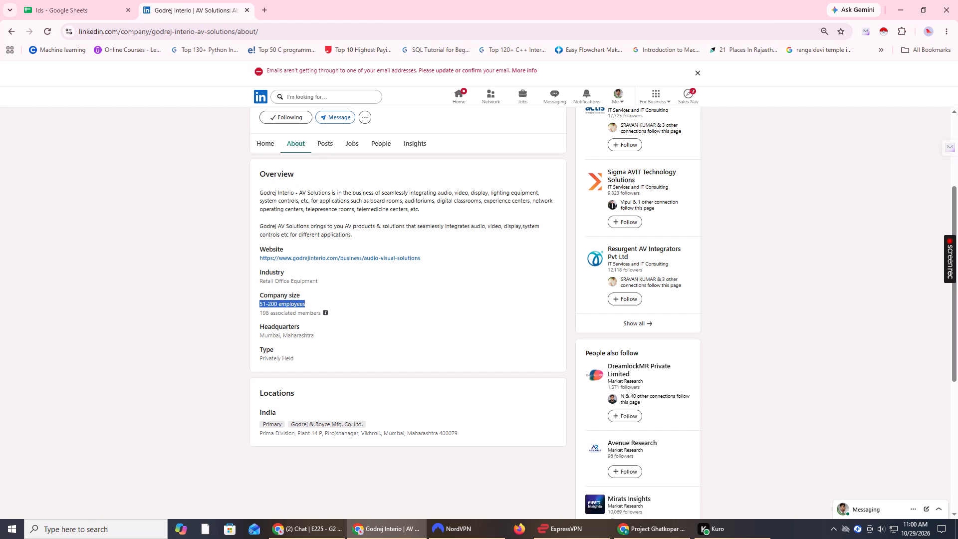
key(ctrl+c)
click(59, 0)
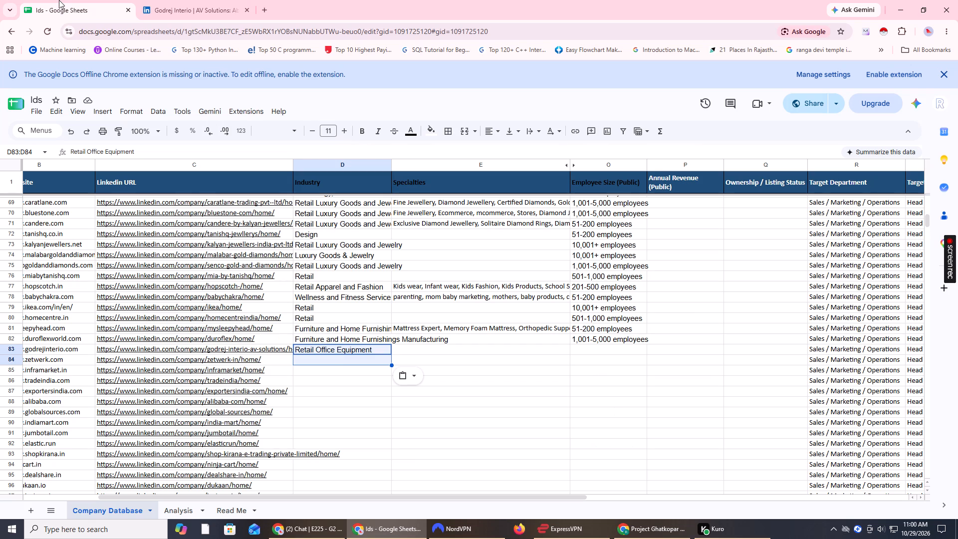
click(579, 349)
key(ctrl+v)
click(362, 376)
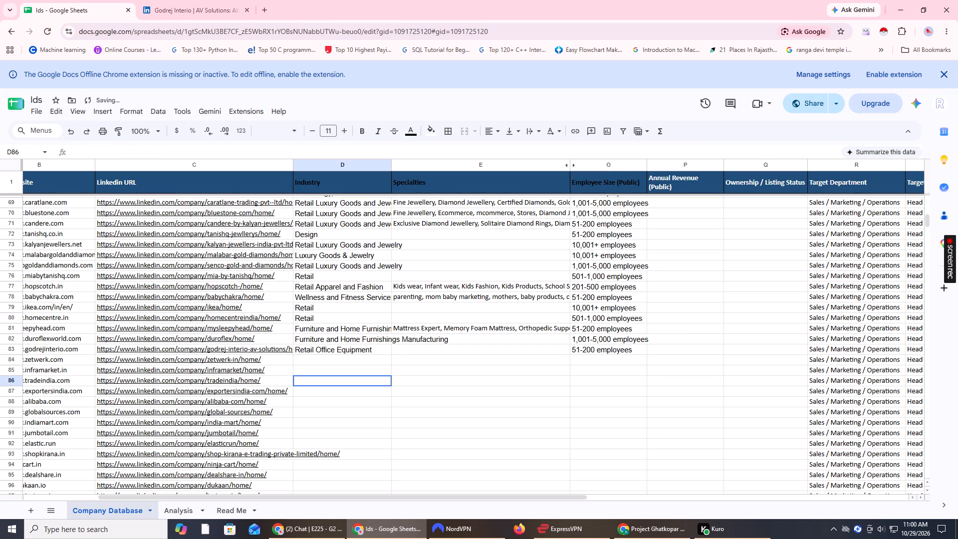
Open ZETWERK's LinkedIn About page from its URL in row 84 and close the Godrej Interio tab.
click(228, 362)
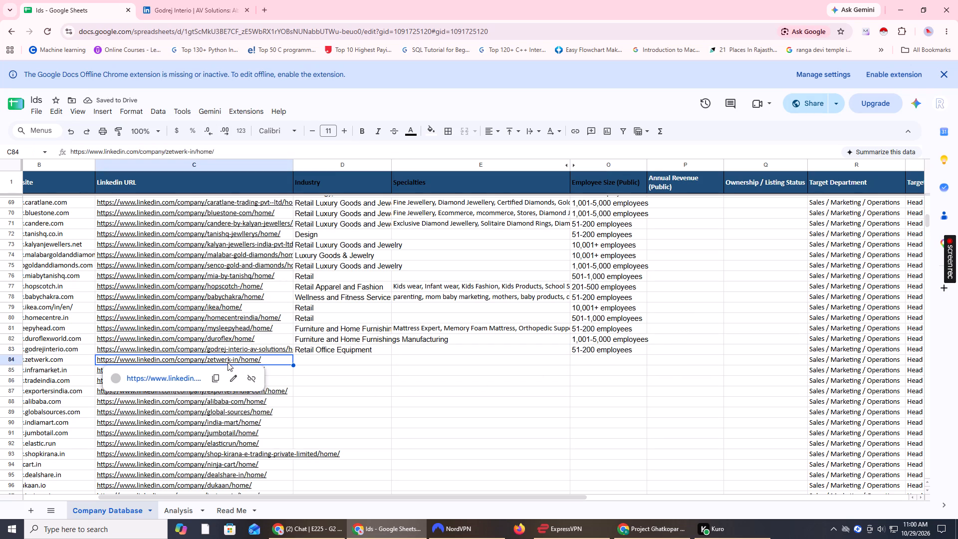
click(167, 379)
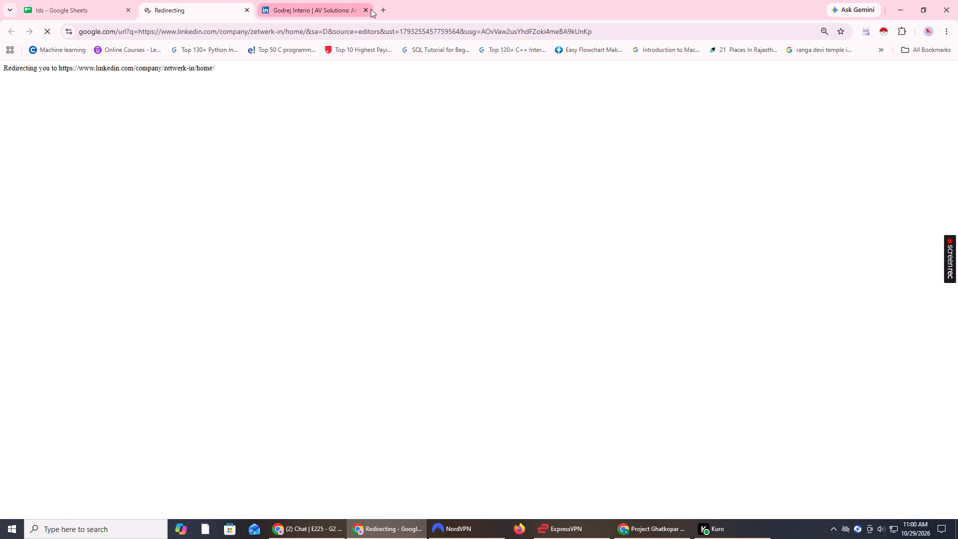
click(368, 9)
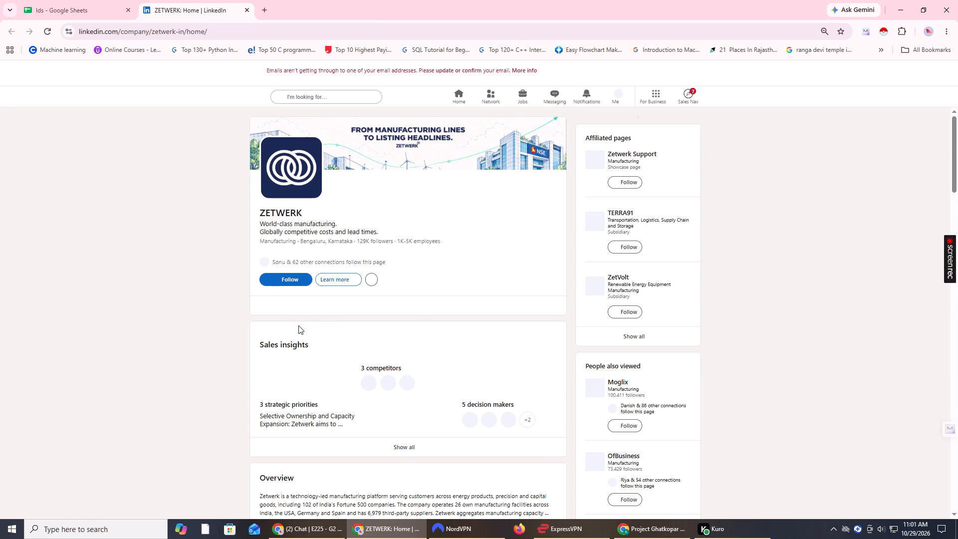
click(296, 304)
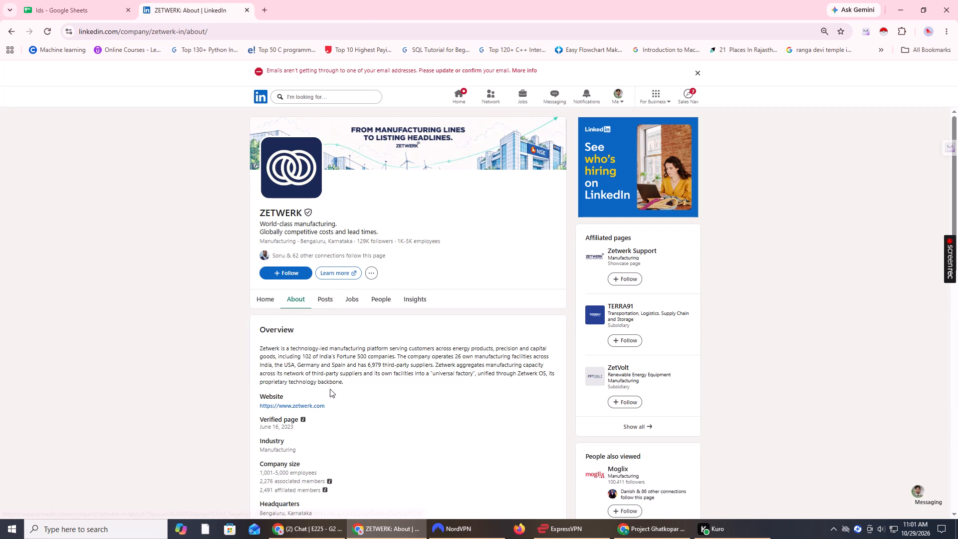
Copy the industry "Manufacturing" from ZETWERK's About page into its Industry cell in row 84.
scroll(330, 389, down, 2)
triple_click(272, 349)
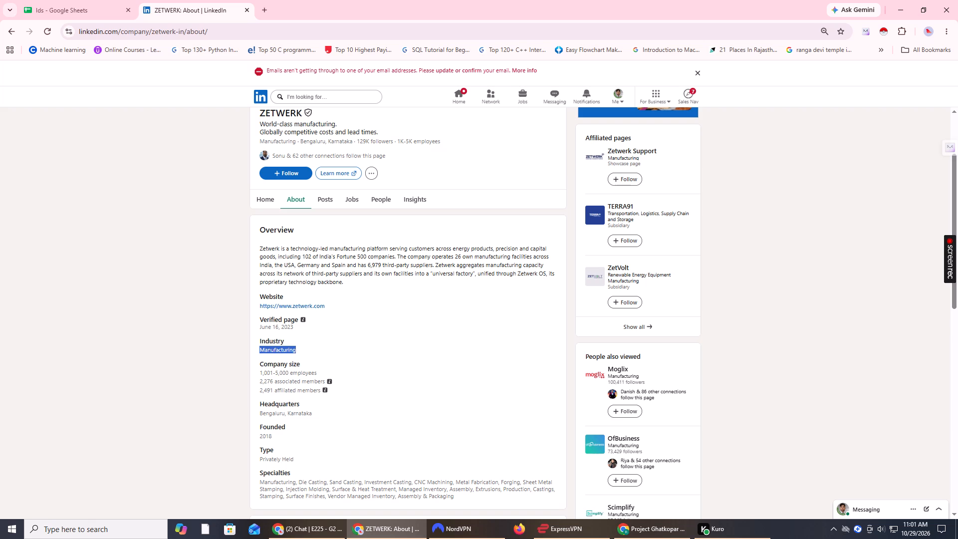
key(ctrl+c)
click(83, 0)
click(311, 360)
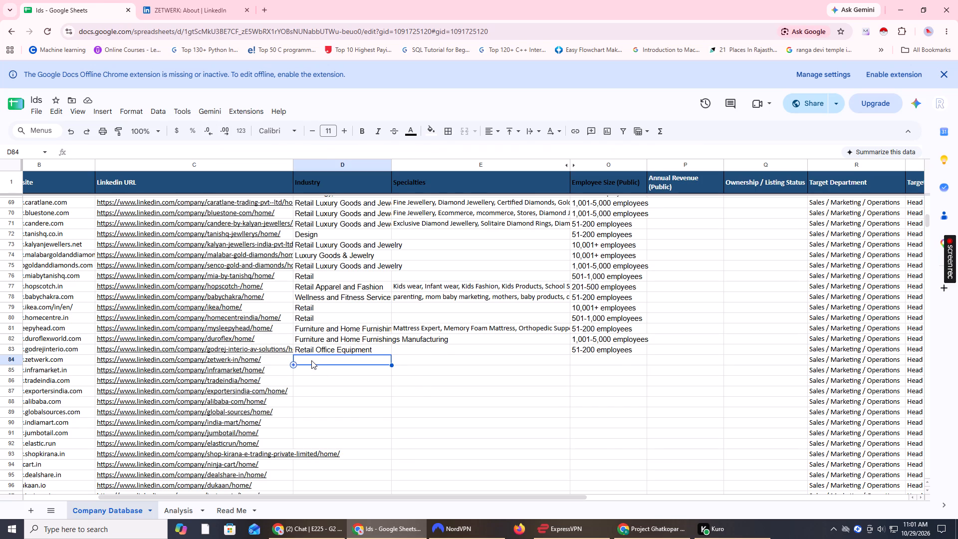
key(ctrl+v)
Copy the company size "1,001-5,000 employees" from ZETWERK's About page into its Employee Size cell in row 84.
click(206, 0)
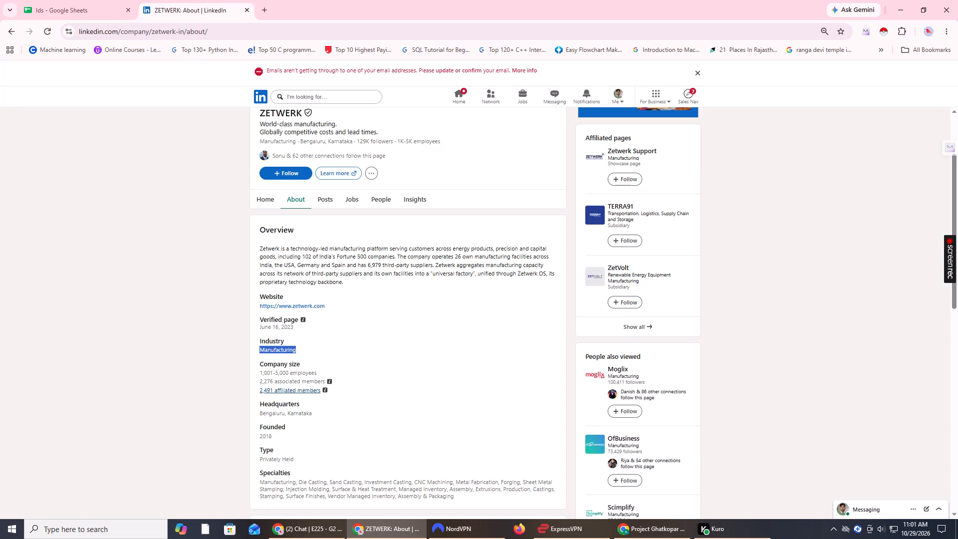
triple_click(281, 371)
key(ctrl+c)
click(118, 0)
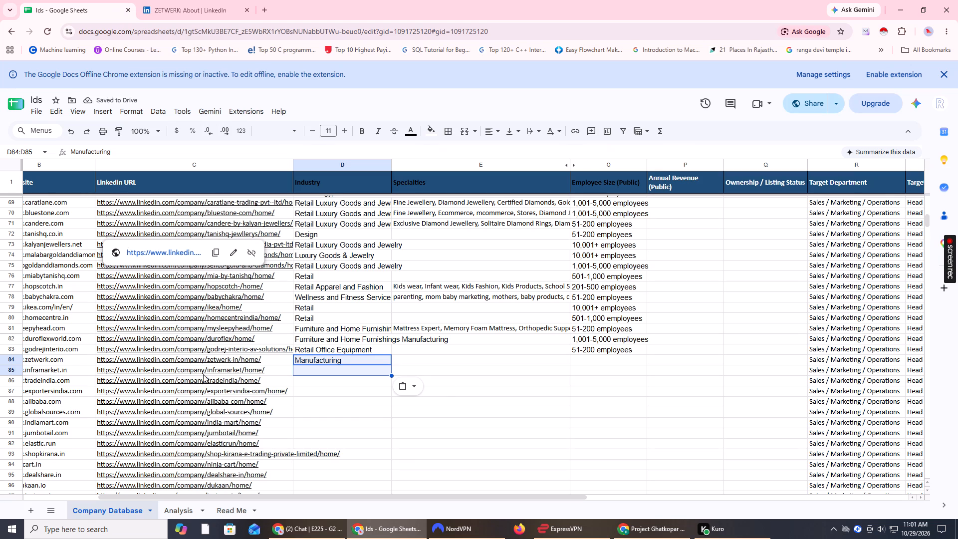
click(572, 362)
key(ctrl+v)
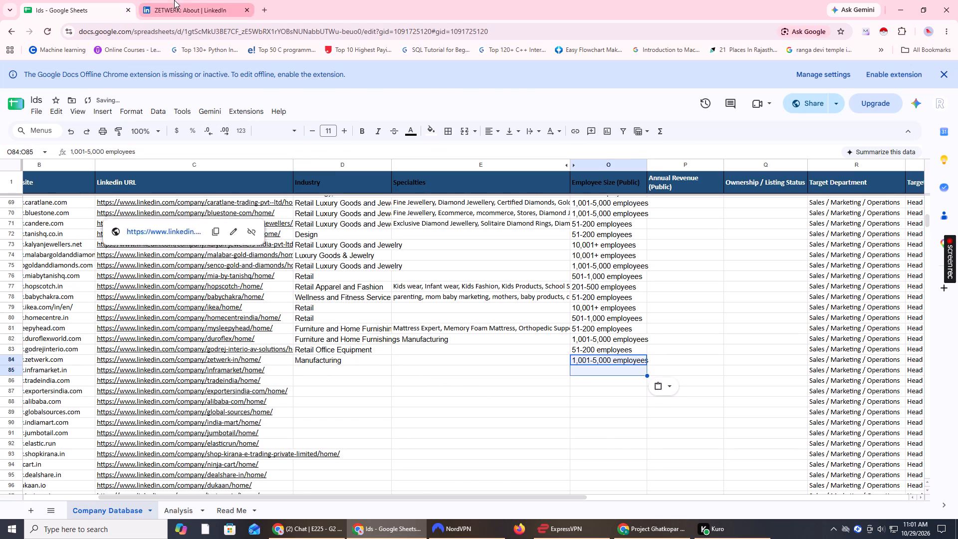
Copy ZETWERK's specialties list, strip its formatting through a new tab's address bar, and paste it into the Specialties cell in row 84.
click(174, 0)
scroll(372, 481, down, 3)
drag(458, 348, 219, 331)
key(ctrl+c)
click(263, 6)
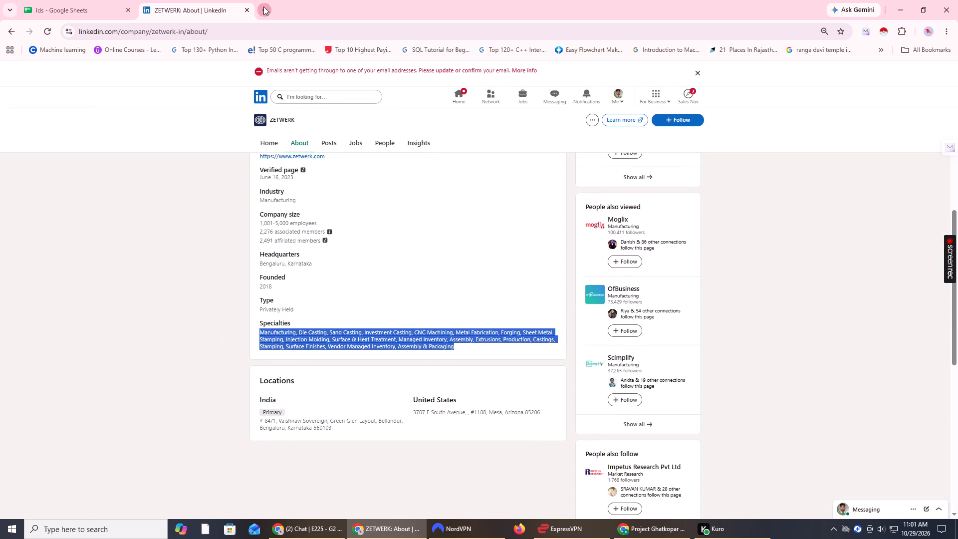
key(ctrl+v)
key(ctrl+a)
key(ctrl+x)
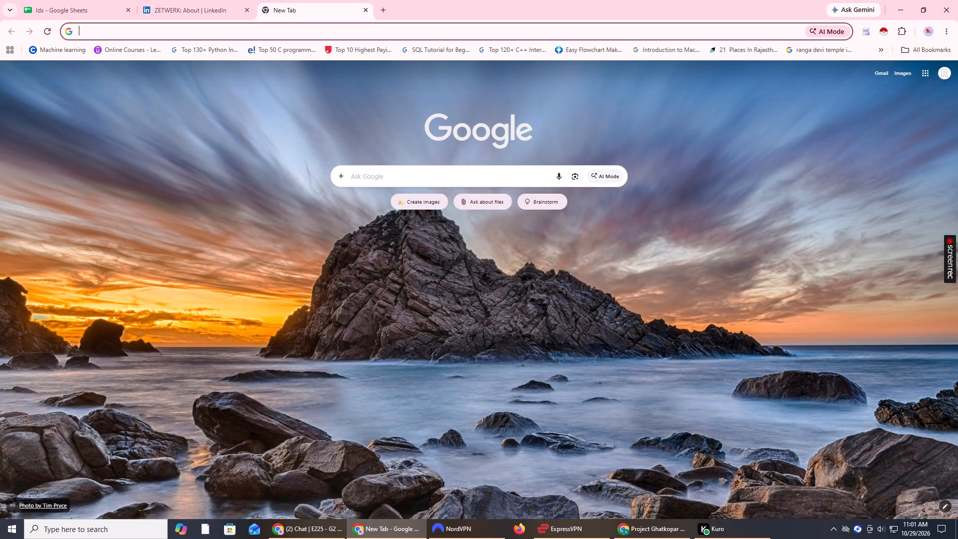
click(73, 0)
click(402, 358)
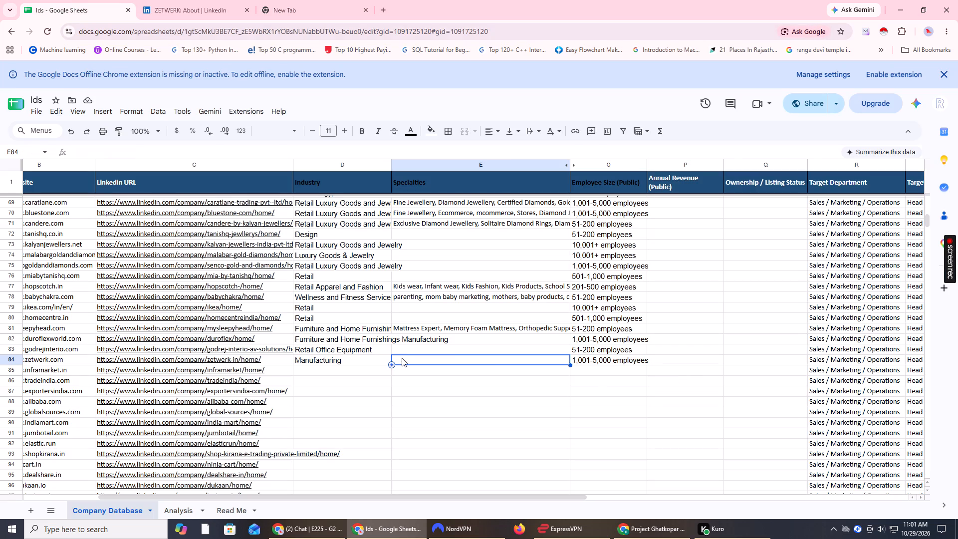
key(ctrl+v)
click(345, 370)
Open Infra.Market's LinkedIn About page from its URL in row 85 and close the ZETWERK and blank tabs.
scroll(304, 378, down, 2)
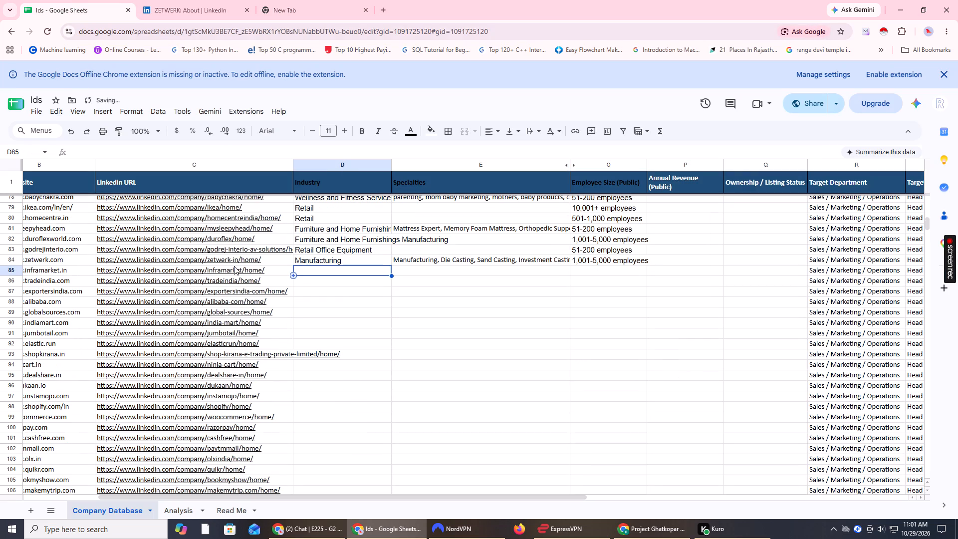
click(221, 269)
click(169, 287)
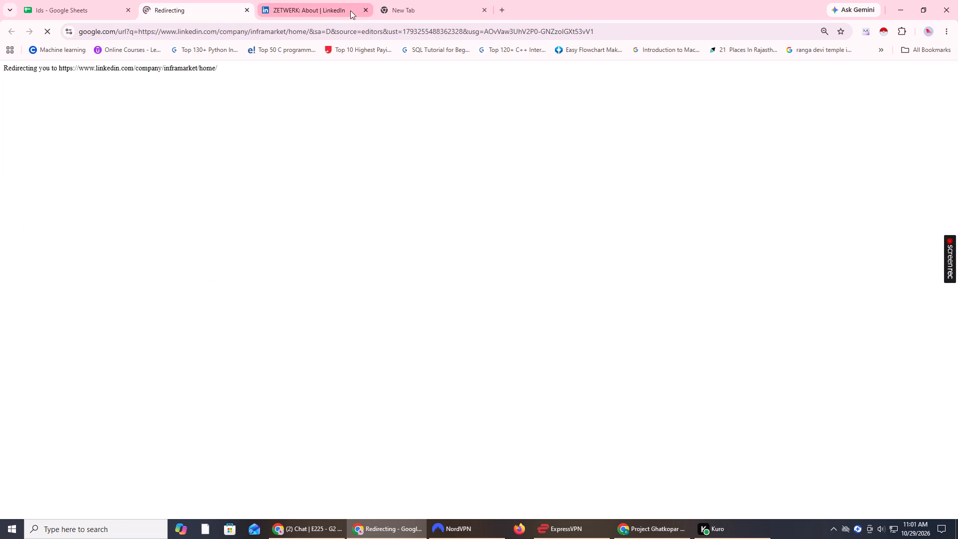
click(363, 10)
click(363, 10)
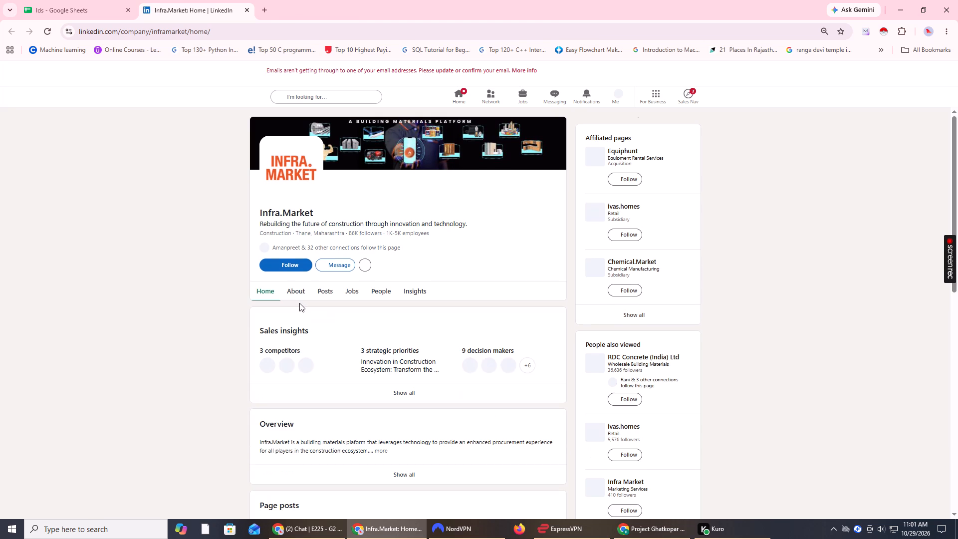
click(299, 294)
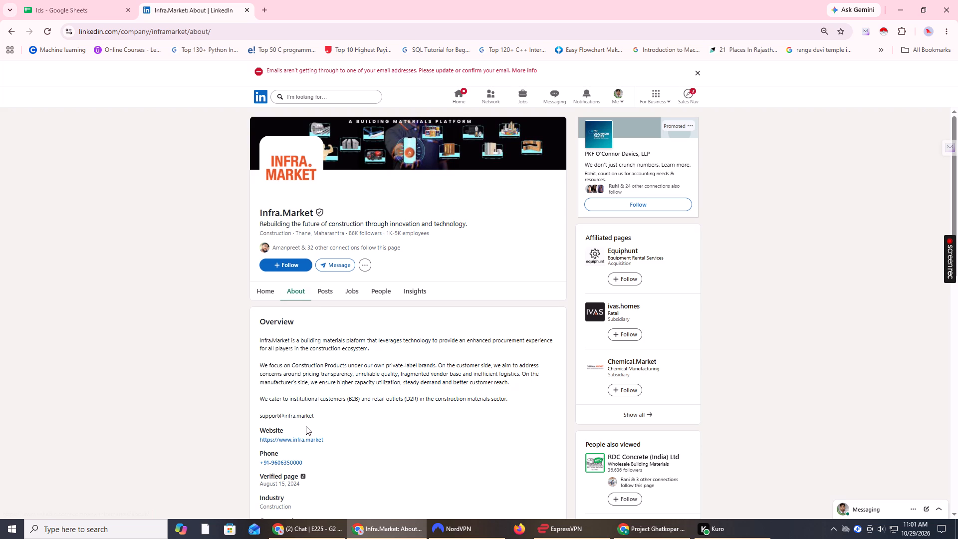
Copy Infra.Market's support e-mail address from its About page into the unlabelled column V cell in row 85.
scroll(304, 406, down, 1)
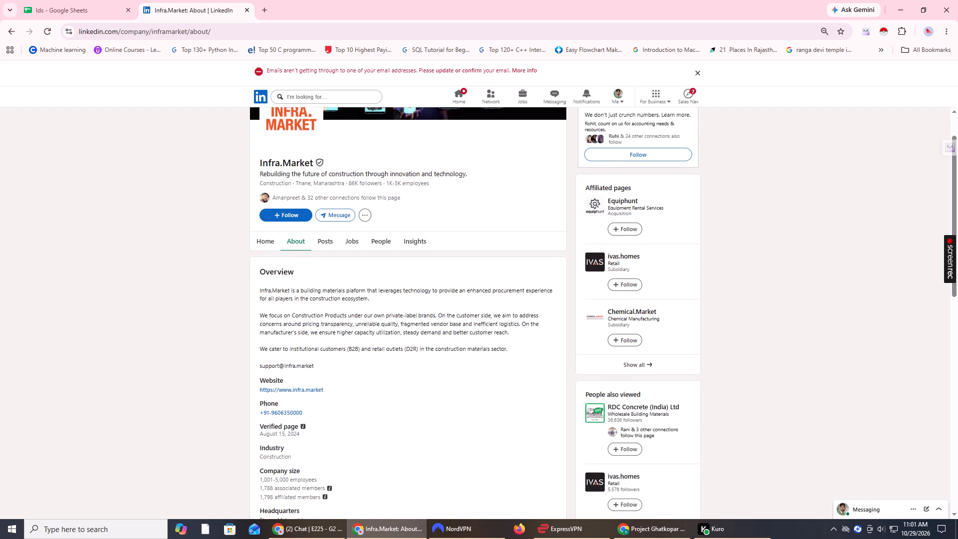
triple_click(287, 365)
key(ctrl+c)
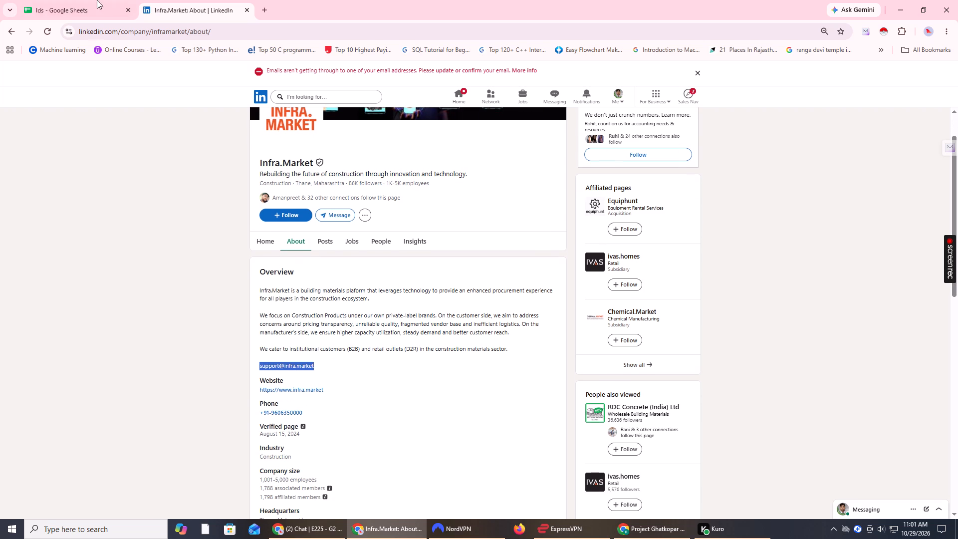
click(107, 0)
key(Right)
key(Right)
key(Right)
key(Right)
key(Right)
key(Right)
key(Right)
key(Right)
key(Right)
key(Right)
key(Right)
key(Right)
key(Right)
key(Right)
key(Right)
key(Right)
key(Right)
key(Right)
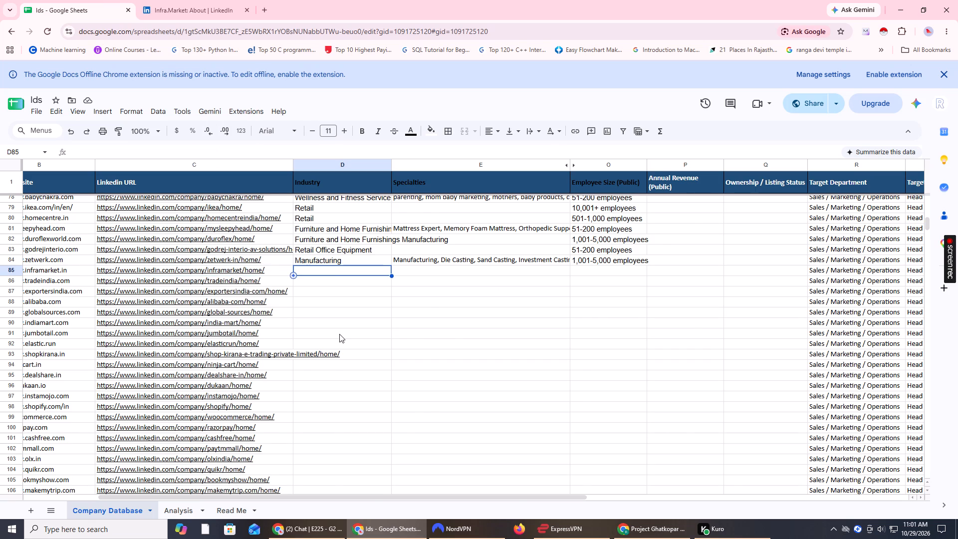
key(Left)
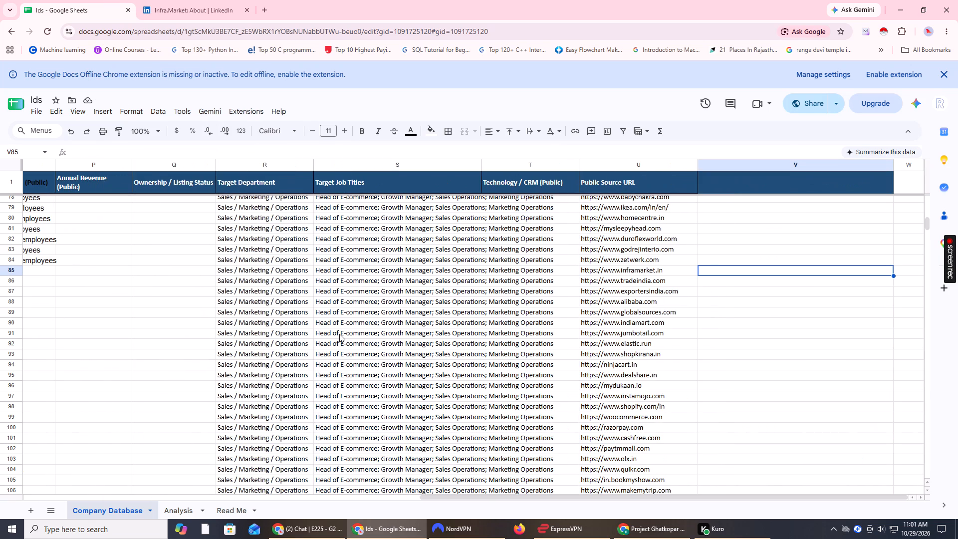
key(ctrl+v)
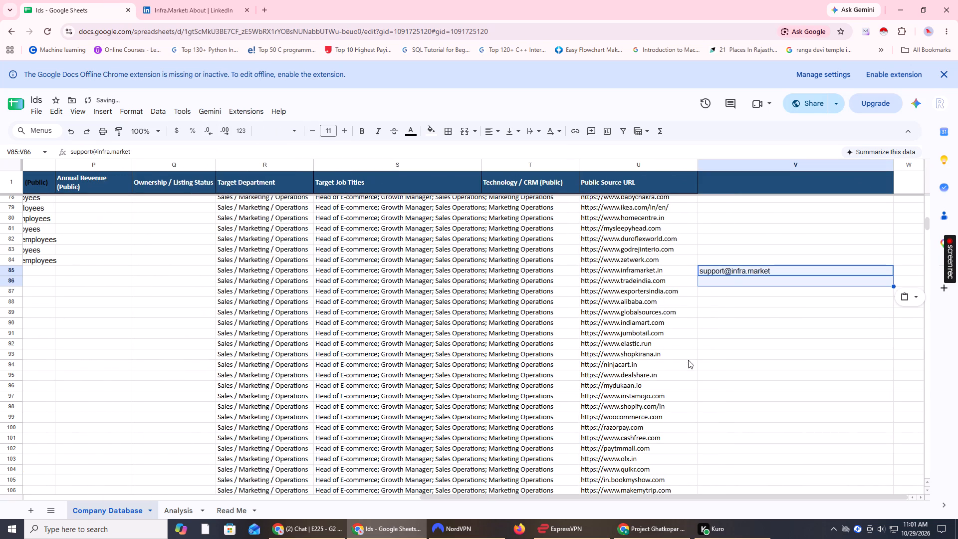
click(689, 355)
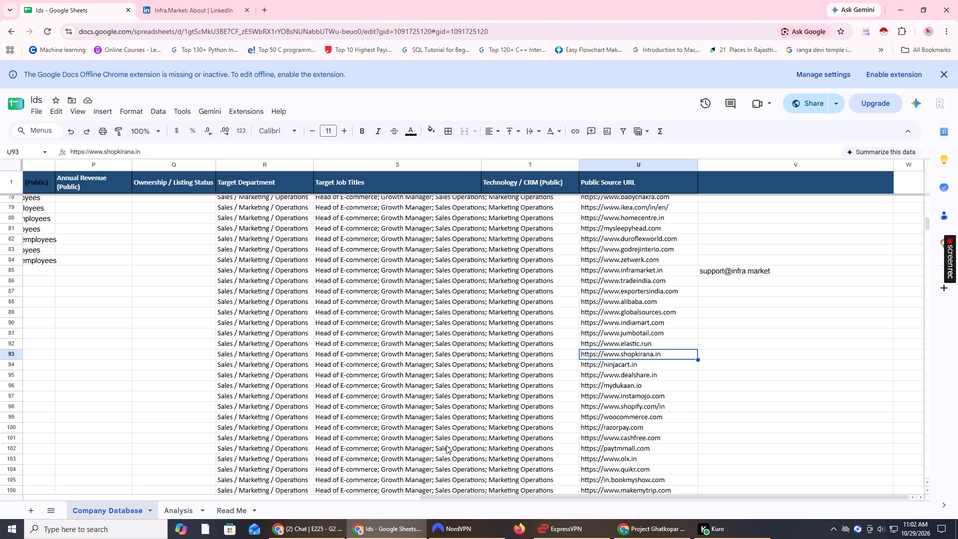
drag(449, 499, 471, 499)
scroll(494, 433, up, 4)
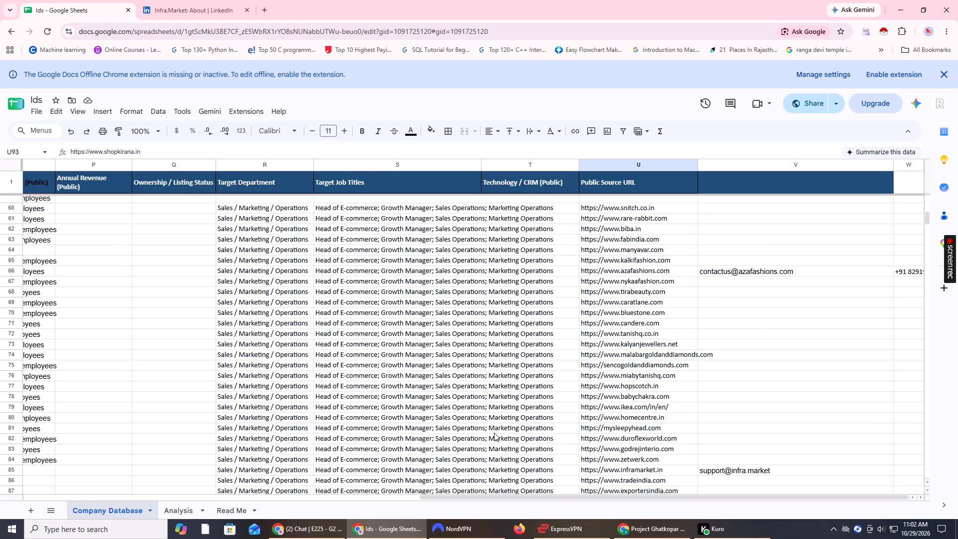
scroll(418, 415, down, 4)
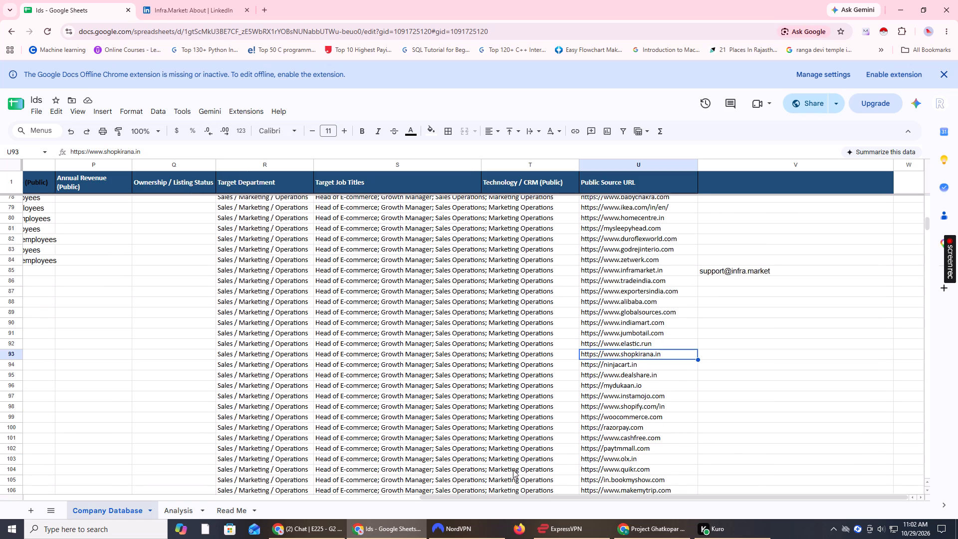
drag(461, 496, 137, 480)
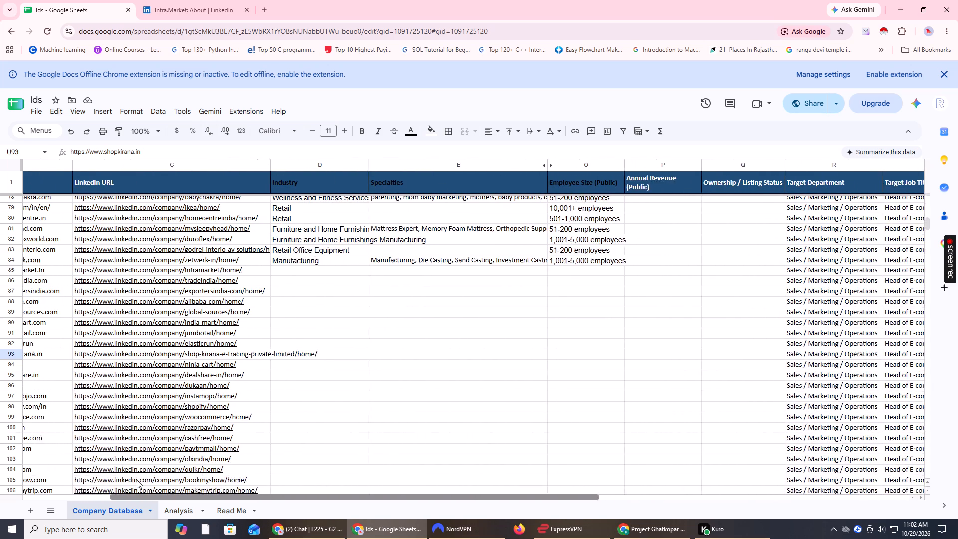
drag(137, 480, 50, 477)
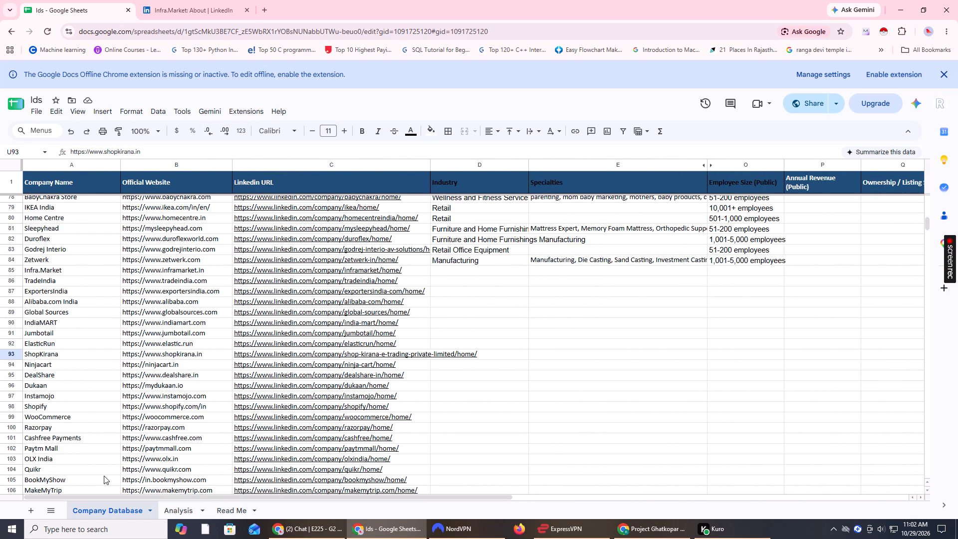
click(168, 0)
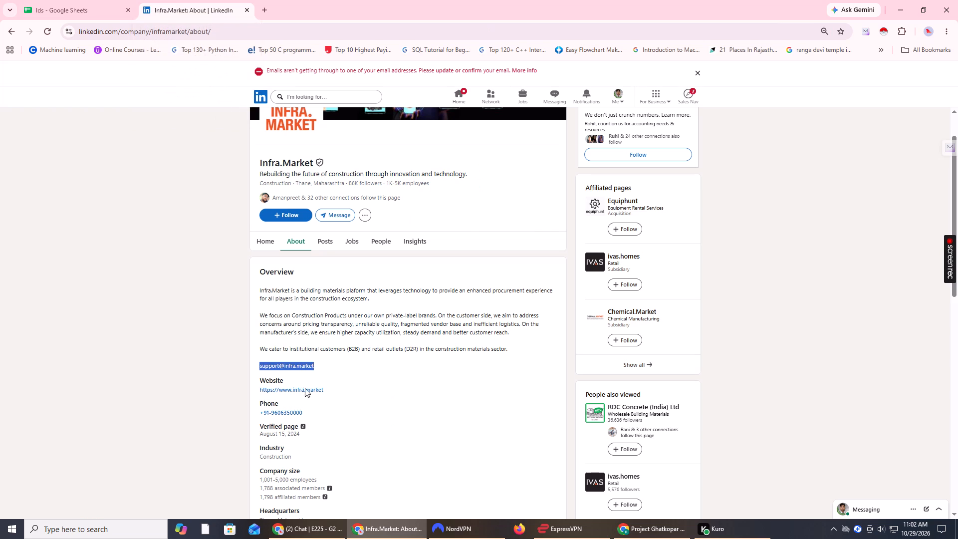
scroll(302, 376, down, 2)
double_click(275, 311)
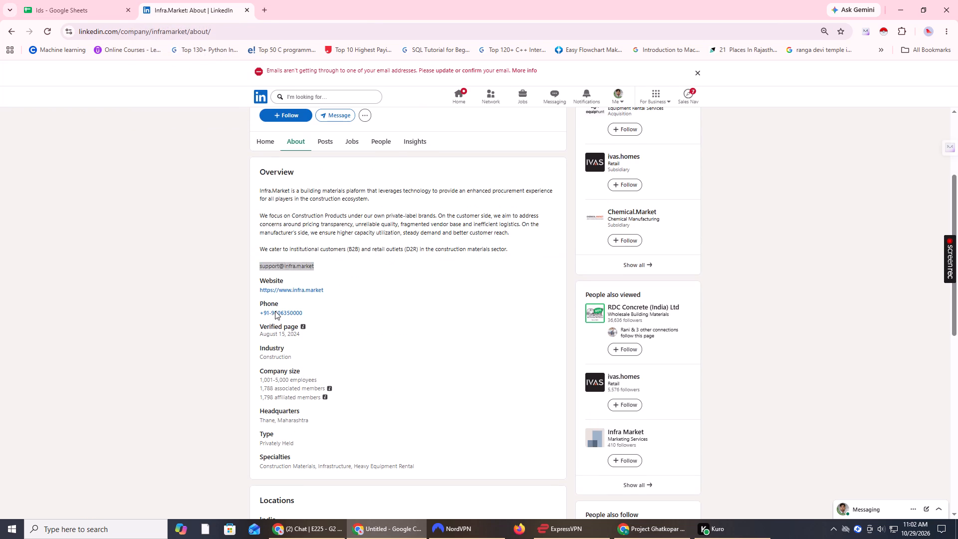
click(201, 0)
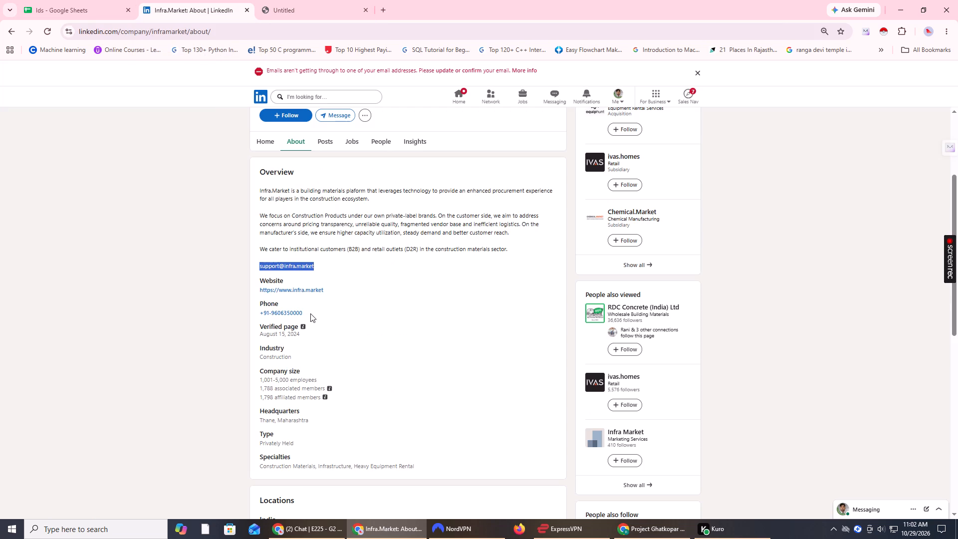
drag(310, 313, 249, 313)
key(ctrl+c)
click(53, 0)
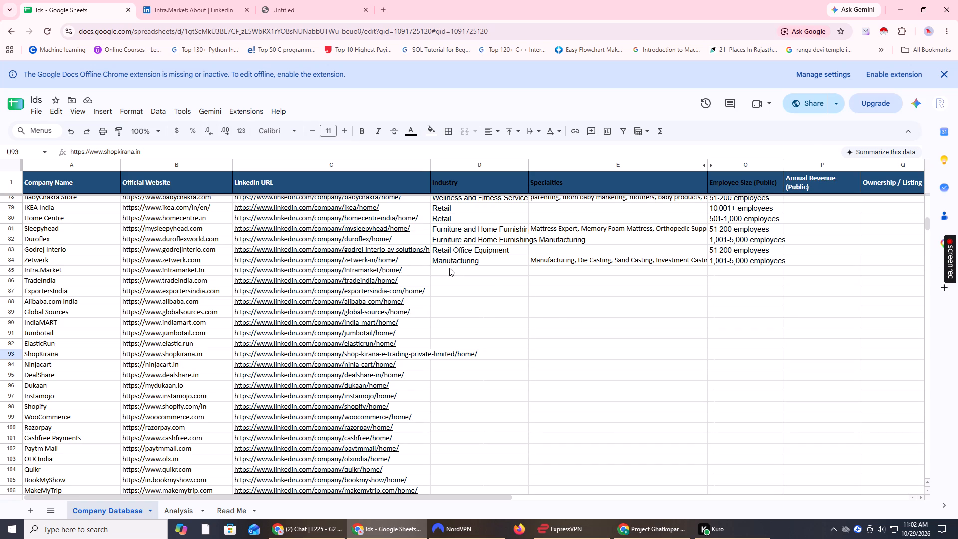
click(448, 270)
key(Right)
key(Right)
key(Right)
key(Right)
key(Right)
key(Right)
key(Right)
key(Right)
key(Right)
key(Right)
key(Right)
key(Right)
key(Right)
key(Right)
key(Right)
key(Right)
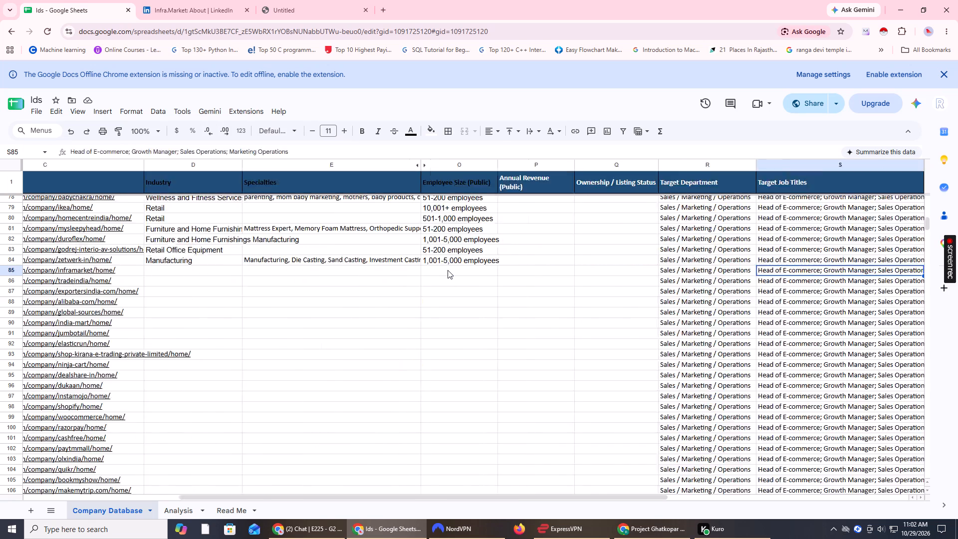
key(apostrophe)
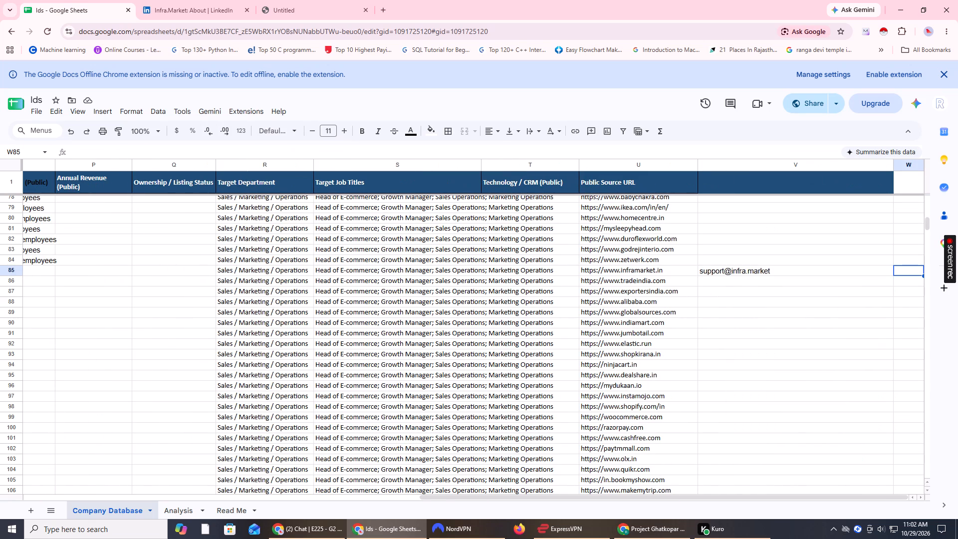
key(ctrl+v)
key(Return)
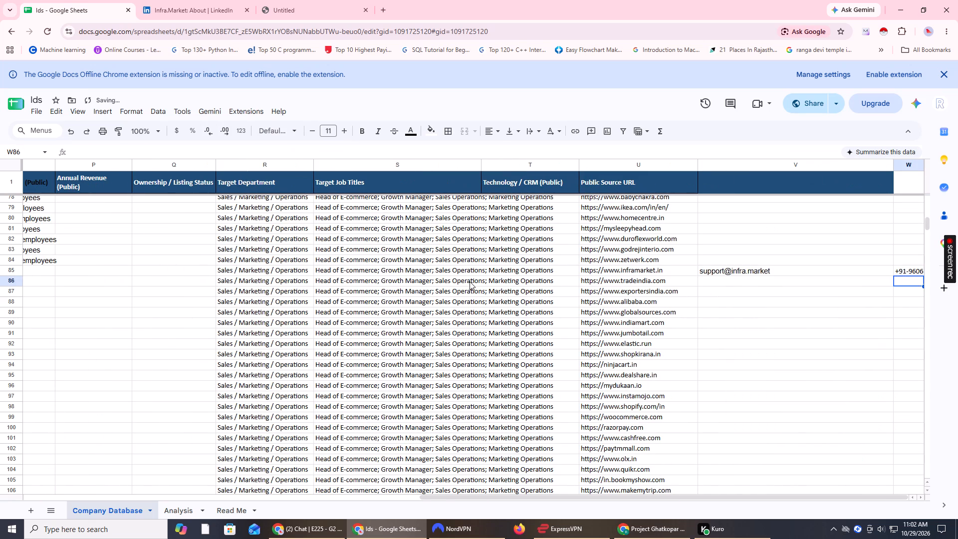
Copy the industry "Construction" from Infra.Market's About page into its Industry cell in row 85.
key(Up)
key(Left)
key(Left)
key(Left)
key(Left)
key(Left)
key(Left)
key(Left)
key(Left)
key(Left)
key(Left)
key(Left)
key(Left)
key(Left)
key(Left)
key(Left)
key(Left)
key(Left)
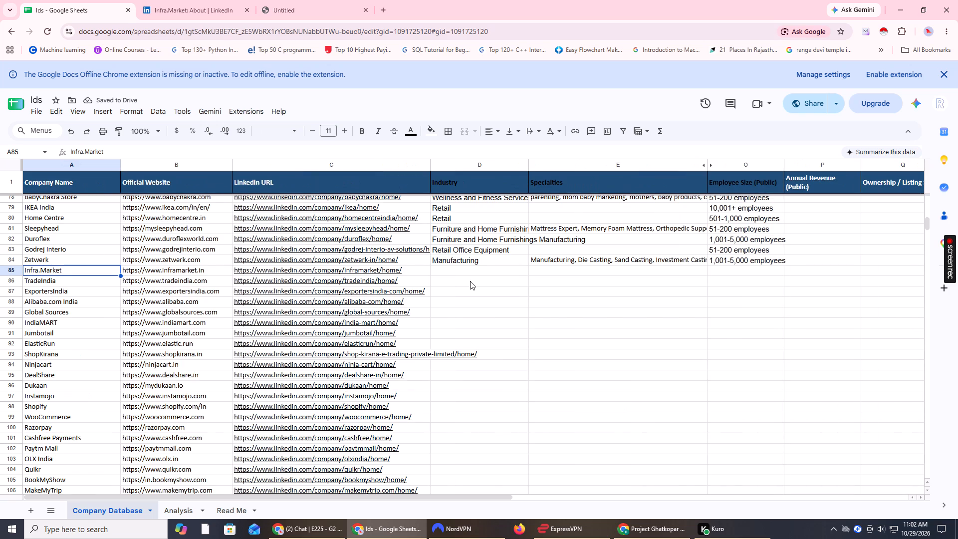
key(Right)
key(Right)
key(Right)
key(Right)
key(Right)
key(Right)
key(Right)
key(Right)
key(Right)
key(Right)
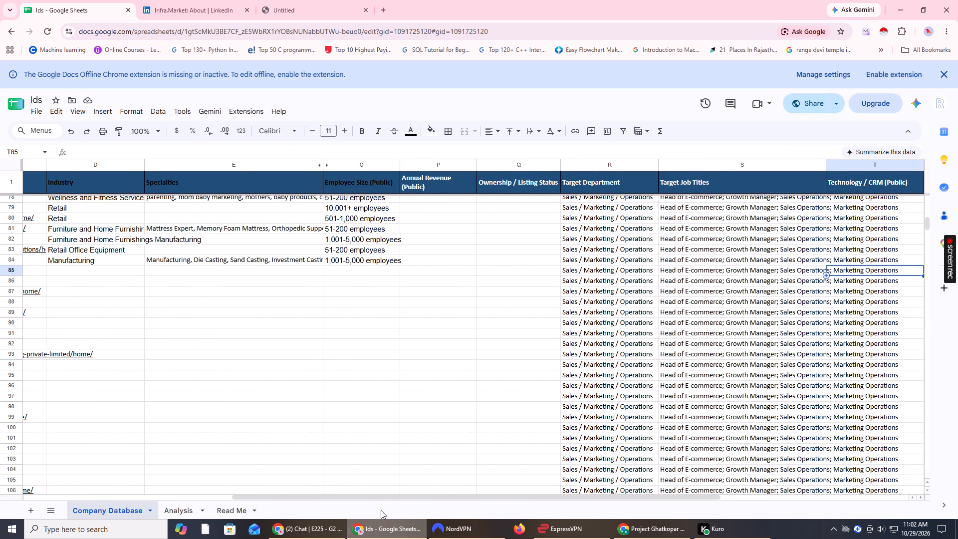
drag(384, 497, 289, 488)
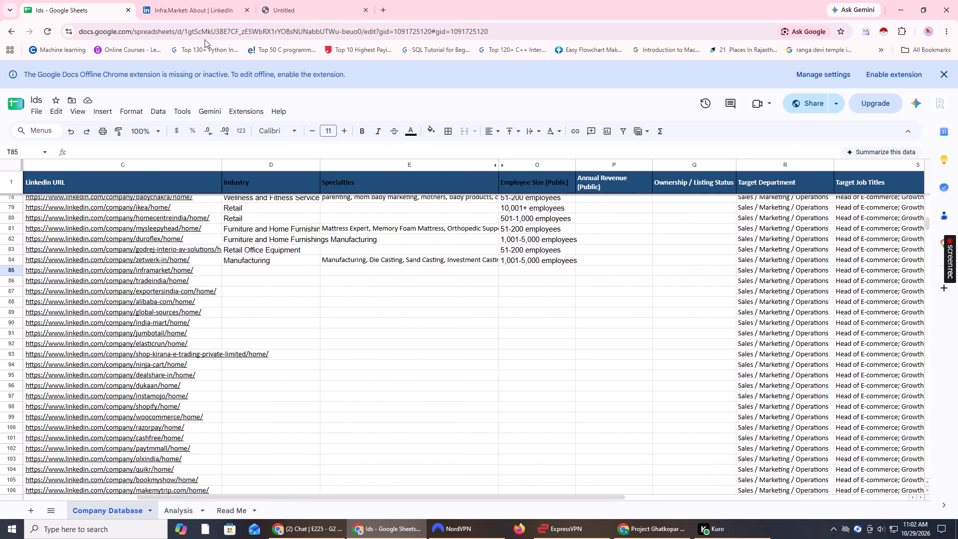
click(218, 0)
triple_click(264, 358)
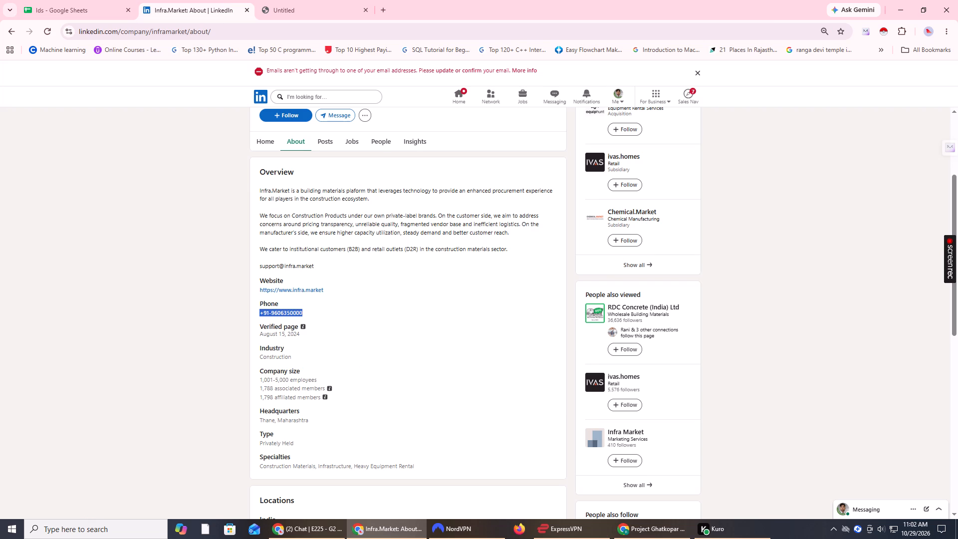
key(ctrl+c)
click(67, 0)
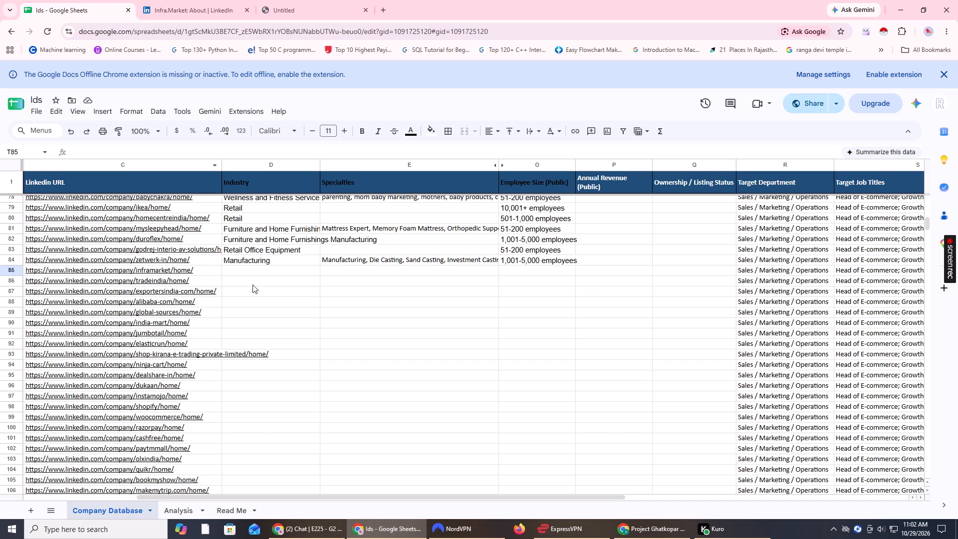
click(251, 271)
key(ctrl+v)
Copy the company size "1,001-5,000 employees" from Infra.Market's About page into its Employee Size cell in row 85.
click(181, 0)
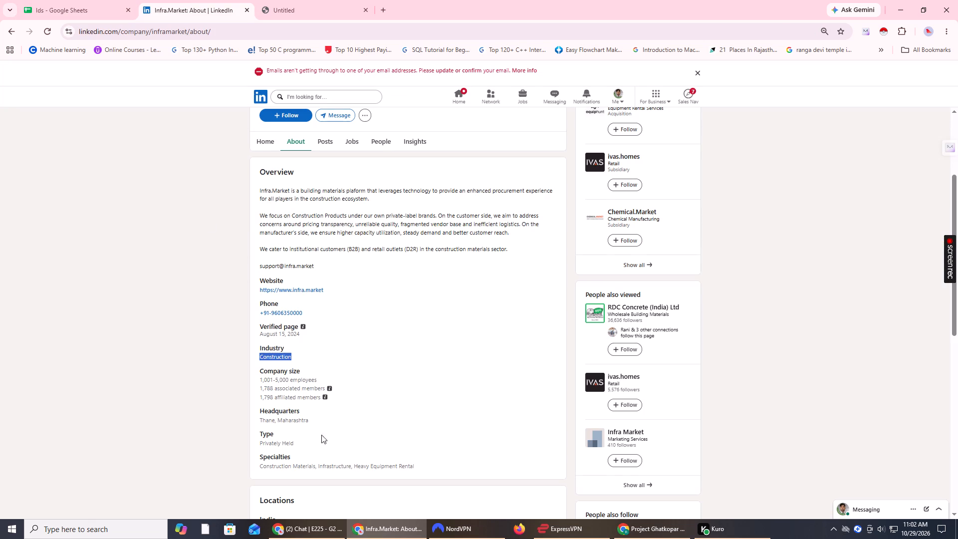
scroll(309, 419, down, 1)
triple_click(279, 330)
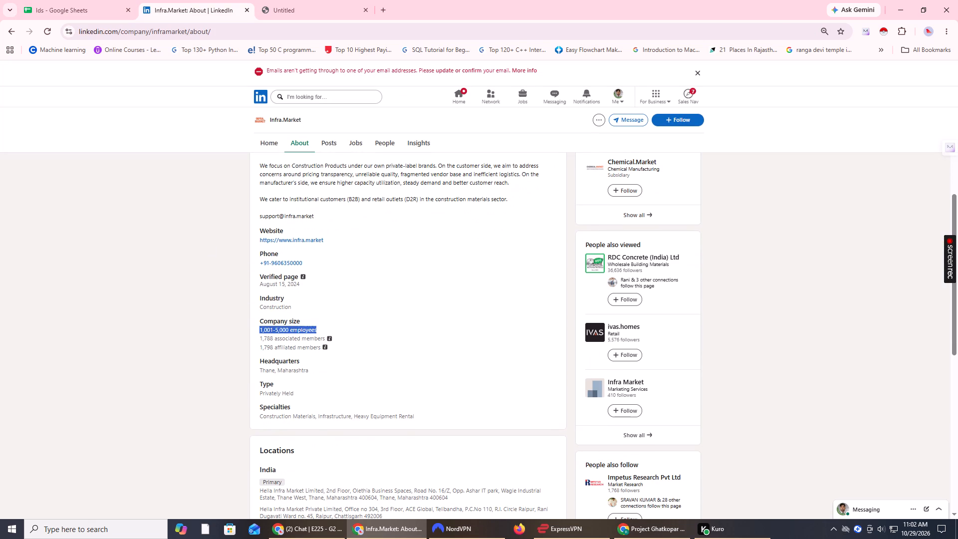
key(ctrl+c)
click(51, 0)
click(527, 274)
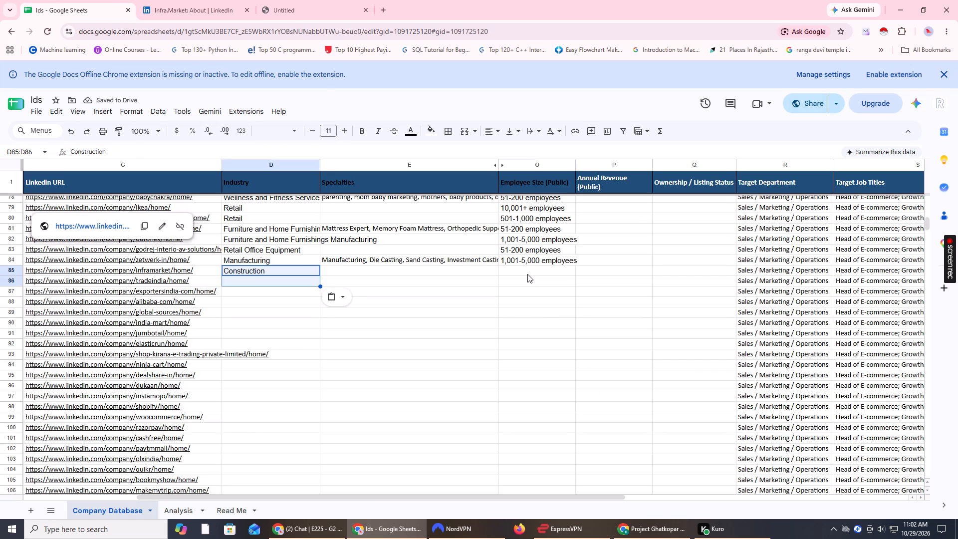
key(ctrl+v)
Copy Infra.Market's specialties "Construction Materials, Infrastructure, Heavy Equipment Rental" into row 85's Specialties cell, stripping the formatting through the blank tab's address bar.
click(231, 0)
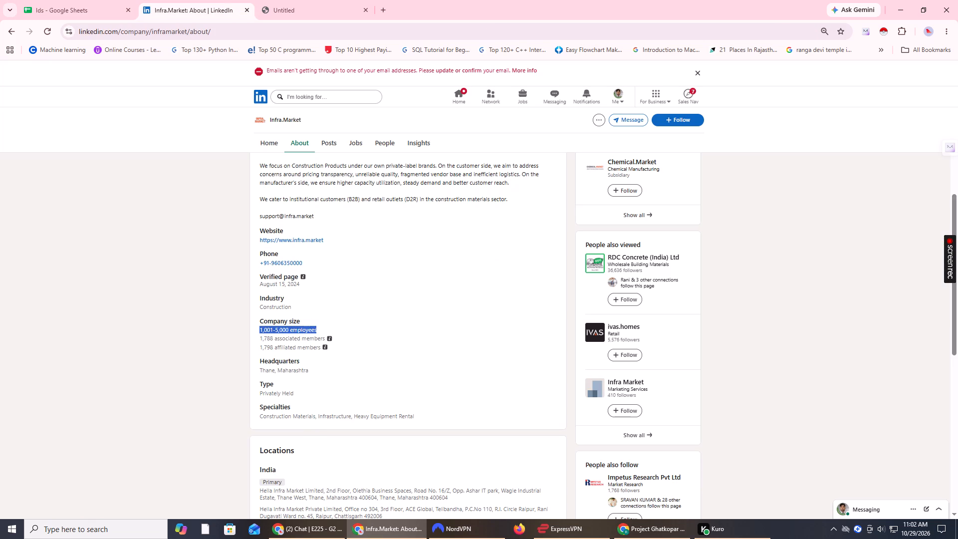
triple_click(309, 417)
key(ctrl+c)
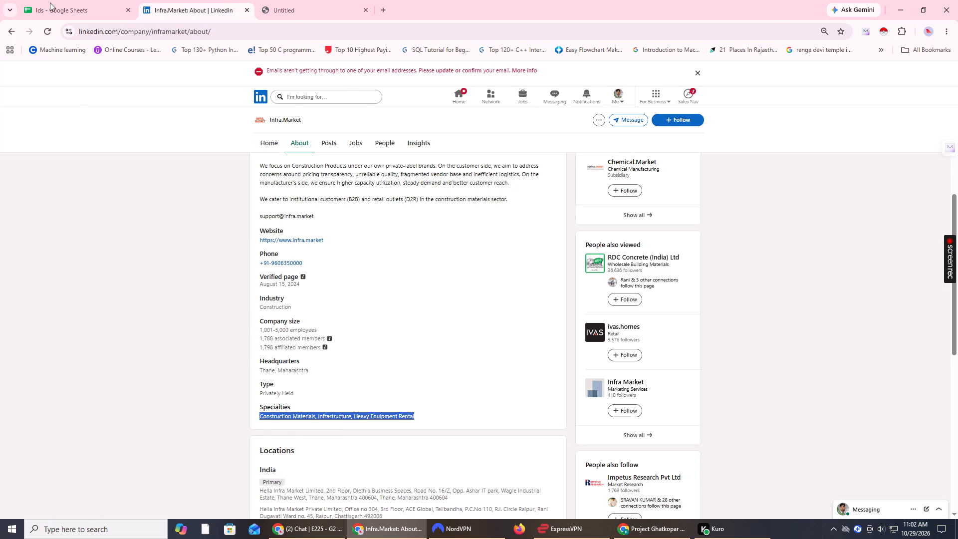
click(58, 0)
click(342, 269)
key(ctrl+v)
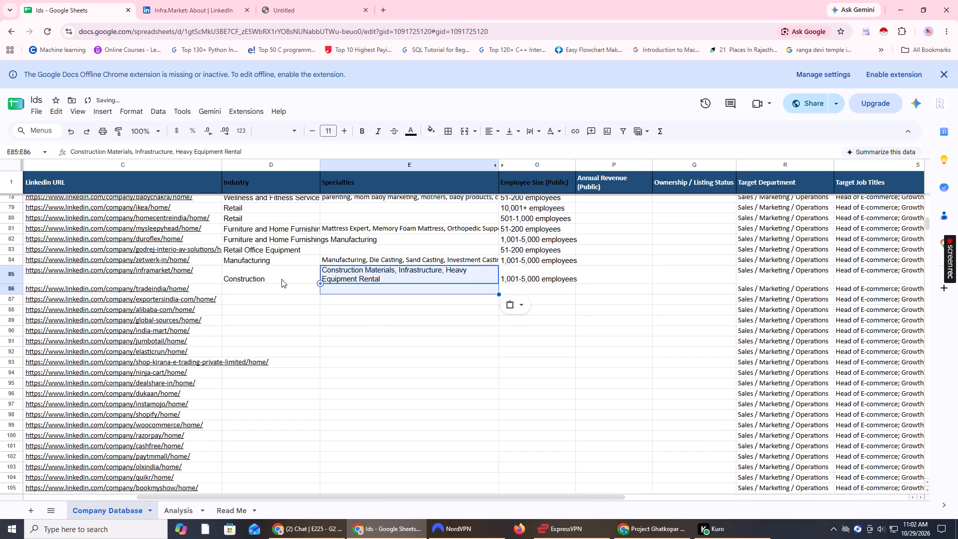
key(ctrl+z)
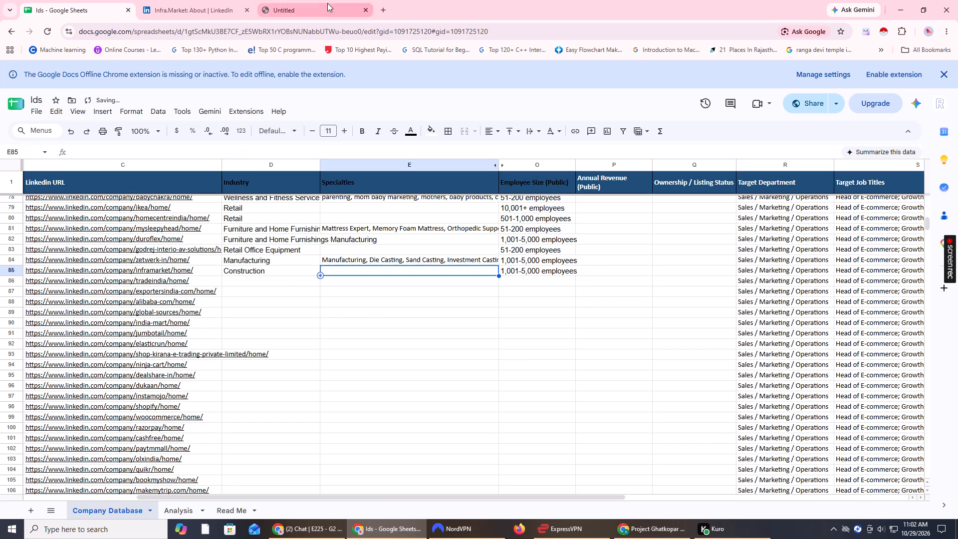
click(327, 1)
click(274, 38)
key(ctrl+v)
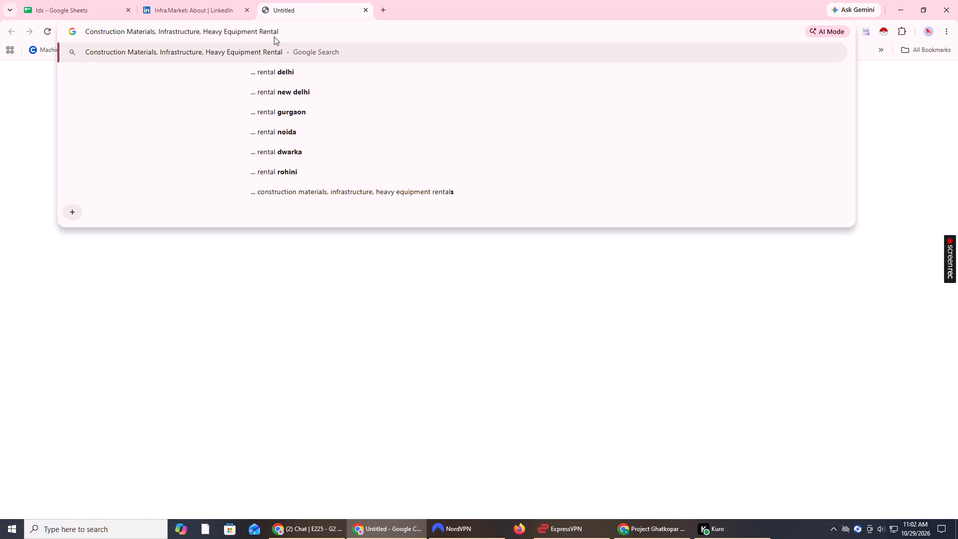
key(ctrl+a)
key(ctrl+x)
click(88, 0)
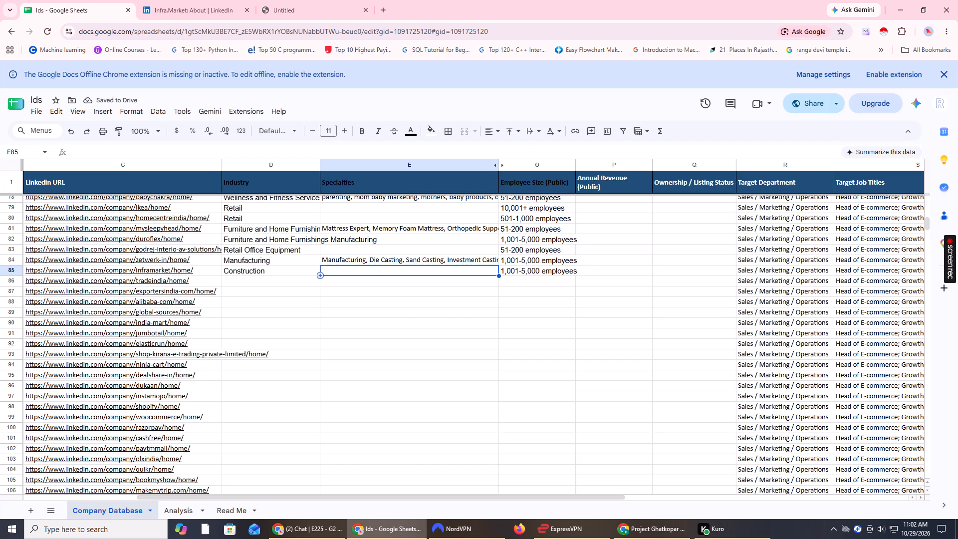
click(367, 268)
key(ctrl+v)
click(304, 285)
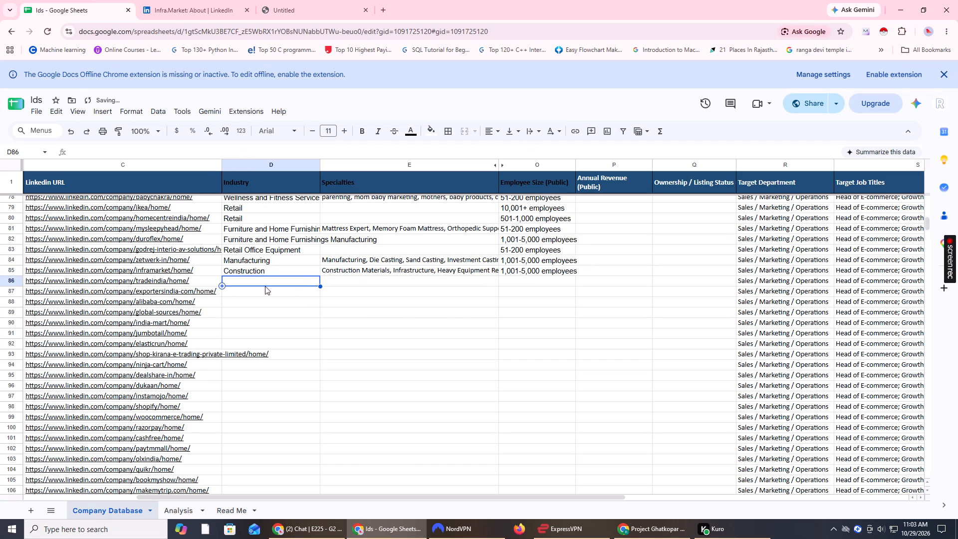
Open TradeIndia's LinkedIn page from its URL in row 86 and close the Infra.Market and blank tabs.
click(167, 283)
click(95, 301)
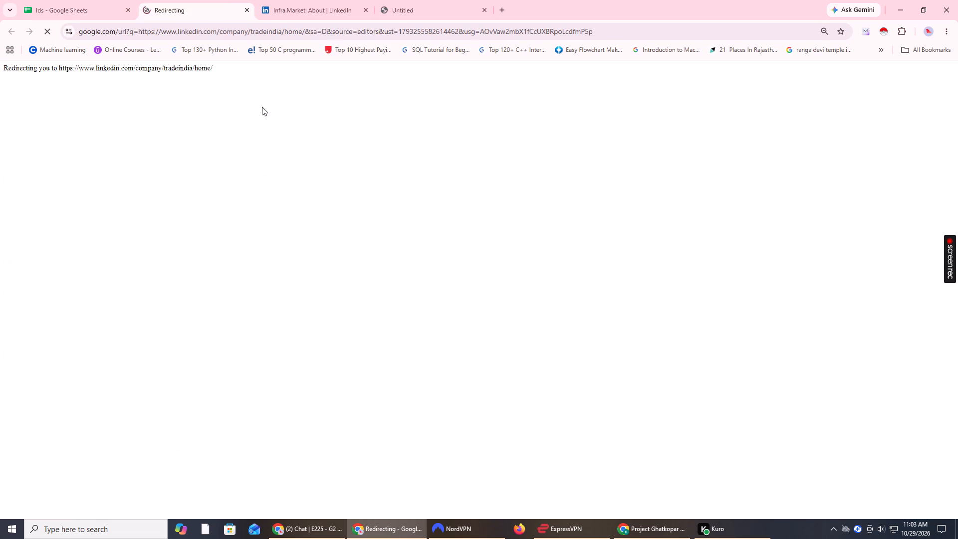
double_click(368, 12)
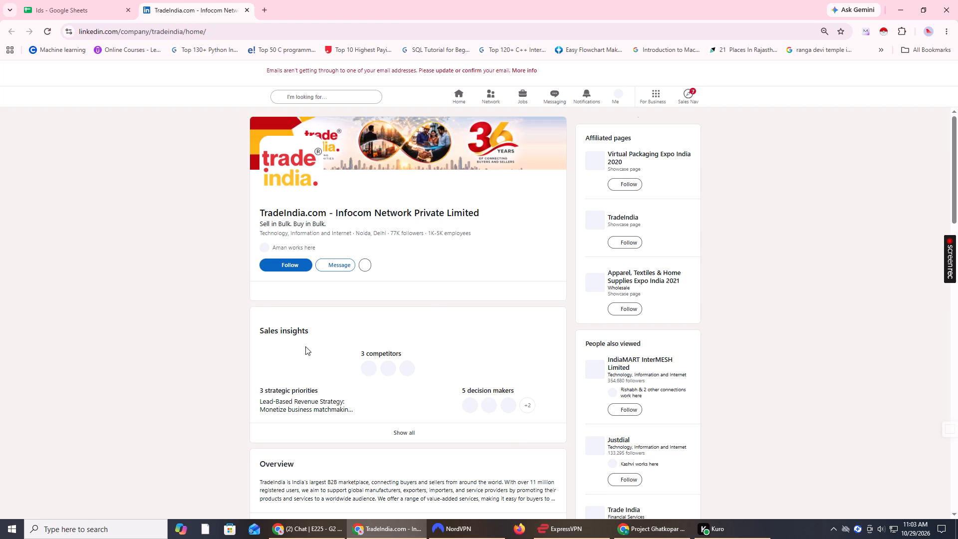
Open the About section of TradeIndia.com's LinkedIn page.
click(297, 298)
click(296, 294)
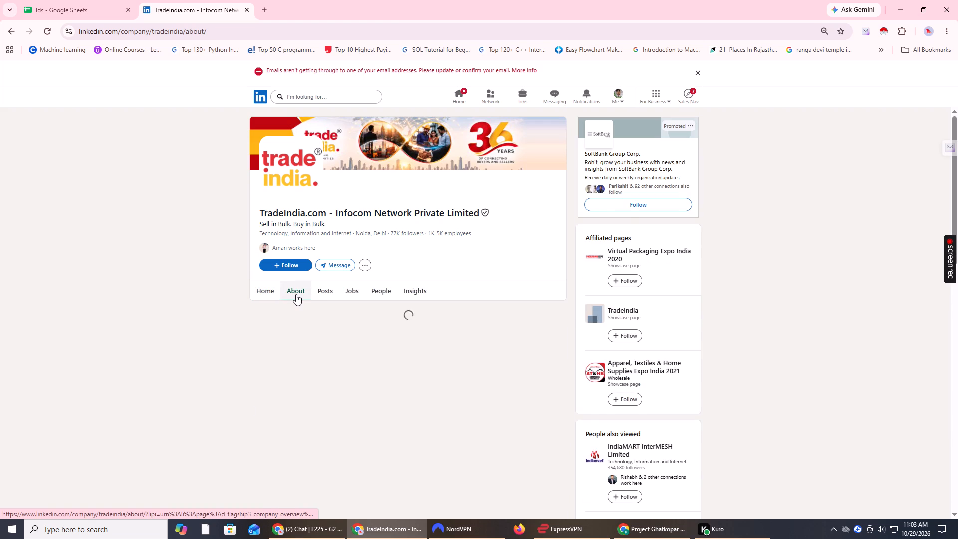
Copy the industry "Technology, Information and Internet" from TradeIndia's About page into its Industry cell in row 86.
scroll(344, 352, down, 5)
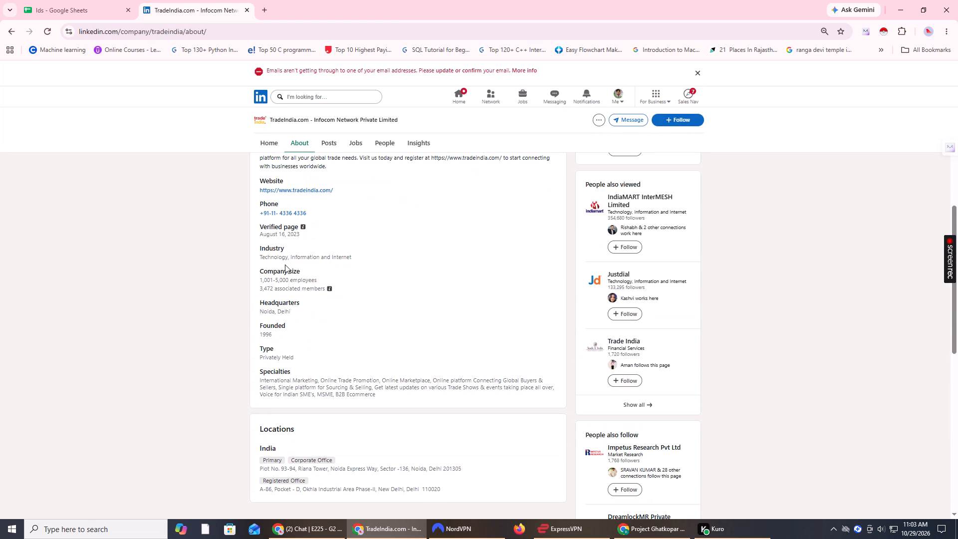
triple_click(286, 255)
key(ctrl+c)
click(77, 0)
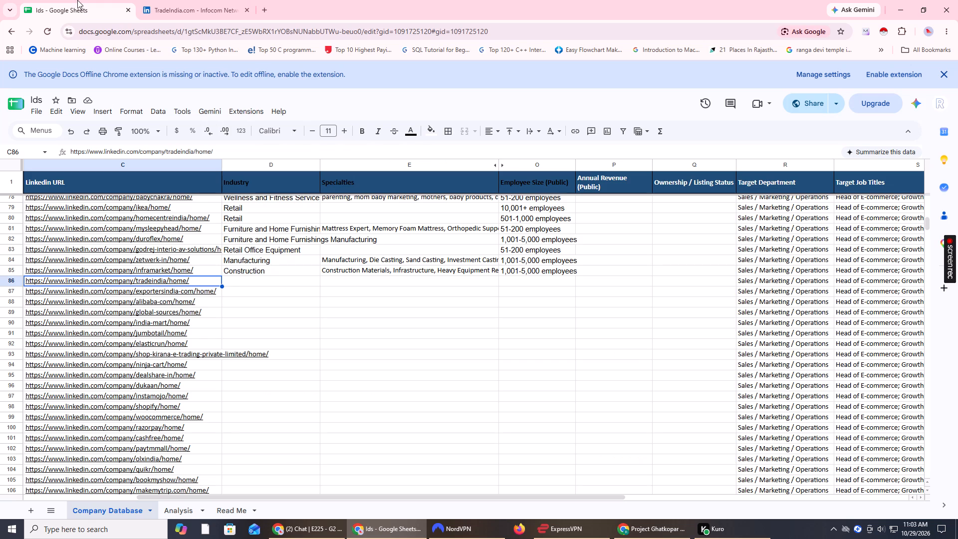
click(230, 282)
key(ctrl+v)
Copy the company size "1,001-5,000 employees" from TradeIndia's About page into its Employee Size cell in row 86.
click(182, 0)
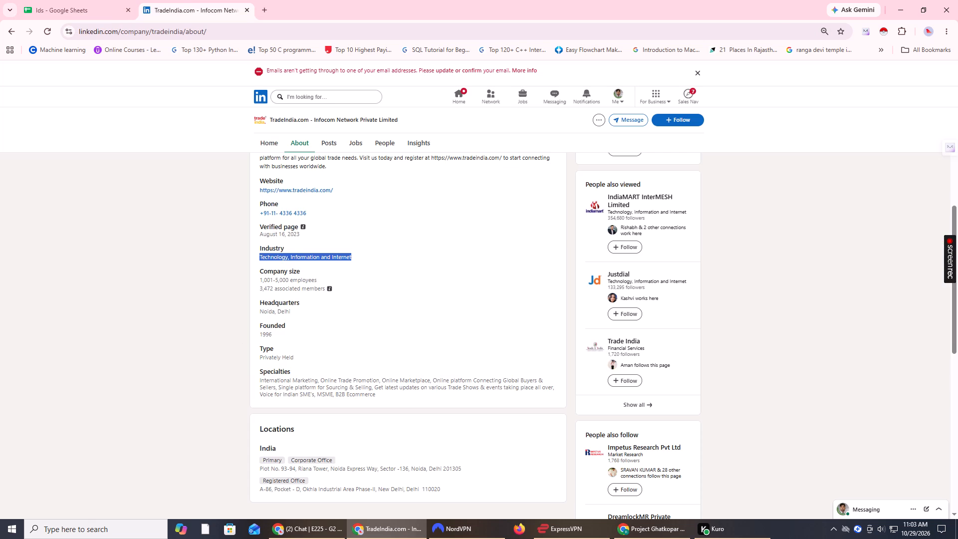
triple_click(284, 277)
key(ctrl+c)
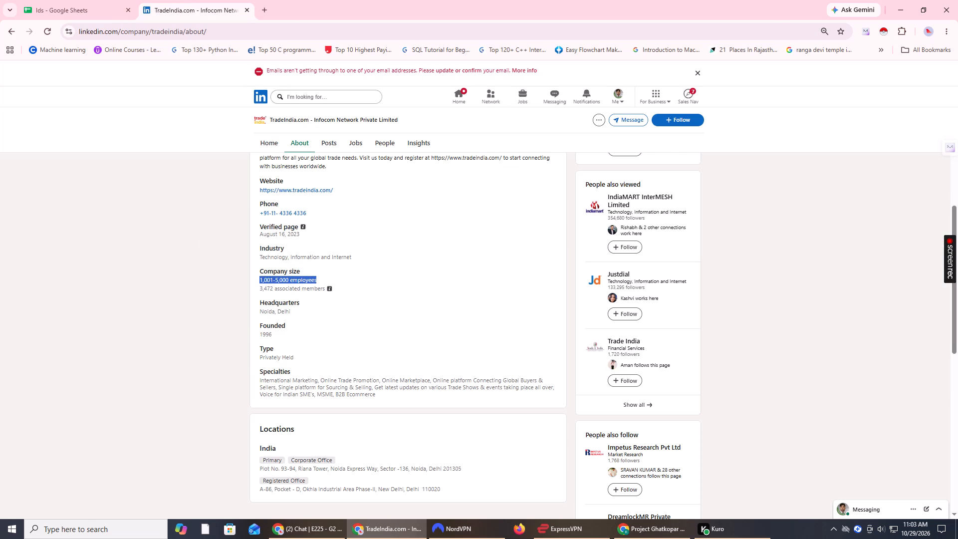
click(82, 0)
click(518, 282)
key(ctrl+v)
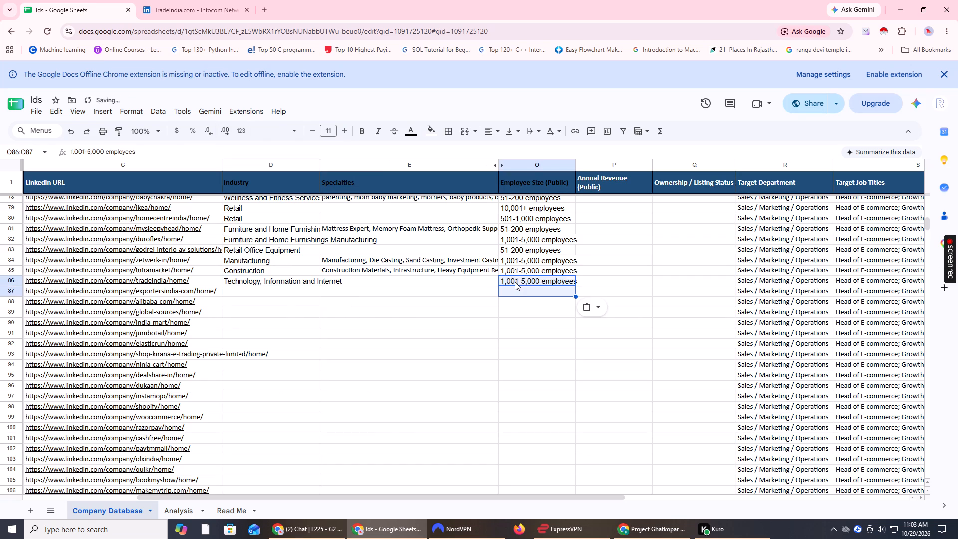
Copy TradeIndia's specialties list, strip its formatting through a new tab's address bar, and paste it into the Specialties cell in row 86.
click(158, 0)
triple_click(306, 385)
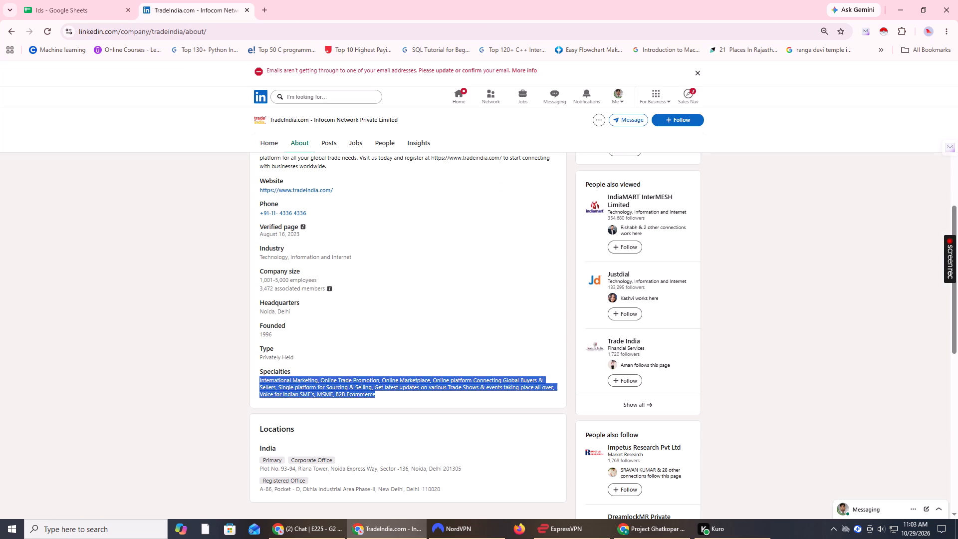
key(ctrl+c)
key(ctrl+c)
click(263, 7)
key(ctrl+v)
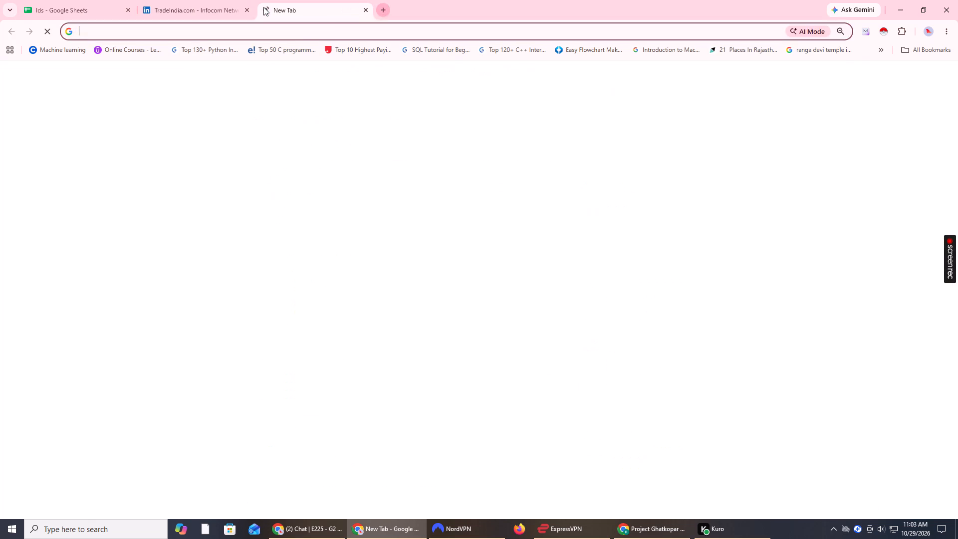
key(ctrl+a)
key(ctrl+x)
click(95, 0)
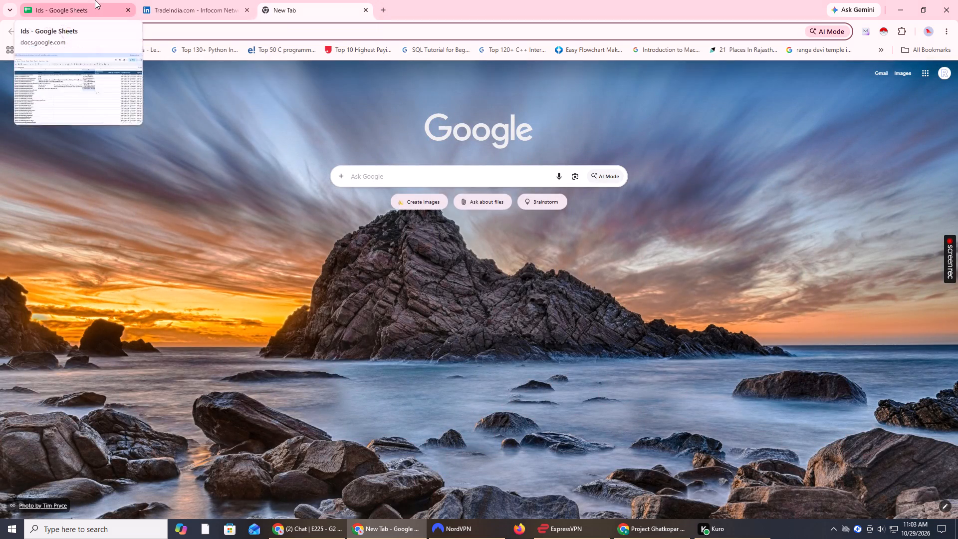
click(346, 282)
key(ctrl+v)
click(305, 309)
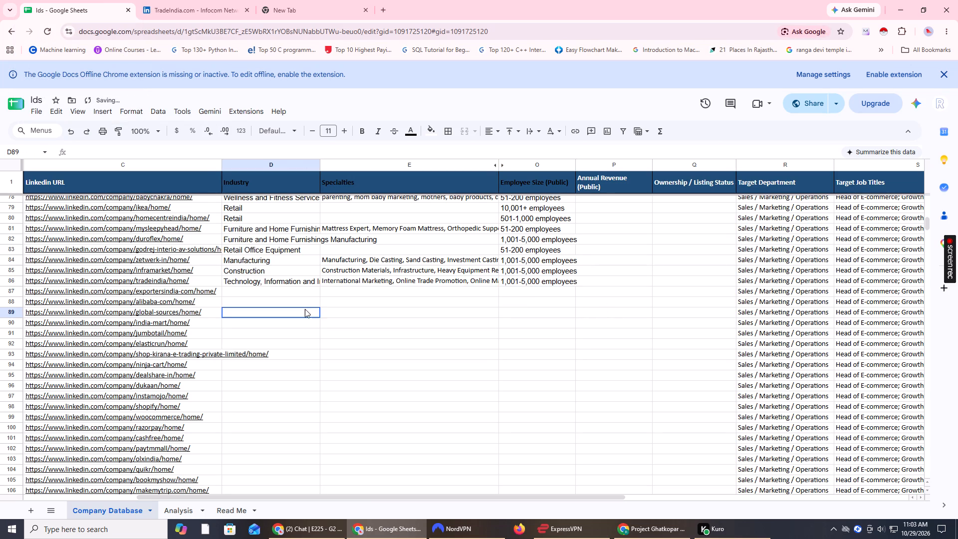
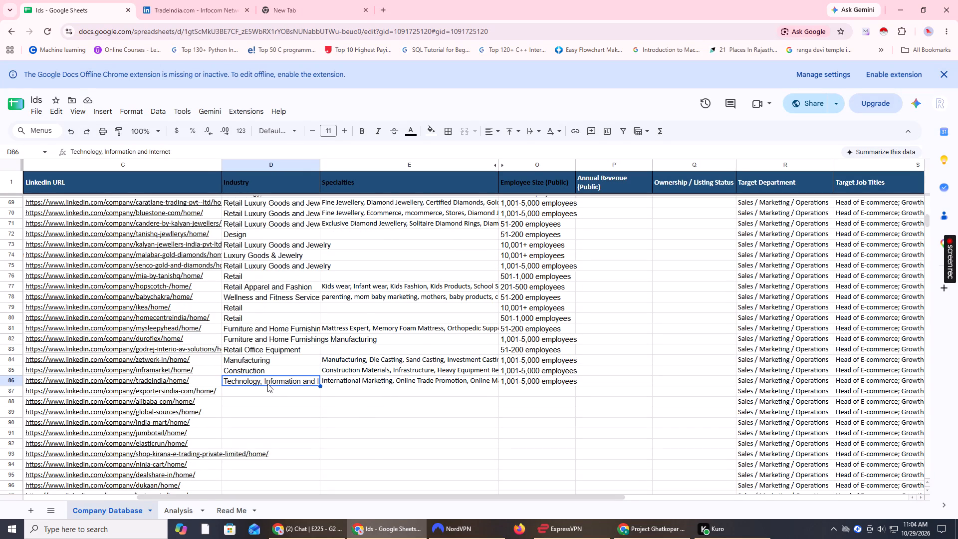
Review the Industry, Specialties and Employee Size entries in the completed company rows above row 87.
click(322, 431)
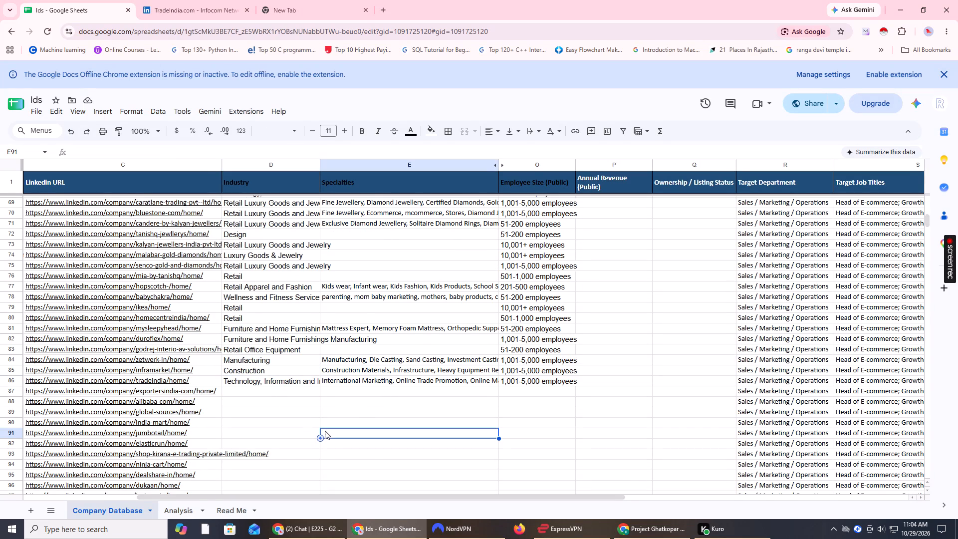
scroll(325, 411, up, 10)
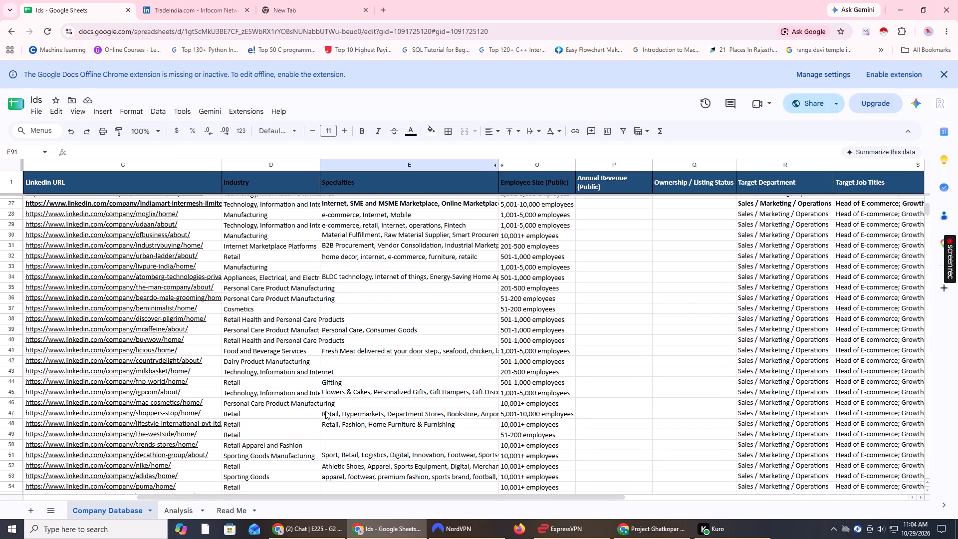
scroll(325, 411, up, 19)
scroll(325, 411, down, 12)
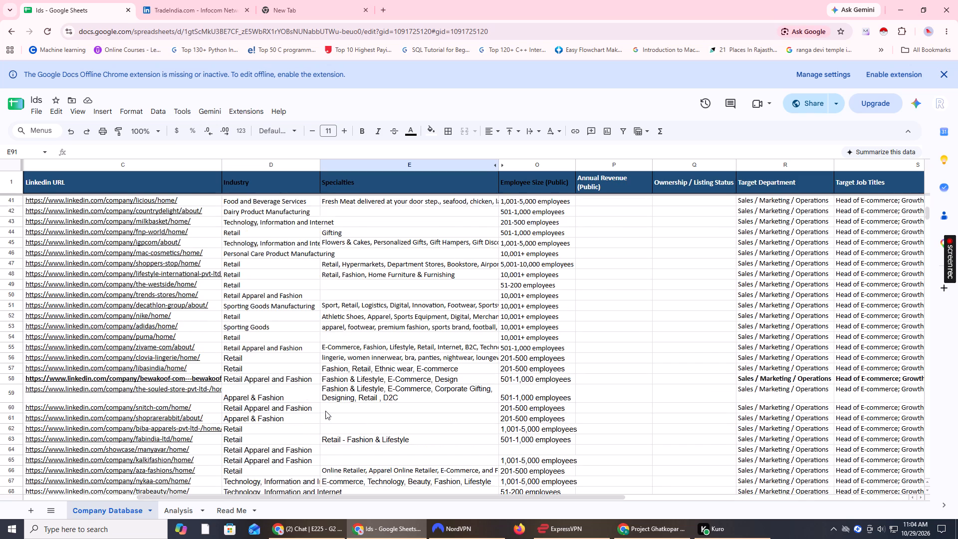
scroll(325, 411, down, 2)
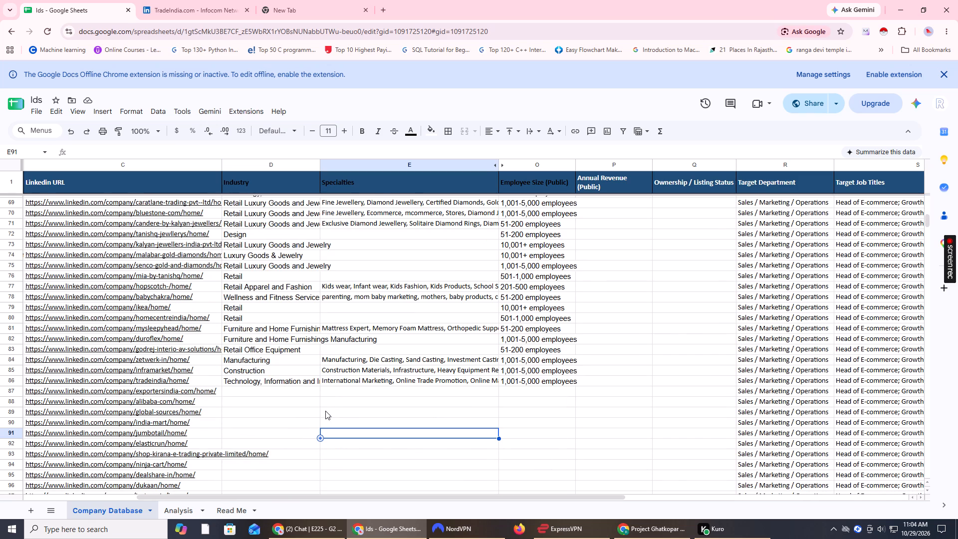